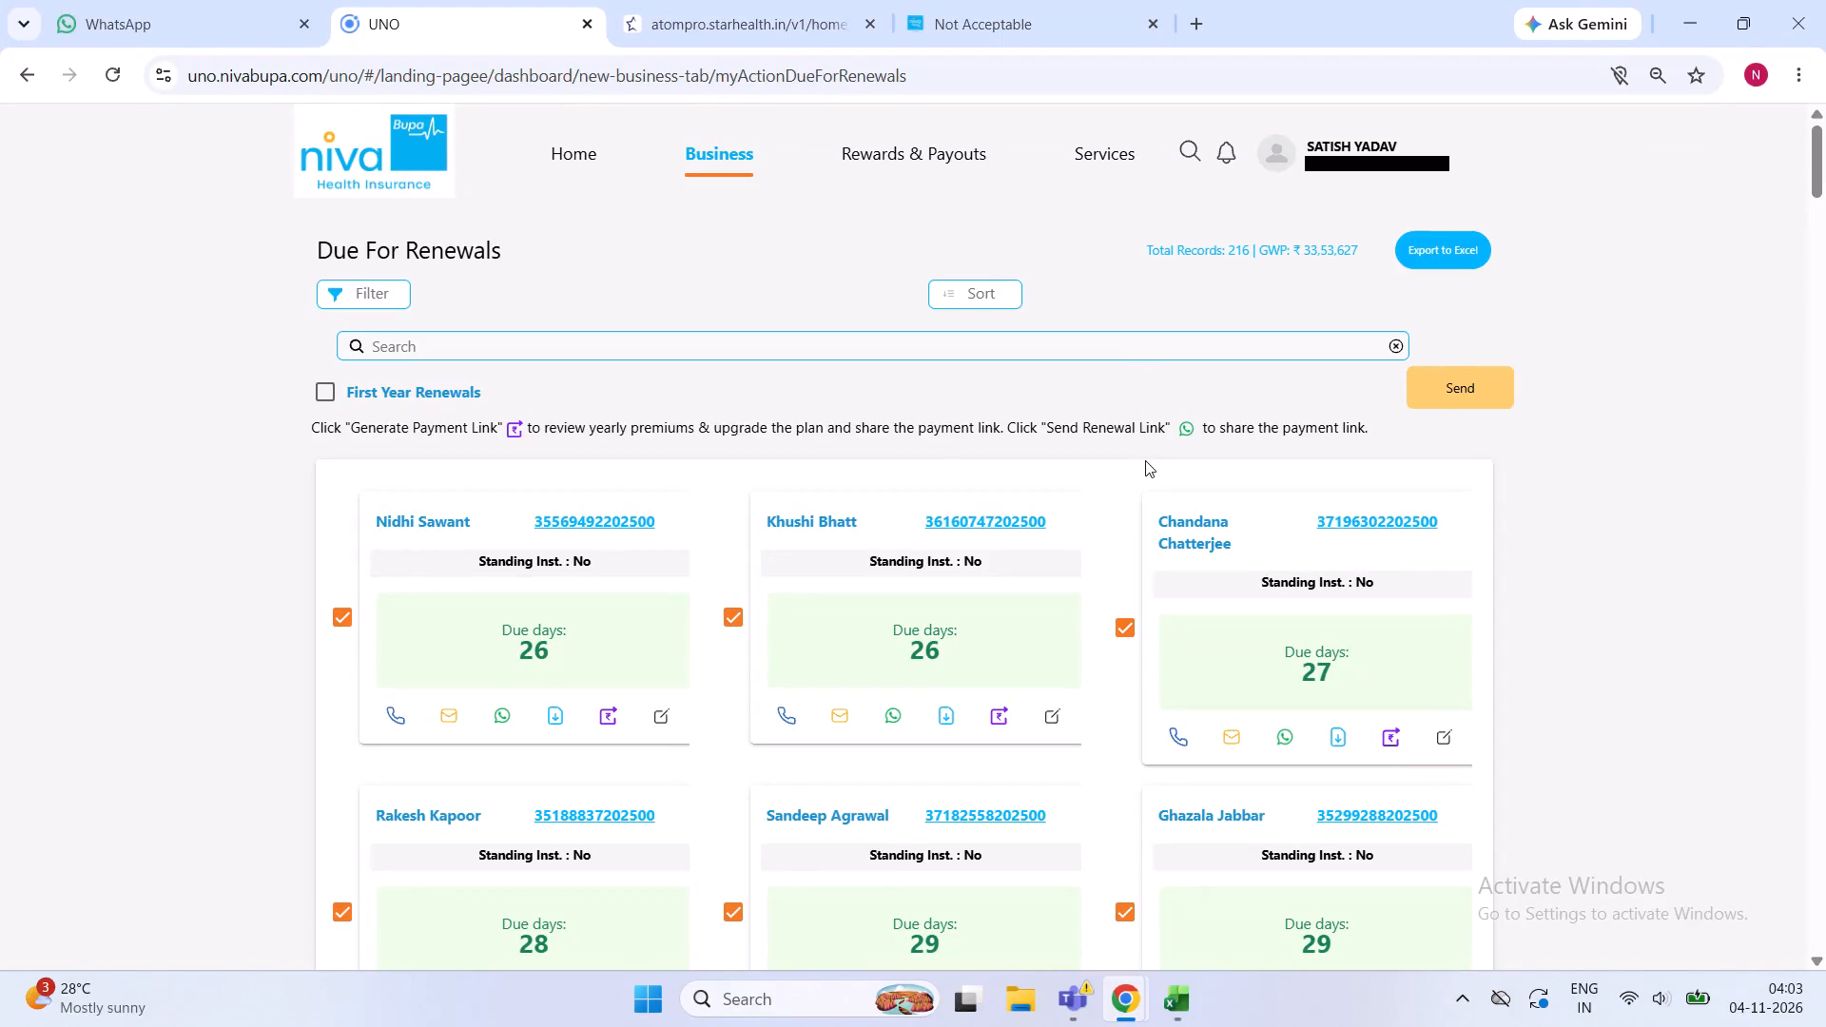
Send the renewal communication for all the selected policies in the Due For Renewals list.
click(1427, 384)
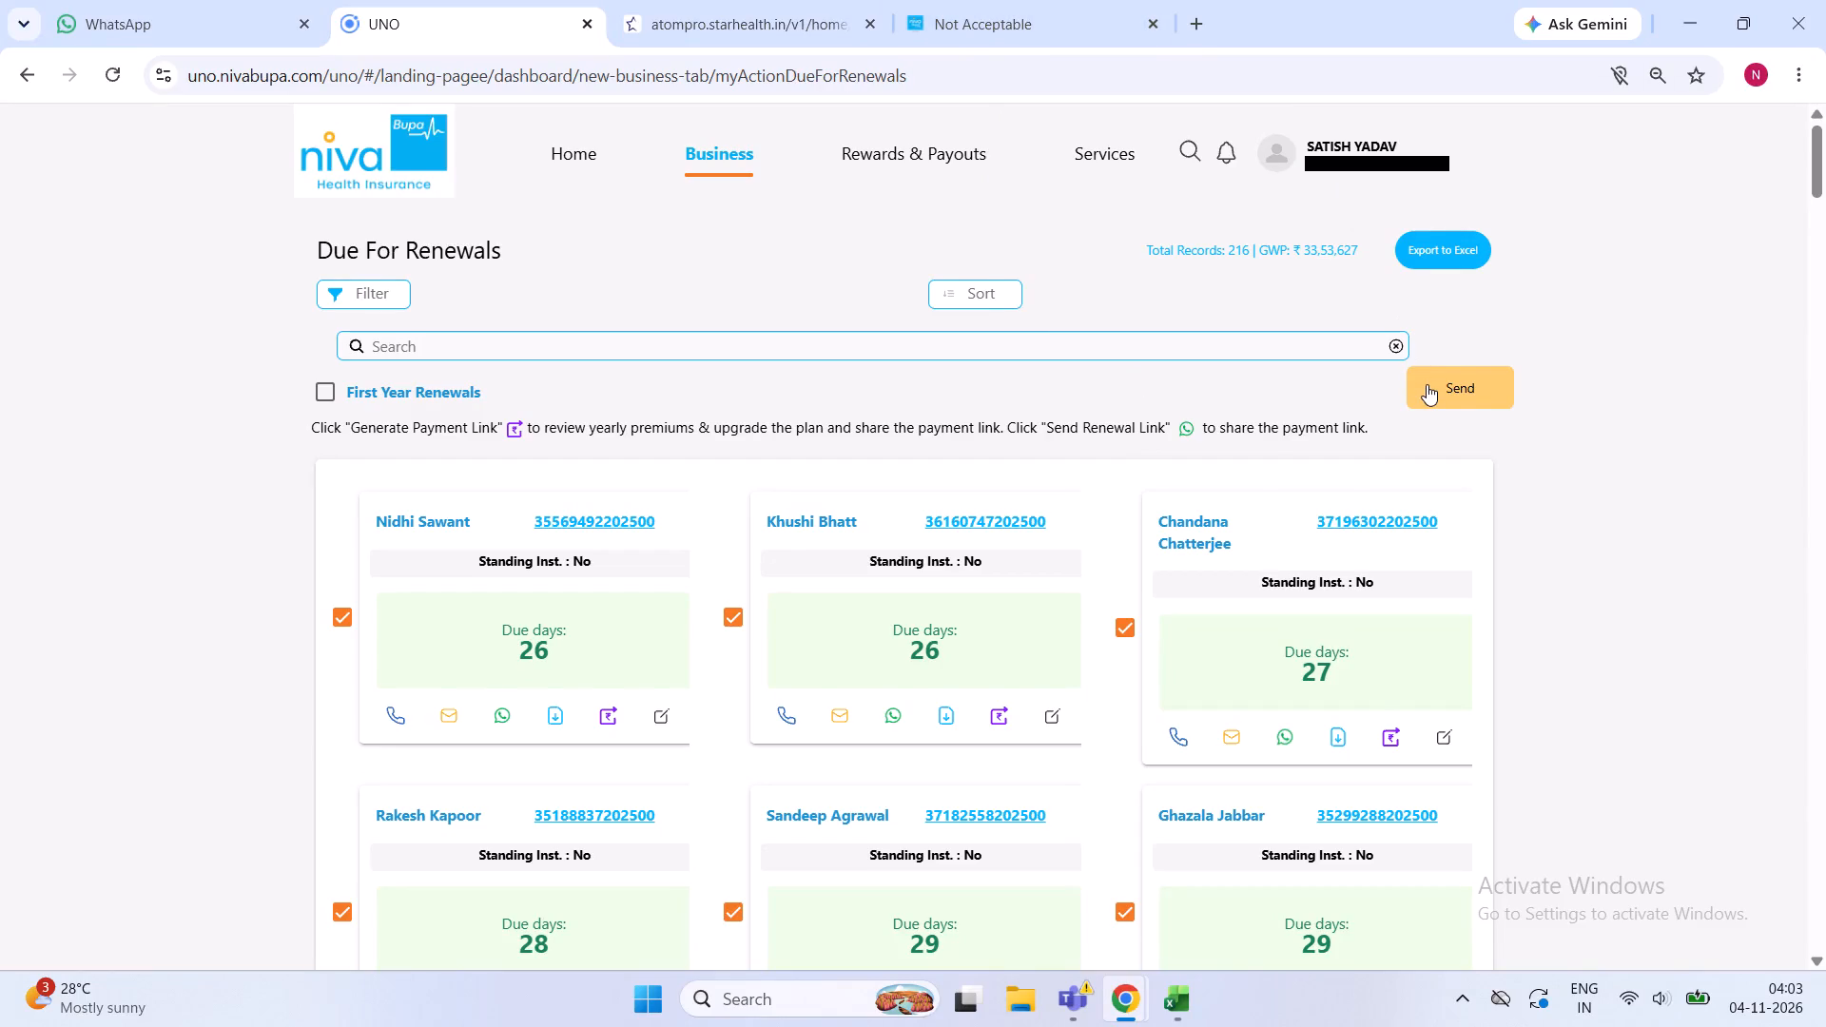
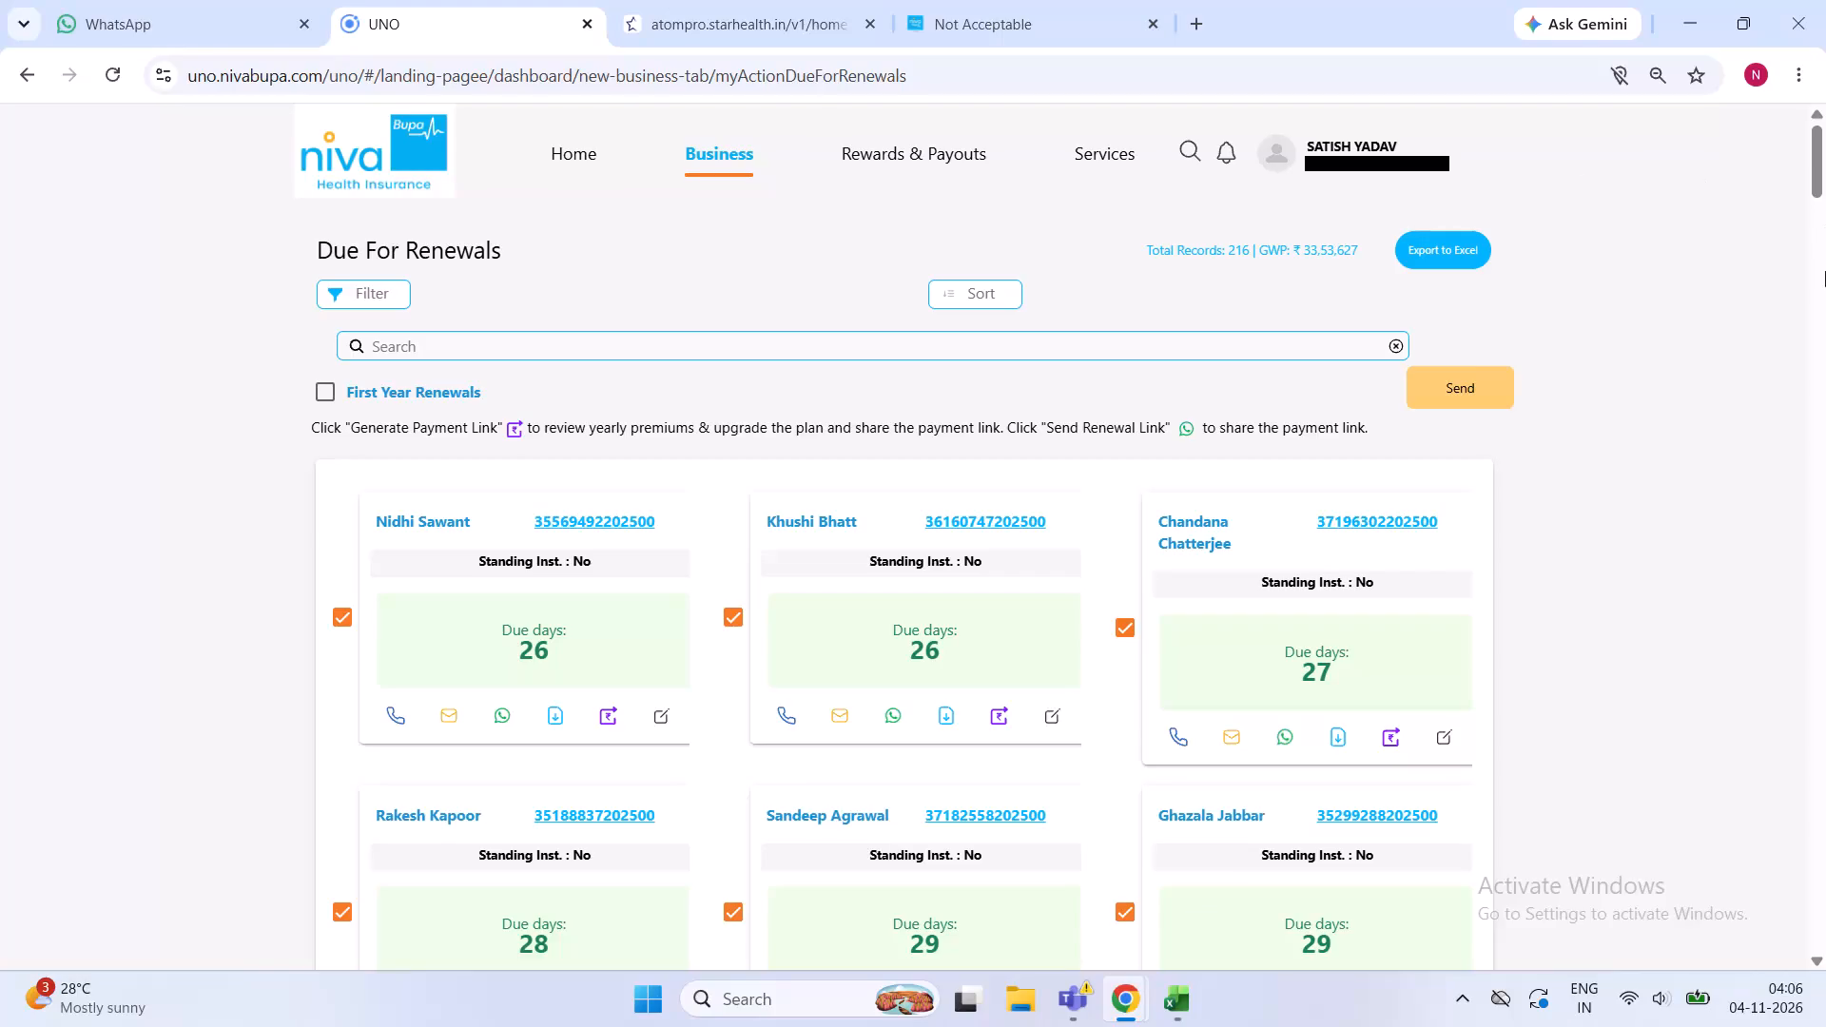
Send the renewal communication again for the selected policies in the Due For Renewals list.
click(1414, 371)
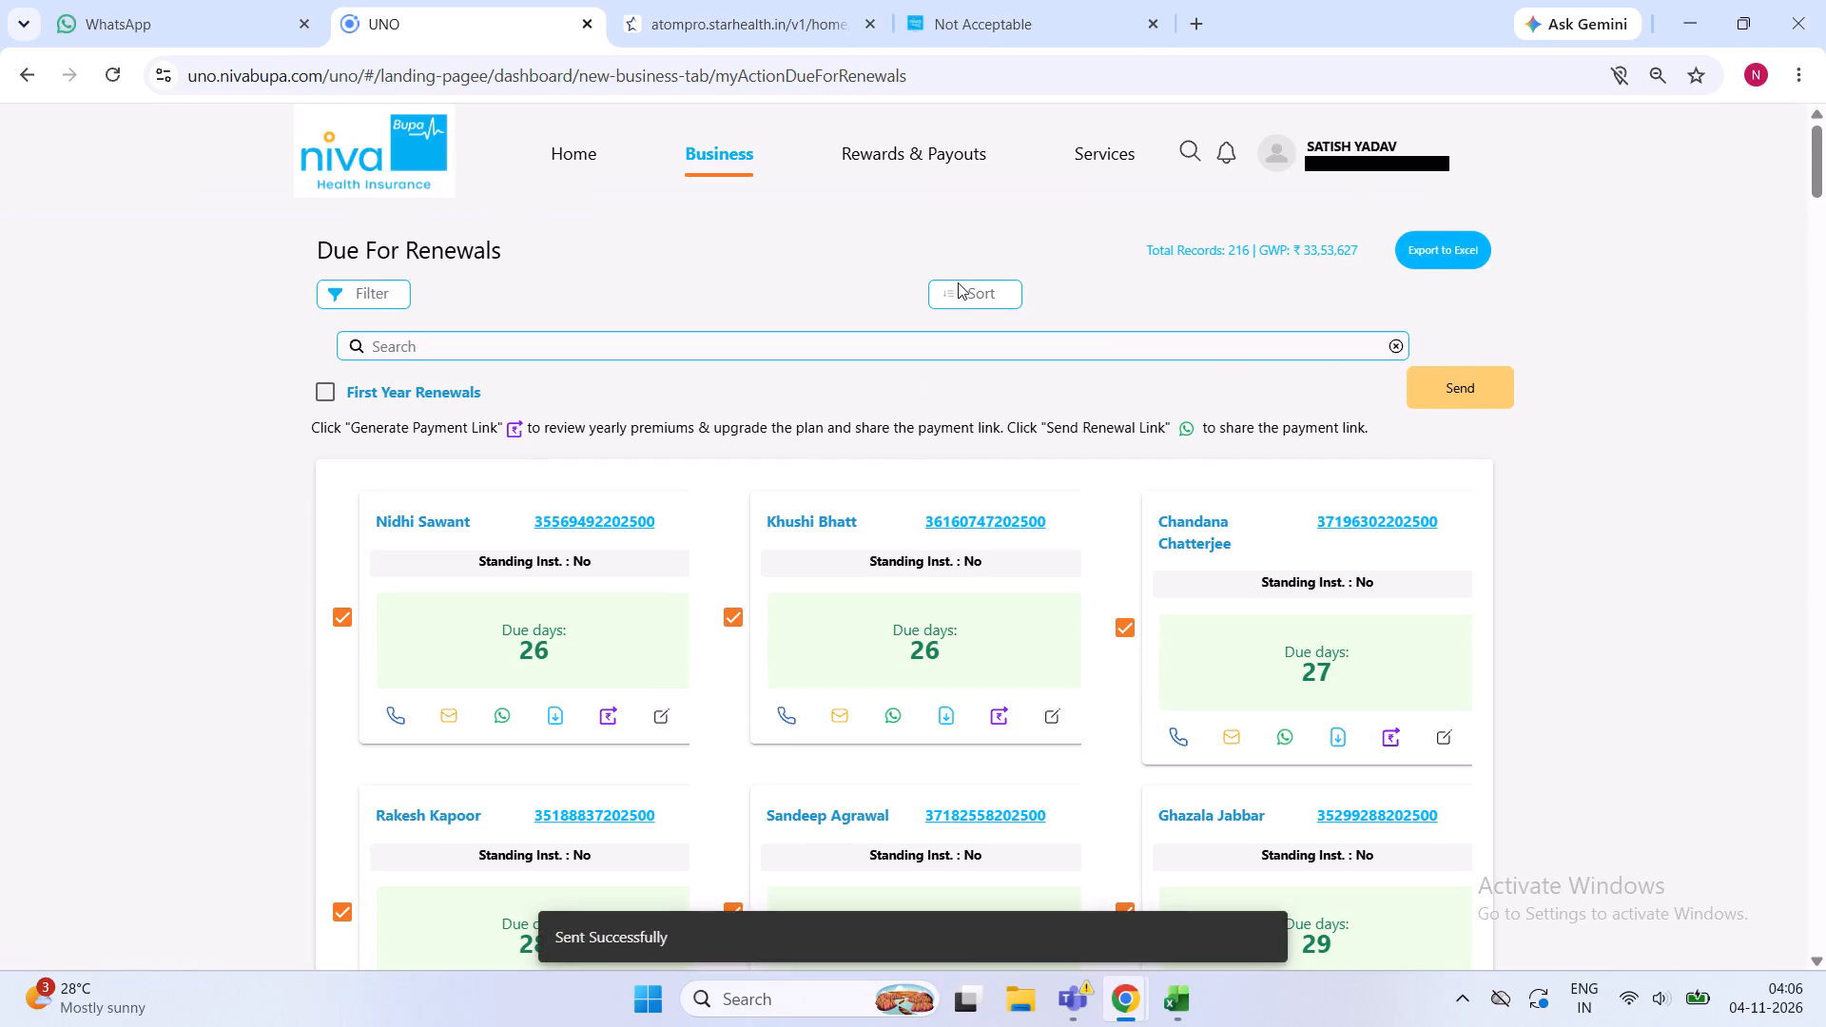
Deselect the three policies in the first row of the Due For Renewals list, due in 26, 26 and 27 days.
scroll(873, 573, down, 2)
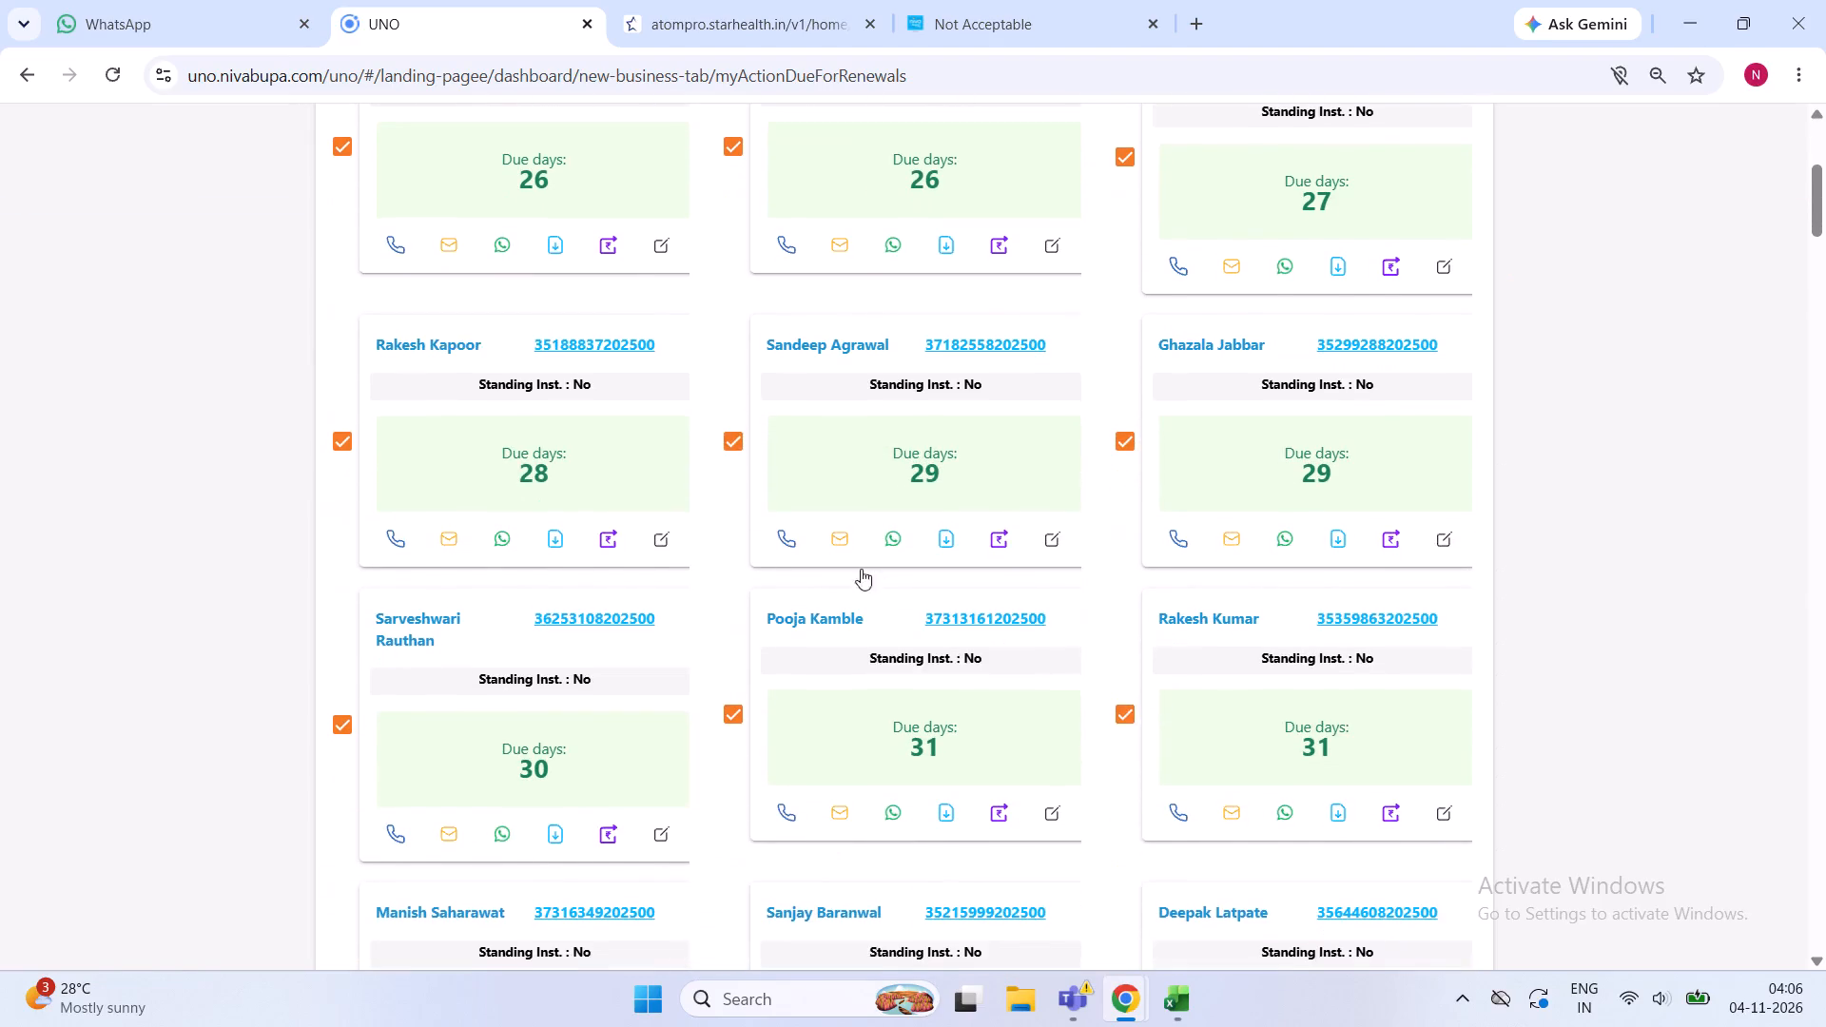
click(359, 145)
click(326, 143)
drag(345, 147, 572, 145)
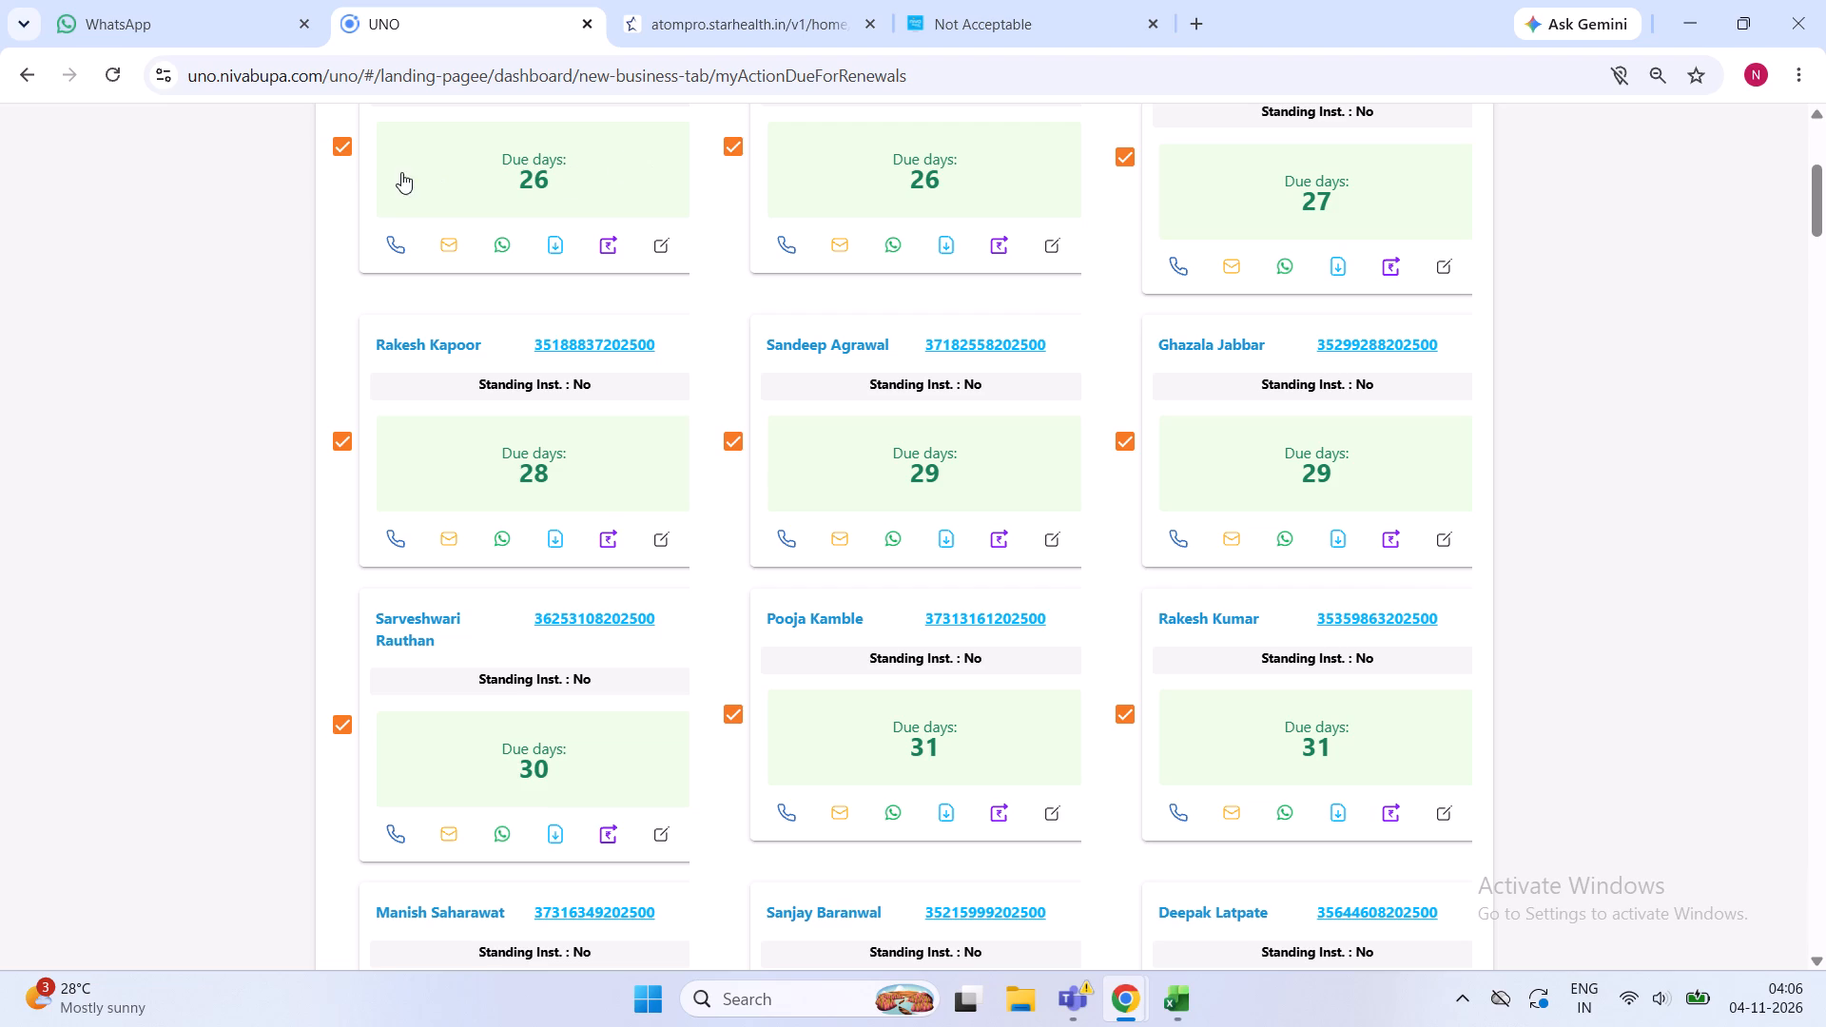
click(347, 143)
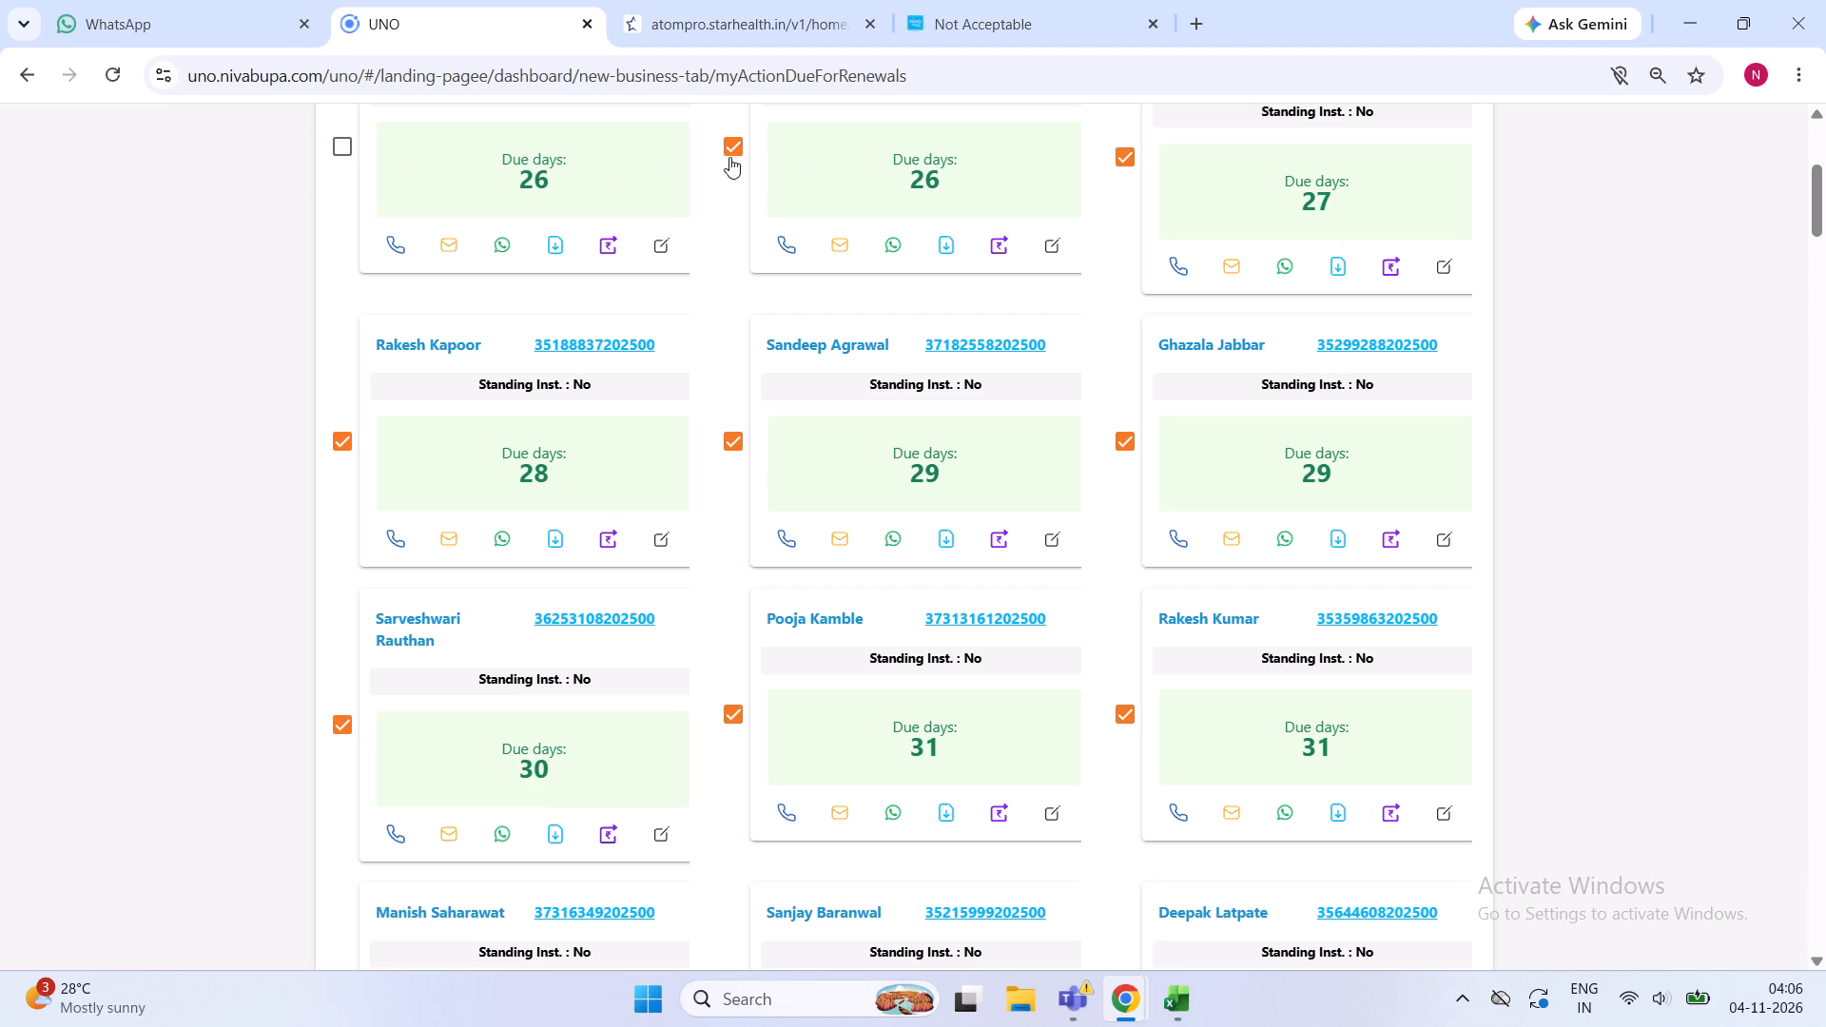
click(730, 151)
click(1122, 163)
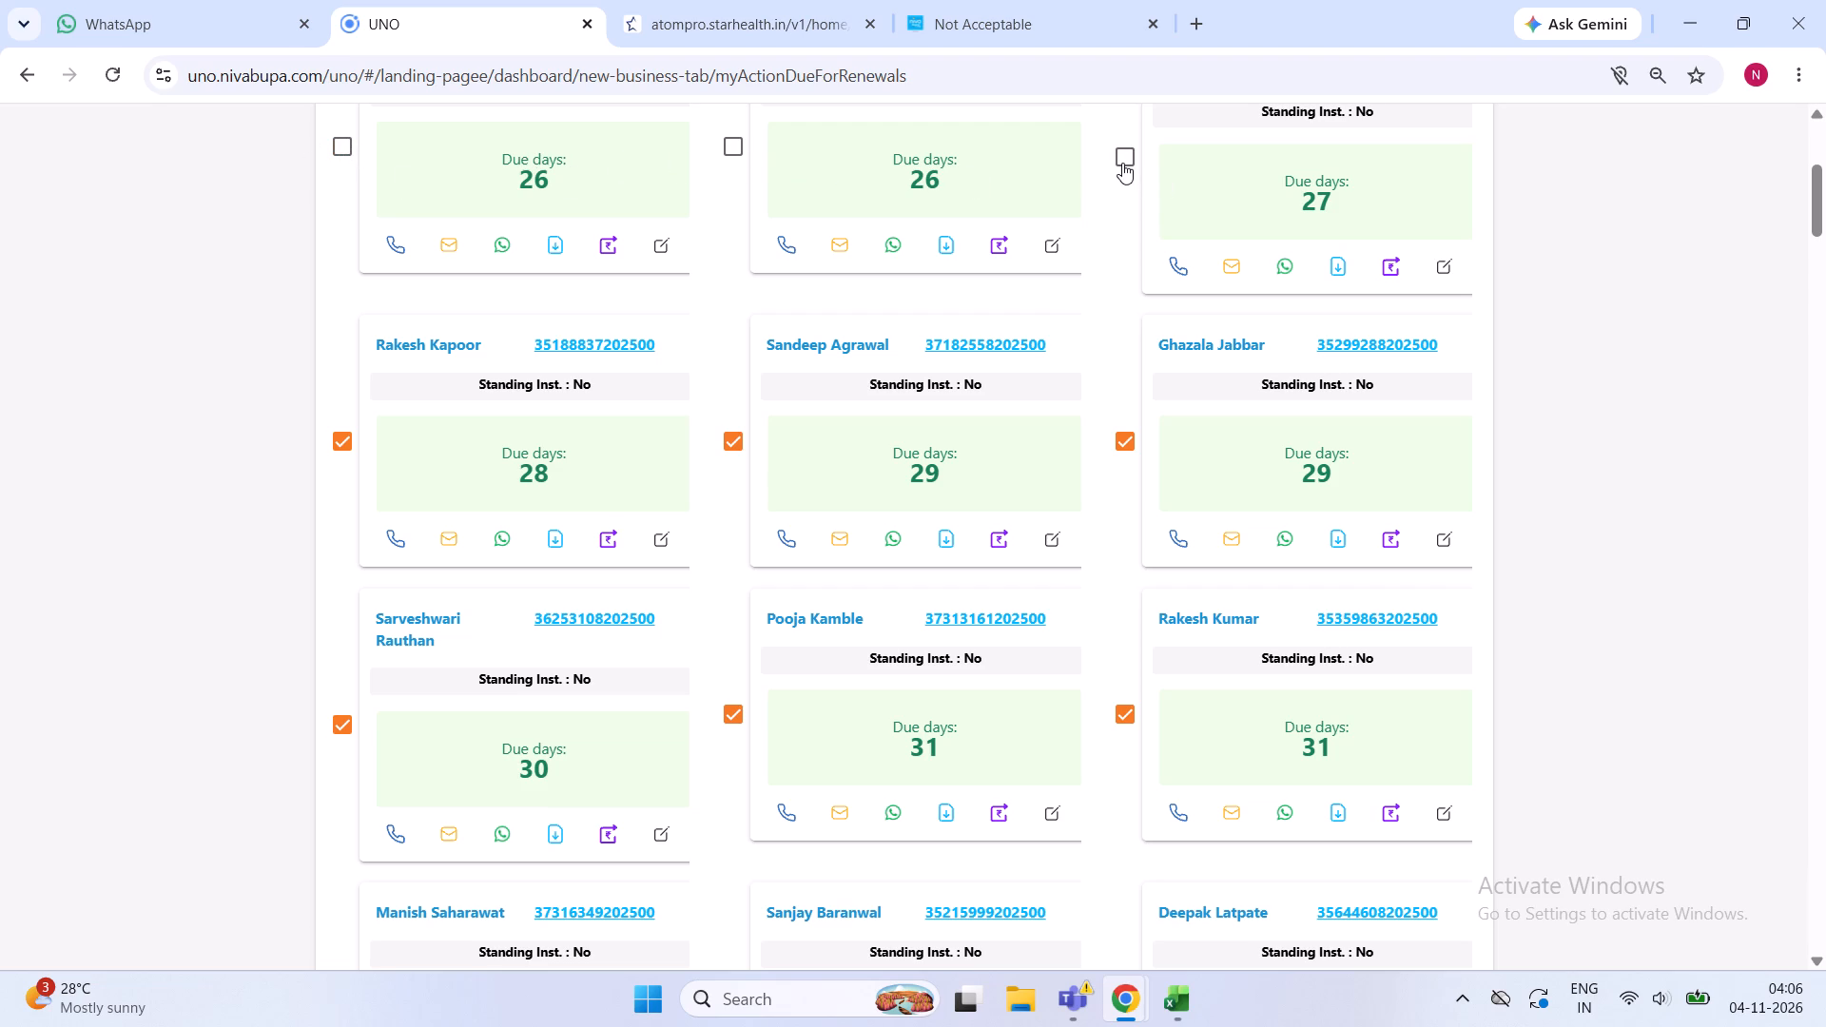
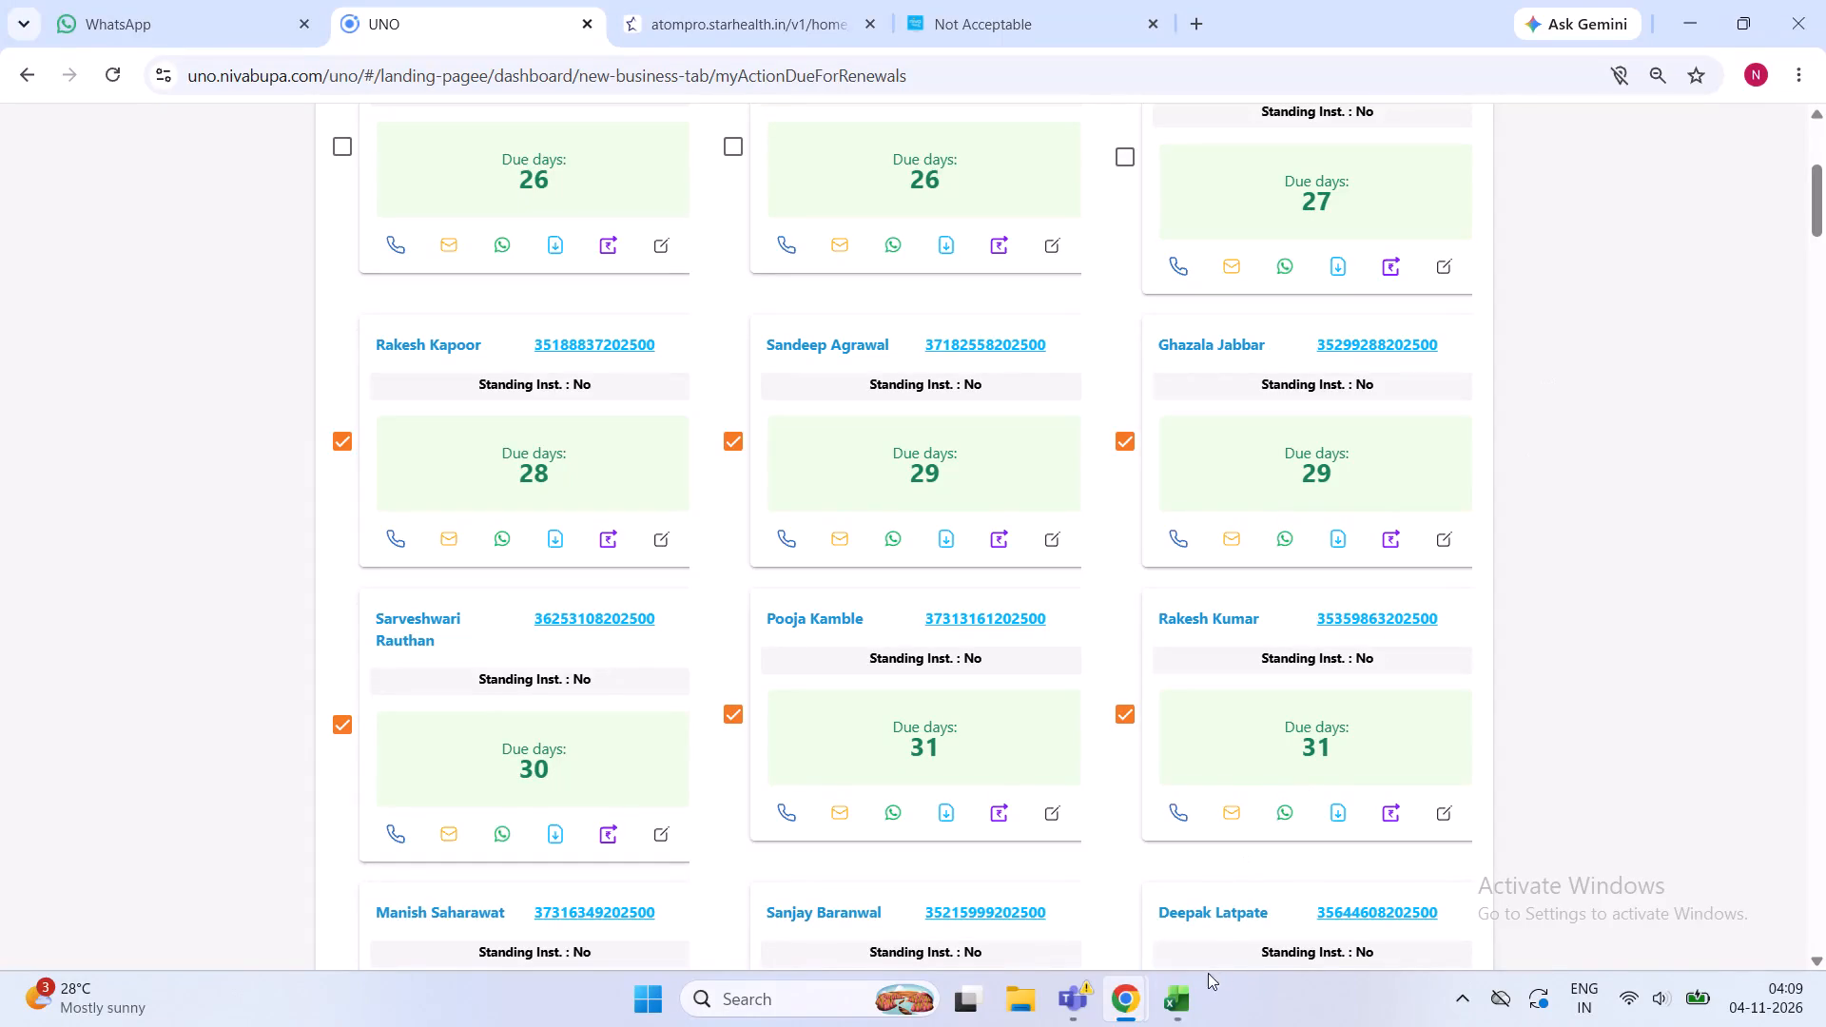
Switch to the Excel renewal calling sheet and review the call remarks in column AE, from row 83 up to row 34.
click(1181, 987)
click(1301, 888)
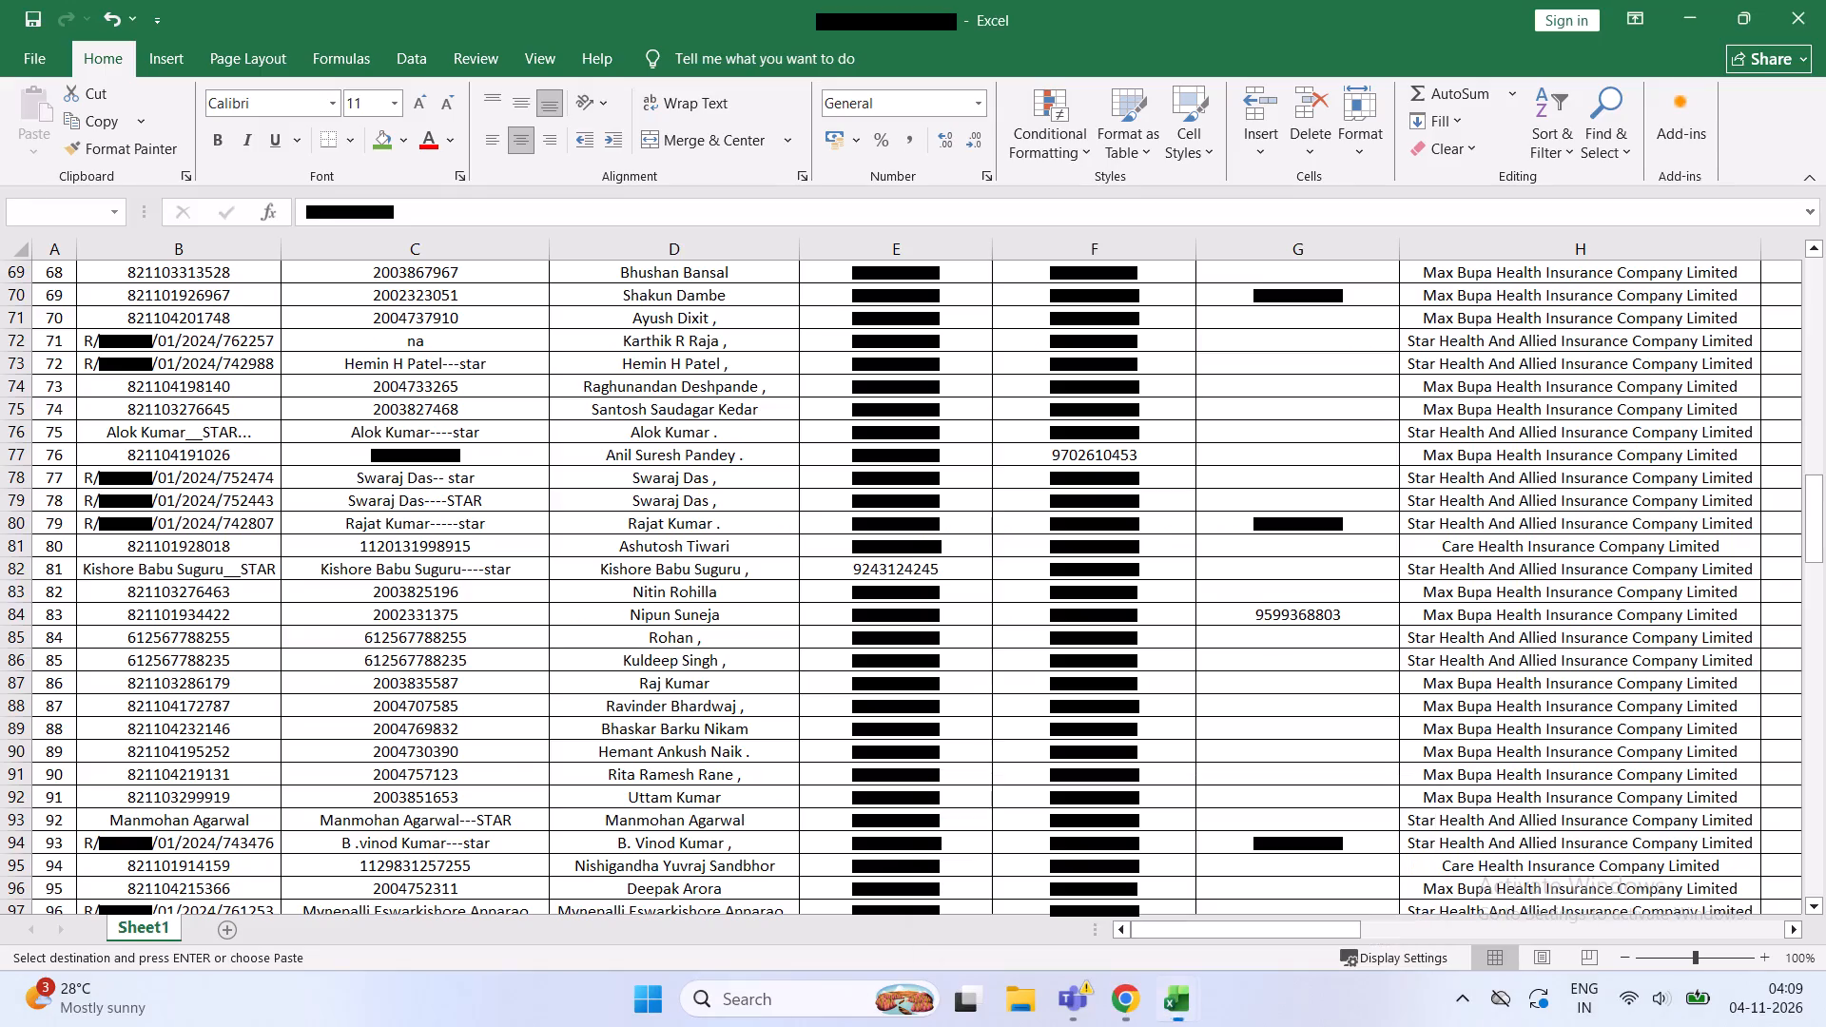
key(Right)
key(Right)
key(Right)
key(Right)
key(Right)
key(Right)
key(Right)
key(Right)
key(Right)
key(Right)
key(Right)
key(Right)
key(Right)
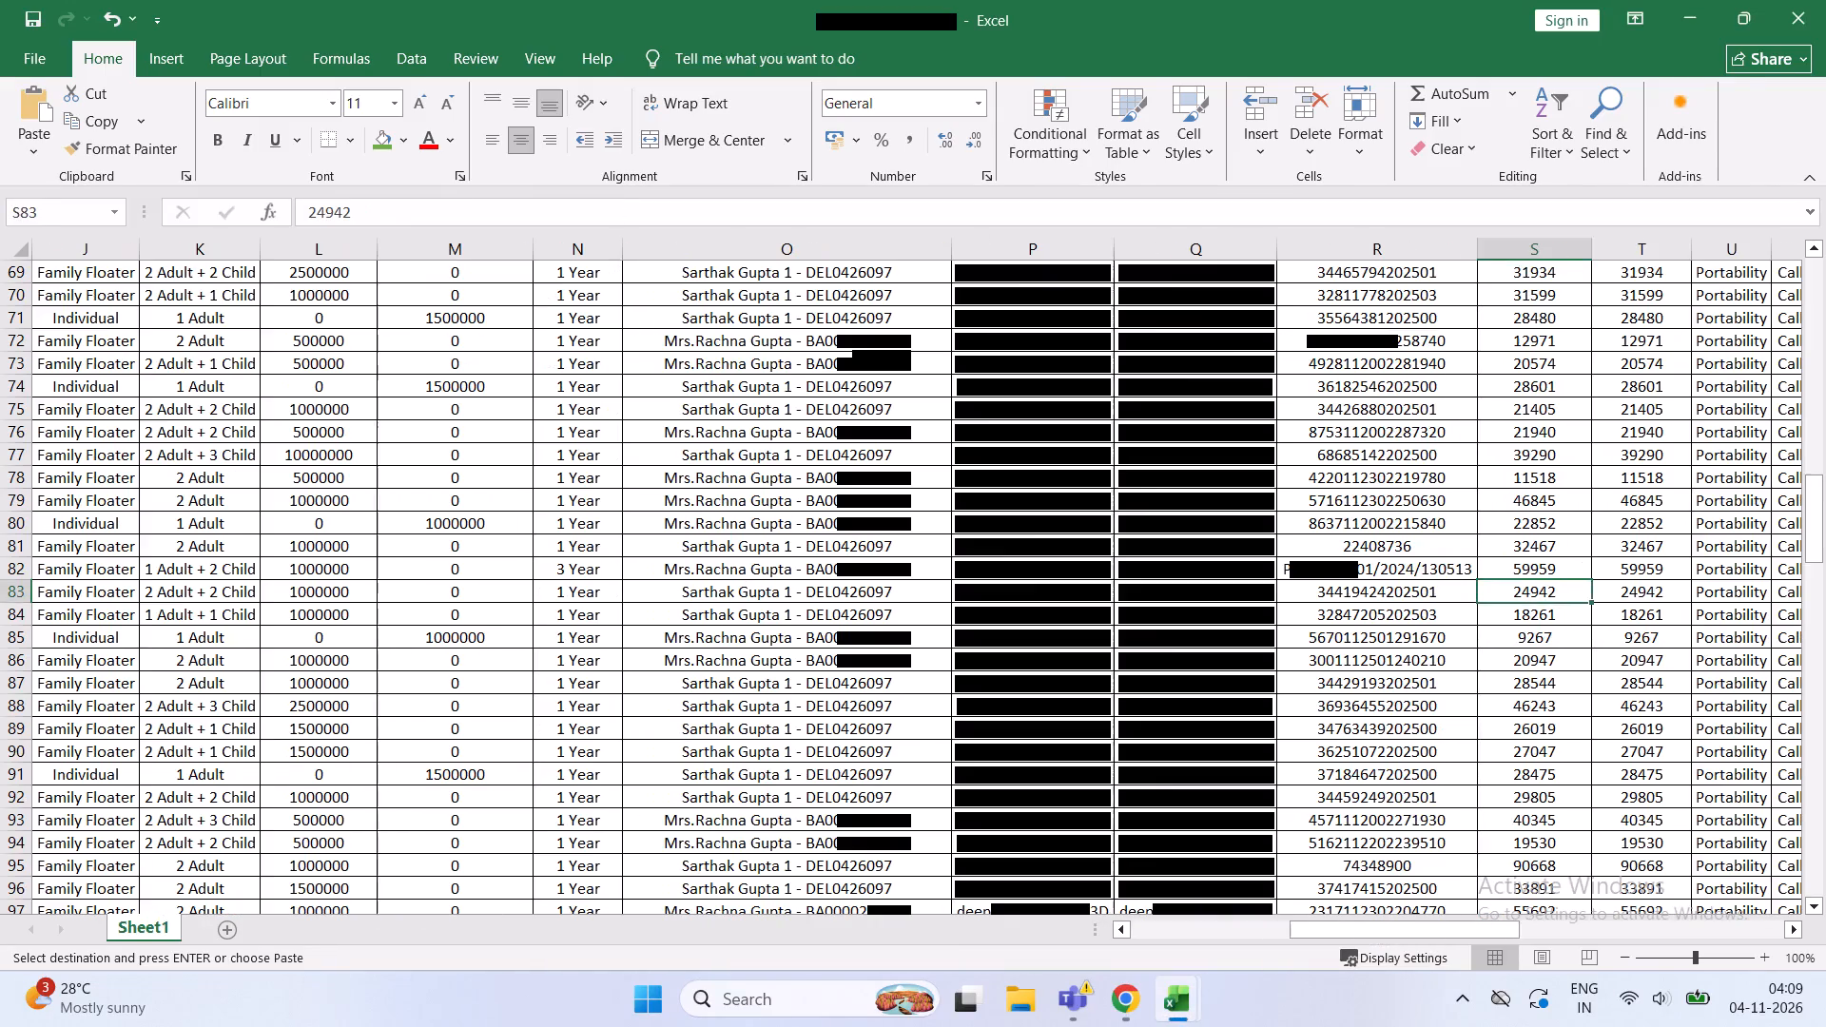
key(Right)
key(Right)
key(Right)
key(Right)
key(Right)
key(Right)
key(Right)
key(Right)
key(Right)
key(Right)
key(Right)
key(Right)
key(Right)
key(Right)
key(Right)
key(Right)
key(Right)
key(Right)
key(Right)
key(Right)
click(1359, 655)
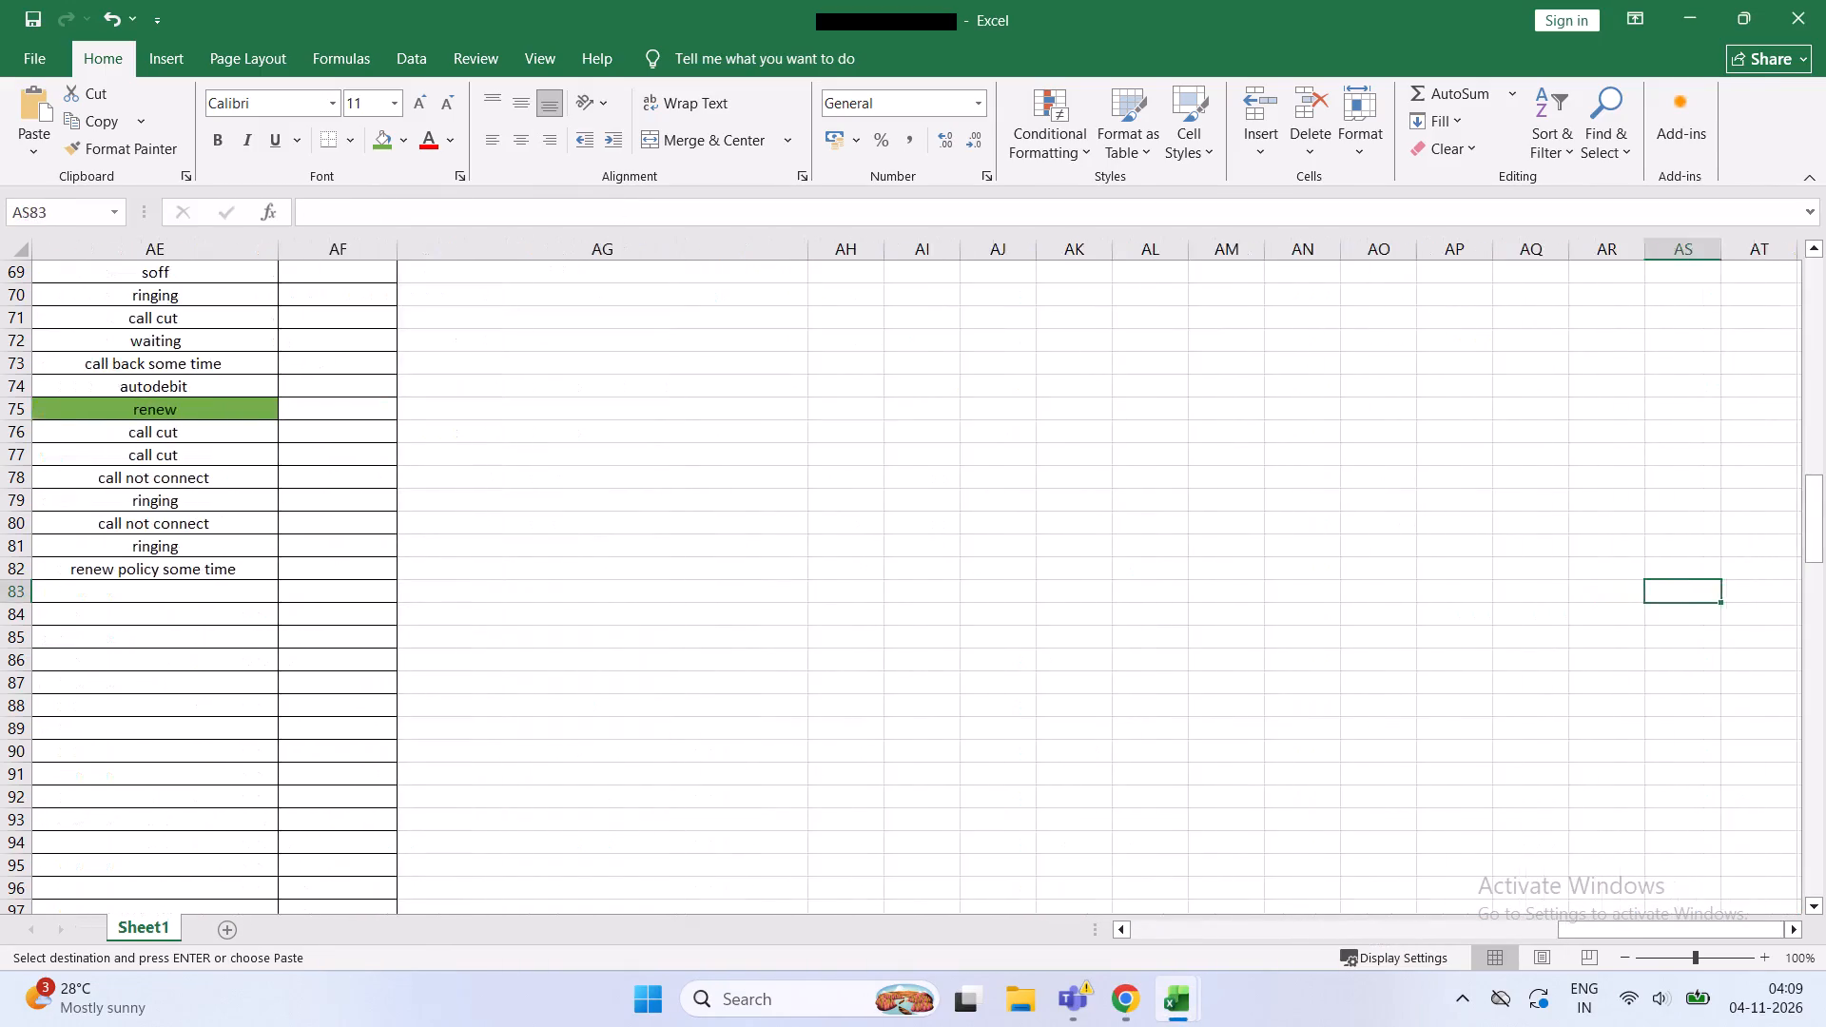
key(Left)
key(Left)
key(Left)
key(Left)
key(Left)
key(Left)
key(Left)
key(Left)
key(Left)
key(Left)
key(Up)
key(Up)
key(Up)
key(Up)
key(Up)
key(Up)
key(Up)
key(Up)
key(Up)
key(Up)
key(Up)
key(Up)
key(Up)
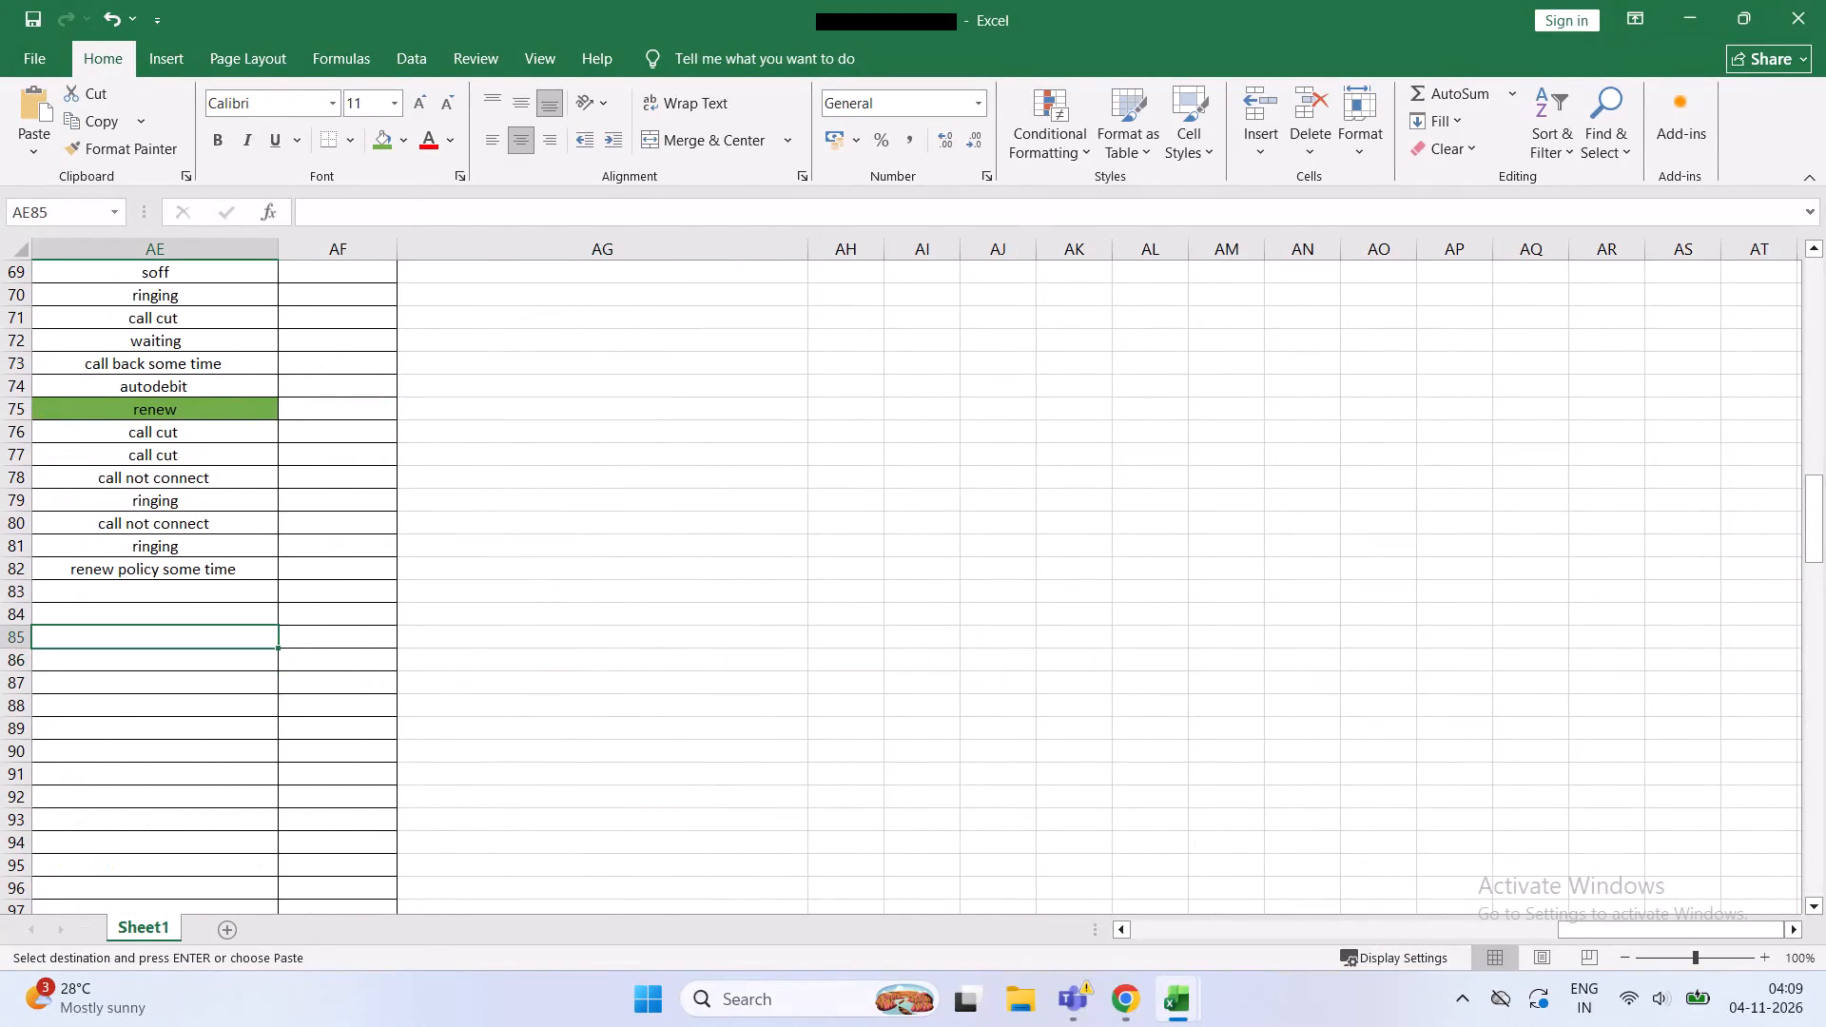
key(Down)
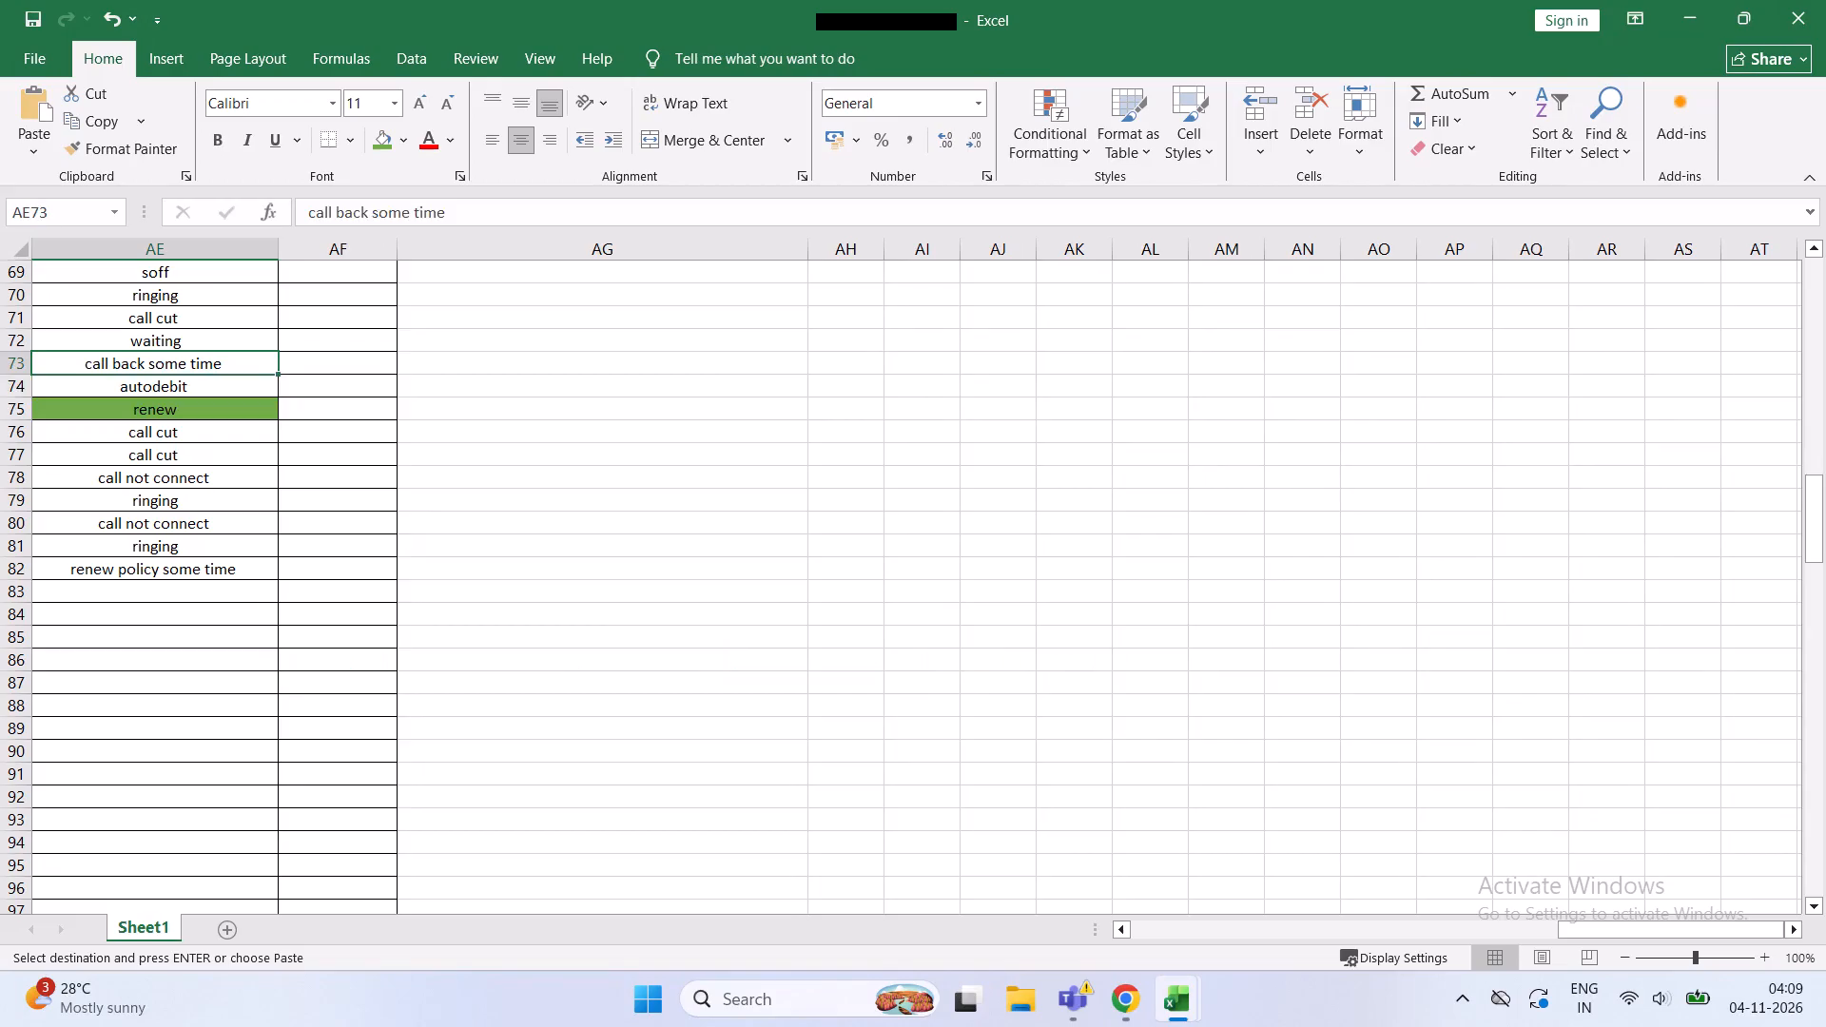
key(Down)
key(Down)
key(Up)
key(Up)
key(Up)
key(Up)
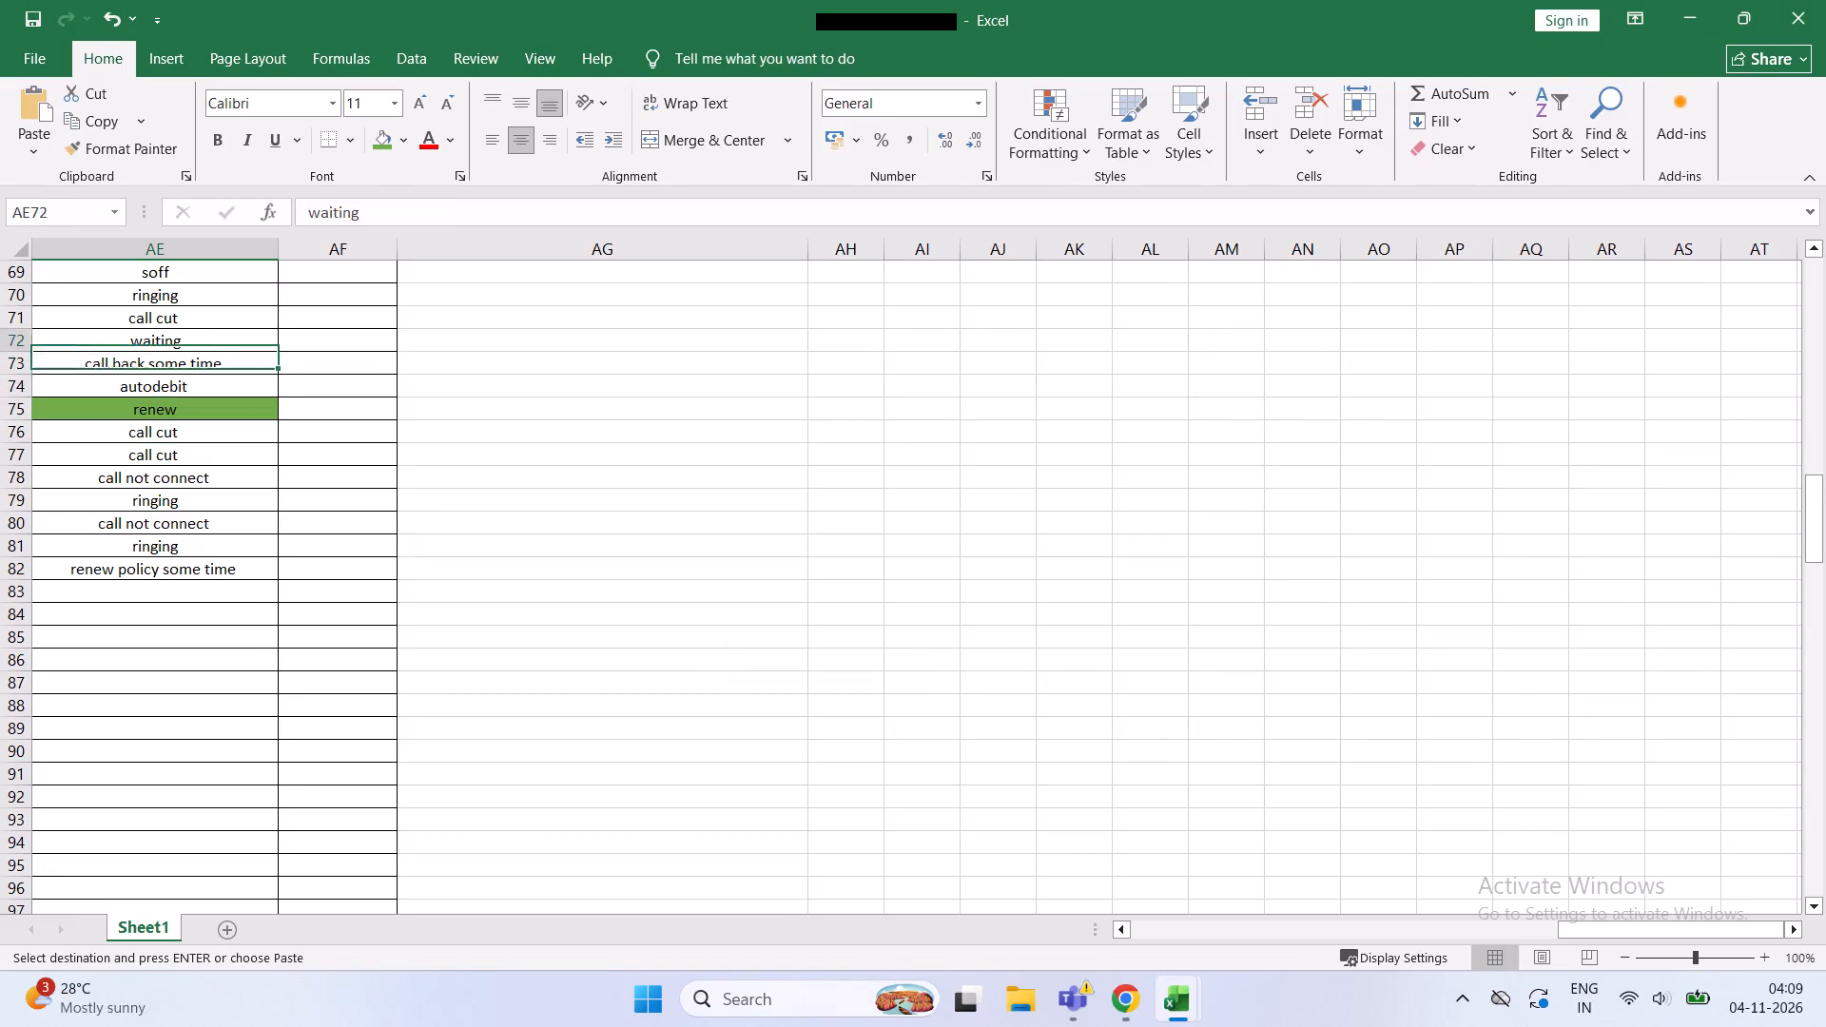
key(Up)
key(Up)
key(Up)
key(Up)
key(Up)
key(Up)
key(Up)
key(Up)
key(Up)
key(Up)
key(Up)
key(Up)
key(Up)
key(Up)
key(Up)
key(Up)
key(Up)
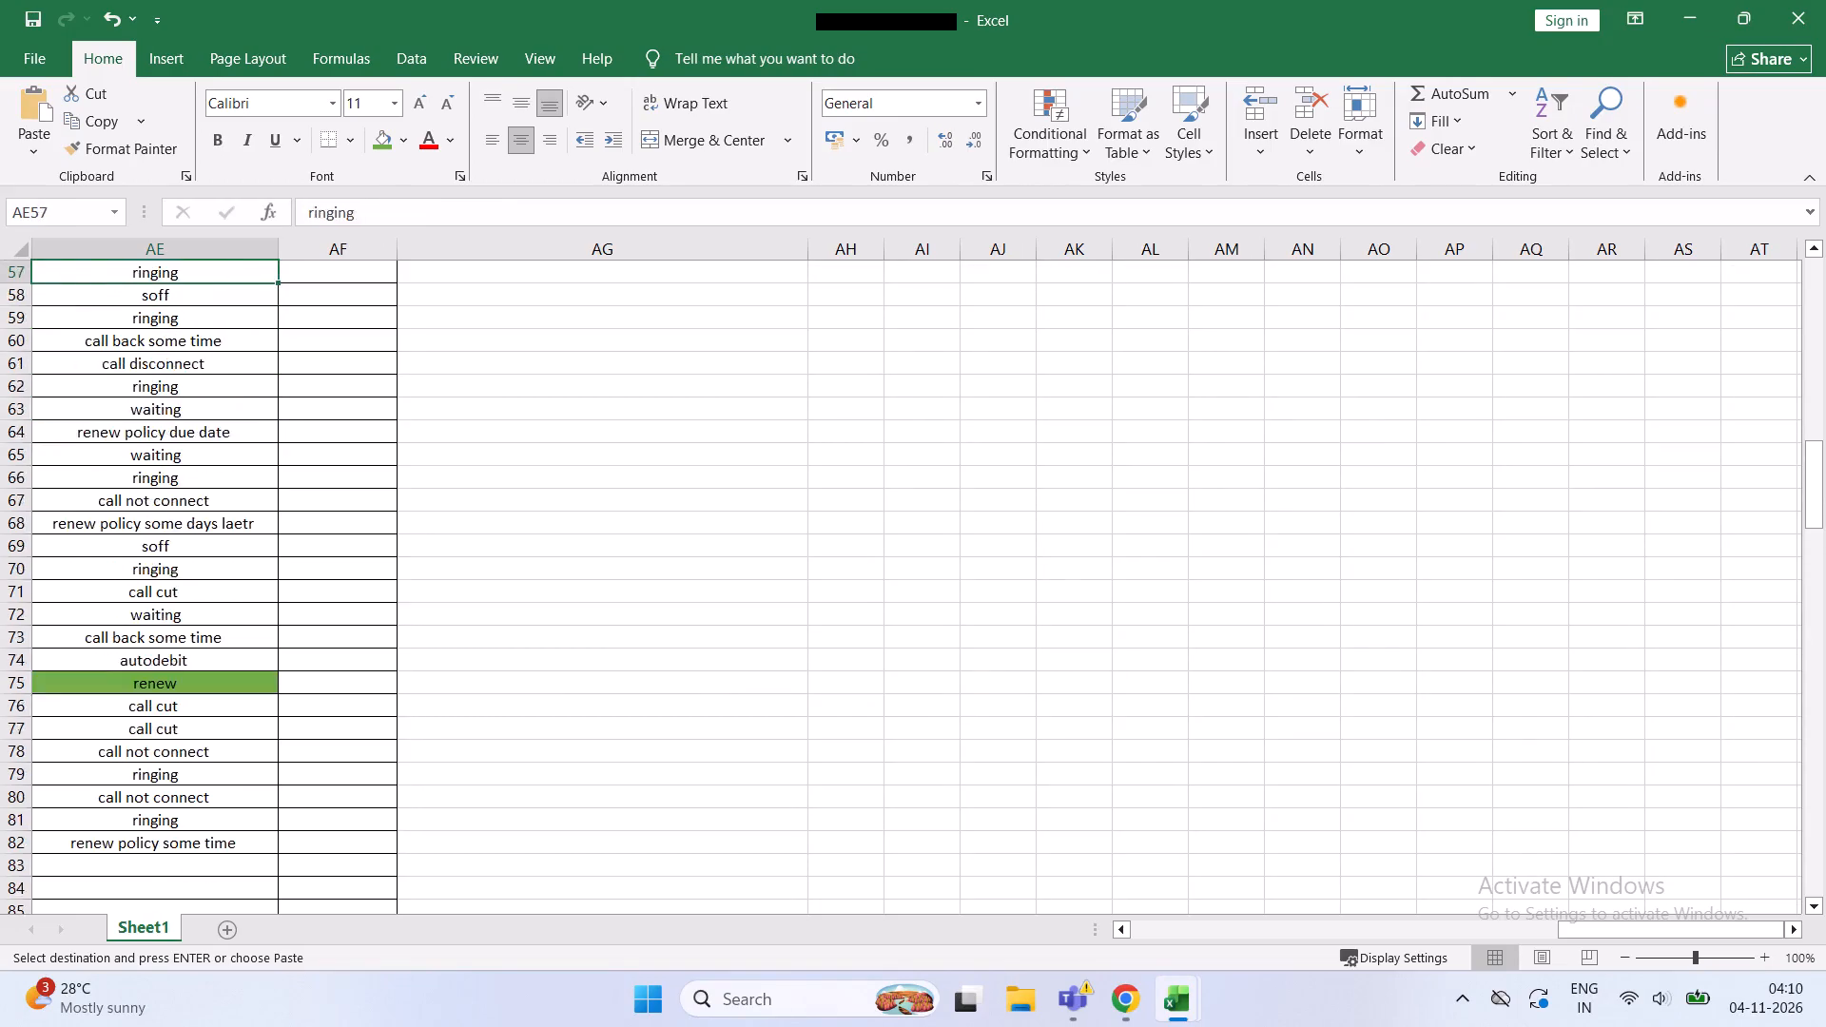
key(Up)
key(Up)
key(Up)
key(Up)
key(Up)
key(Up)
key(Up)
key(Up)
key(Up)
key(Up)
key(Up)
key(Up)
key(Up)
key(Up)
key(Up)
key(Up)
key(Up)
key(Up)
key(Up)
key(Up)
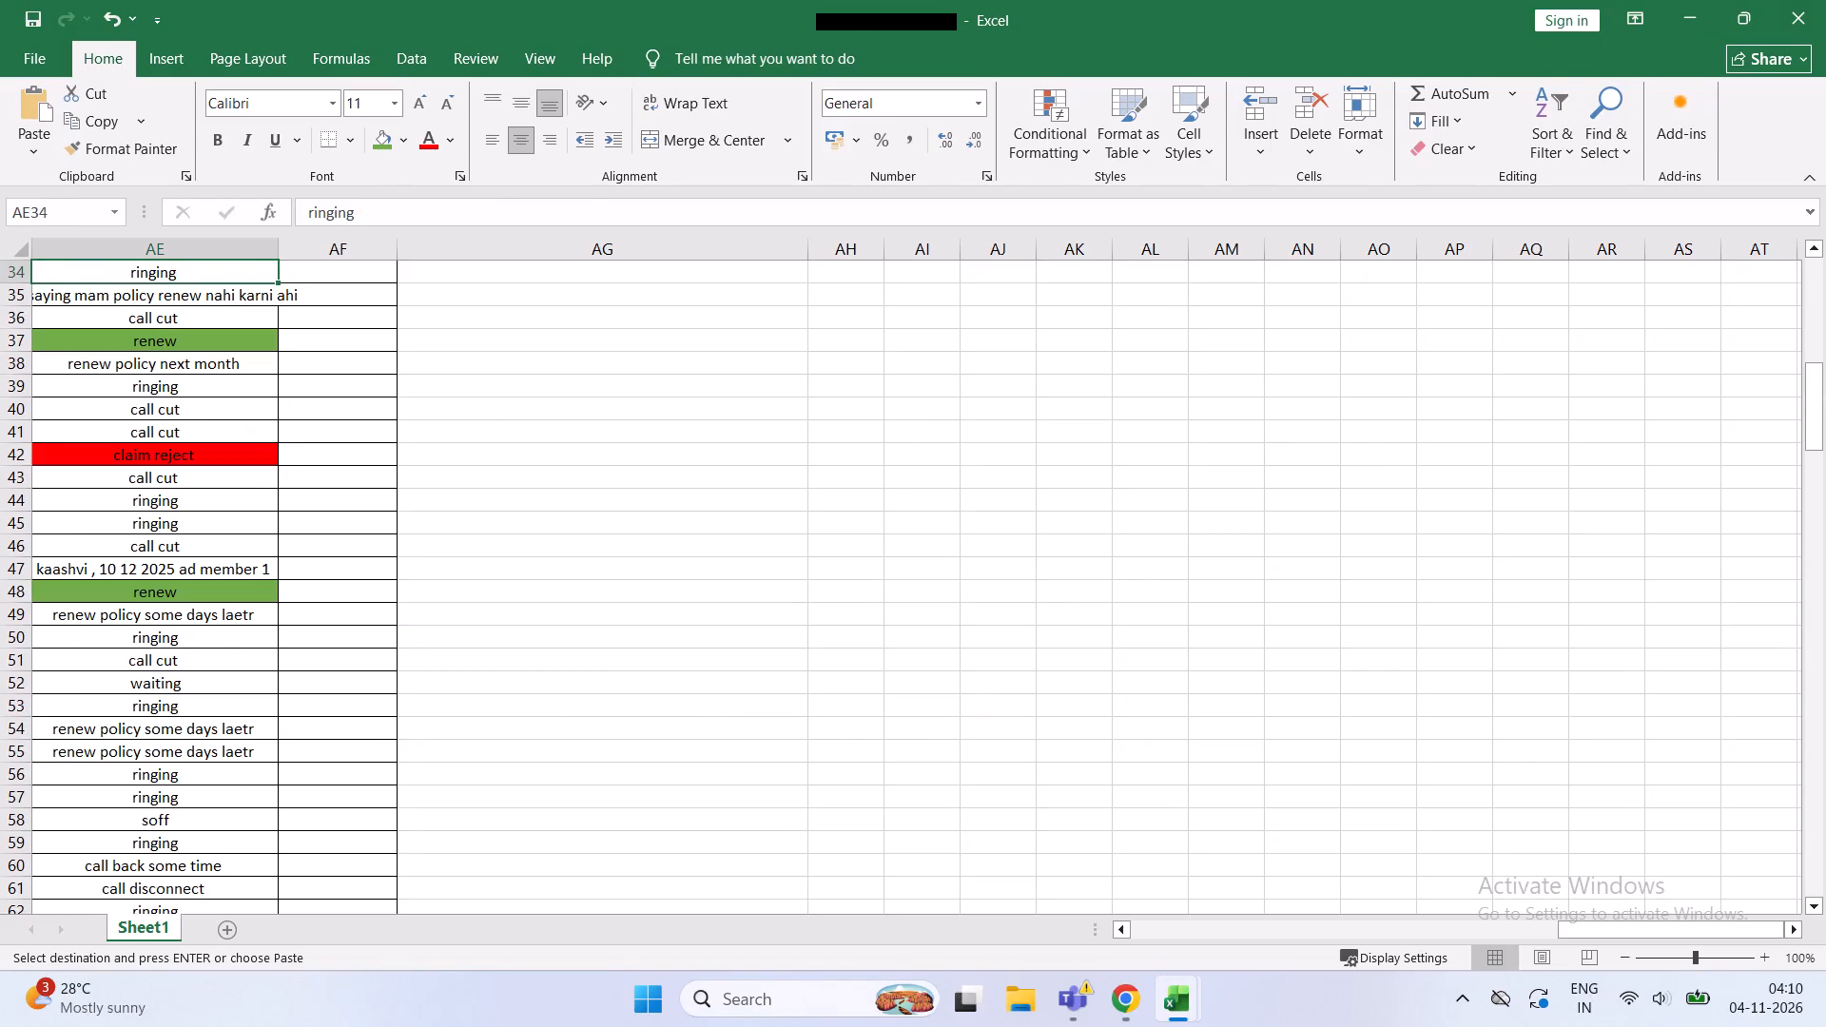
Copy the customer record marked "claim reject" in row 42, from column B through the remarks in column AE.
key(Down)
key(Down)
key(Down)
key(Down)
key(Down)
key(Down)
key(Down)
key(Down)
key(Left)
key(Left)
key(Left)
key(Left)
key(Left)
key(Left)
key(Left)
key(Left)
key(Left)
key(Left)
key(Left)
key(Left)
key(Left)
key(Left)
key(Left)
key(Left)
key(Left)
key(Left)
key(Left)
key(Left)
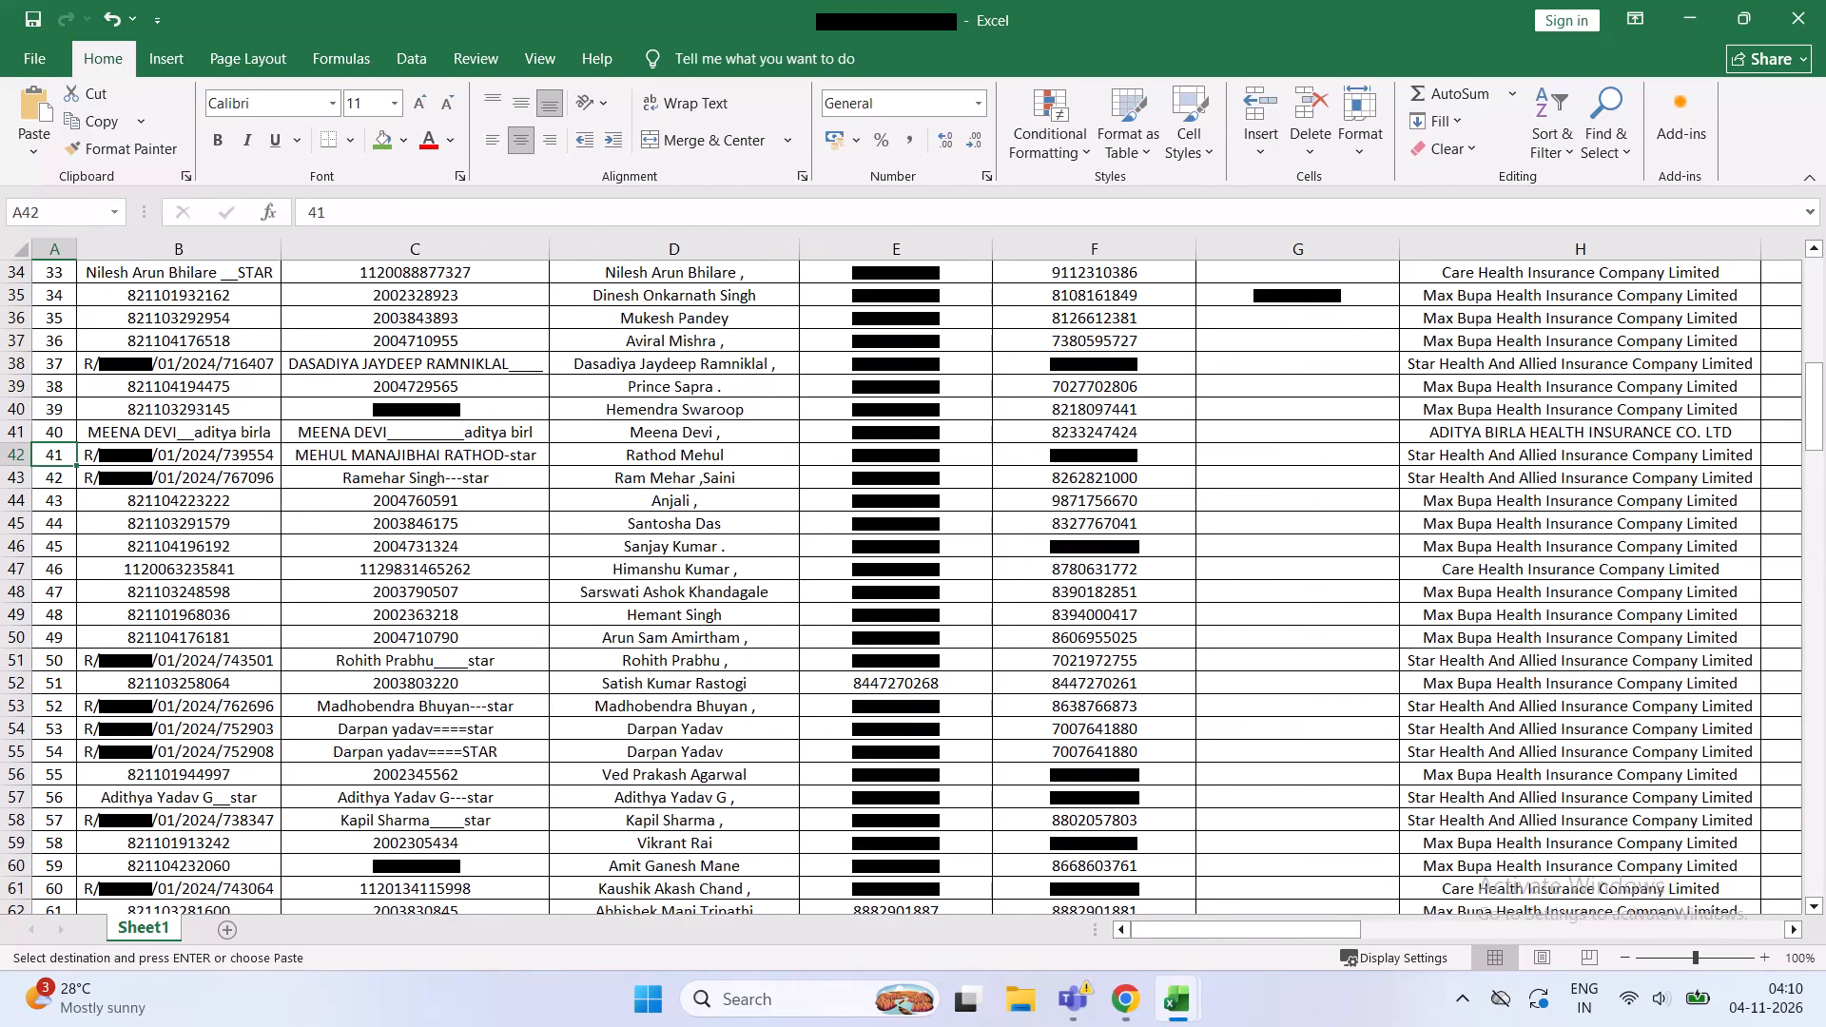
key(Right)
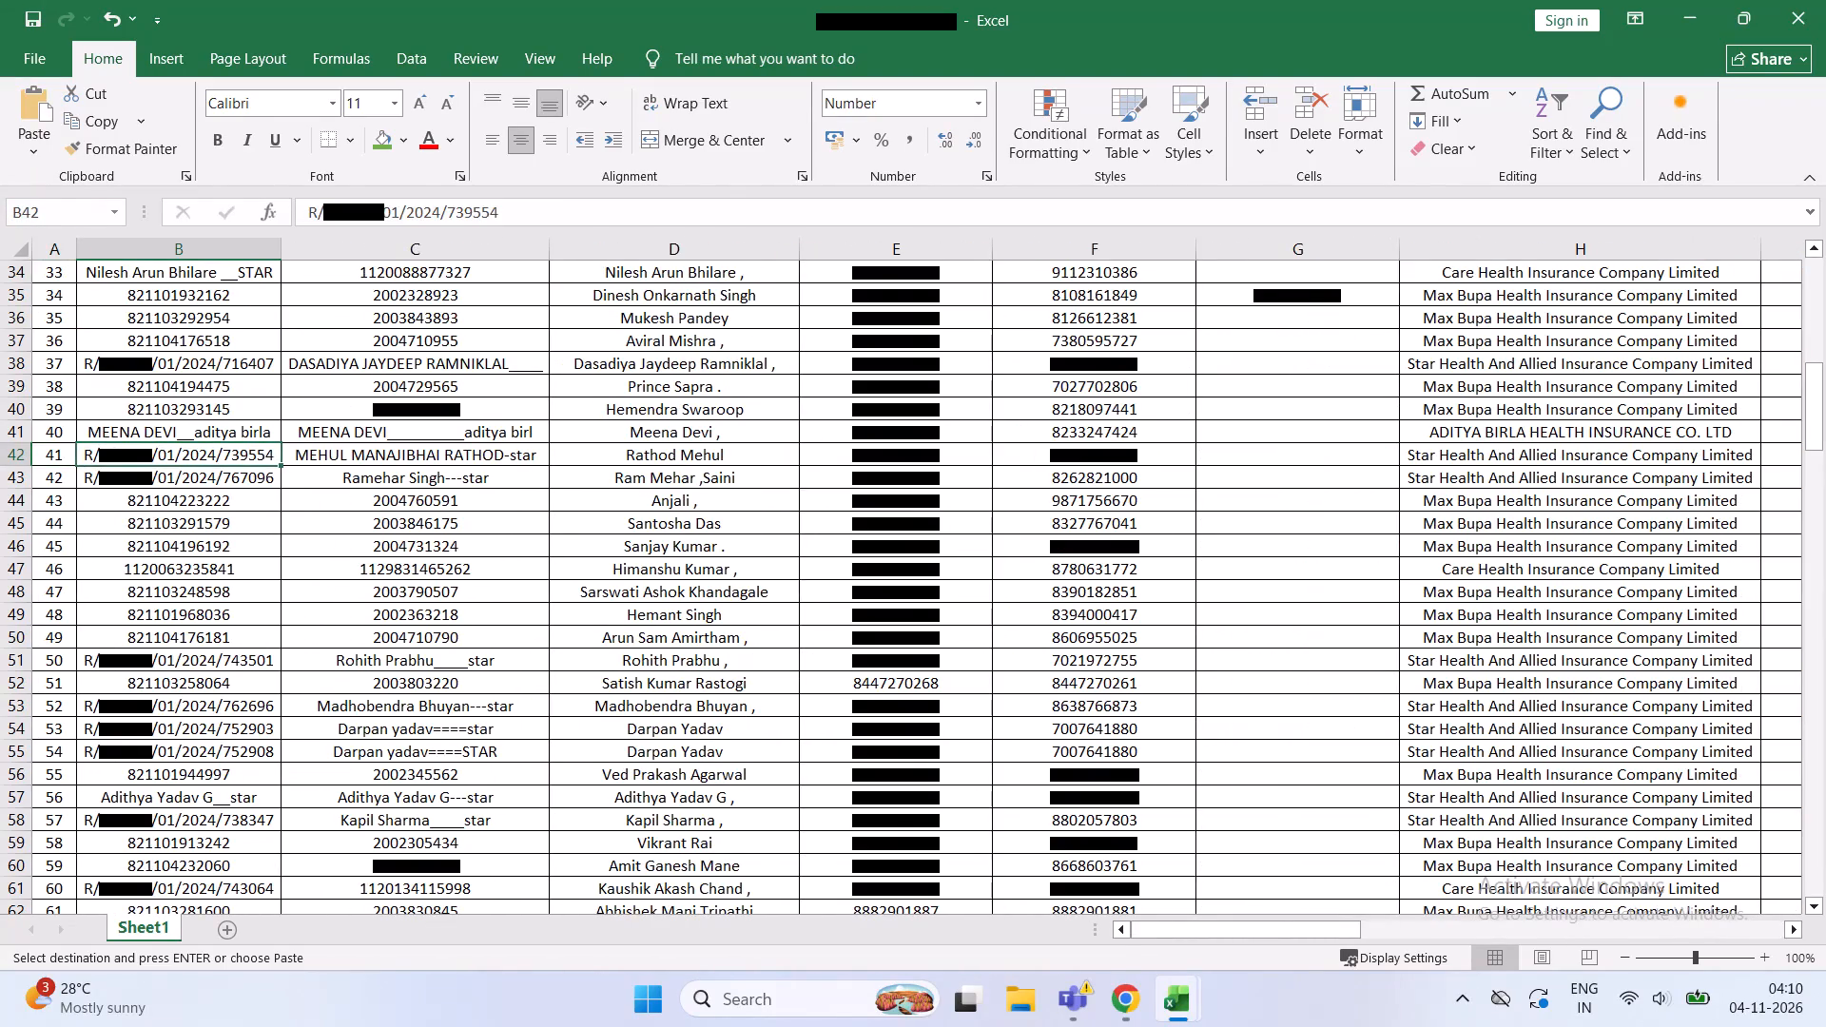
key(ctrl+shift+Right)
key(ctrl+shift+Right)
key(ctrl+shift+Right)
key(ctrl+shift+Right)
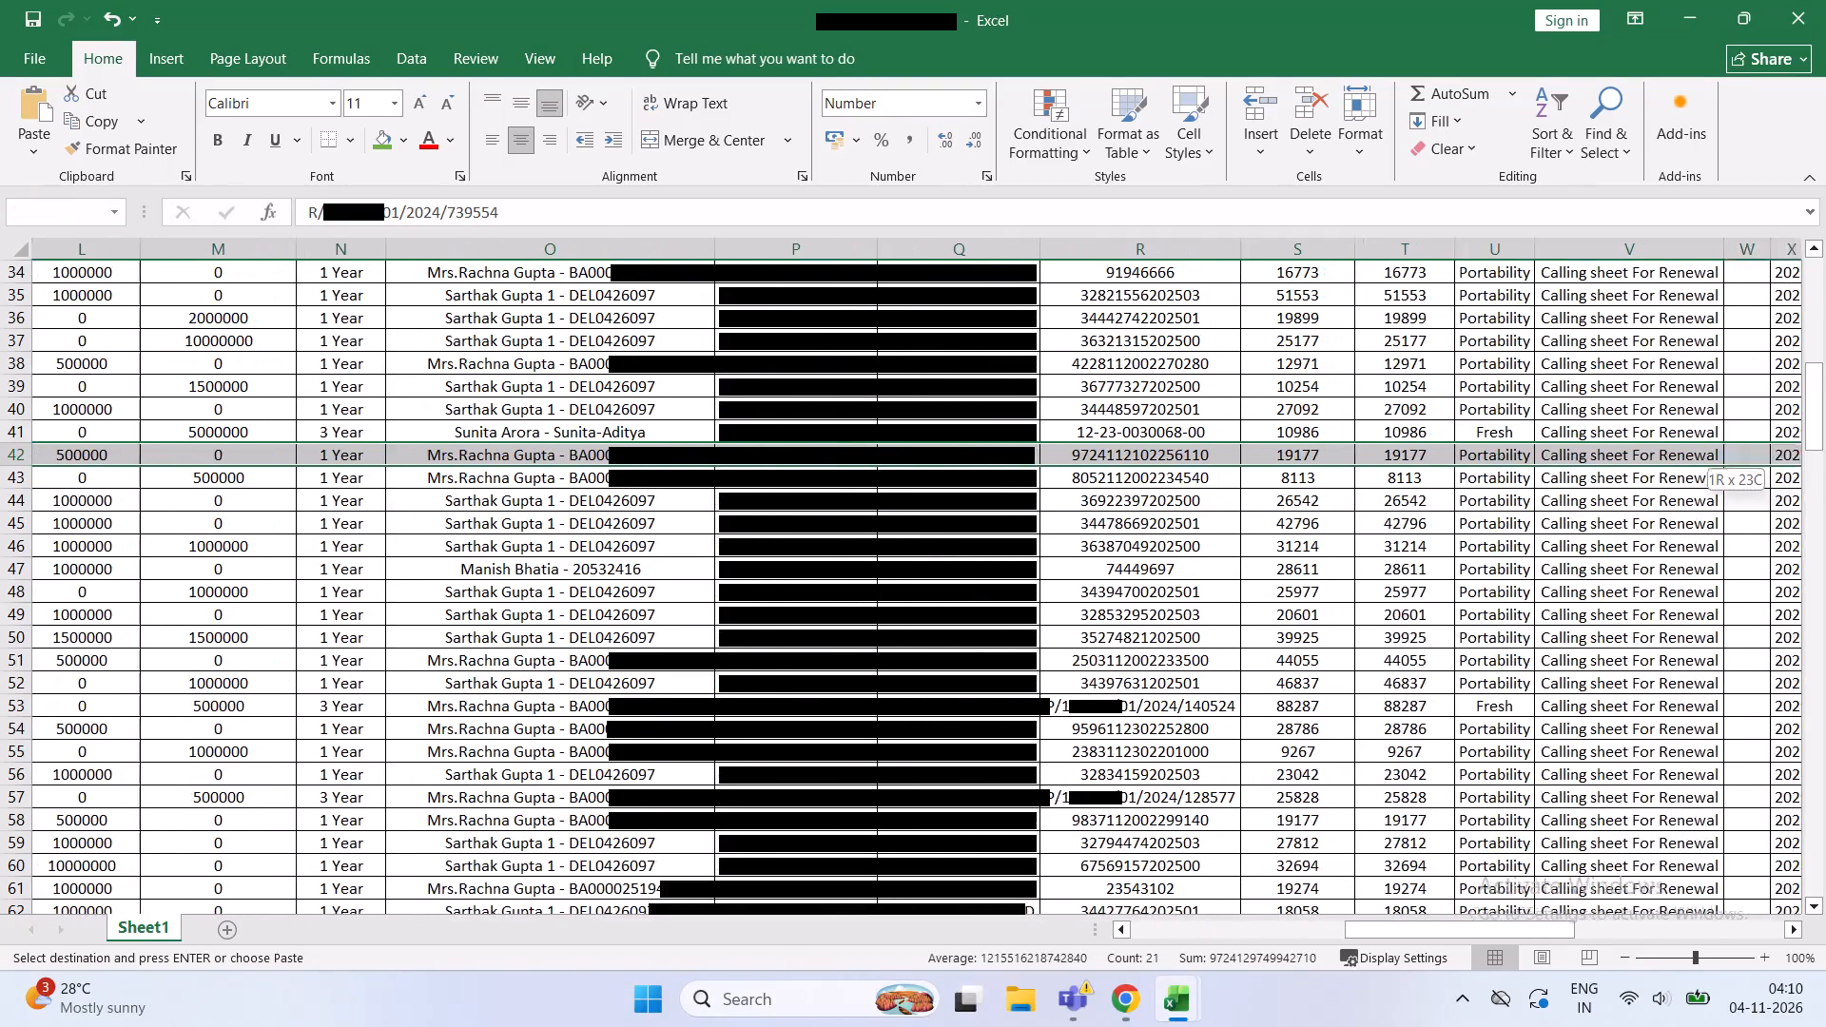
key(ctrl+shift+Right)
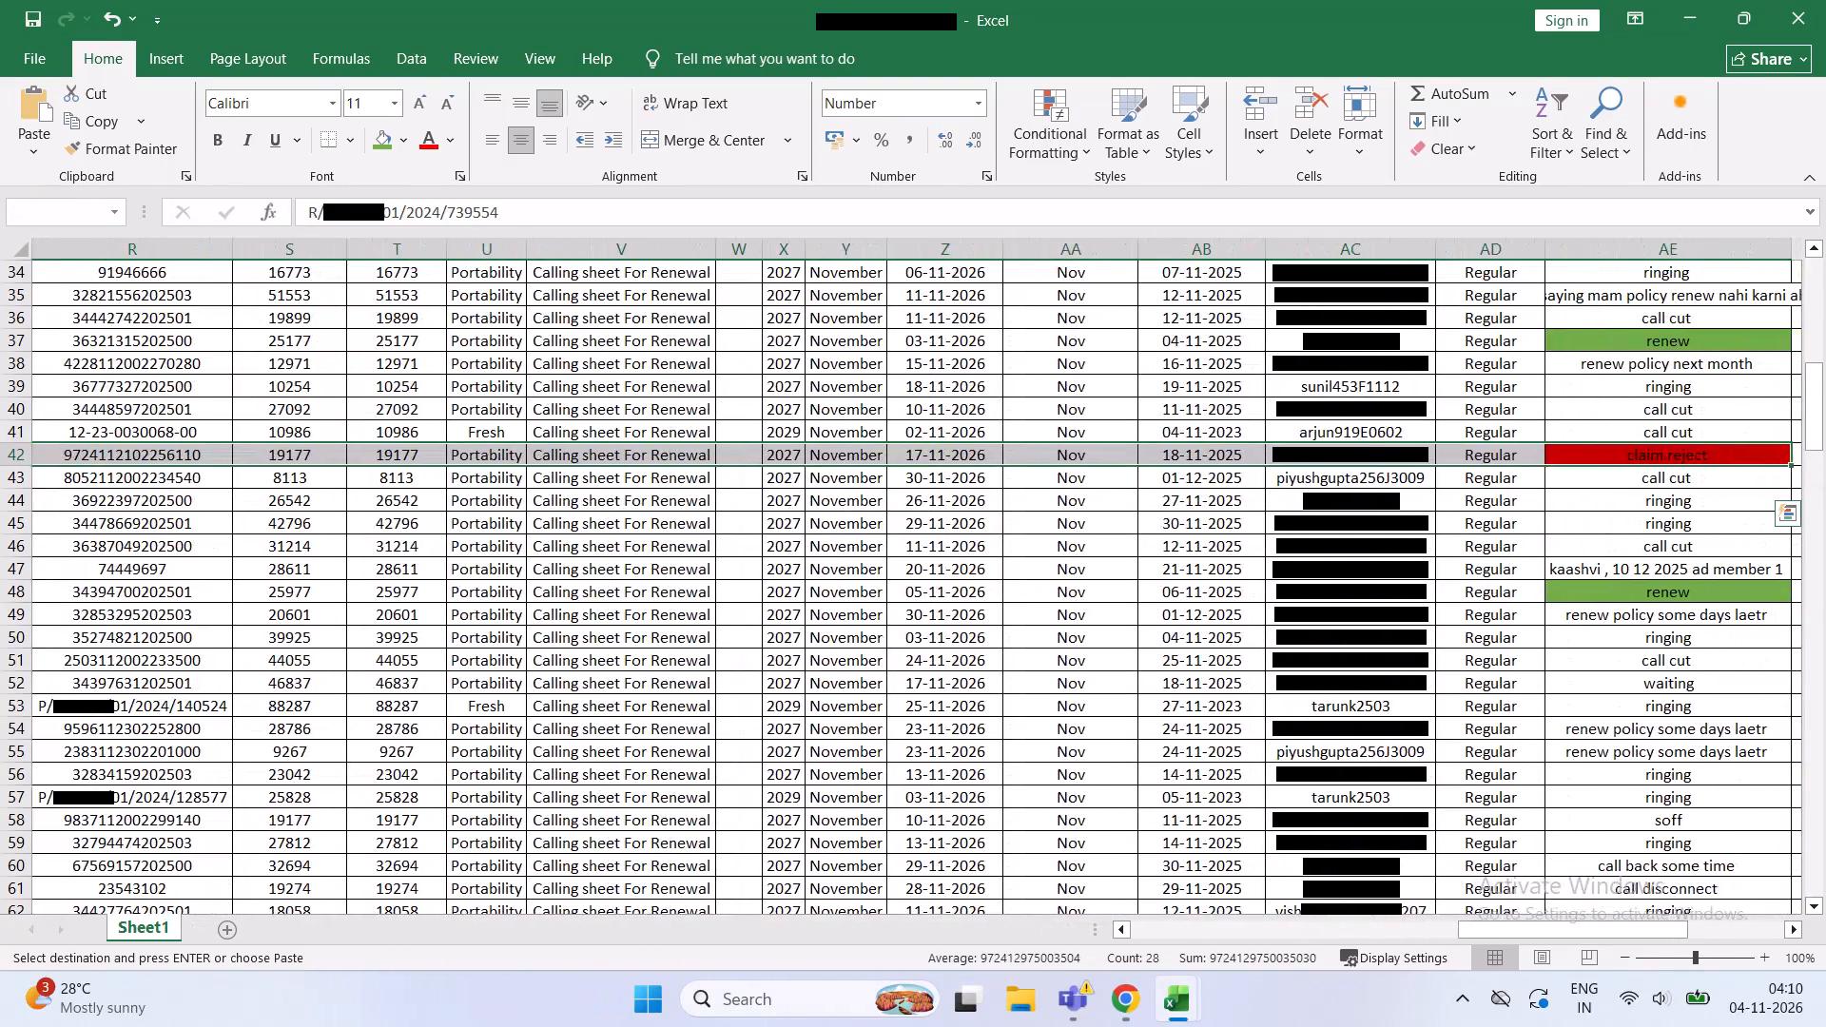
key(ctrl+c)
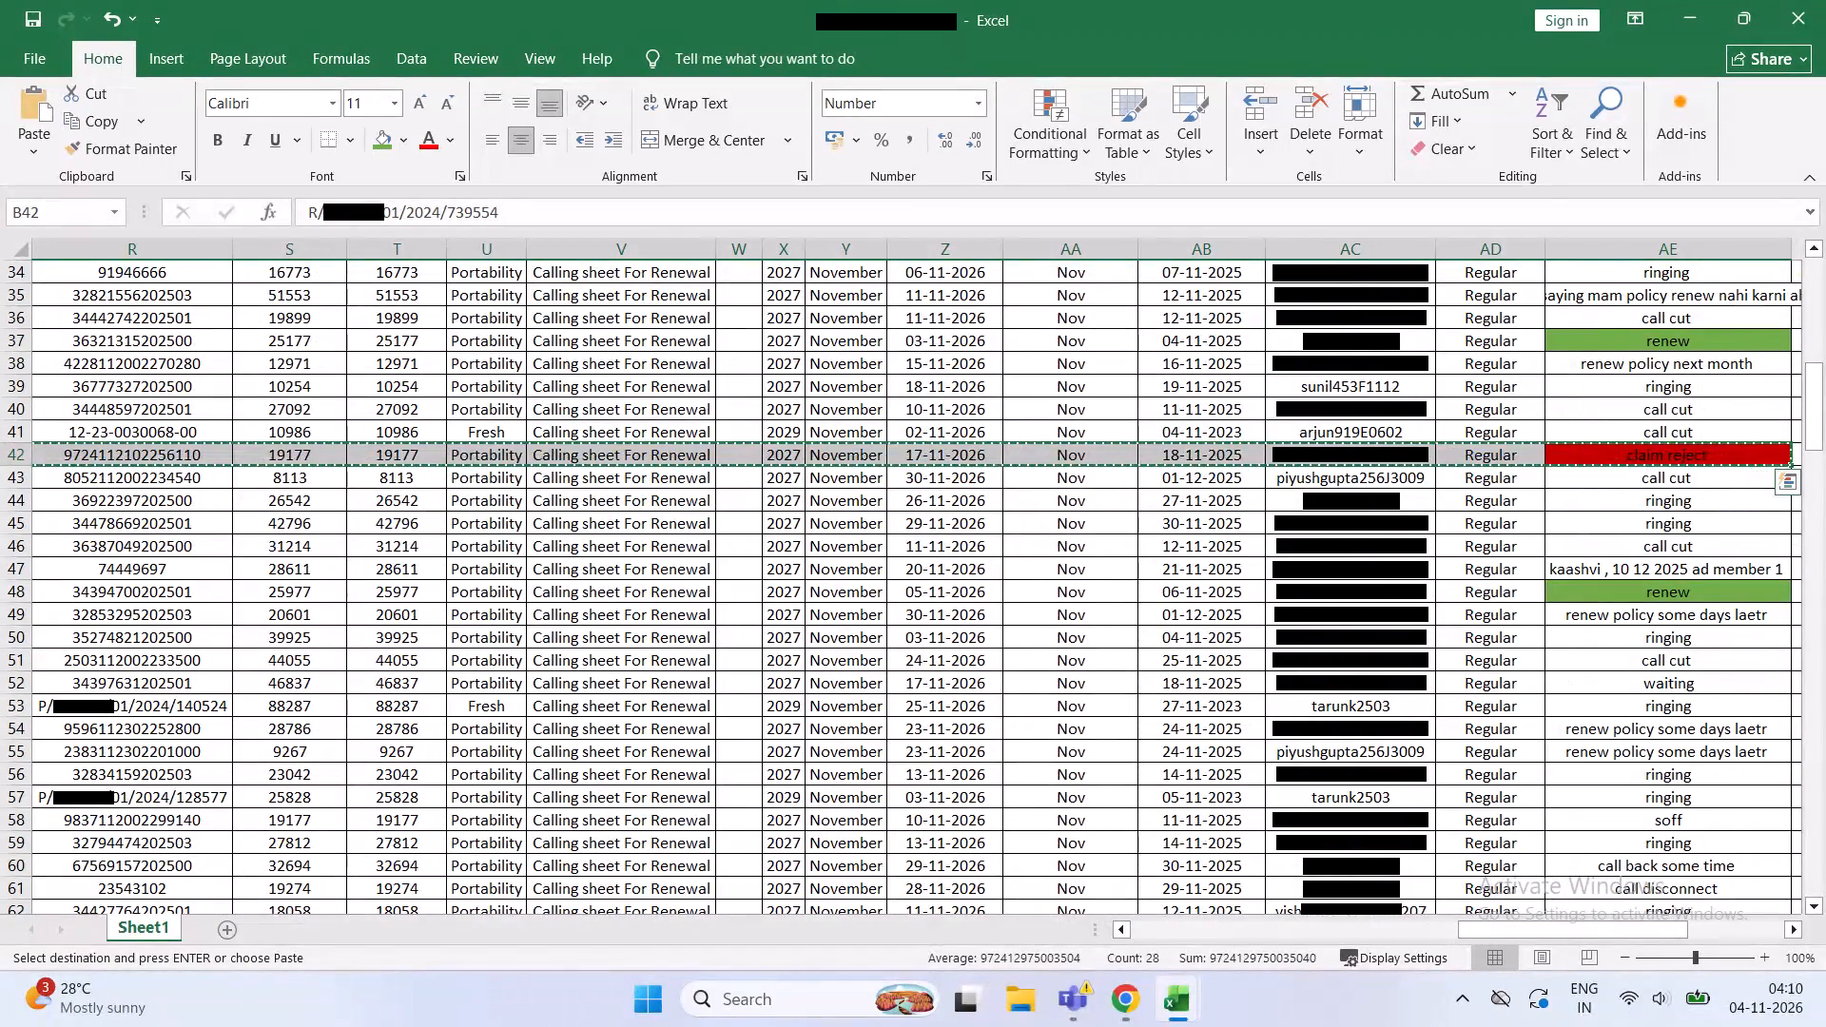
Bring up the open Google Chrome windows to switch away from the workbook.
click(1113, 1015)
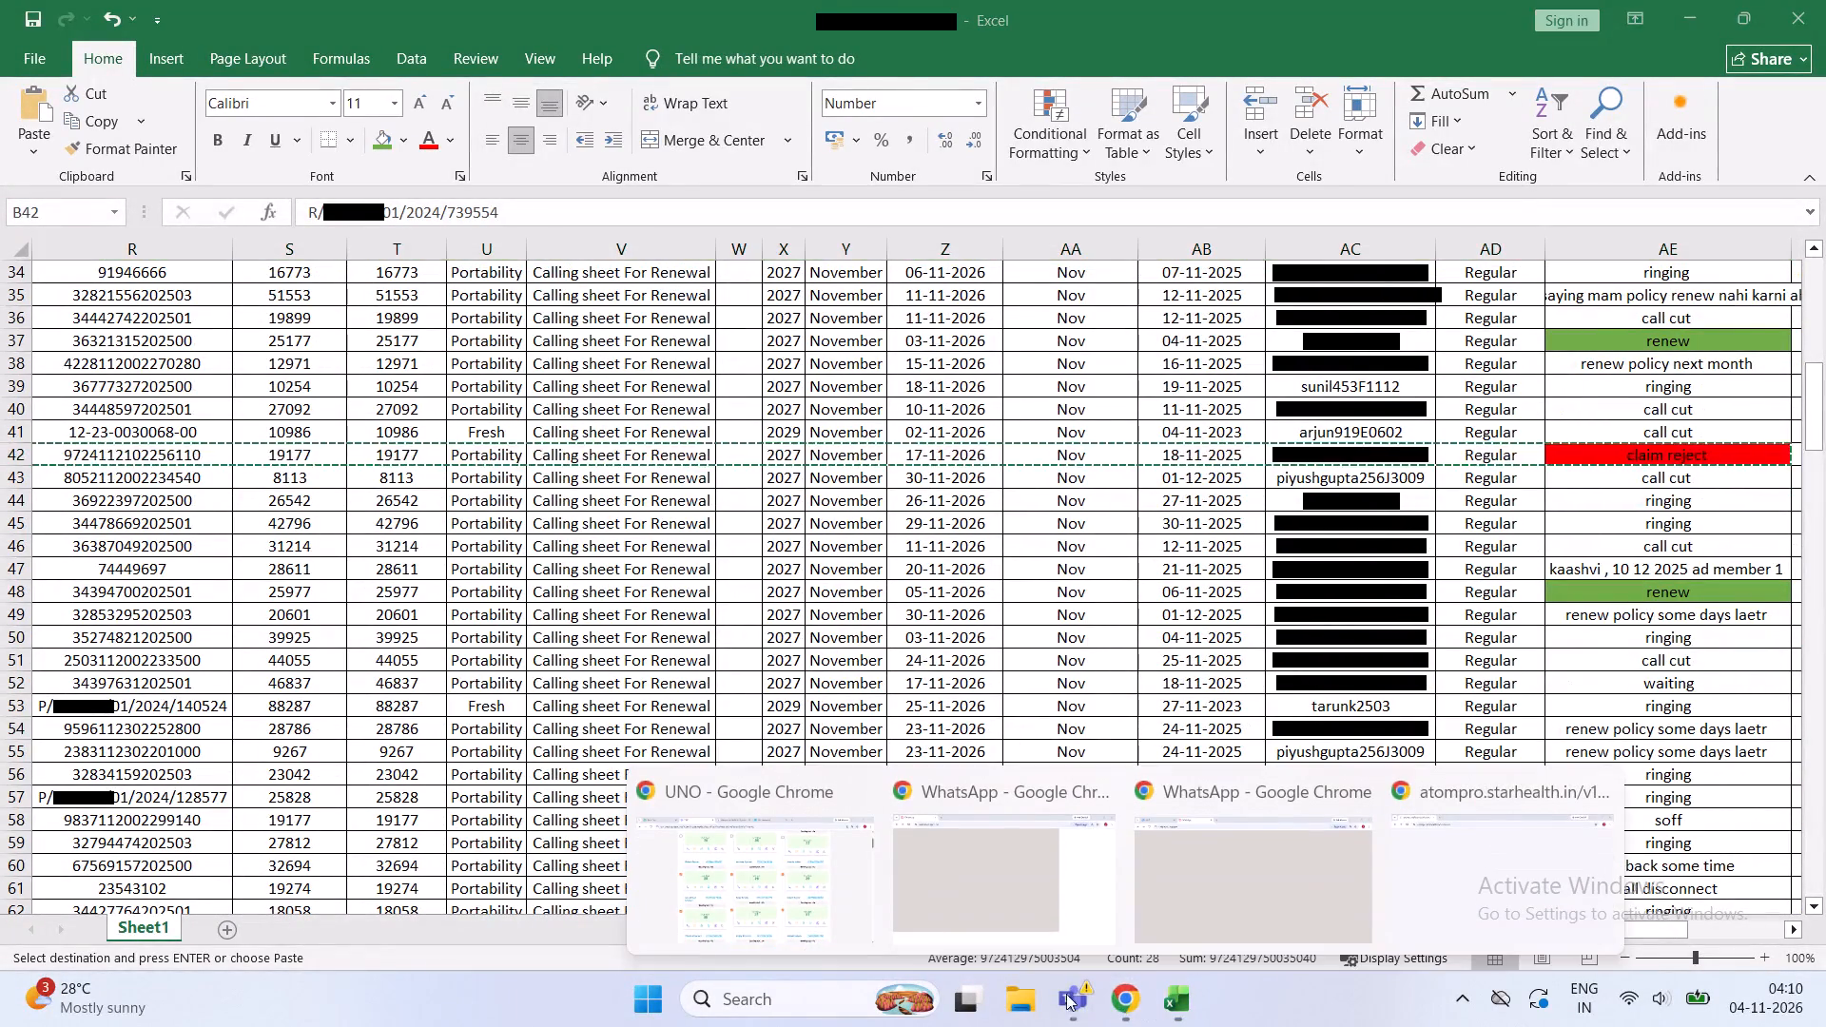
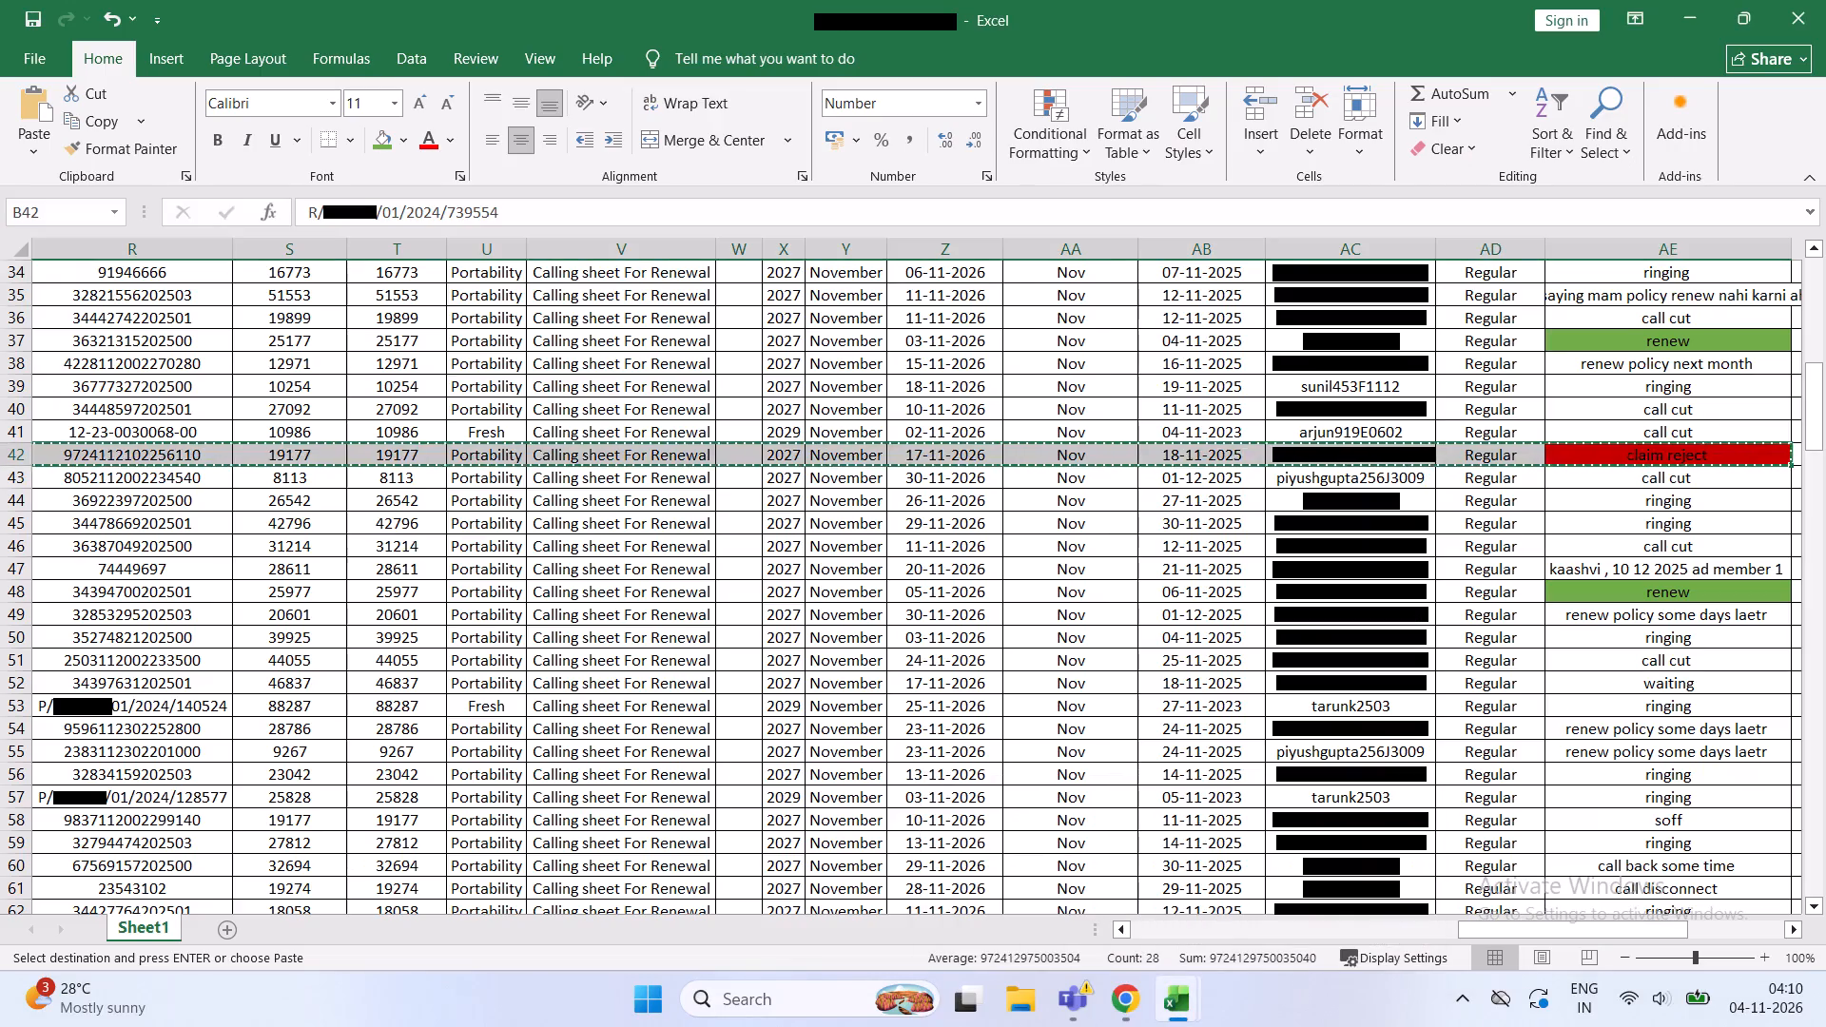
Review the claim-rejected record in row 42, going back from the Regular status in column AD to the policy name in column I.
click(1463, 454)
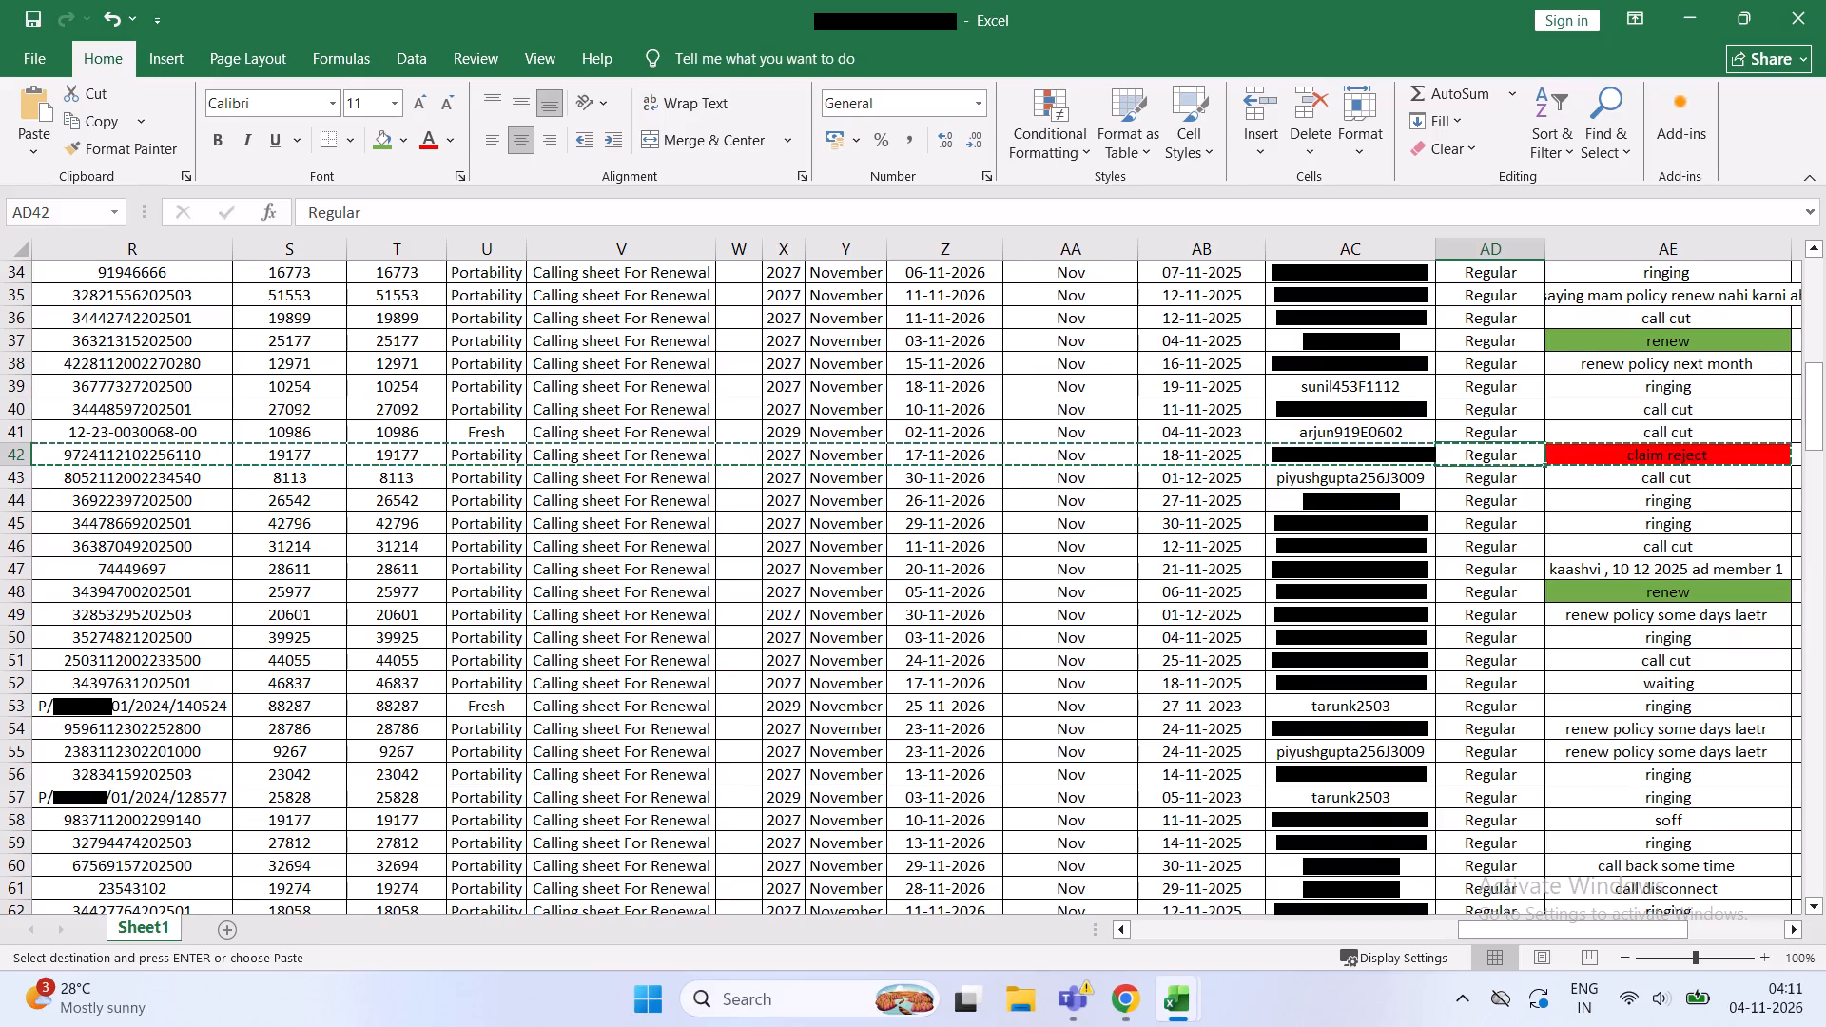
key(Left)
key(Left)
key(Left)
key(Left)
key(Left)
key(Left)
key(Left)
key(Left)
key(Left)
key(Left)
key(Left)
key(Left)
key(Left)
key(Left)
key(Left)
key(Left)
key(Left)
key(Left)
key(Left)
key(Left)
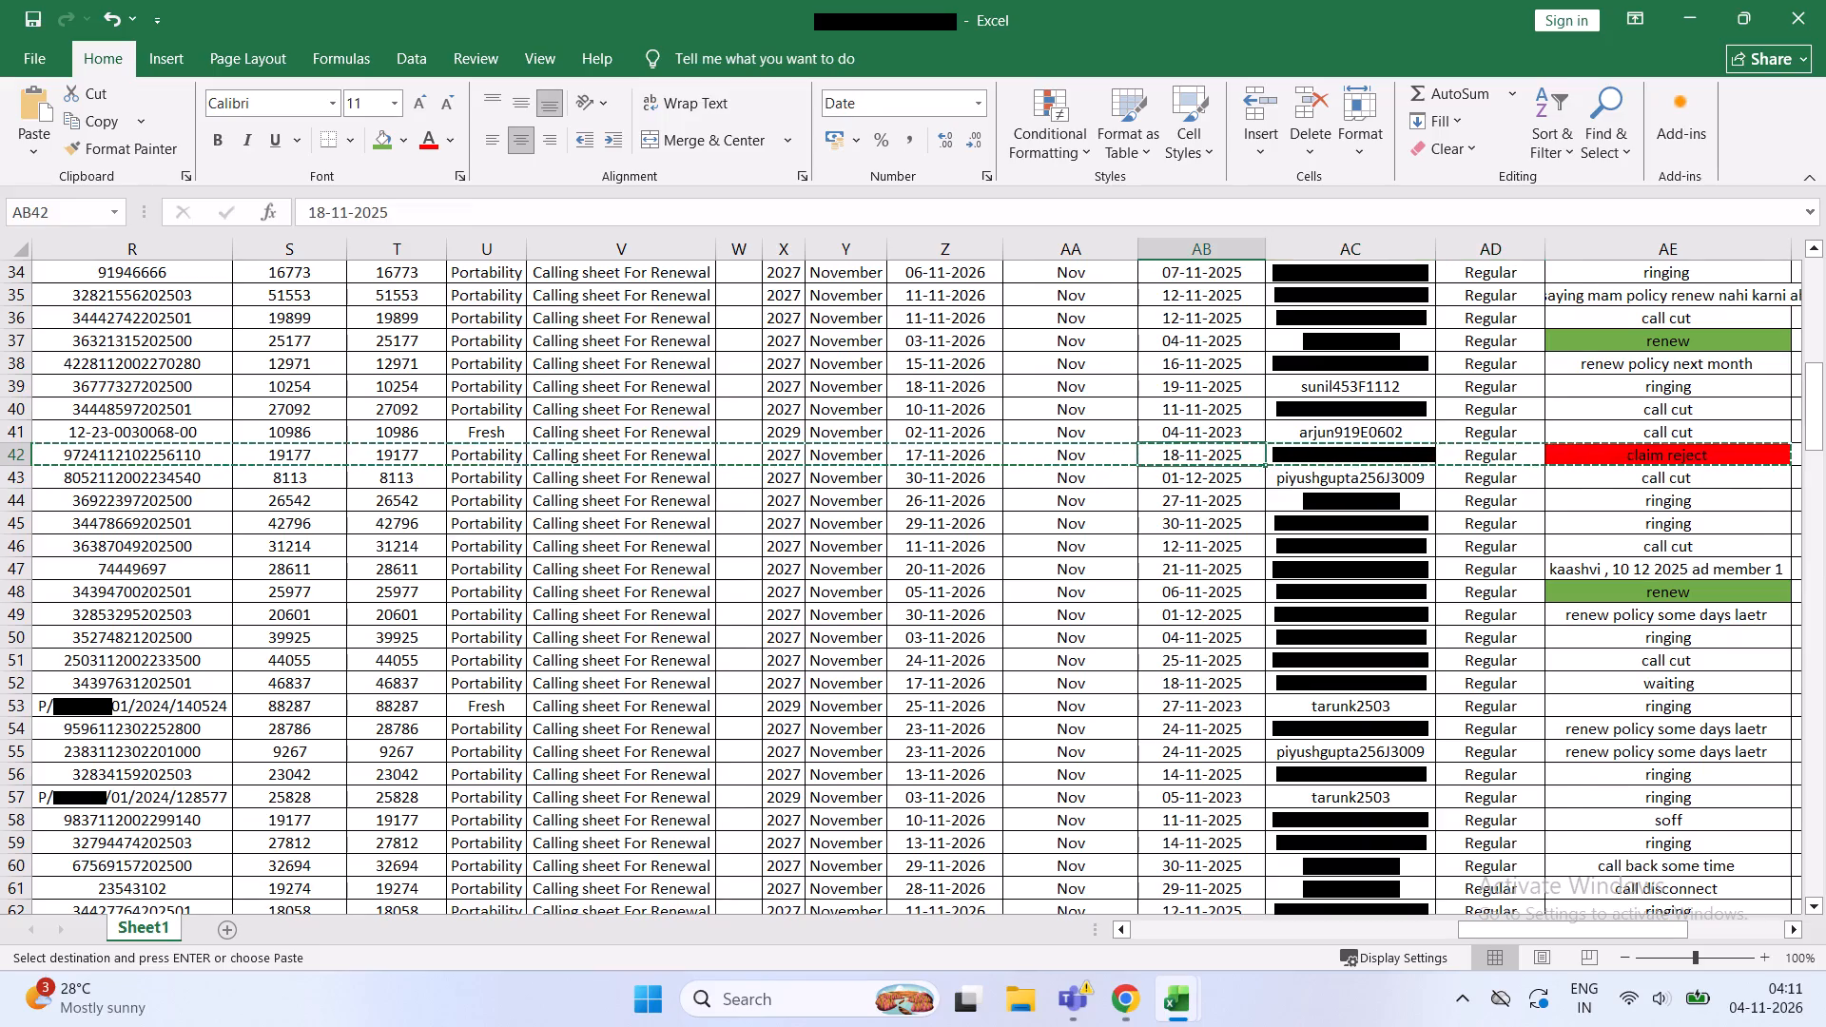
key(Left)
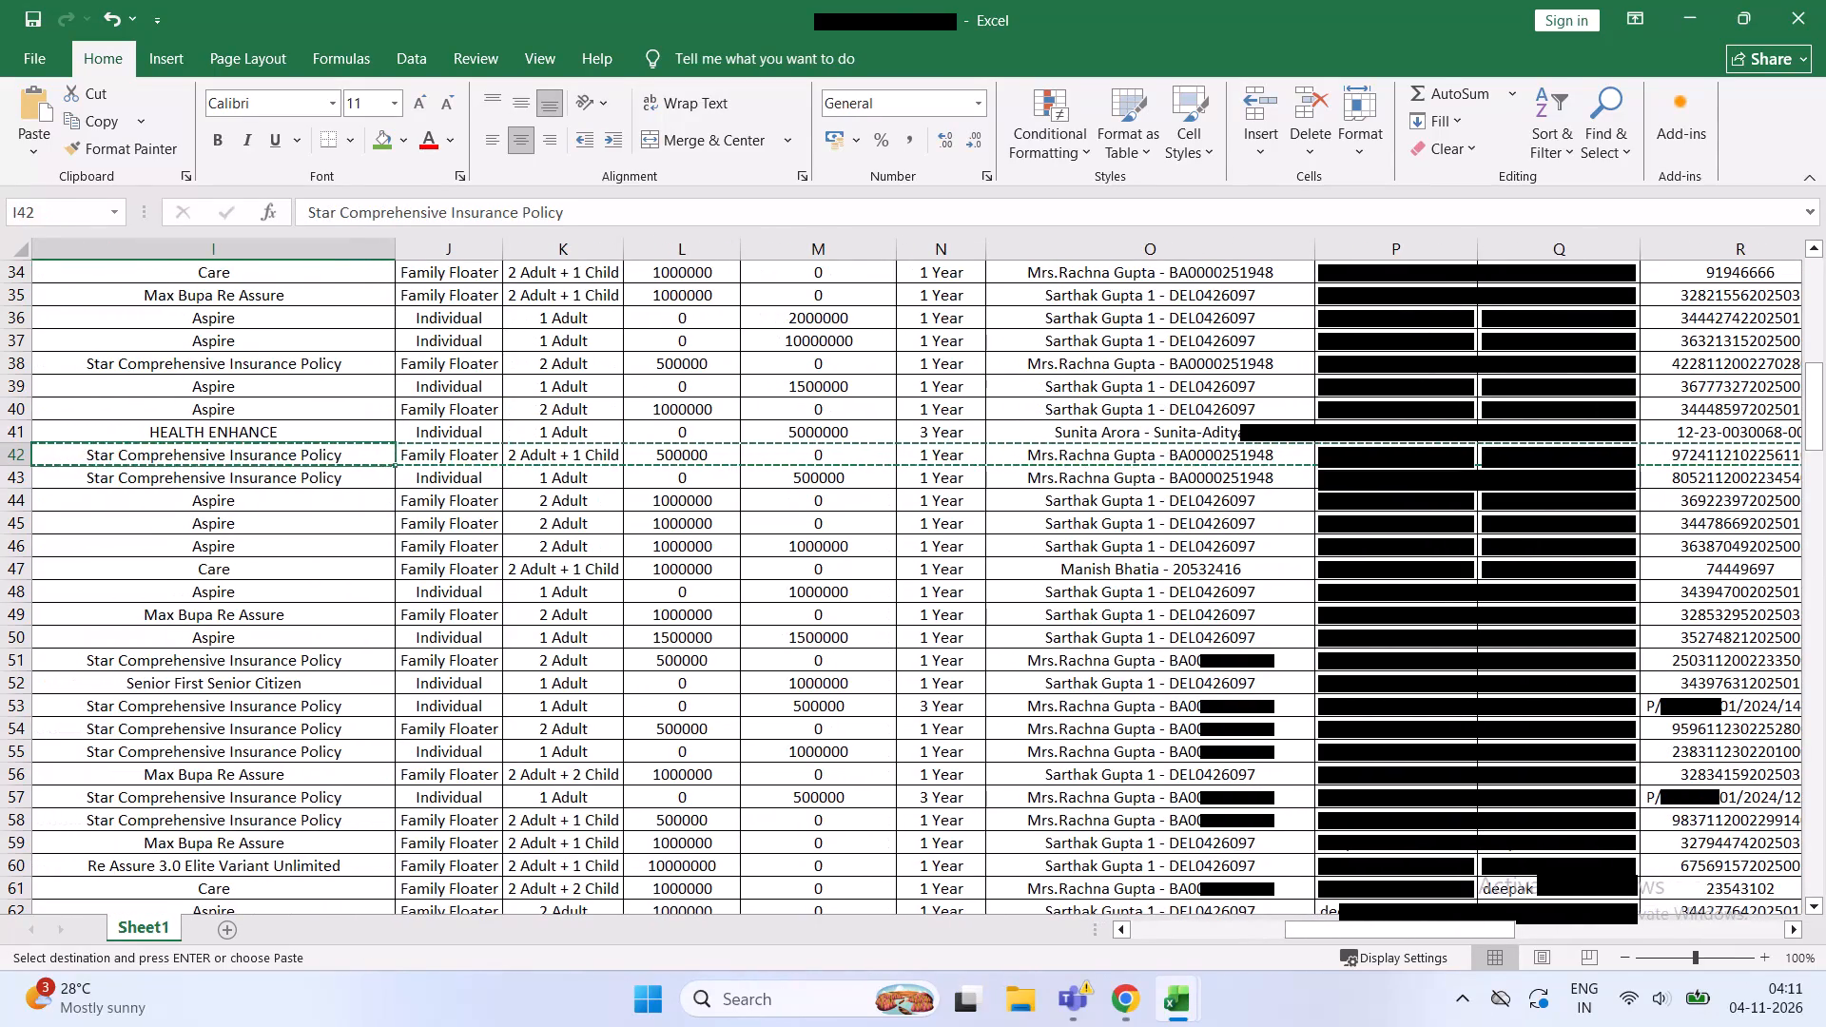
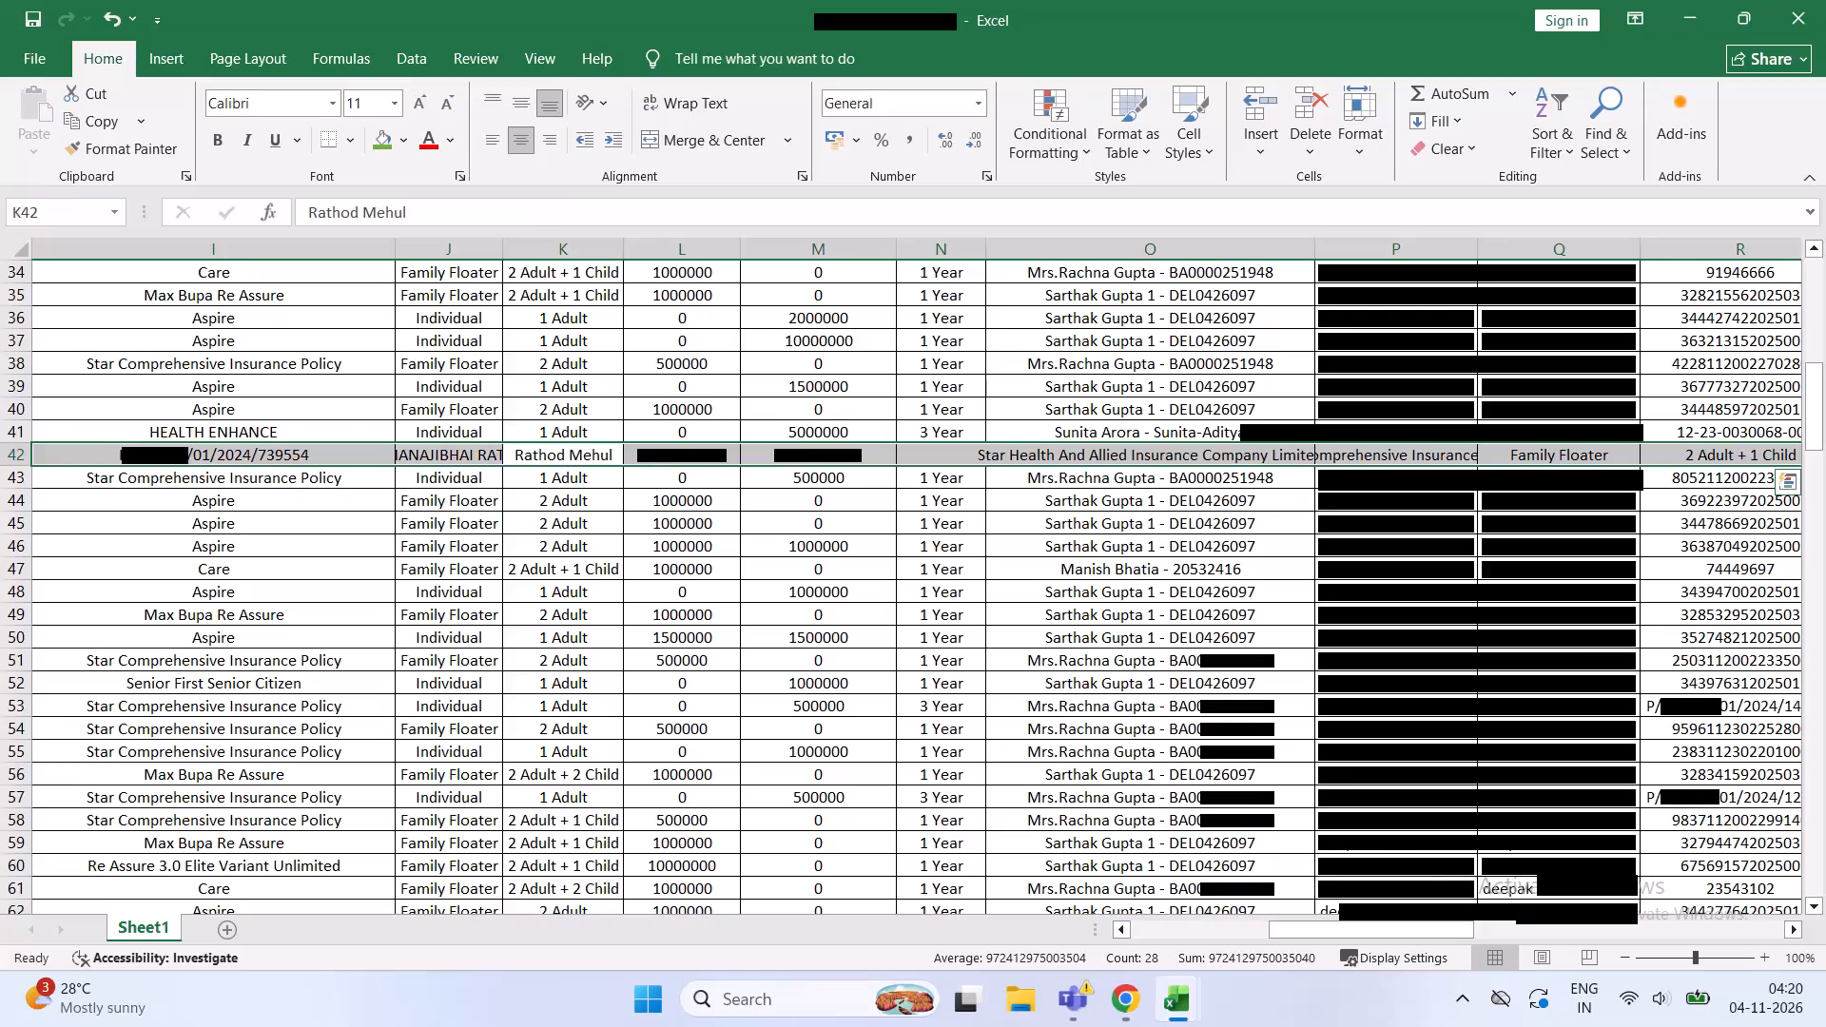
Undo the last edit to row 42 of the policy spreadsheet.
key(ctrl+z)
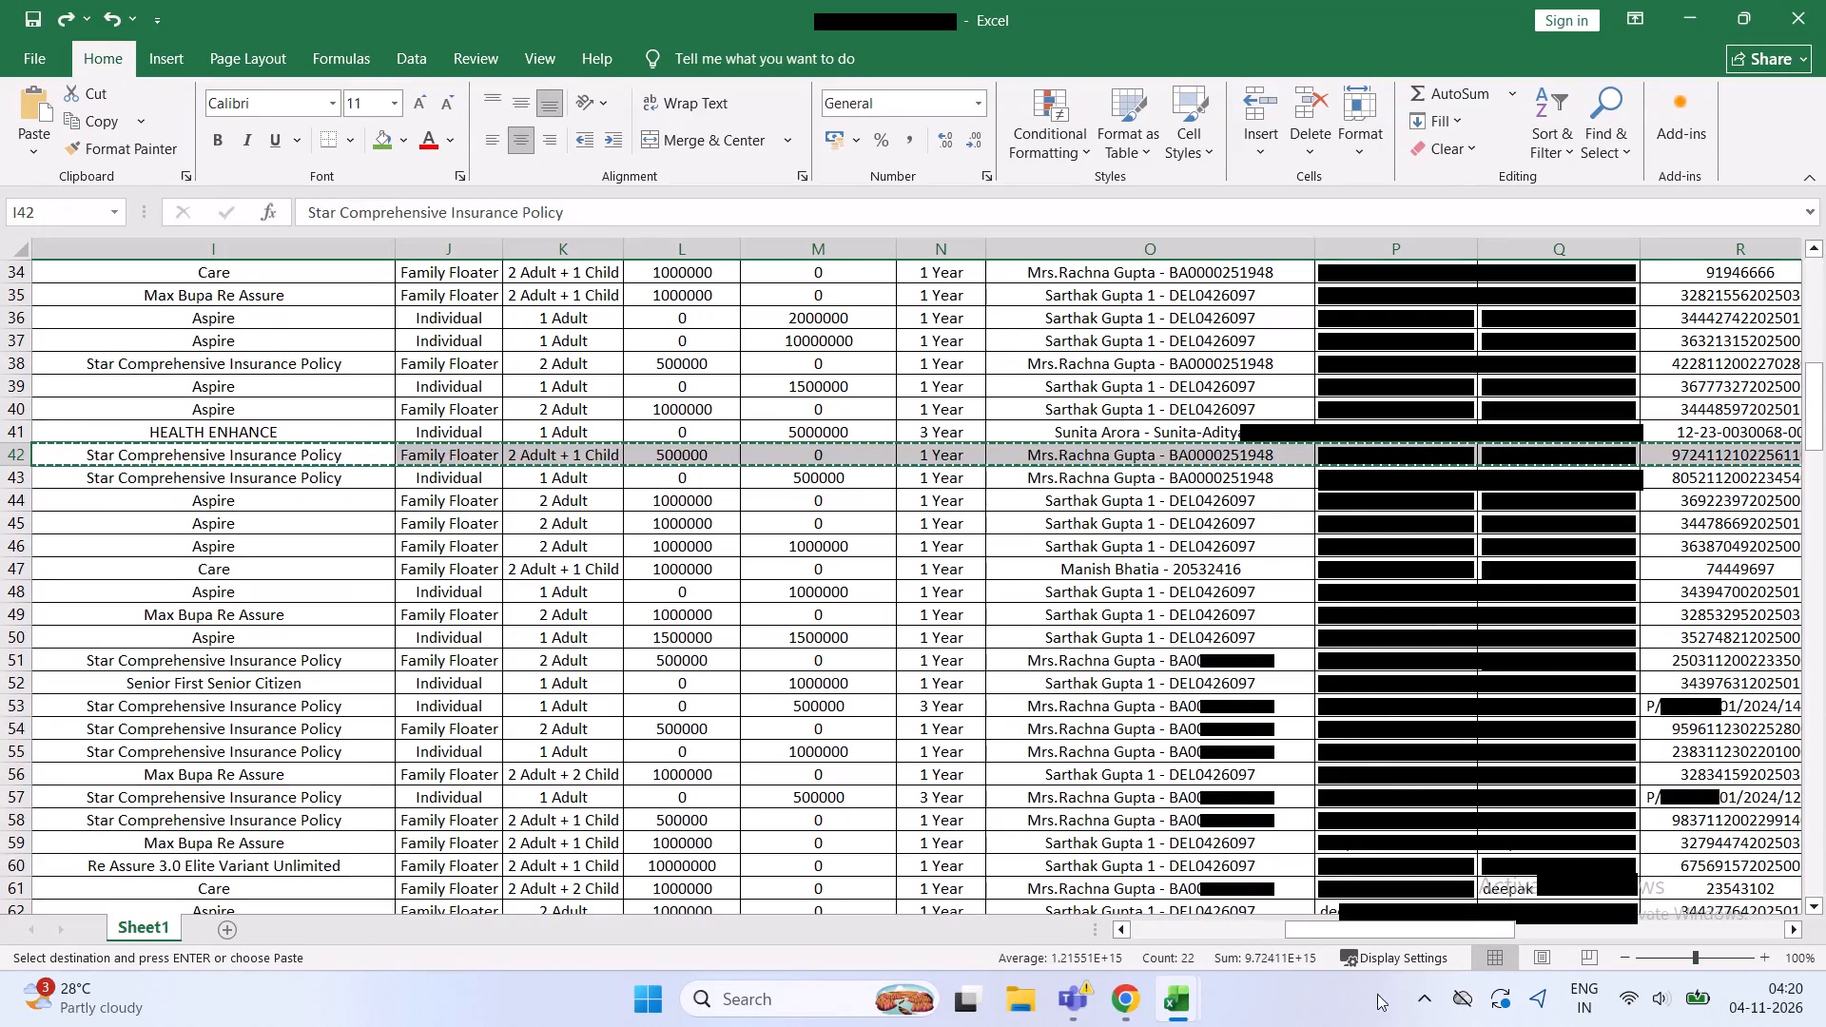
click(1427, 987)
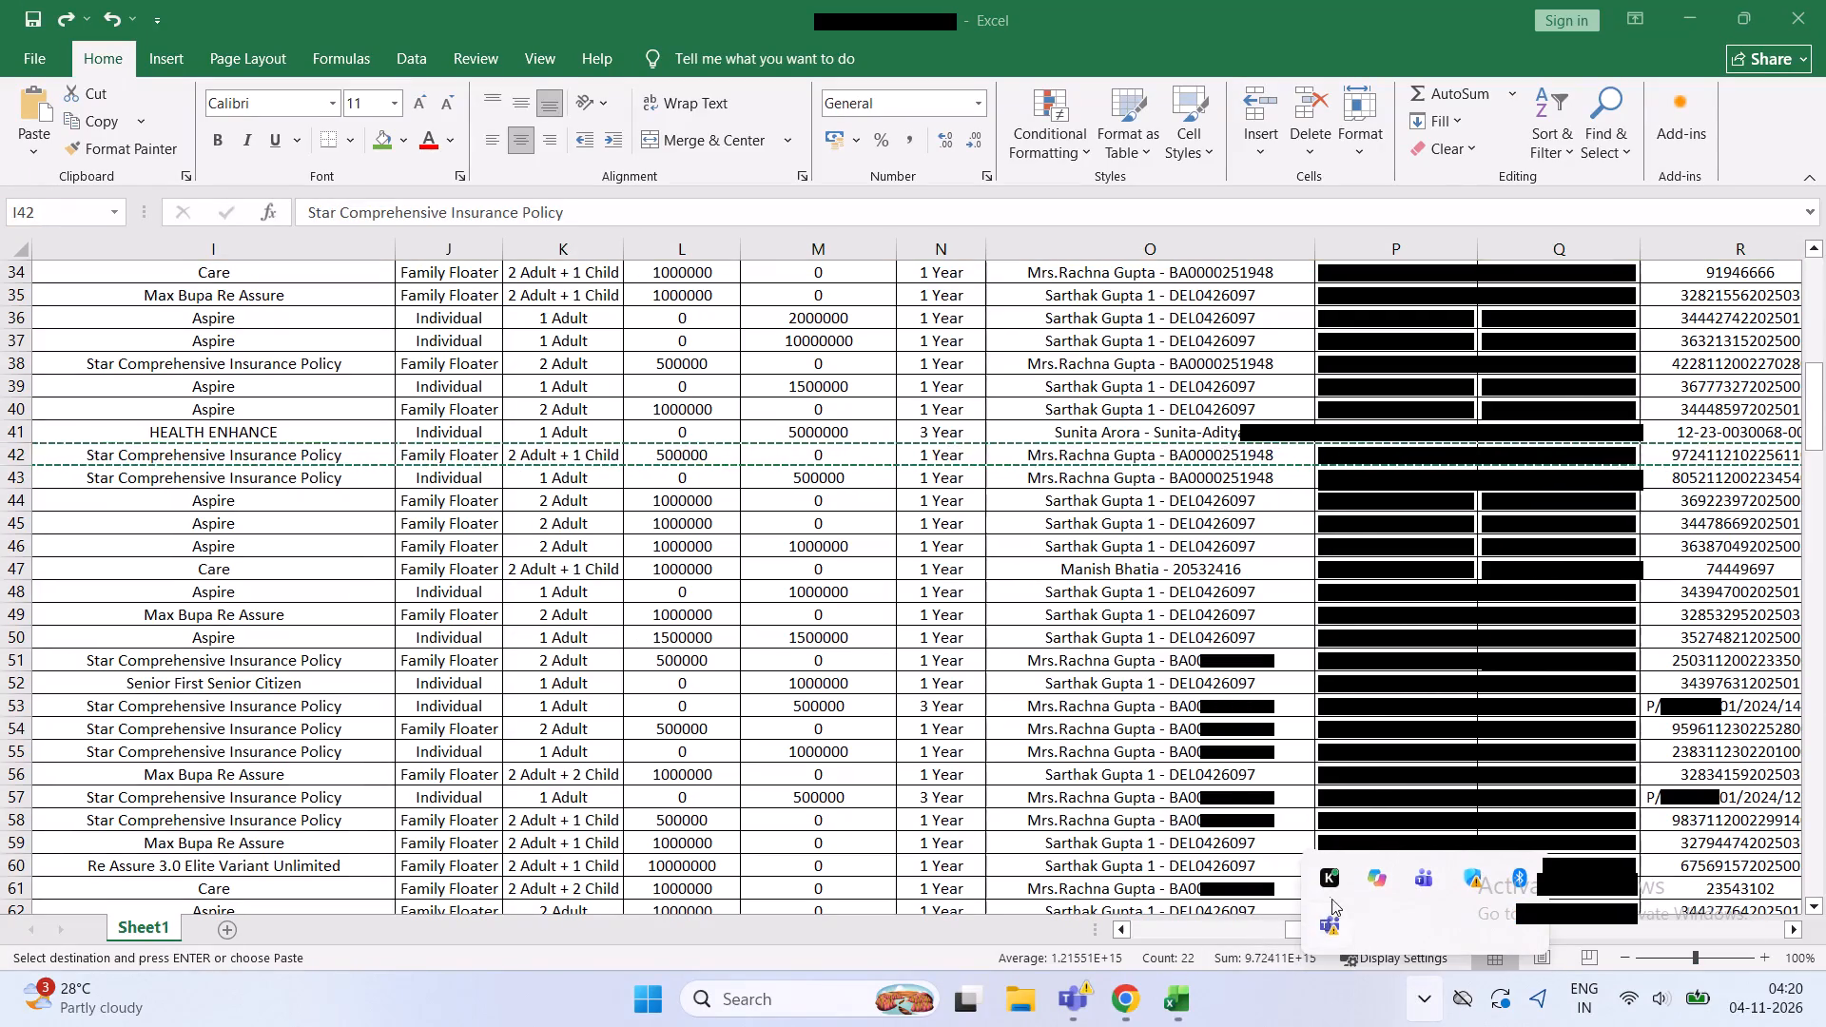
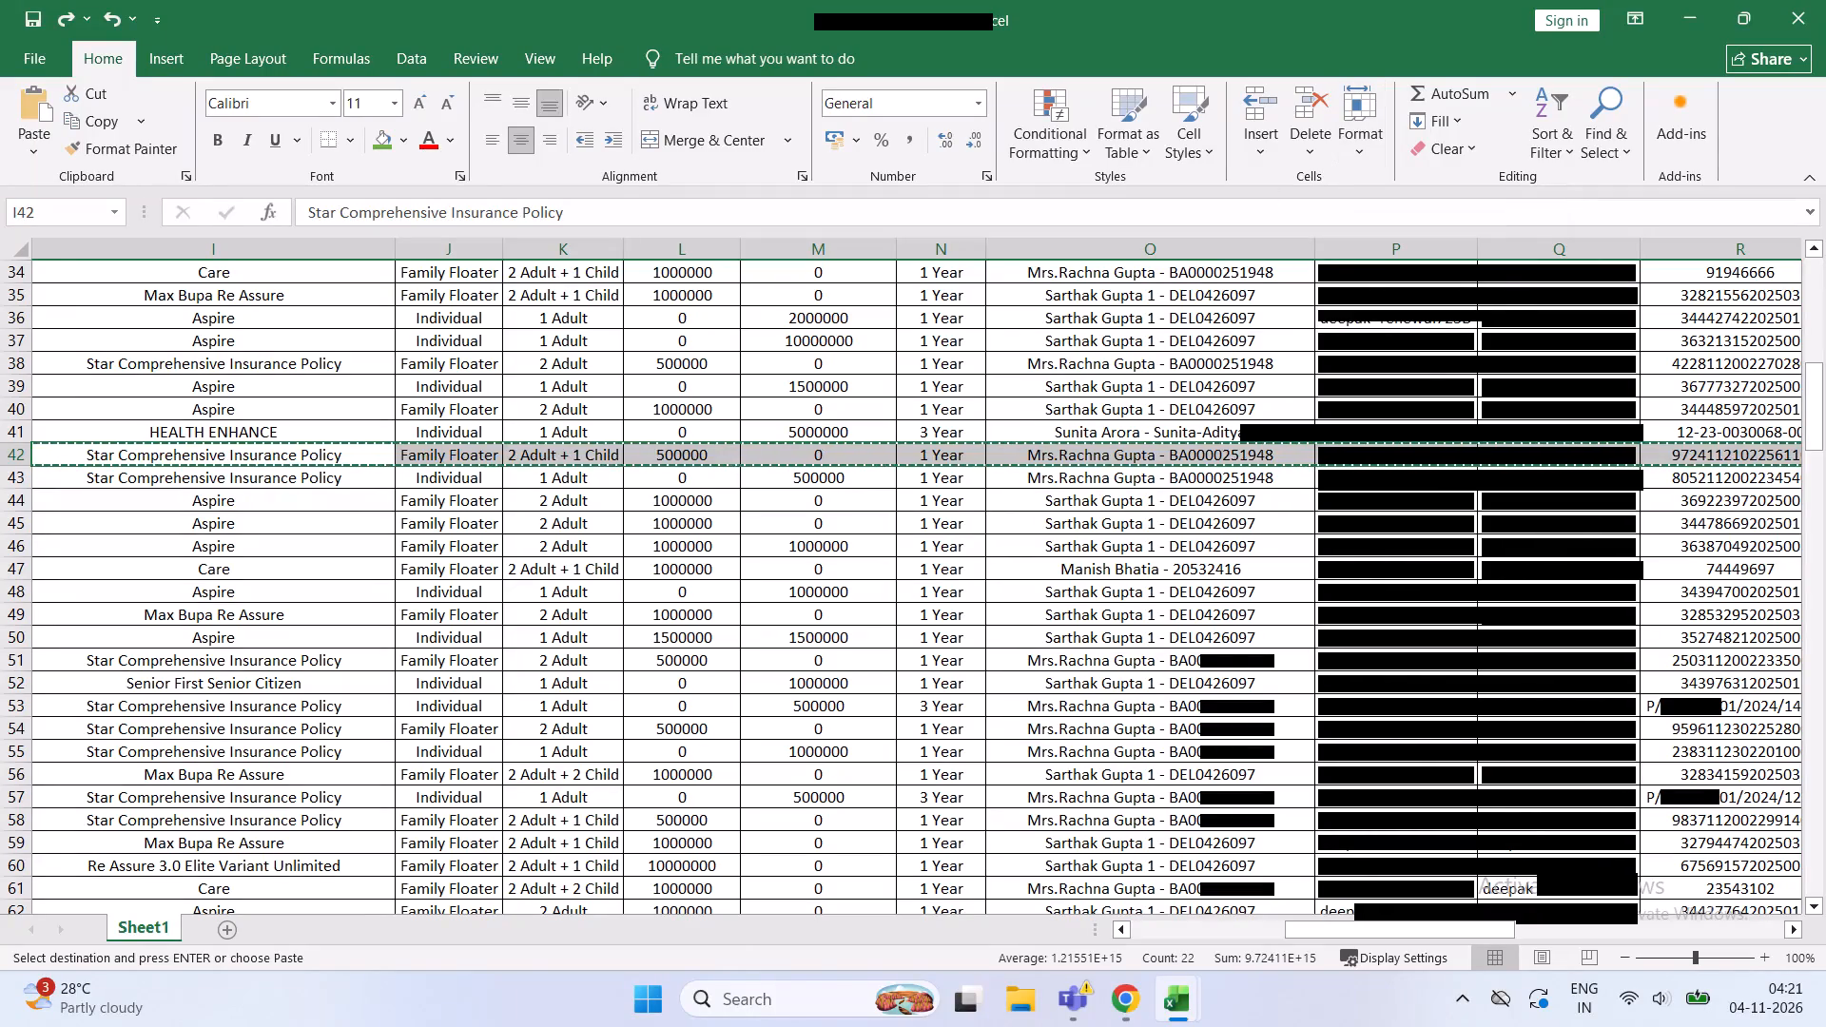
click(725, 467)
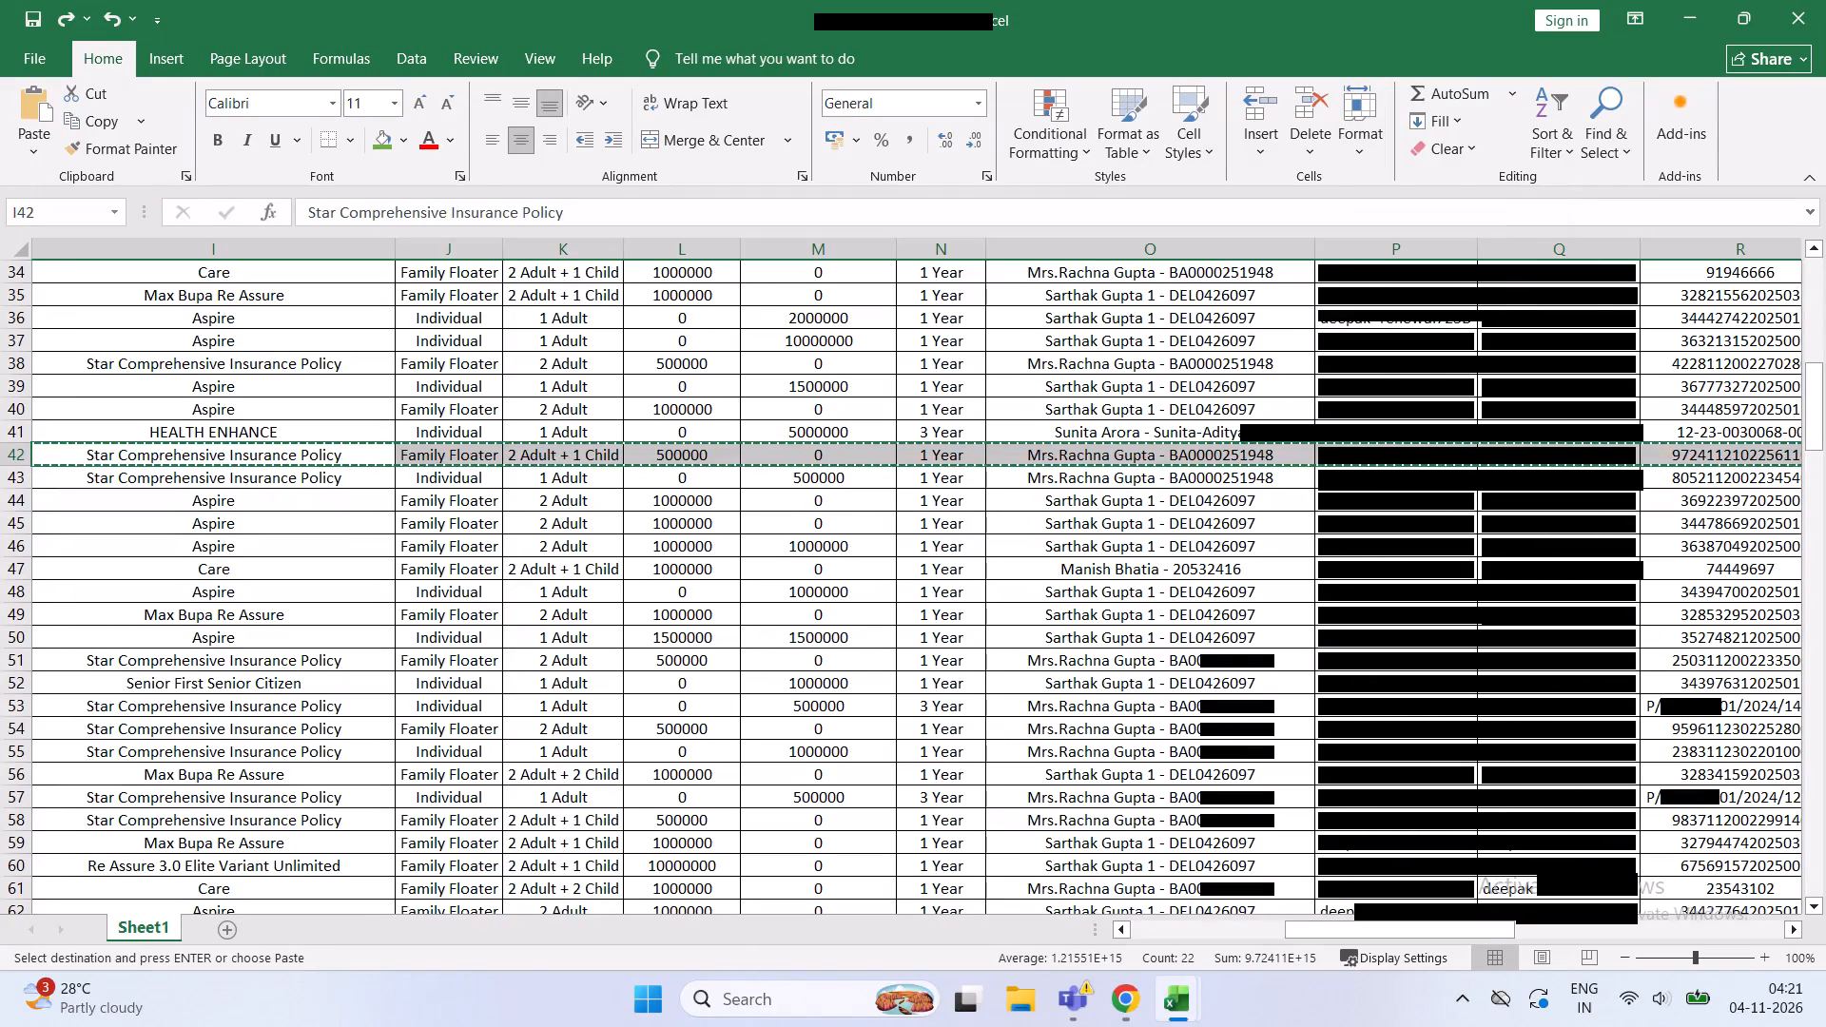
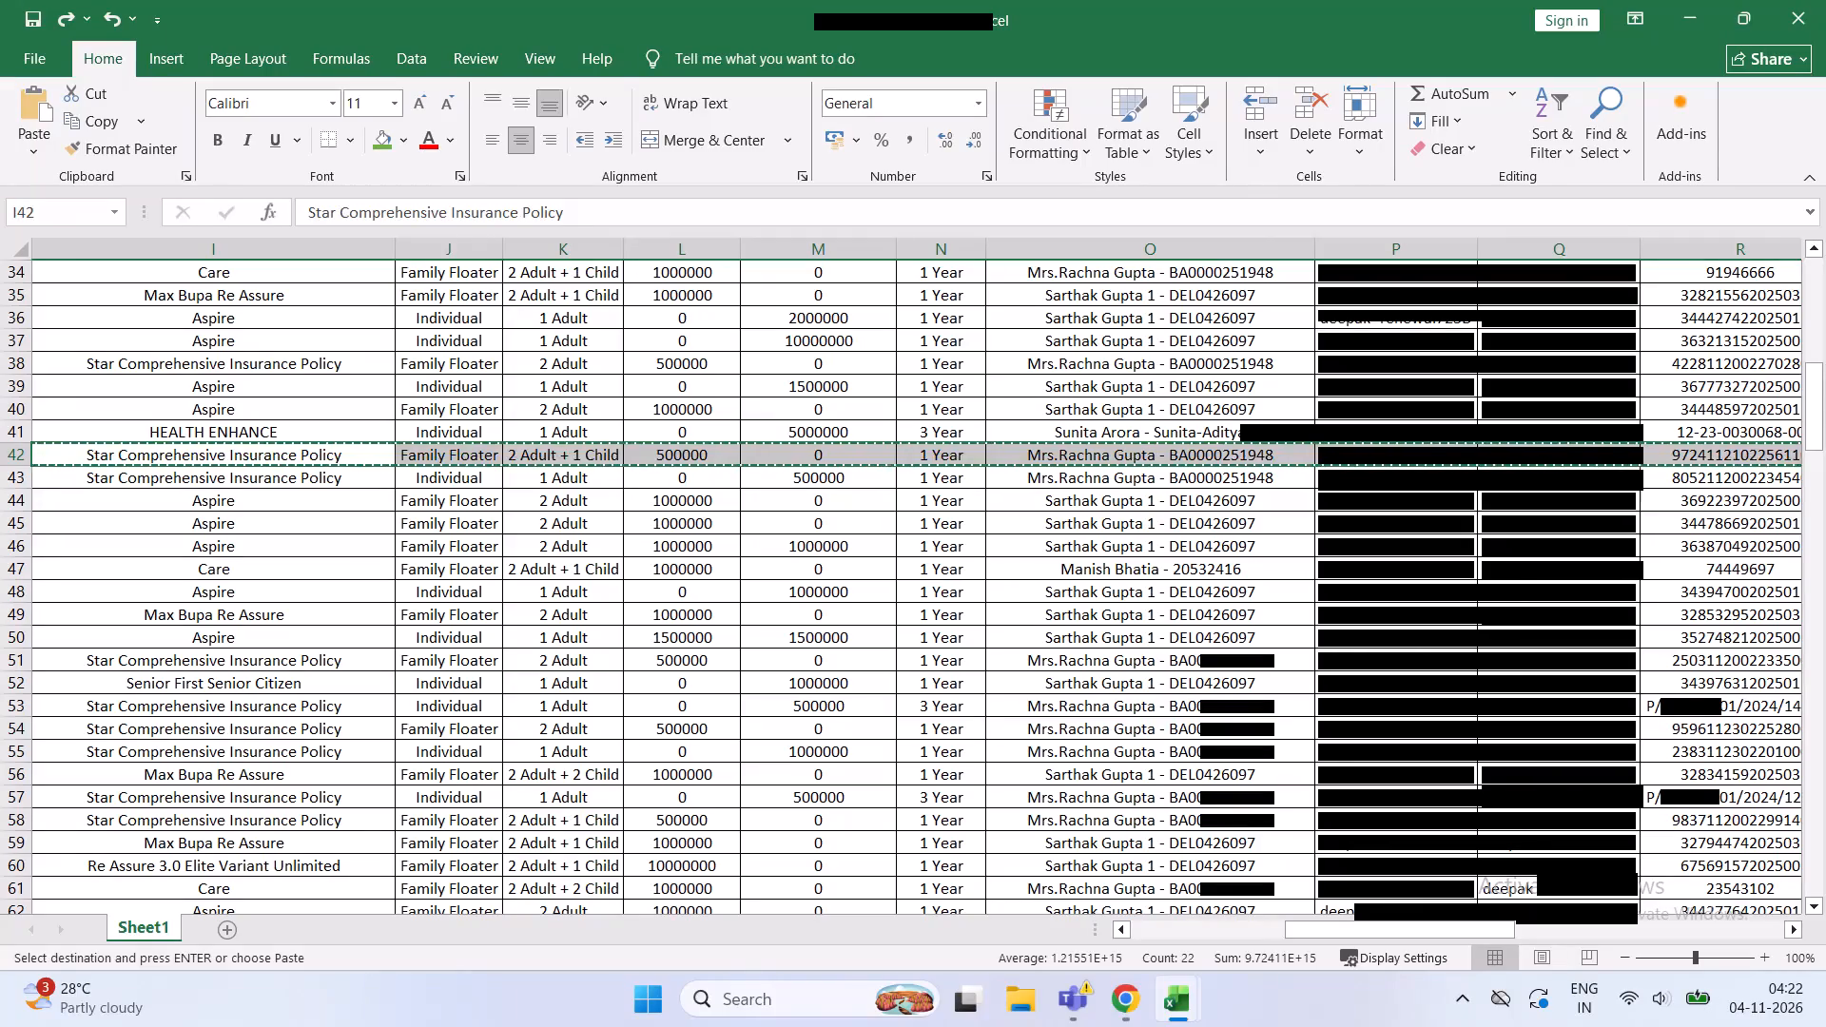
Select cell L42 in the Star Comprehensive Insurance Policy row of the policy spreadsheet.
click(705, 447)
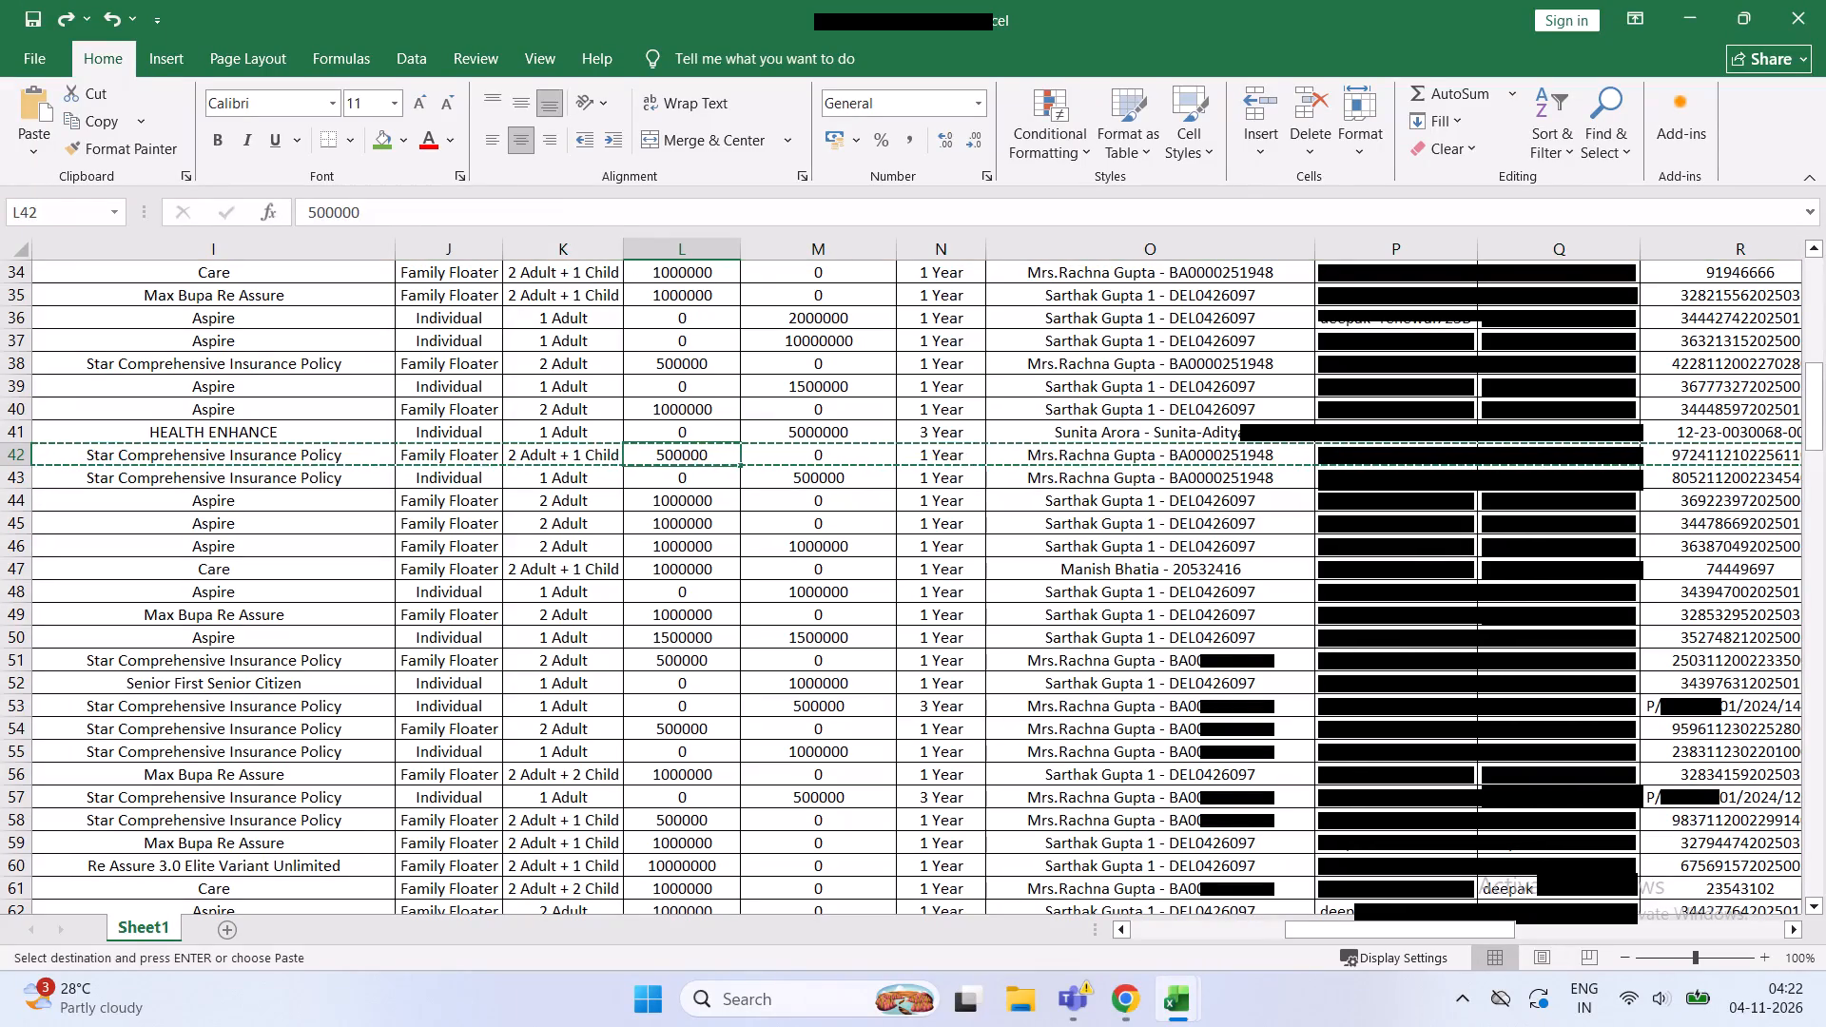
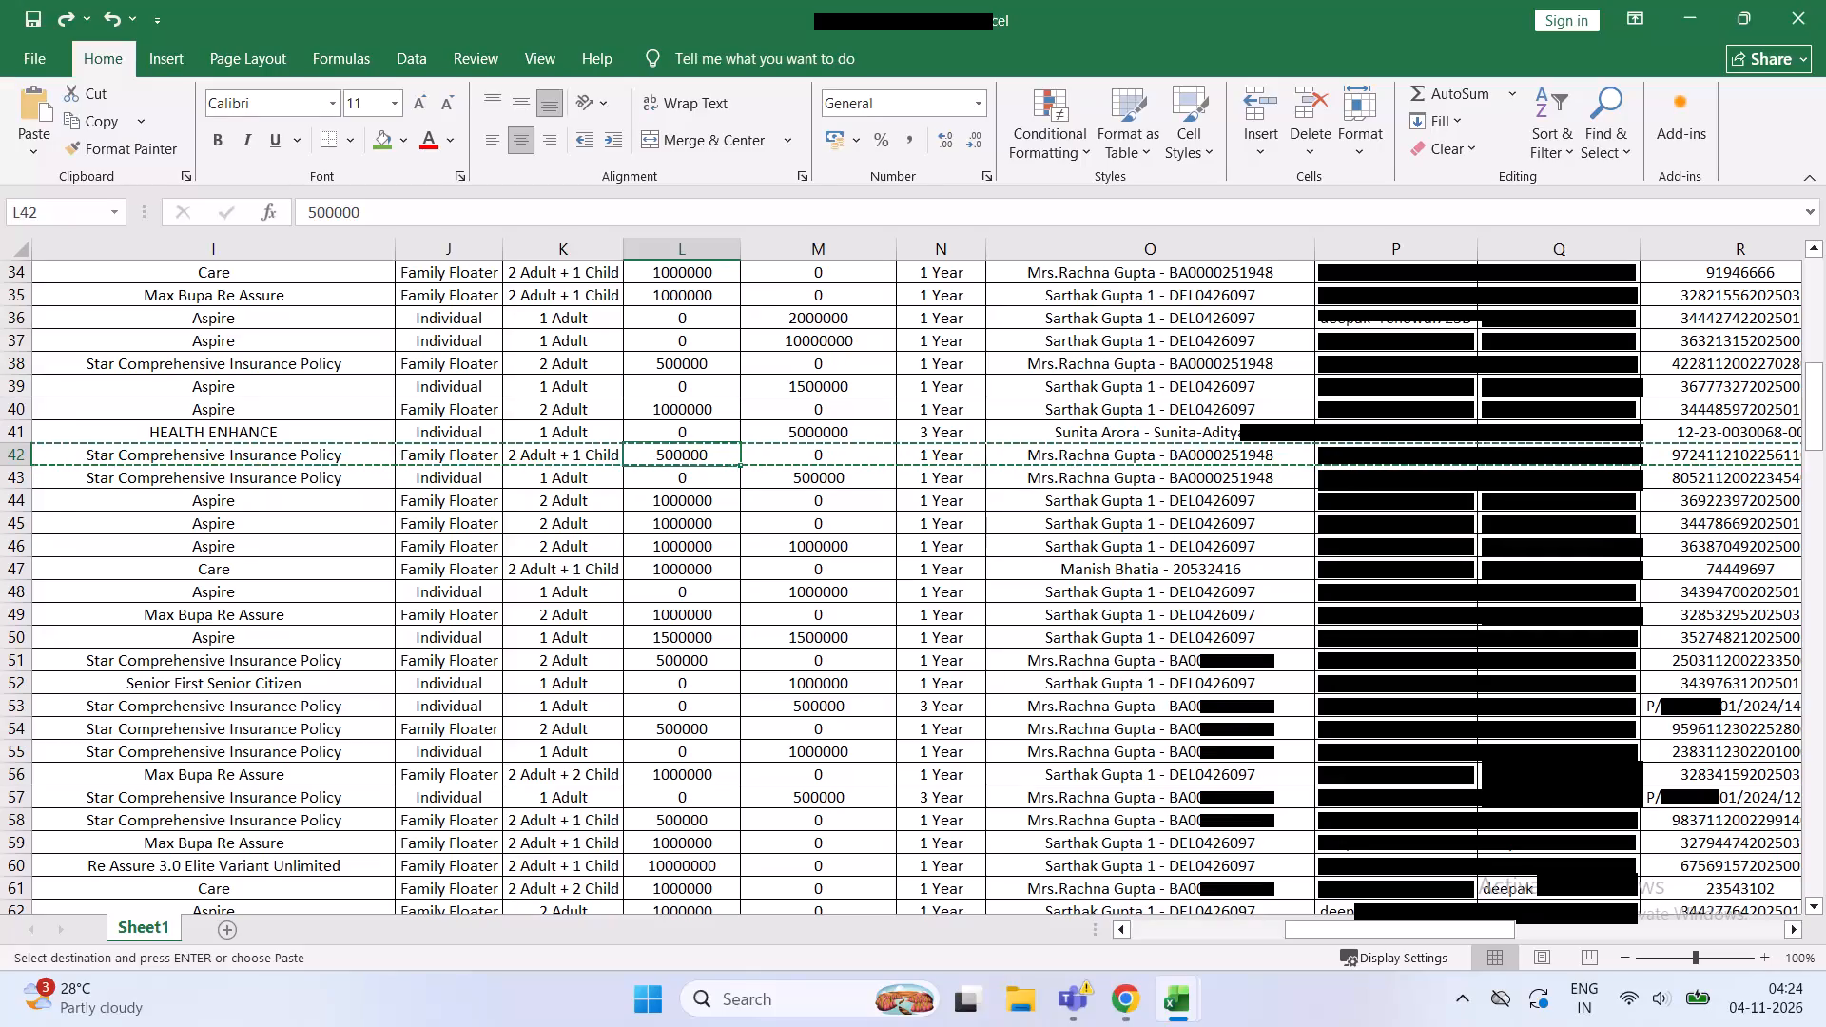
Review the Star Comprehensive policy in row 42 from the sum insured in column L across to the calling remark in column AE.
click(768, 452)
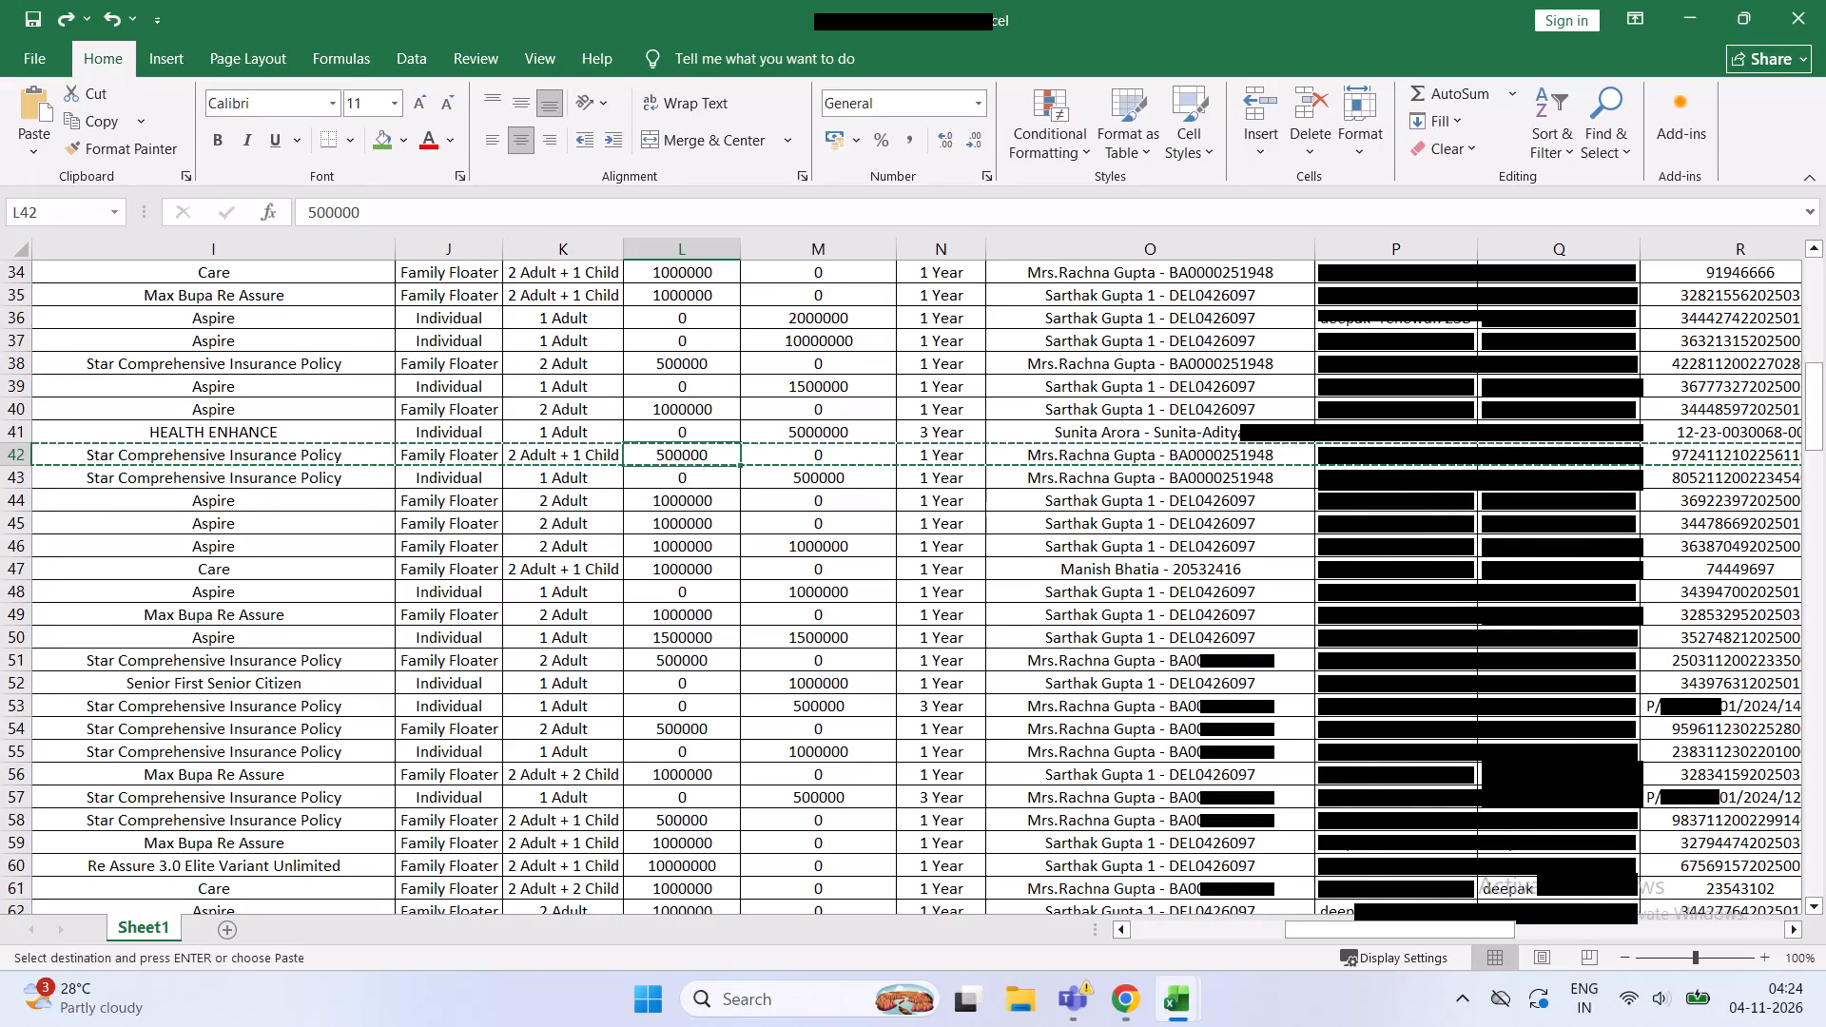
key(Right)
key(Right)
key(Right)
key(Right)
key(Right)
key(Right)
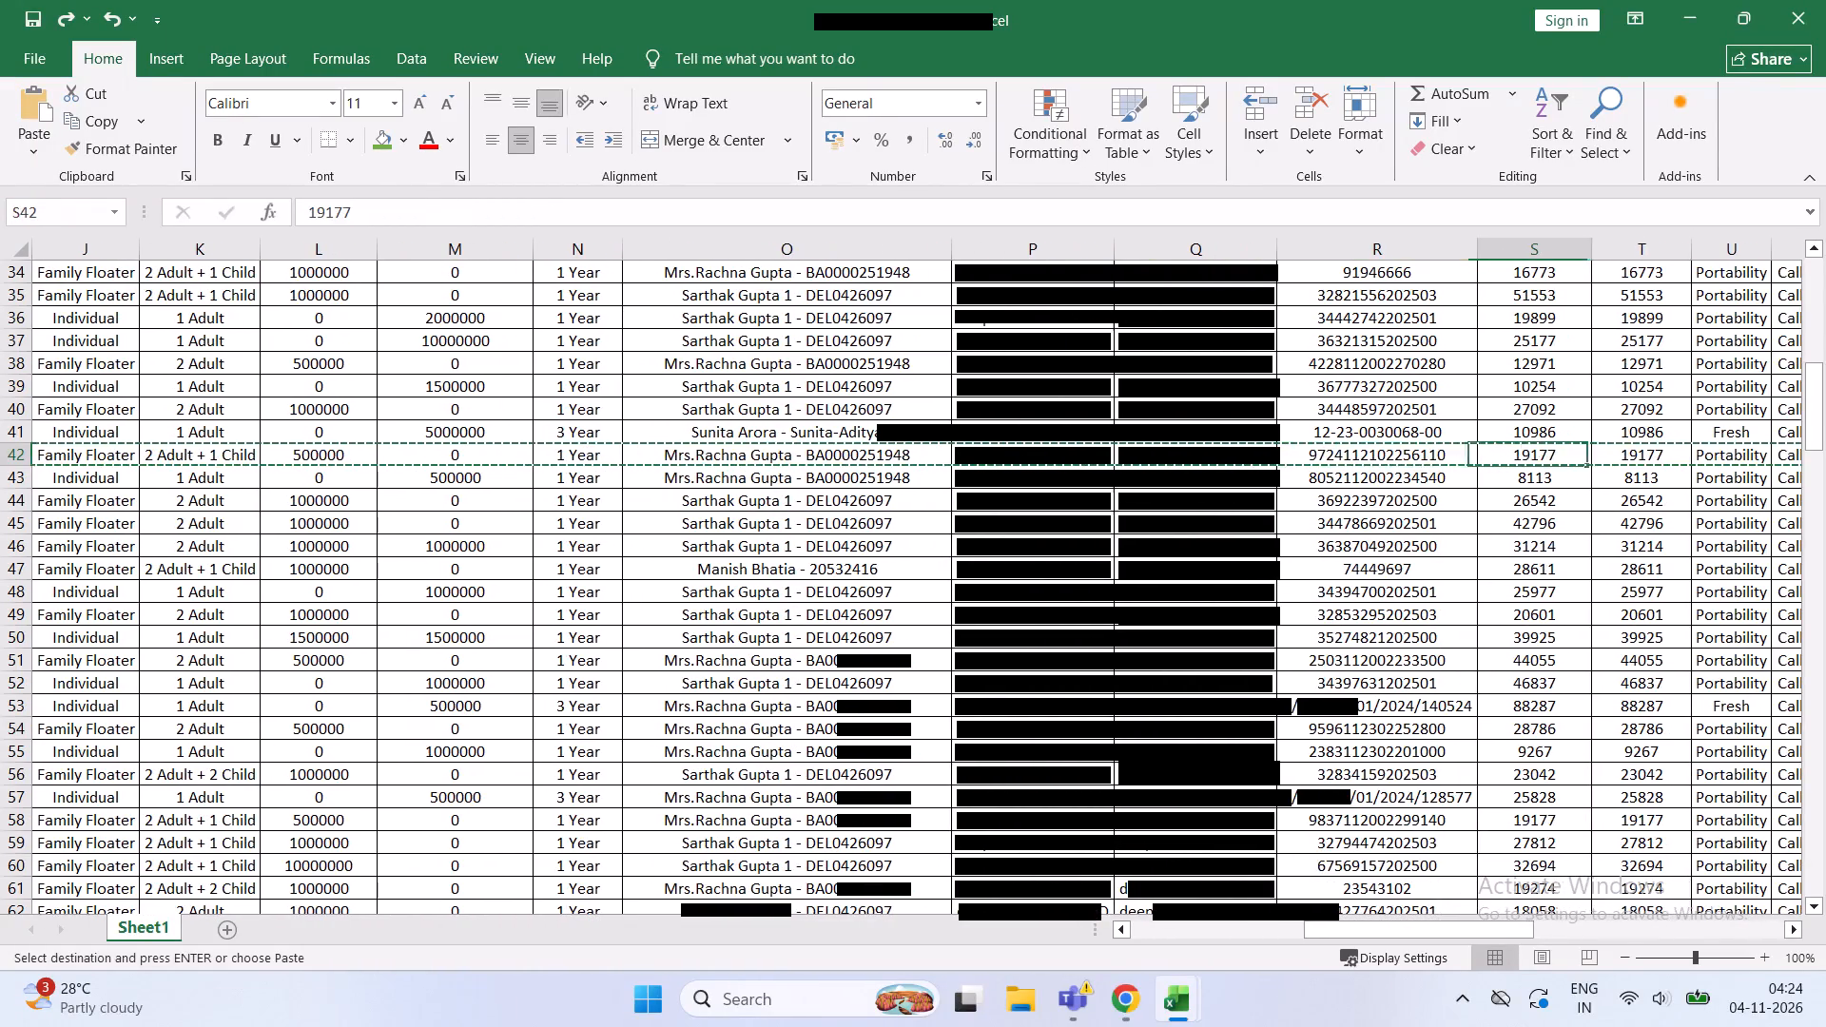
key(Right)
key(Right)
key(Right)
key(Right)
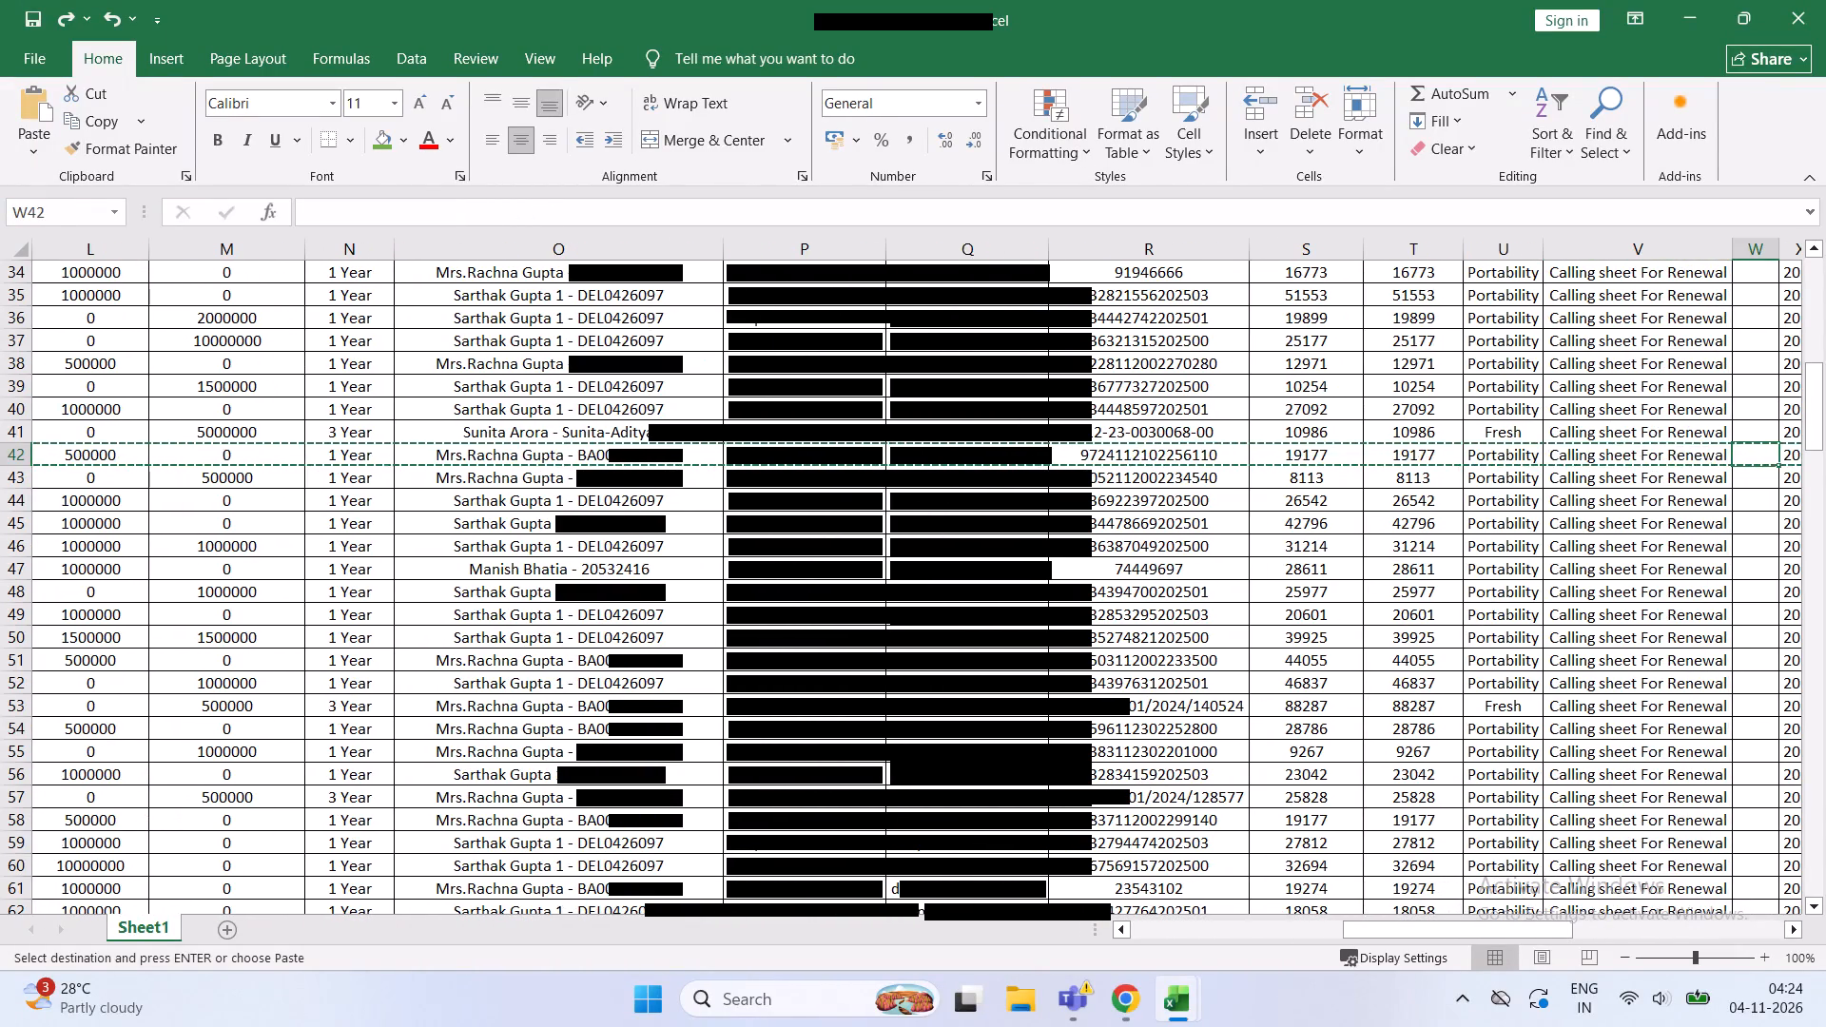
key(Right)
key(Right)
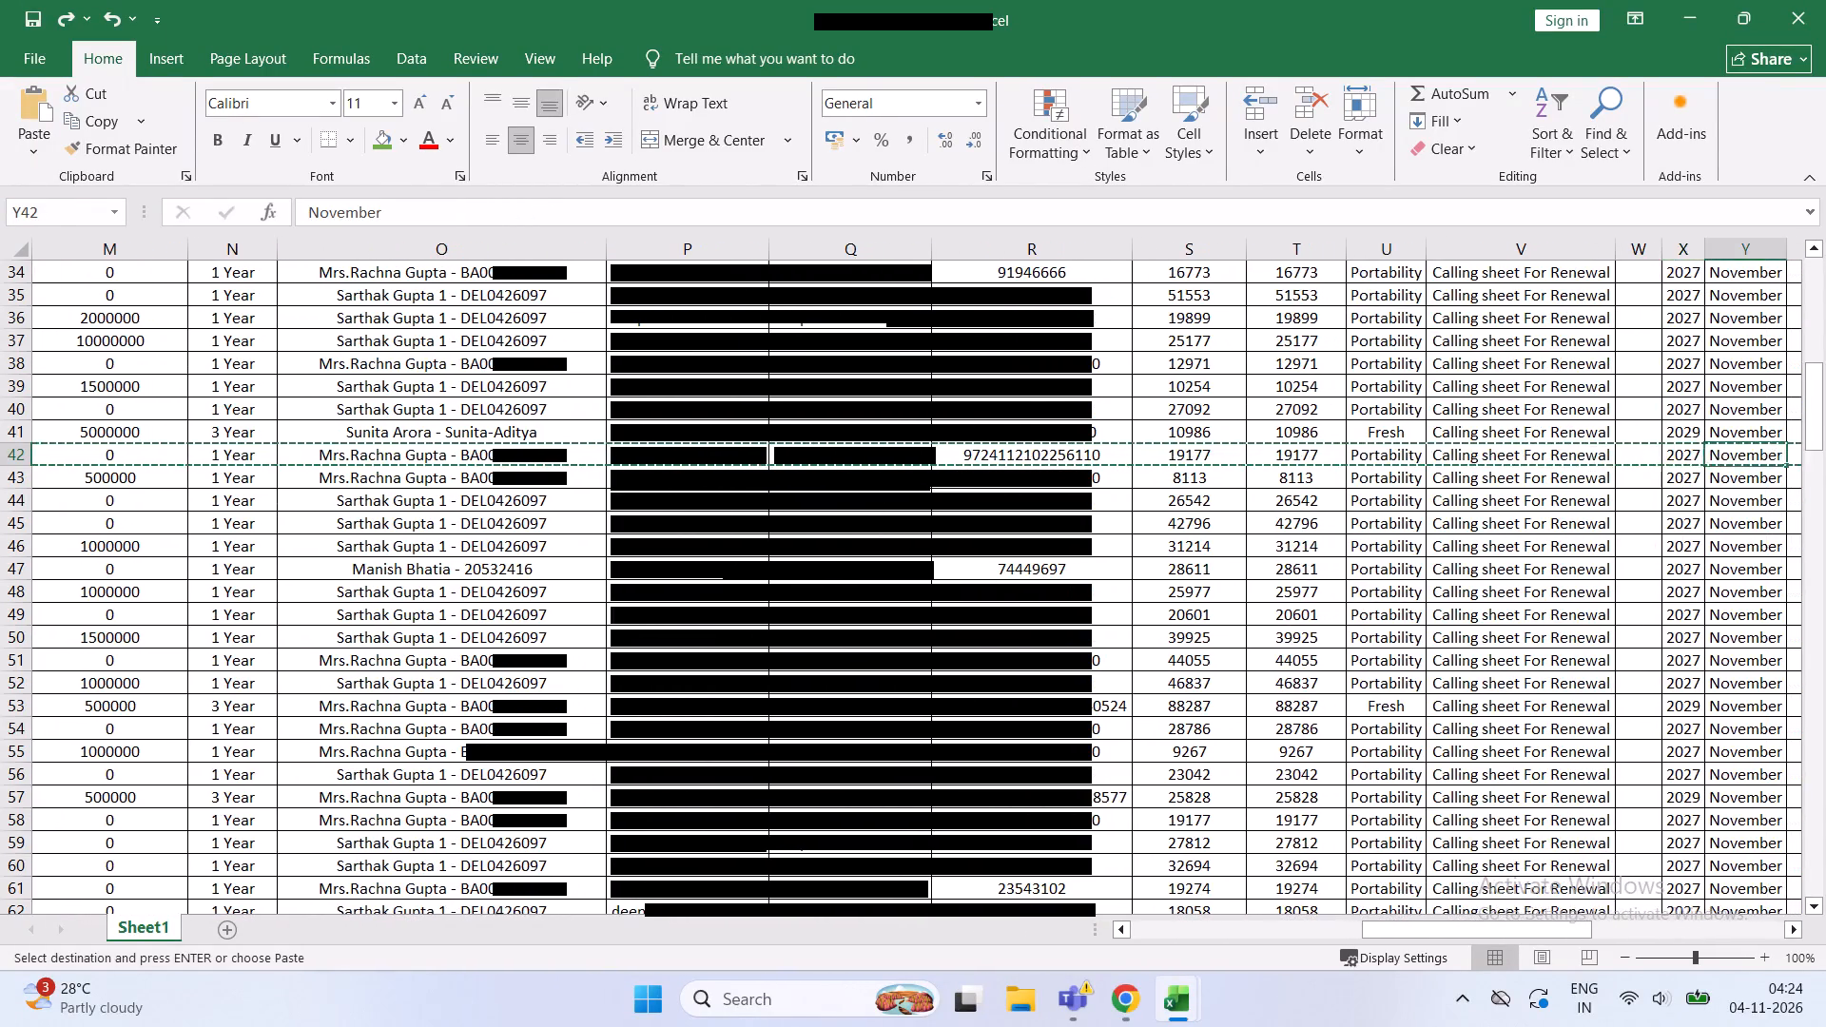
key(Right)
key(Right)
key(Right)
key(Right)
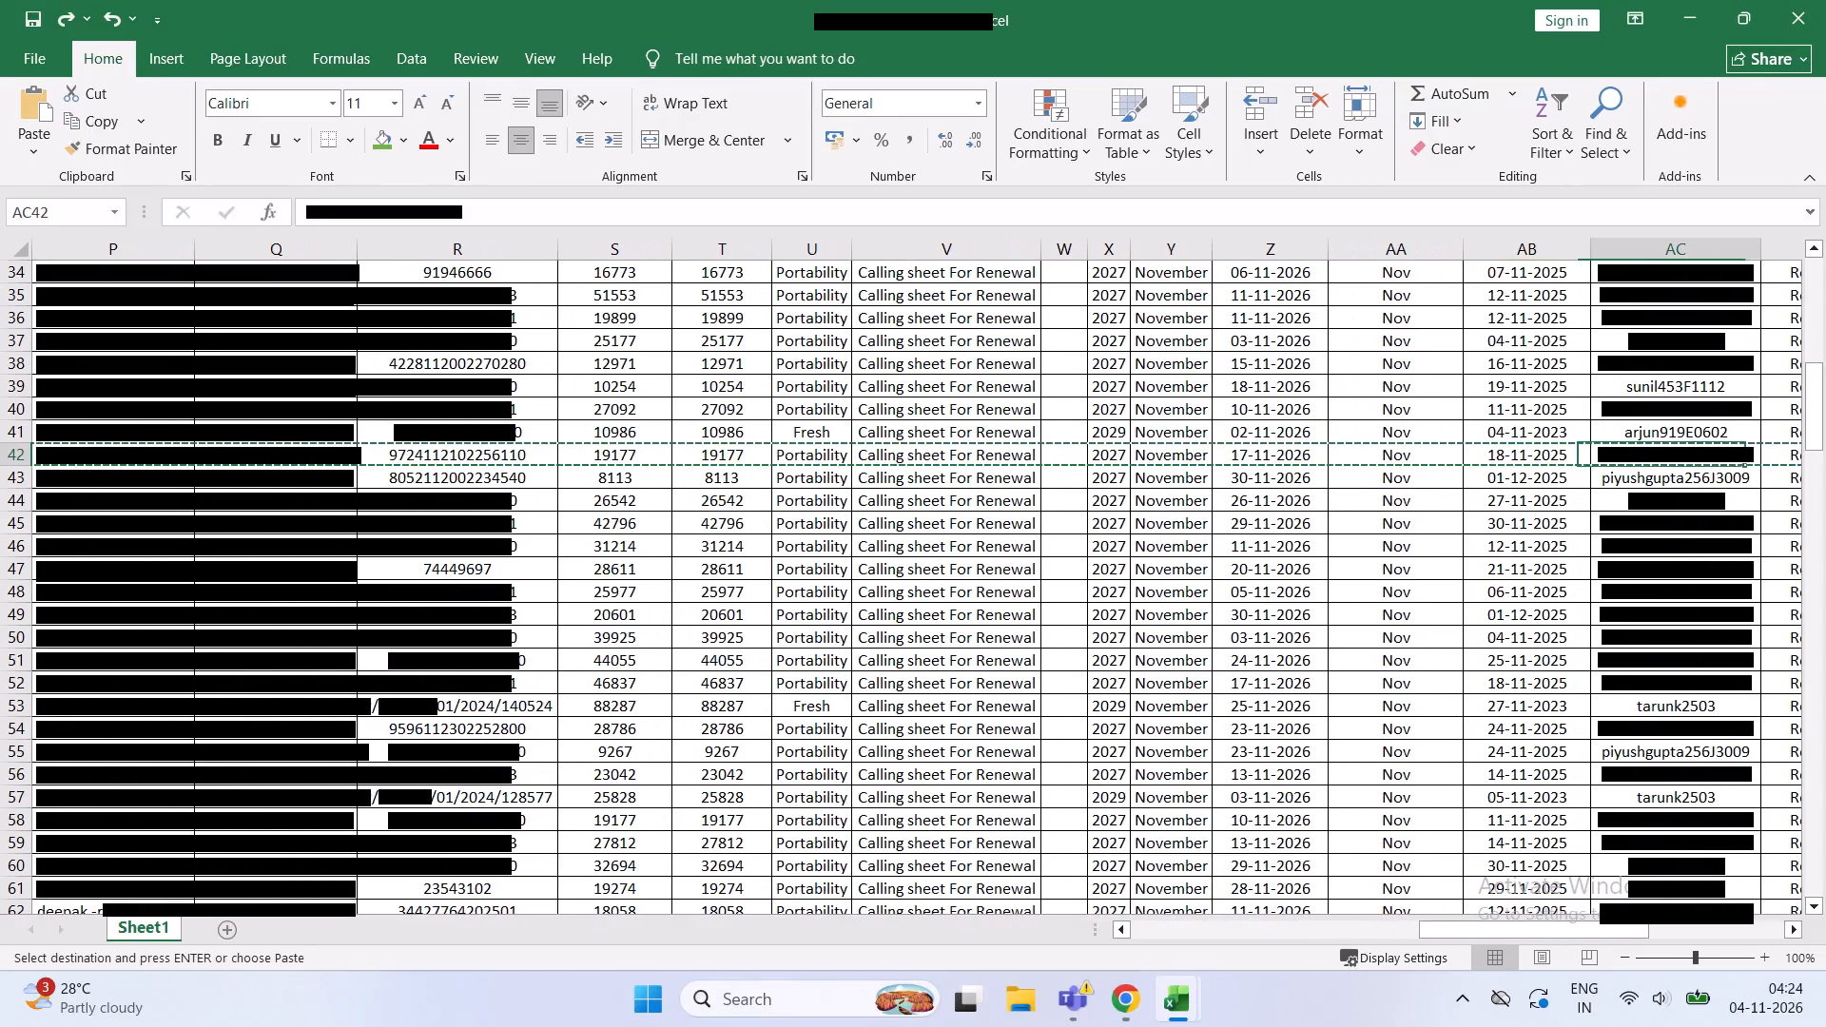
key(Right)
key(Right)
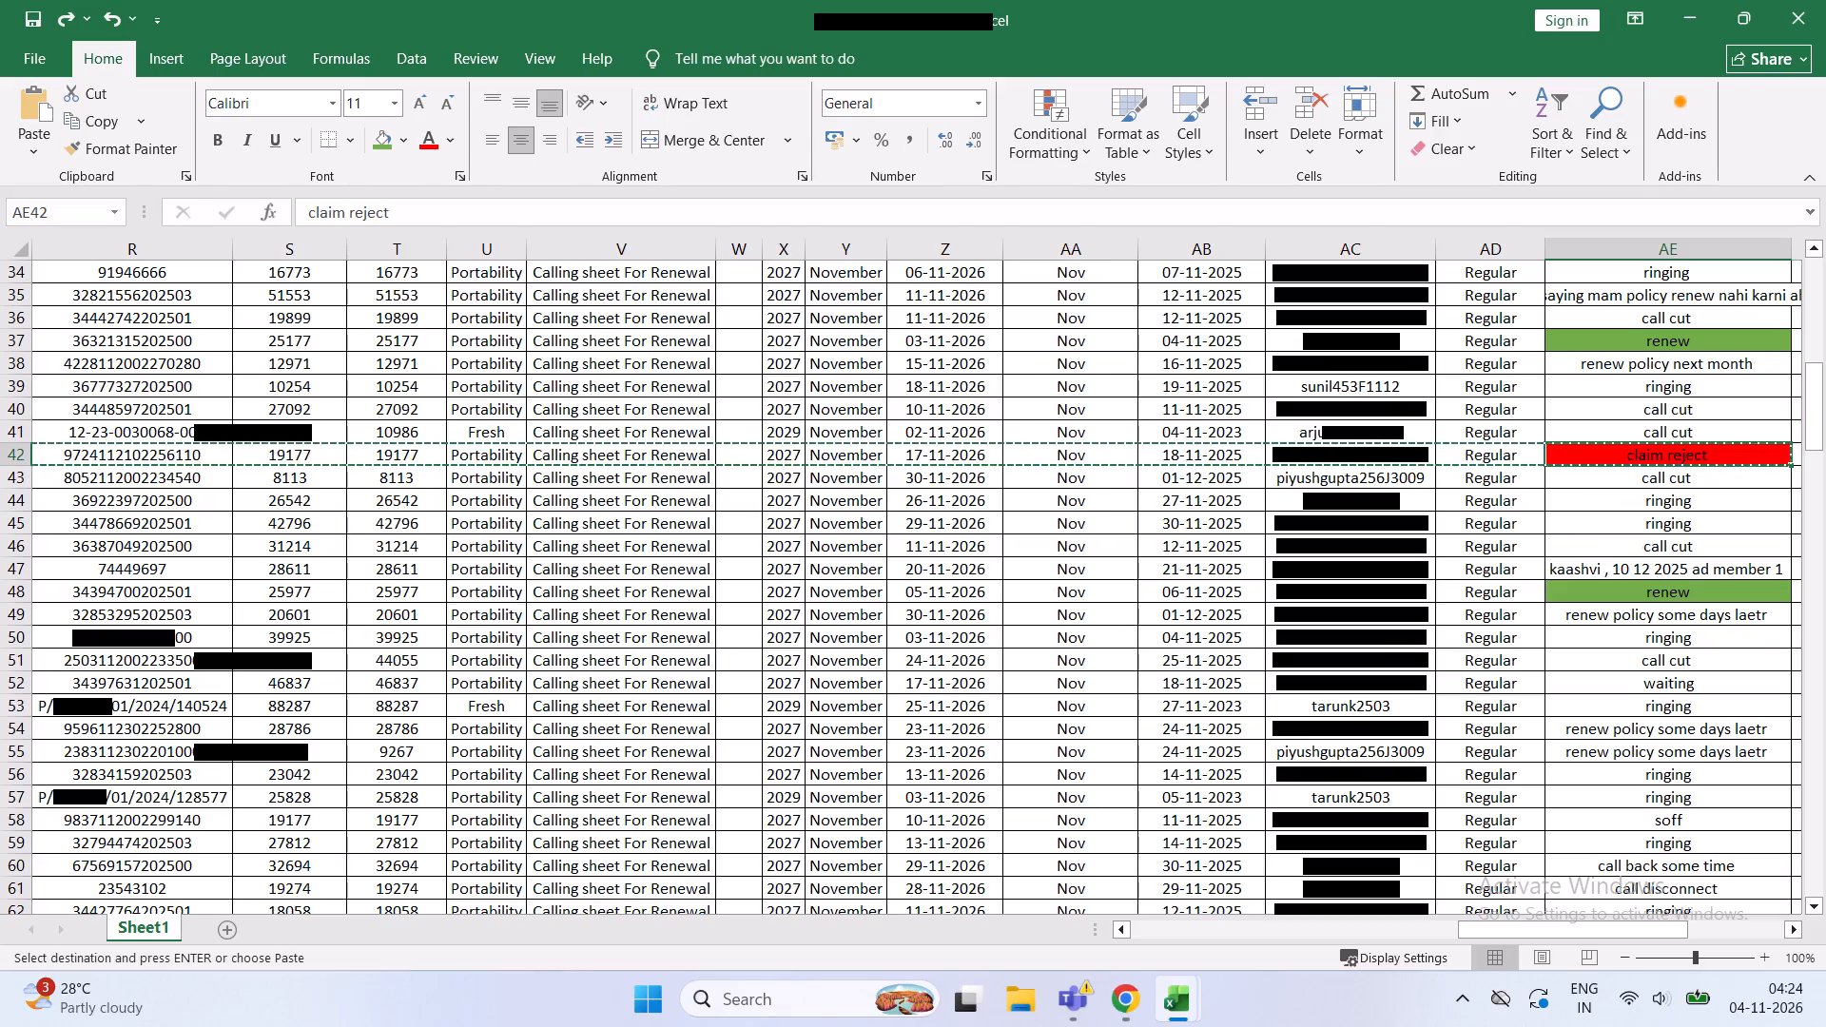
Go back to the start of row 42 and check the customer's name and contact number columns.
key(Left)
key(Left)
key(Left)
key(Left)
key(Left)
key(Left)
key(Left)
key(Left)
key(Left)
key(Left)
key(Left)
key(Left)
key(Left)
key(Left)
key(Left)
key(Left)
key(Left)
key(Left)
key(Left)
key(Left)
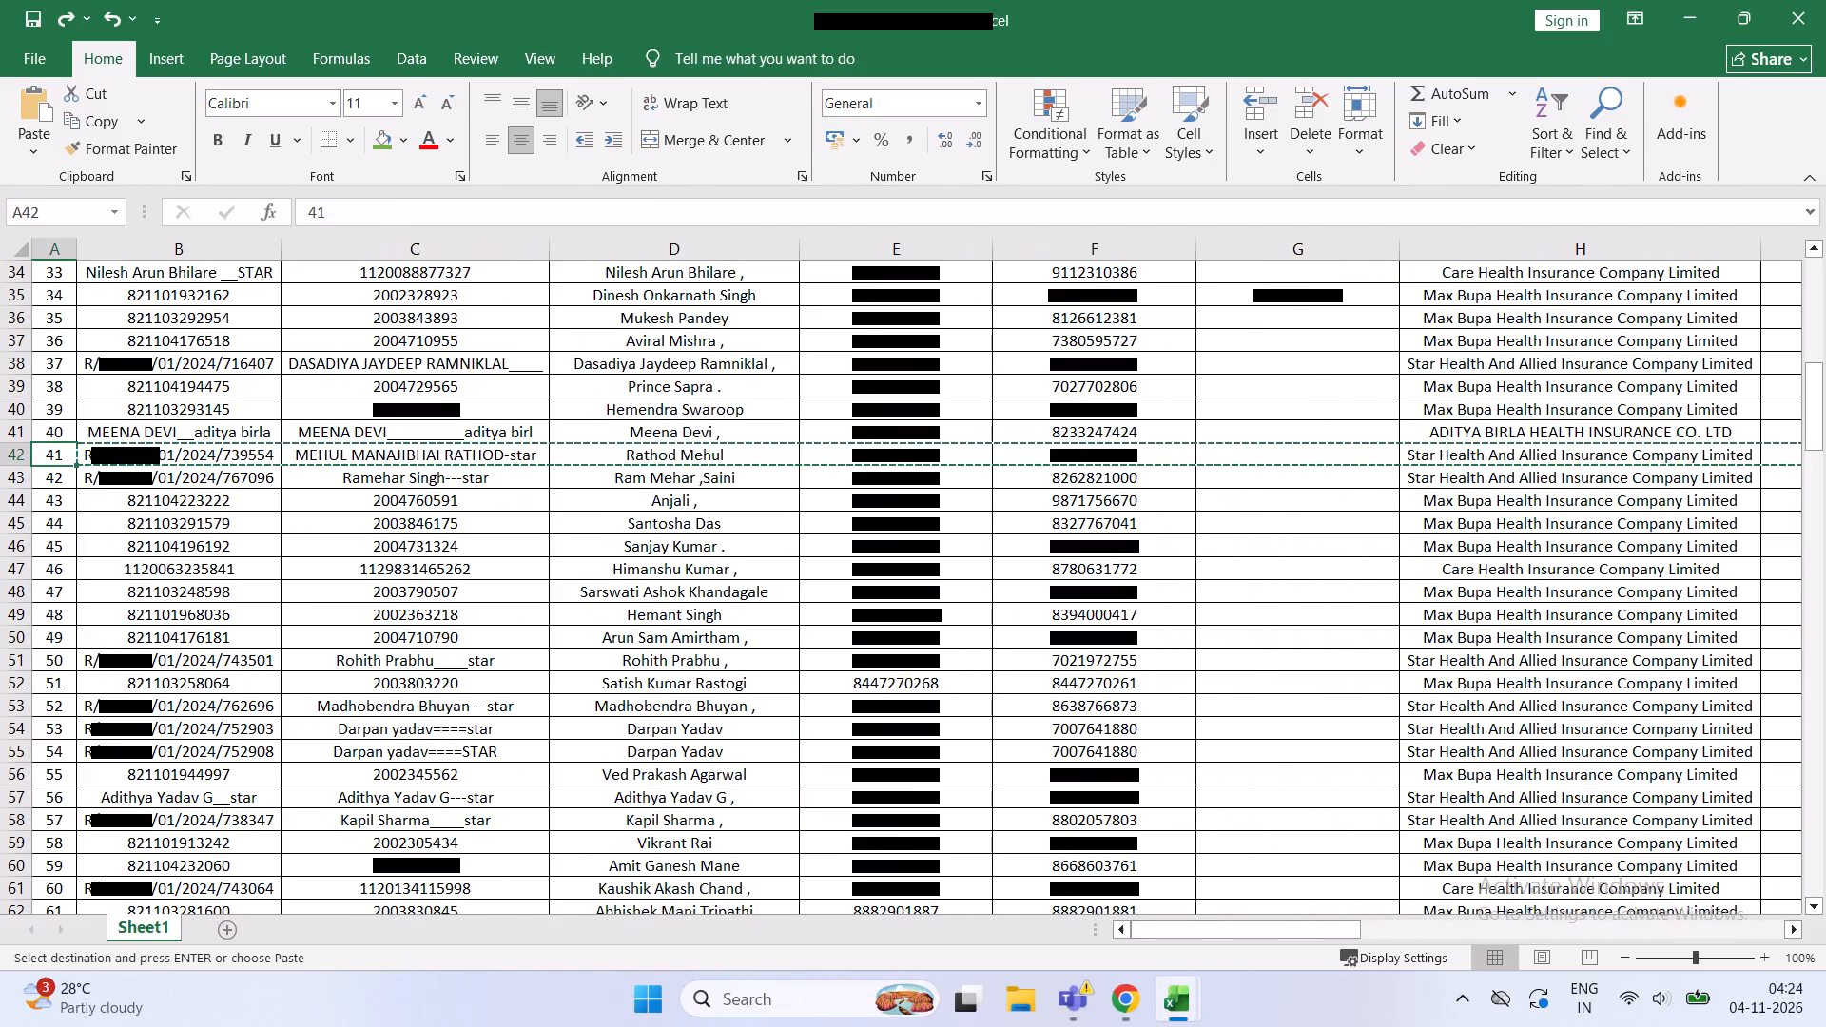
key(Right)
key(Right)
key(Right)
key(Right)
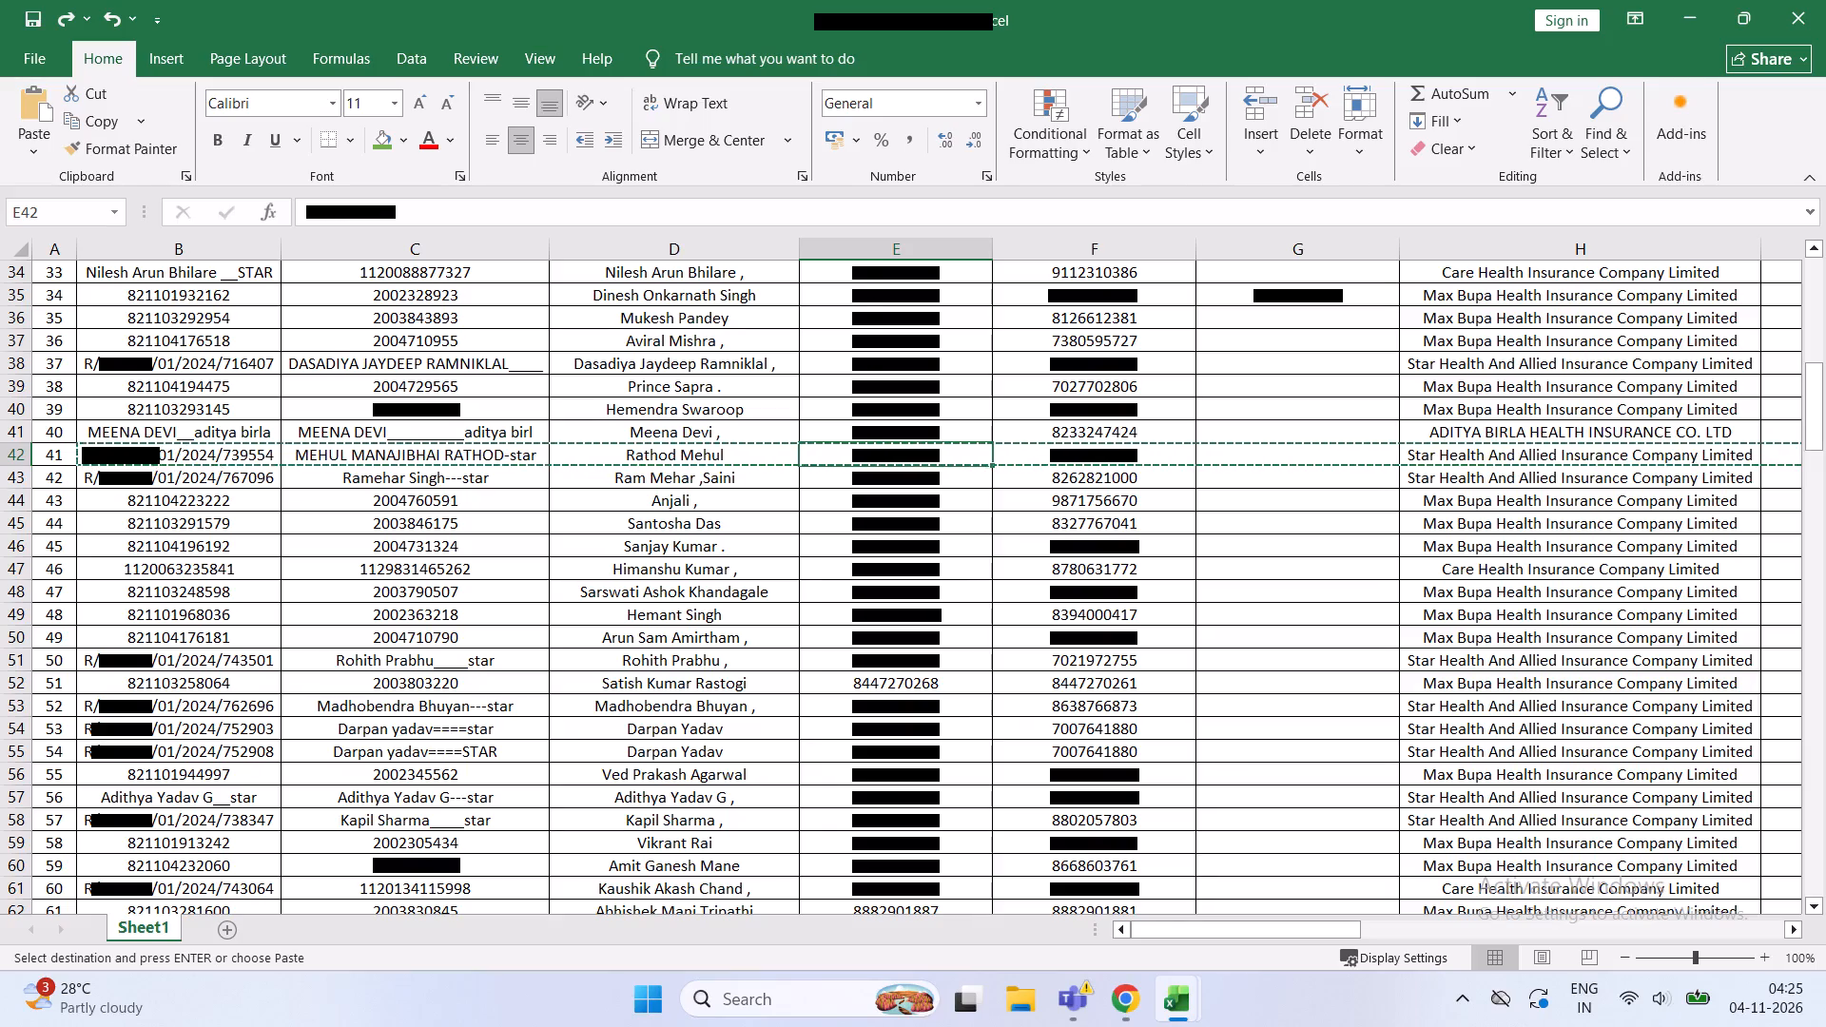
key(Right)
key(Right)
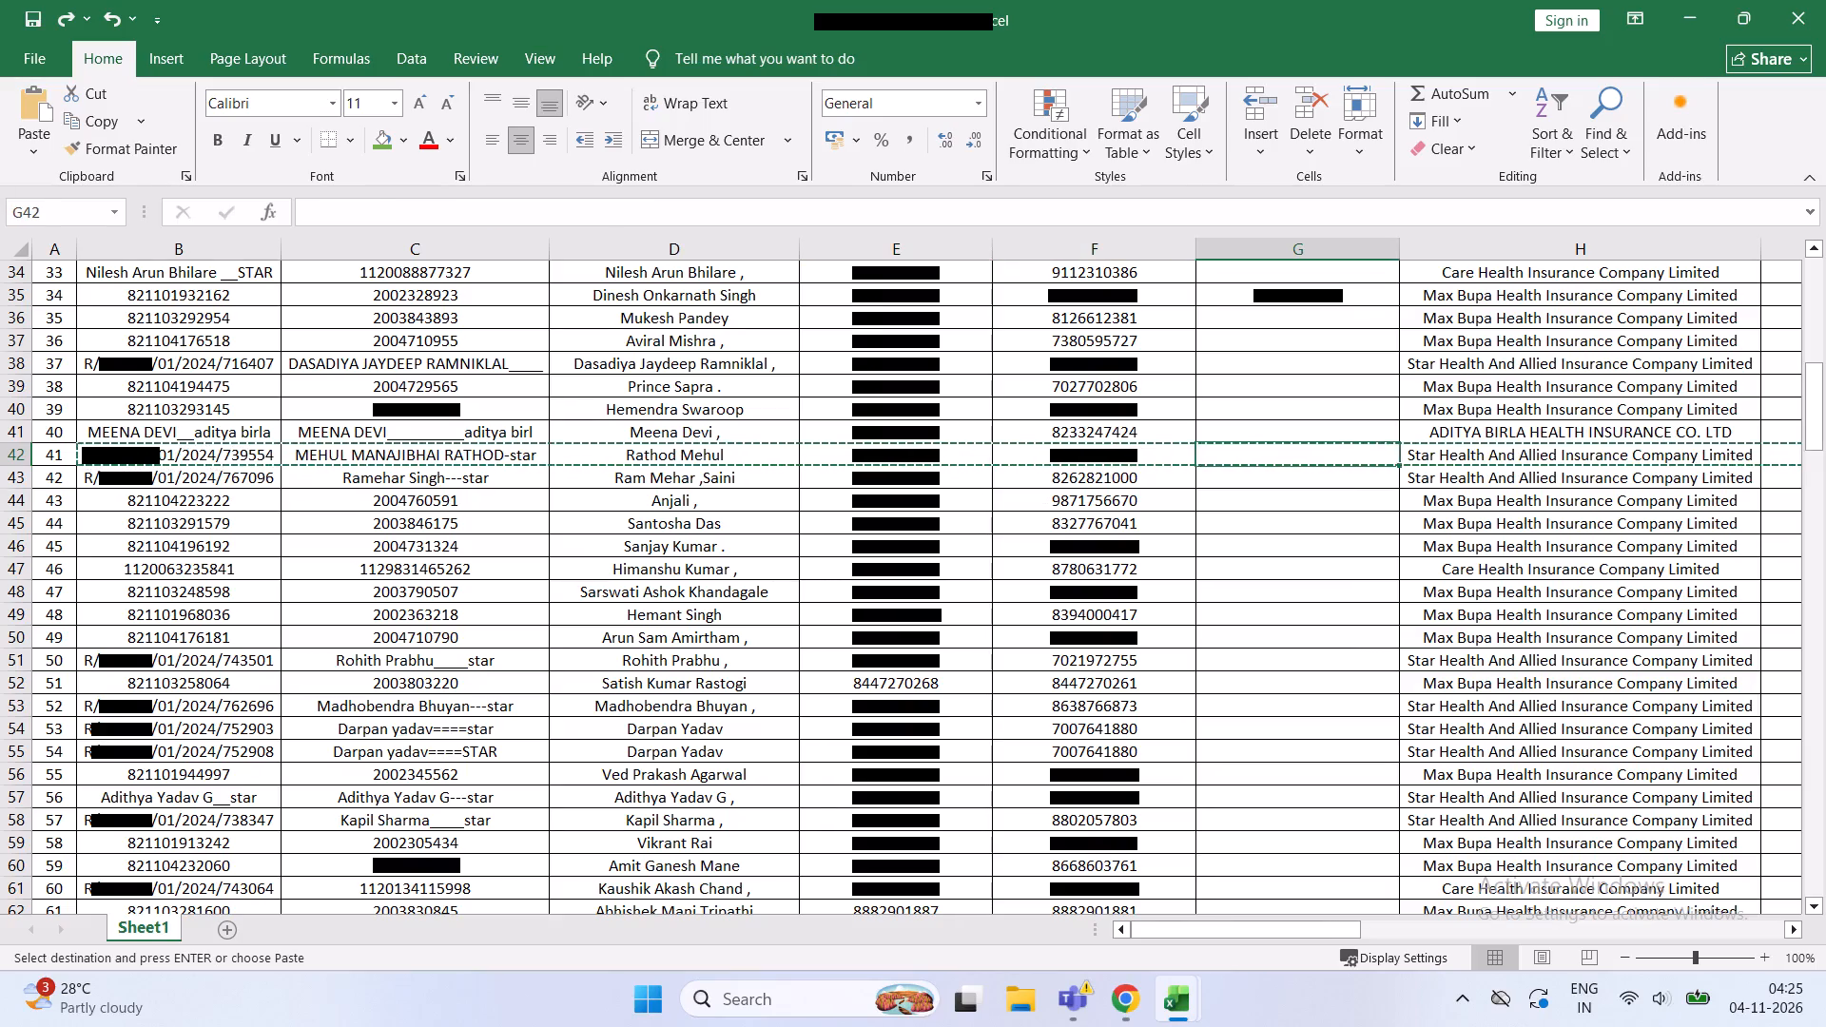
key(Right)
key(Left)
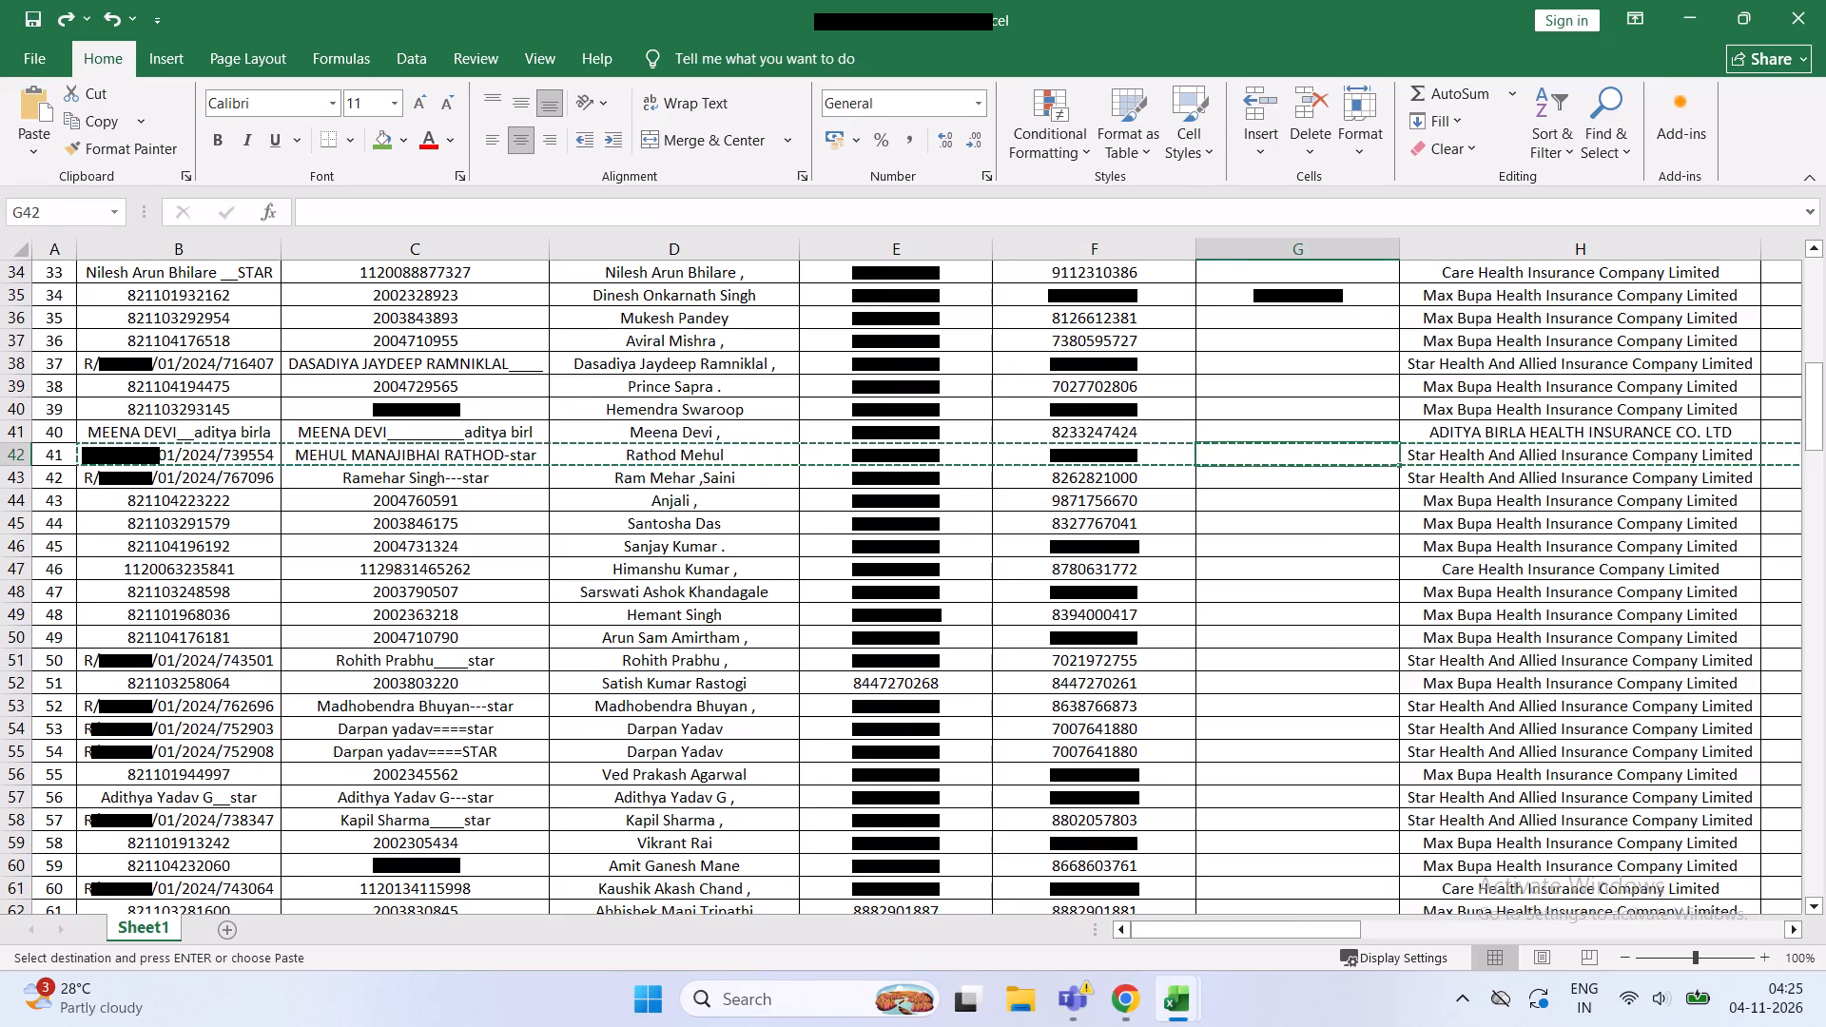
key(Left)
key(Left)
key(Right)
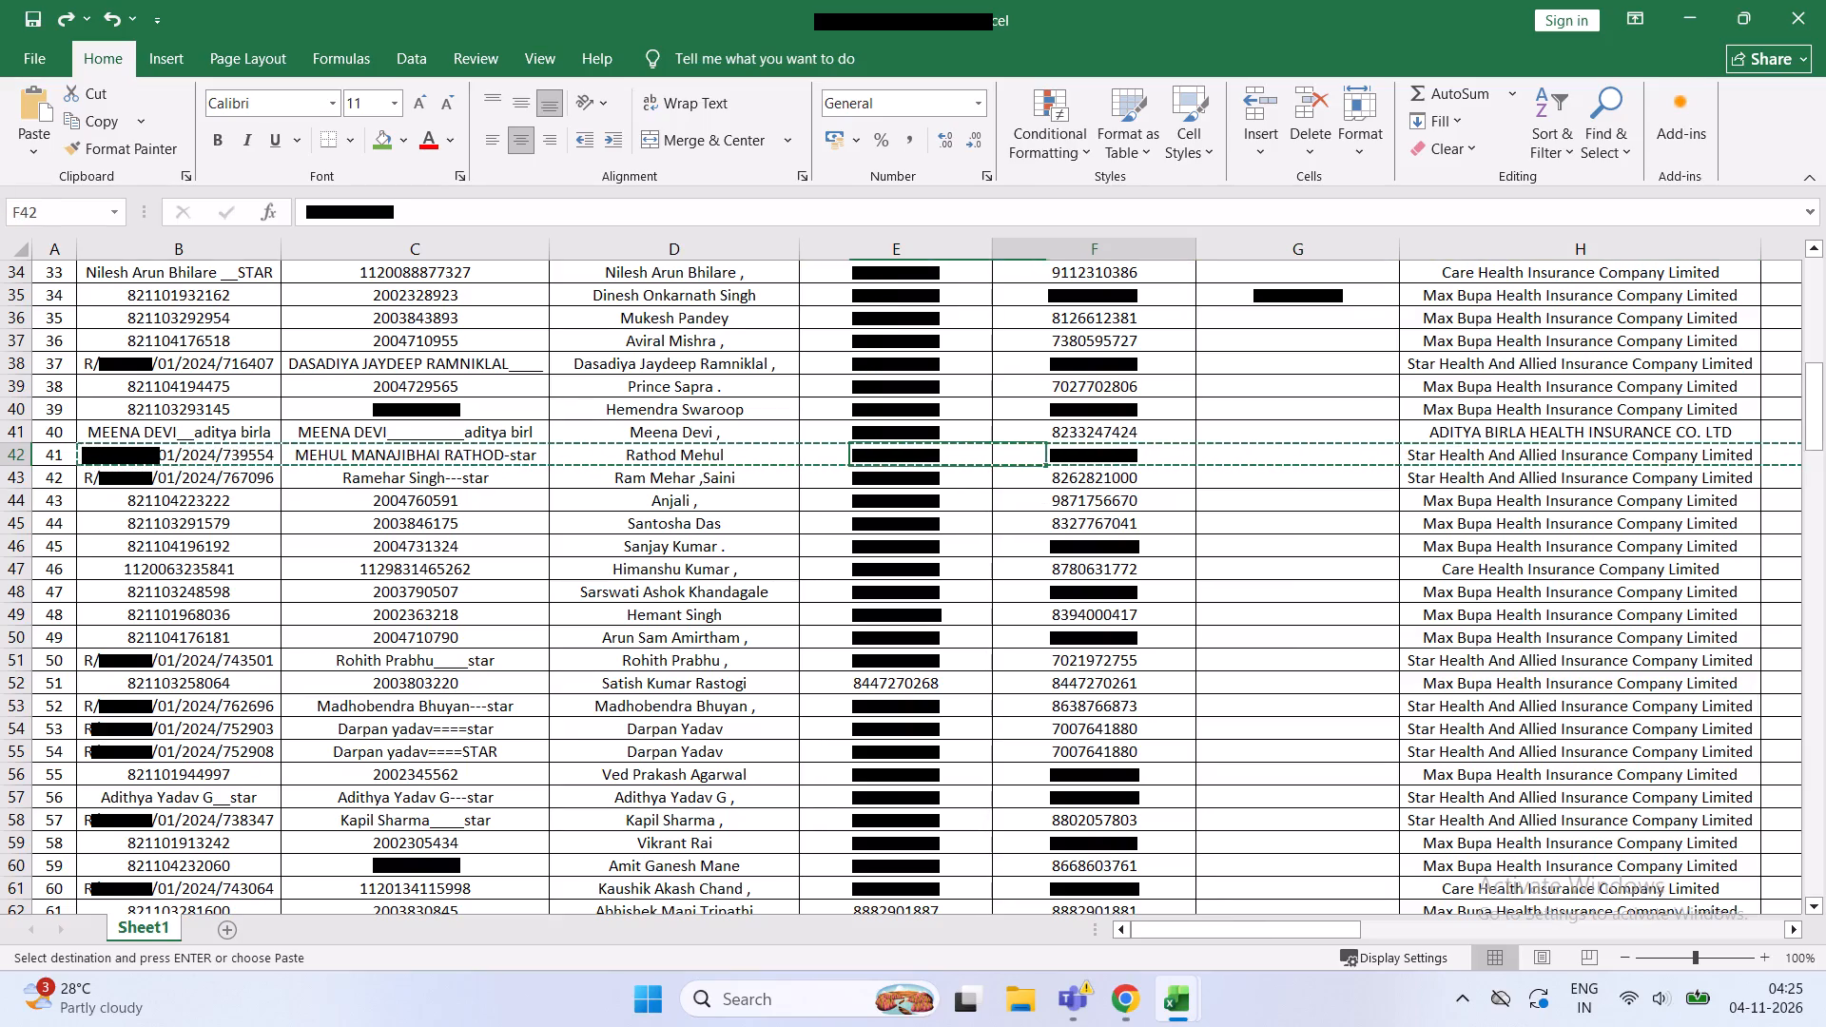
key(Left)
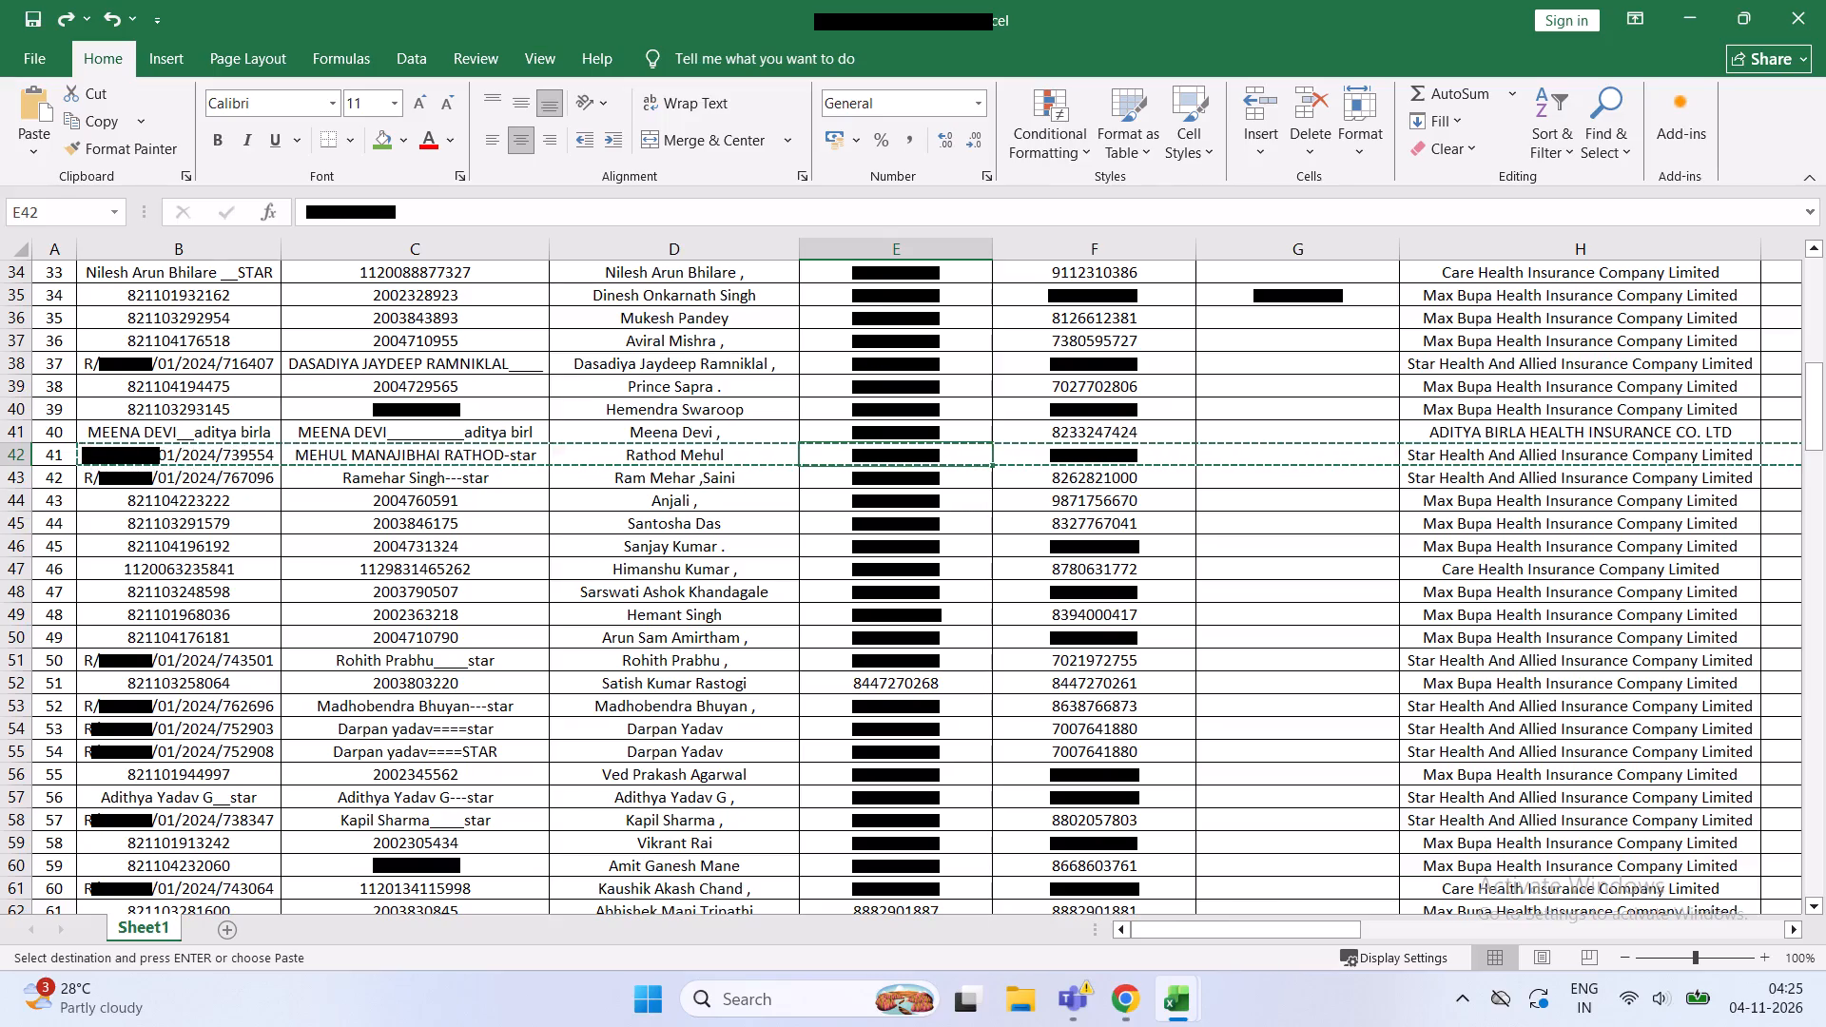
Check row 42's insurer, plan, sum insured and premium details across to the date in column Z.
key(Right)
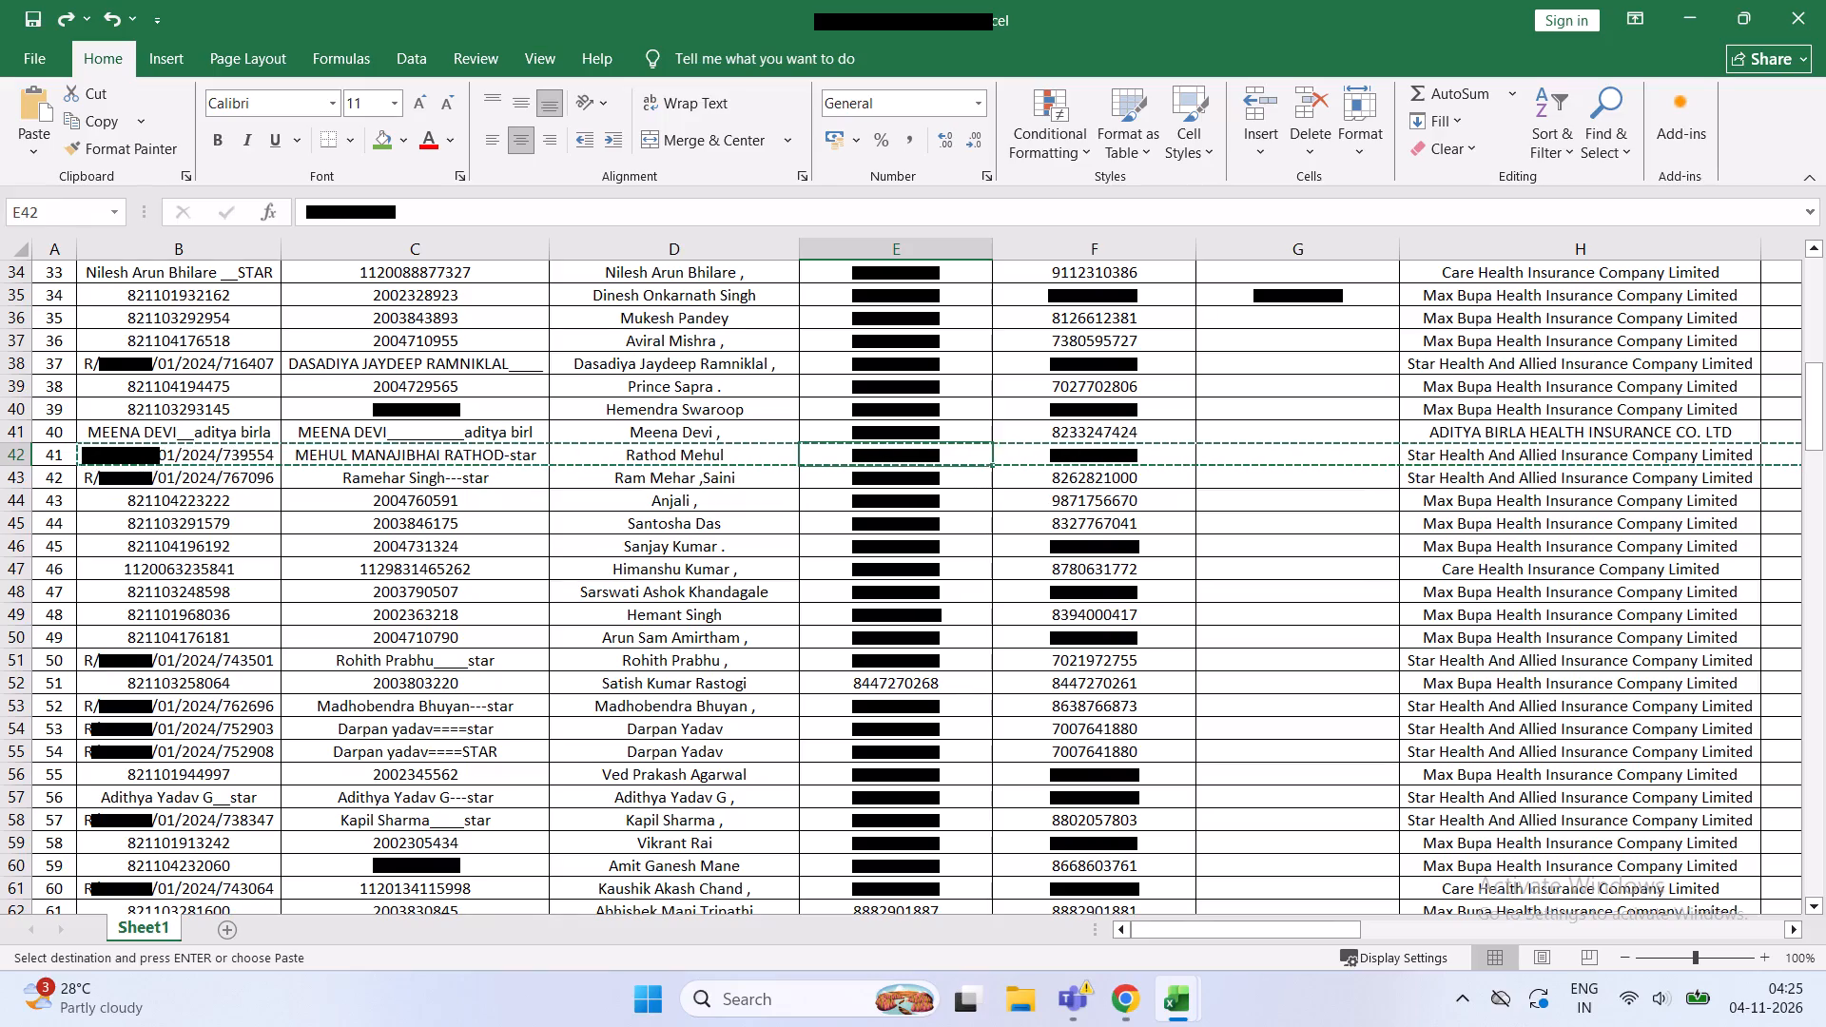
key(Right)
key(Right)
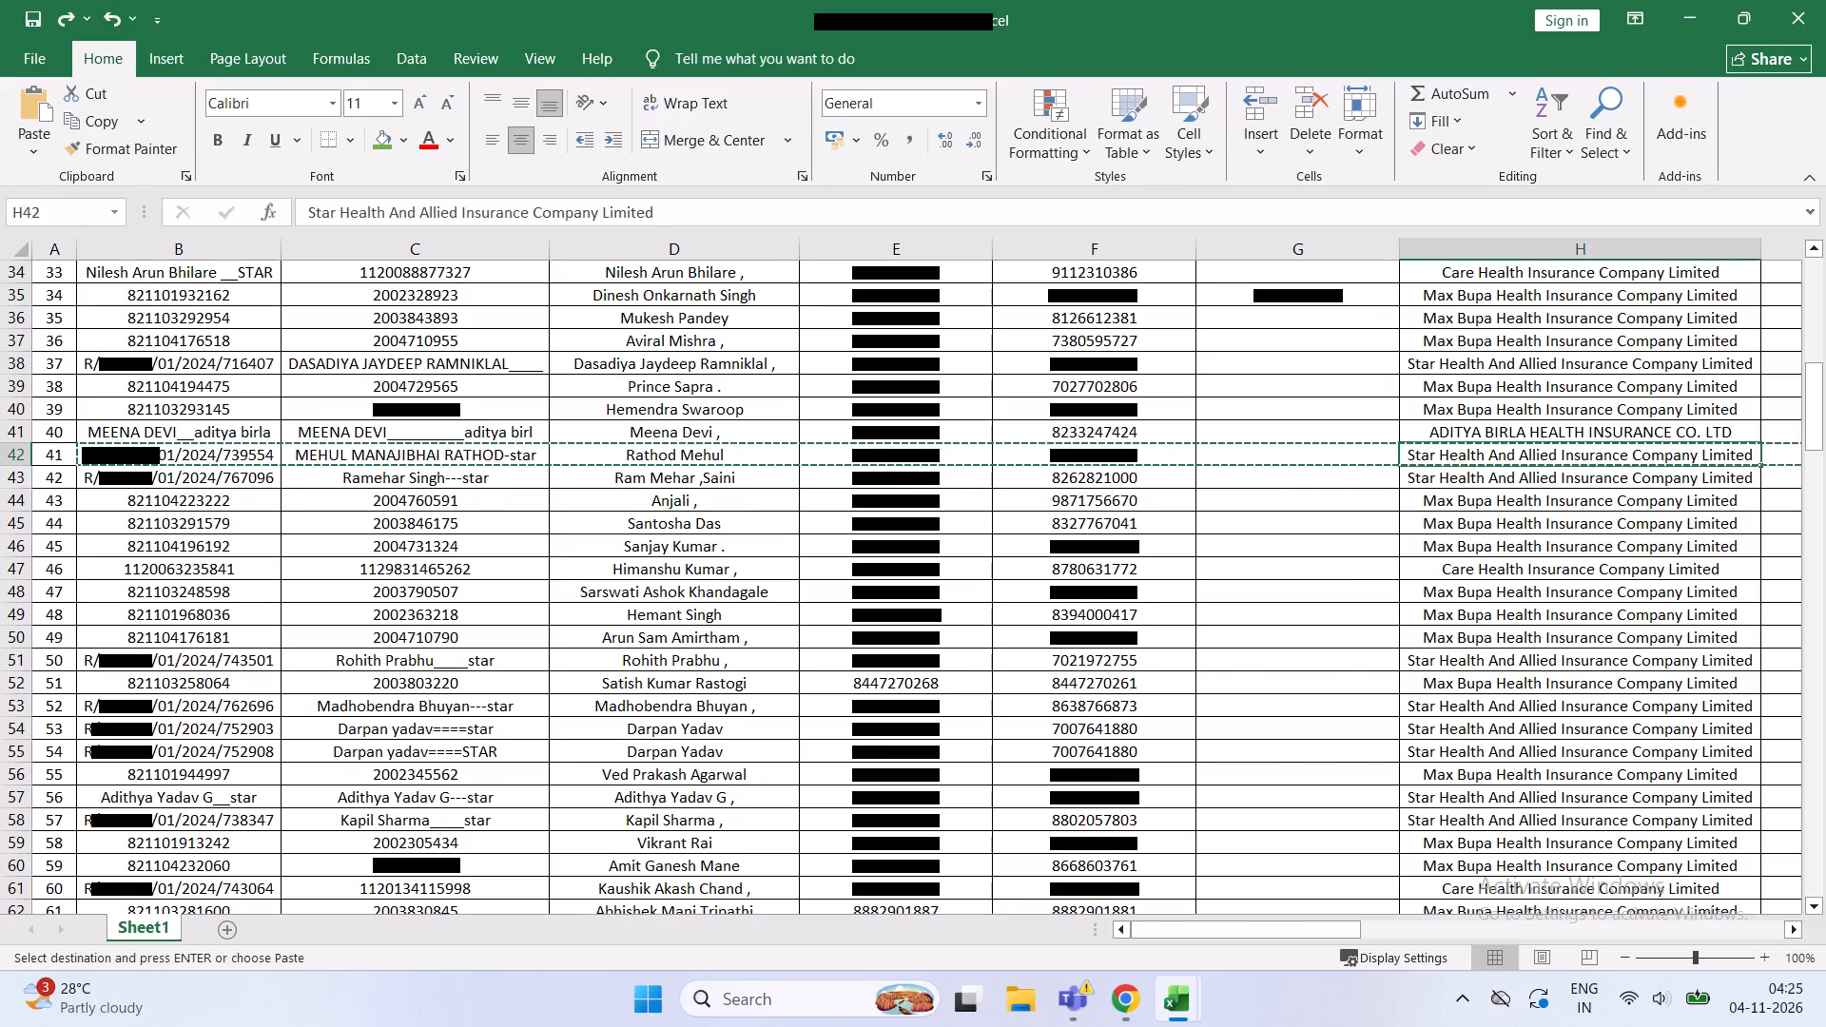
key(Right)
key(Right)
key(Right)
key(Right)
key(Right)
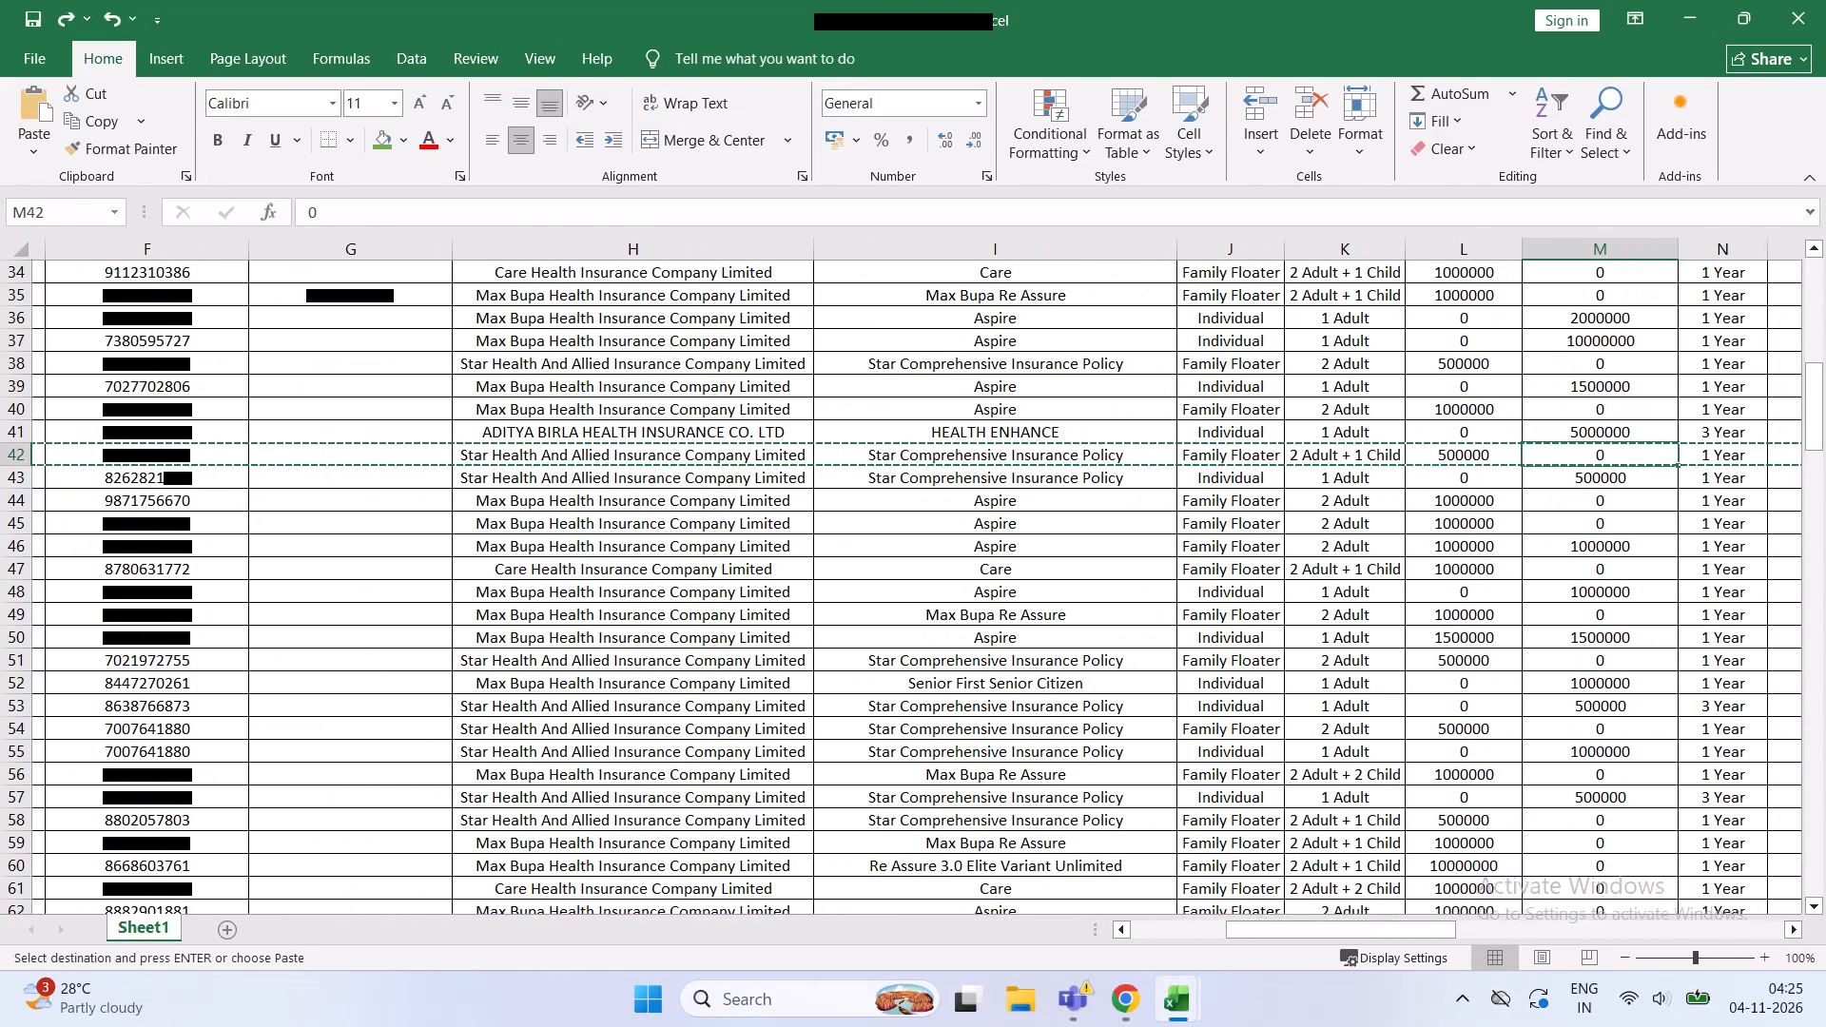
key(Right)
key(Right)
key(Right)
key(Right)
key(Right)
key(Right)
key(Right)
key(Right)
key(Right)
key(Right)
key(Right)
key(Right)
key(Right)
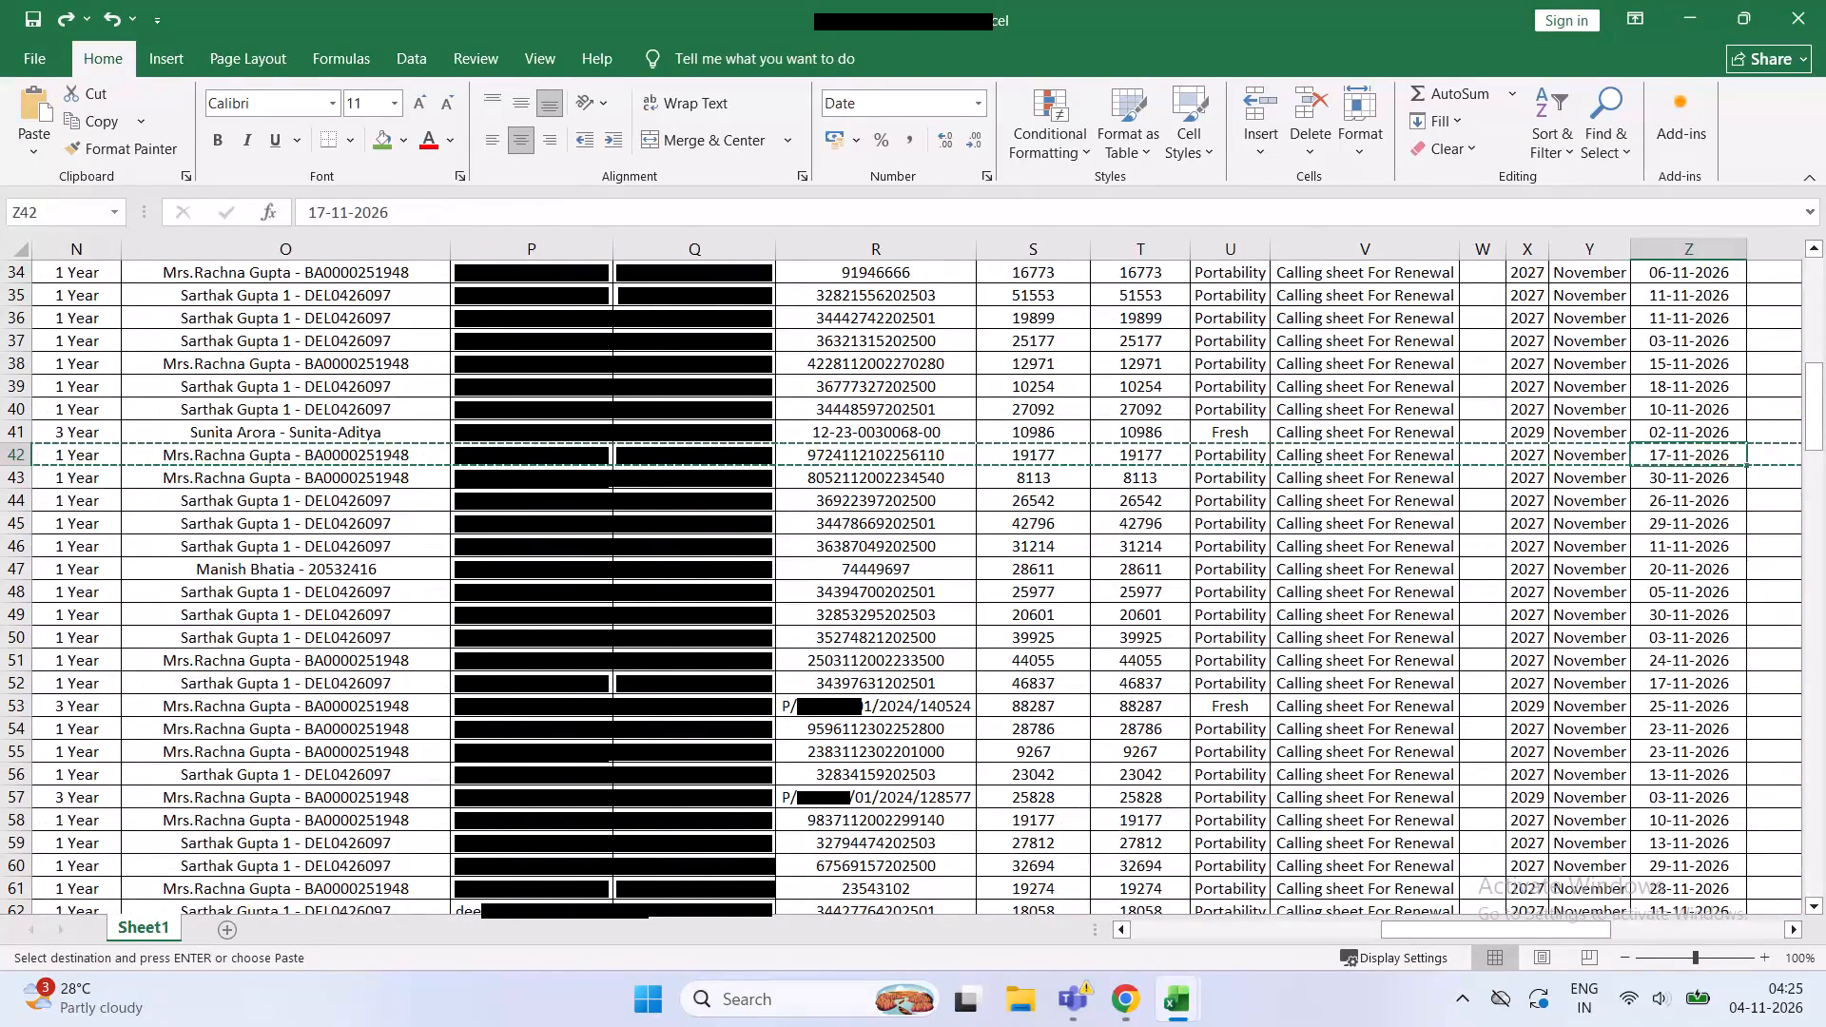
Recheck row 42 from its first columns through the plan and agent details up to column Q.
key(Left)
key(Left)
key(Left)
key(Left)
key(Left)
key(Left)
key(Left)
key(Left)
key(Left)
key(Left)
key(Left)
key(Left)
key(Left)
key(Left)
key(Left)
key(Left)
key(Left)
key(Left)
key(Left)
key(Left)
key(Right)
key(Right)
key(Right)
key(Right)
key(Right)
key(Right)
key(Right)
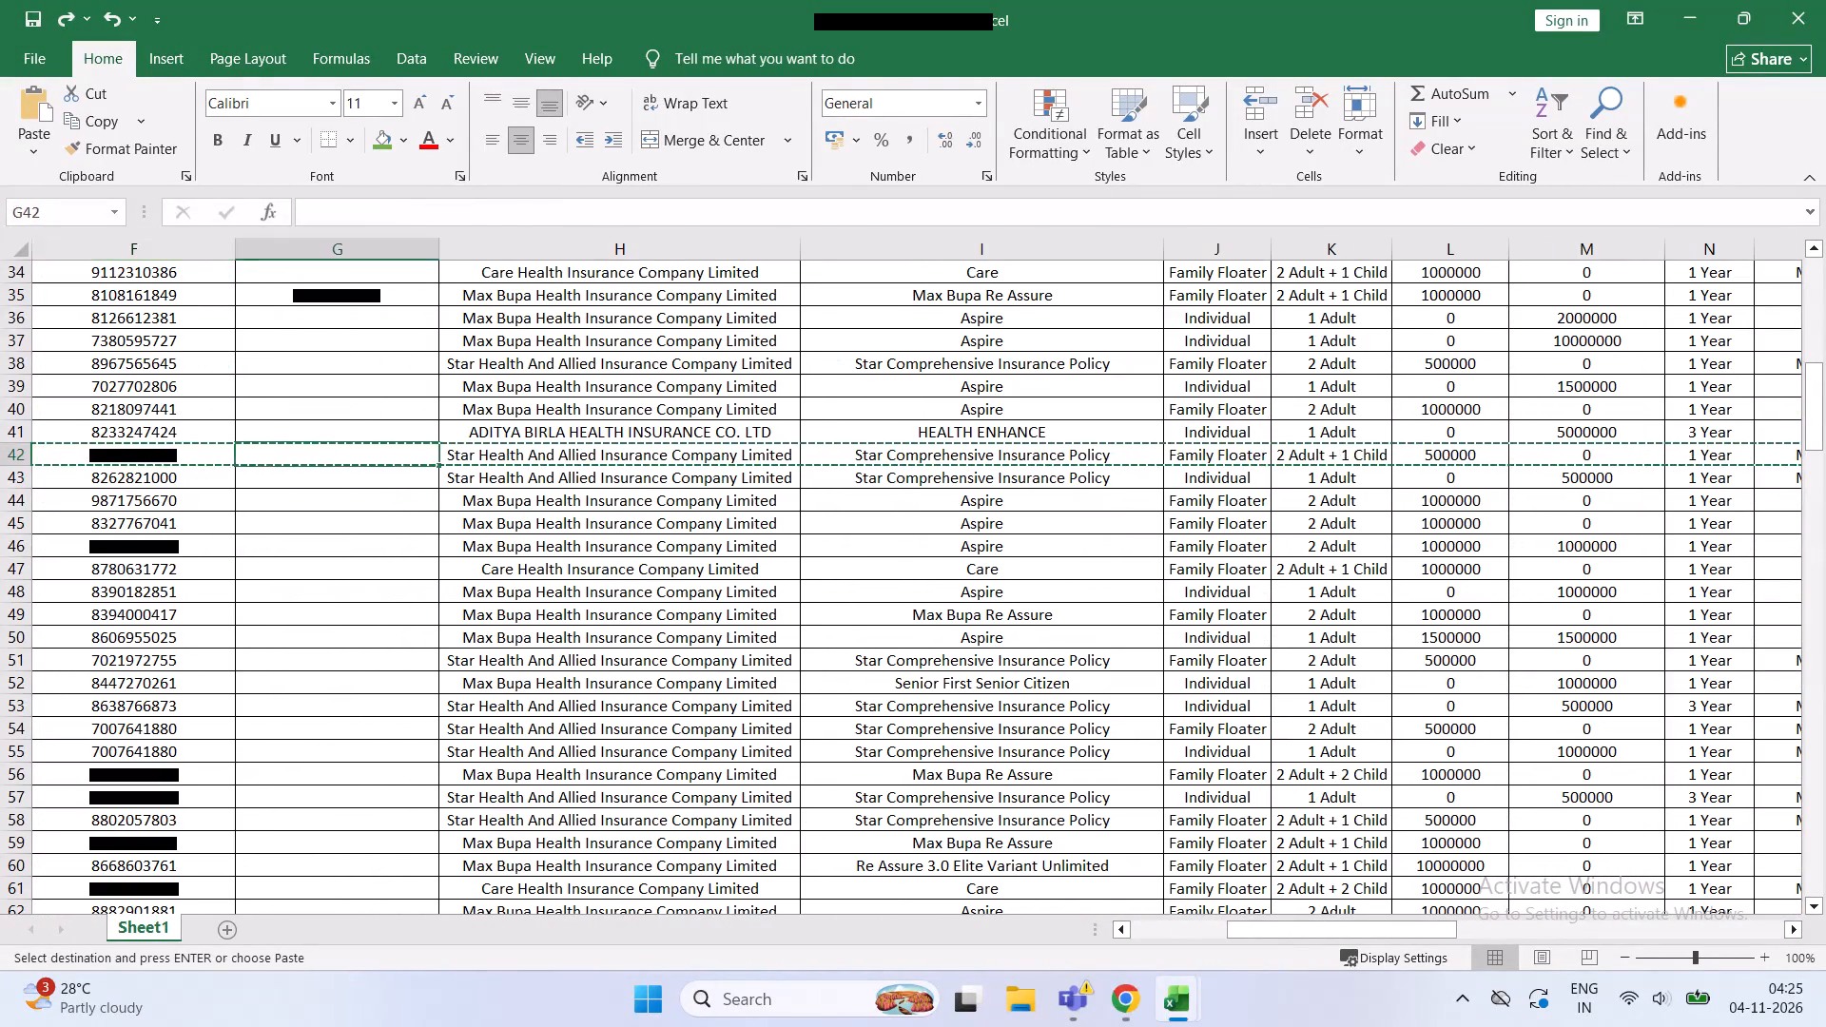
key(Right)
key(Right)
key(Right)
key(Right)
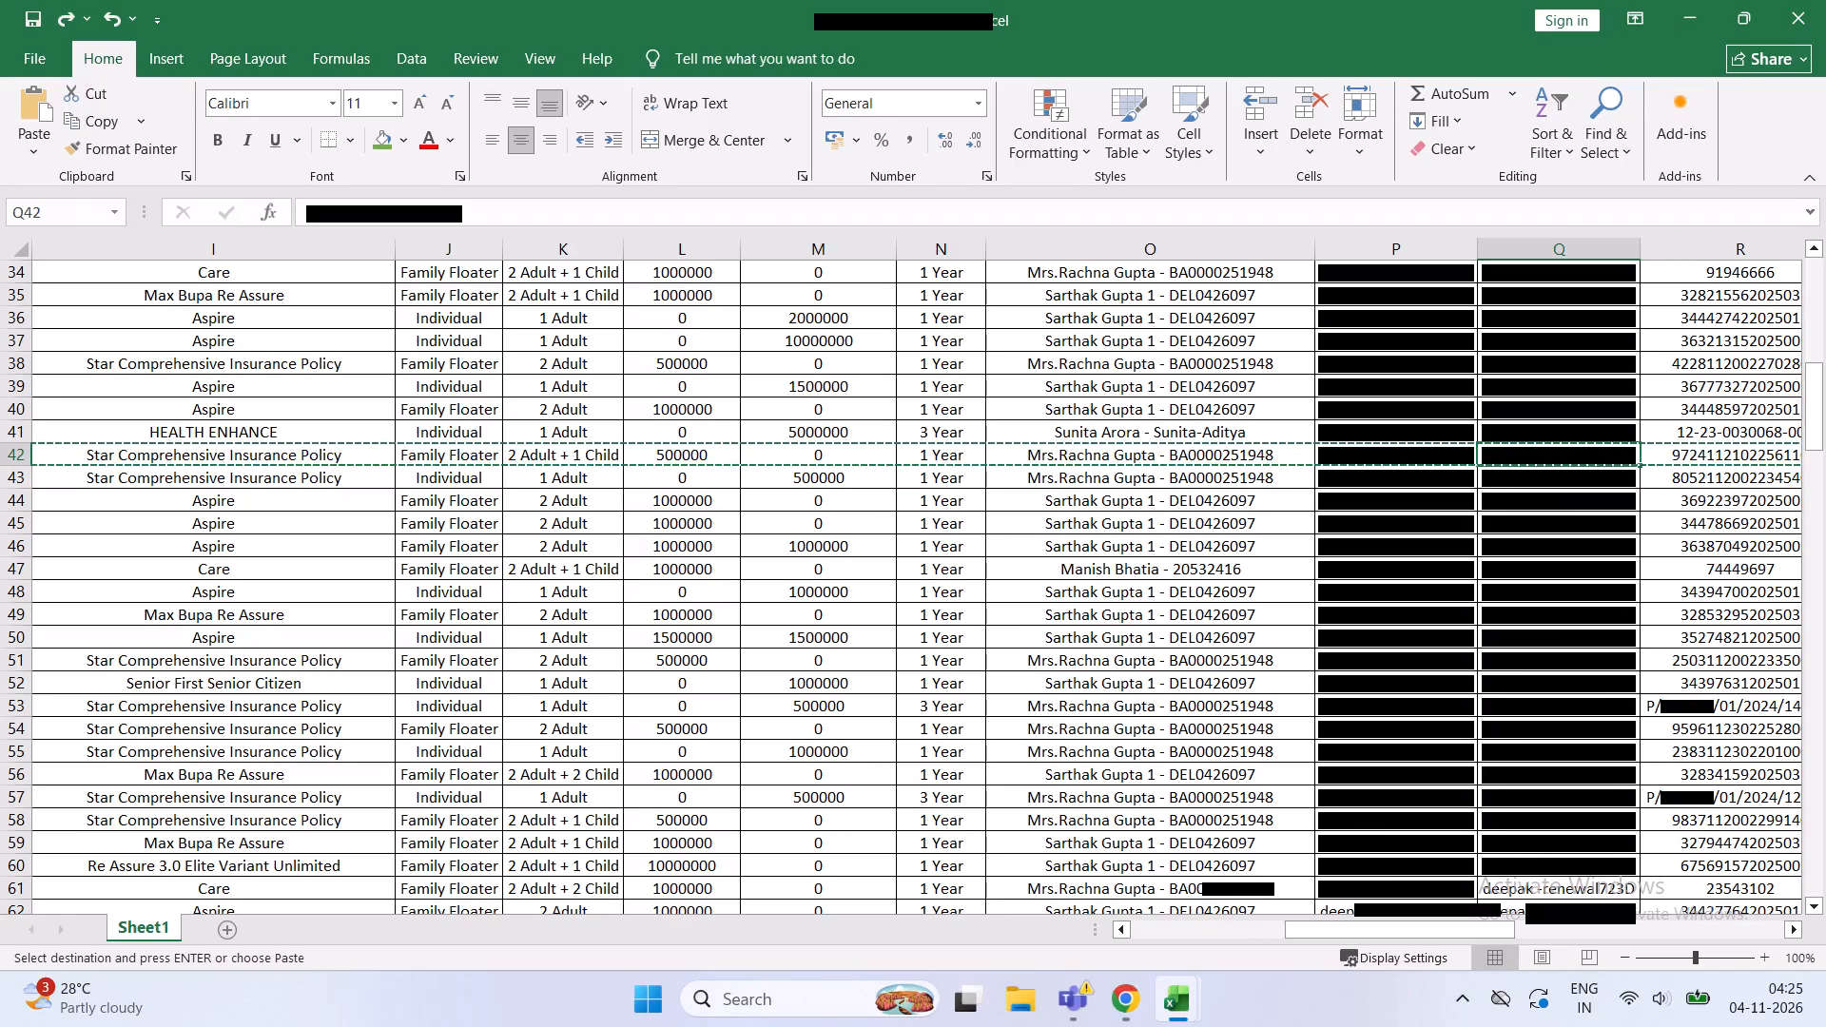
Return to the serial number of row 42 and review its customer details across to the insurer in column H.
key(Left)
key(Left)
key(Left)
key(Left)
key(Left)
key(Left)
key(Left)
key(Left)
key(Left)
key(Left)
key(Left)
key(Left)
key(Left)
key(Left)
key(Left)
key(Left)
key(Left)
key(Left)
key(Left)
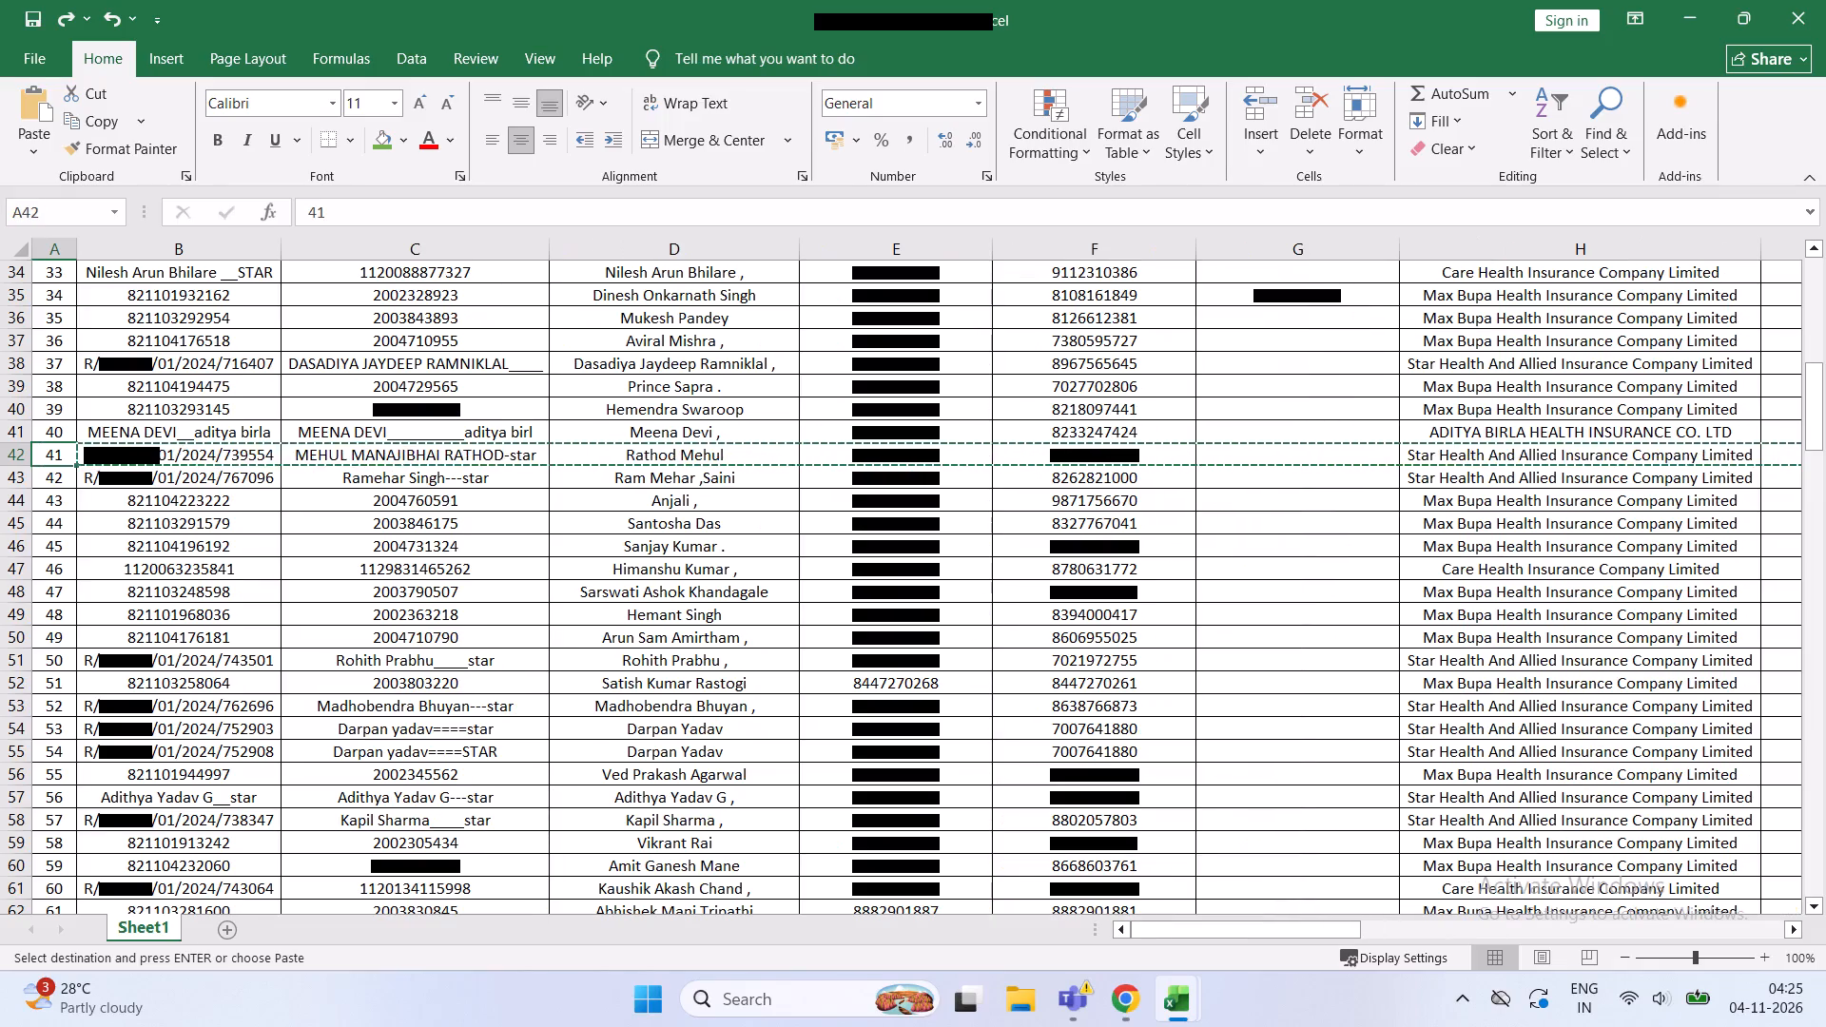
key(Right)
key(Right)
key(Right)
key(Right)
key(Right)
key(Right)
key(Right)
Look down the insurer names in column H from row 42 to row 97.
key(Down)
key(Down)
key(Down)
key(Down)
key(Down)
key(Down)
key(Down)
key(Down)
key(Down)
key(Down)
key(Down)
key(Down)
key(Down)
key(Down)
key(Down)
key(Down)
key(Down)
key(Down)
key(Down)
key(Down)
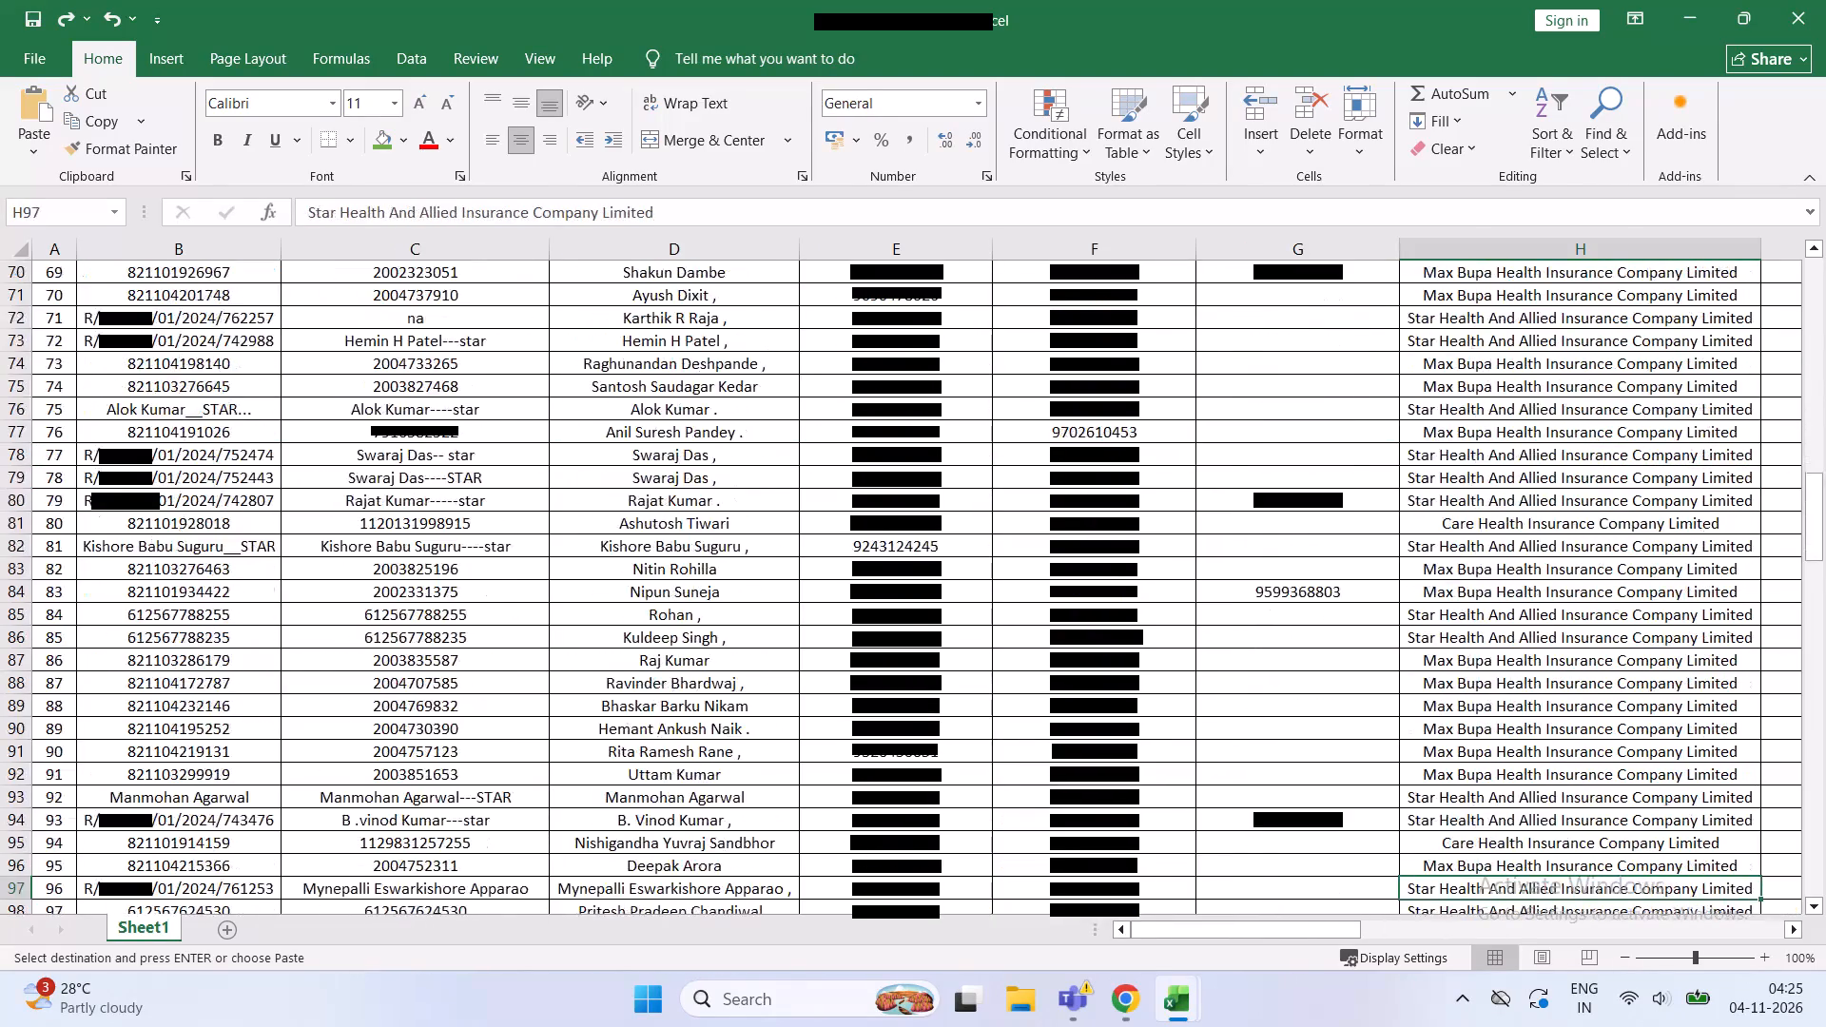
Review the plan, cover, sum insured and agent details from row 97 to row 99, across to the premium in column T.
key(Right)
key(Right)
key(Right)
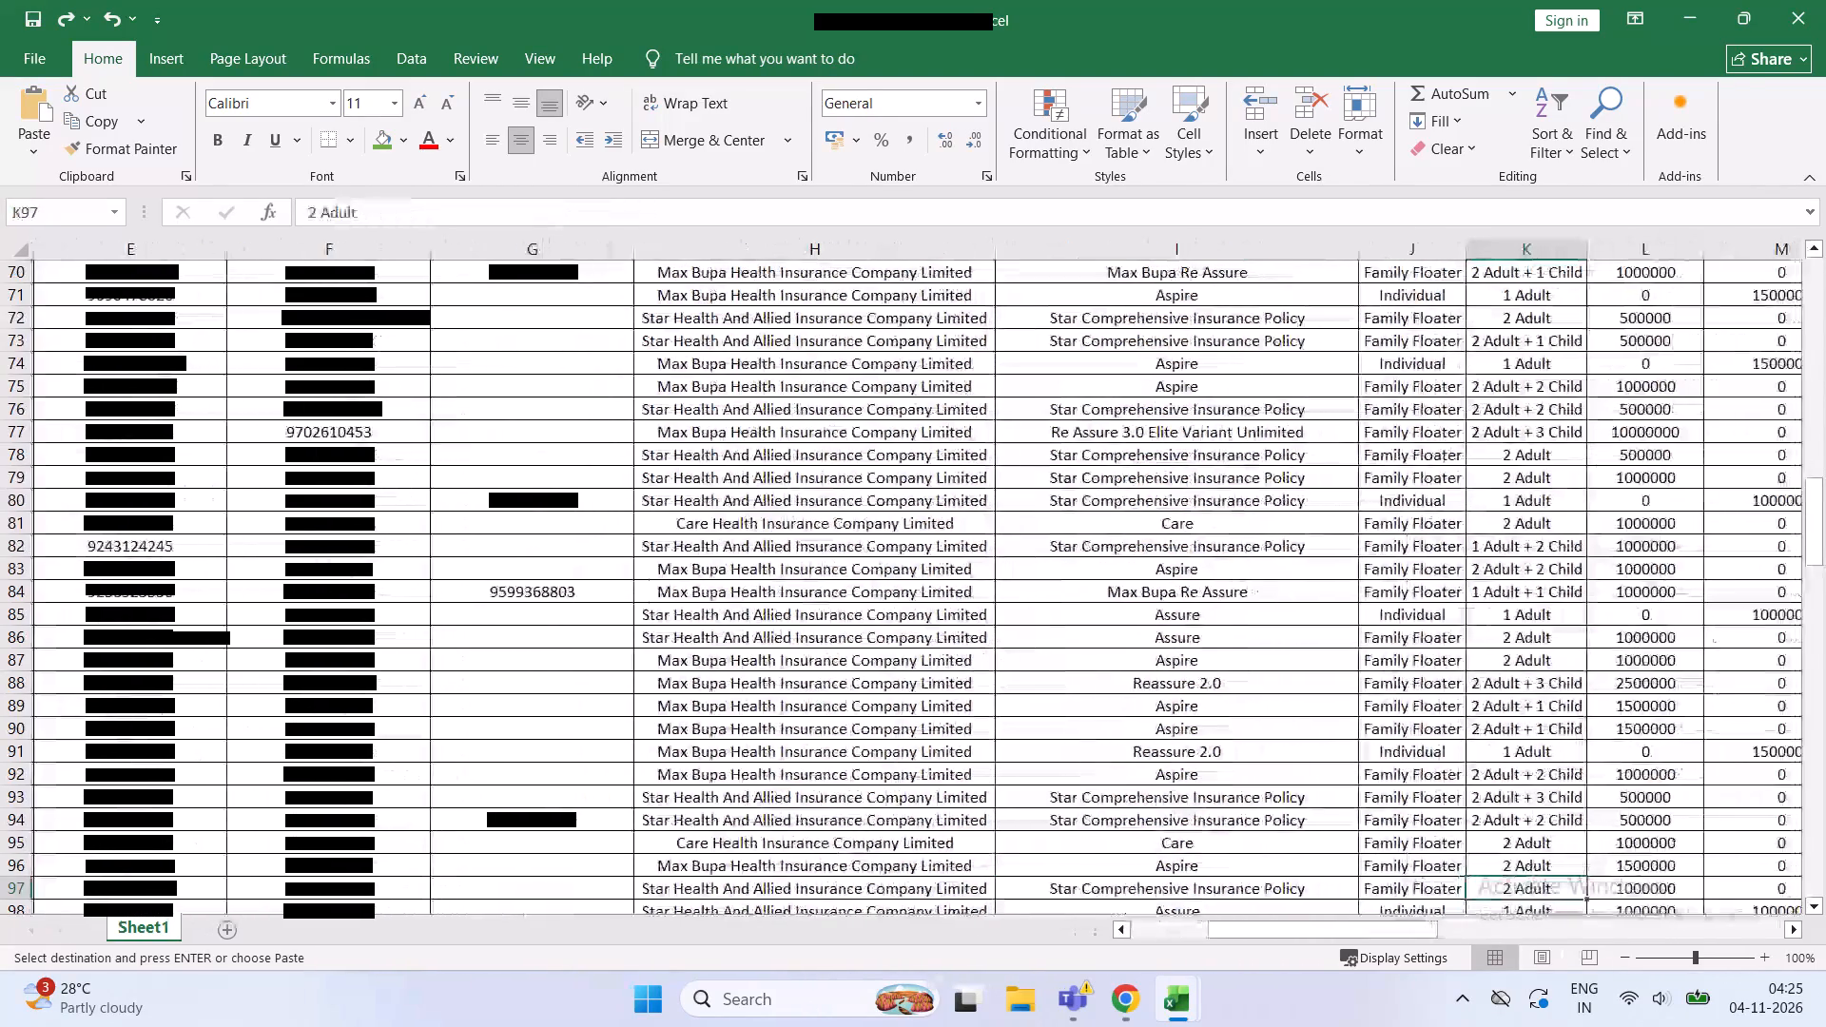
key(Right)
key(Right)
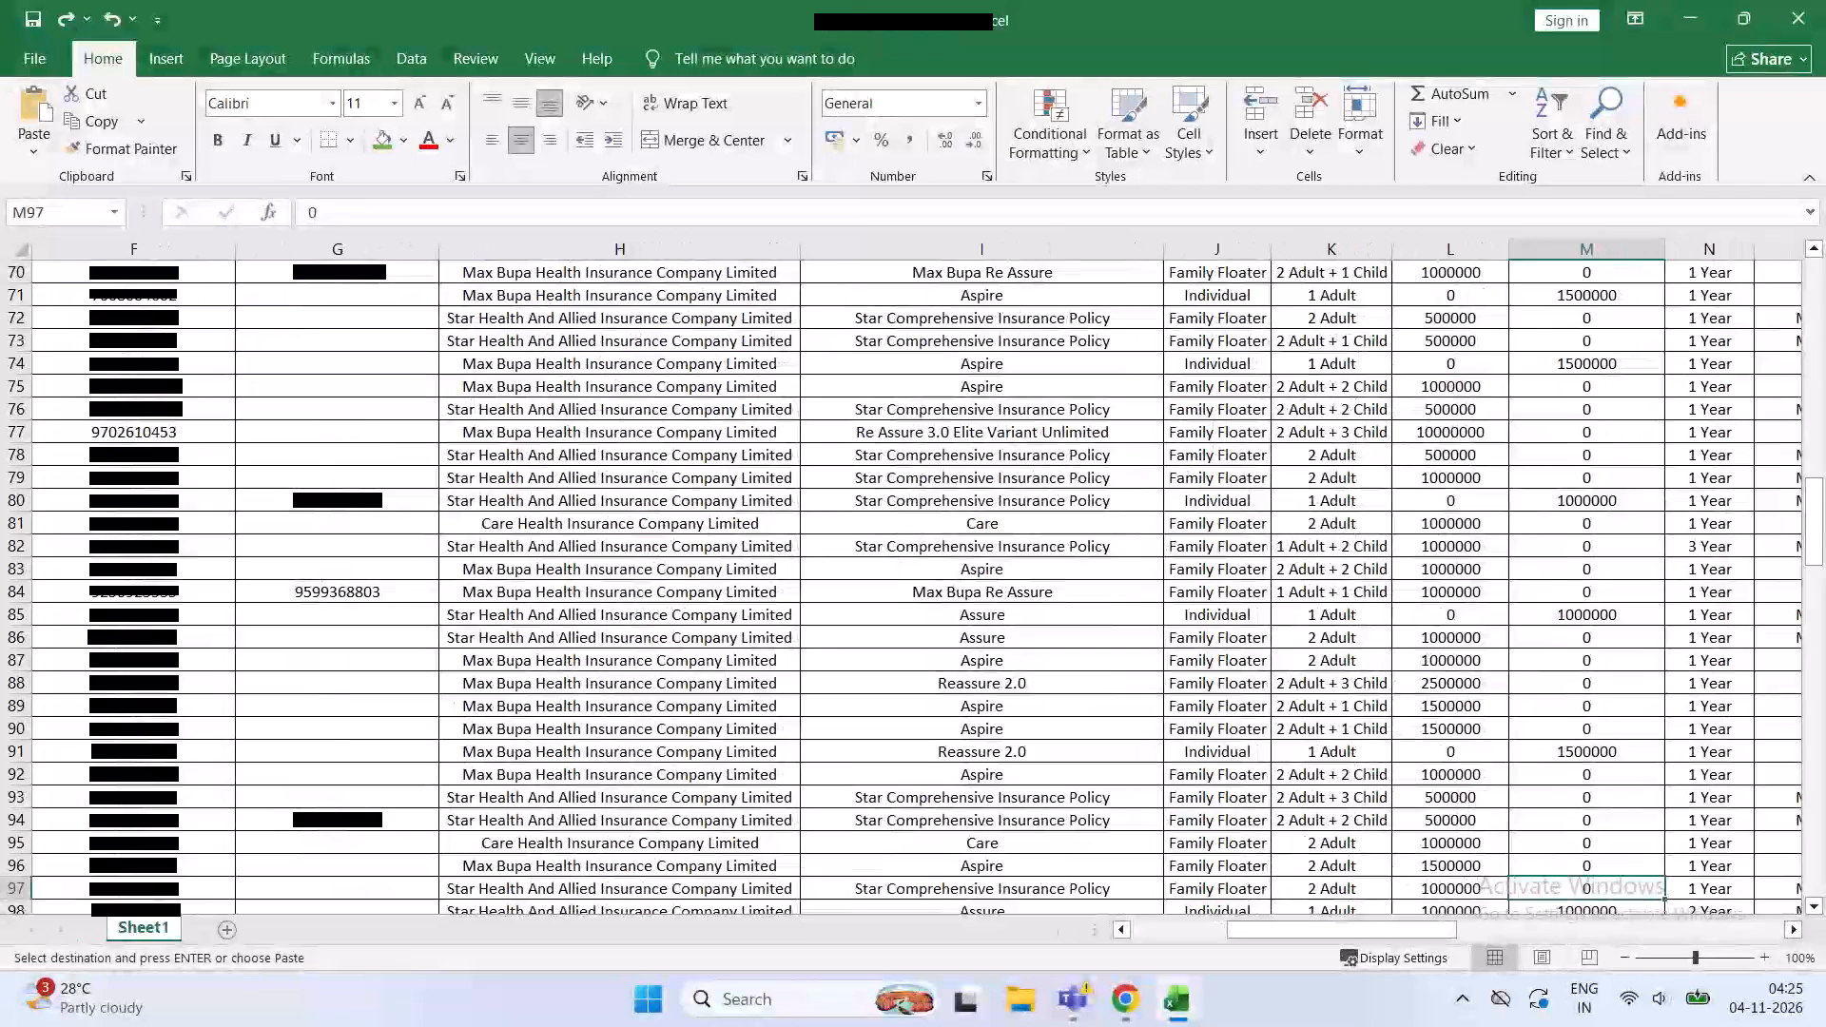
key(Down)
key(Down)
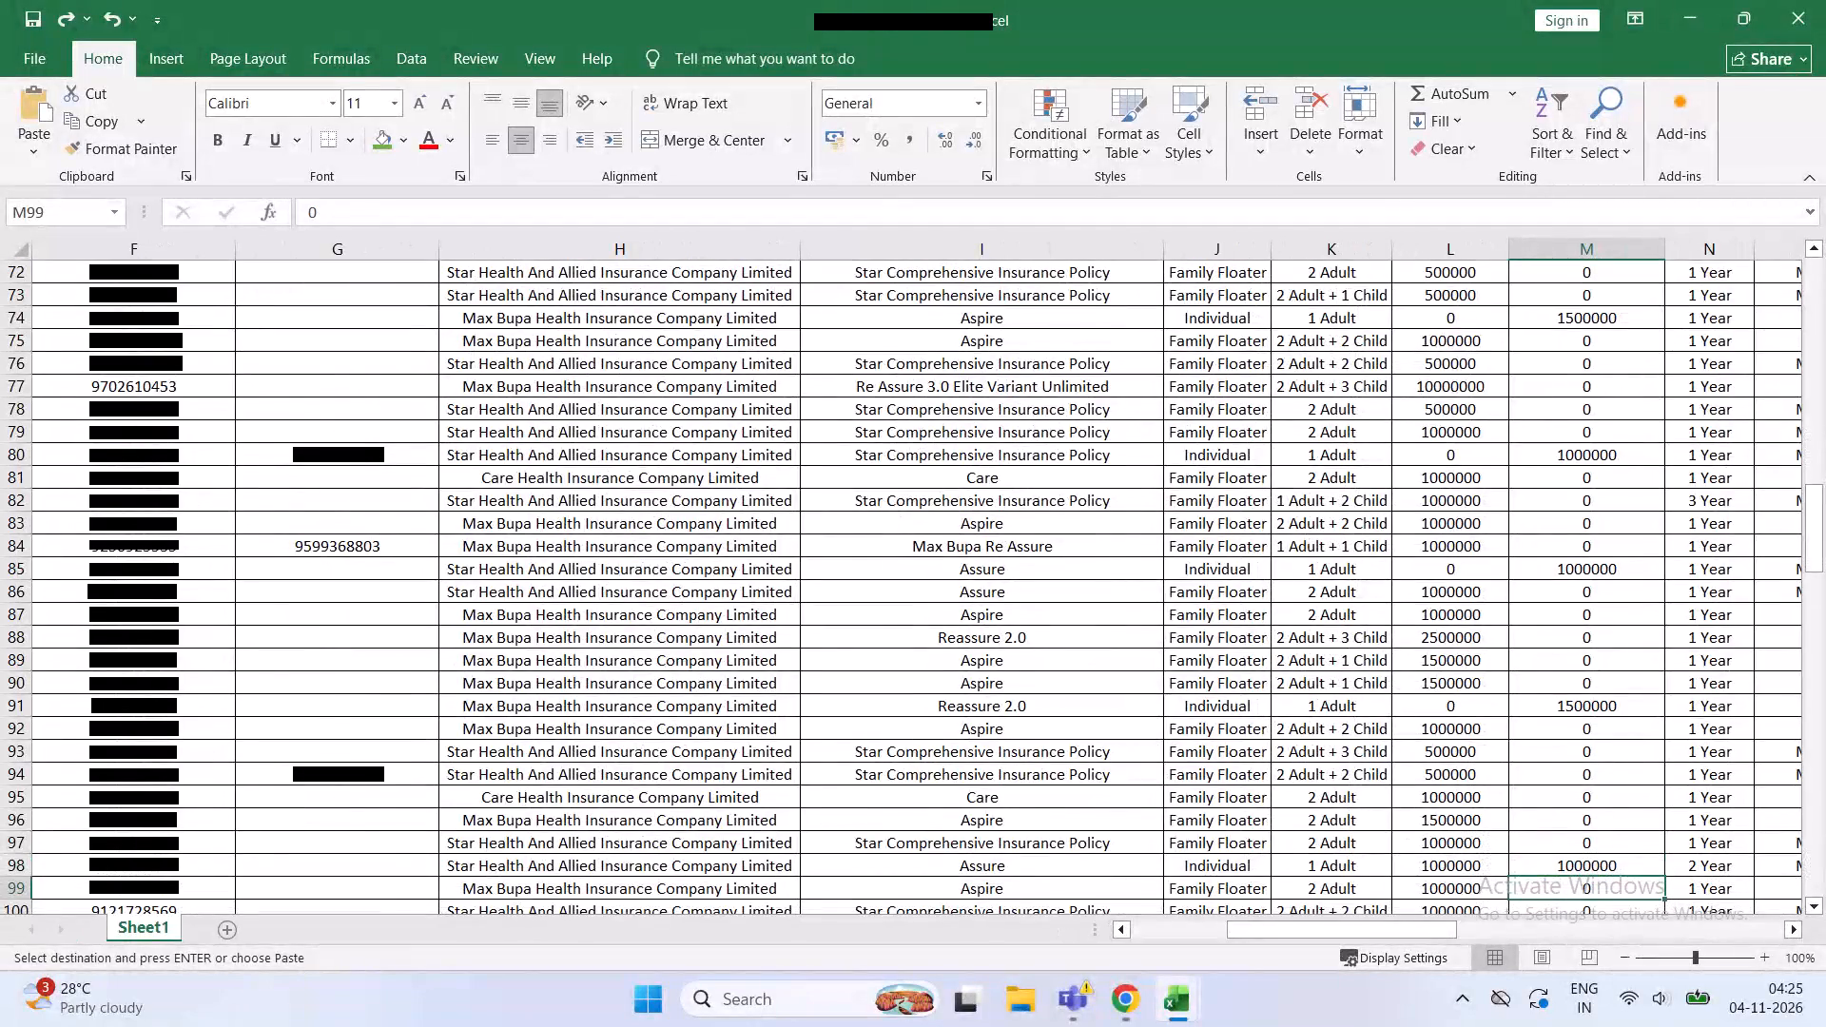
key(Right)
key(Right)
key(Right)
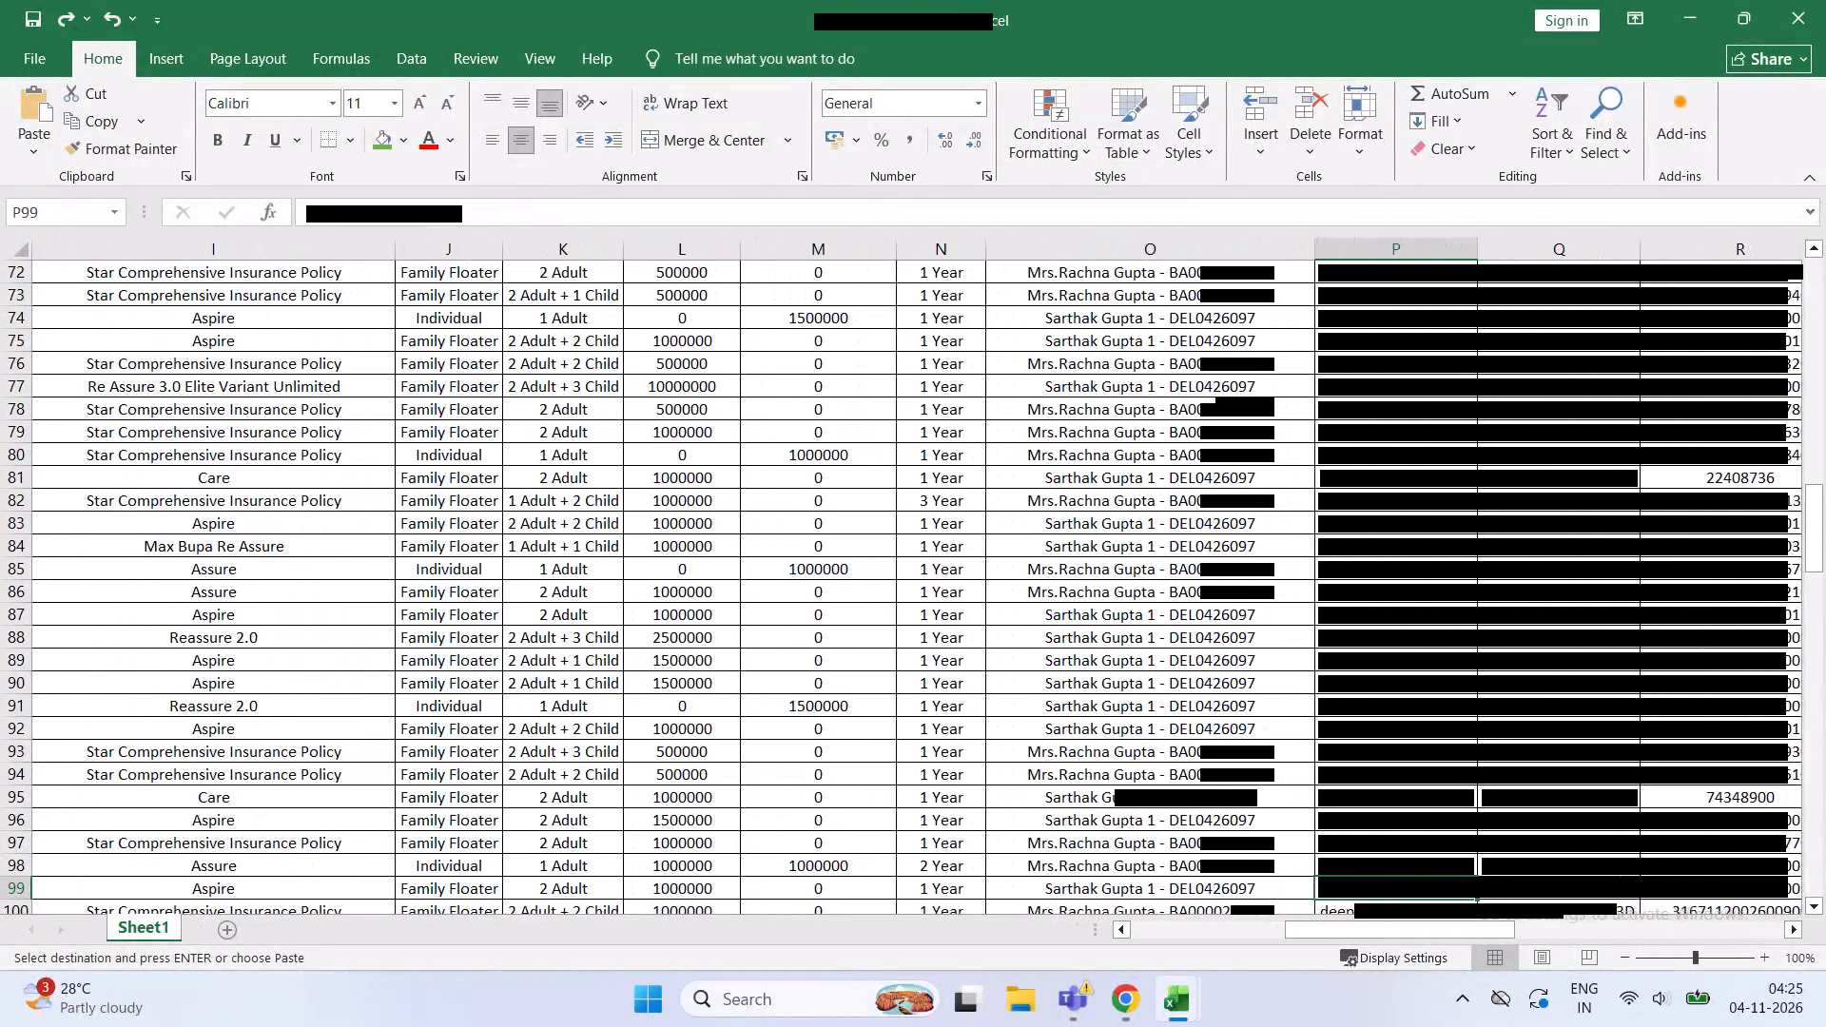
key(Right)
key(Right)
key(Right)
key(Right)
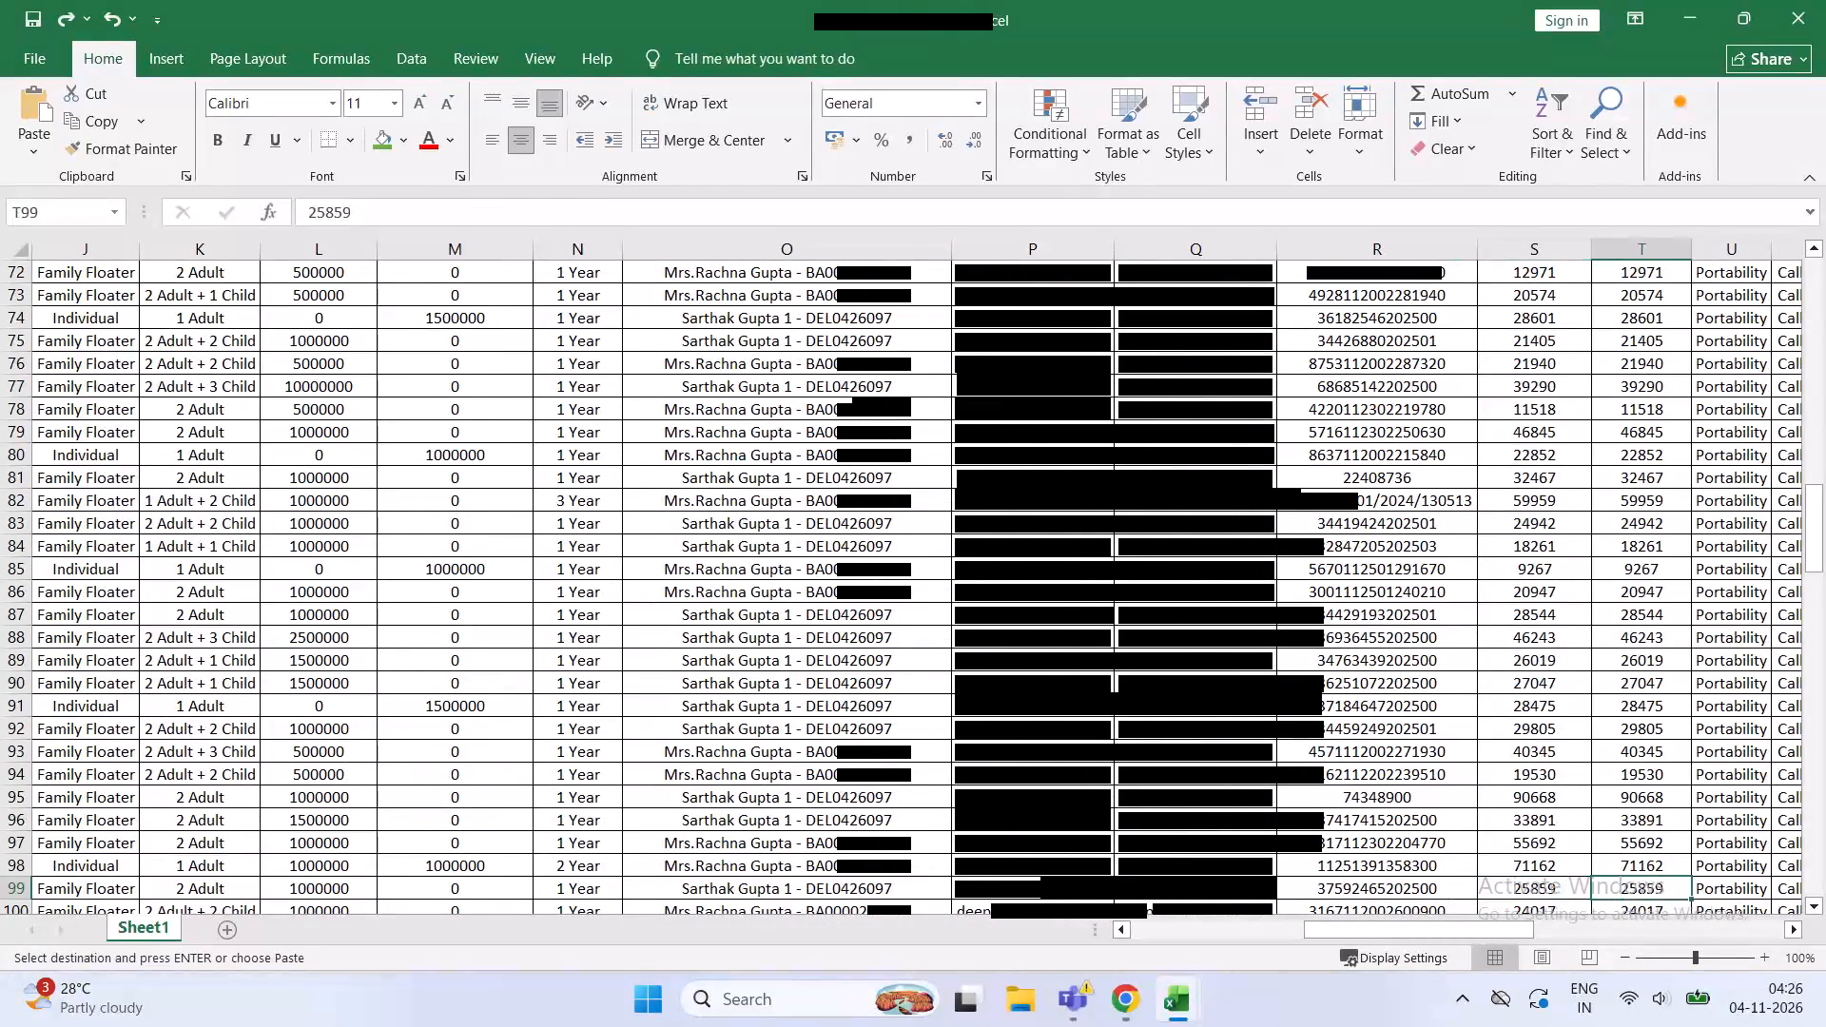
Look up the premium amounts in column T from row 99 to row 82.
key(Up)
key(Up)
key(Up)
key(Up)
key(Up)
key(Up)
key(Up)
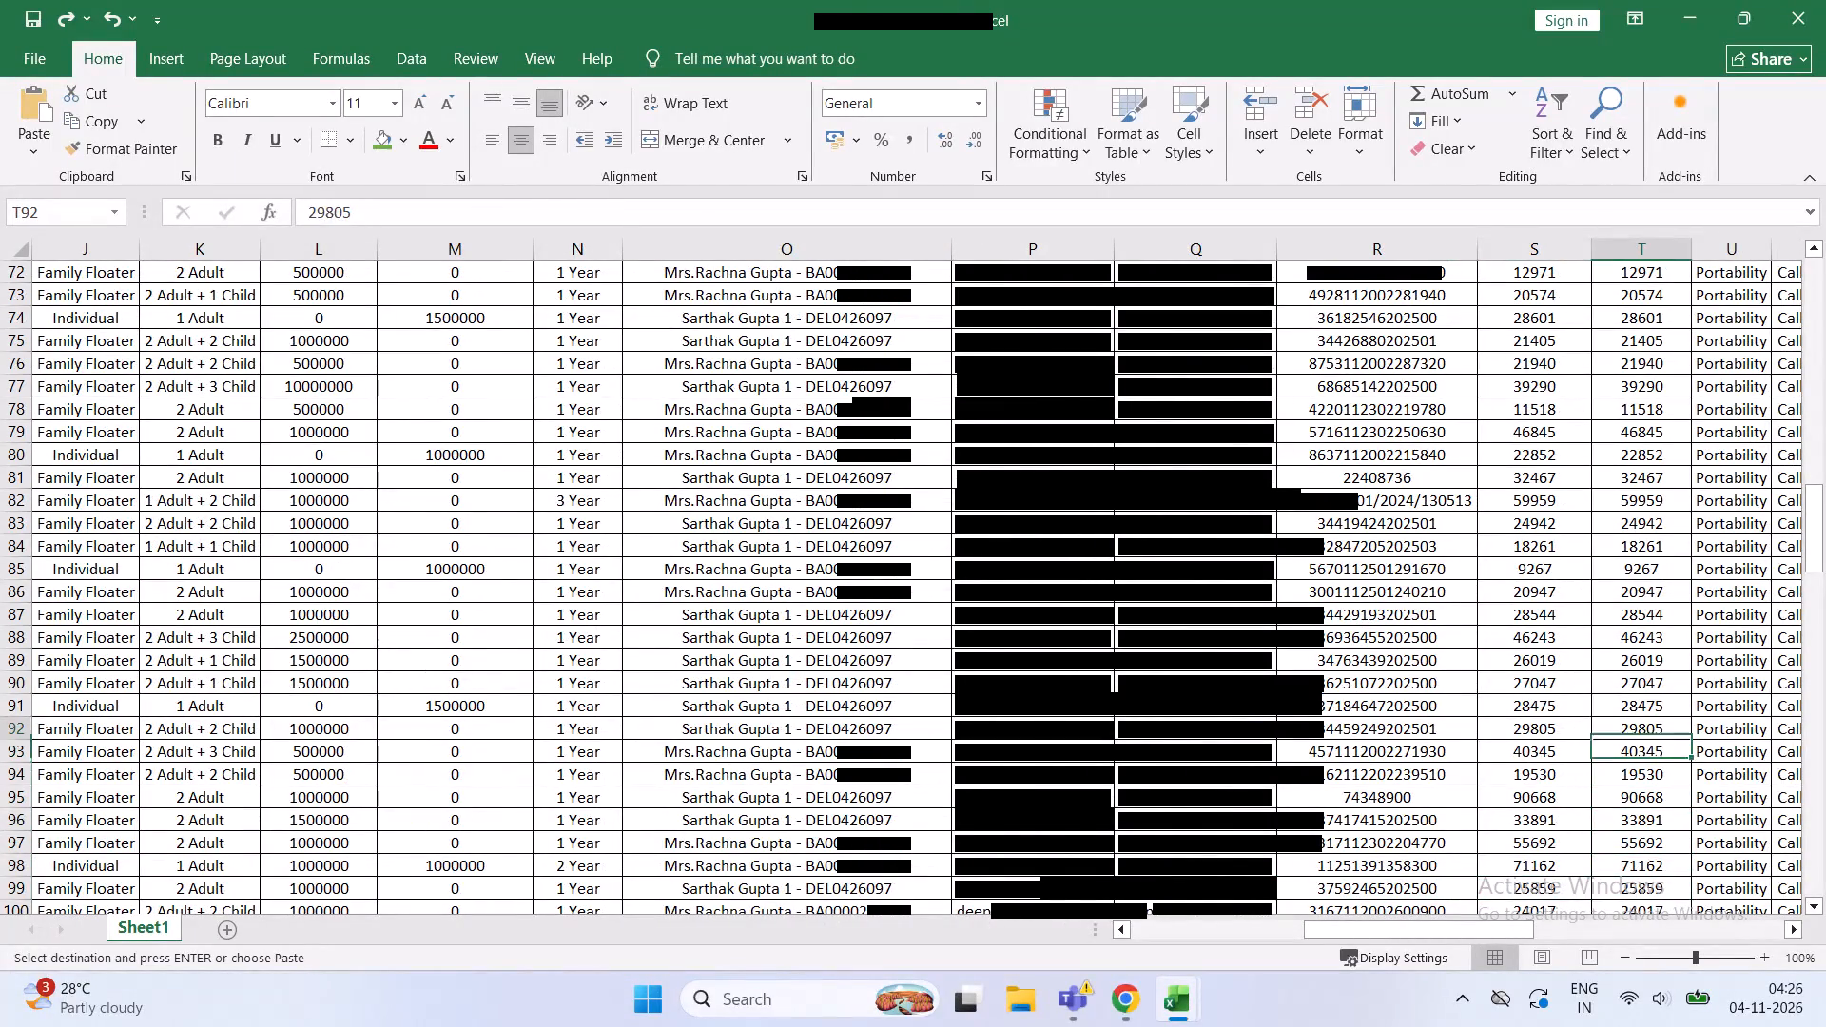
key(Up)
key(Up)
key(Up)
key(Up)
key(Up)
key(Up)
key(Up)
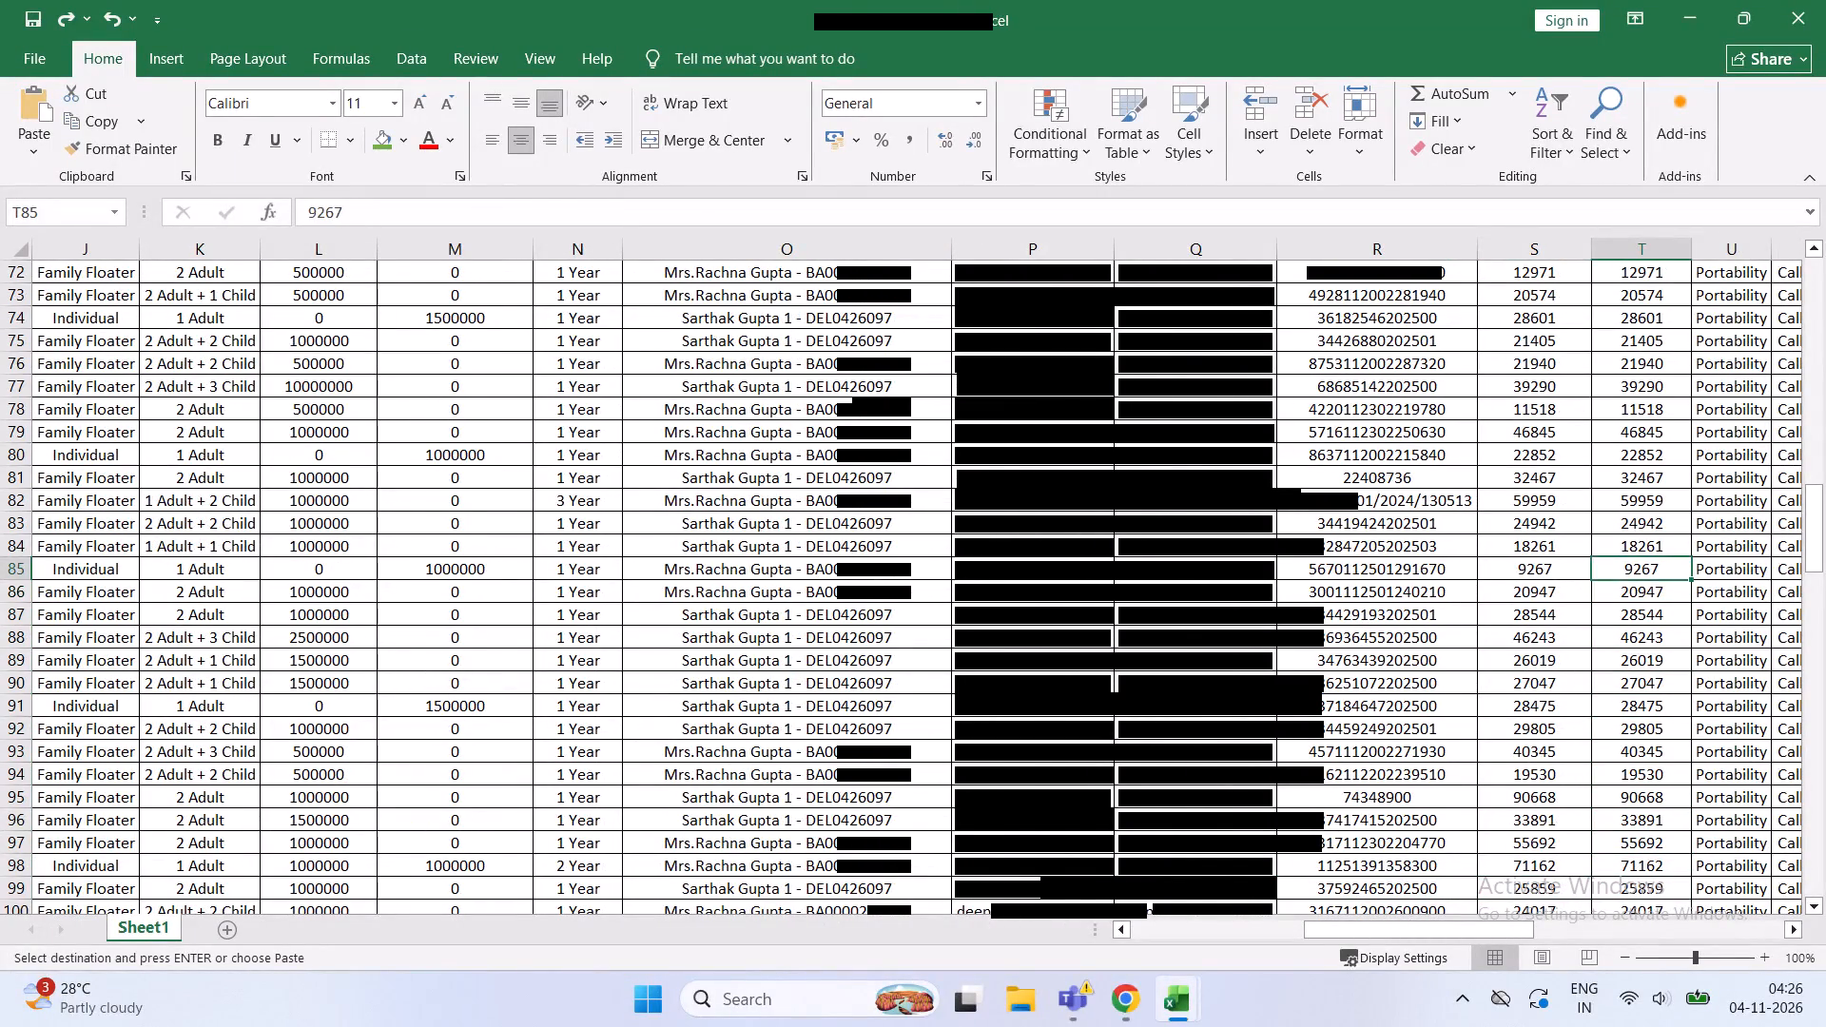
key(Up)
key(Up)
key(Up)
Return to the serial number of row 82 and review its customer details across to the contact number in column E.
key(Left)
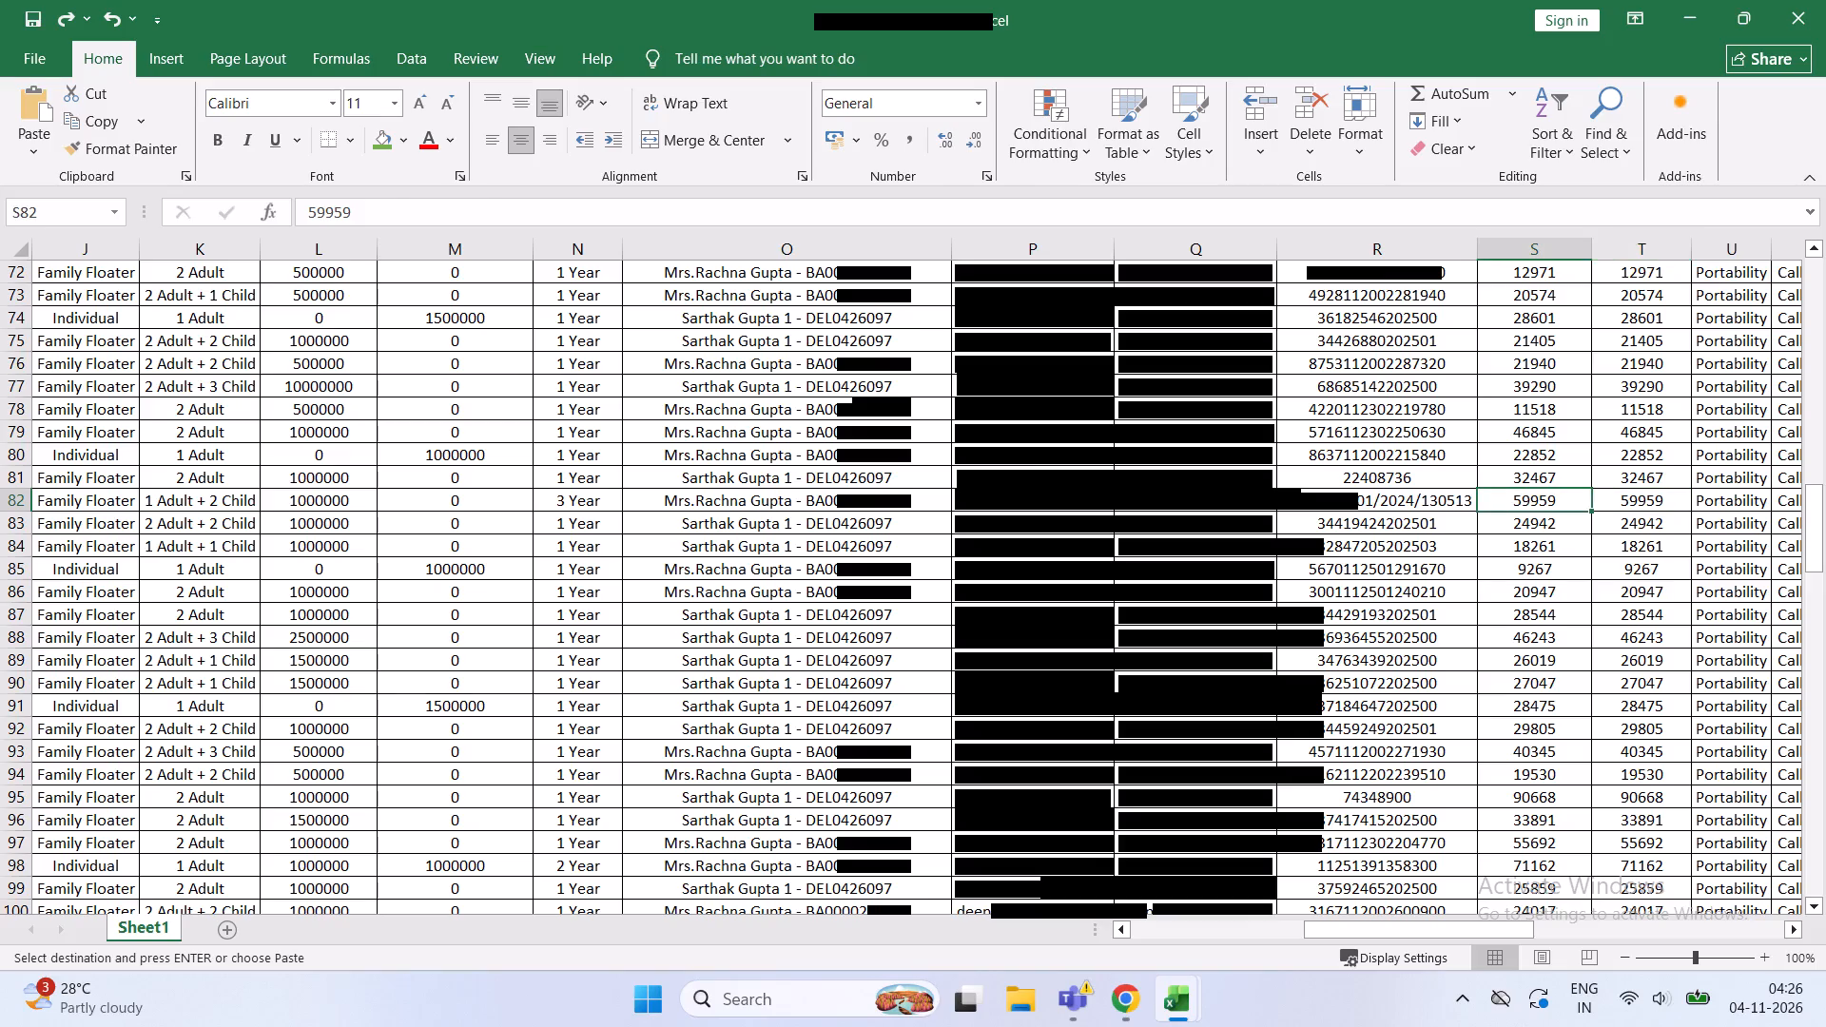
key(Left)
key(Left)
key(Left)
key(Left)
key(Left)
key(Left)
key(Left)
key(Left)
key(Left)
key(Left)
key(Left)
key(Left)
key(Left)
key(Left)
key(Left)
key(Left)
key(Left)
key(Left)
key(Left)
key(Left)
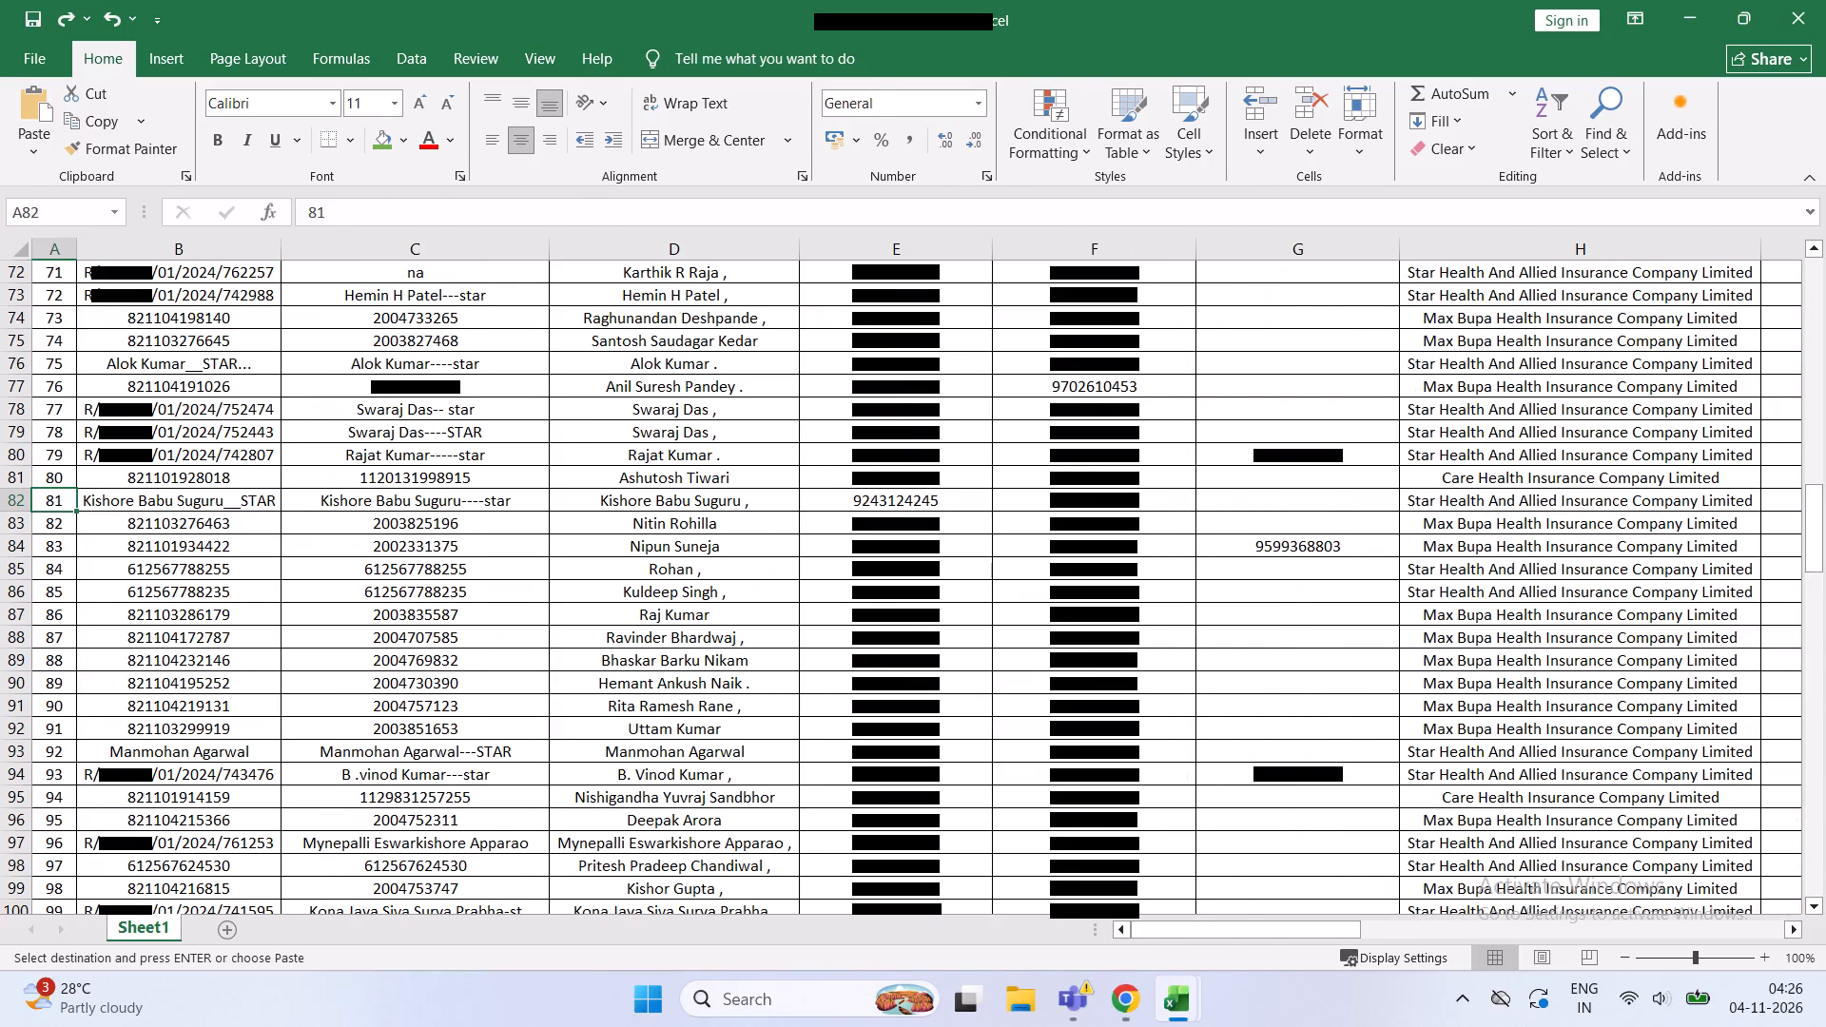
key(Right)
key(Right)
key(Right)
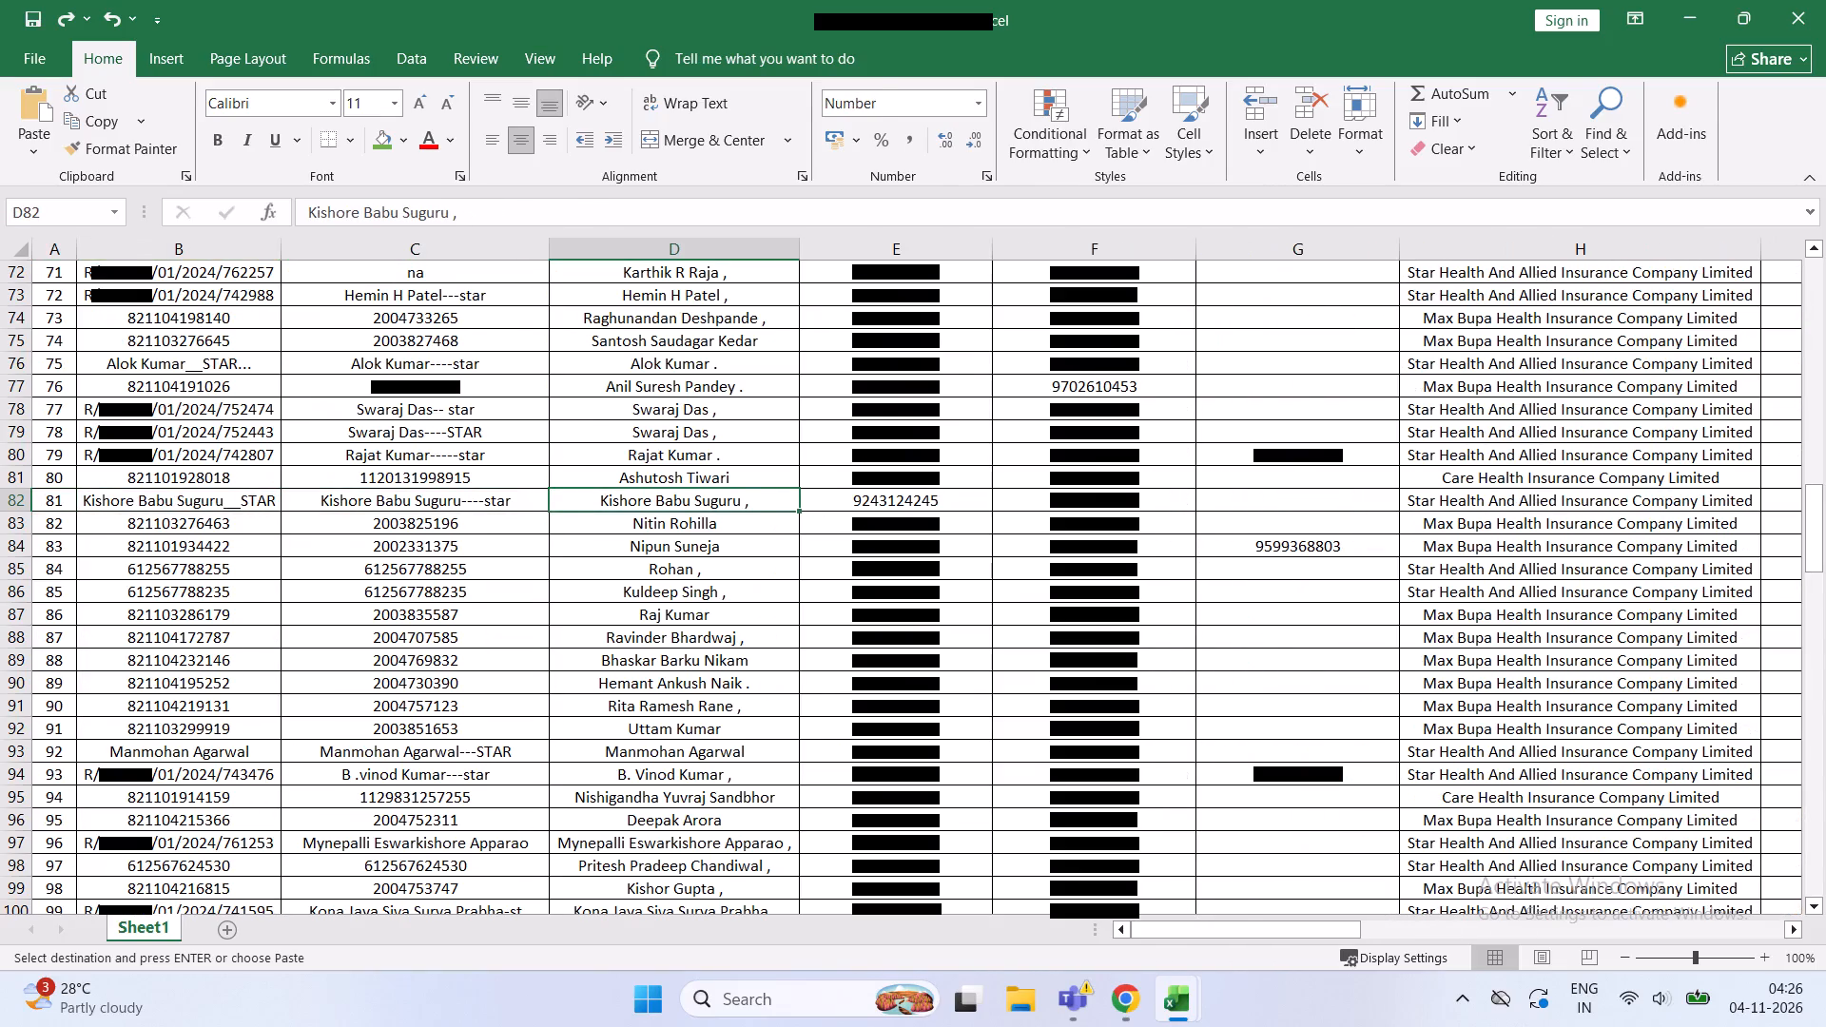
key(Right)
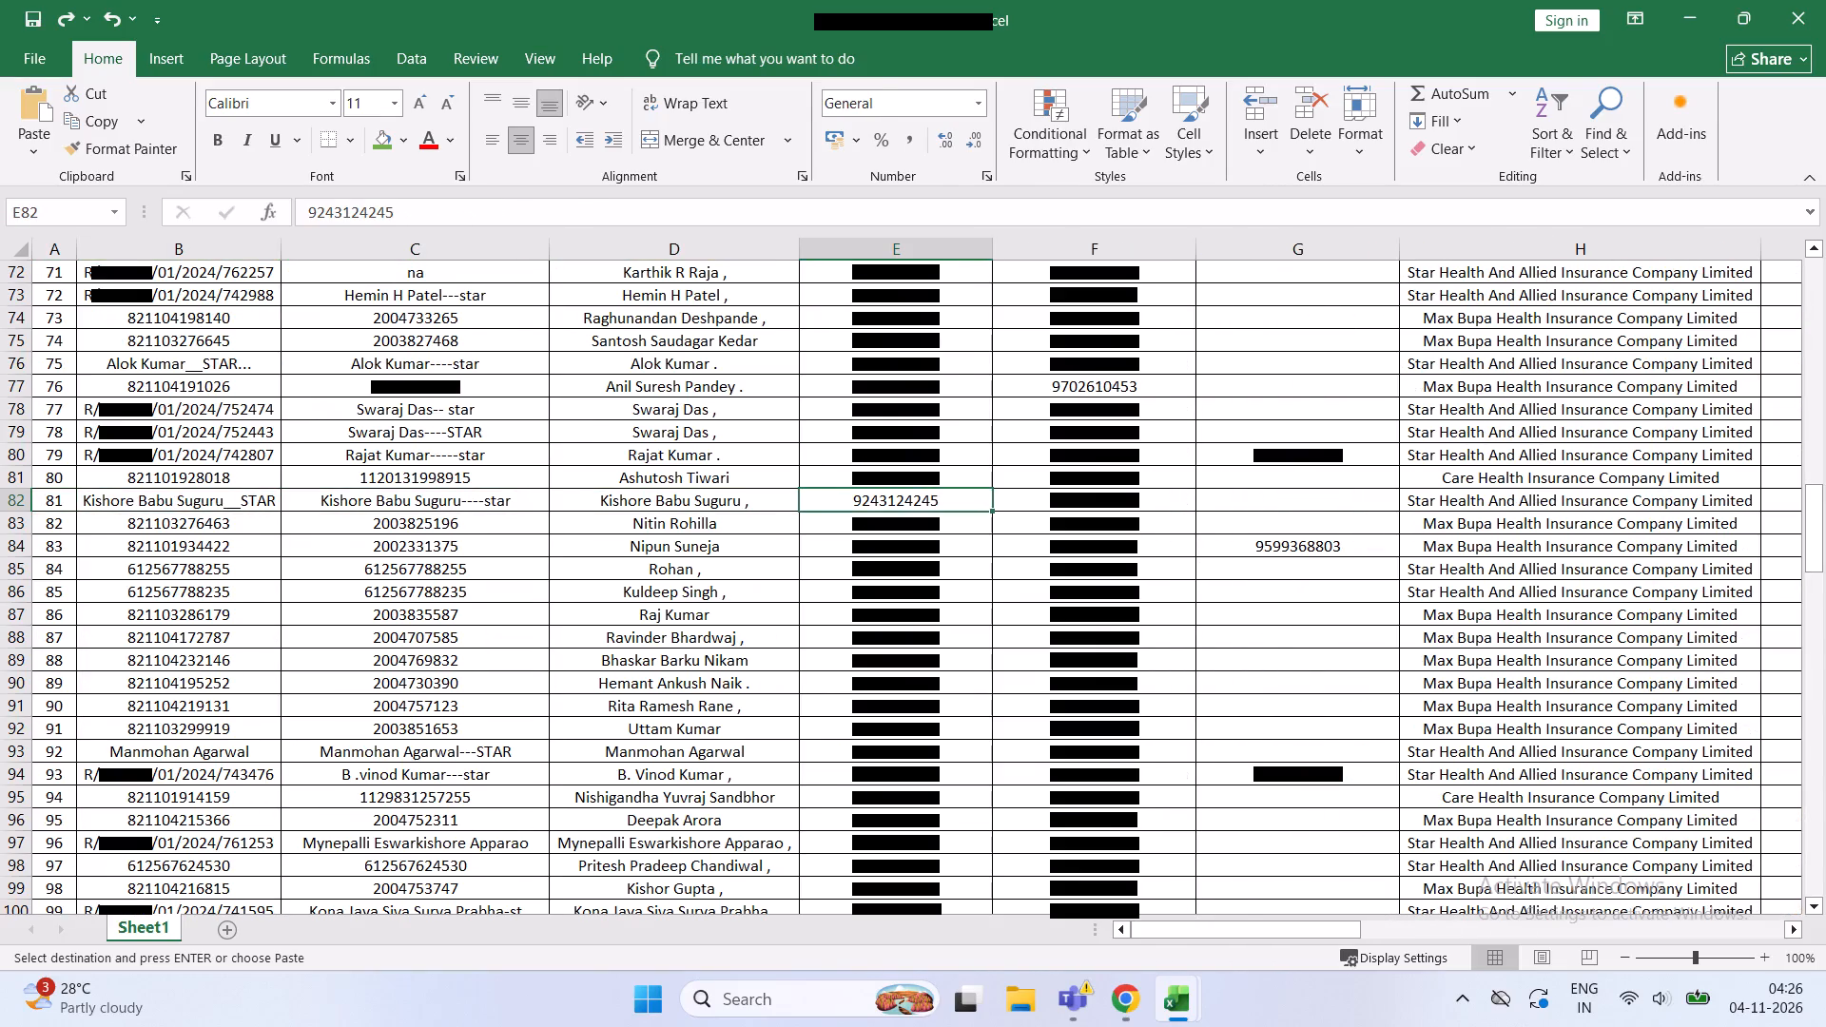
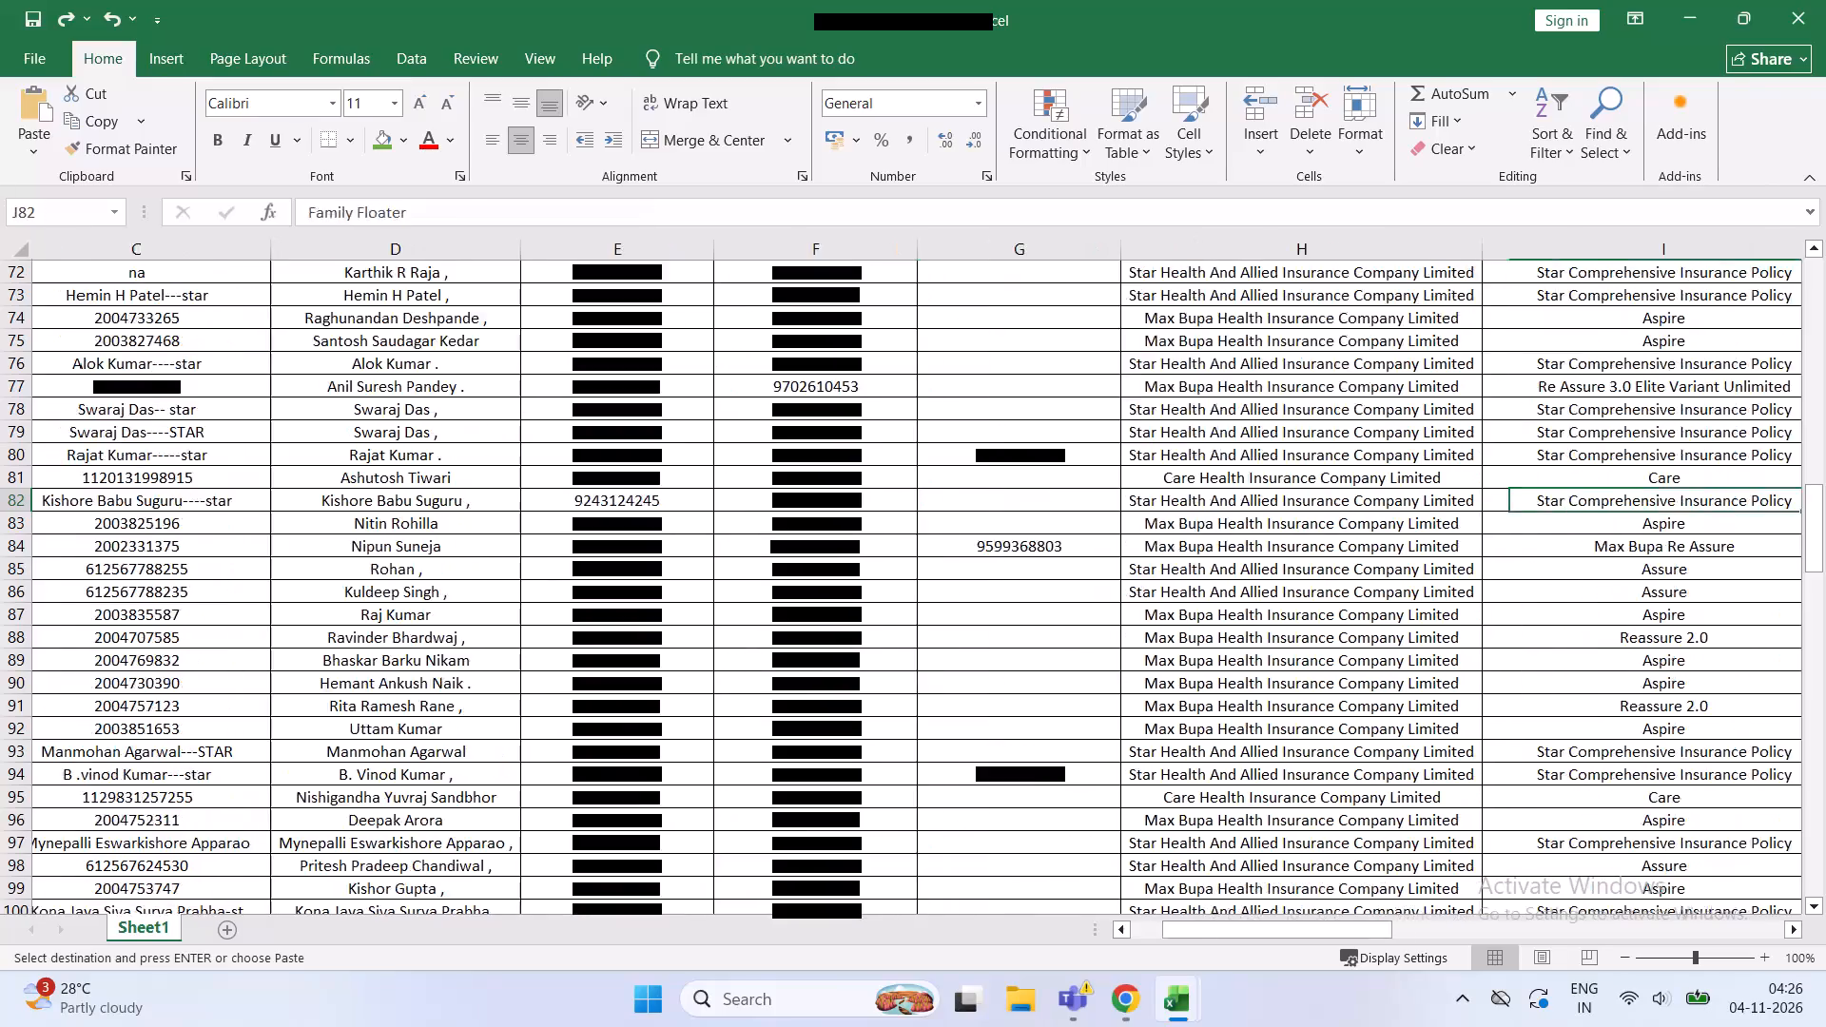
Review row 82's plan, term and renewal details across to the call remark in column AE.
key(Right)
key(Right)
key(Right)
key(Right)
key(Right)
key(Right)
key(Right)
key(Right)
key(Right)
key(Right)
key(Right)
key(Right)
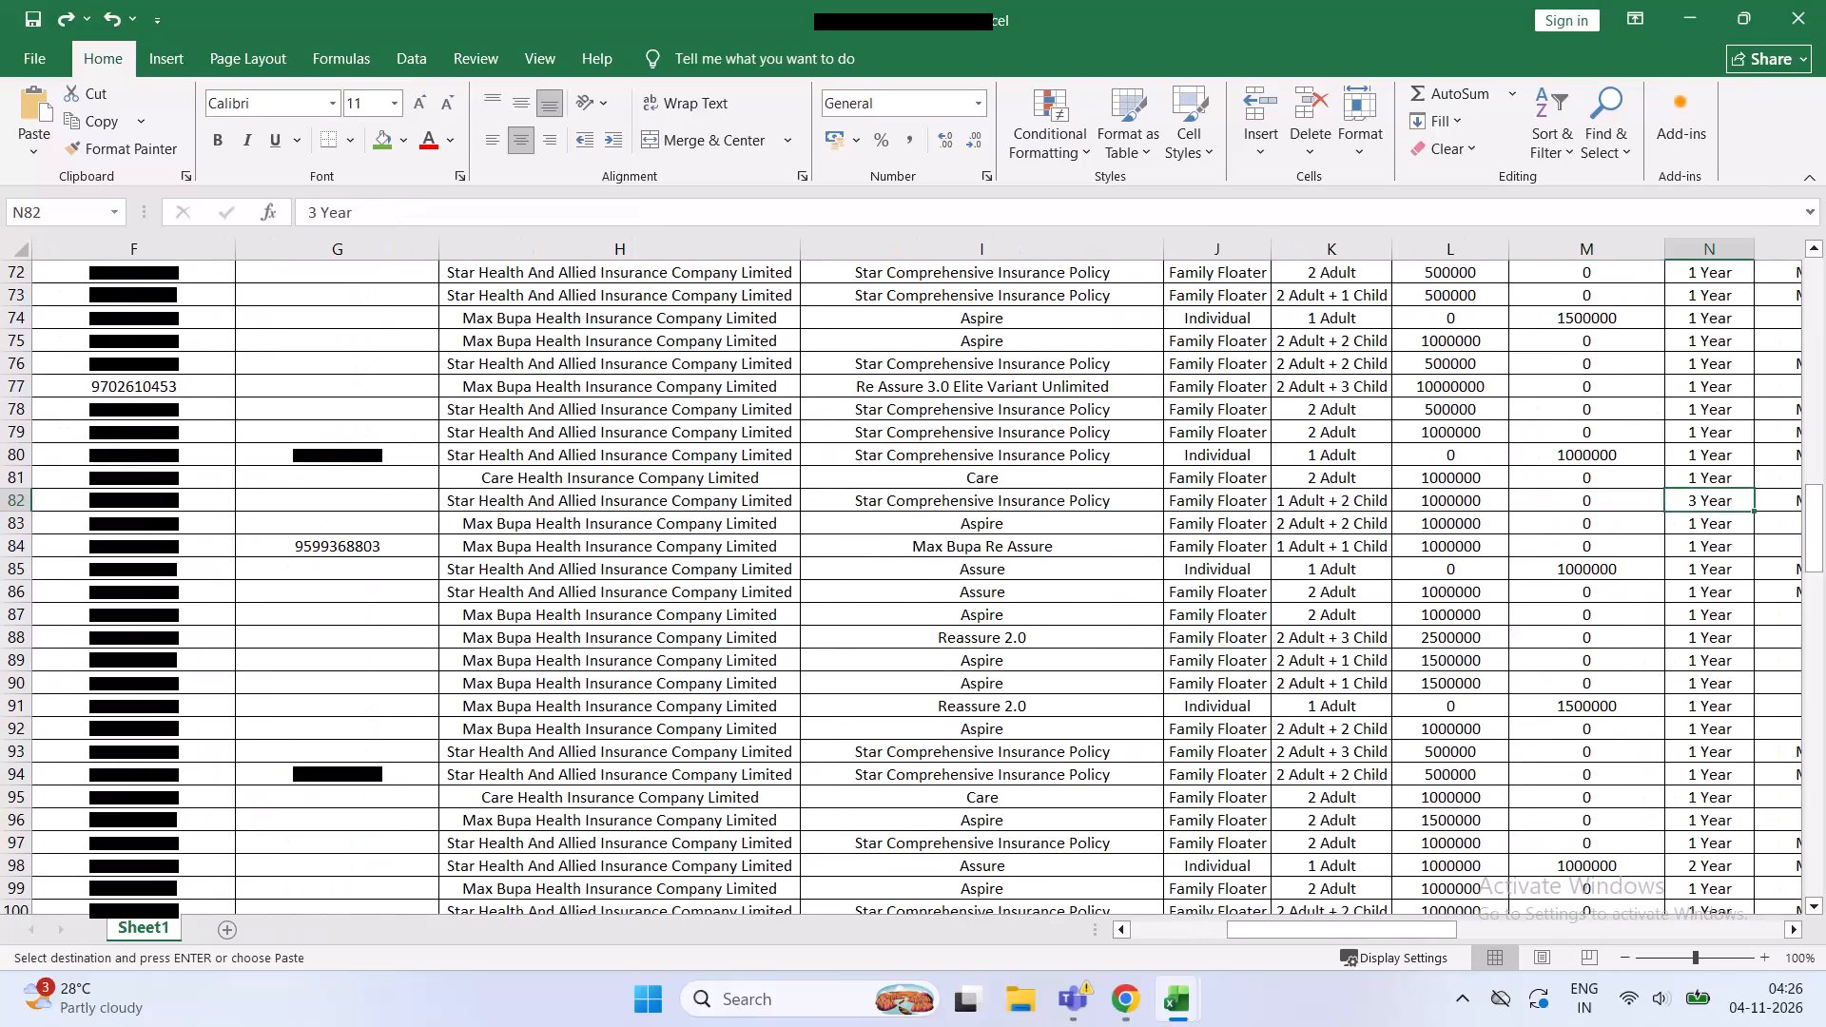
key(Right)
key(Right)
key(Right)
key(Right)
key(Right)
key(Right)
key(Right)
key(Right)
key(Right)
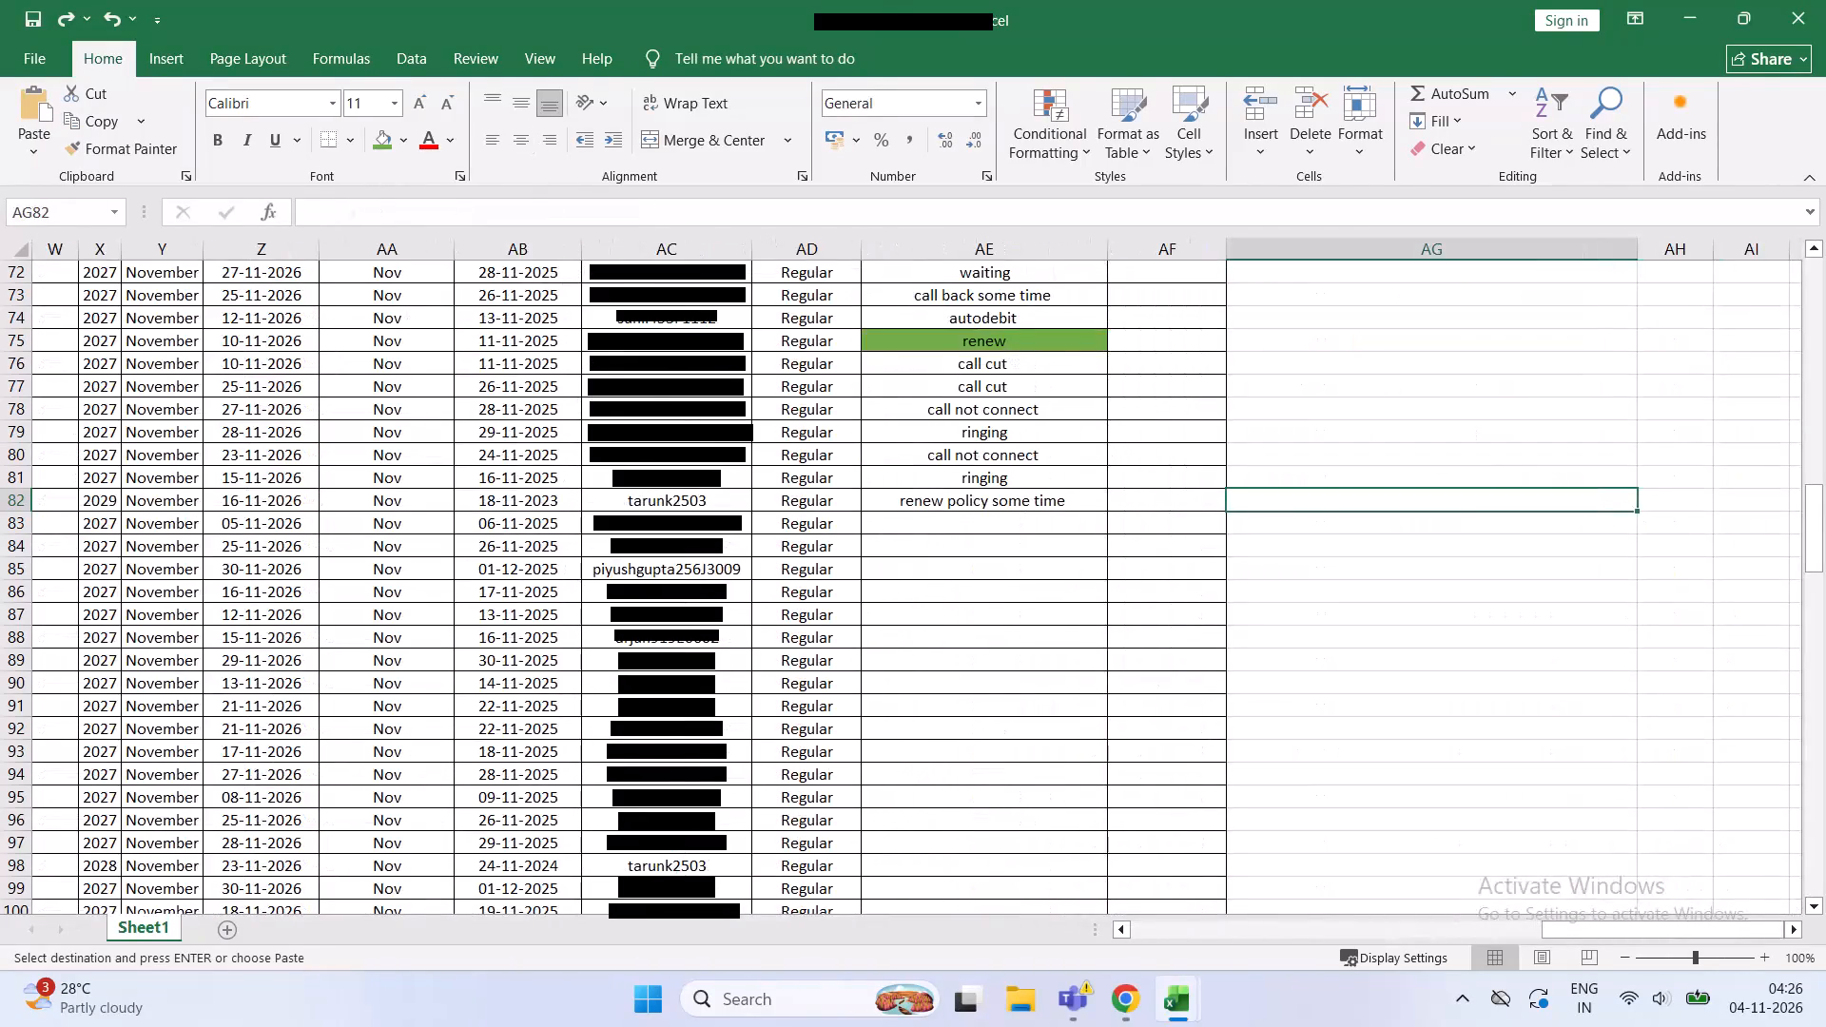
key(Left)
key(Left)
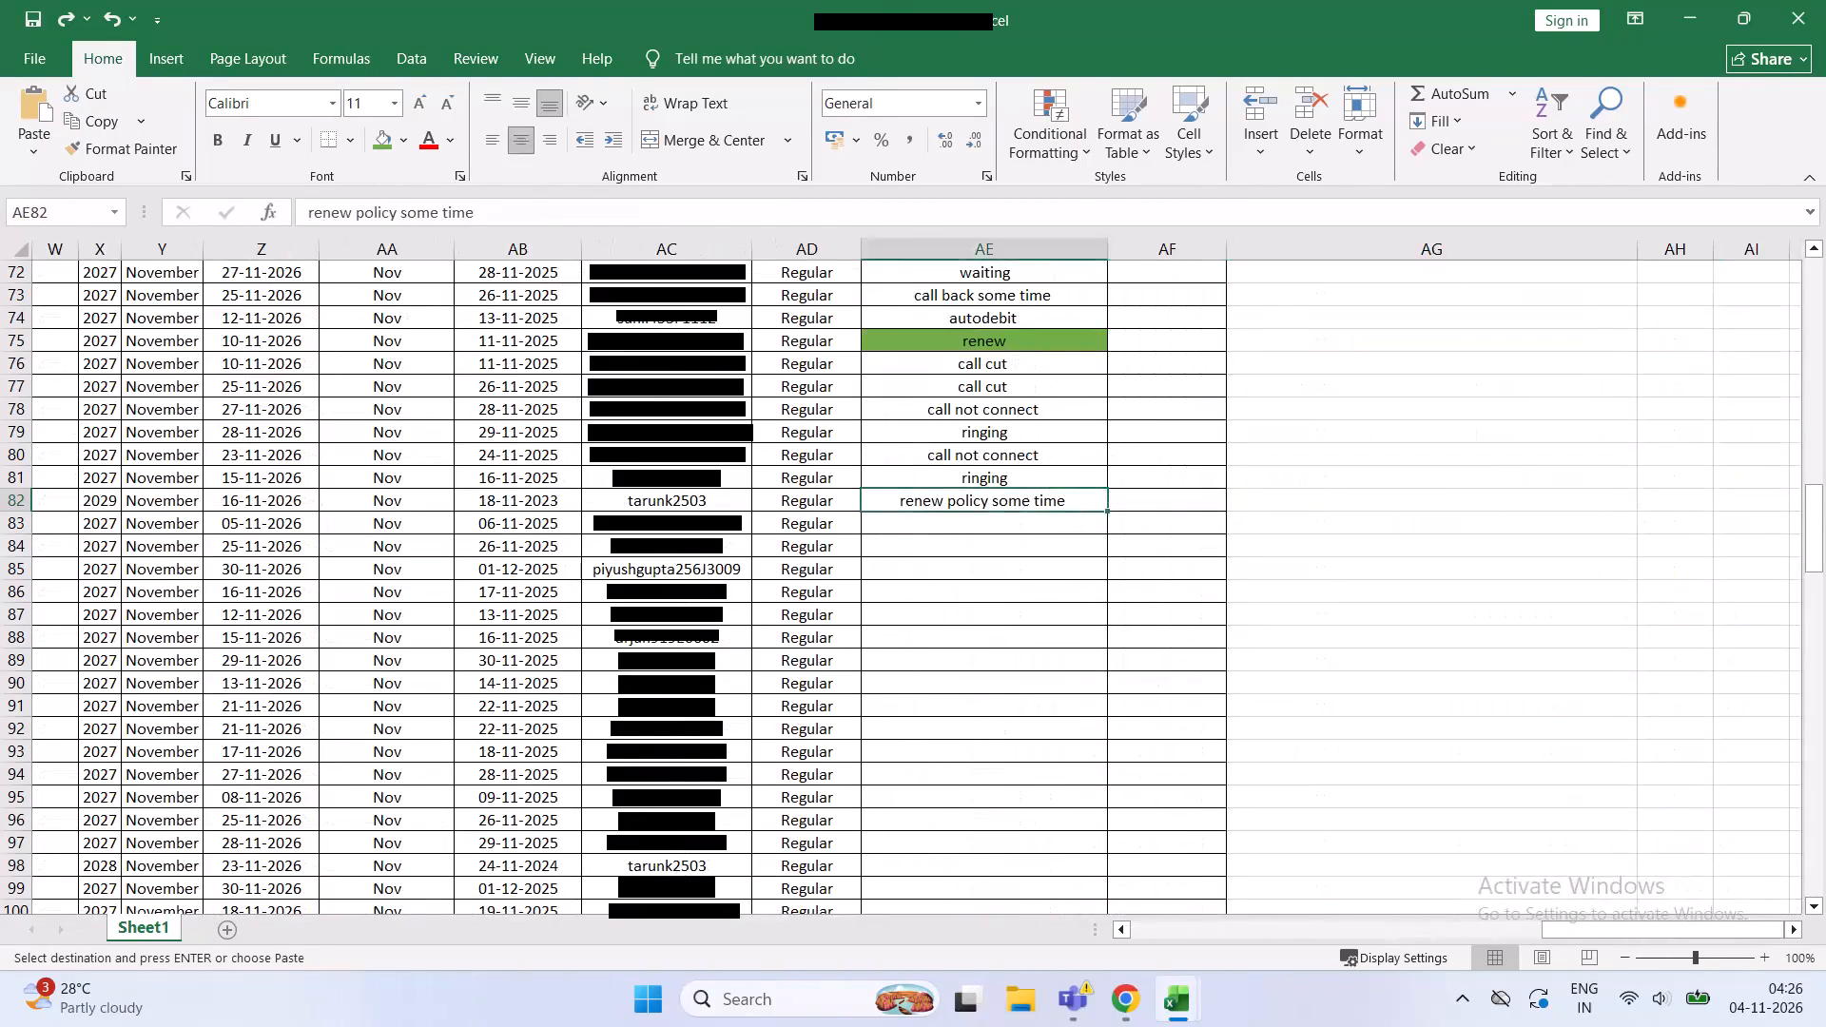
Look up the call remarks in column AE from row 82 to row 46.
key(Up)
key(Up)
key(Up)
key(Up)
key(Up)
key(Up)
key(Up)
key(Up)
key(Up)
key(Up)
key(Up)
key(Up)
key(Up)
key(Up)
key(Up)
key(Up)
key(Up)
key(Up)
key(Up)
key(Up)
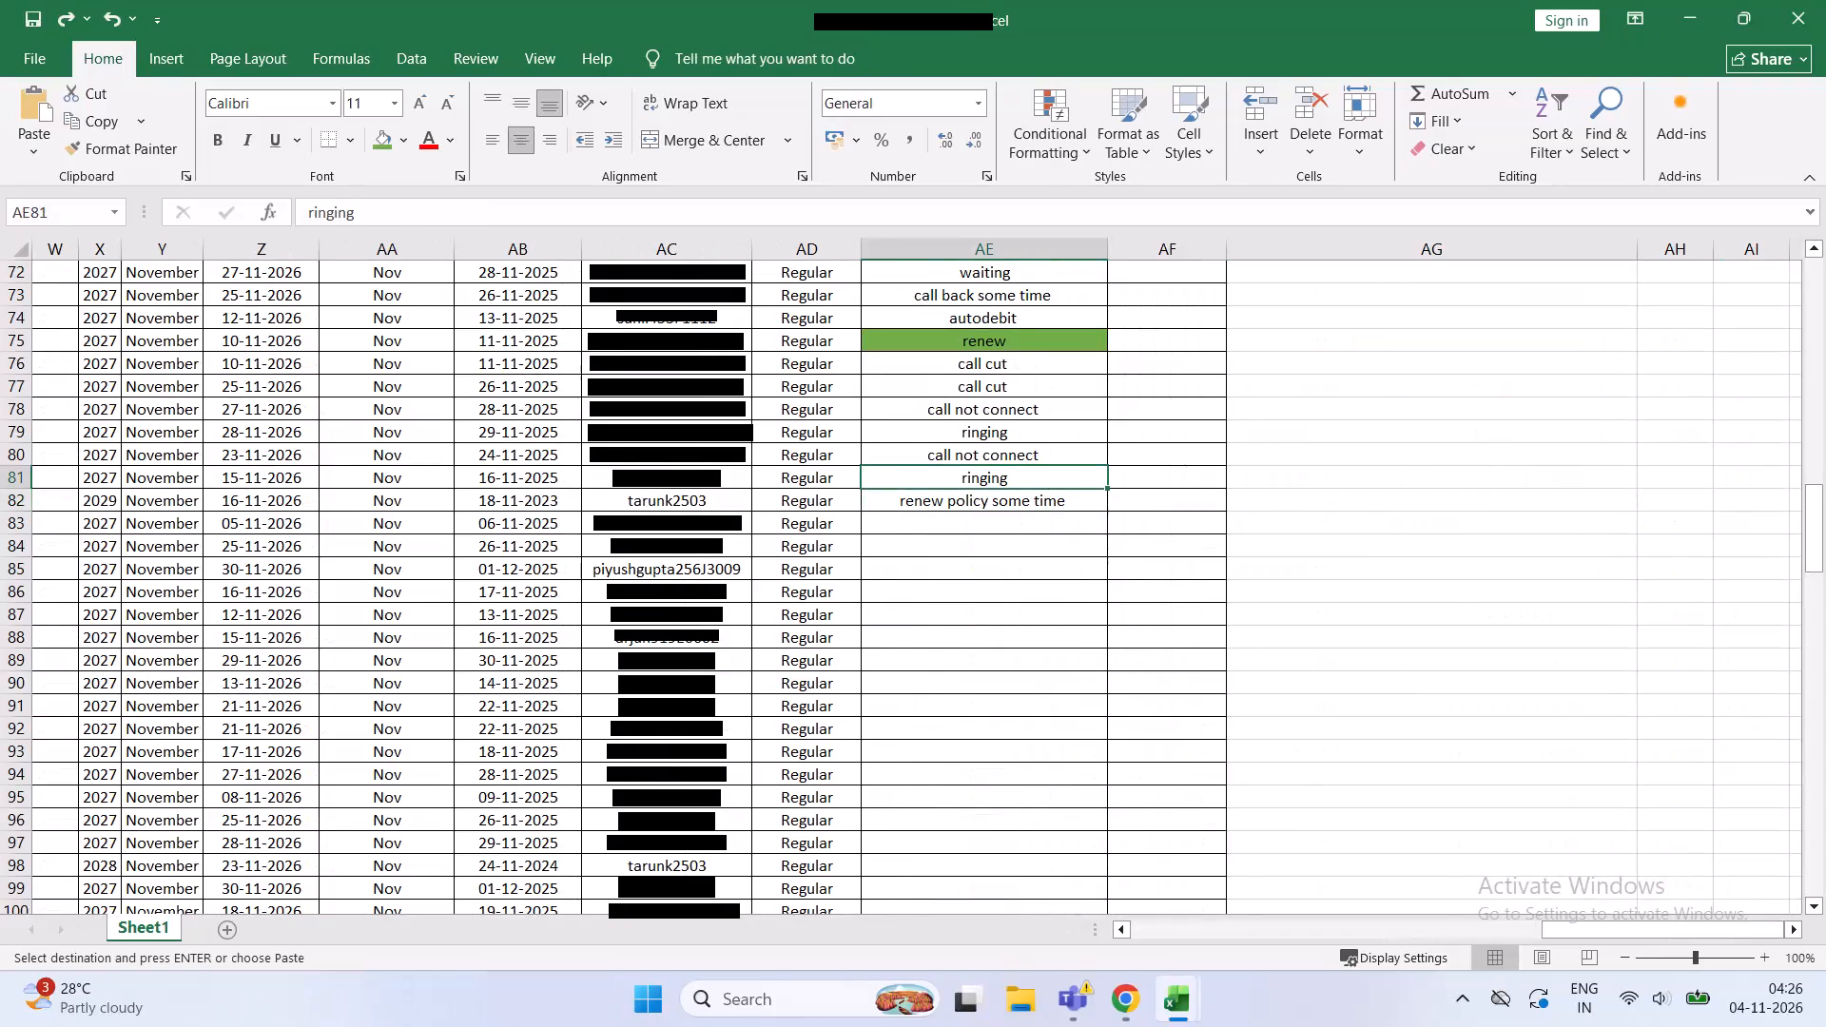
key(Up)
key(Up)
key(Up)
key(Up)
key(Up)
key(Up)
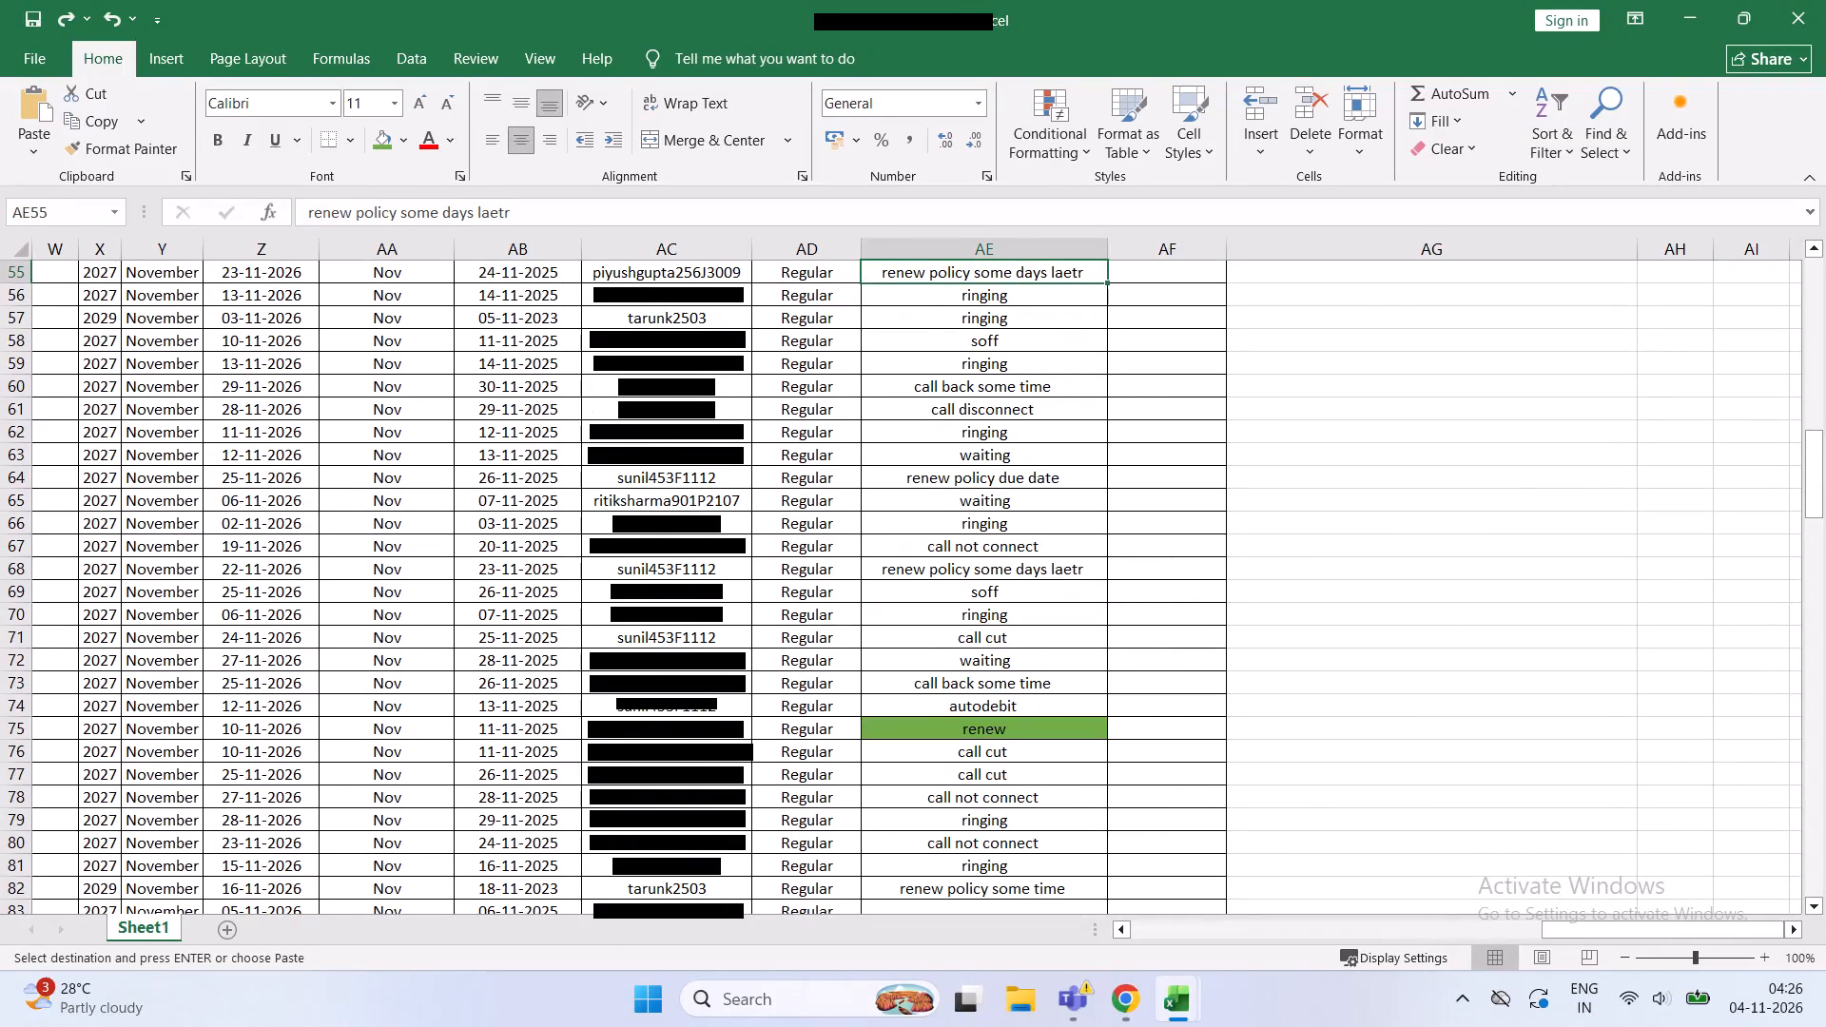
key(Up)
key(Up)
key(Up)
key(Up)
key(Up)
key(Up)
key(Up)
key(Up)
key(Up)
Go back along row 46 to column S and check its premium amounts down to row 53.
key(Left)
key(Left)
key(Left)
key(Left)
key(Left)
key(Left)
key(Left)
key(Left)
key(Left)
key(Left)
key(Left)
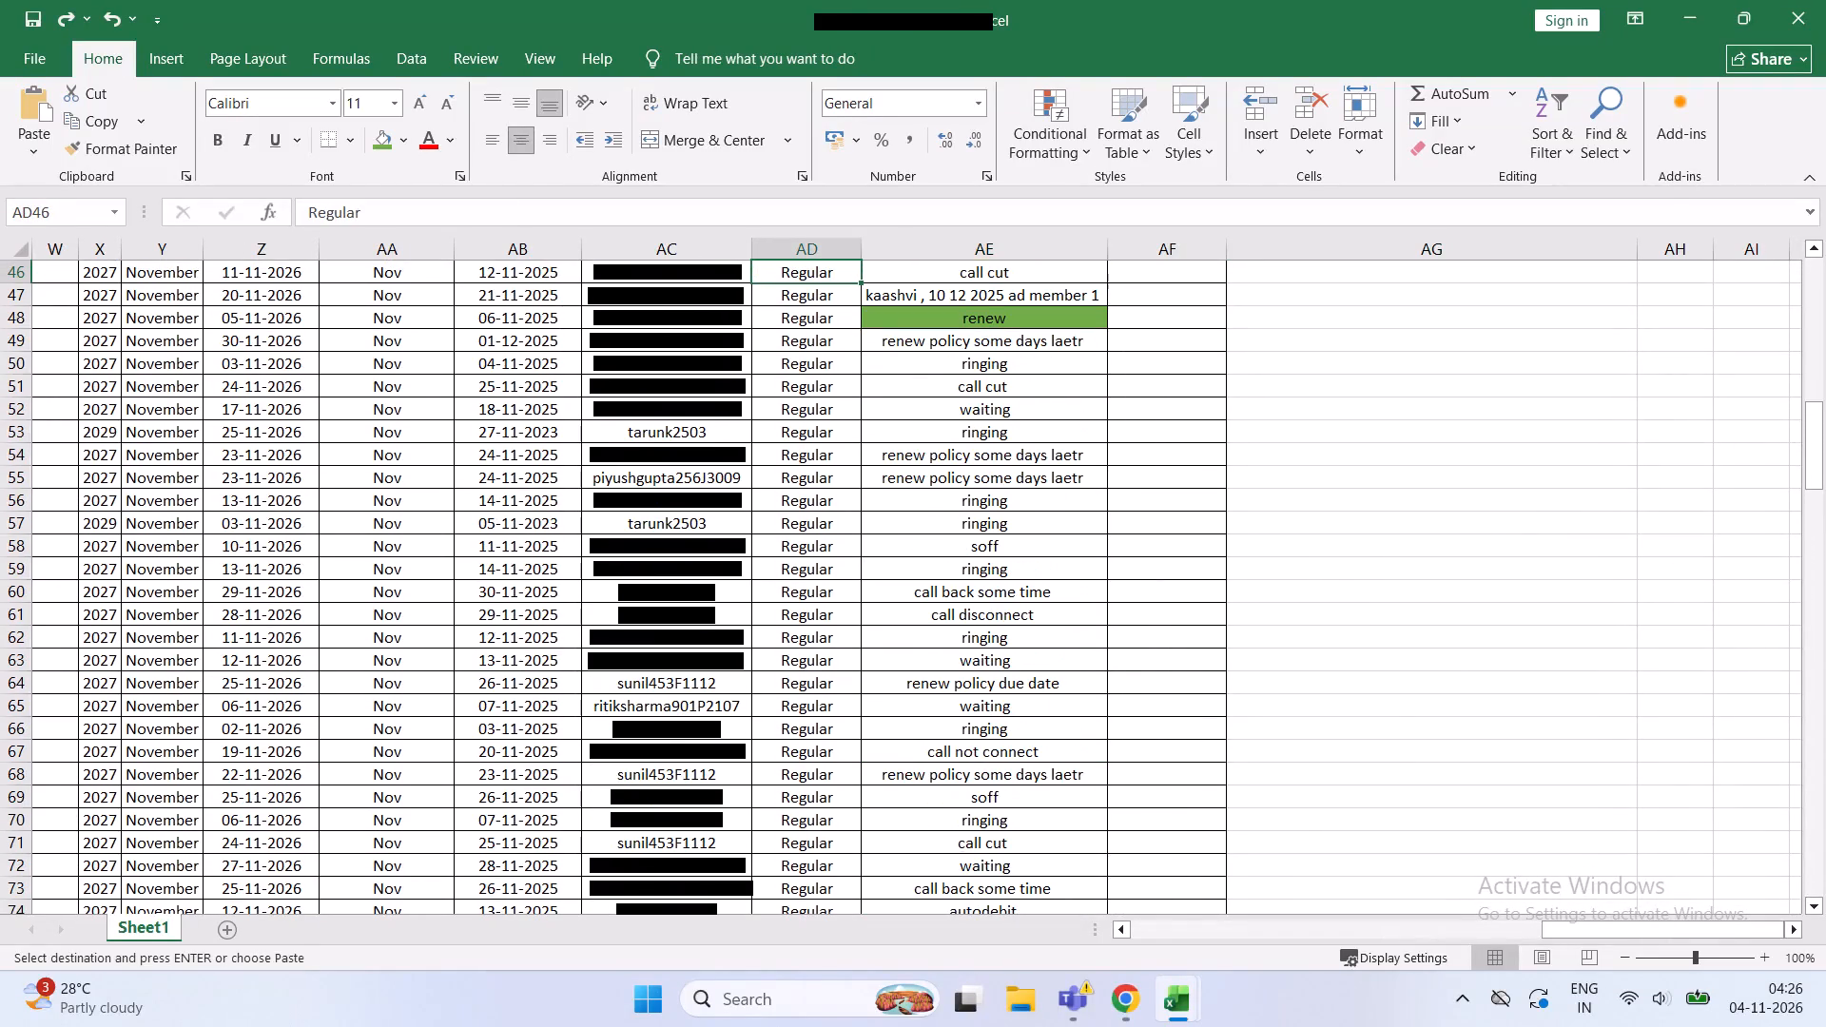
key(Left)
key(Left)
key(Left)
key(Left)
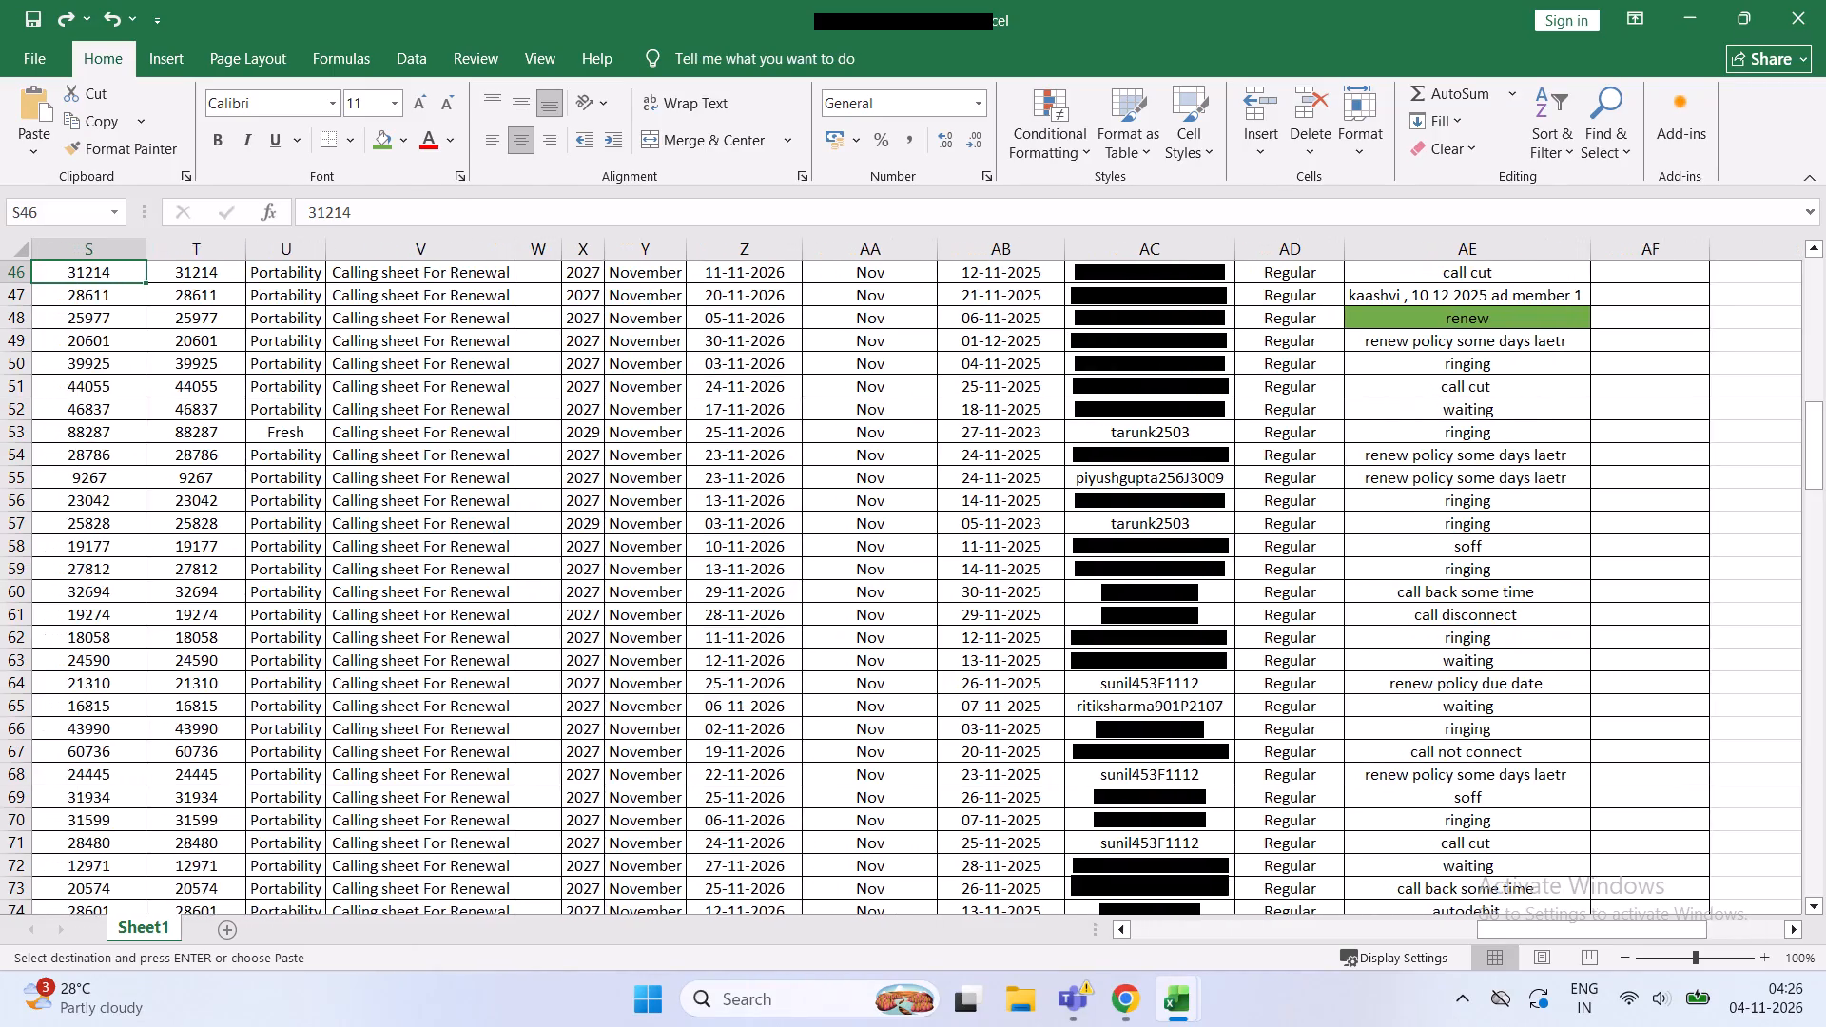
key(Right)
key(Right)
key(Right)
key(Down)
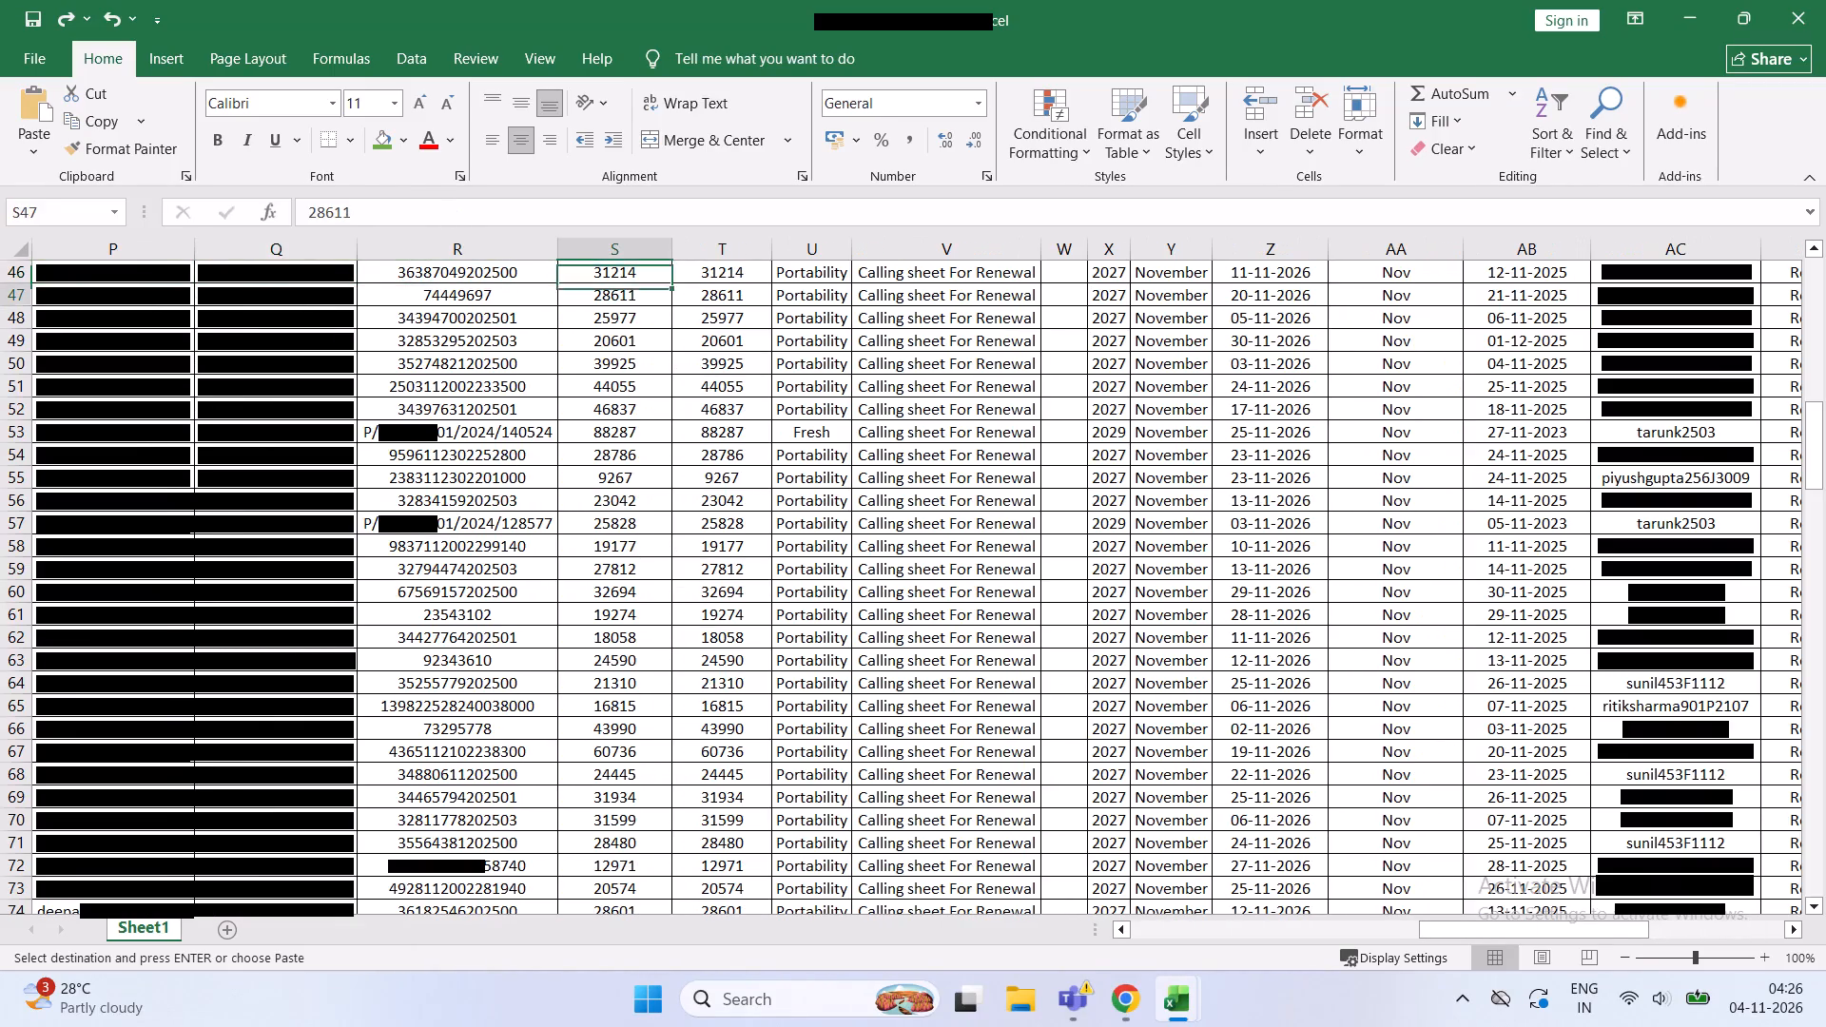
key(Down)
key(Down)
key(Down)
key(Down)
key(Down)
key(Down)
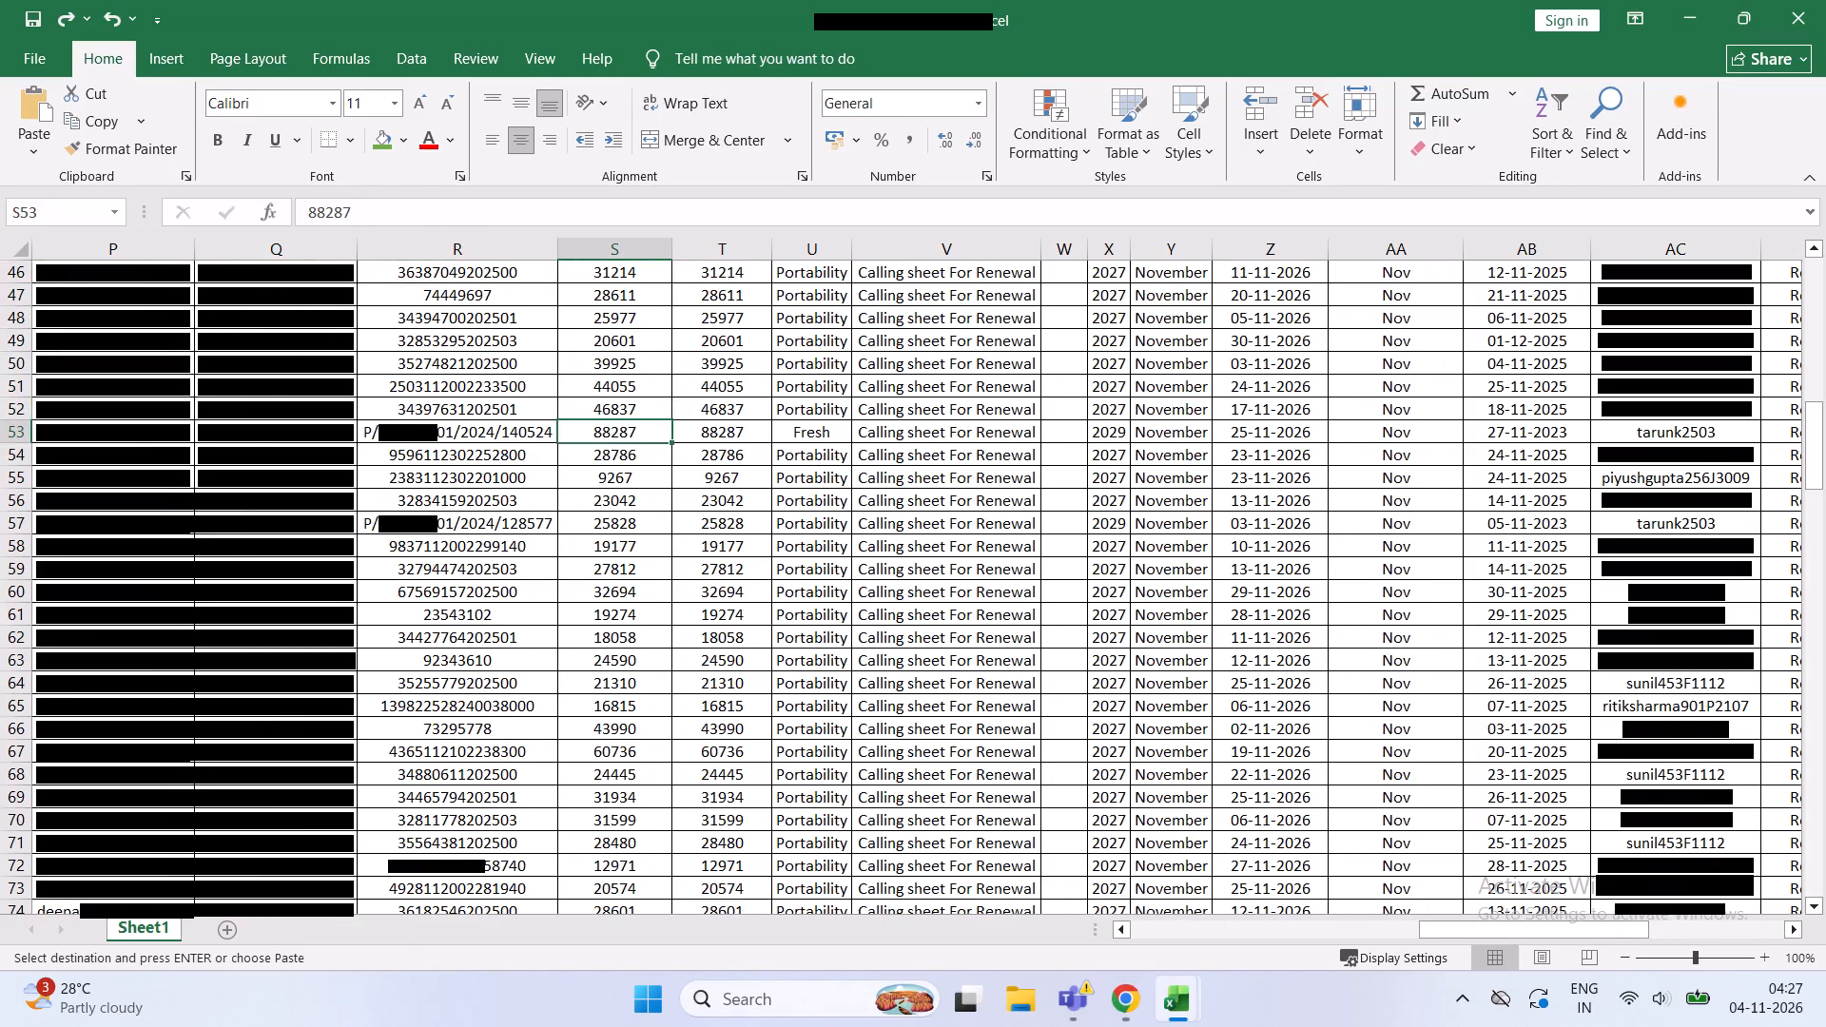
Return to the serial number of row 53 and review its customer details across to the contact number in column E.
key(Left)
key(Left)
key(Left)
key(Left)
key(Left)
key(Left)
key(Left)
key(Left)
key(Left)
key(Left)
key(Left)
key(Left)
key(Left)
key(Left)
key(Left)
key(Left)
key(Left)
key(Left)
key(Left)
key(Left)
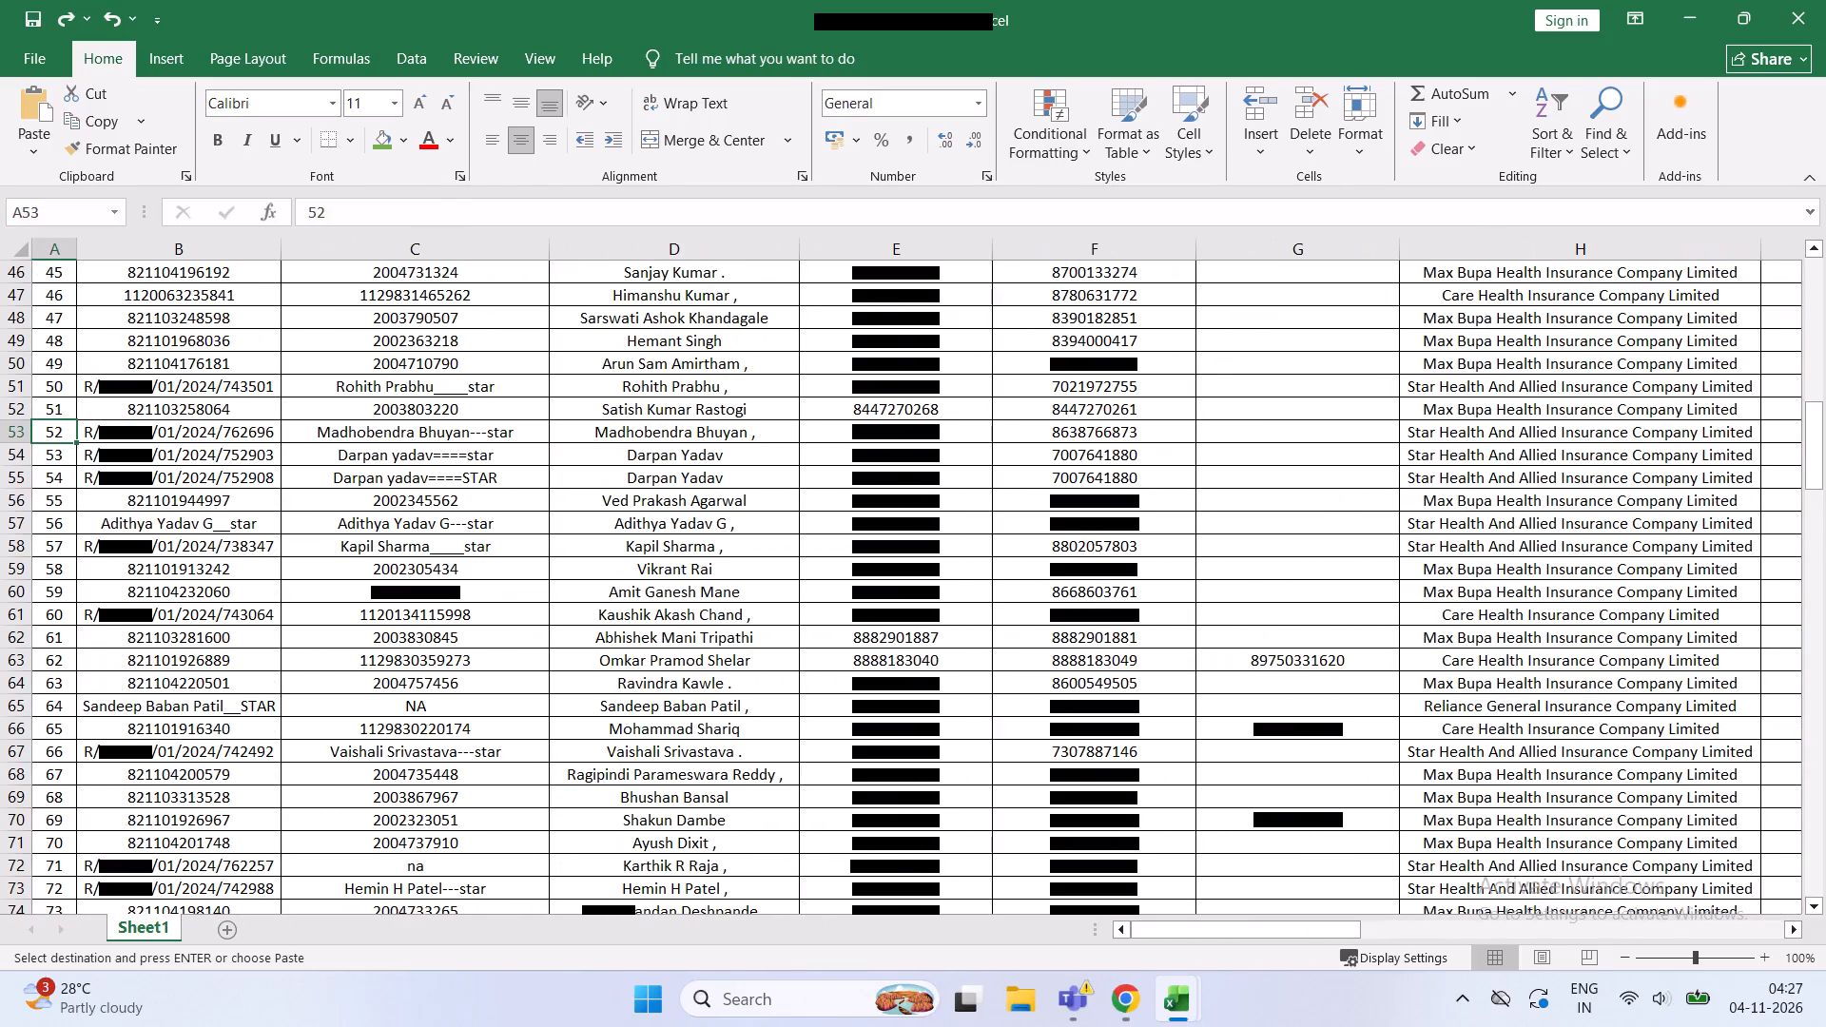
key(Right)
key(Right)
key(Right)
key(Right)
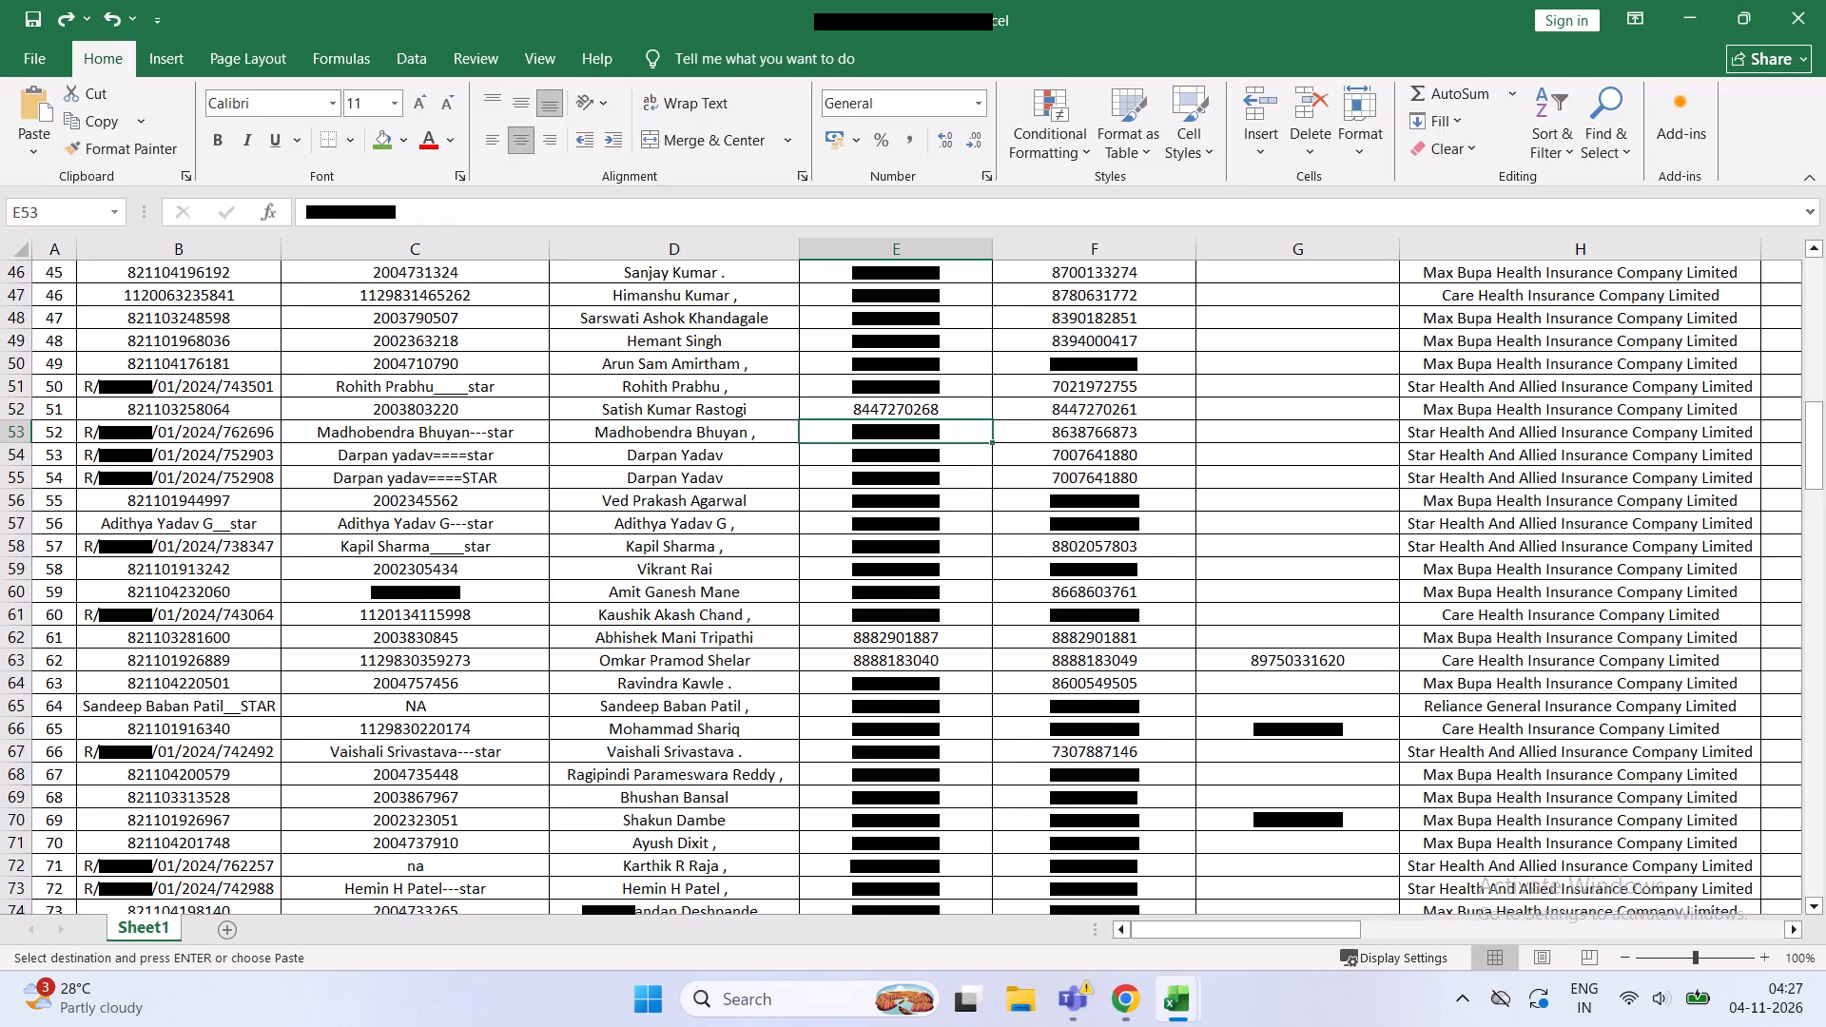
Review row 53's insurer, plan, sum insured, agent, premium and renewal date details across to the month in column AA.
key(Right)
key(Right)
key(Right)
key(Right)
key(Right)
key(Right)
key(Right)
key(Right)
key(Right)
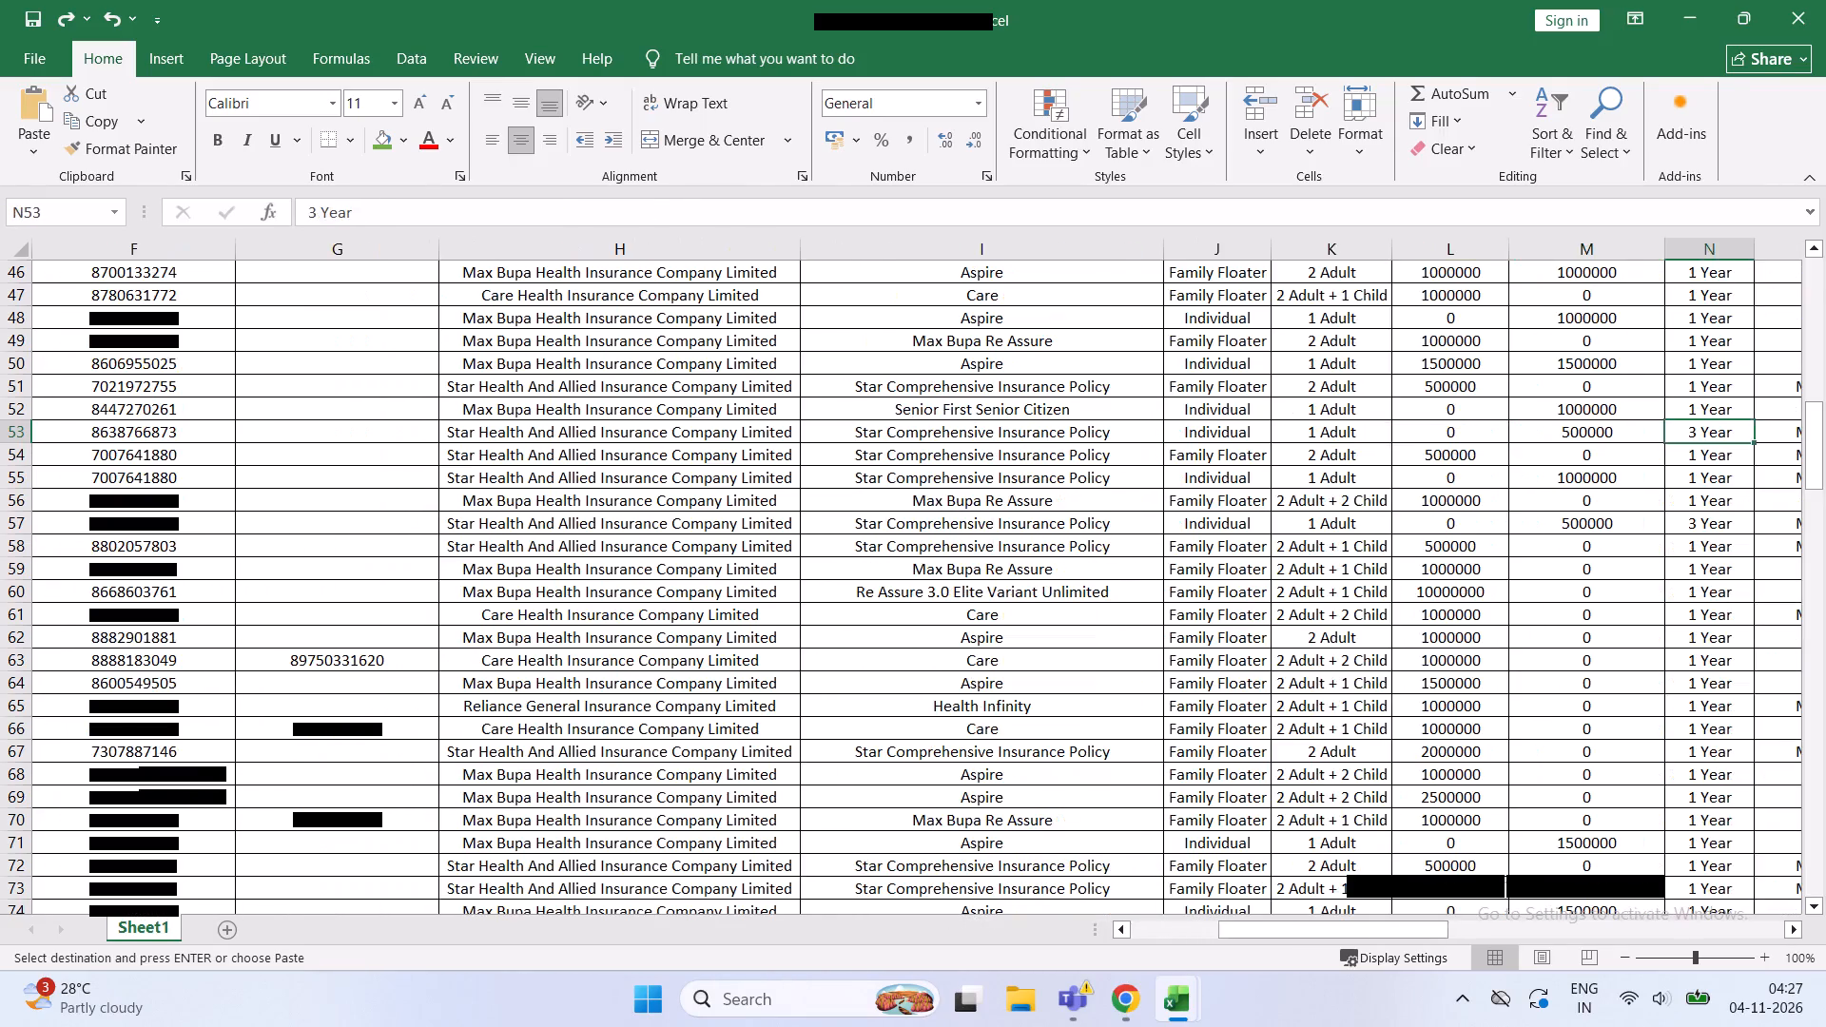
key(Right)
key(Right)
key(Right)
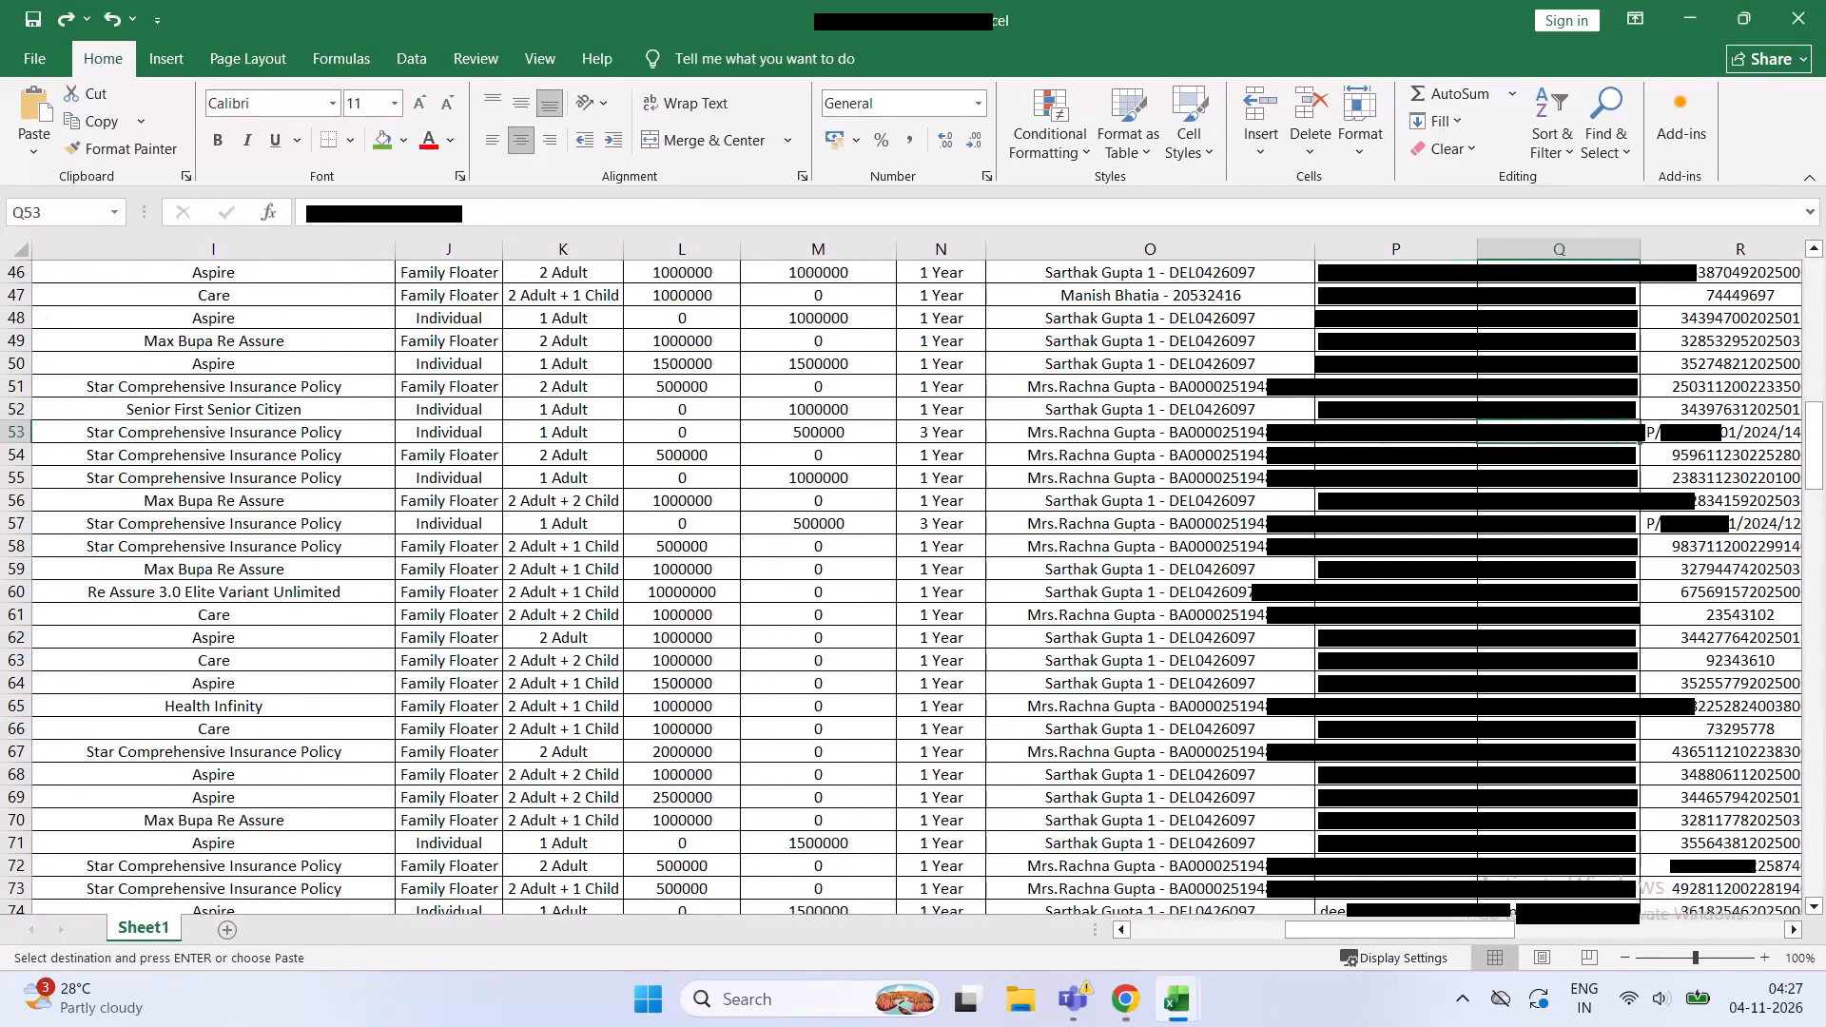
key(Right)
key(Right)
key(Right)
key(Right)
key(Right)
key(Right)
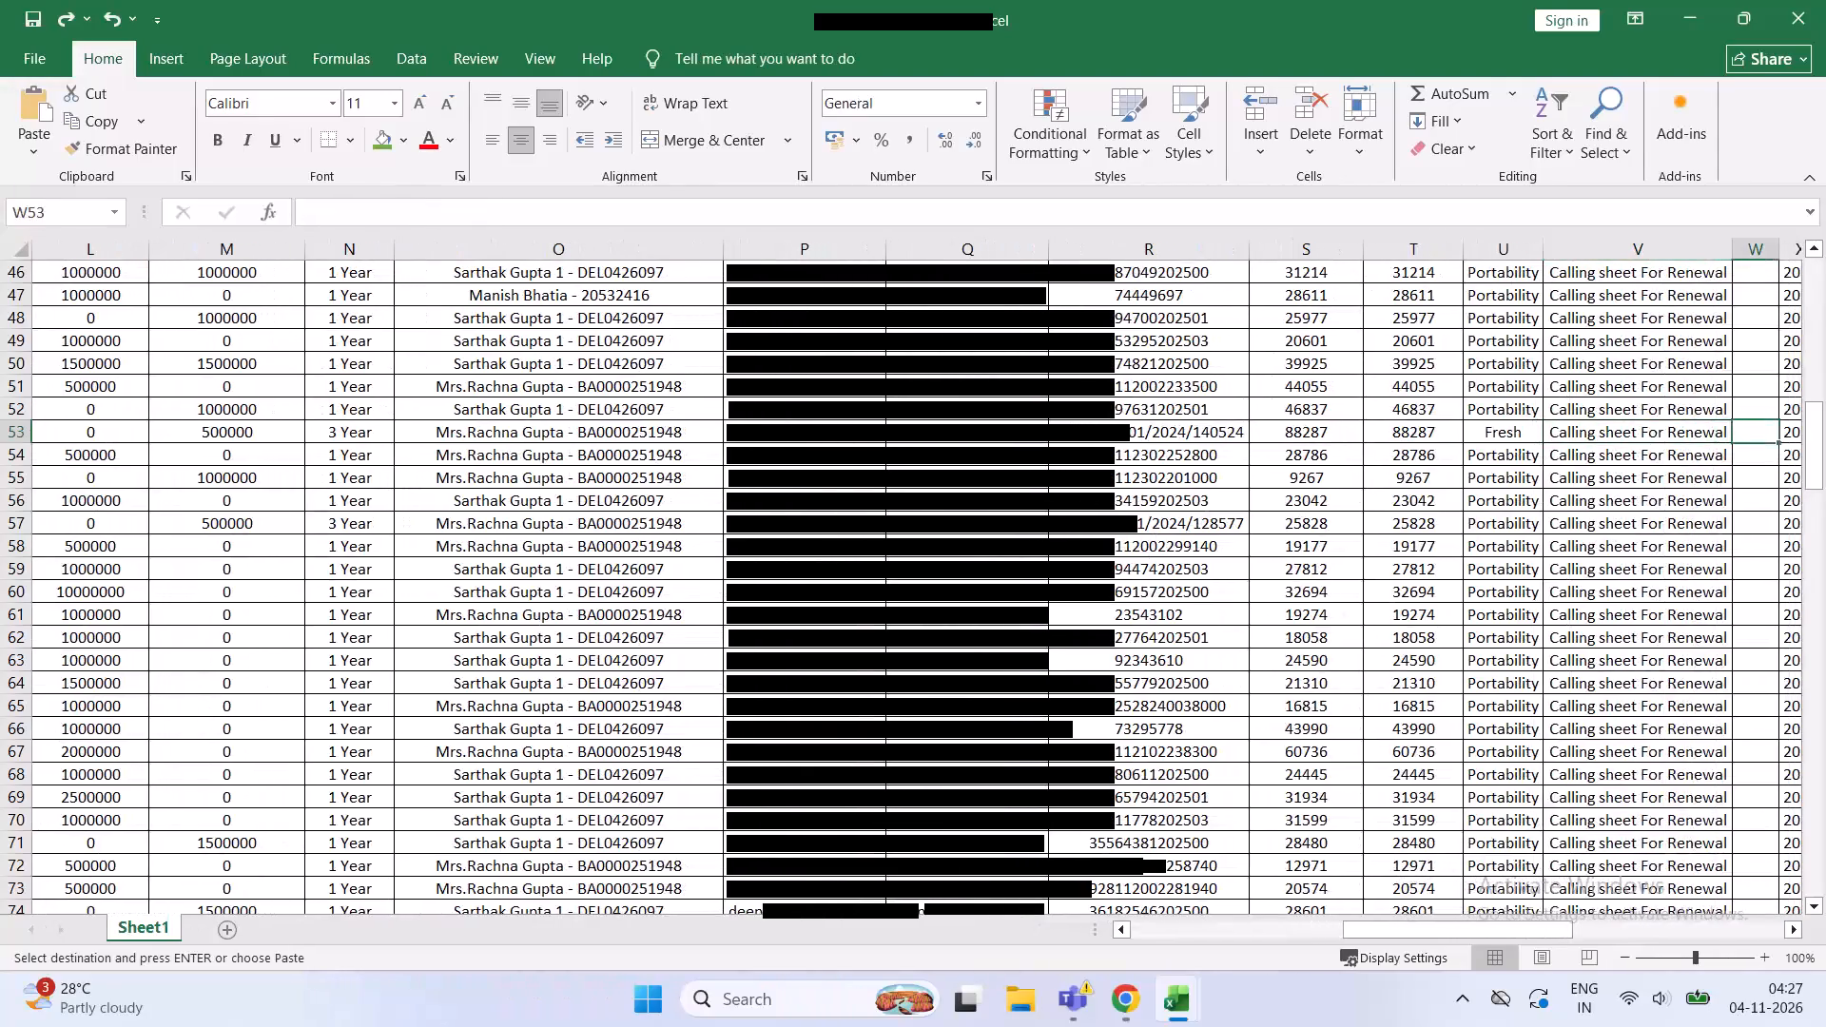
key(Right)
key(Right)
key(Right)
key(Right)
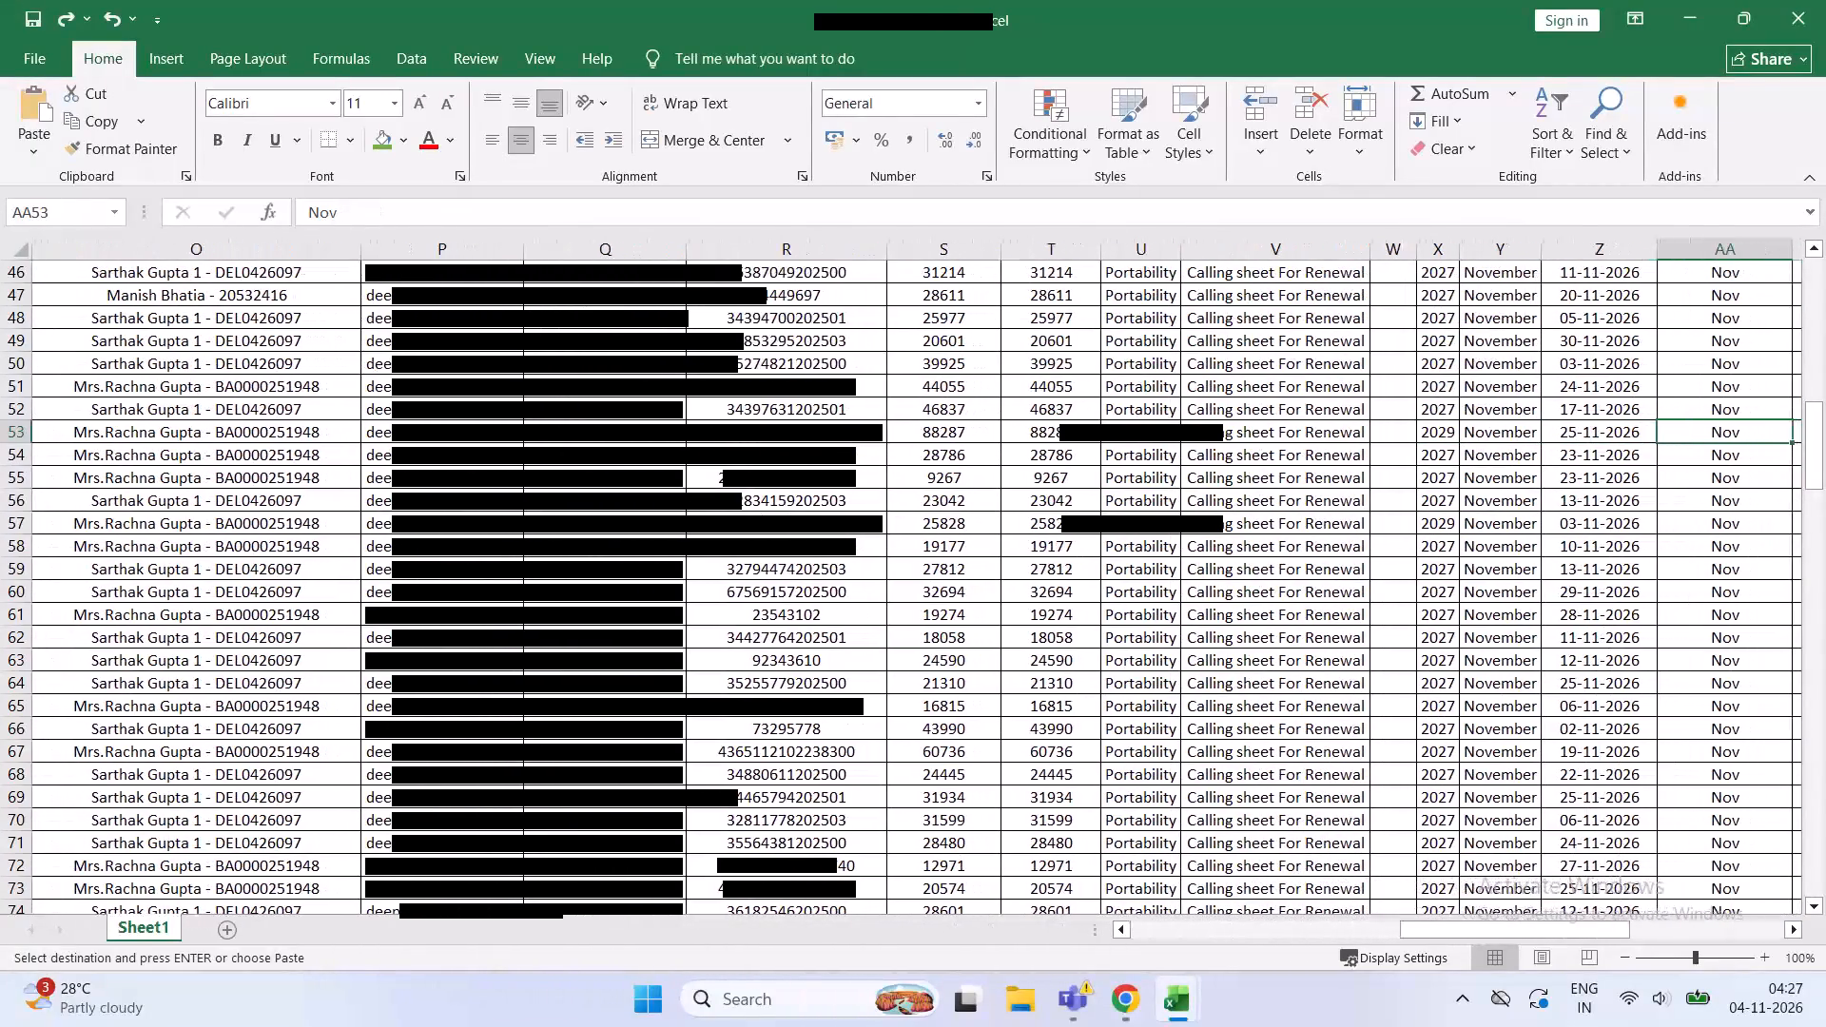
Go back along row 53 from the month in column AA toward the premium amounts in columns S and T.
key(Left)
key(Left)
key(Left)
key(Left)
key(Left)
key(Left)
key(Left)
key(Left)
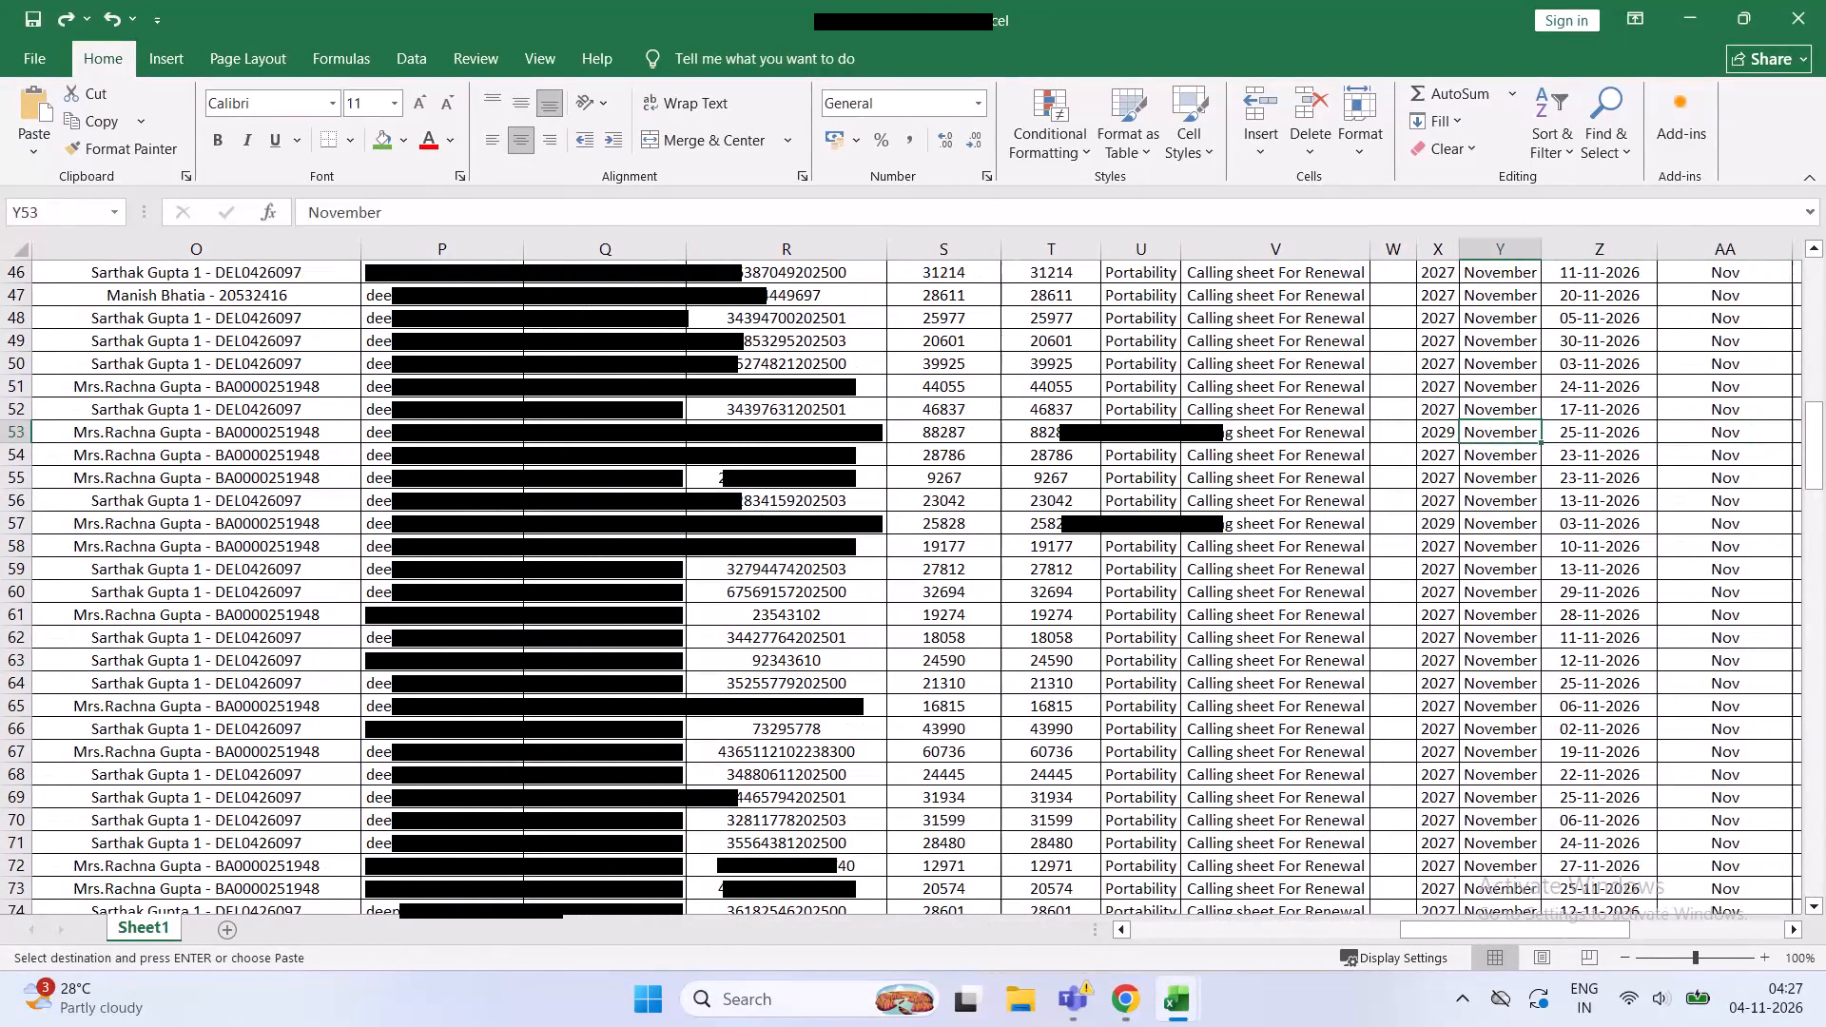
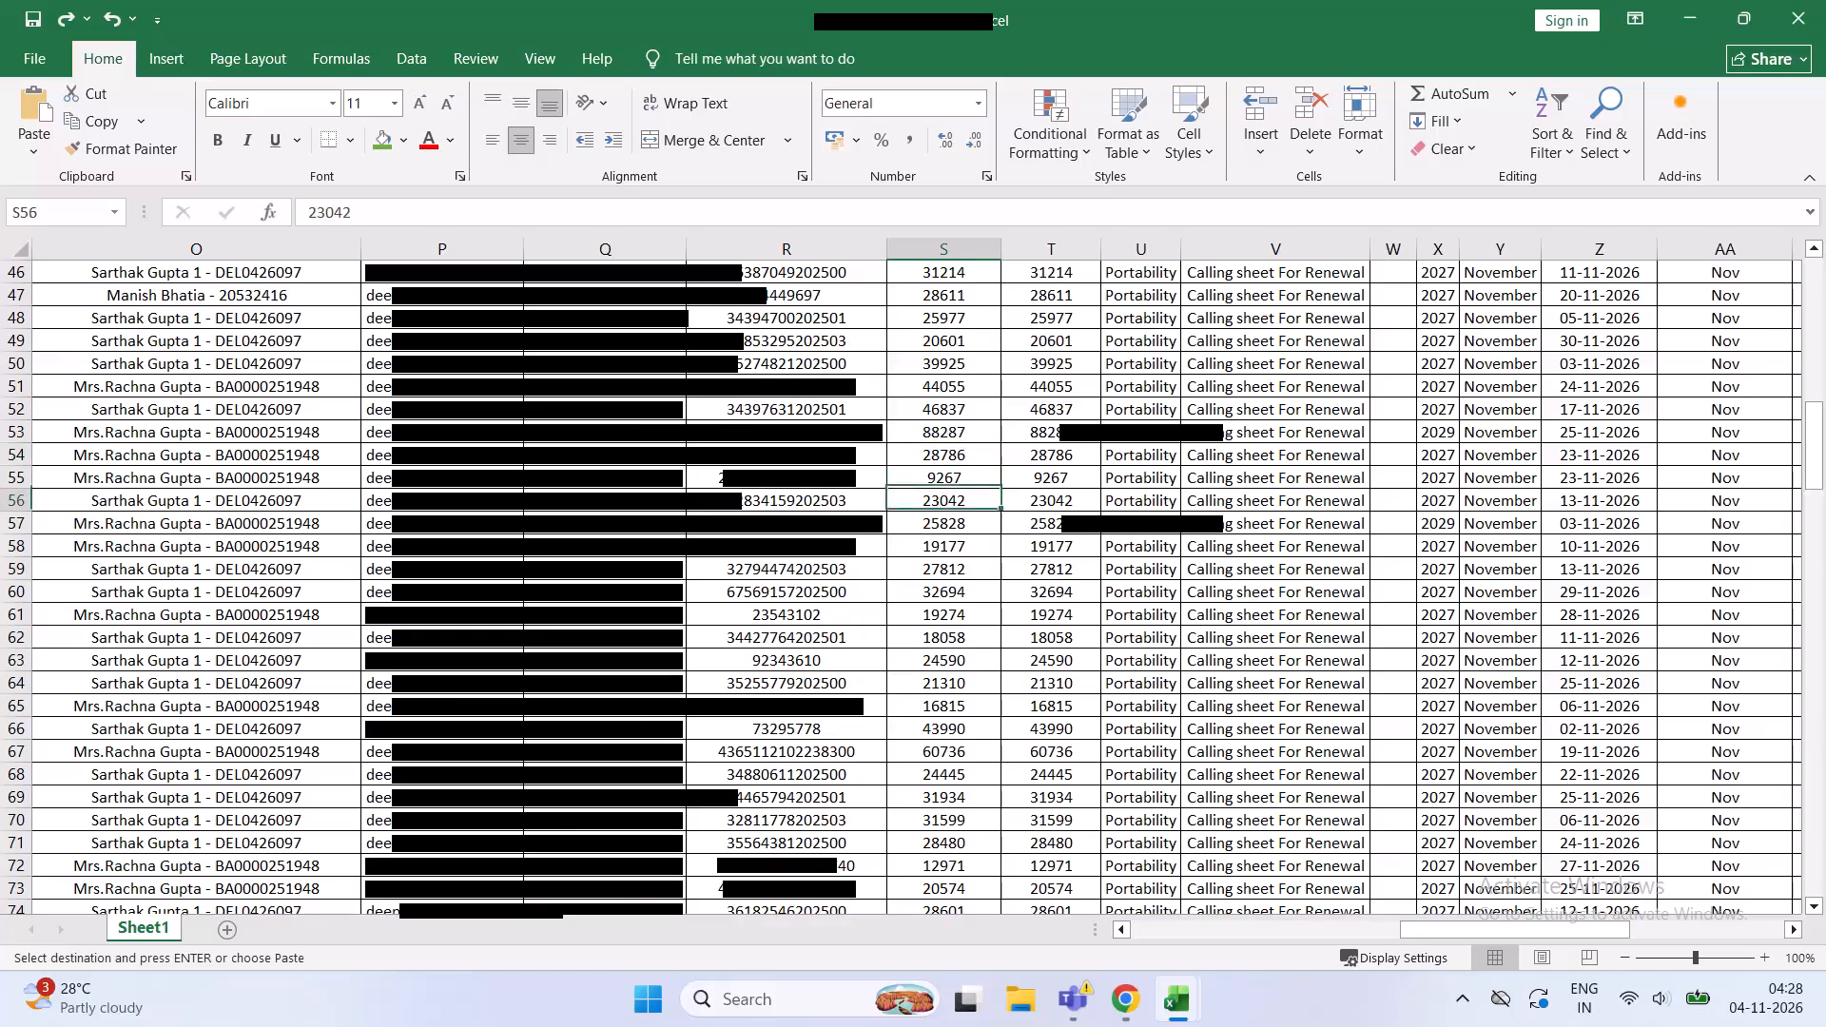
Check the premium amounts in column S from row 57 down to row 70, and return to row 67.
key(Down)
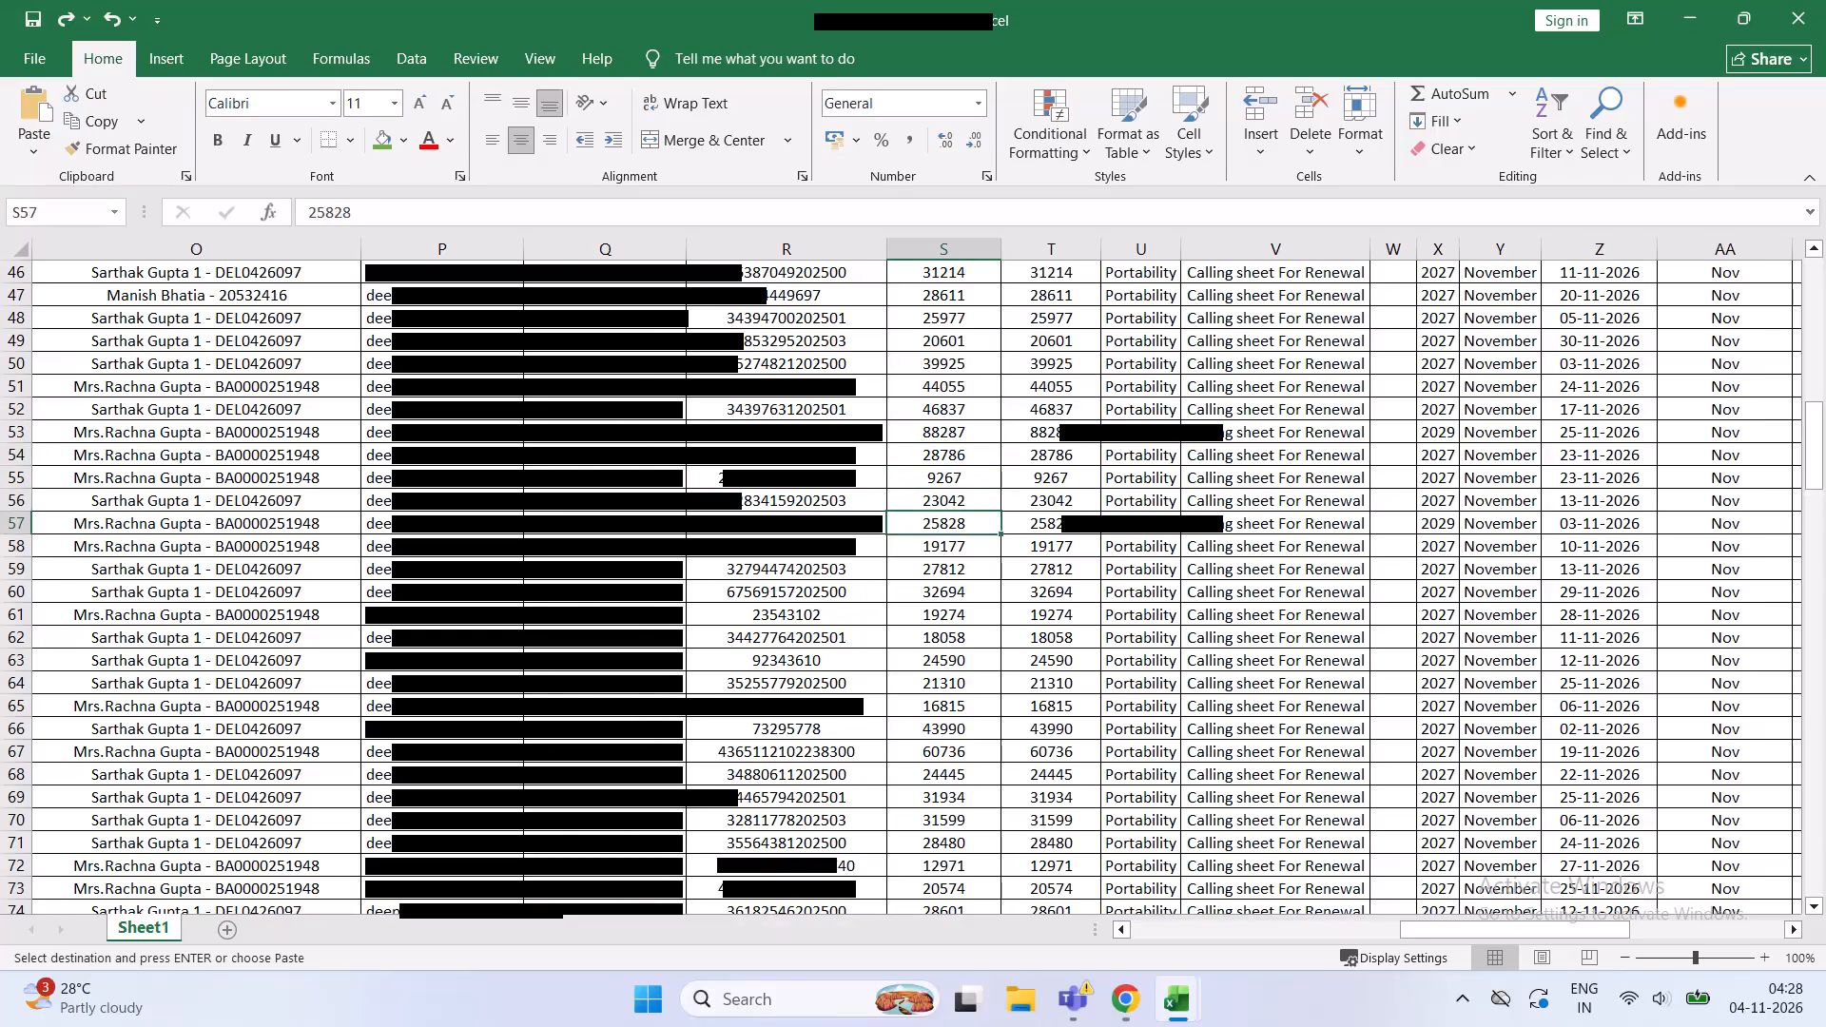
key(Down)
key(Down)
key(Down)
key(Down)
key(Down)
key(Up)
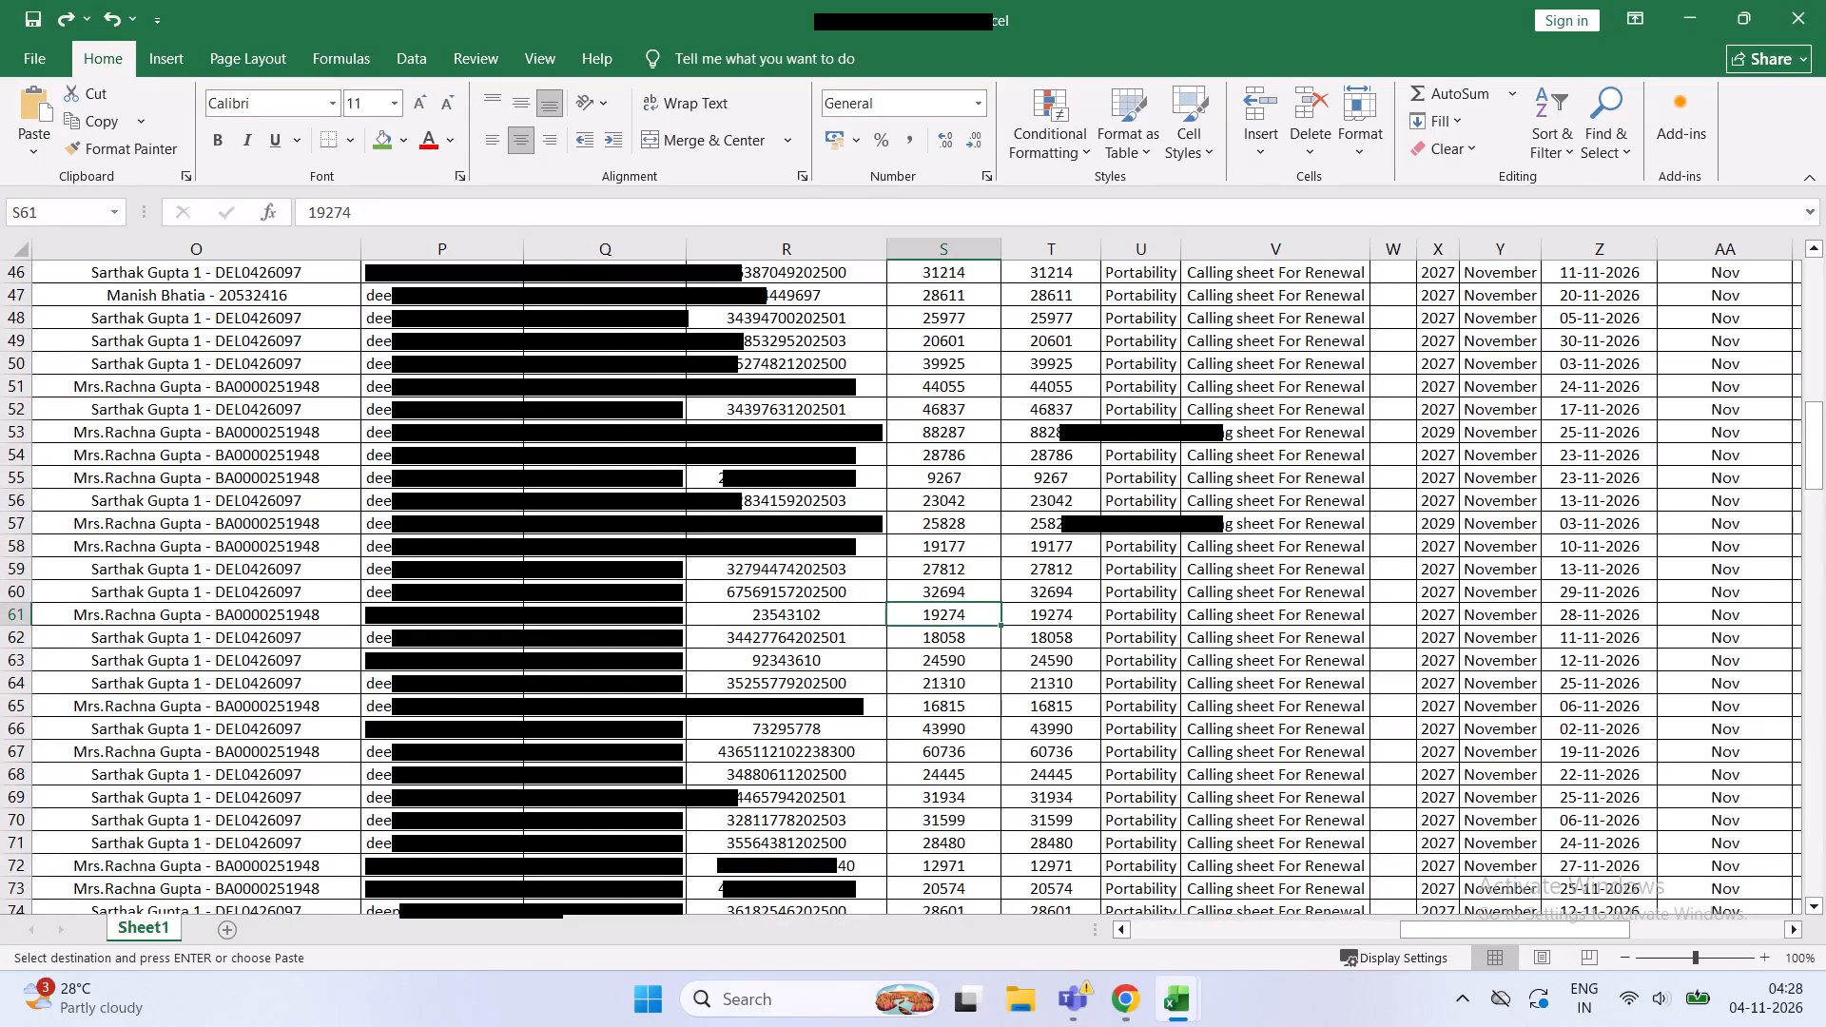
key(Down)
key(Down)
key(Down)
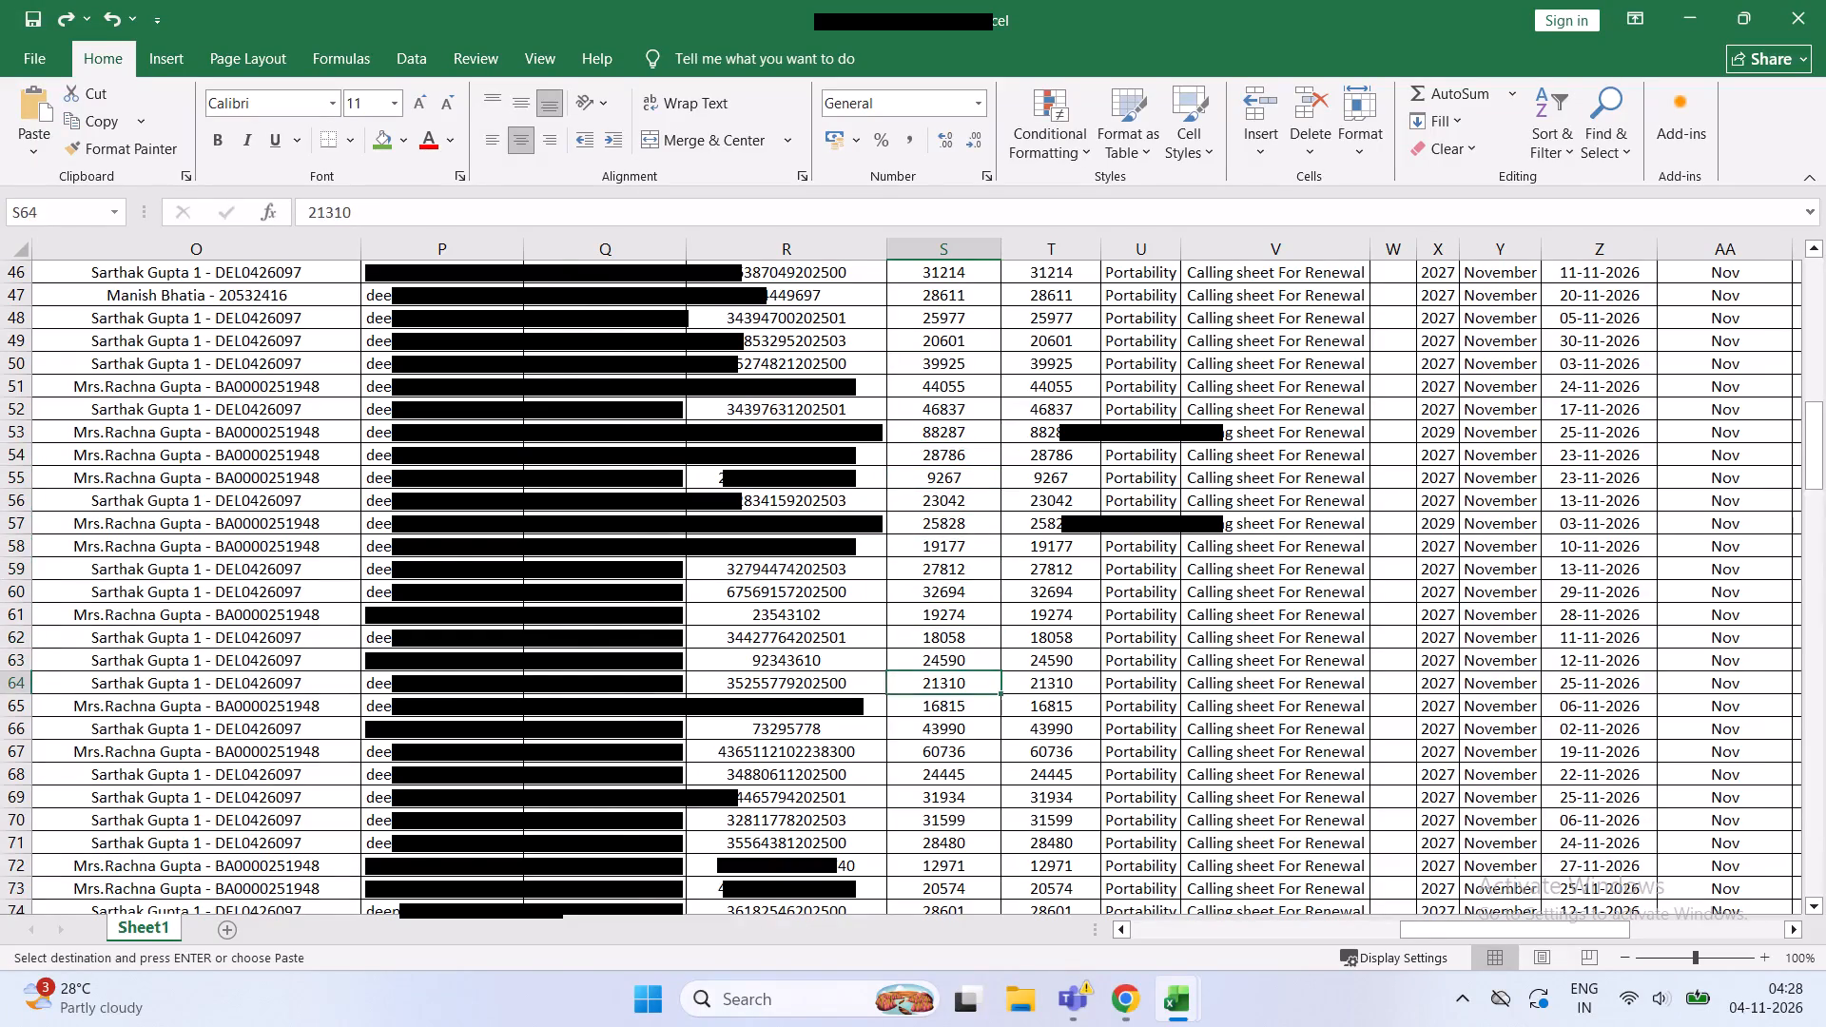
key(Down)
key(Down)
key(Down)
key(Down)
key(Down)
key(Down)
key(Up)
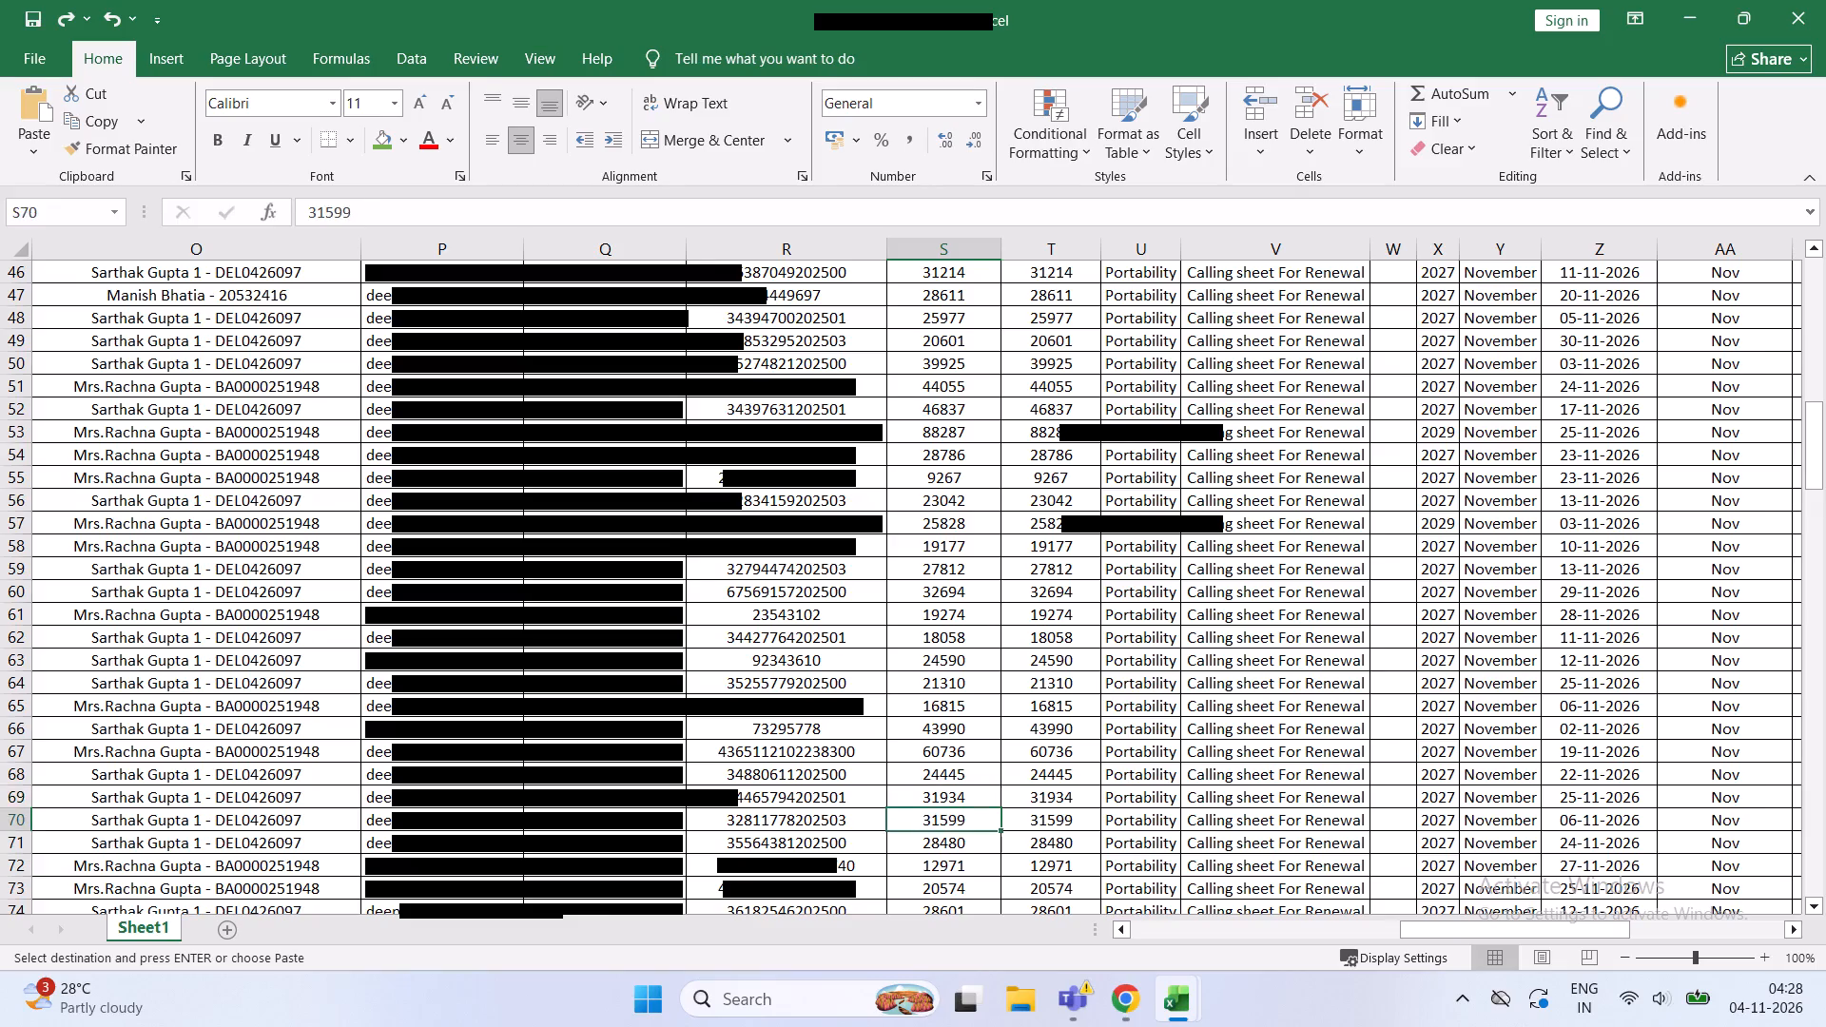
key(Up)
key(Up)
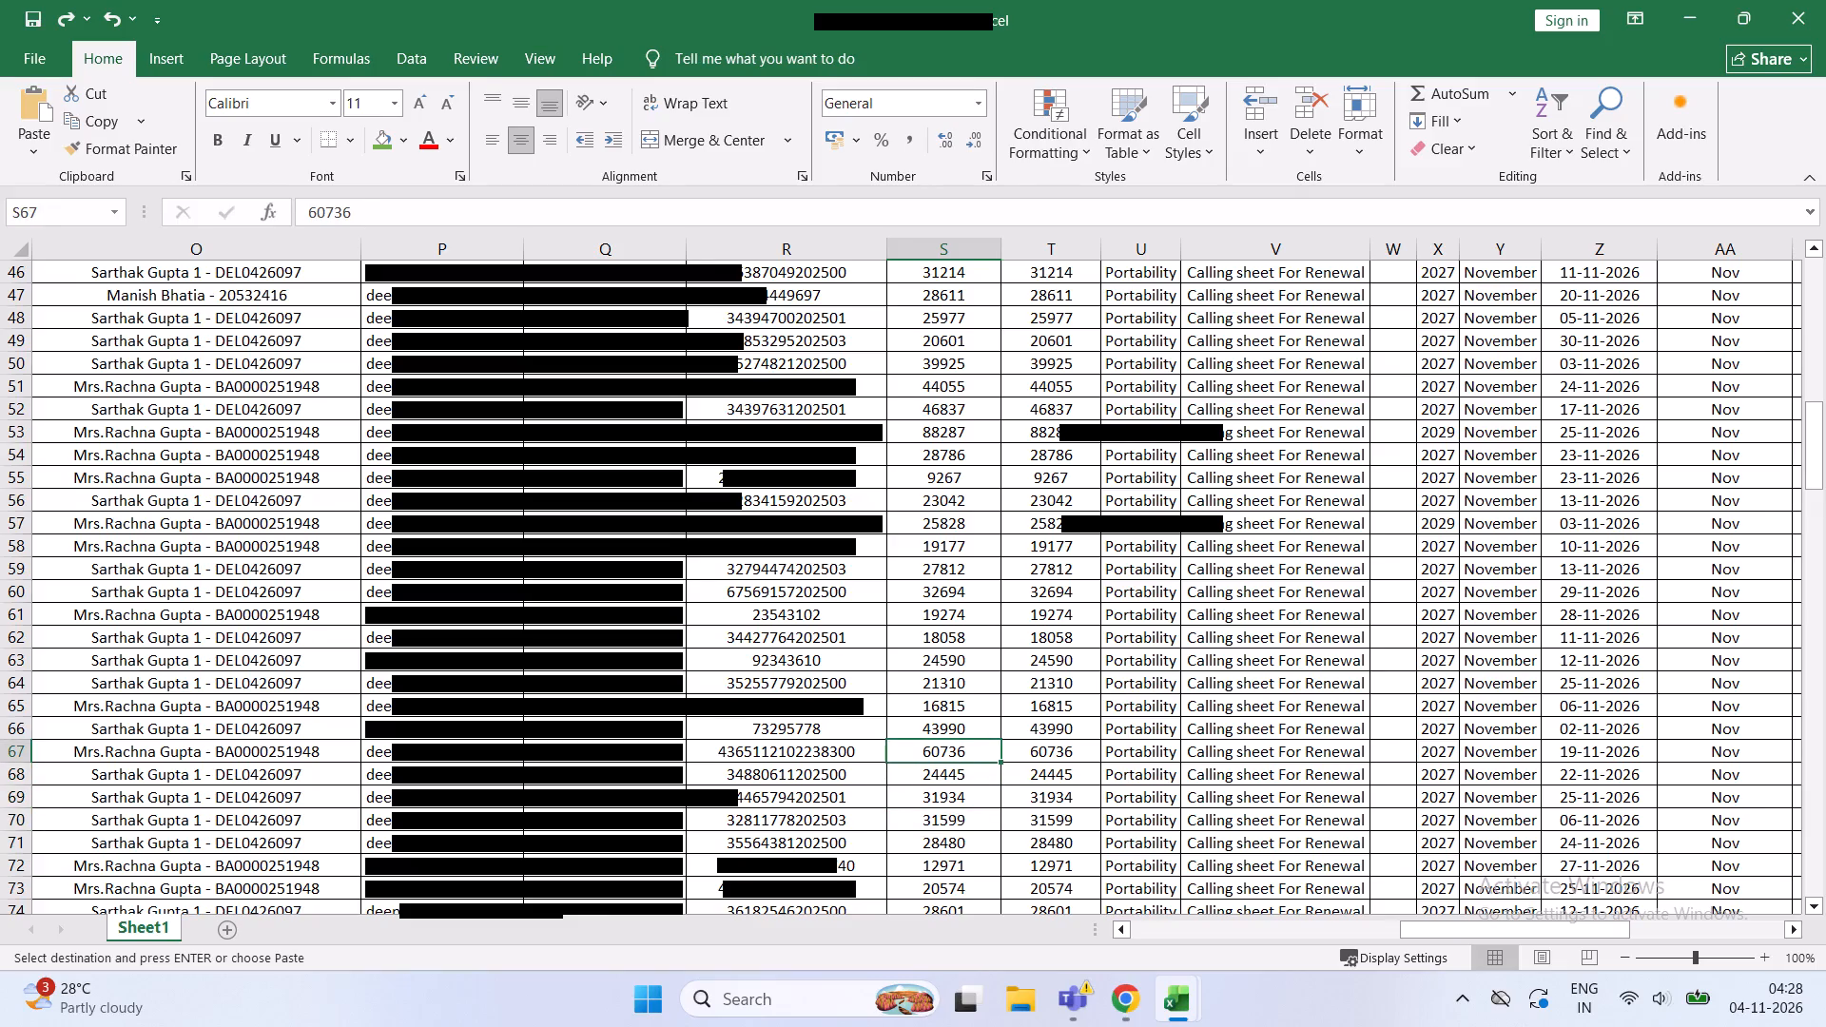
Go back along row 67 from the premium in column S to review its customer name and contact numbers in columns D to F.
key(Left)
key(Left)
key(Left)
key(Left)
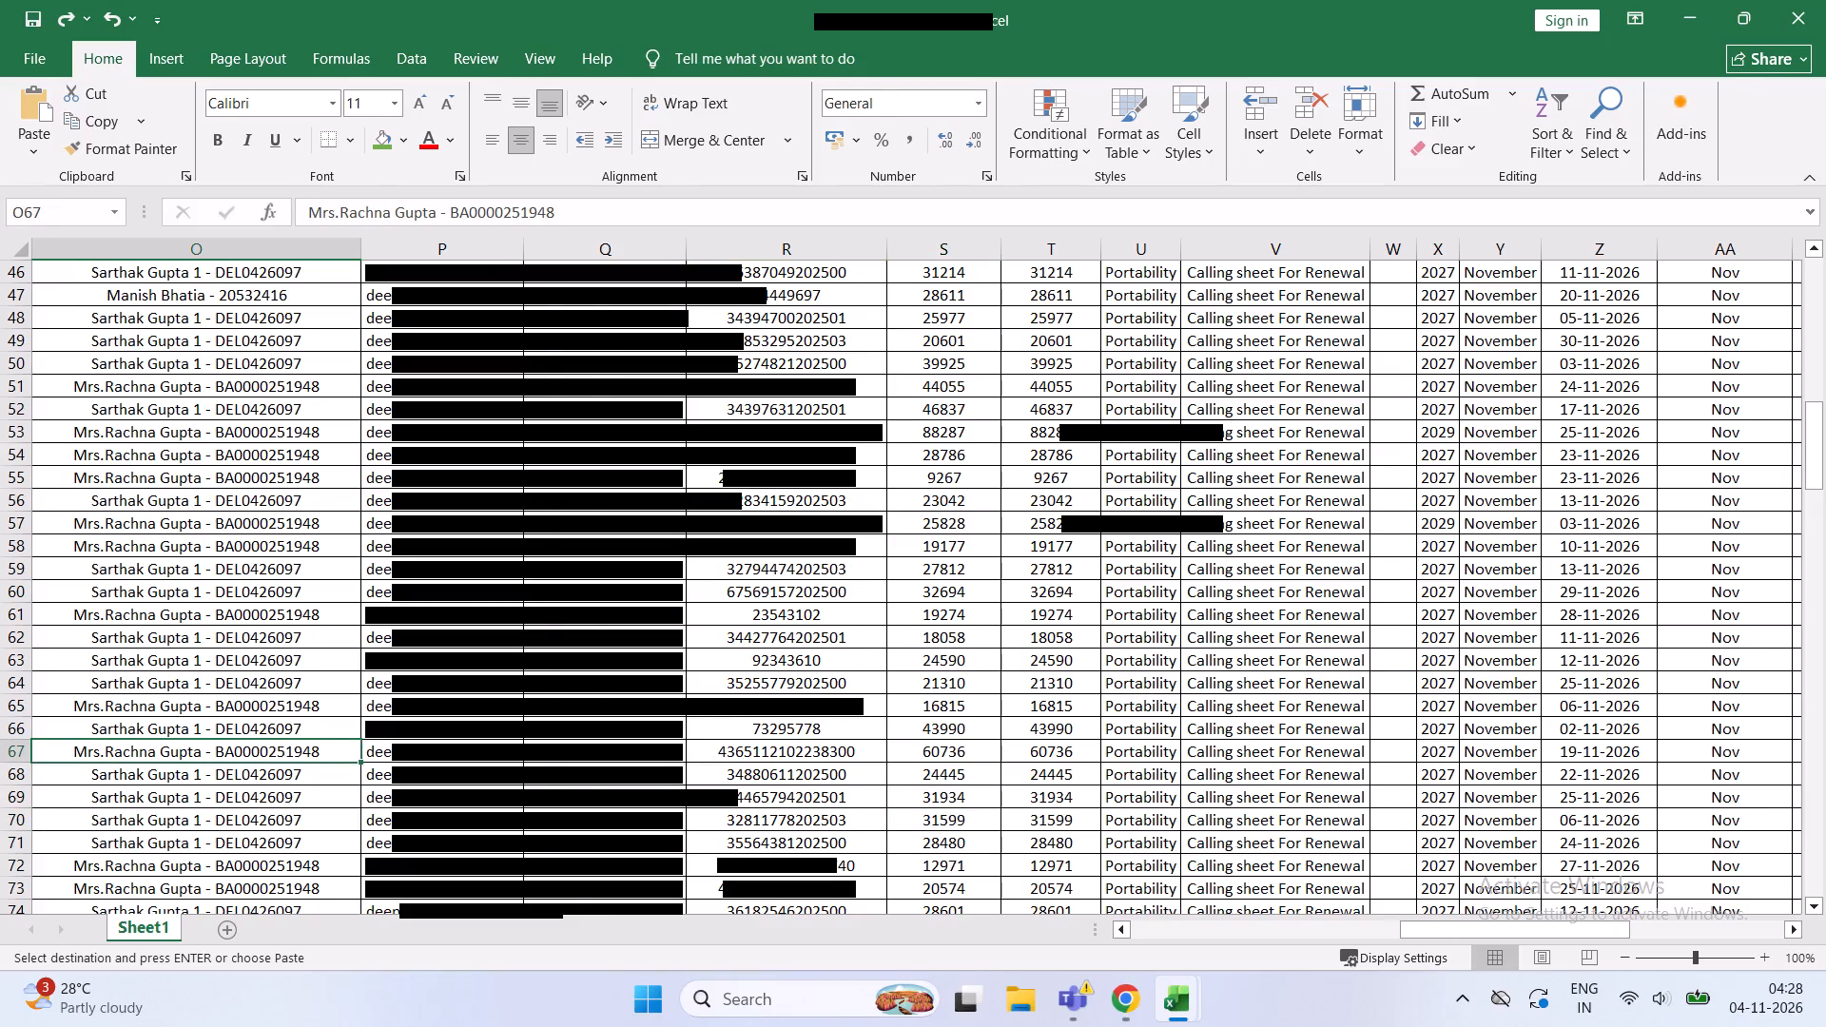
key(Left)
key(Left)
key(Left)
key(Left)
key(Left)
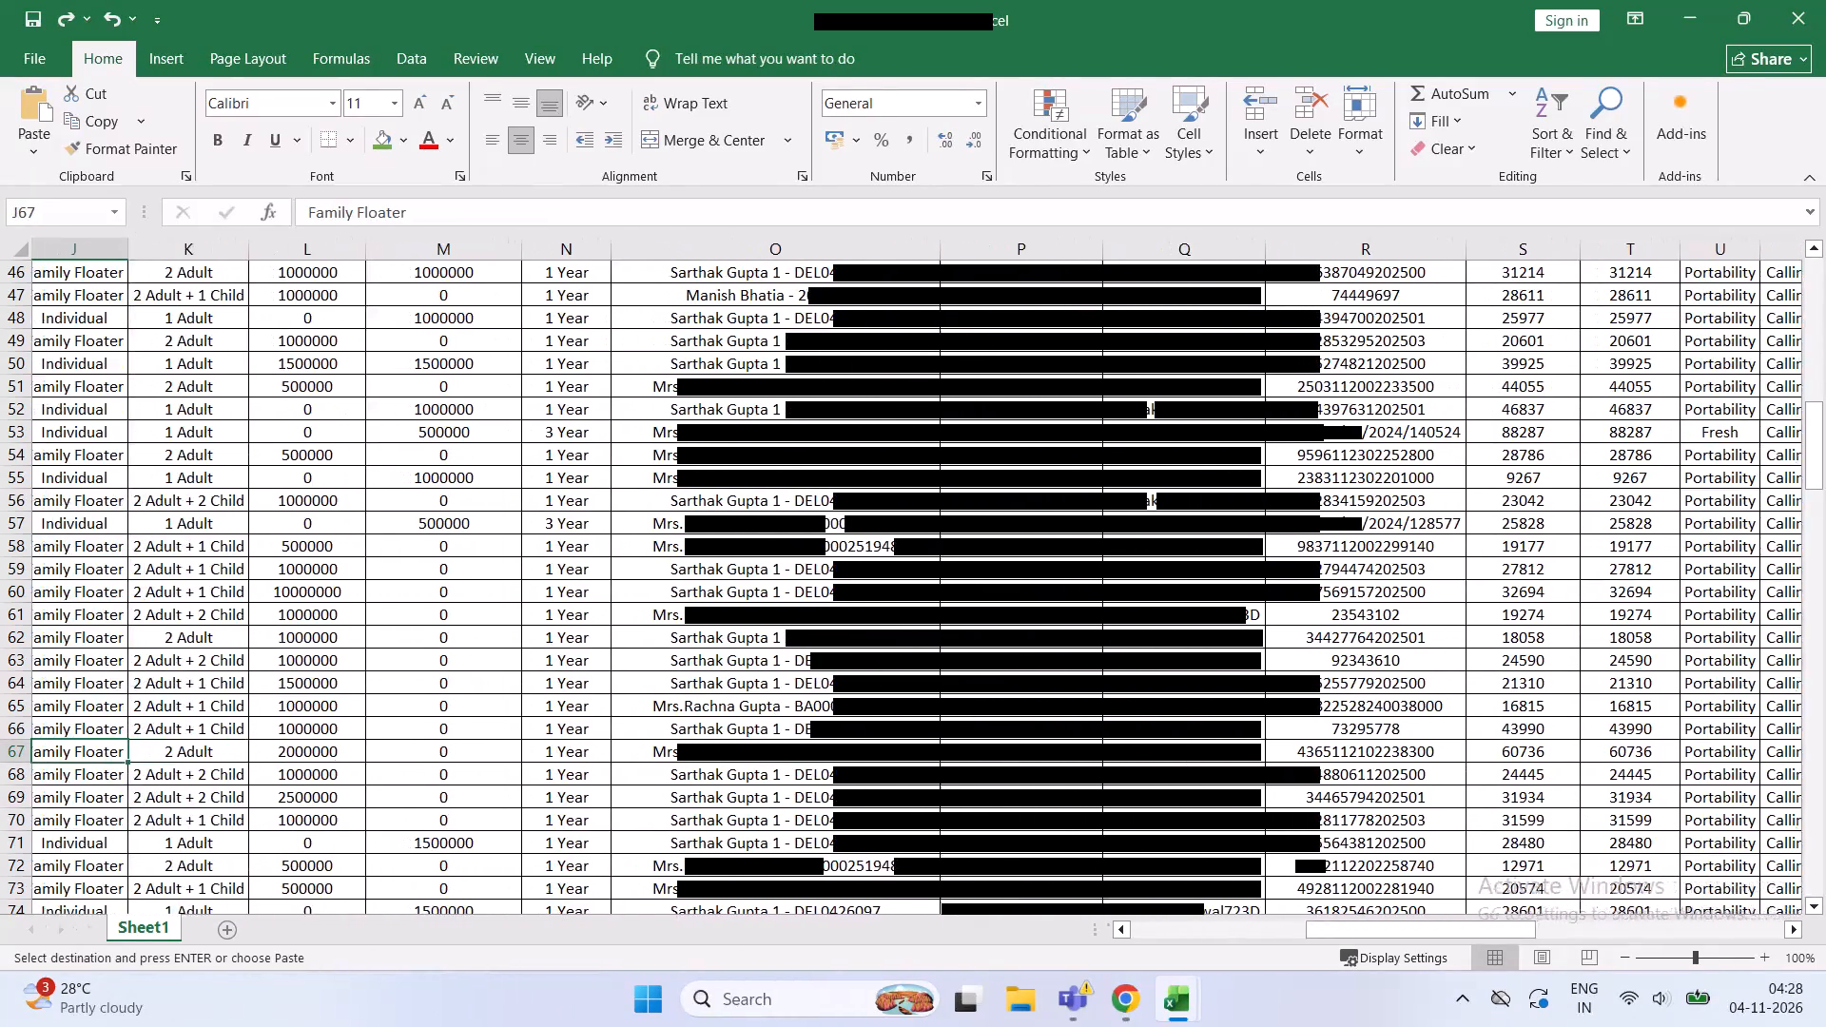
key(Left)
key(Left)
key(Left)
key(Left)
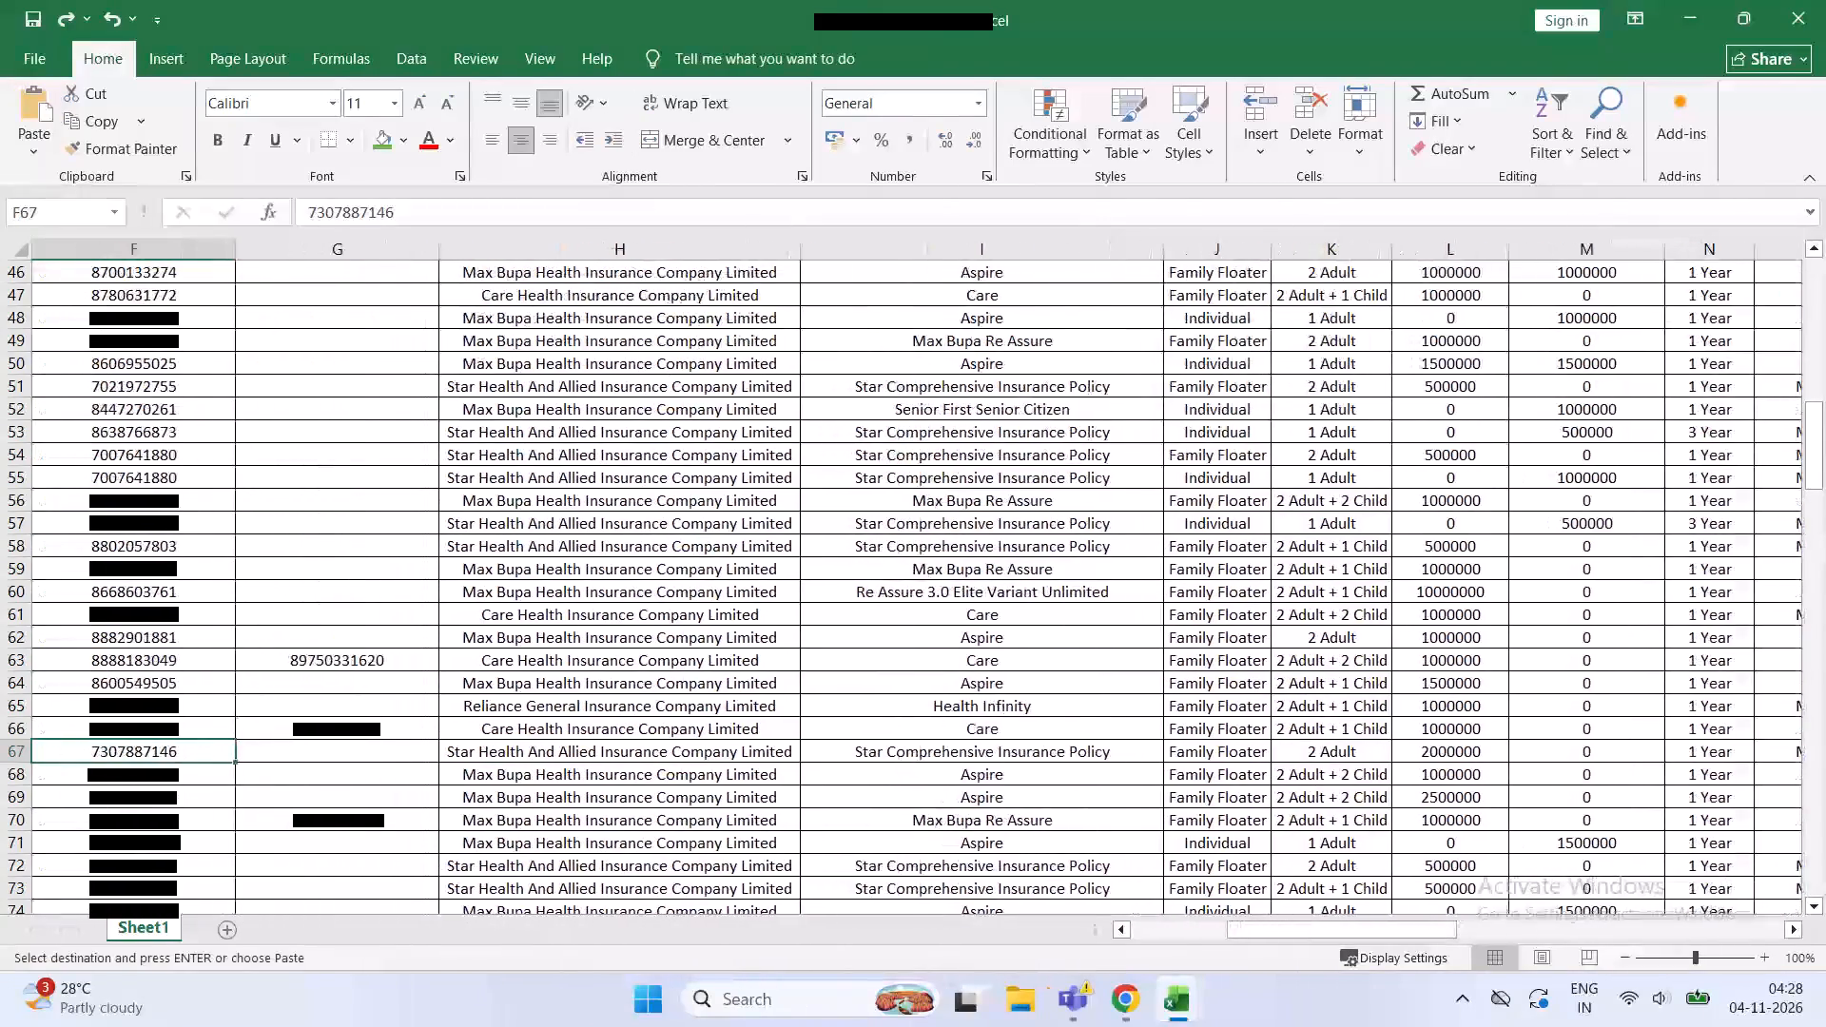
key(Left)
key(Right)
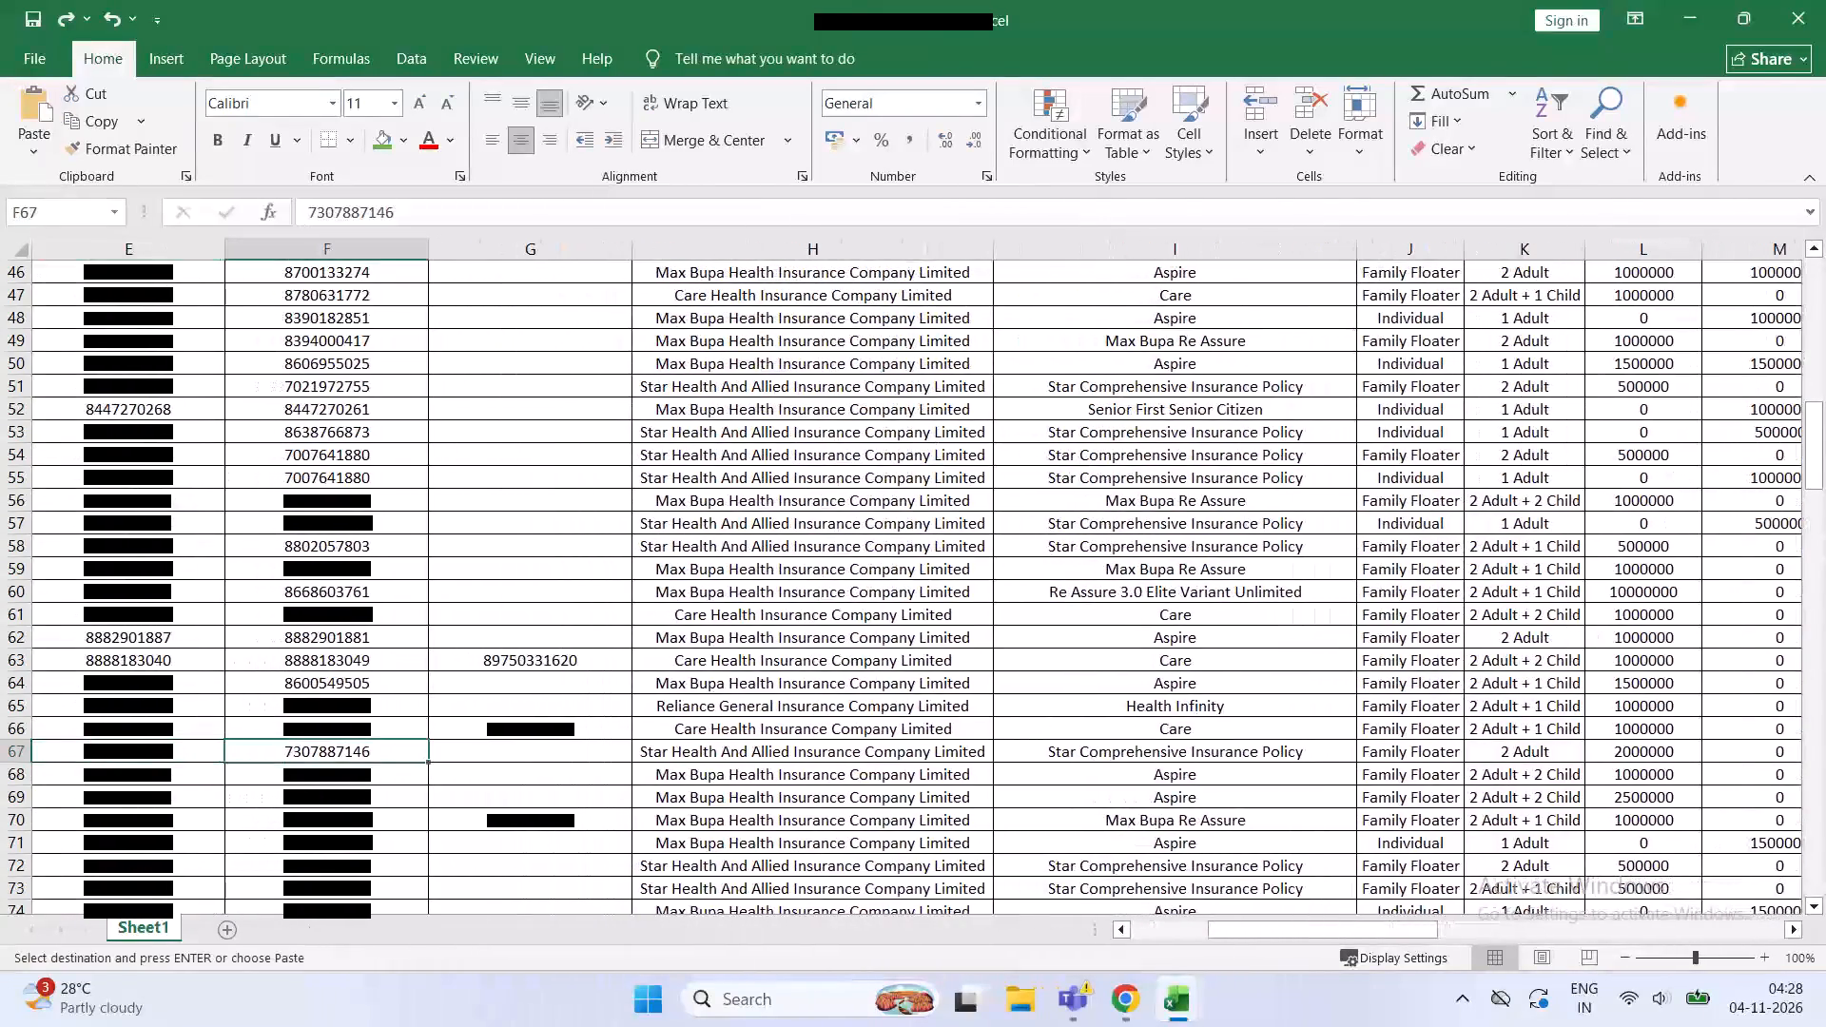
key(Left)
key(Left)
key(Right)
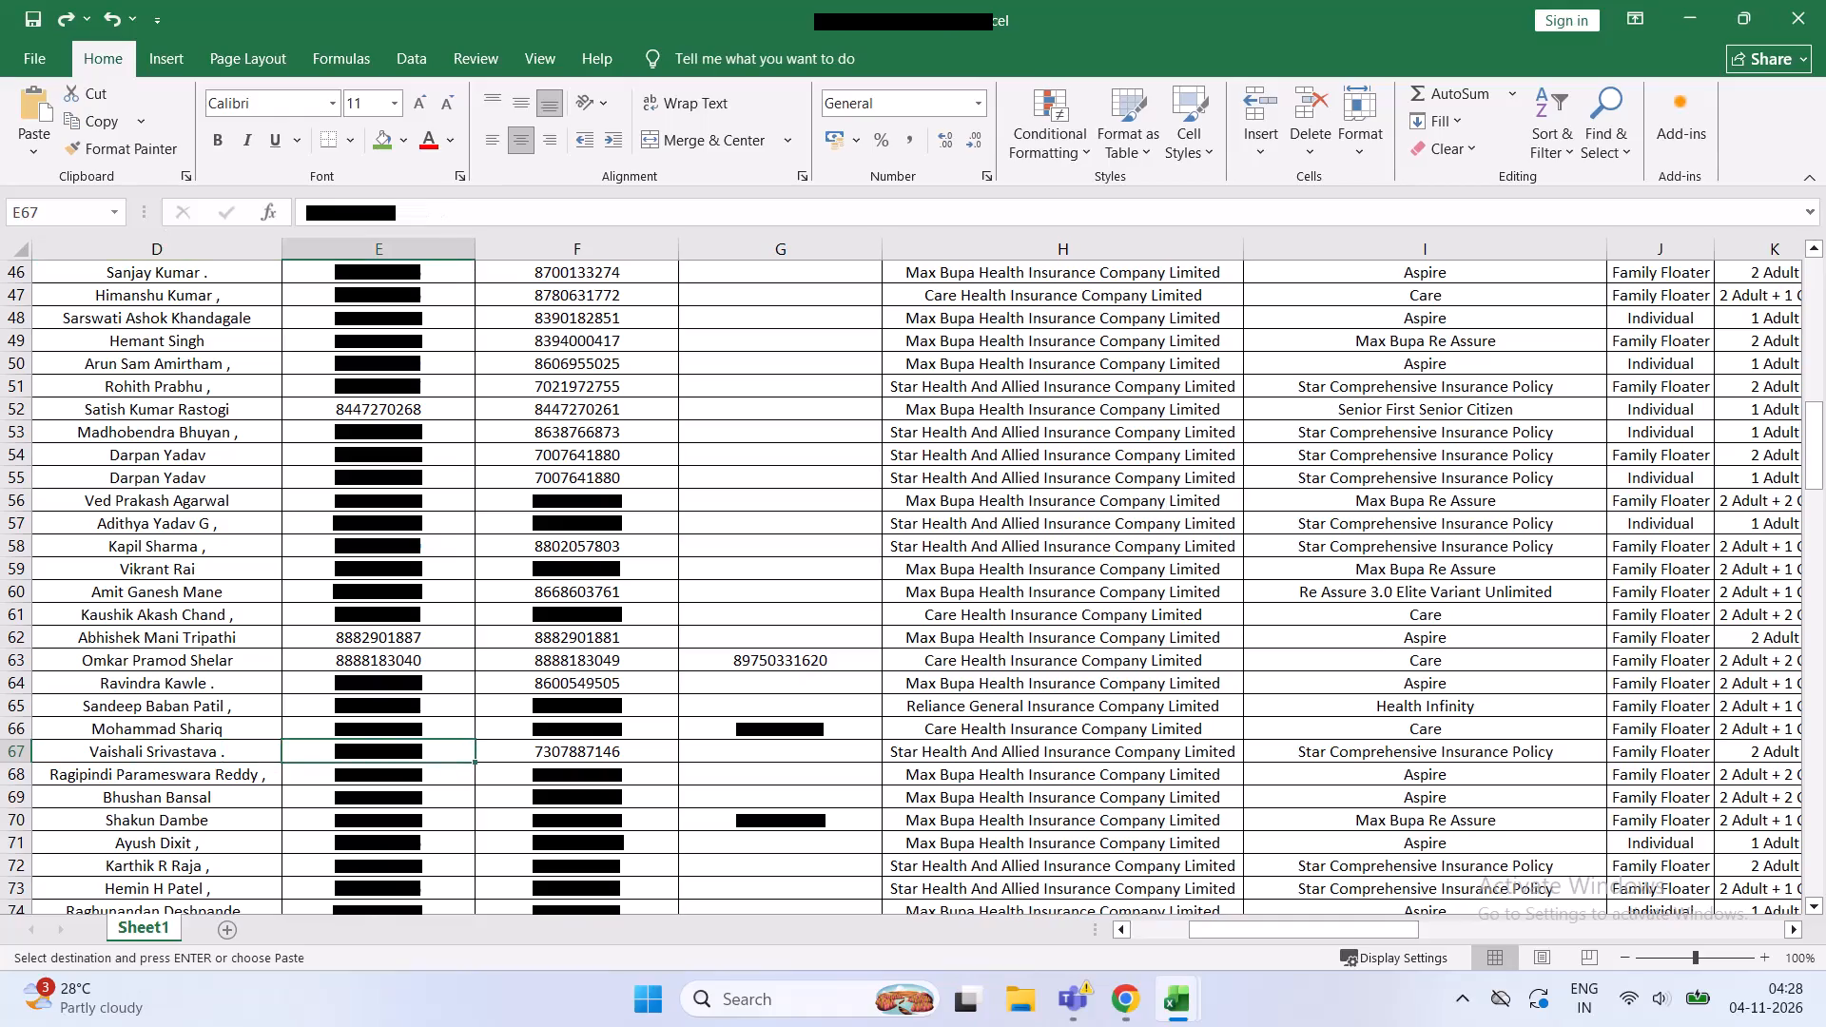
Review row 67's insurer, plan, policy type, sum insured, agent and policy number details across to the premium in column T.
key(Right)
key(Right)
key(Right)
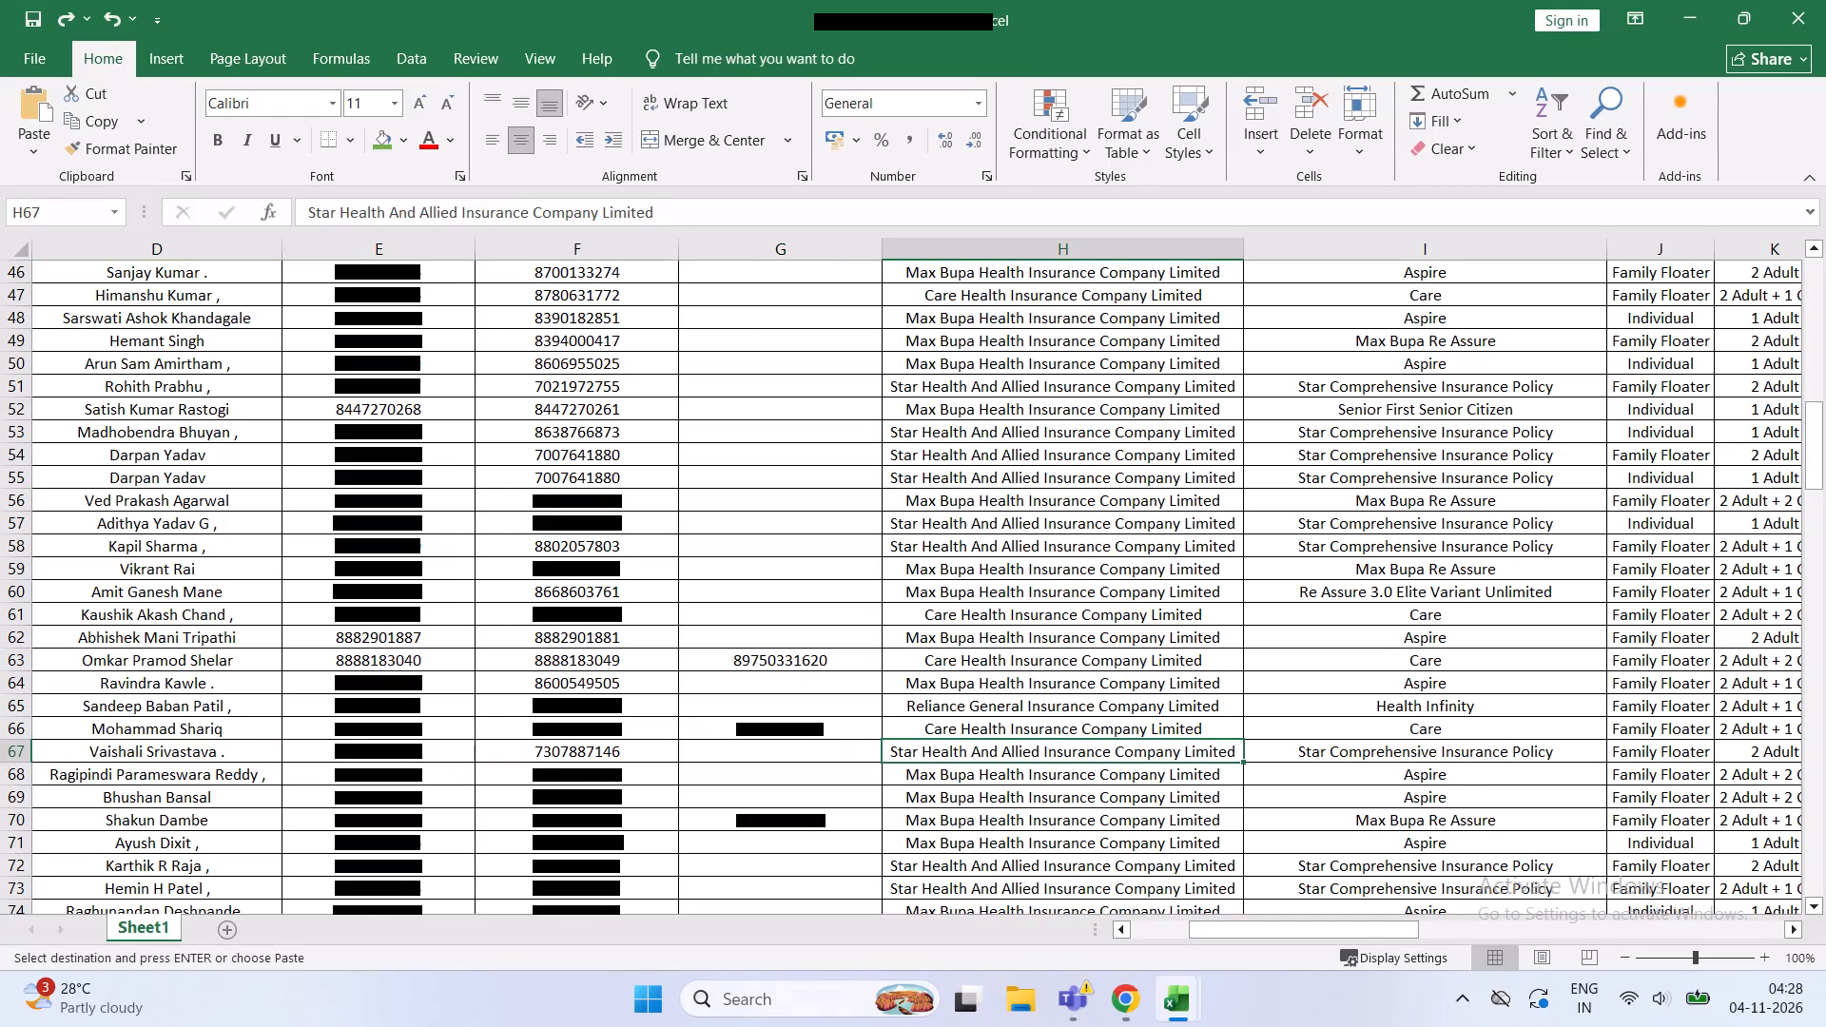
key(Right)
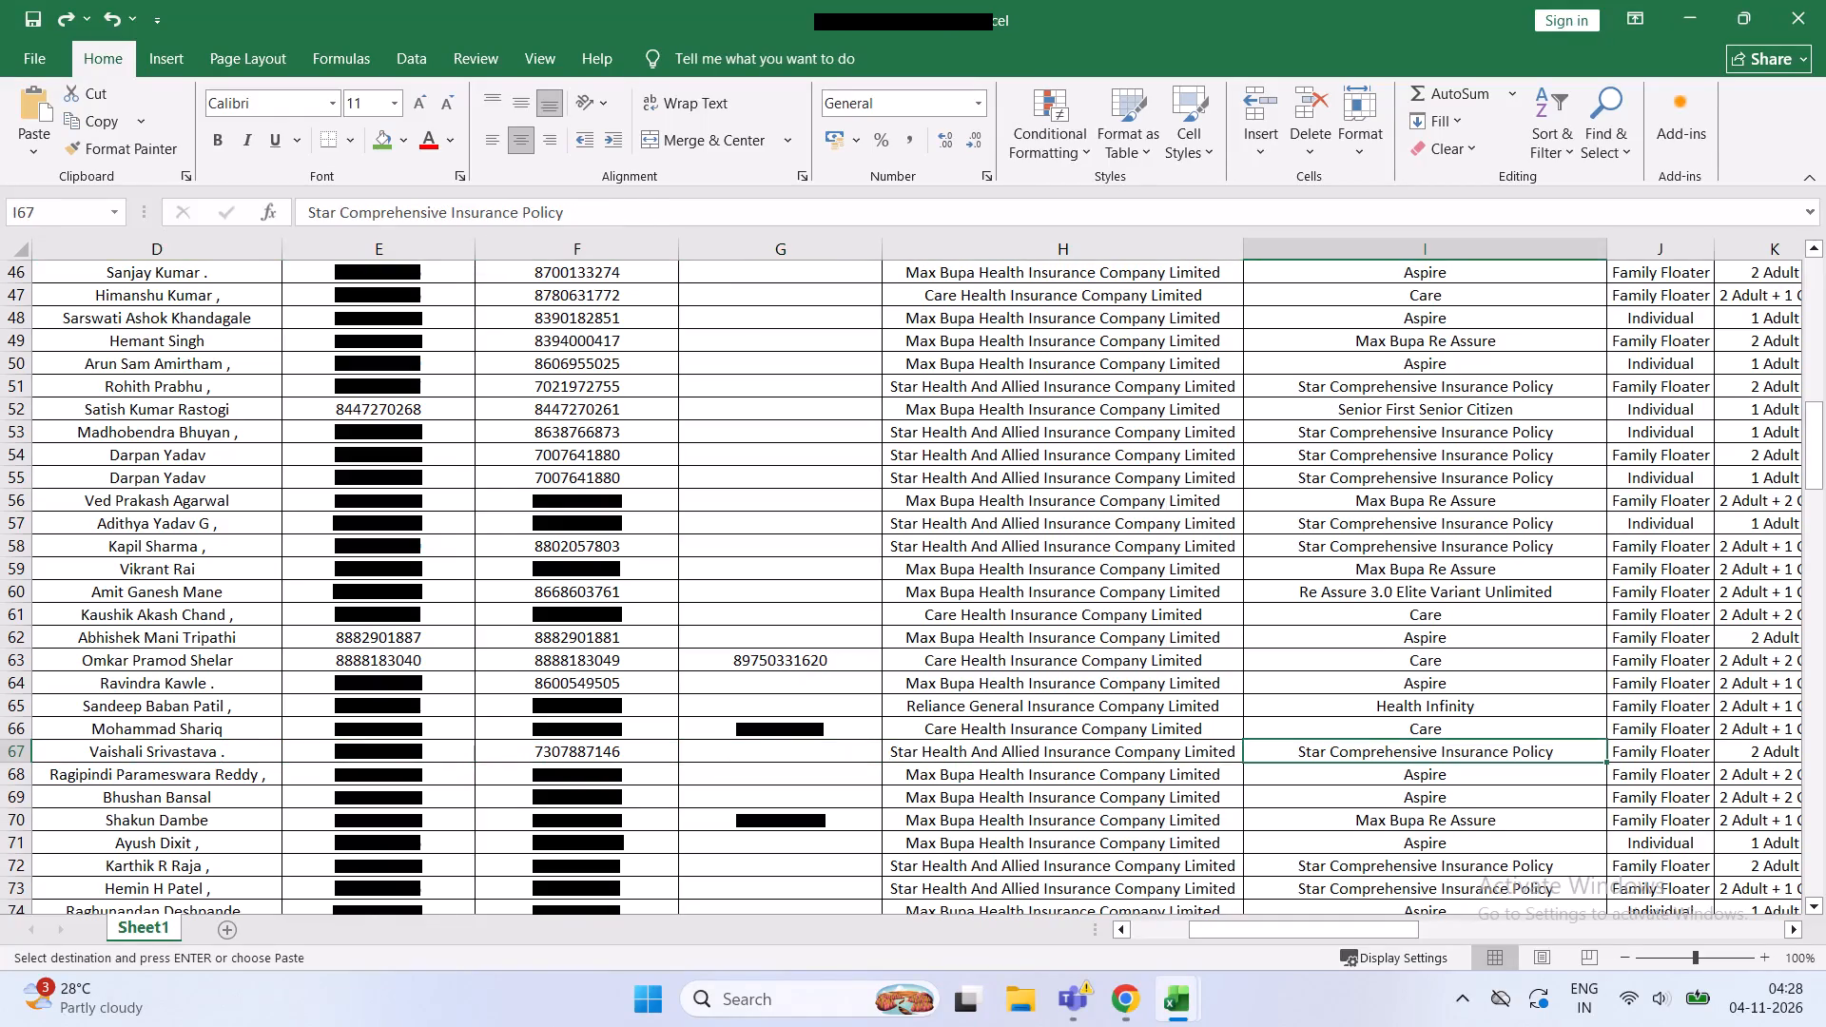
key(Right)
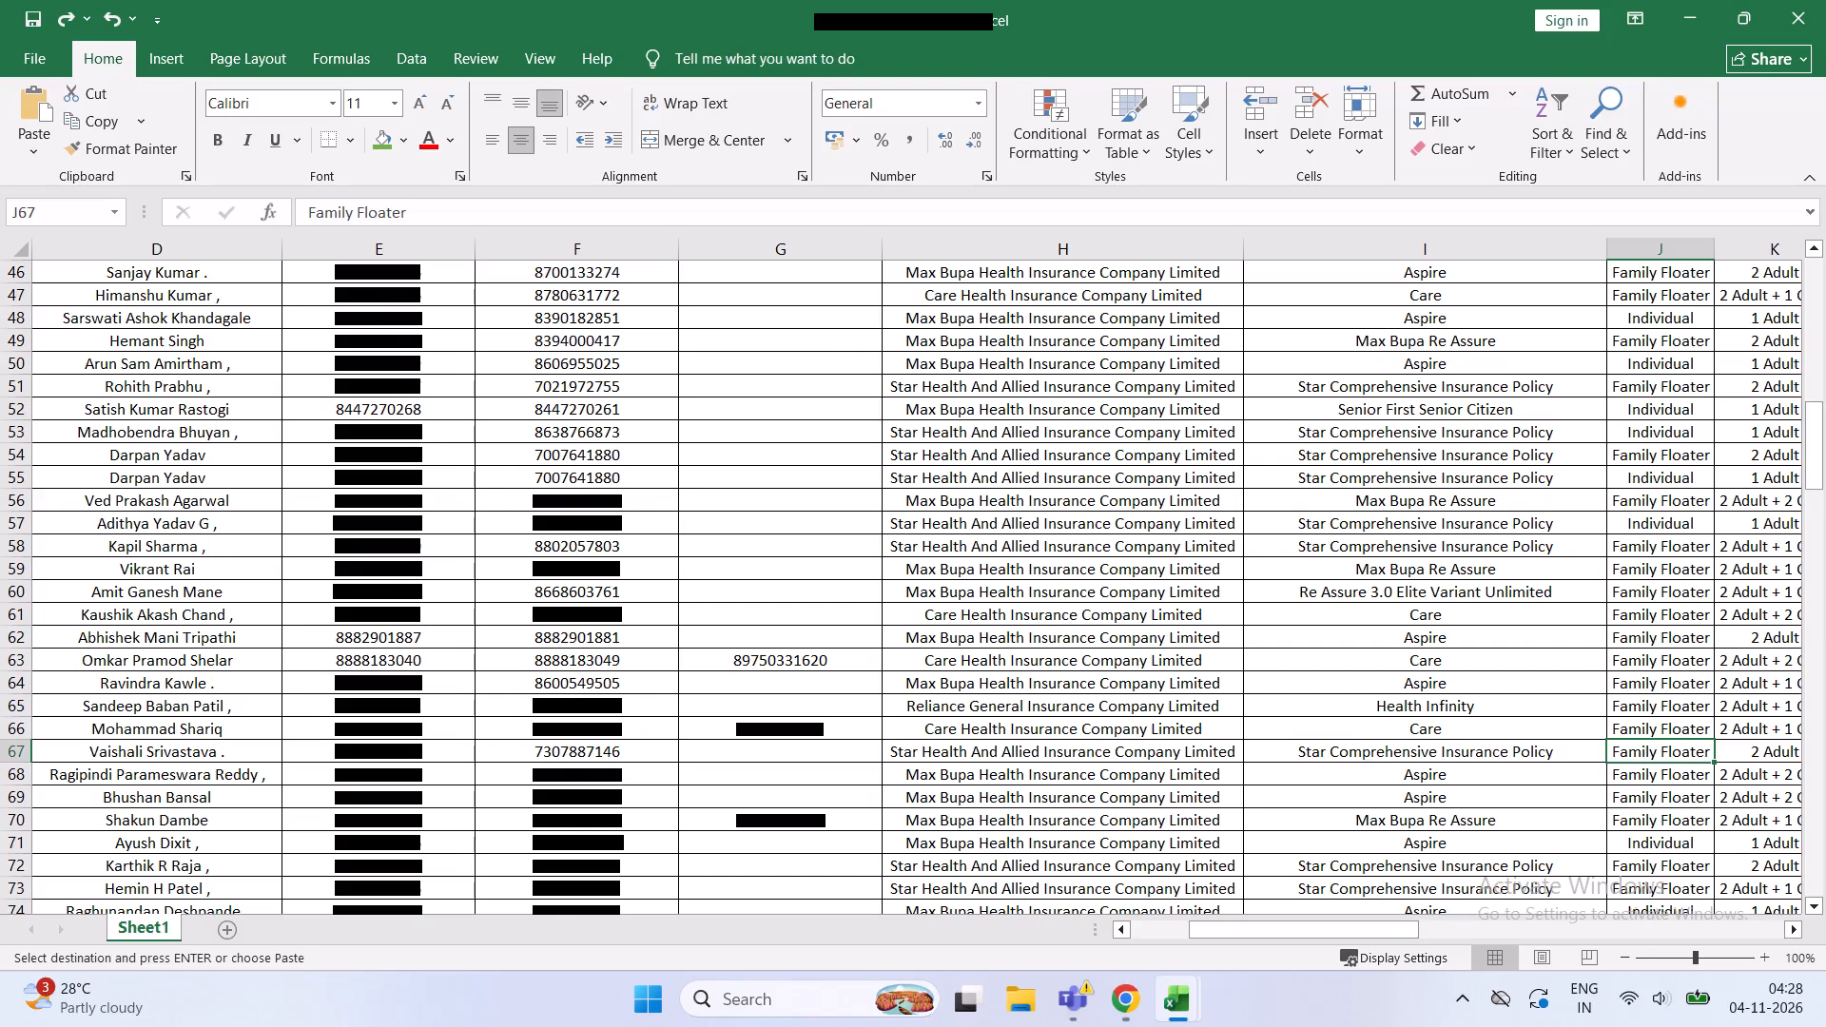
key(Right)
key(Right)
key(Right)
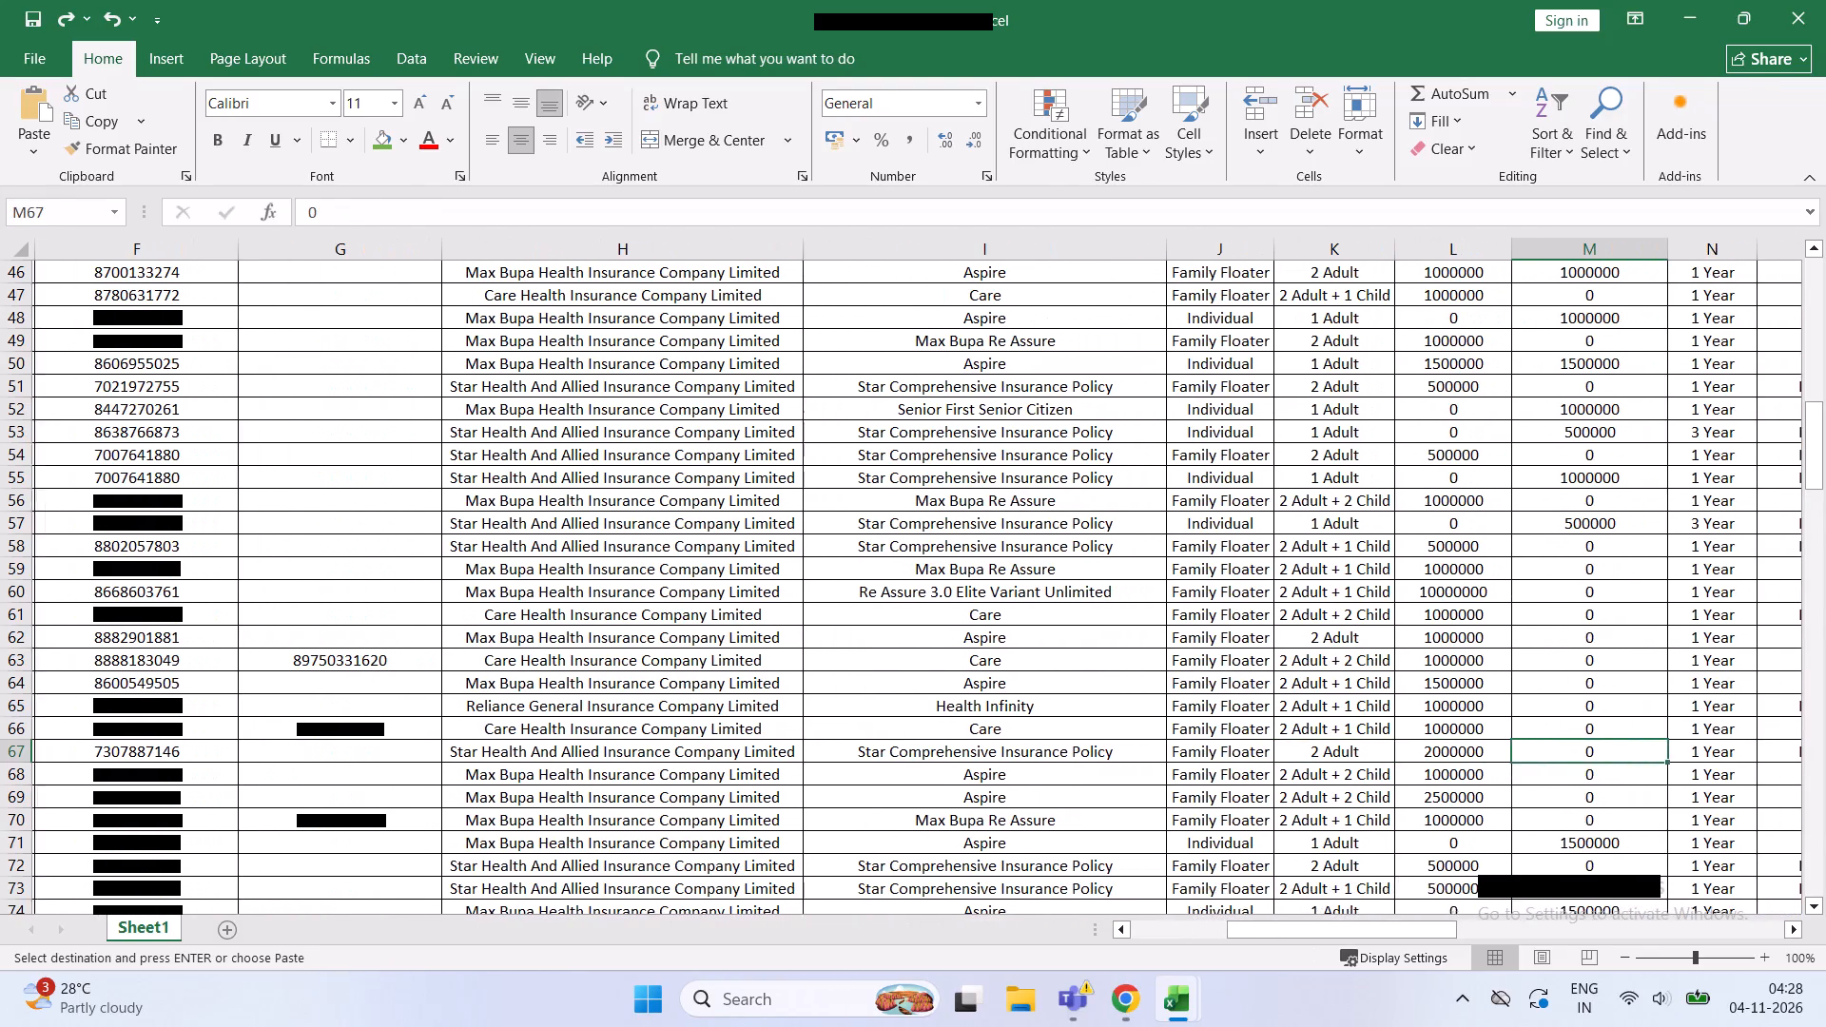
key(Right)
key(Right)
key(Right)
key(Right)
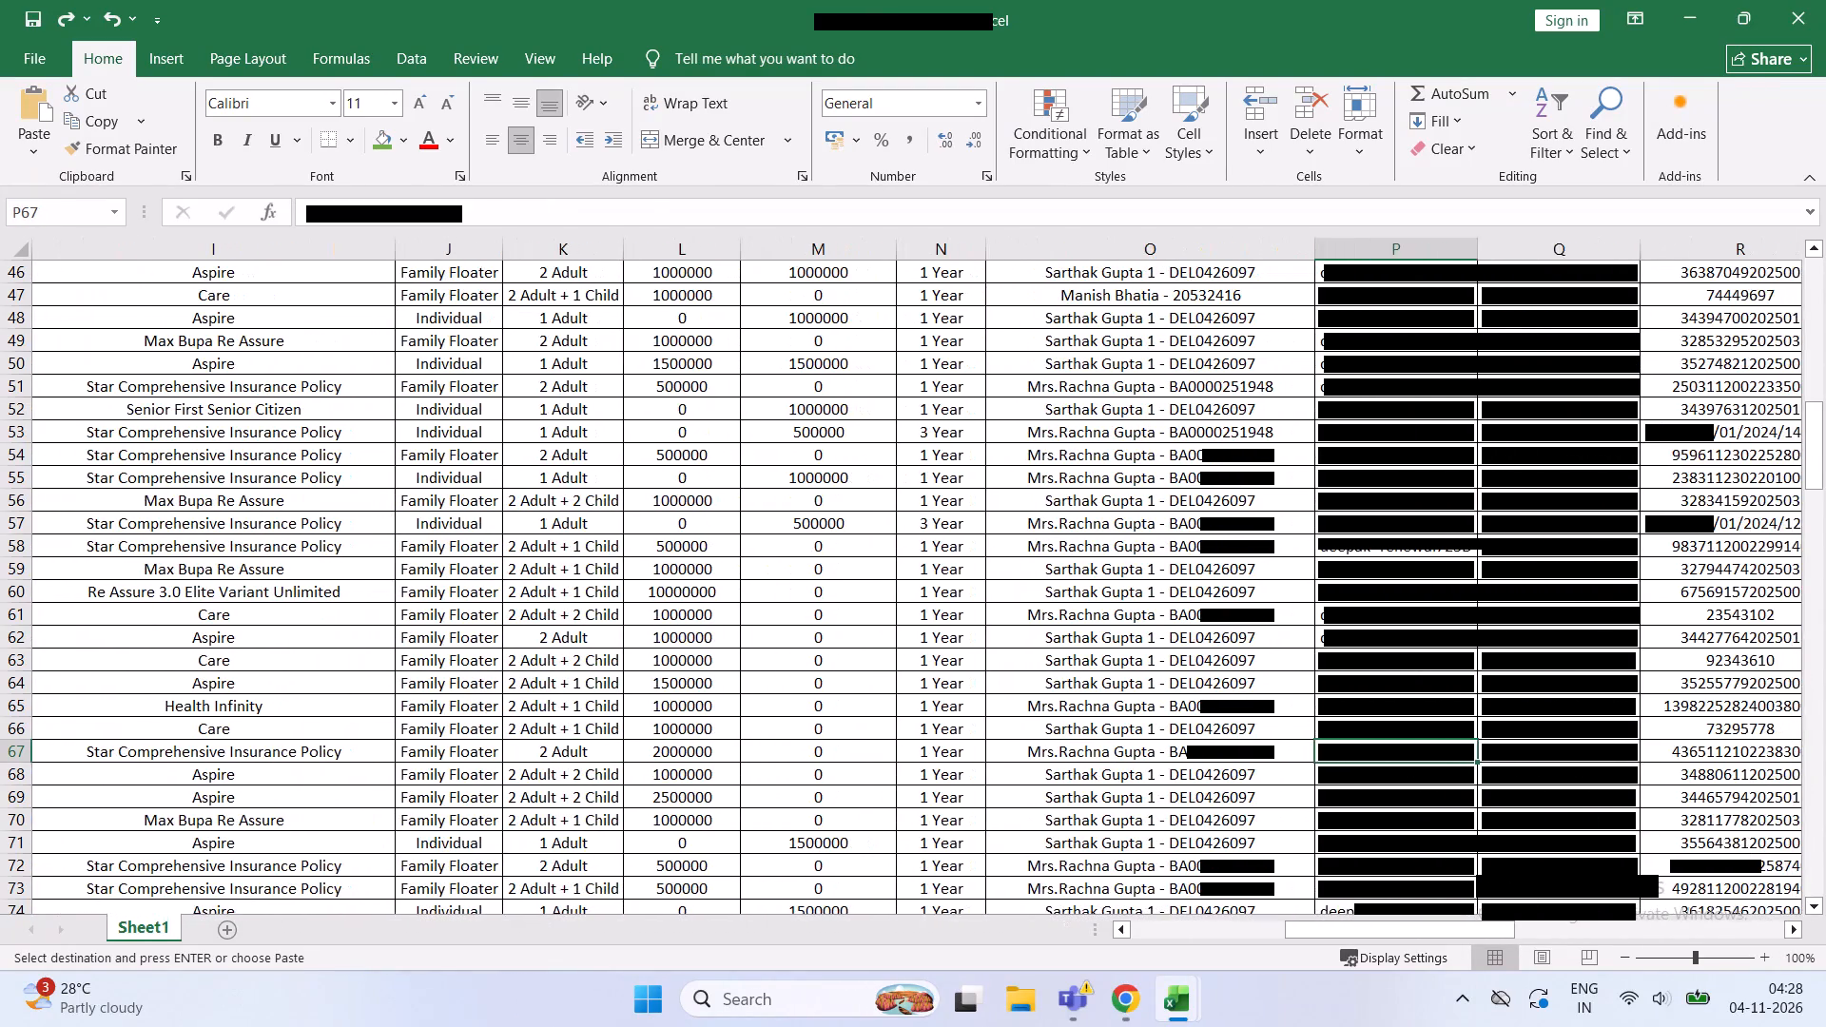
key(Right)
key(Right)
key(Right)
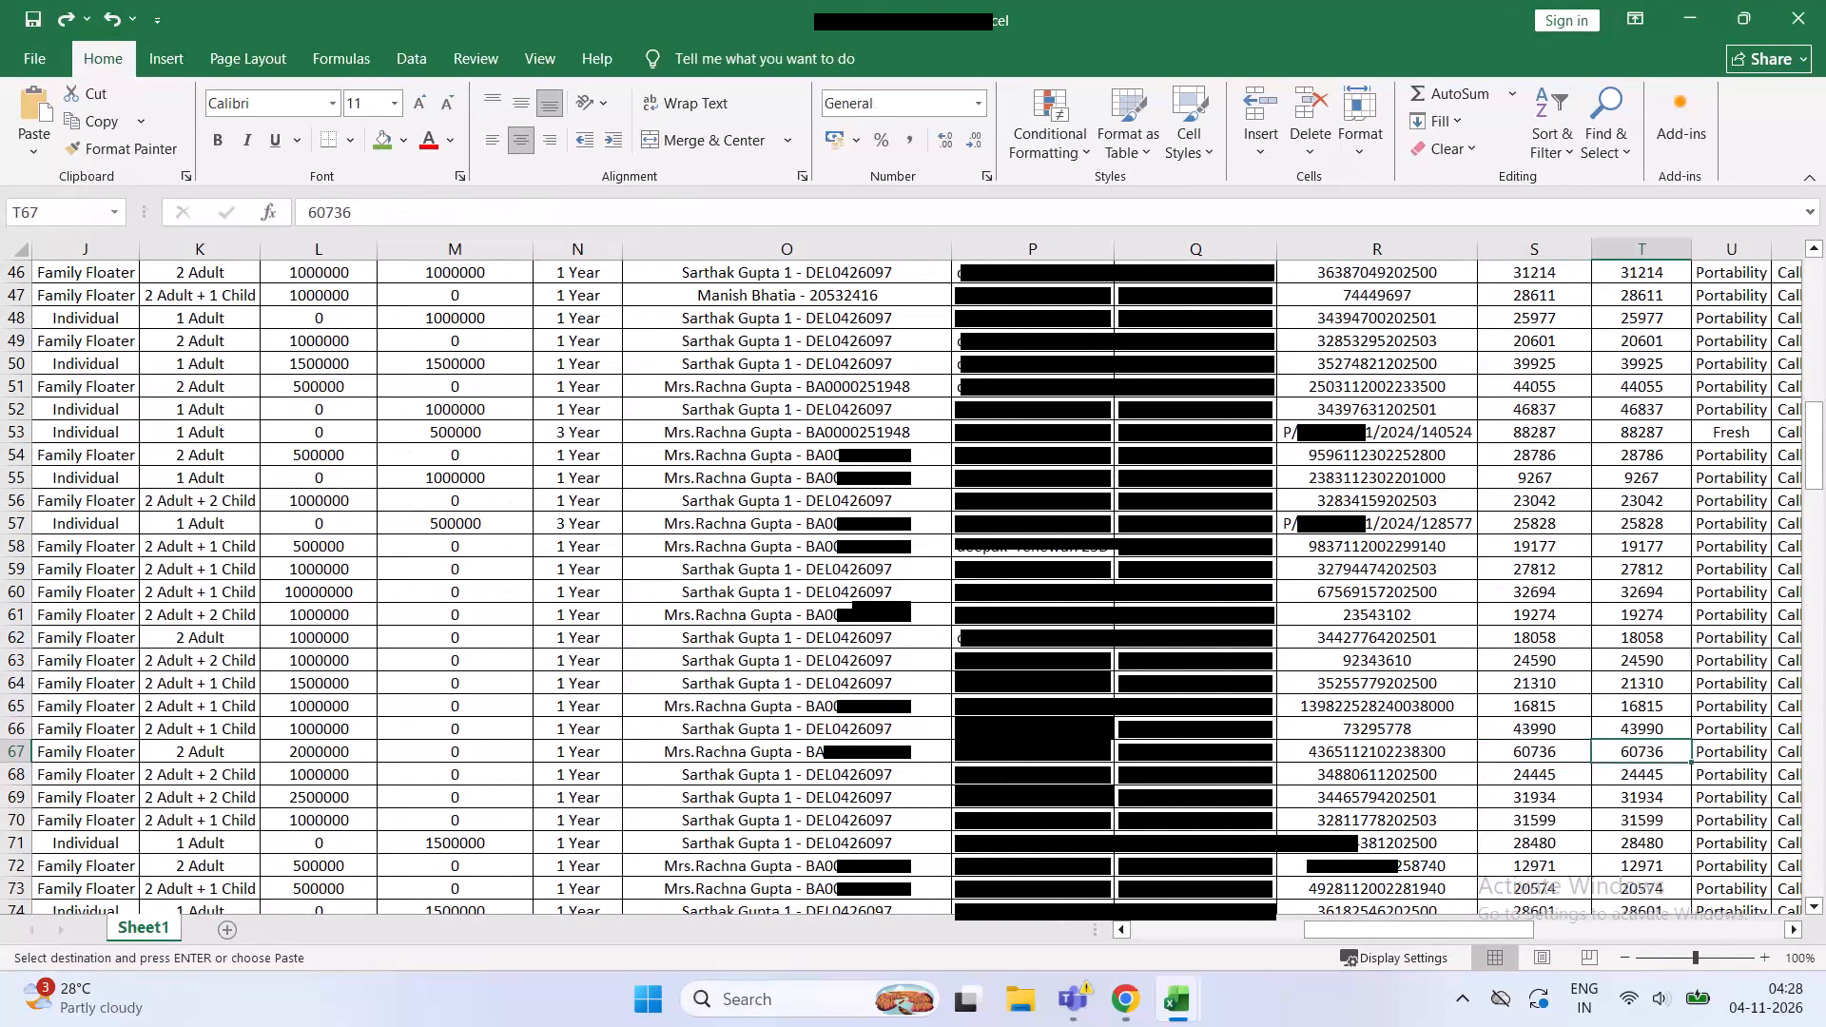
Check the premium amounts in column T from row 68 down to row 80, and step back to row 79.
key(Down)
key(Down)
key(Down)
key(Down)
key(Down)
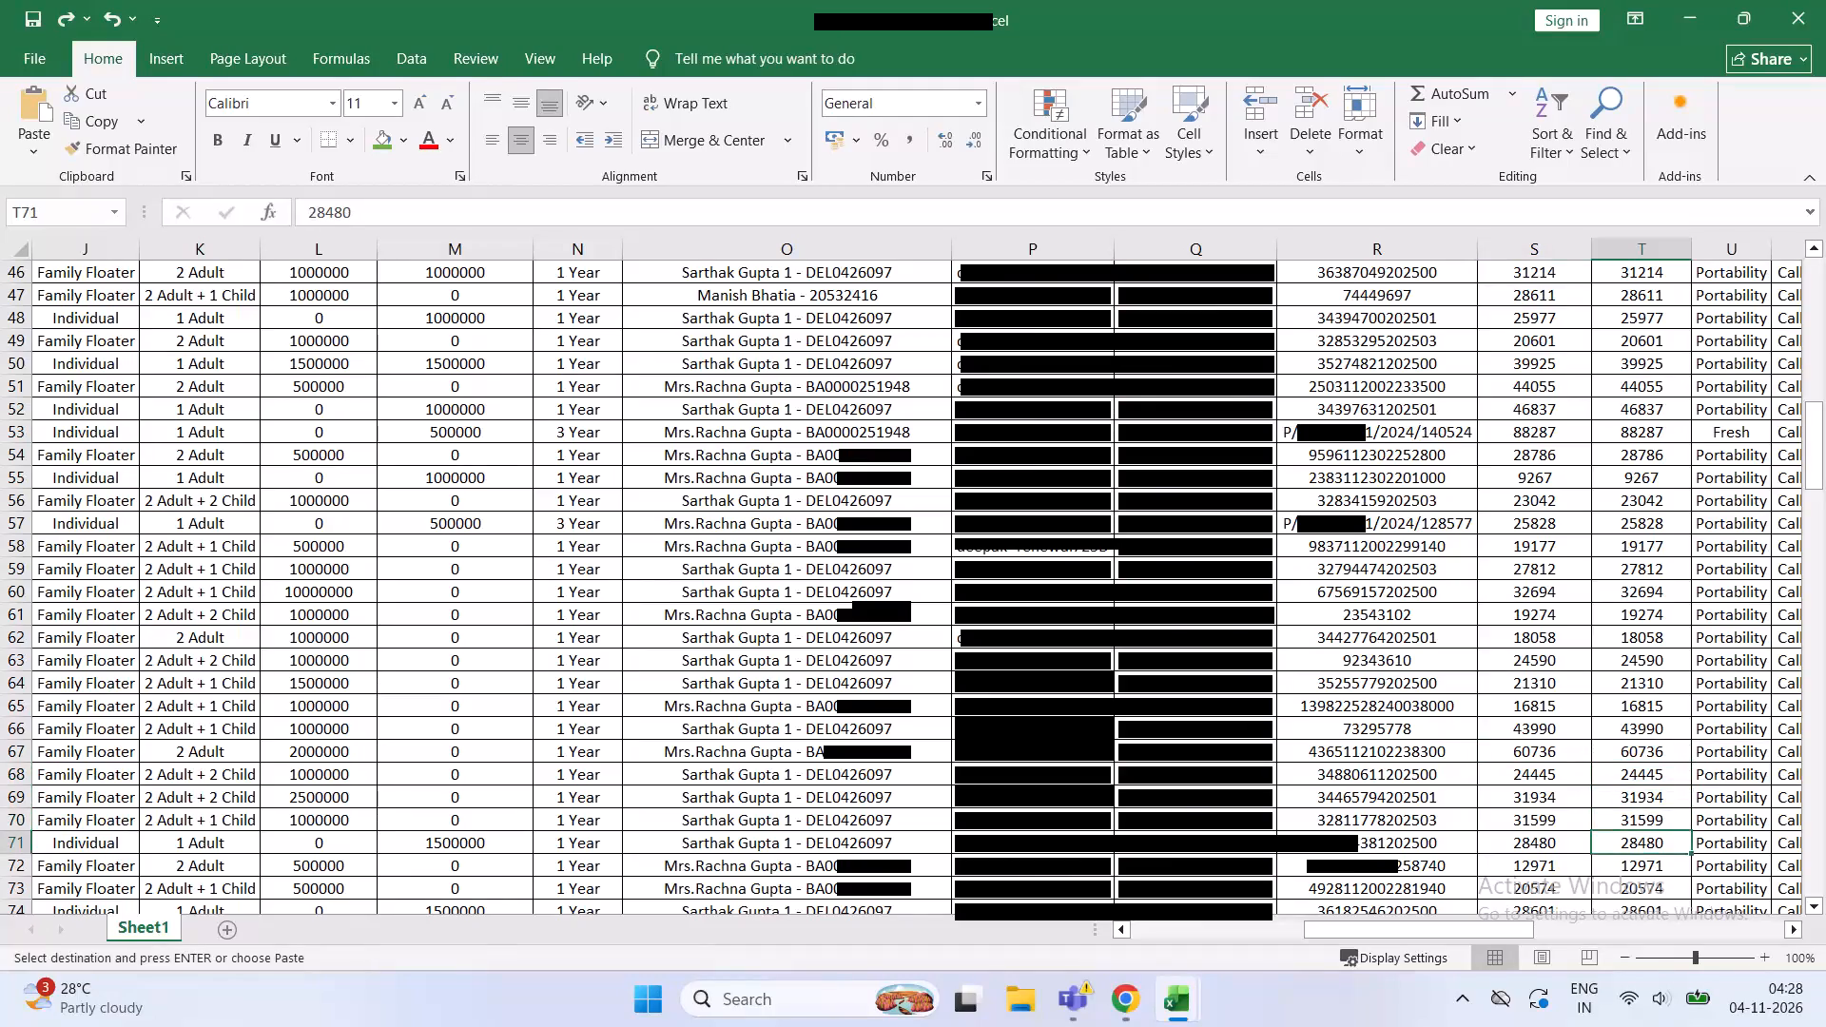
key(Down)
key(Down)
key(Down)
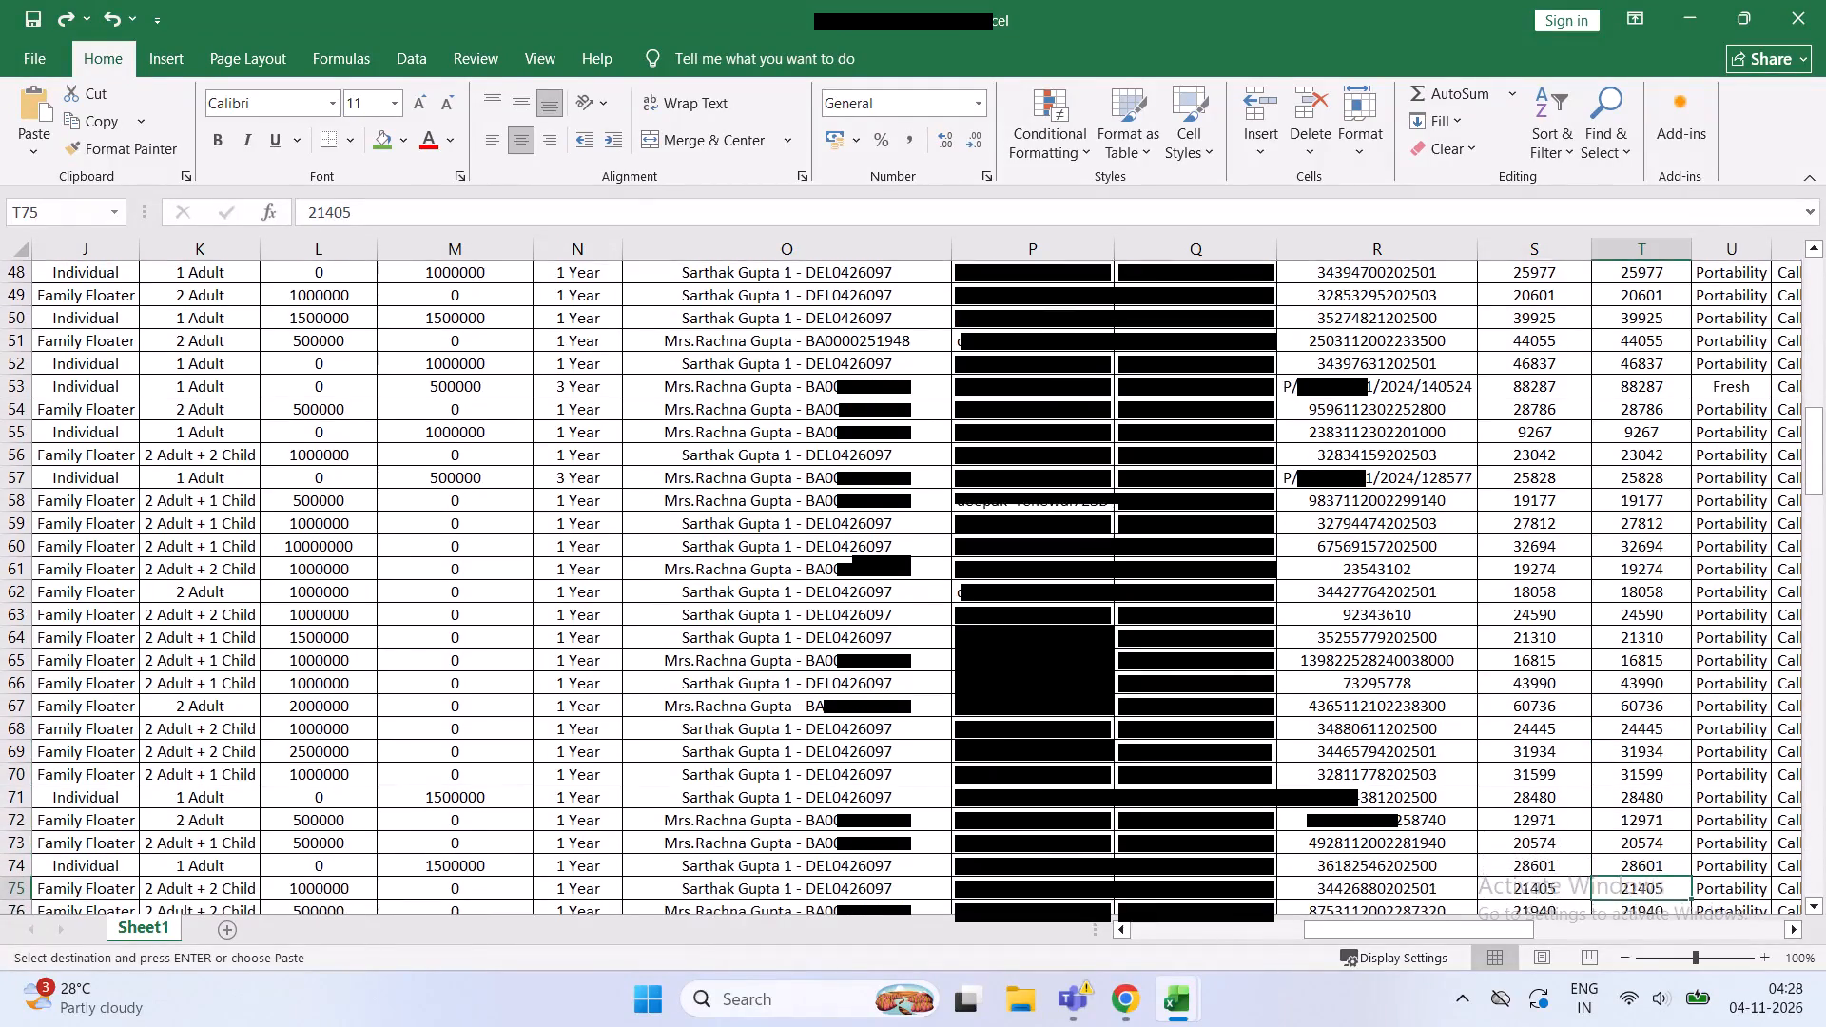
key(Down)
key(Down)
key(Down)
key(Down)
key(Down)
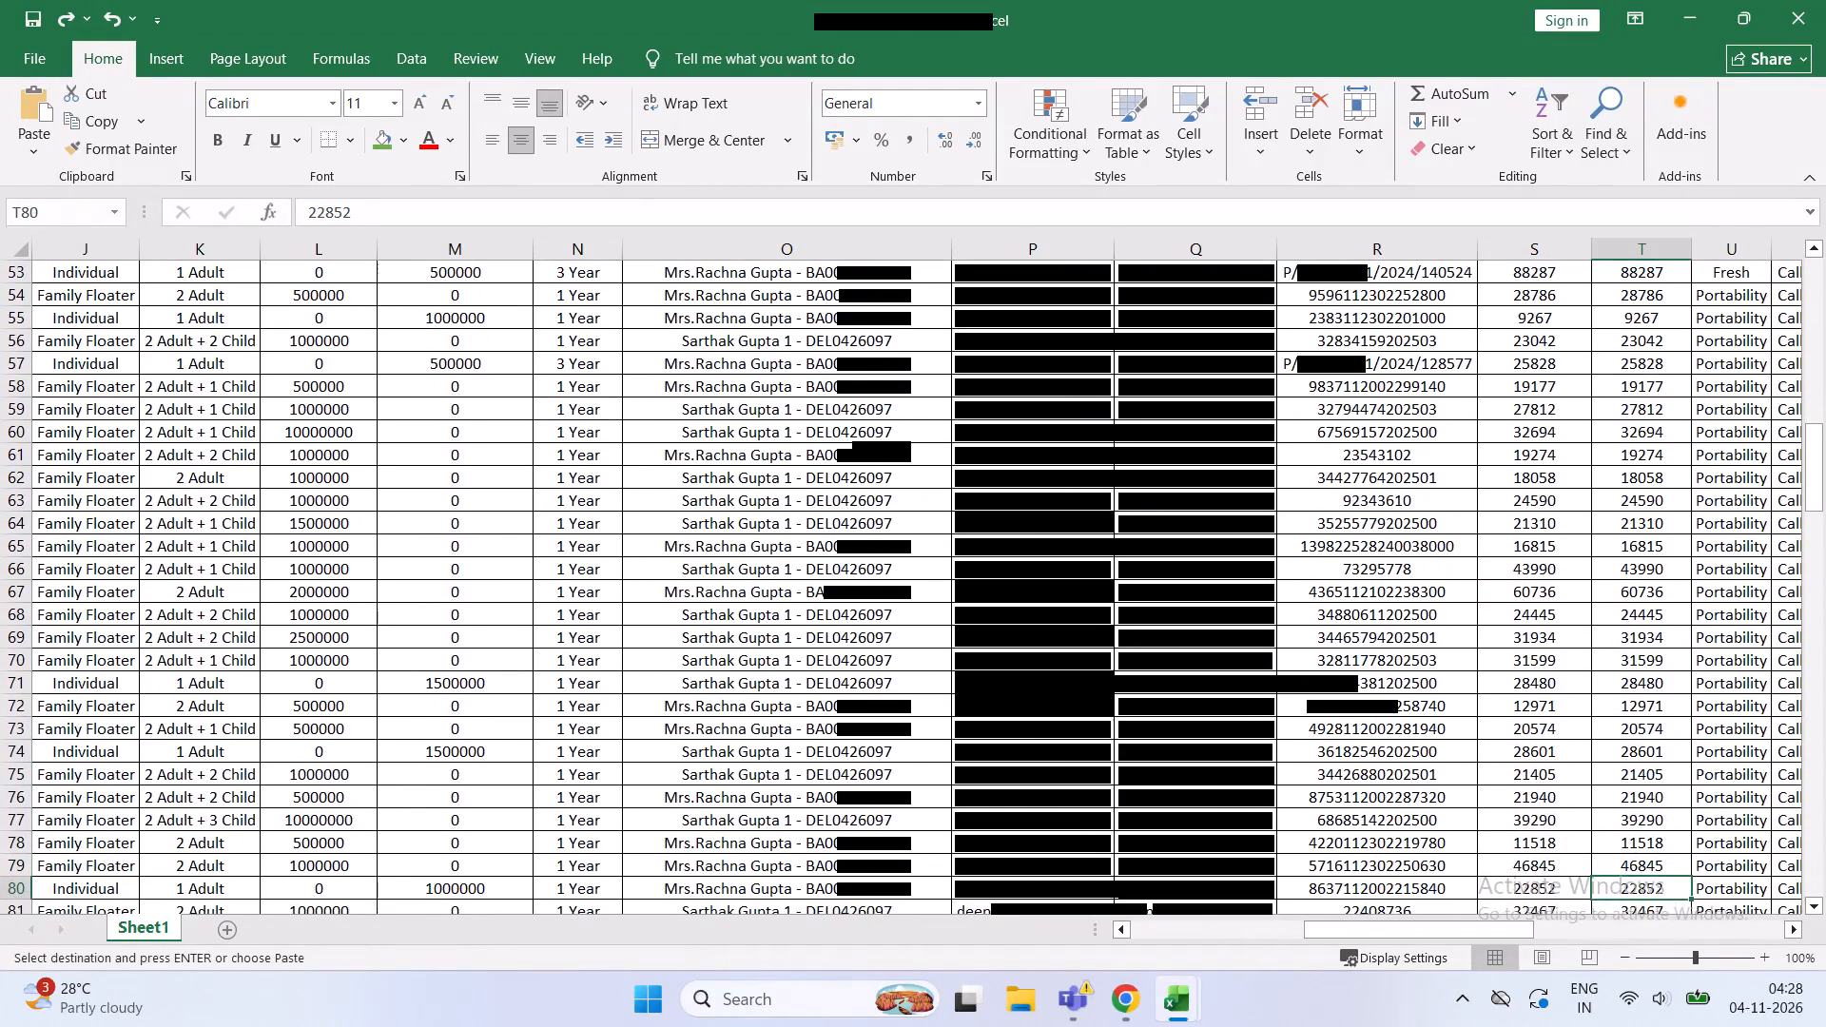
key(Up)
key(Up)
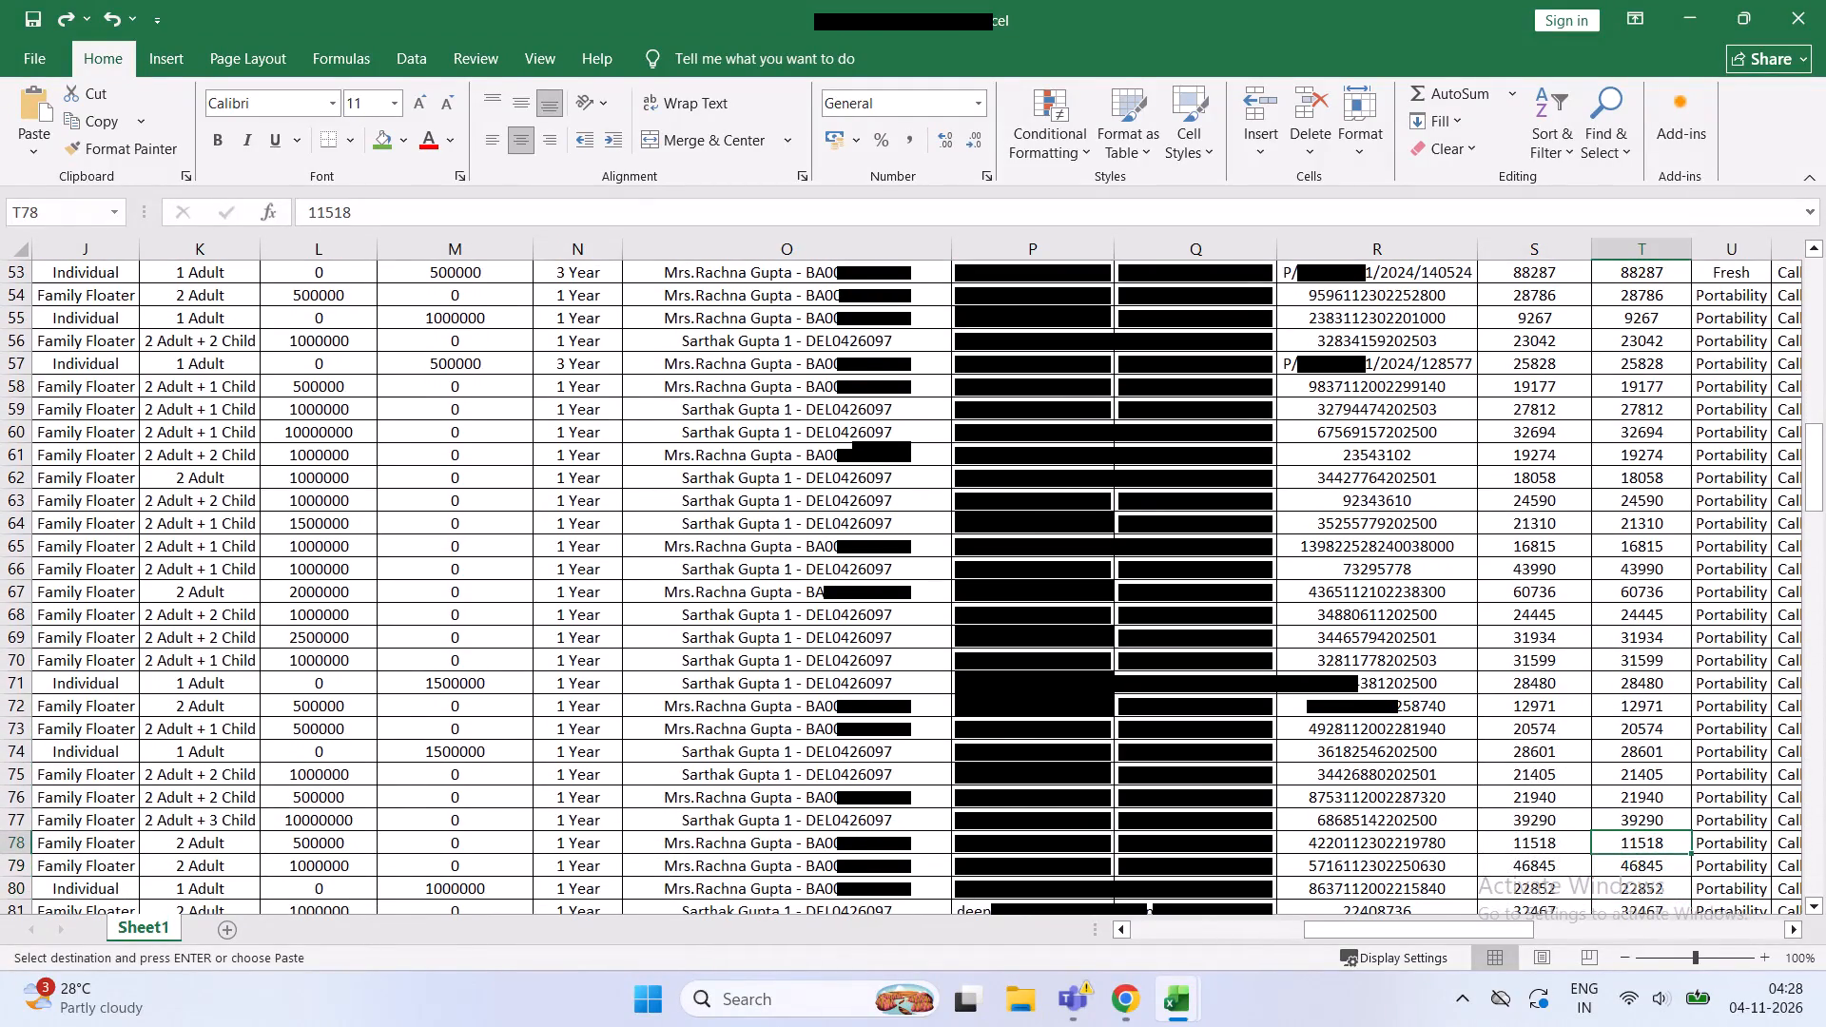
key(Down)
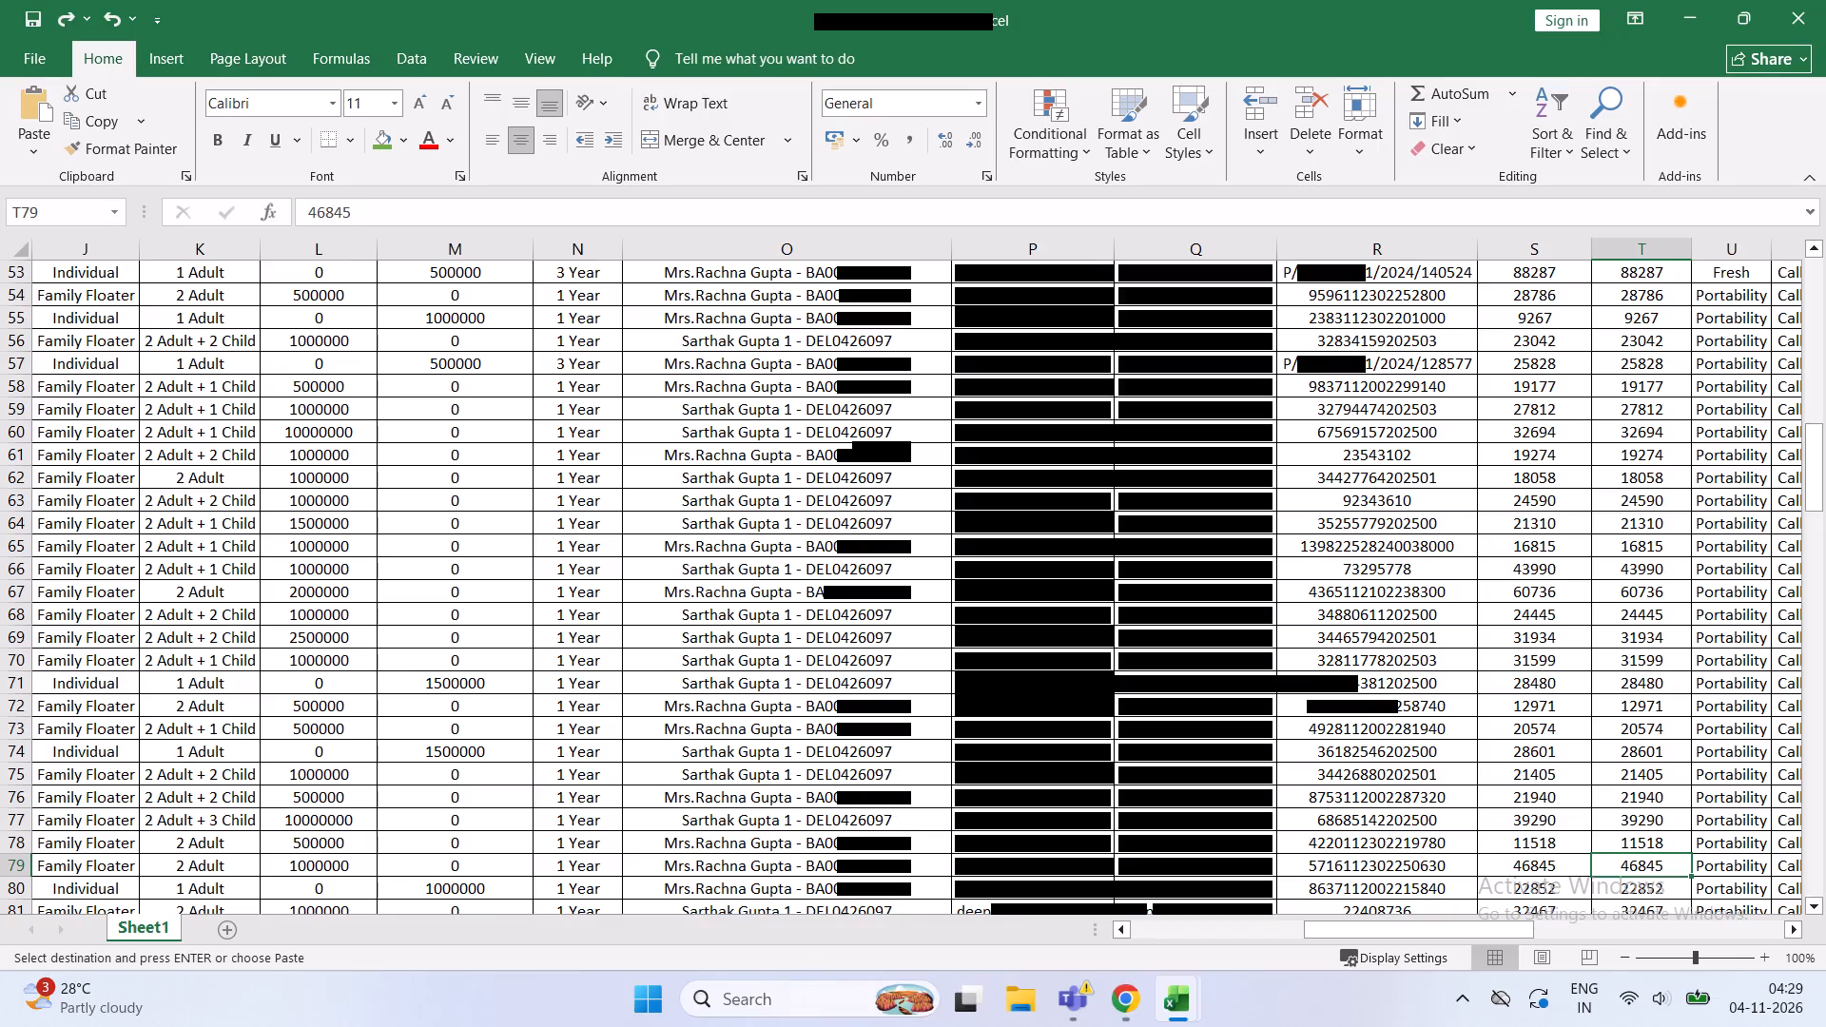
Check the premium amounts in column S from row 79 back up to row 67.
key(Left)
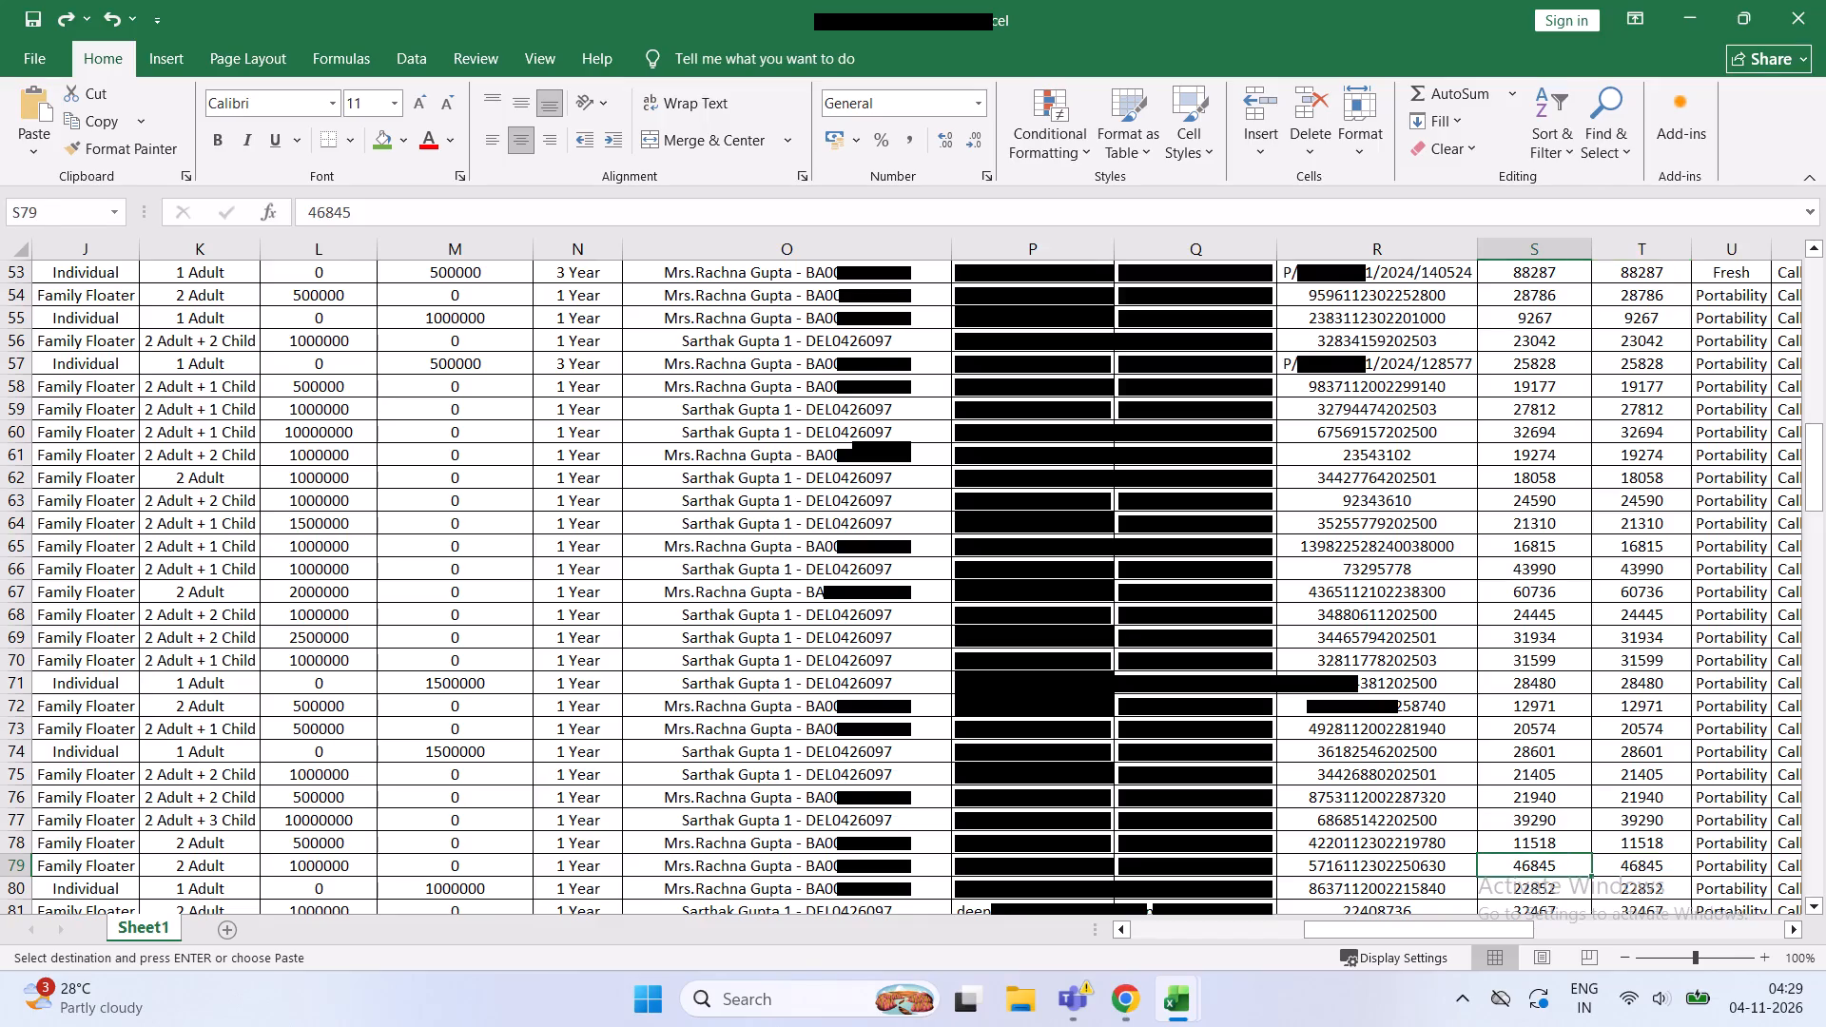
key(Up)
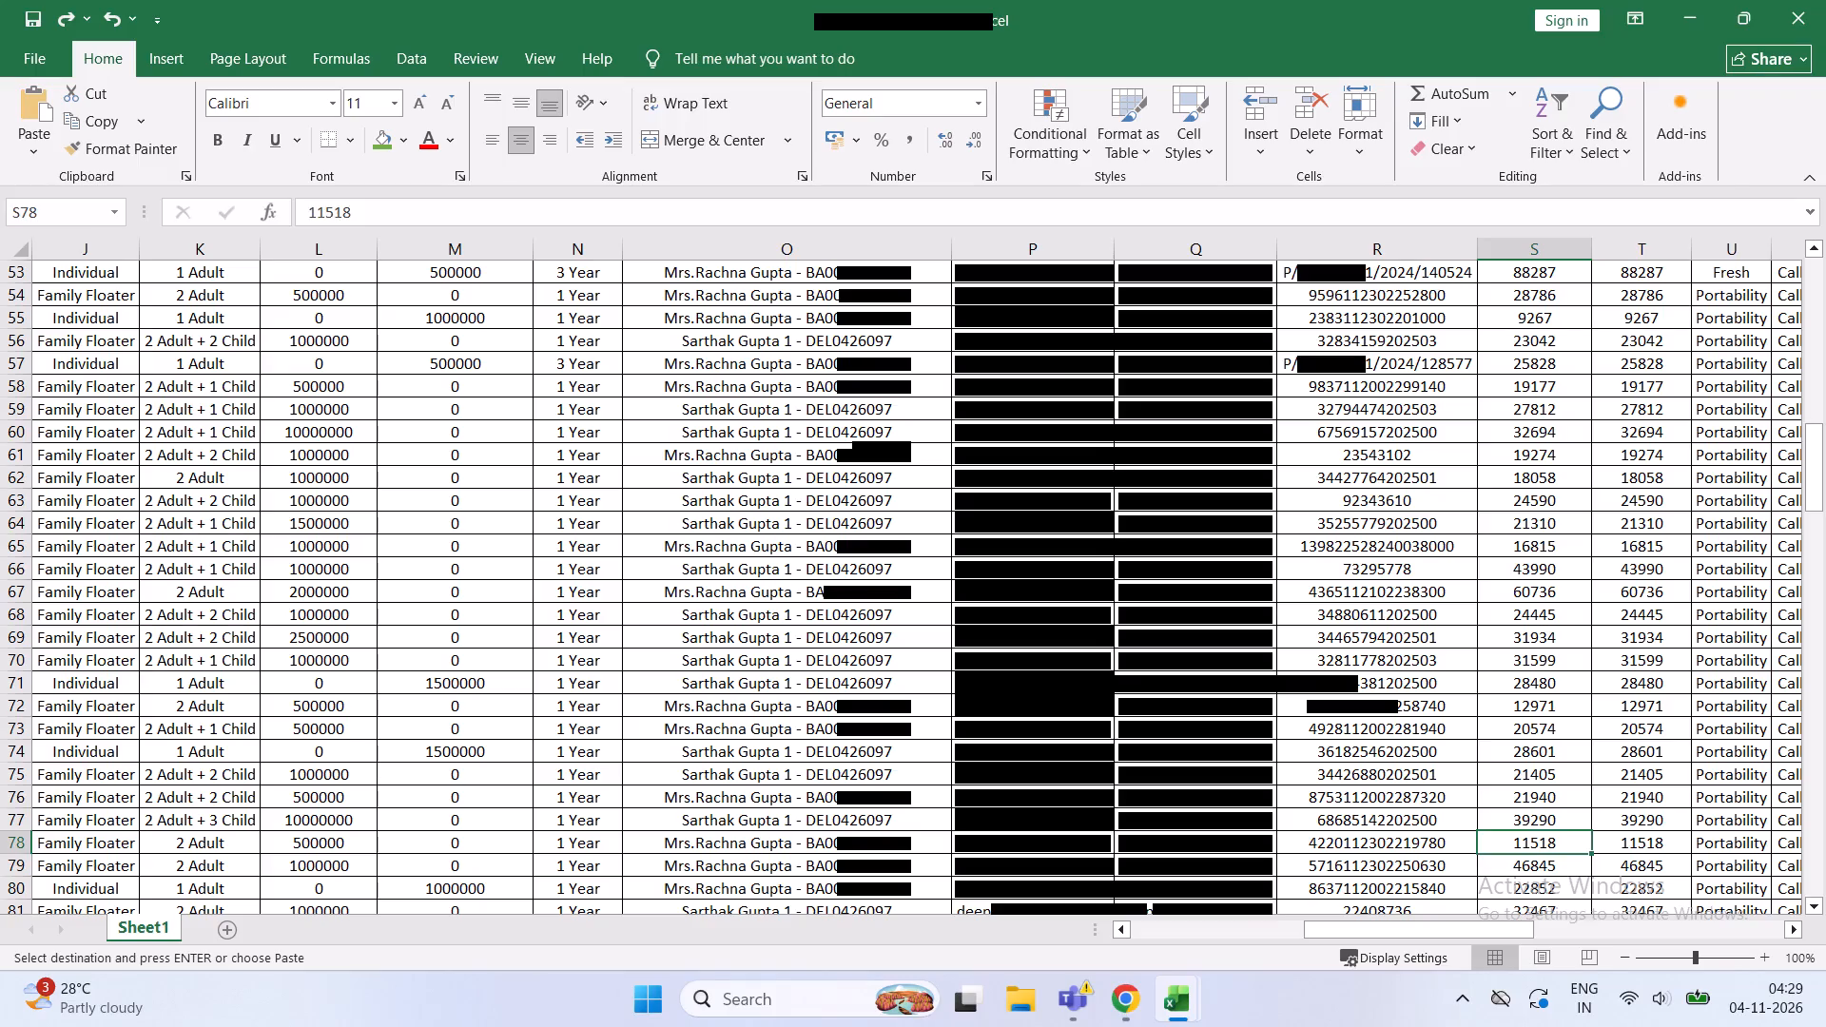
key(Up)
key(Up)
key(Up)
key(Up)
key(Up)
key(Up)
key(Up)
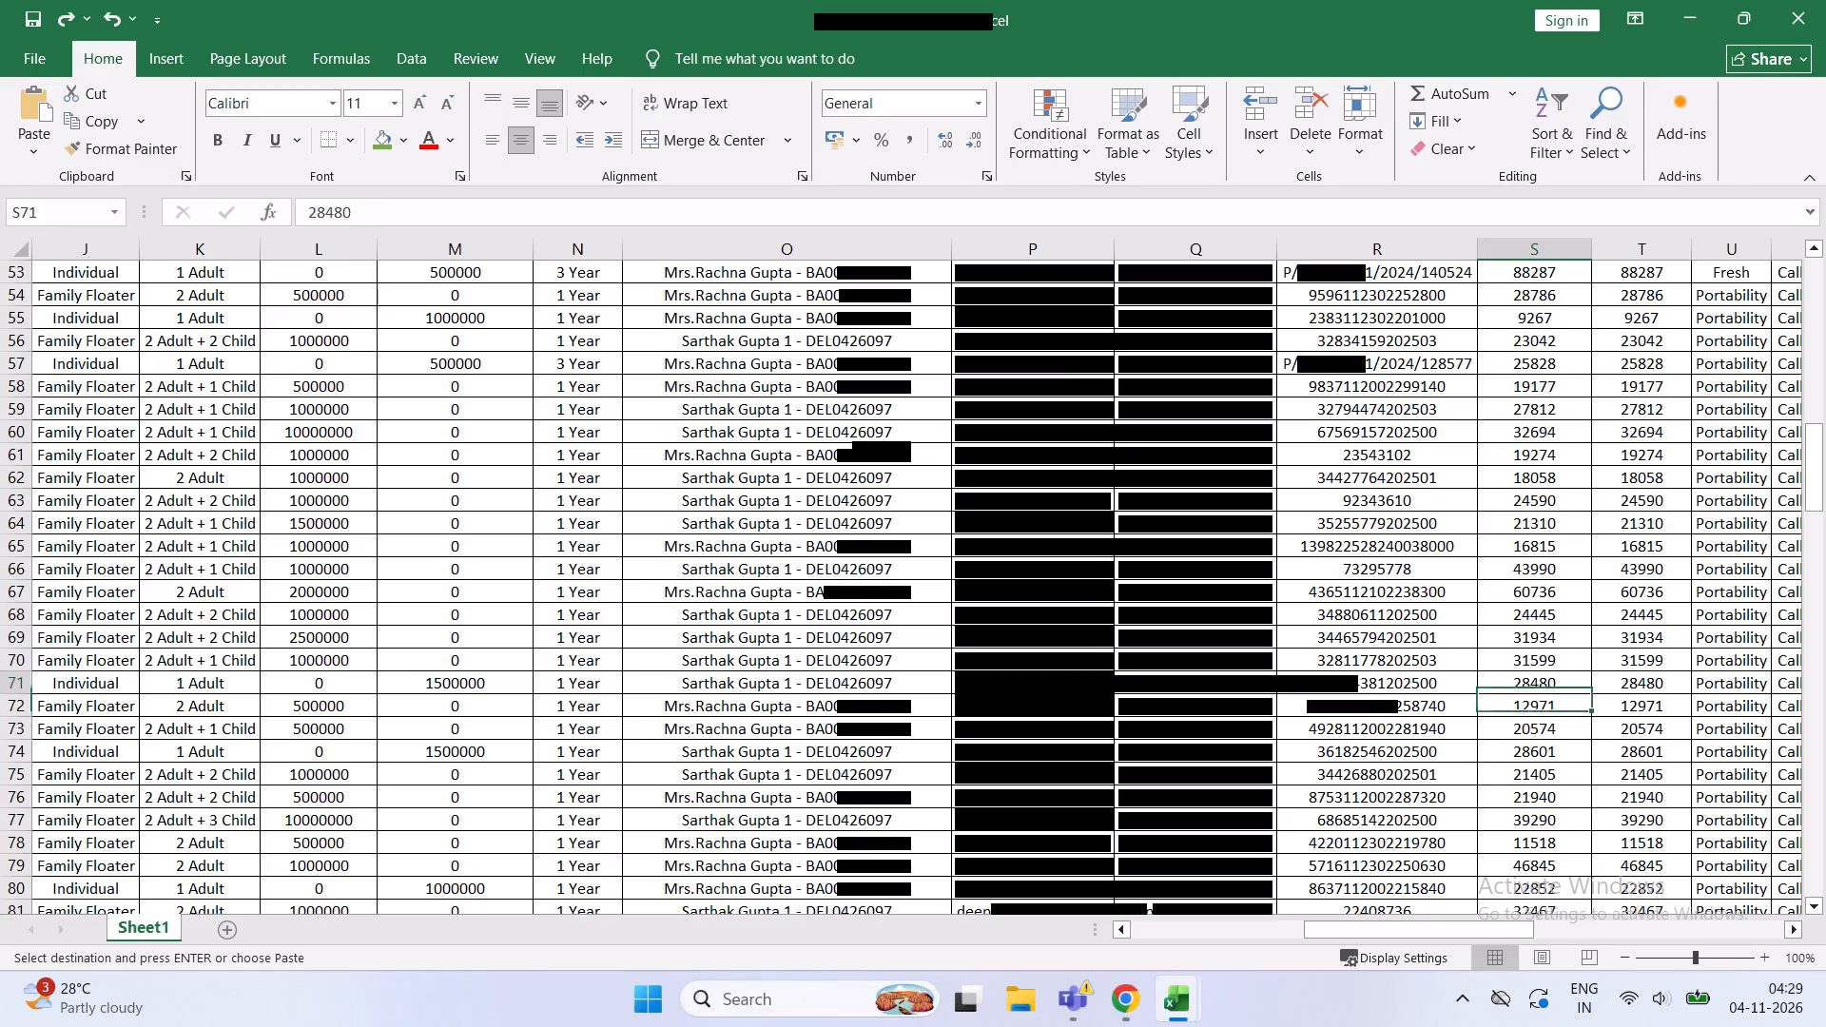
key(Up)
key(Up)
key(Up)
key(Up)
Go back along row 67 from column S to its customer details in column C.
key(Left)
key(Left)
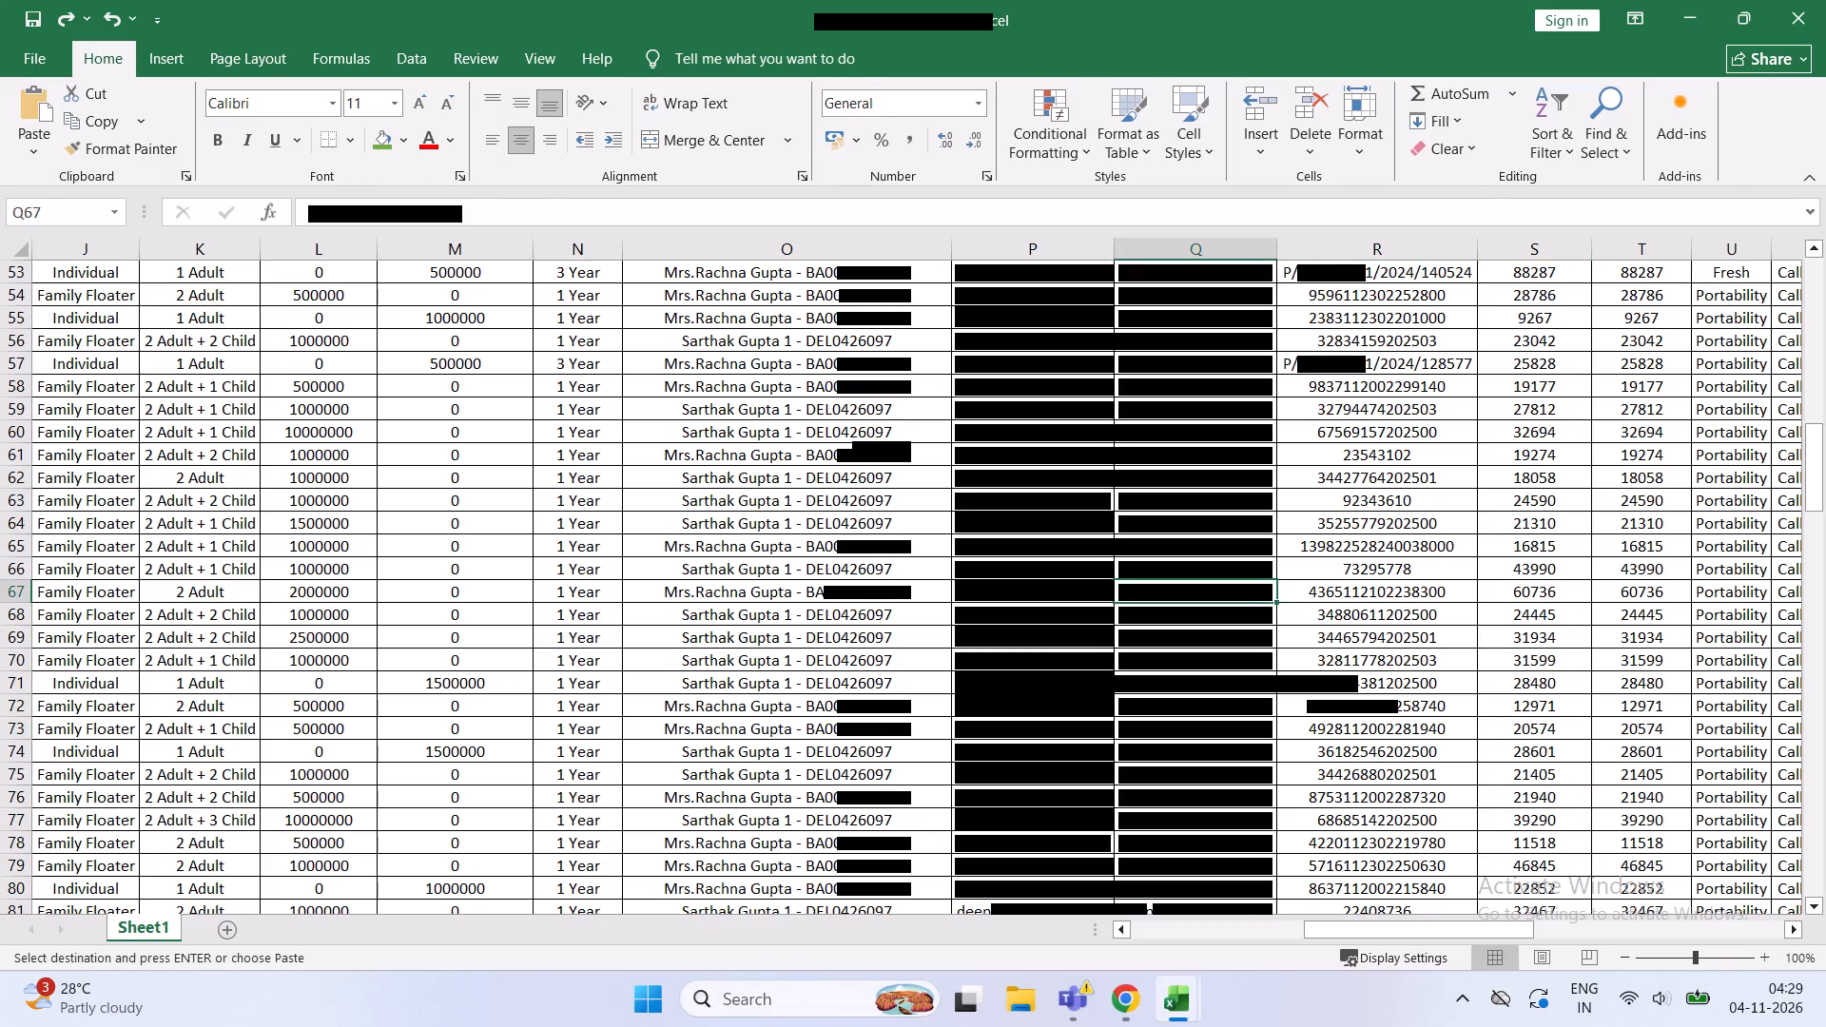
key(Left)
key(Left)
key(Left)
key(Left)
key(Left)
key(Left)
key(Left)
key(Left)
key(Left)
key(Left)
key(Left)
key(Left)
key(Left)
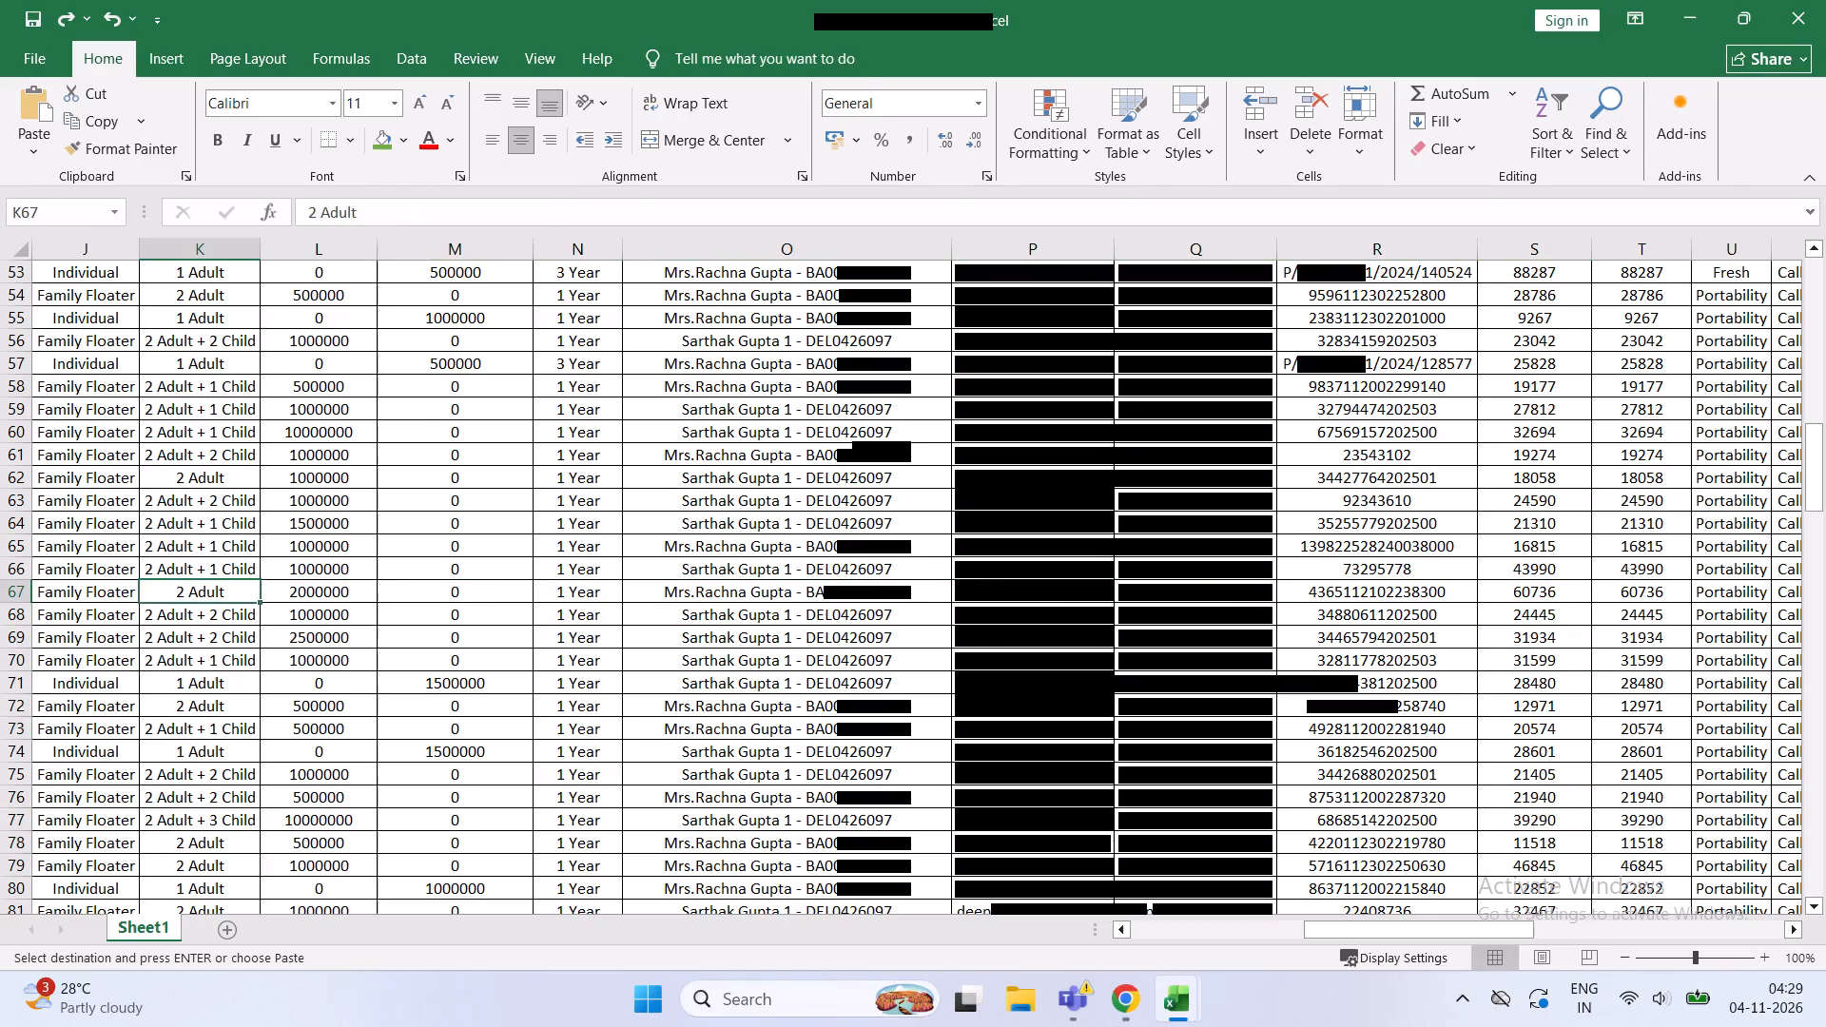
key(Left)
Review row 67's contact numbers in columns E to G and return to the customer name in column D.
key(Right)
key(Right)
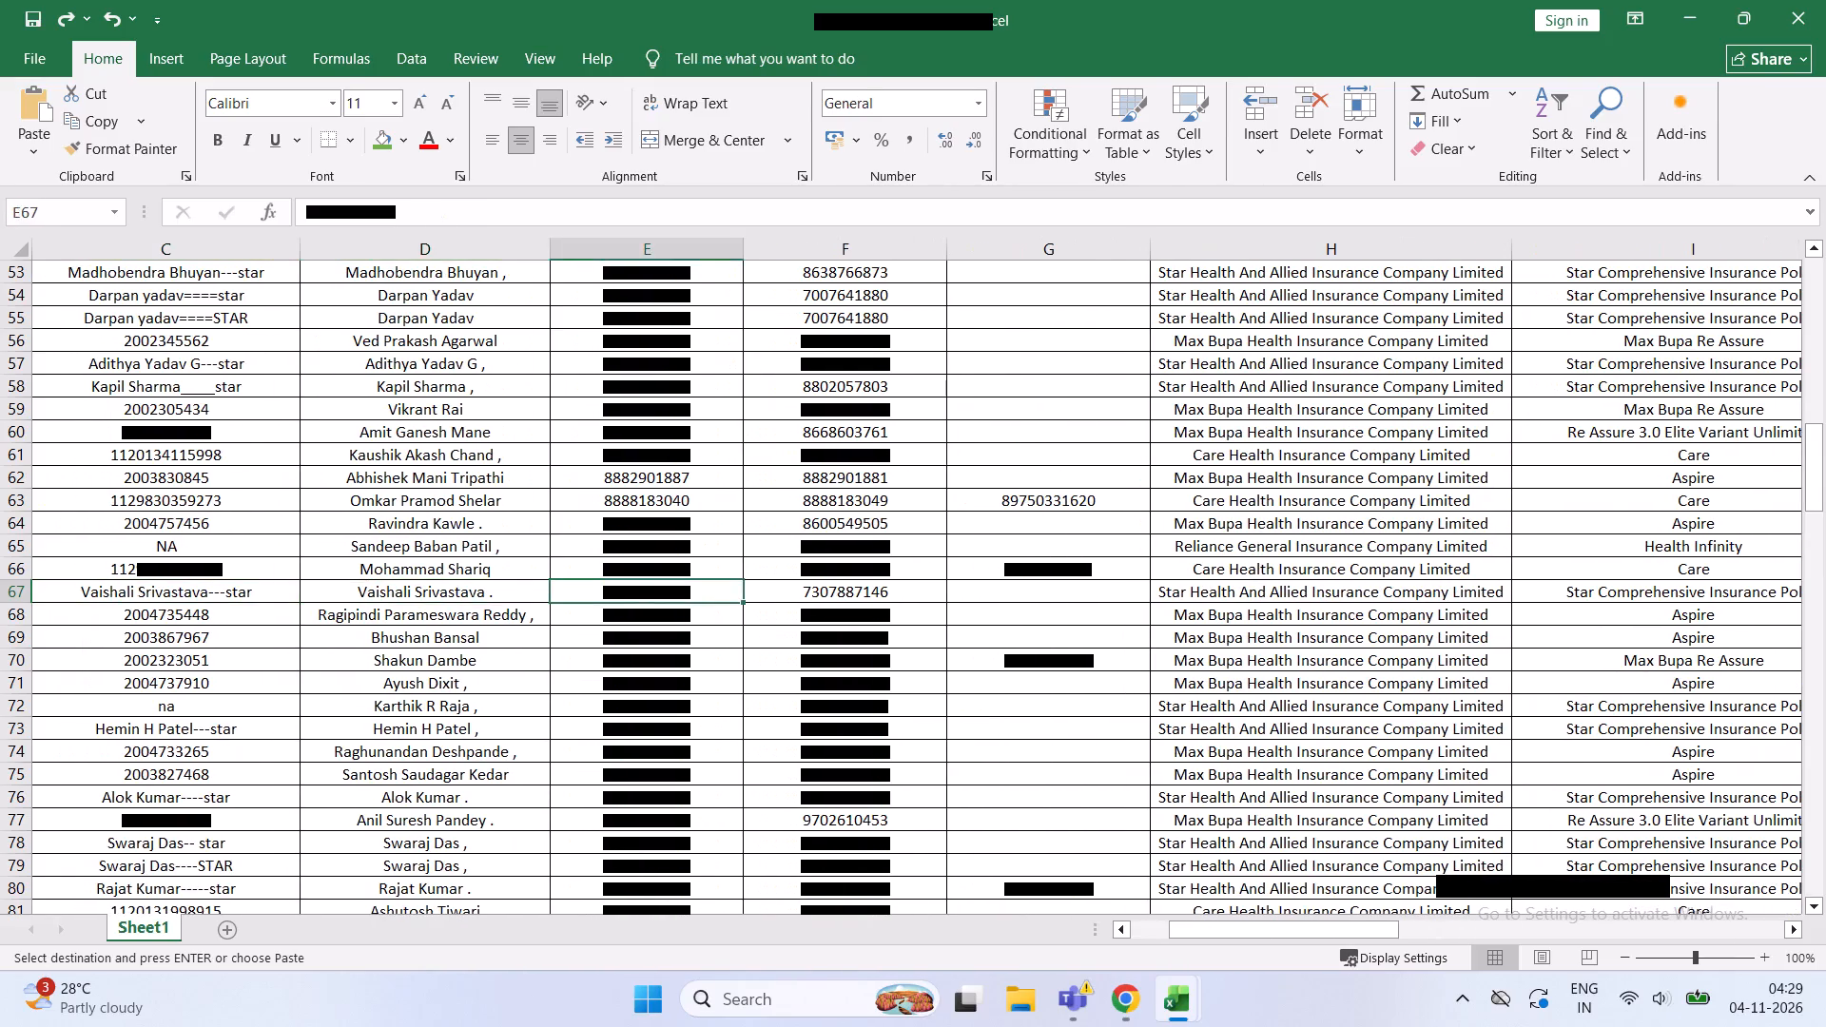
key(Right)
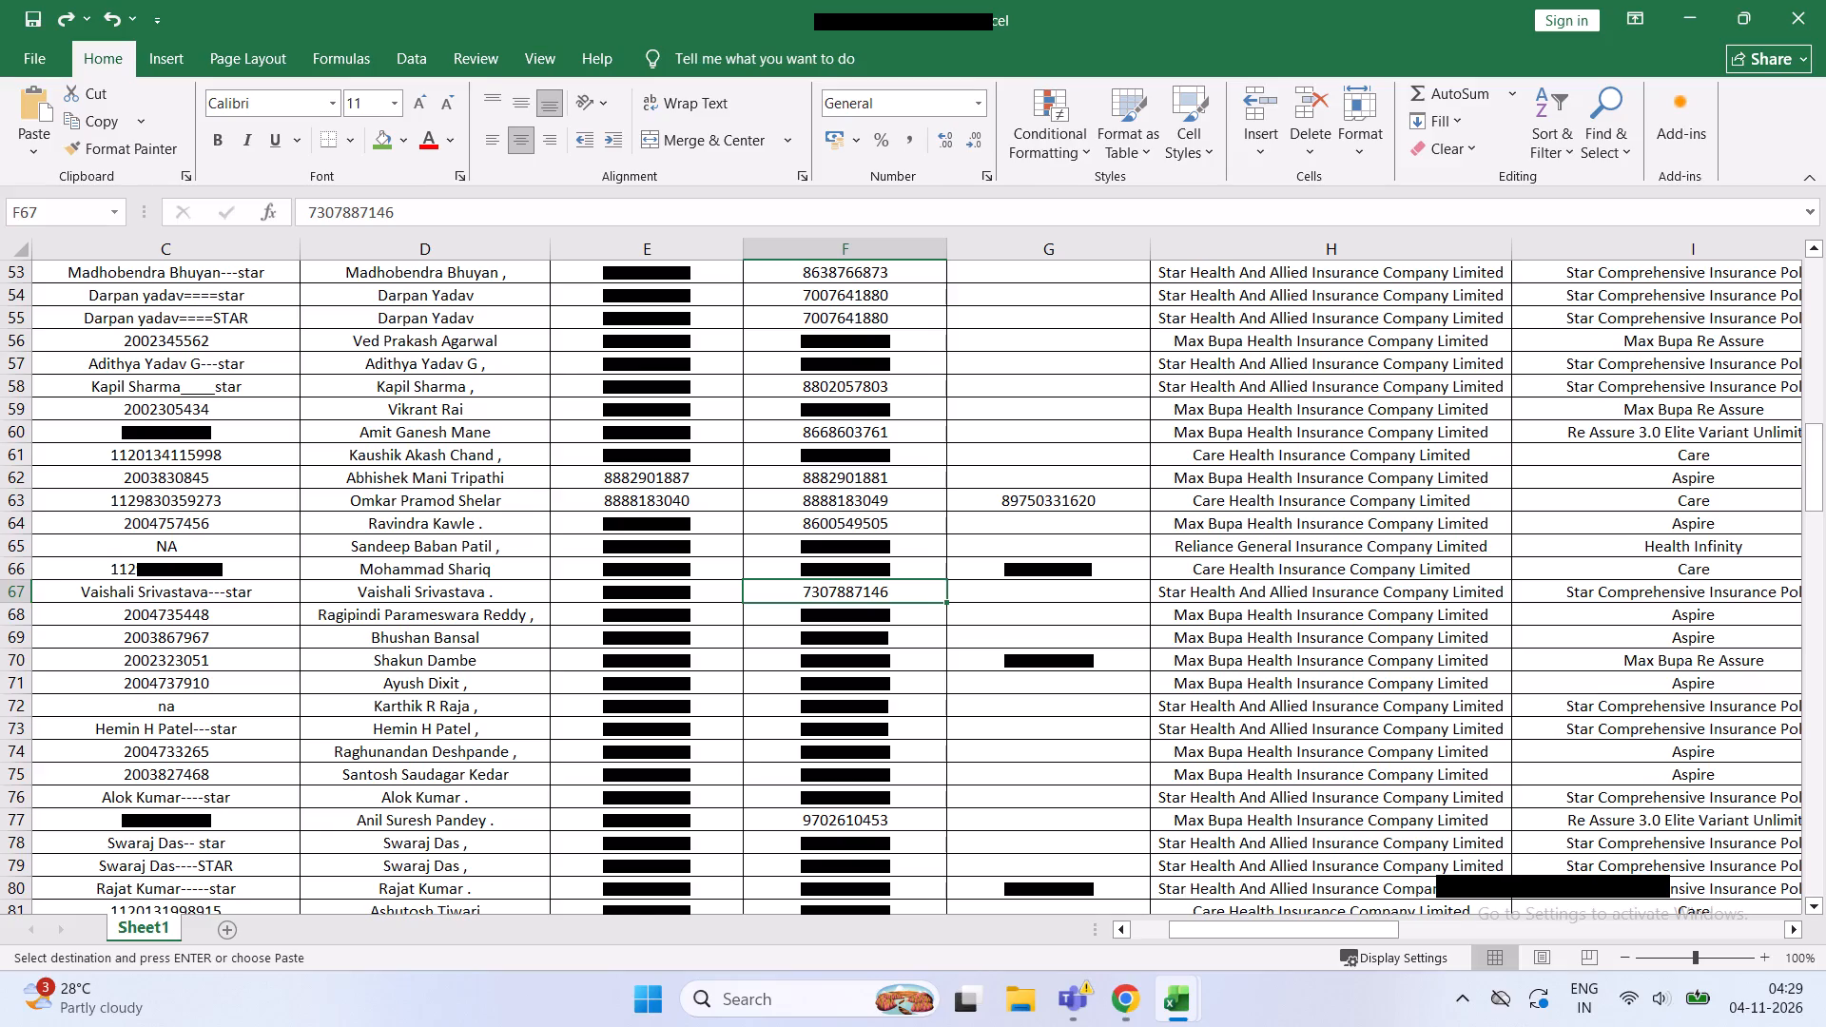
key(Right)
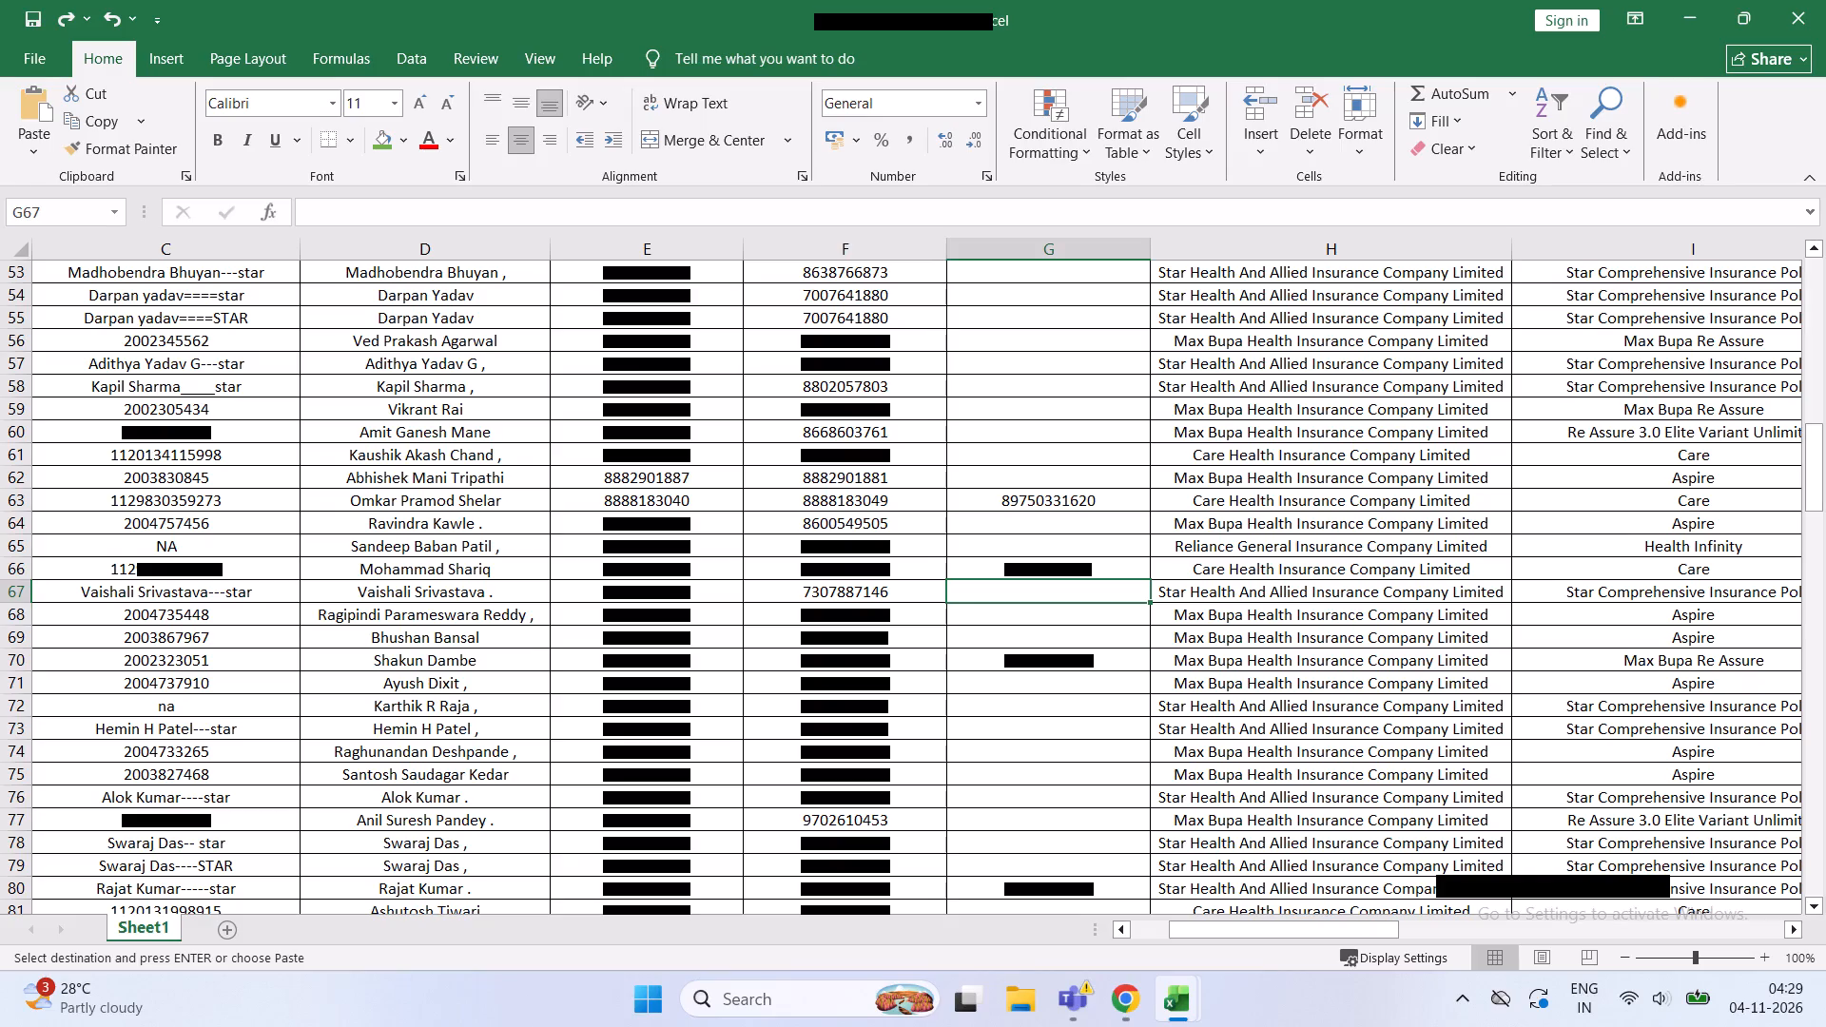
key(Left)
key(Left)
key(Left)
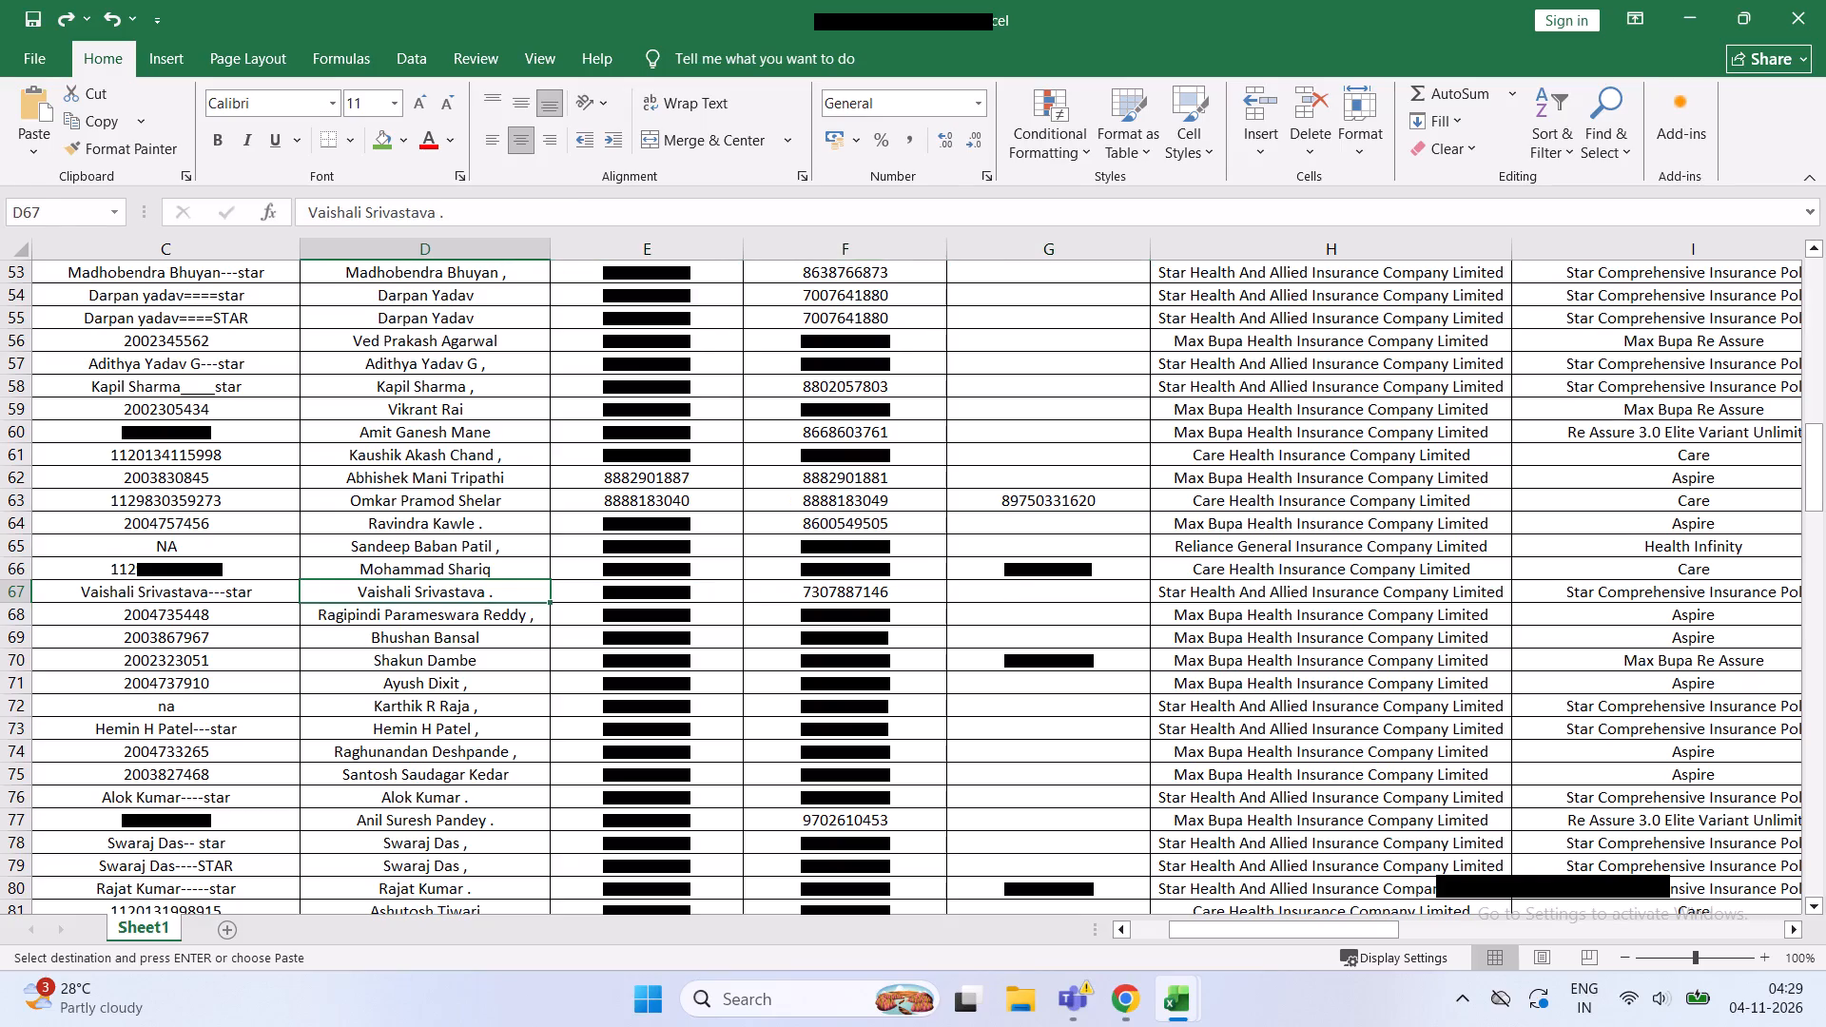
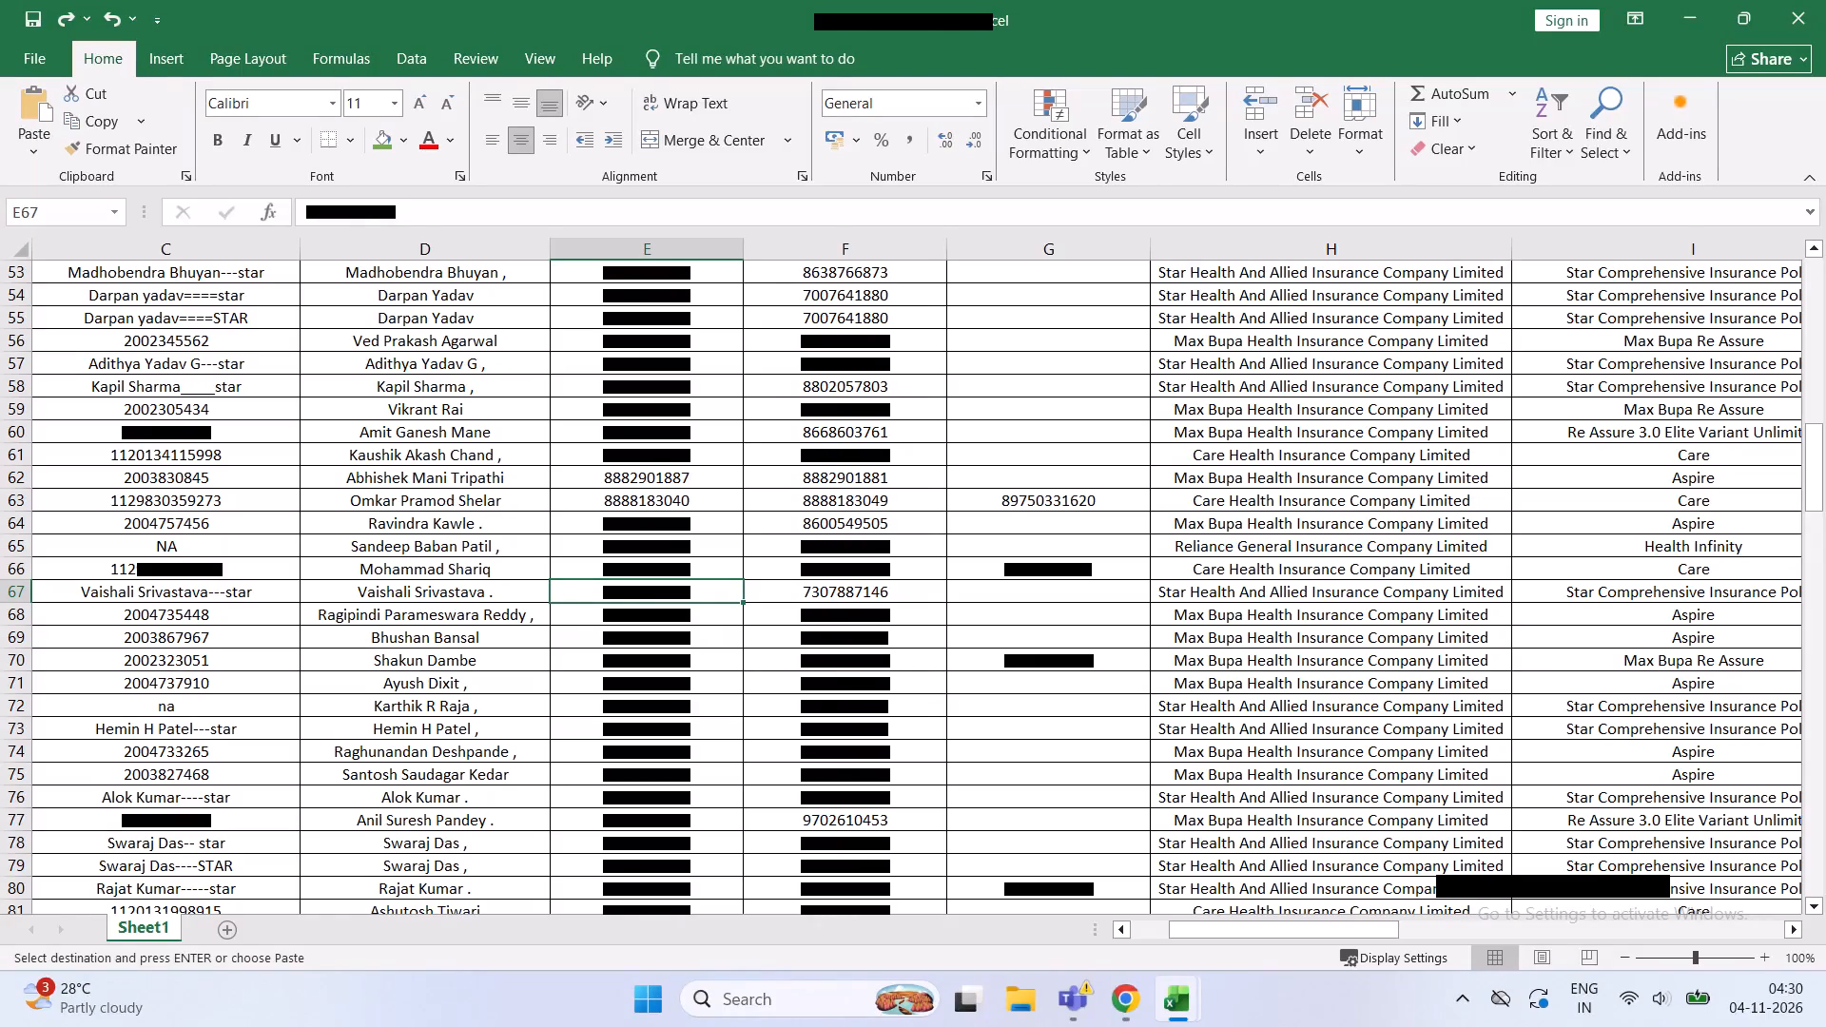
Review row 67's policy details from the contact number in column E across to the premium in column T.
key(Right)
key(Right)
key(Right)
key(Right)
key(Right)
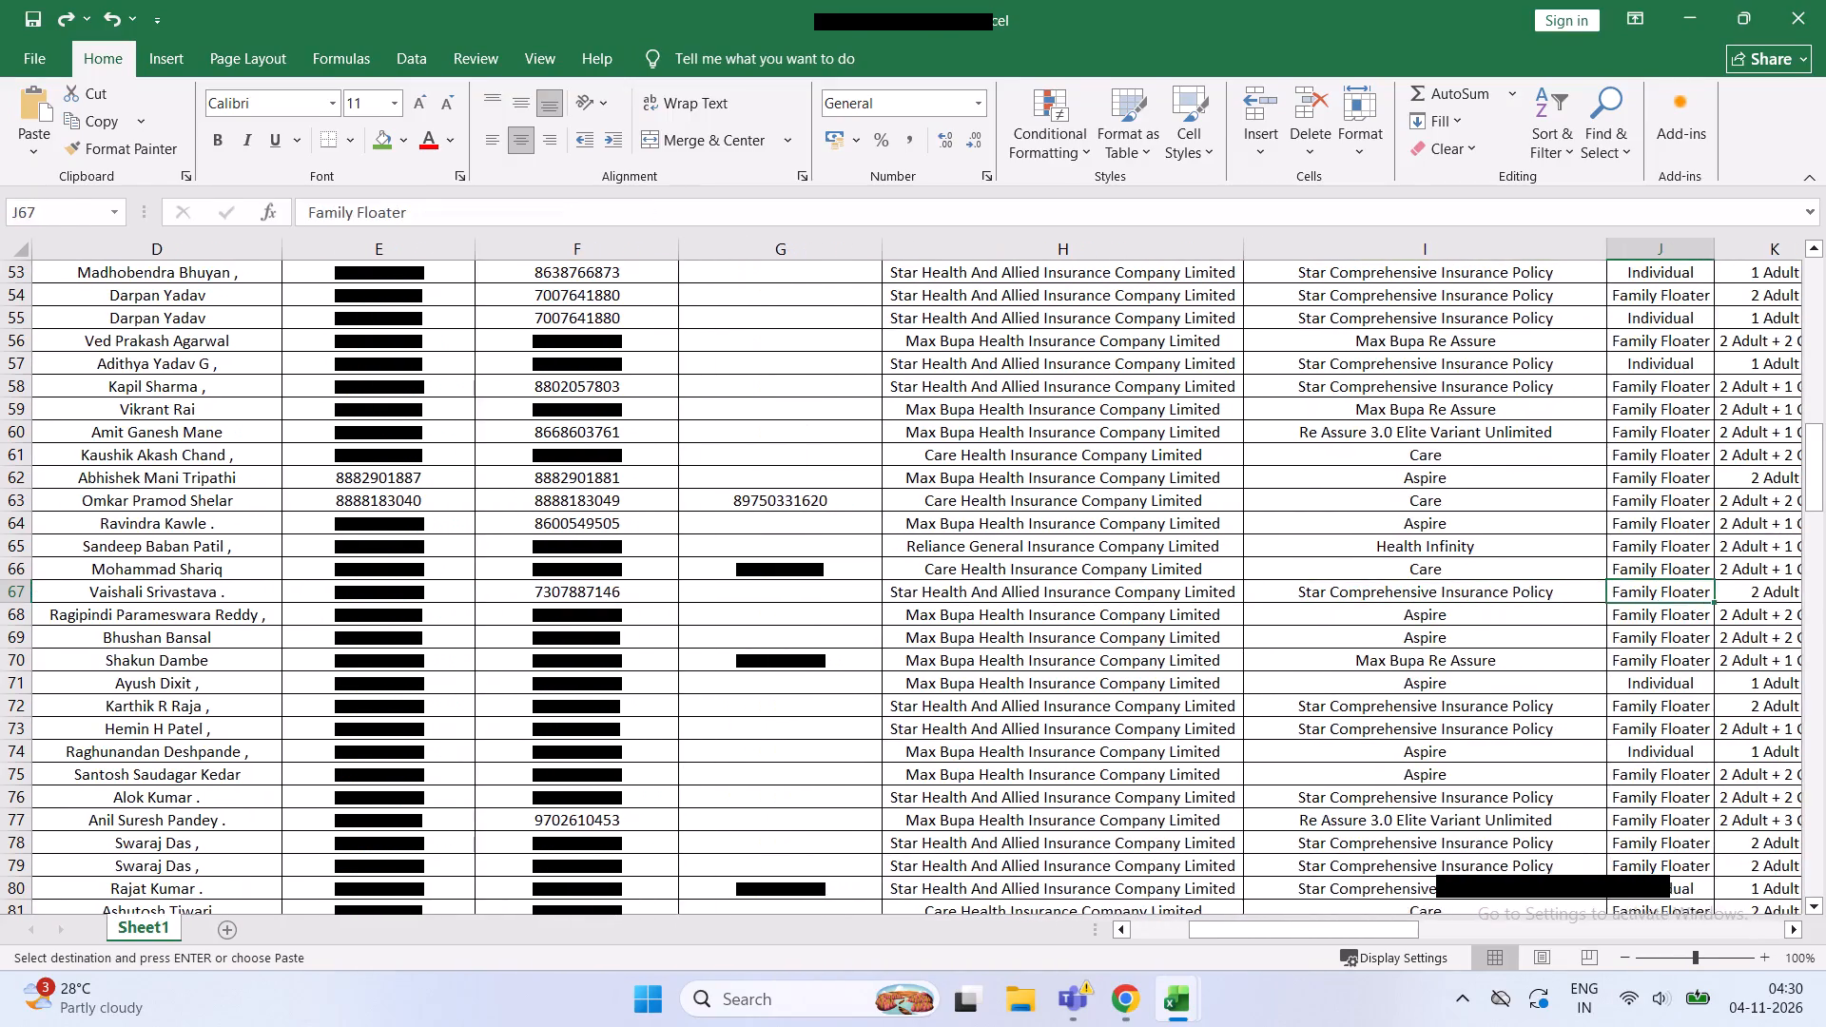
key(Right)
key(Right)
key(Right)
key(Right)
key(Right)
key(Right)
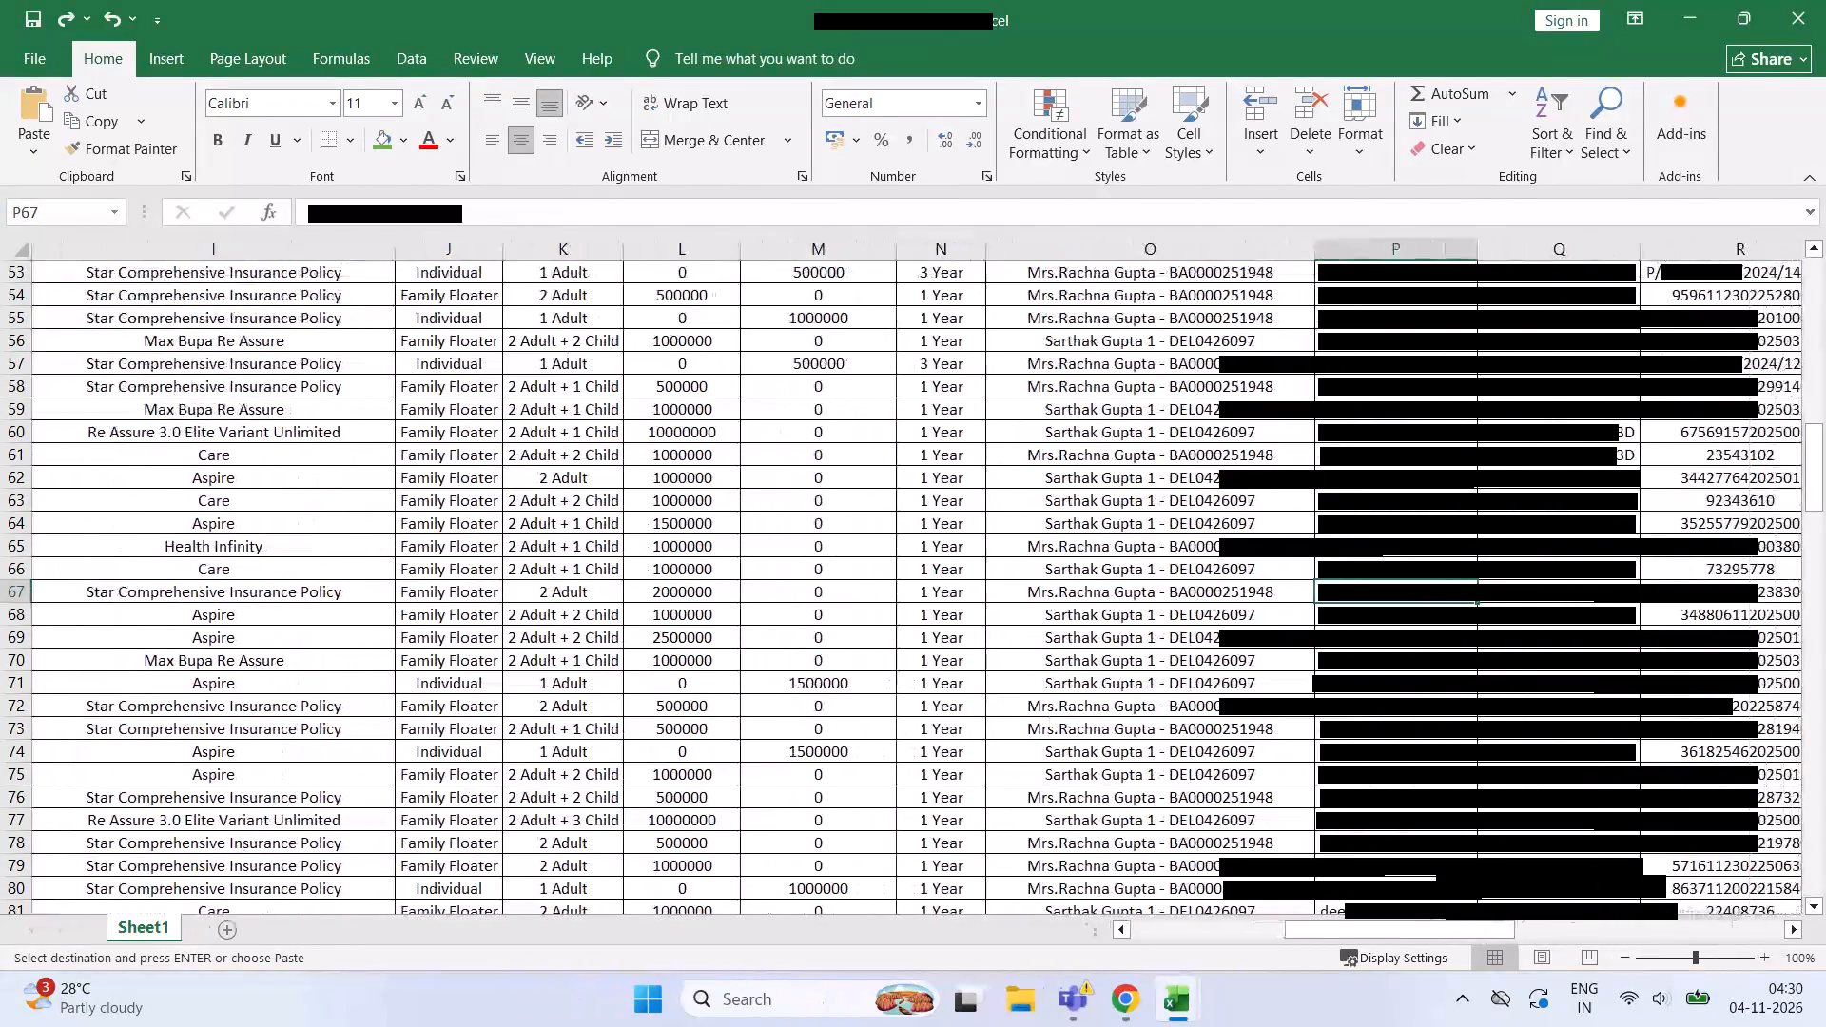
key(Right)
key(Right)
key(Right)
key(Right)
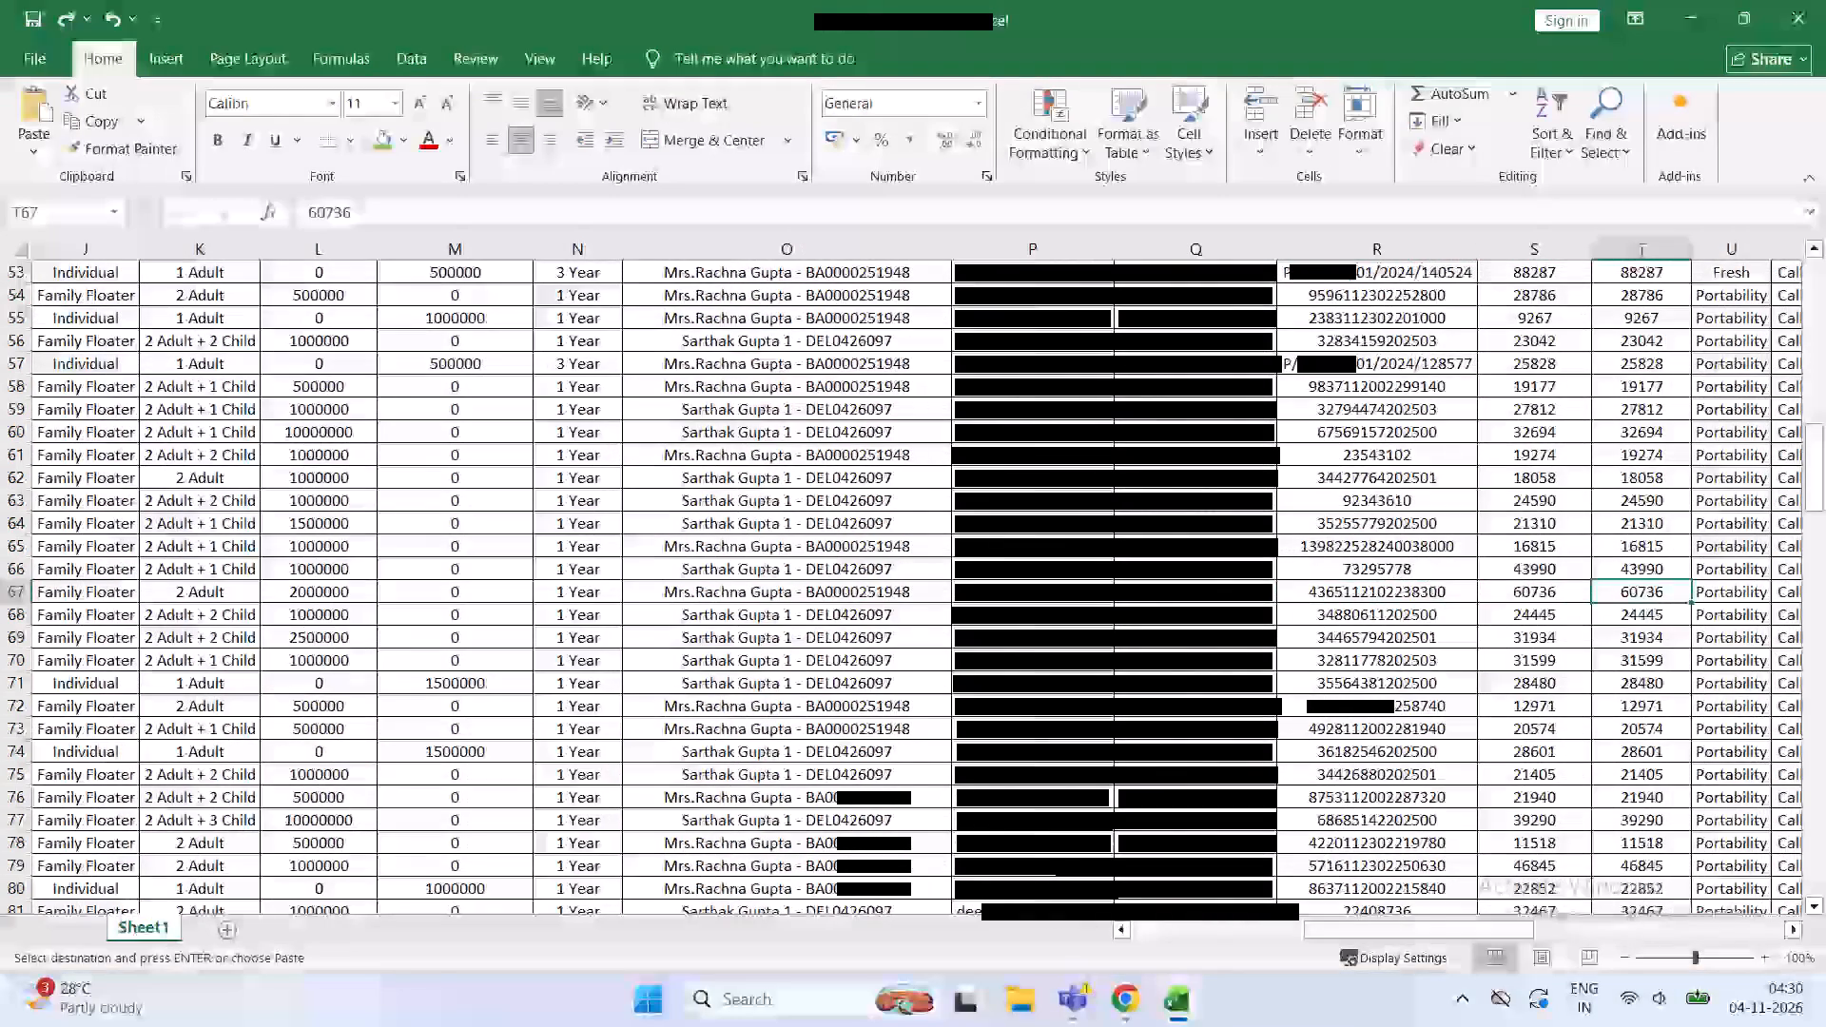
Check the column S premiums down to row 69, and review that row back to the customer name in column D and contact number in column E.
key(Left)
key(Down)
key(Down)
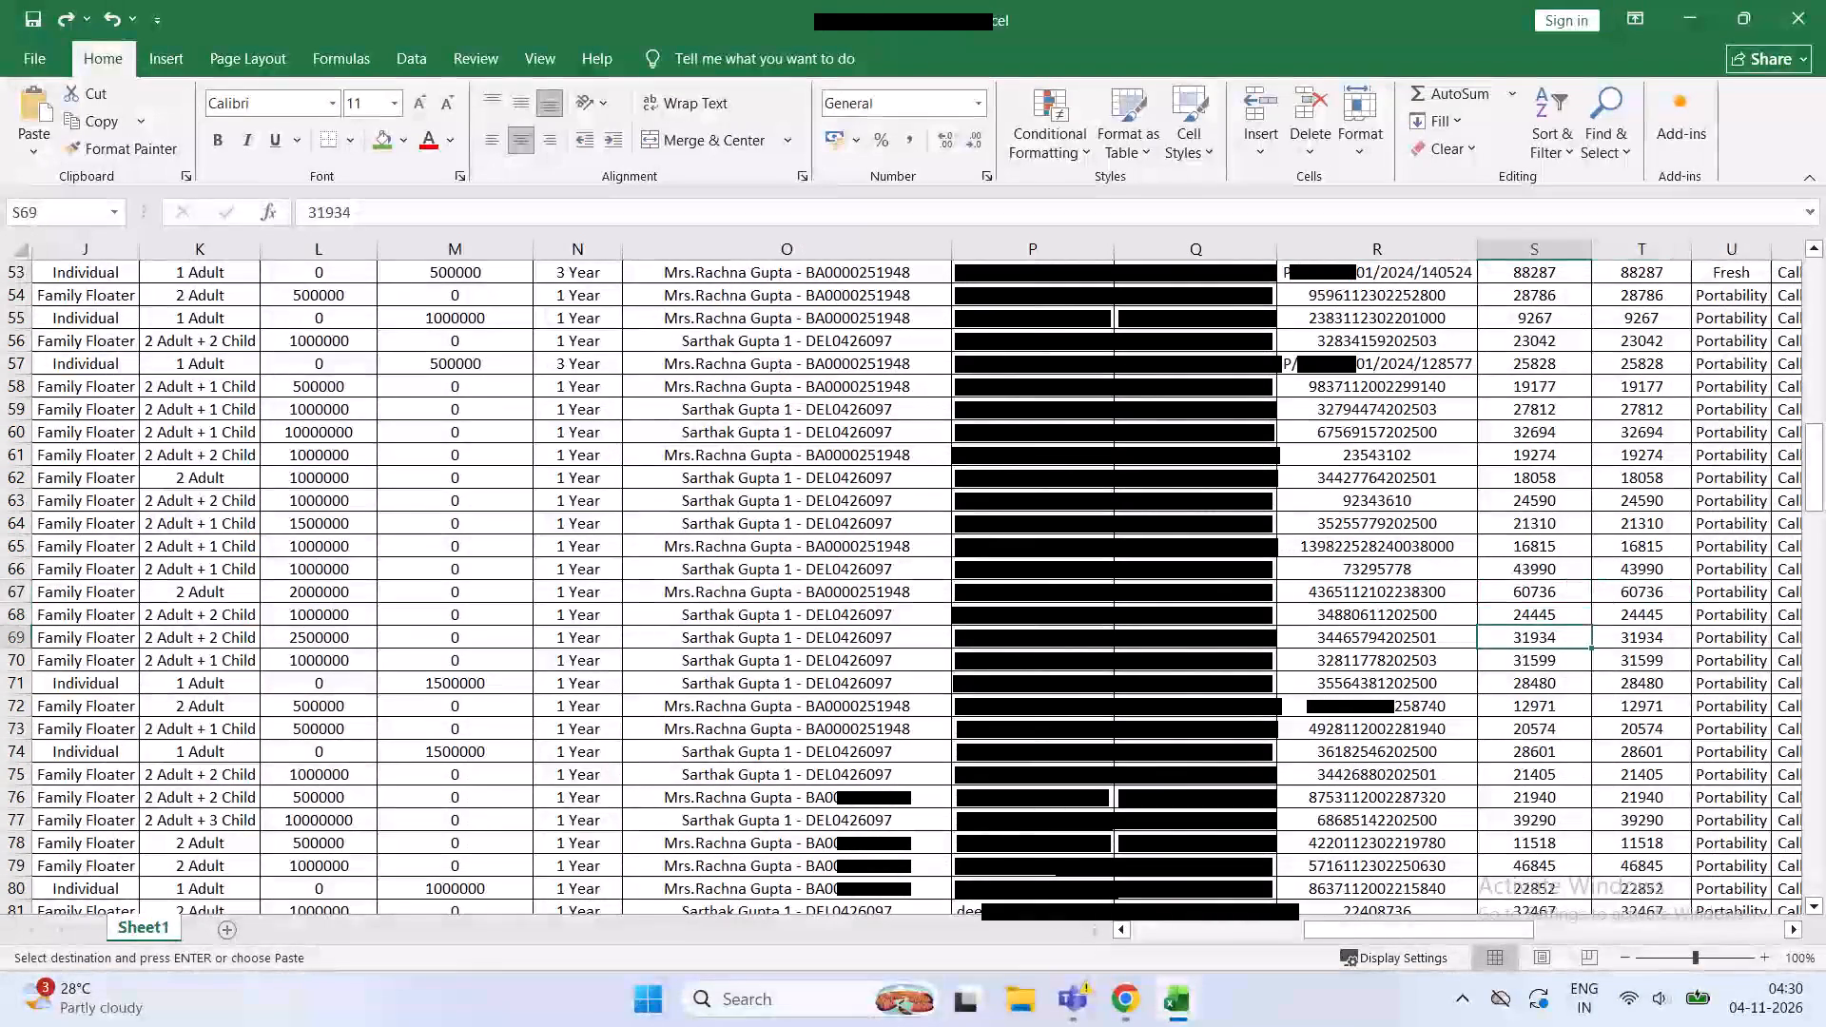
key(Left)
key(Left)
key(Left)
key(Left)
key(Left)
key(Left)
key(Left)
key(Left)
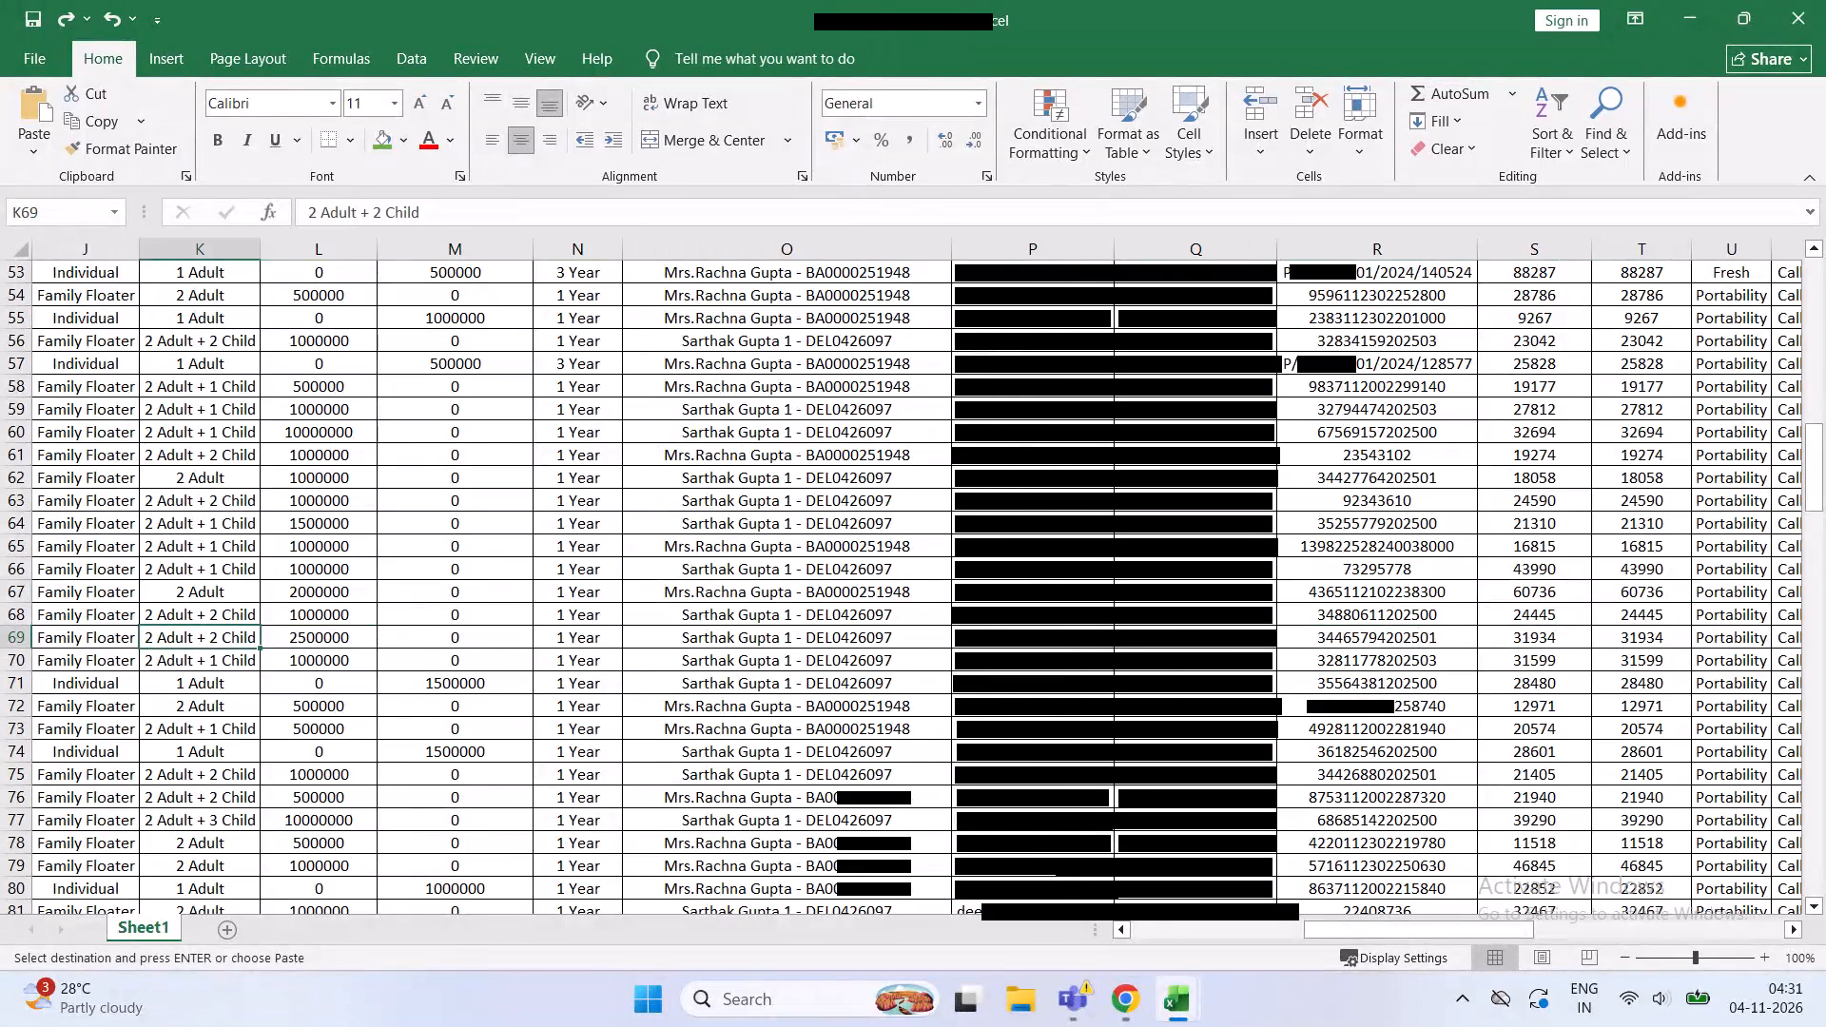
key(Left)
key(Left)
key(Left)
key(Left)
key(Left)
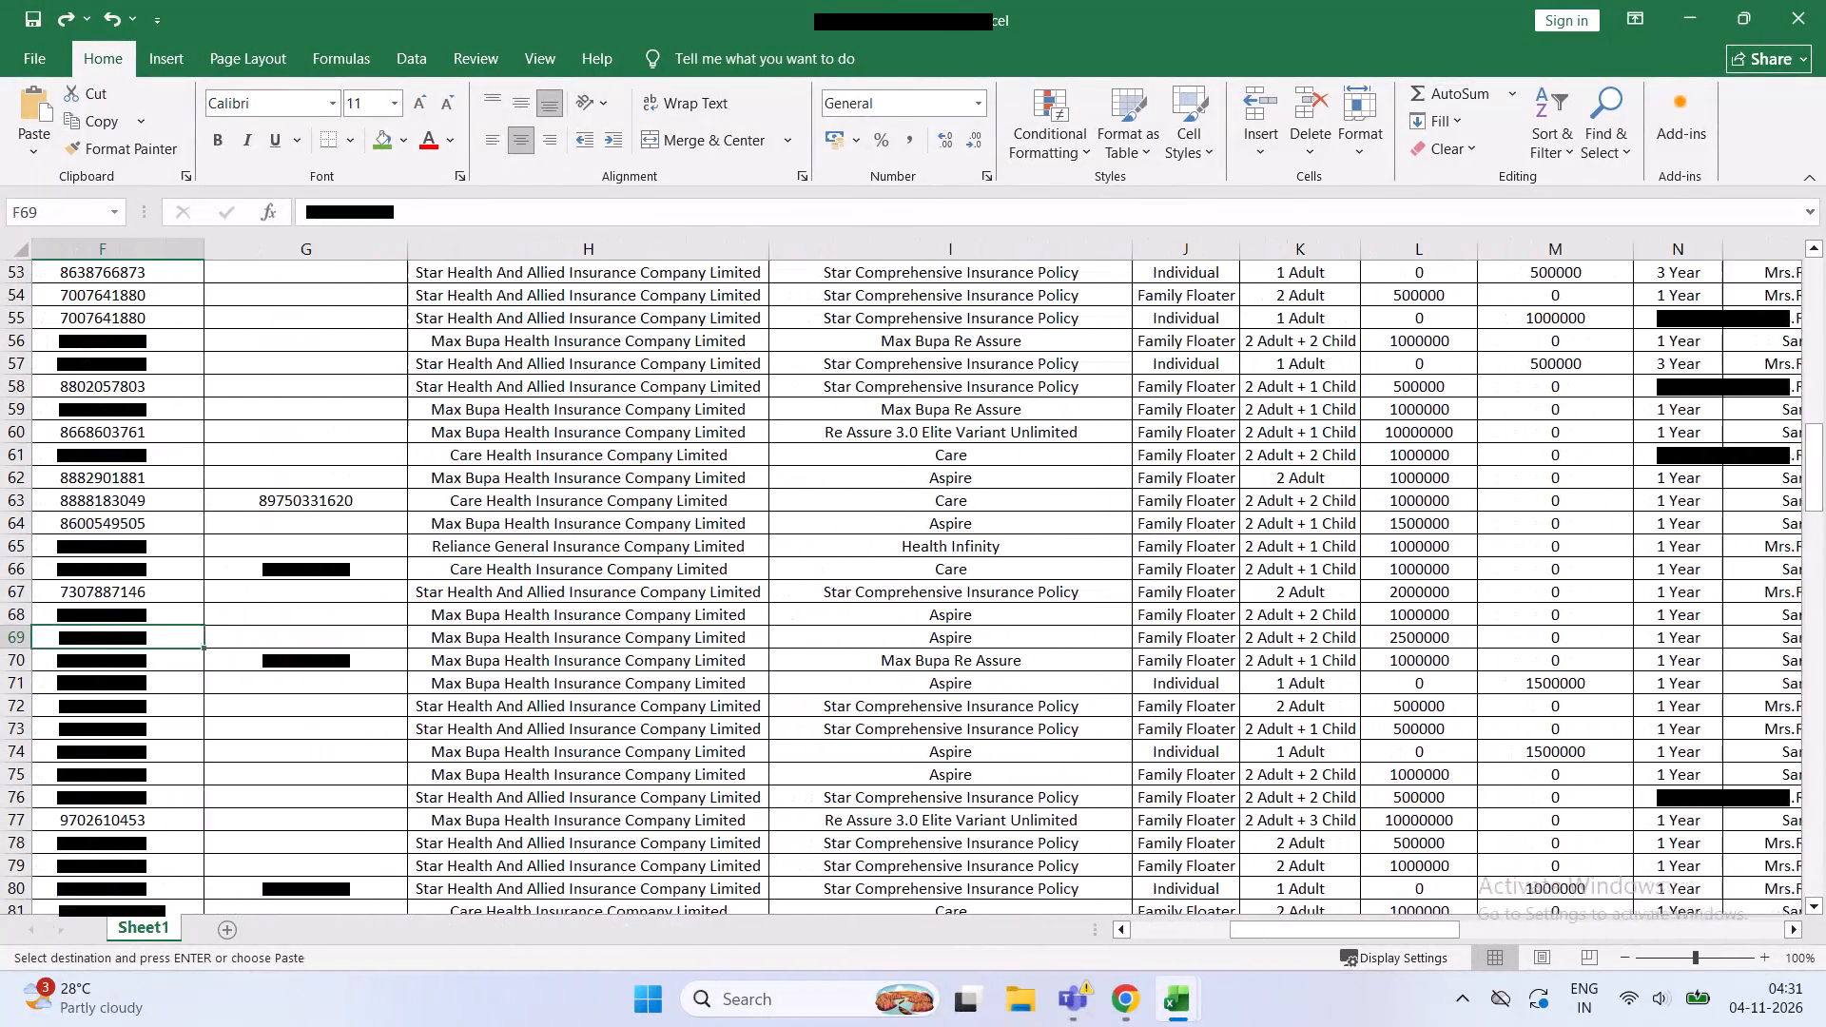
key(Left)
key(Left)
key(Right)
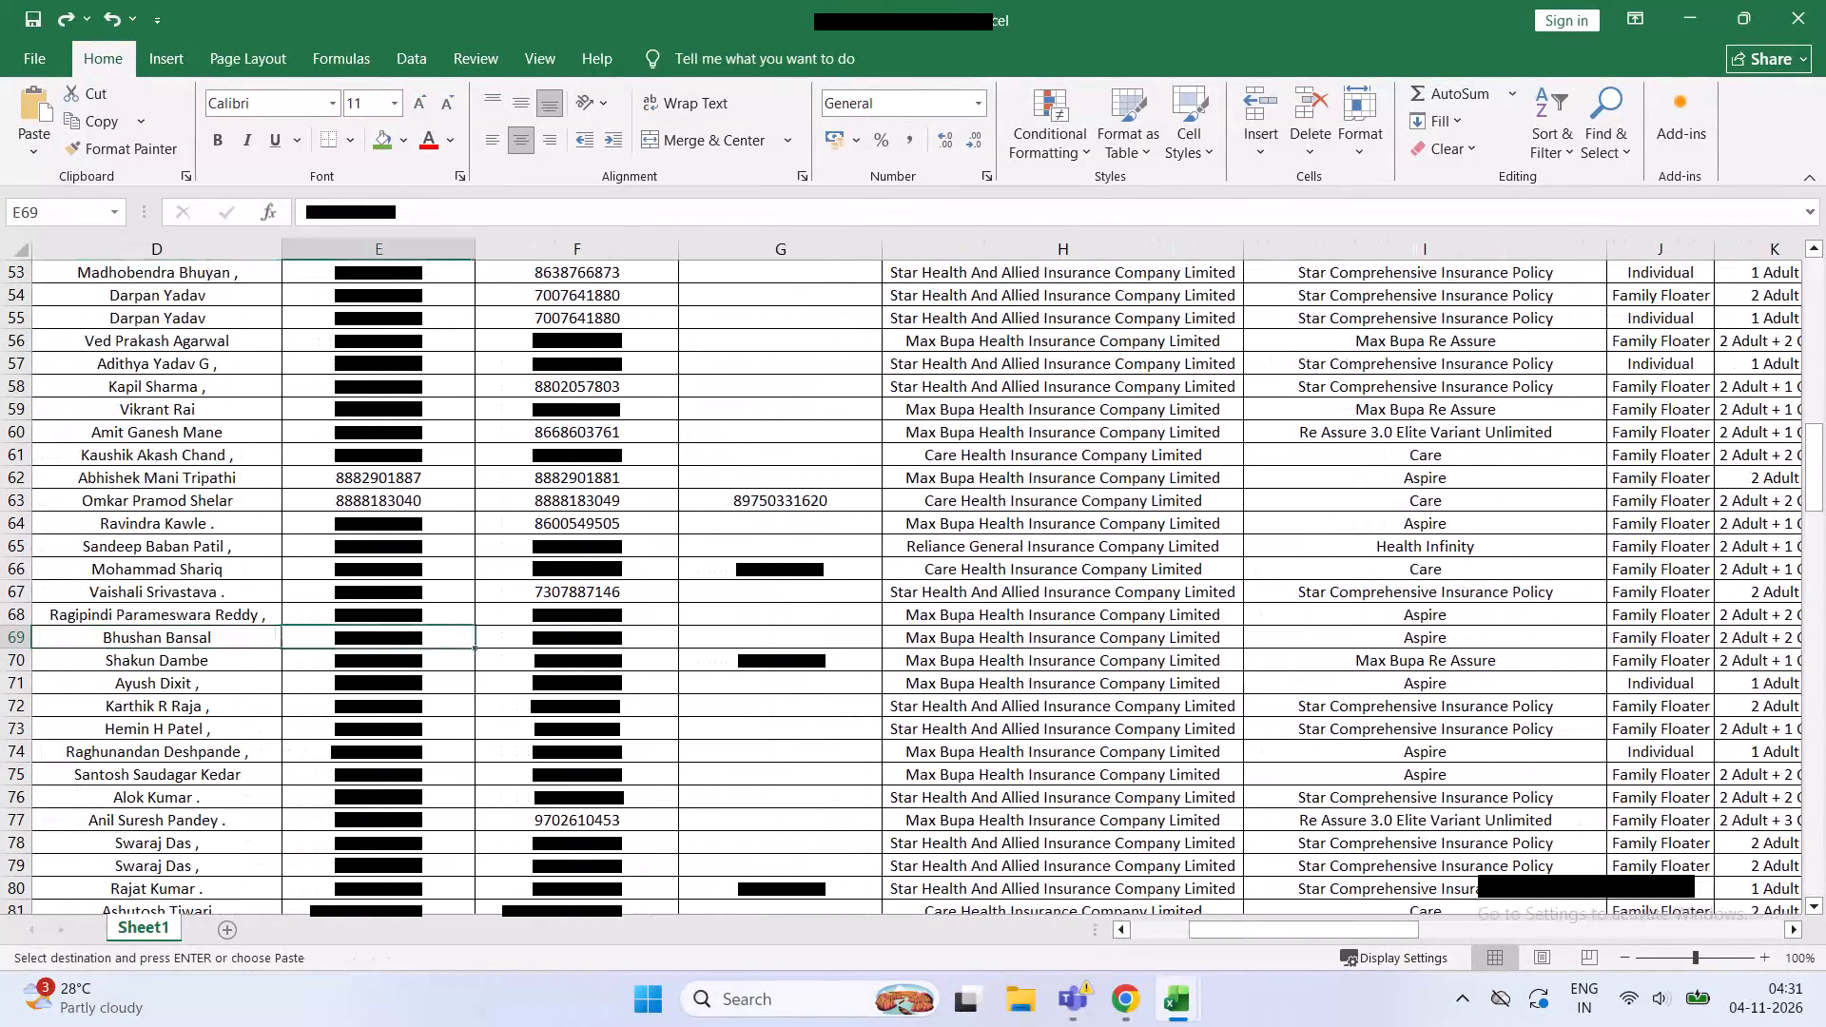
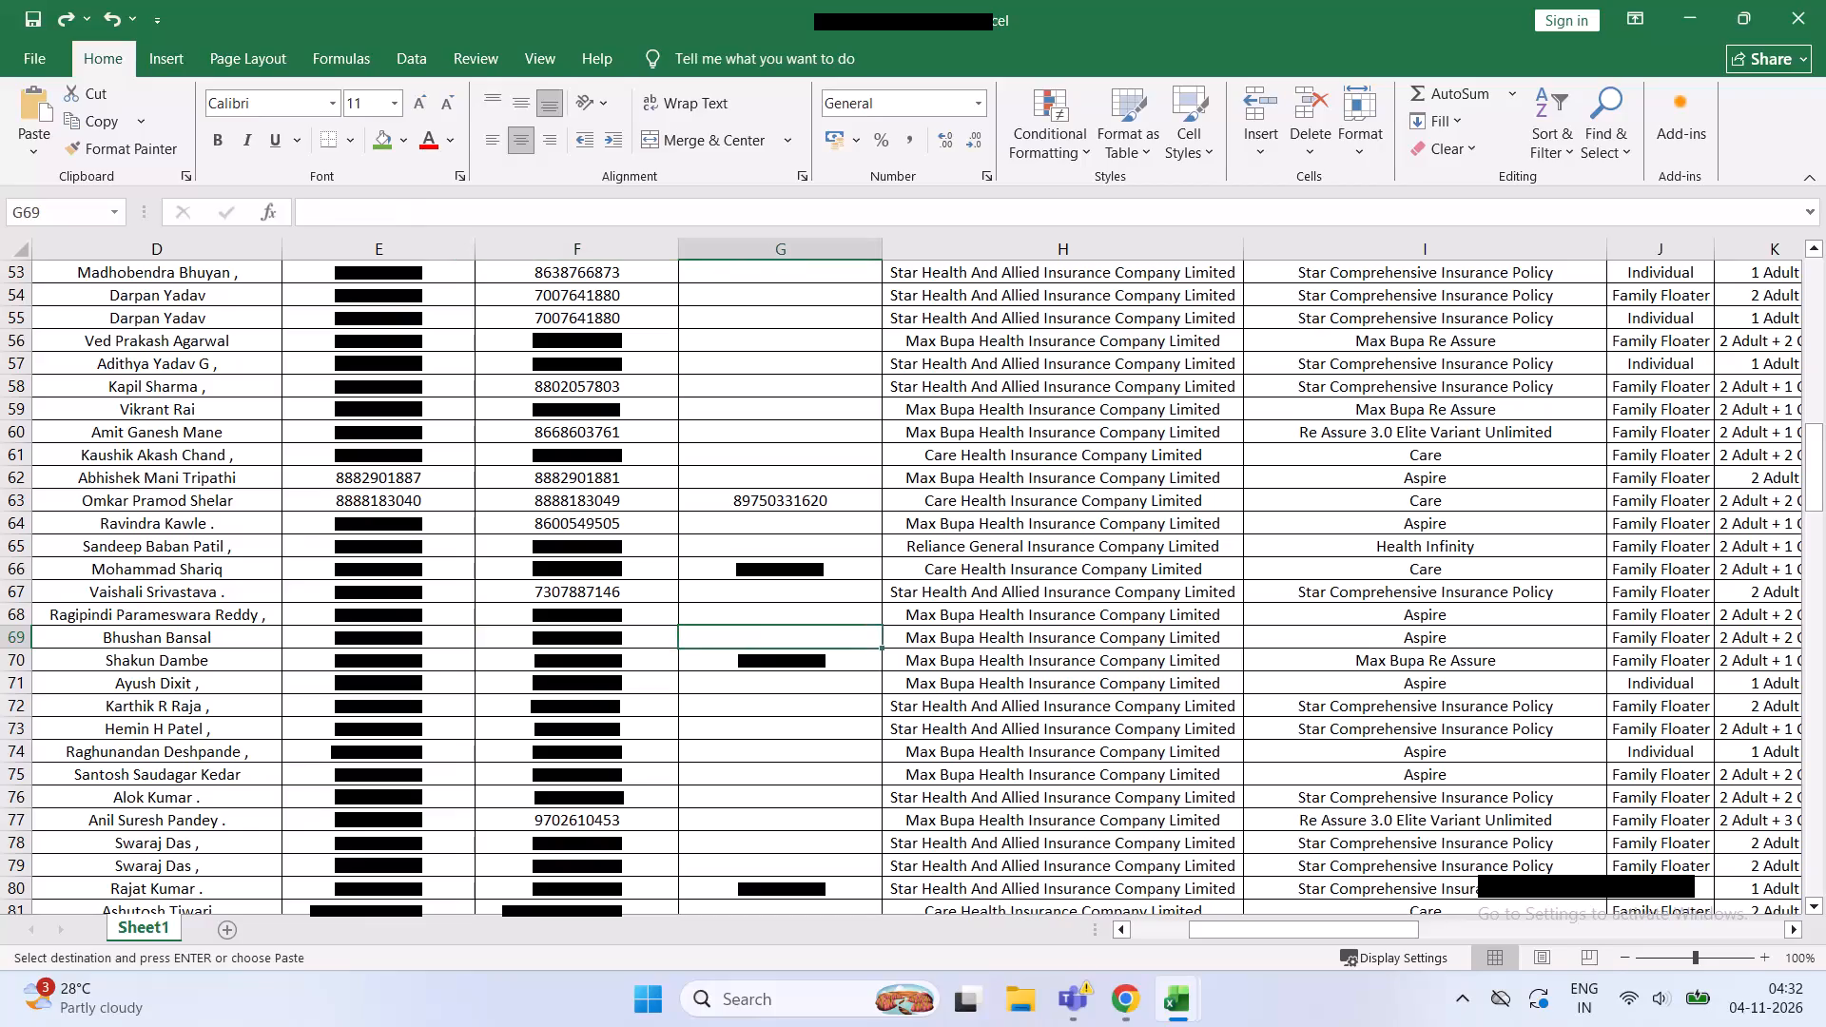
Review row 69's policy details from column G across to the premium in column T.
key(Right)
key(Right)
key(Right)
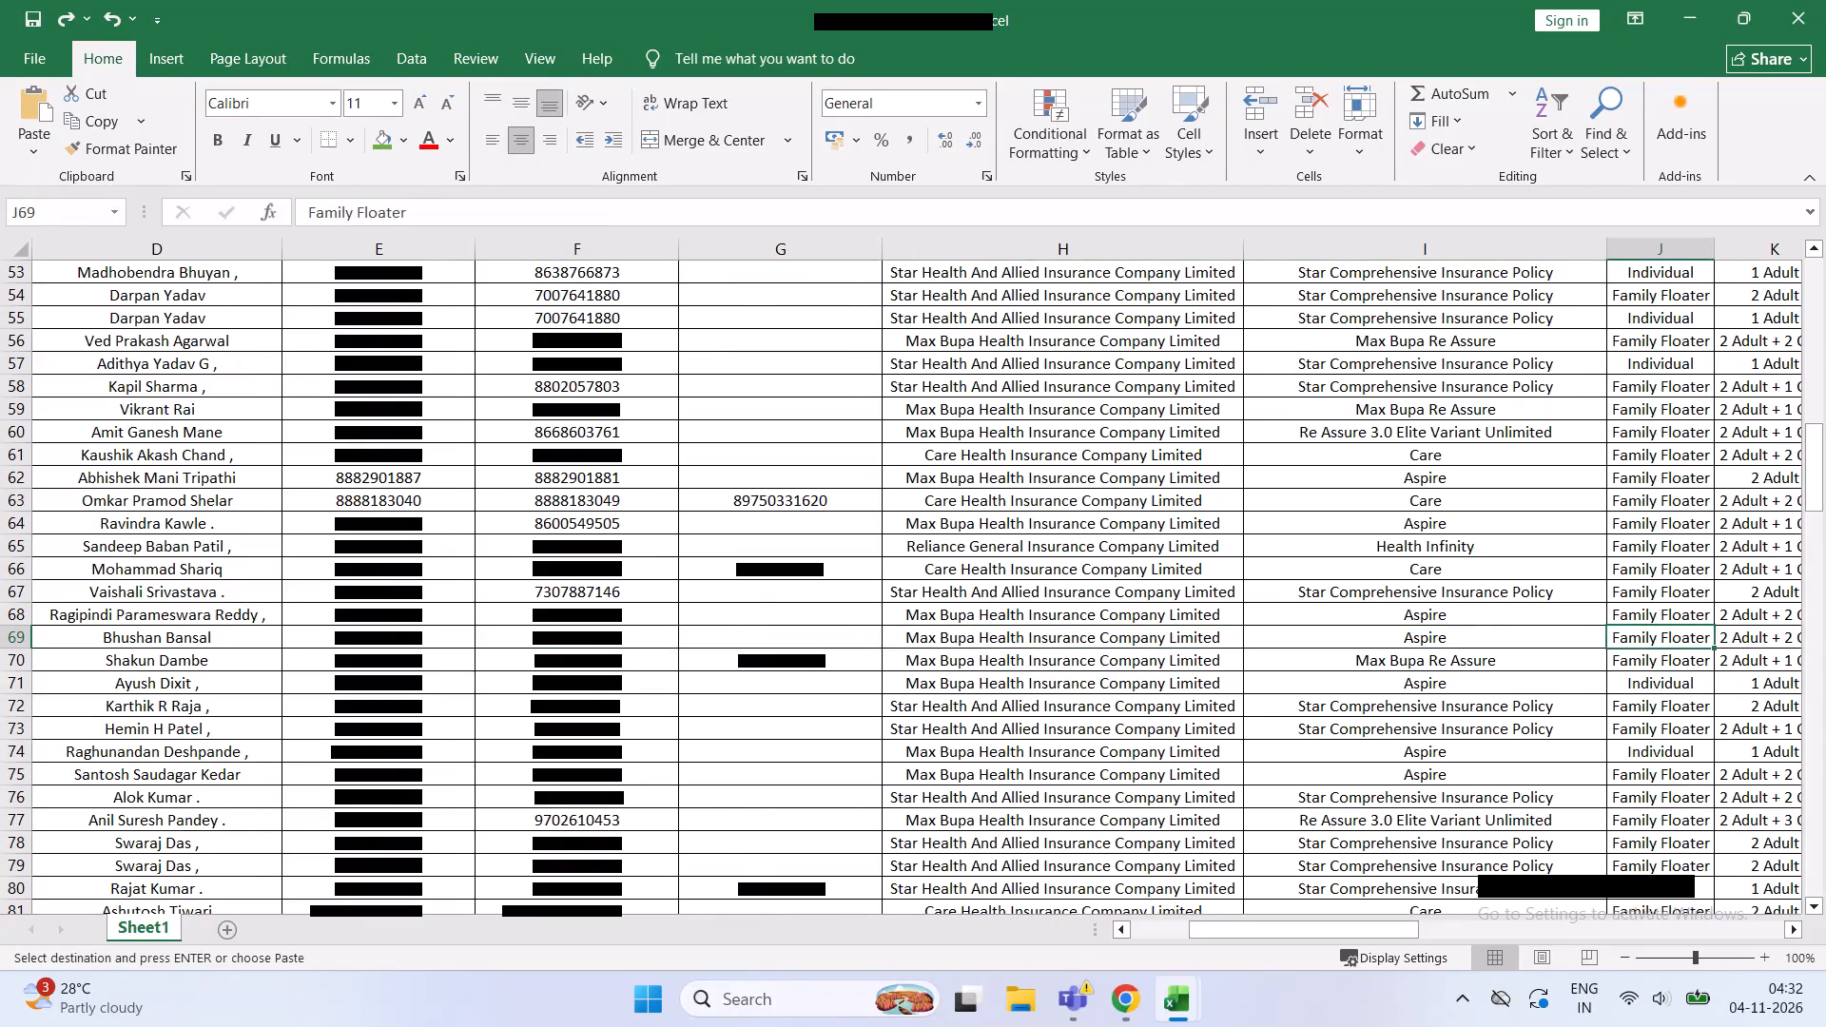
key(Right)
key(Right)
key(Right)
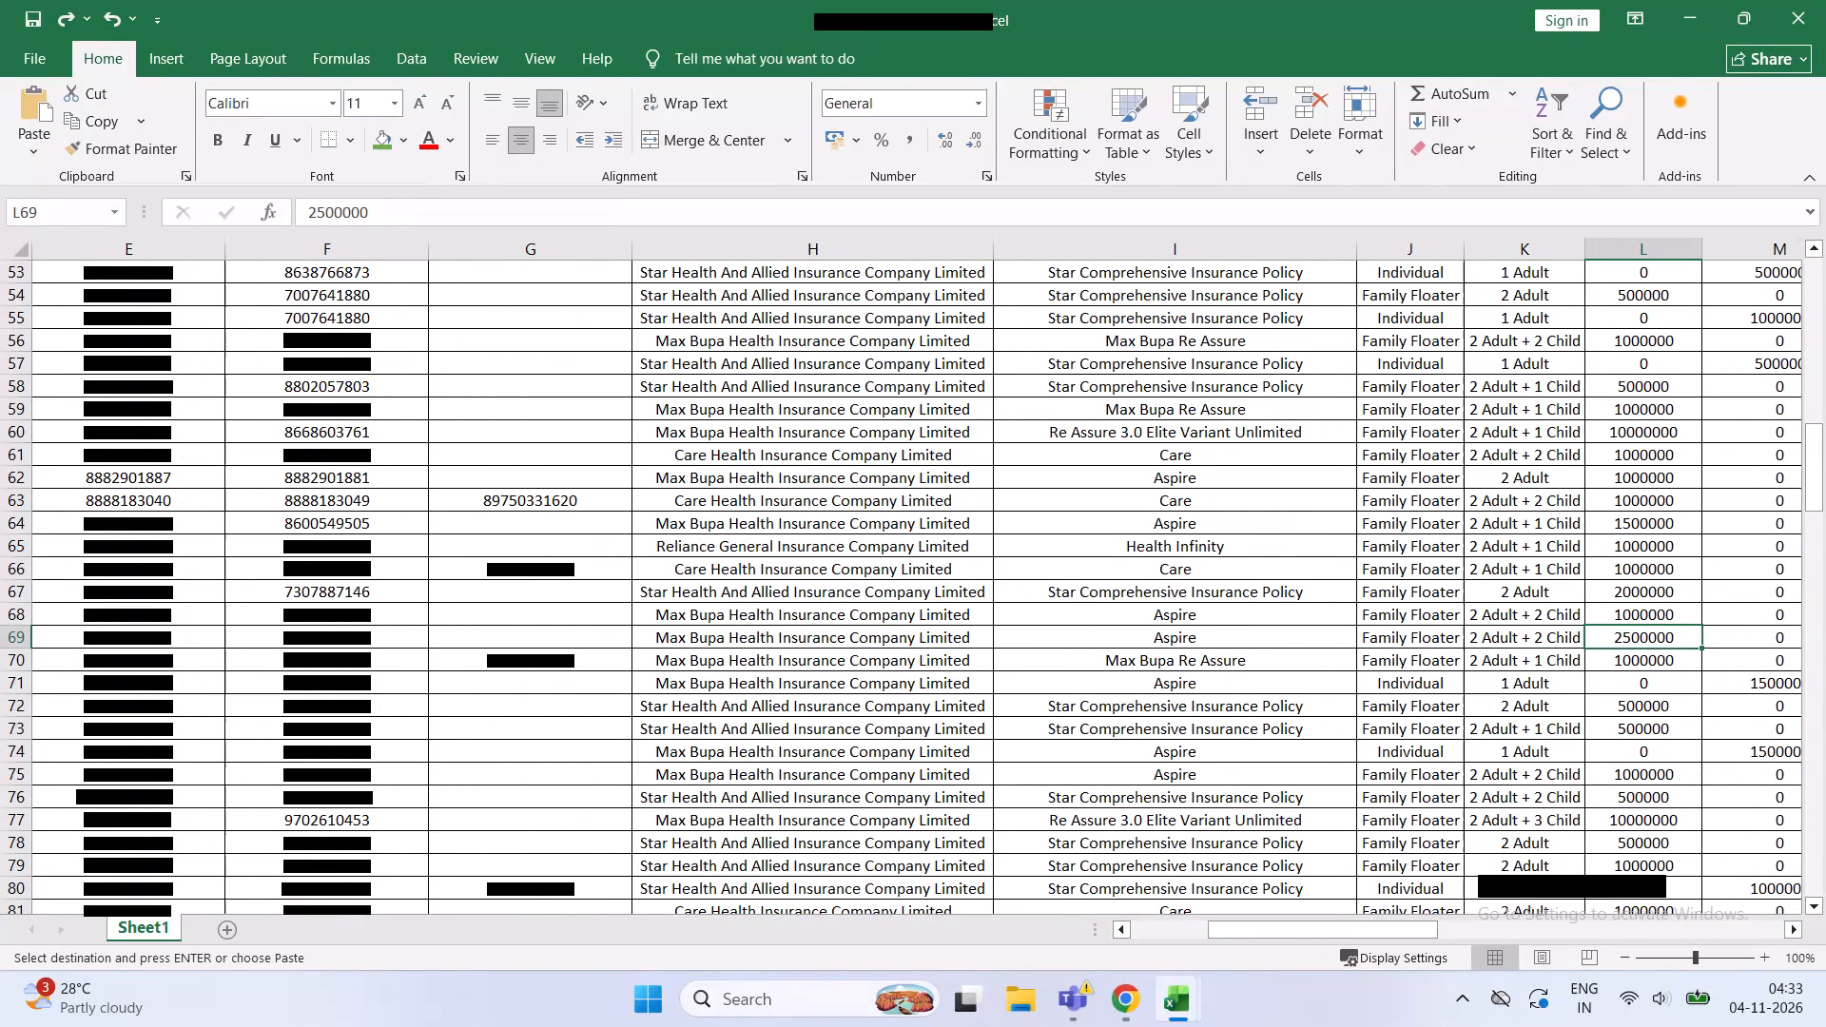
key(Right)
key(Right)
key(Right)
key(Right)
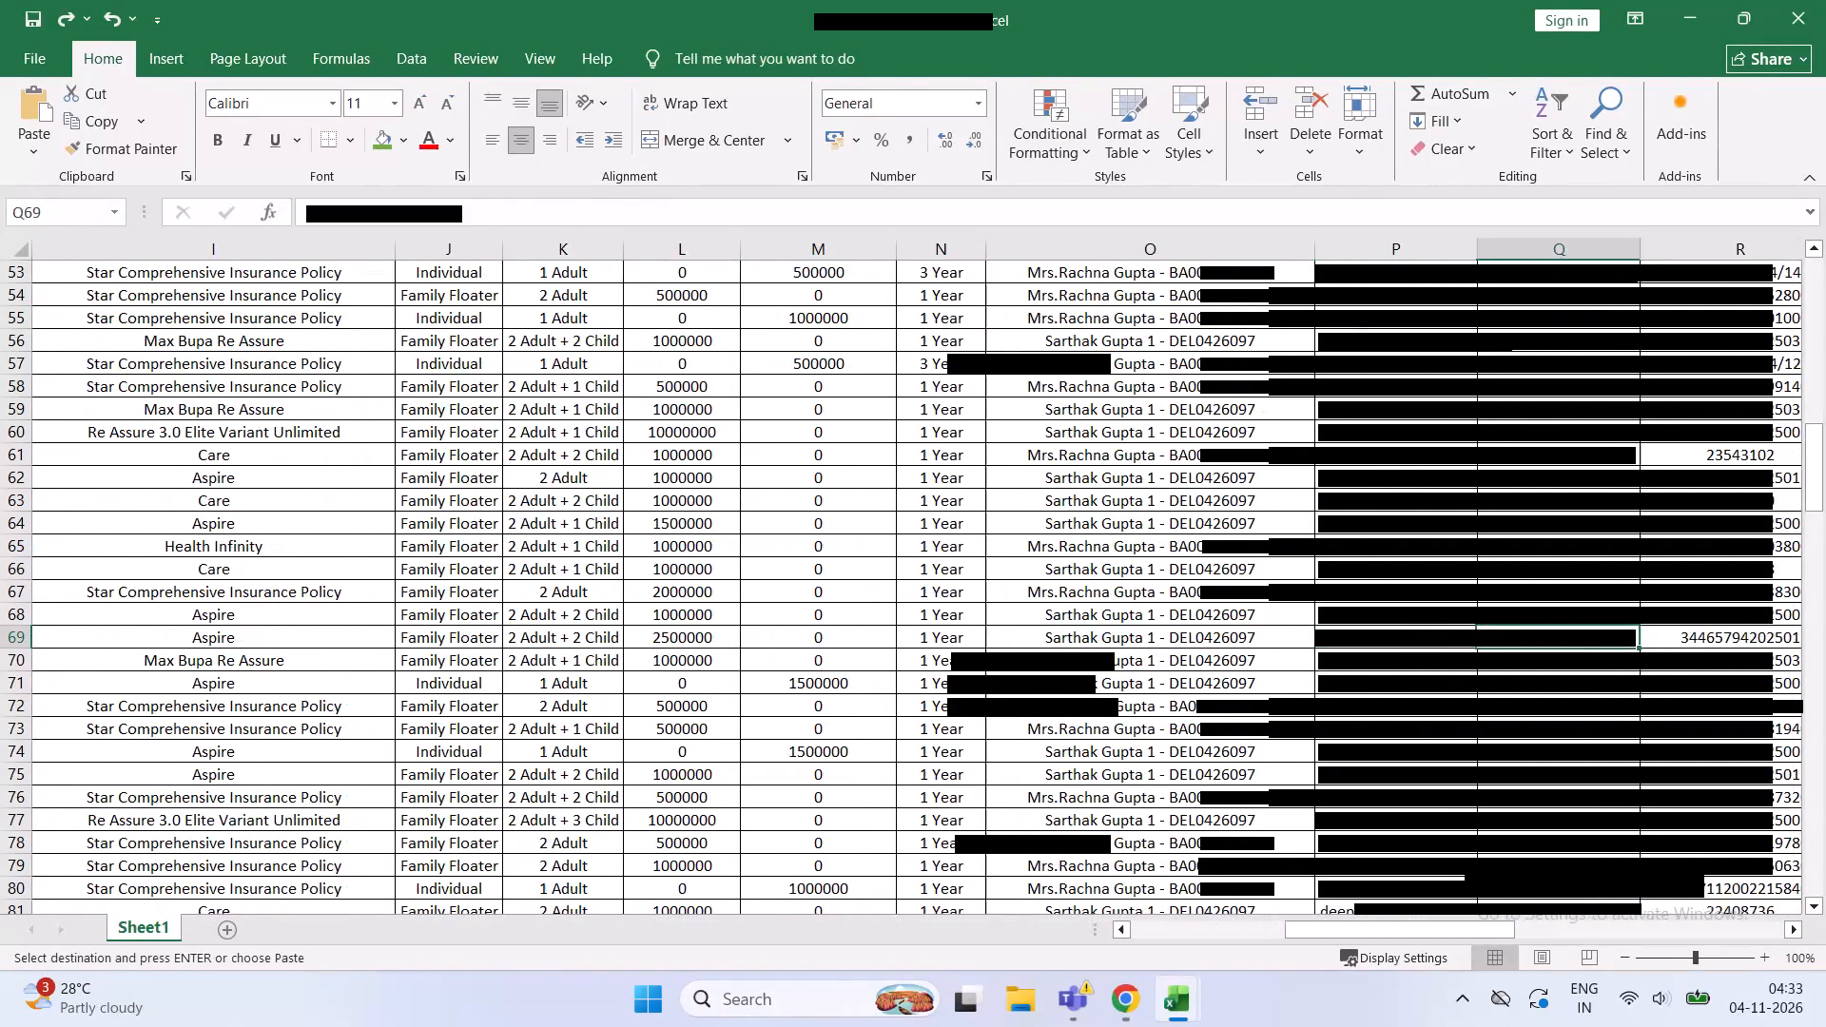
key(Right)
key(Right)
key(Right)
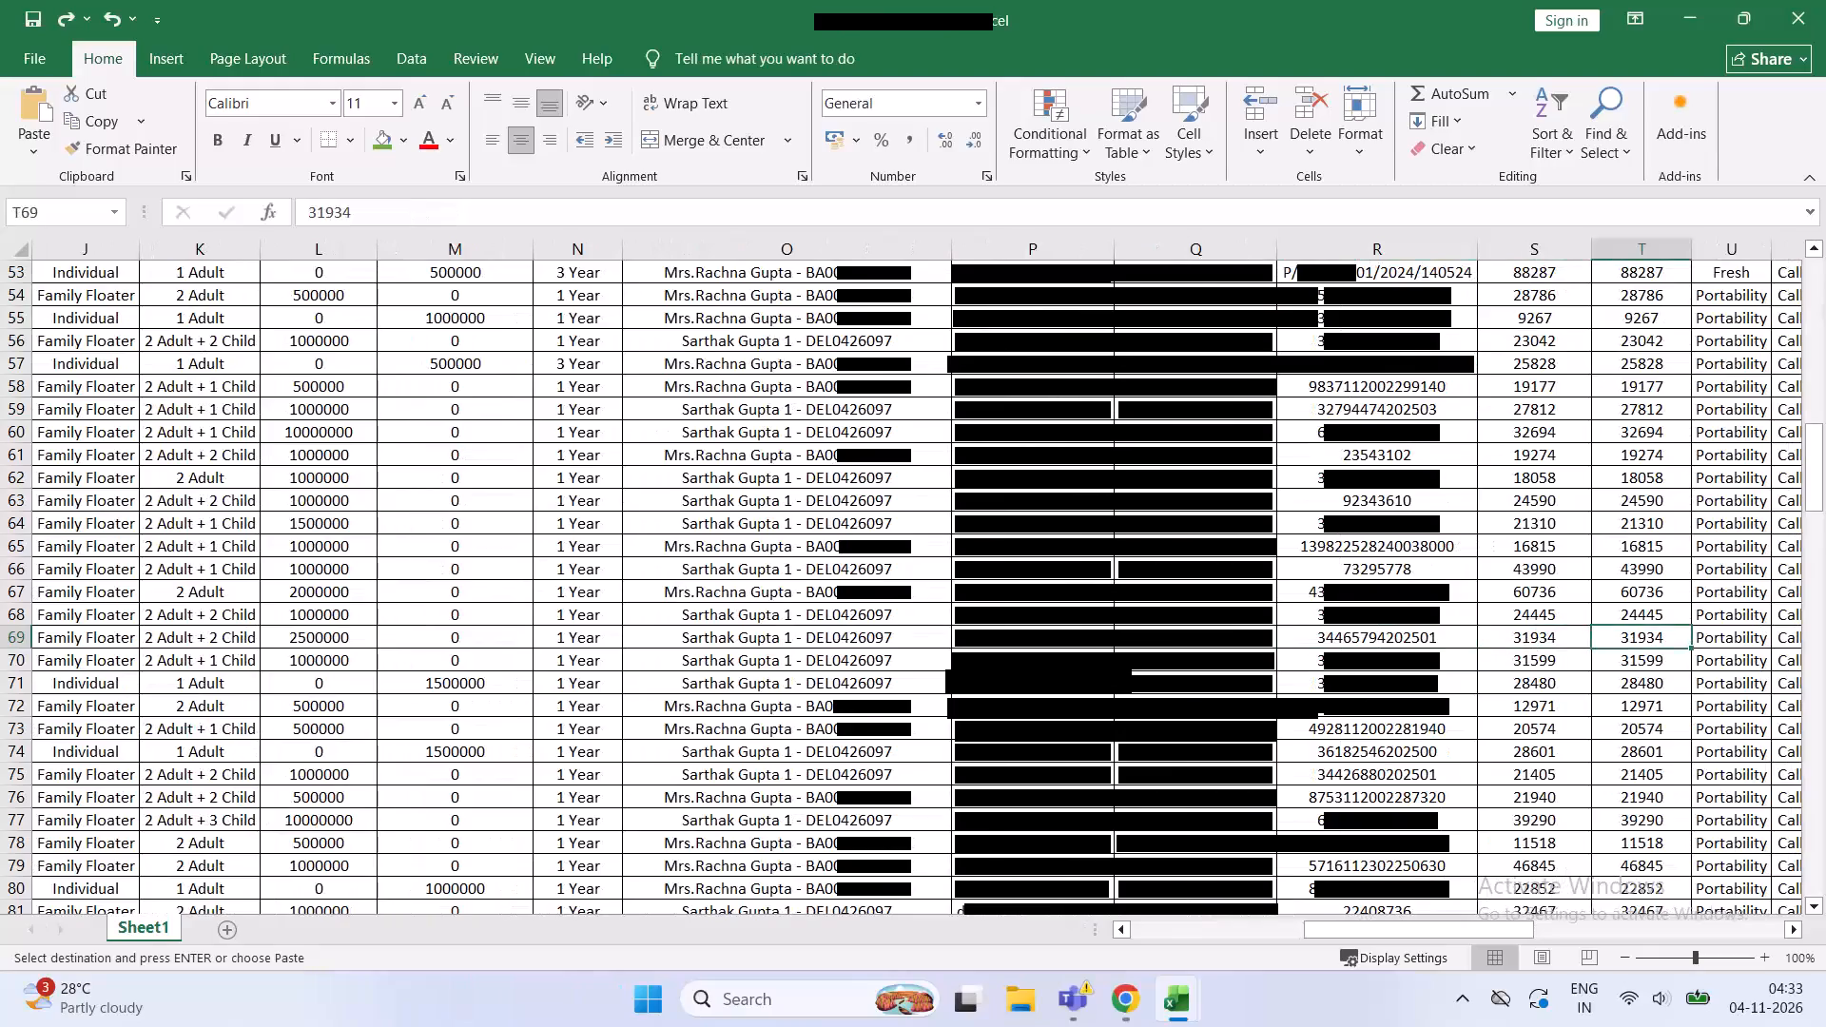
Review row 69 back from the premium in column T to the serial number in column A.
scroll(768, 452, left, 1)
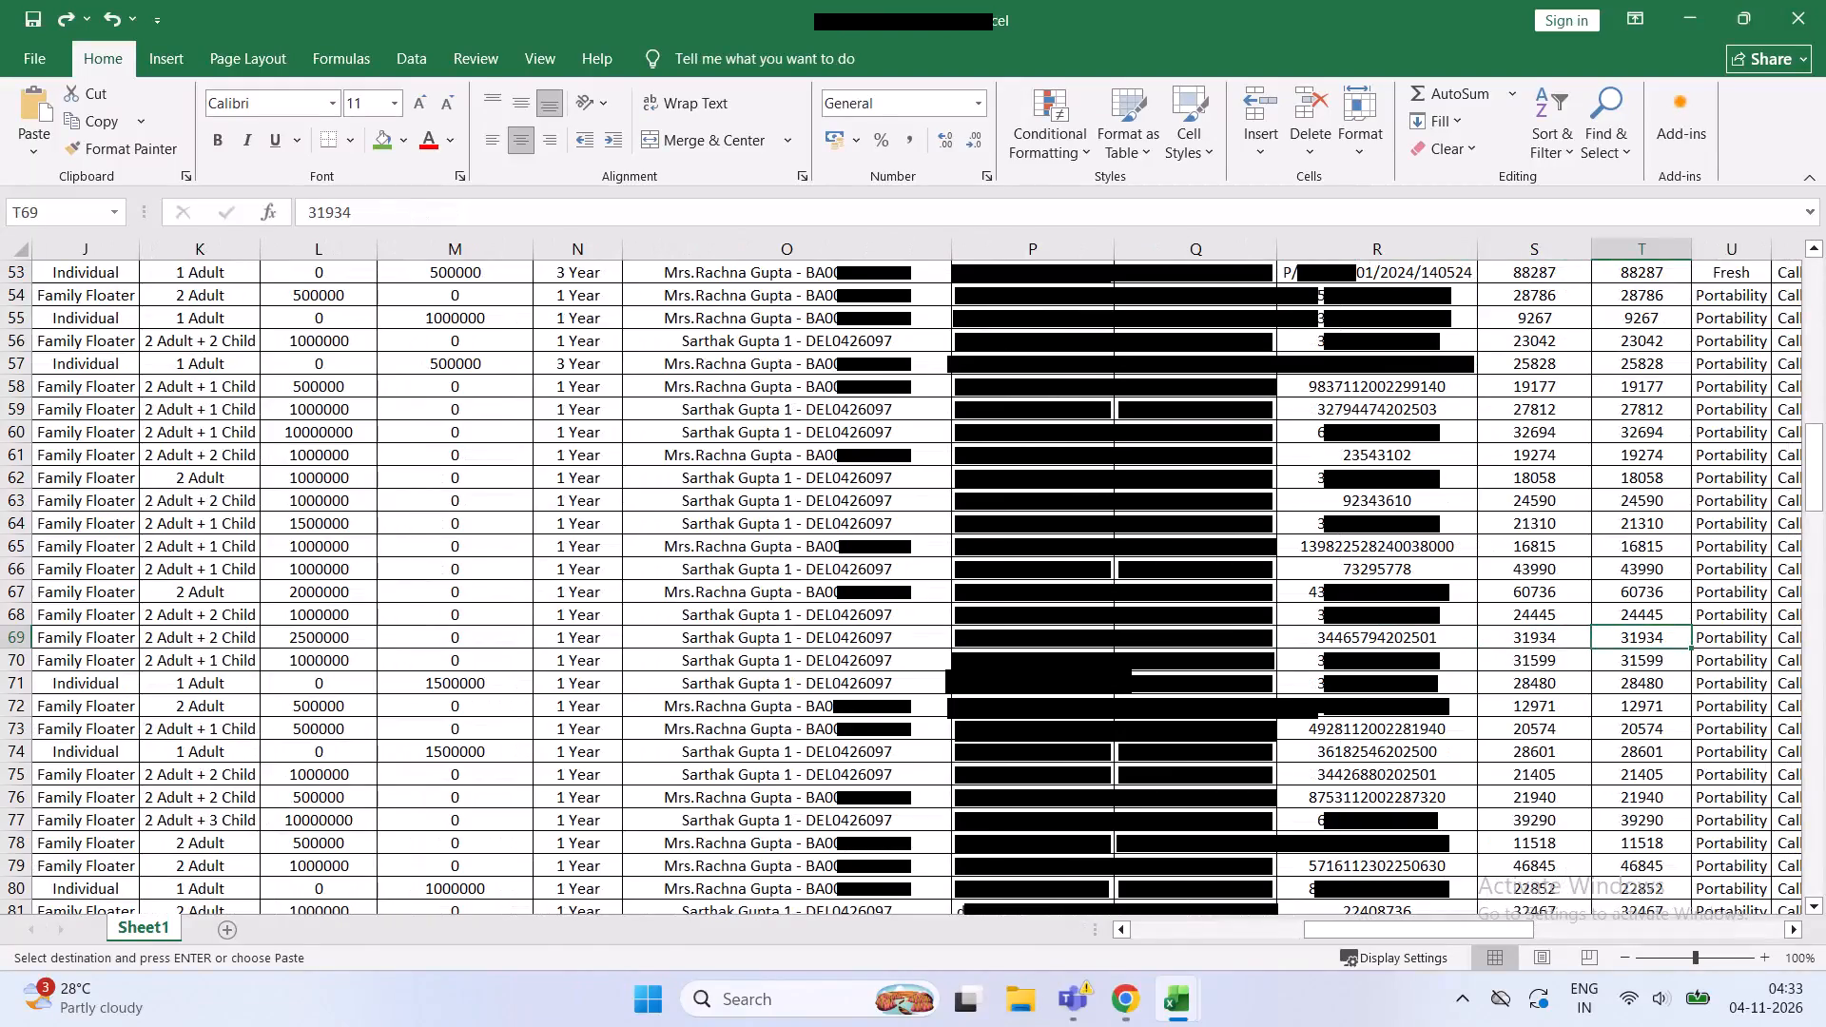
scroll(741, 476, left, 2)
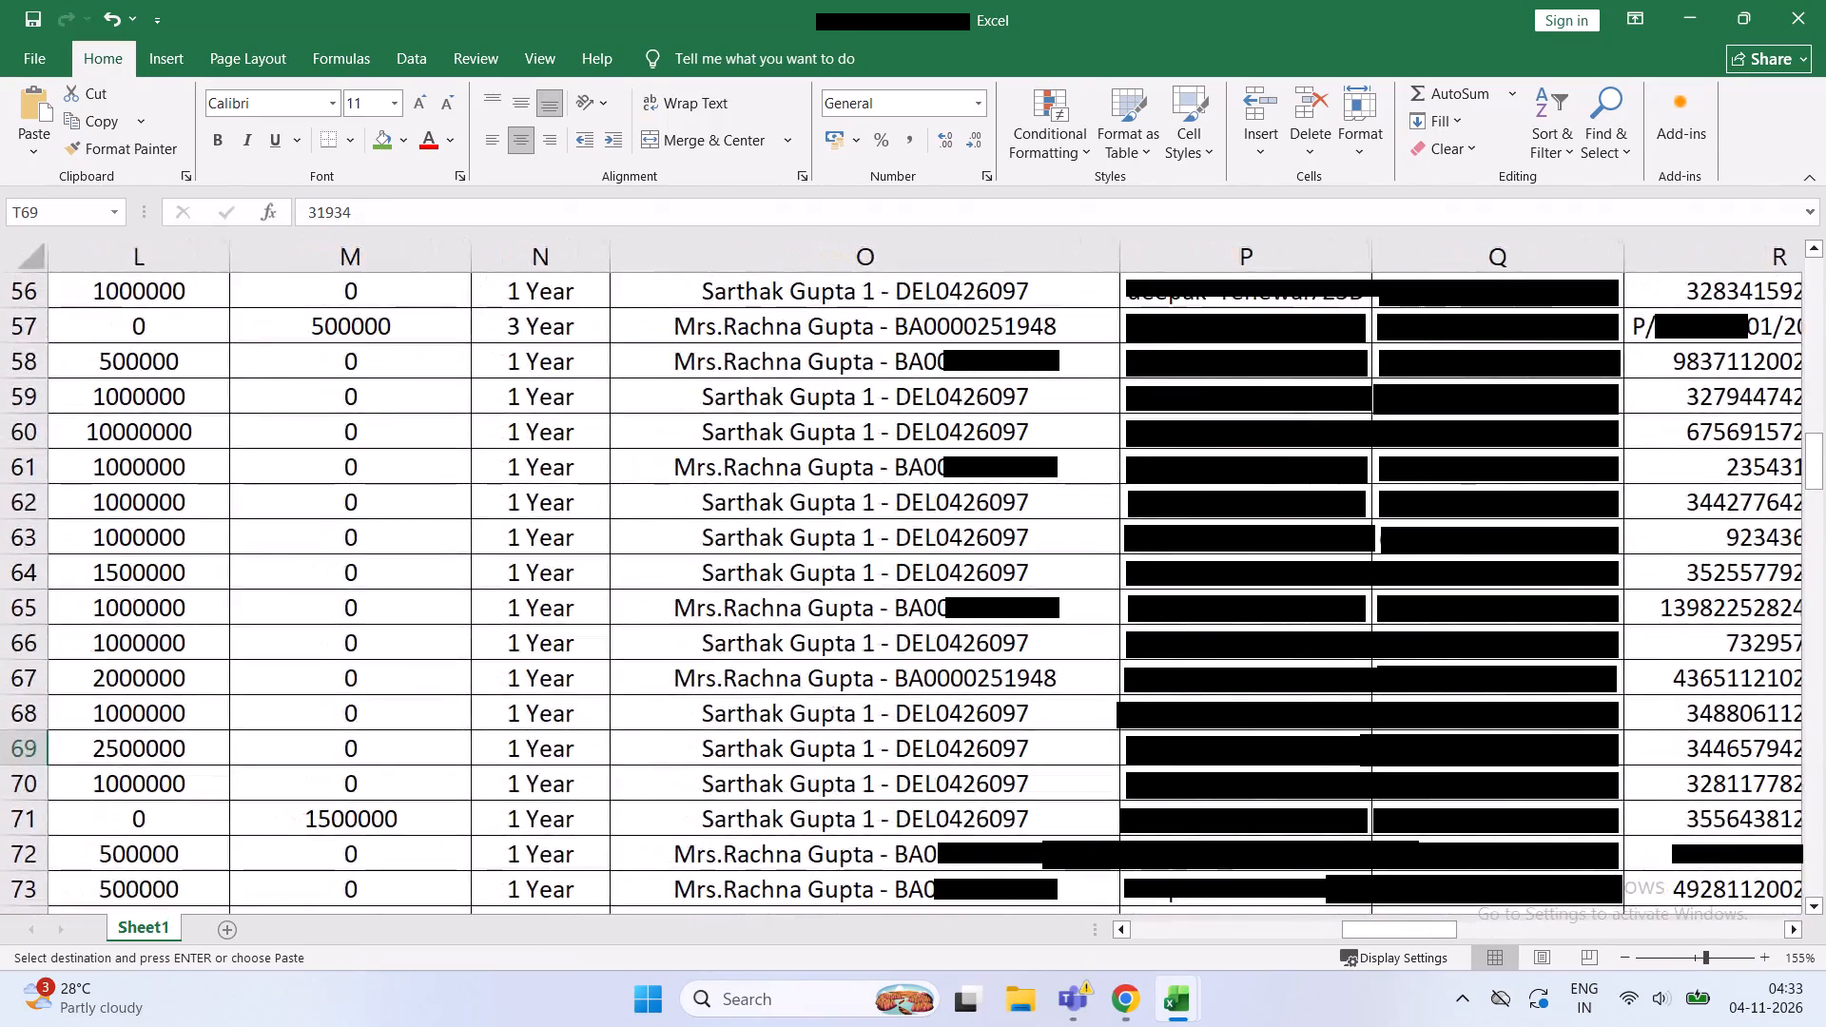
key(Left)
key(Left)
key(Left)
key(Left)
key(Left)
key(Left)
key(Left)
key(Left)
key(Left)
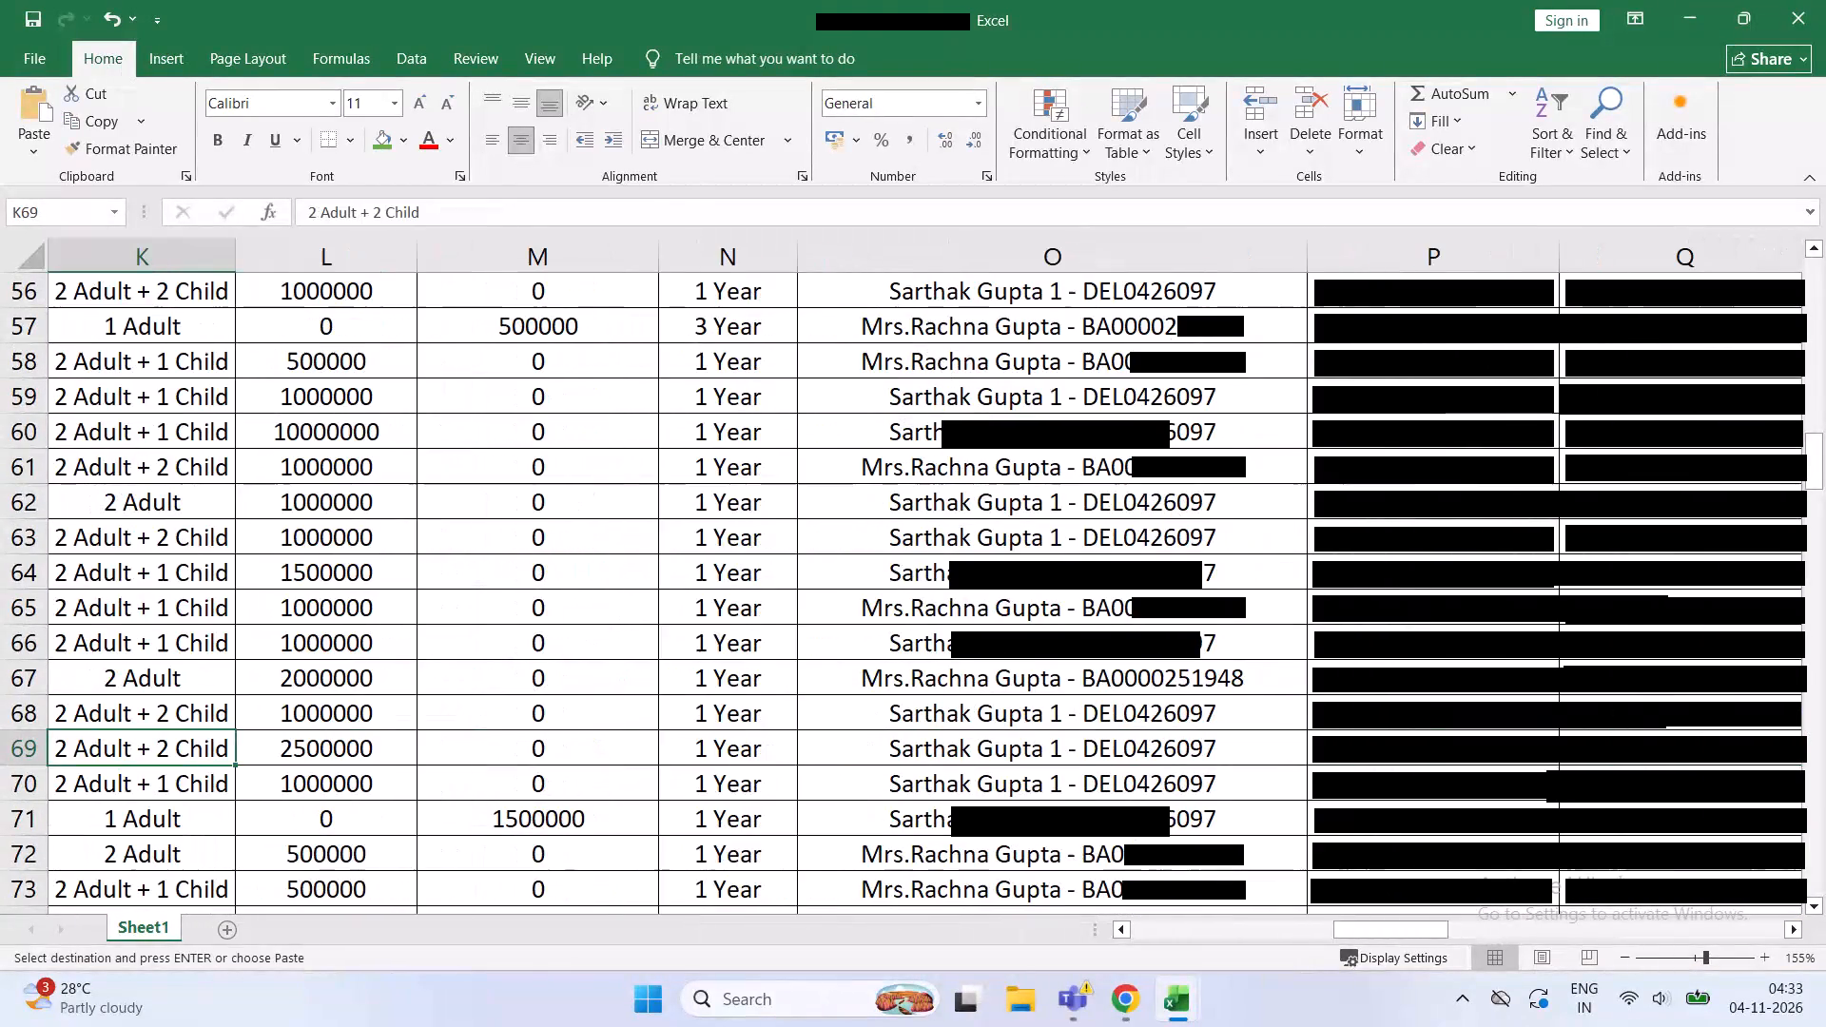
key(Left)
key(Left)
key(Left)
key(Left)
key(Left)
key(Left)
key(Left)
key(Left)
key(Left)
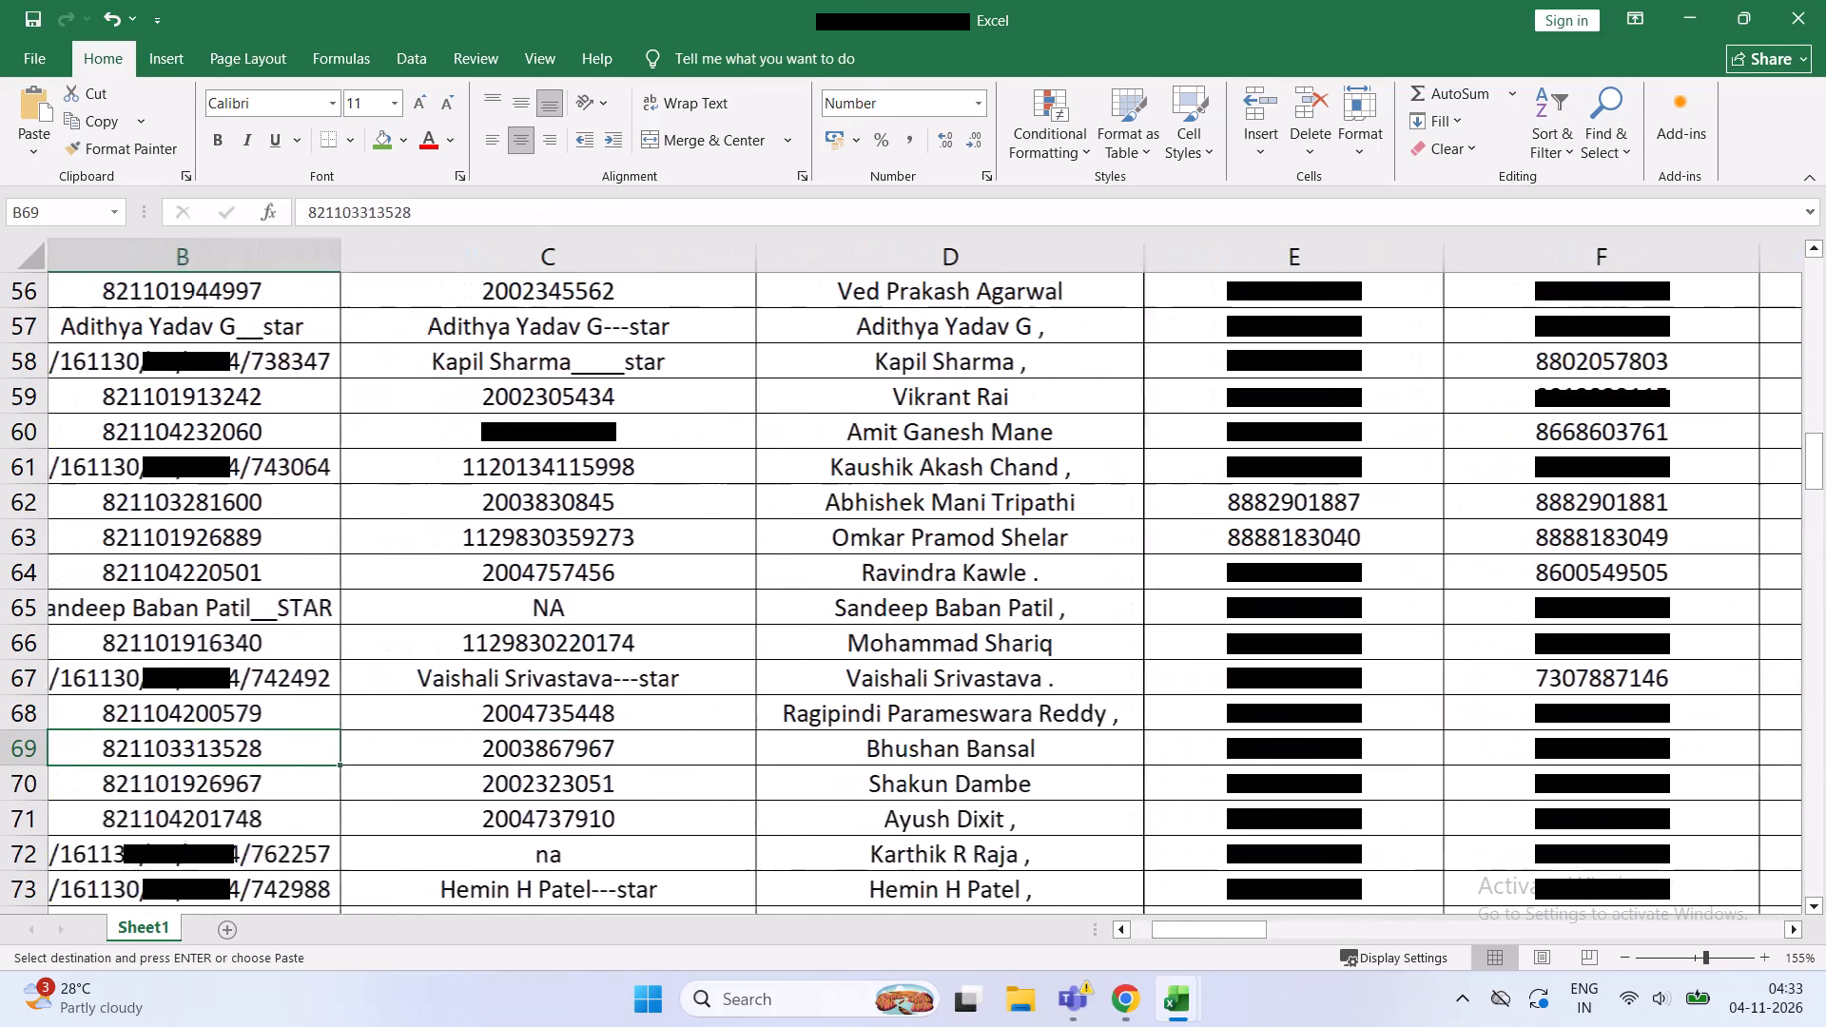
key(Left)
Recheck row 69 from the customer name in column D across to the premium and portability entries in columns T and U.
key(Right)
key(Right)
key(Right)
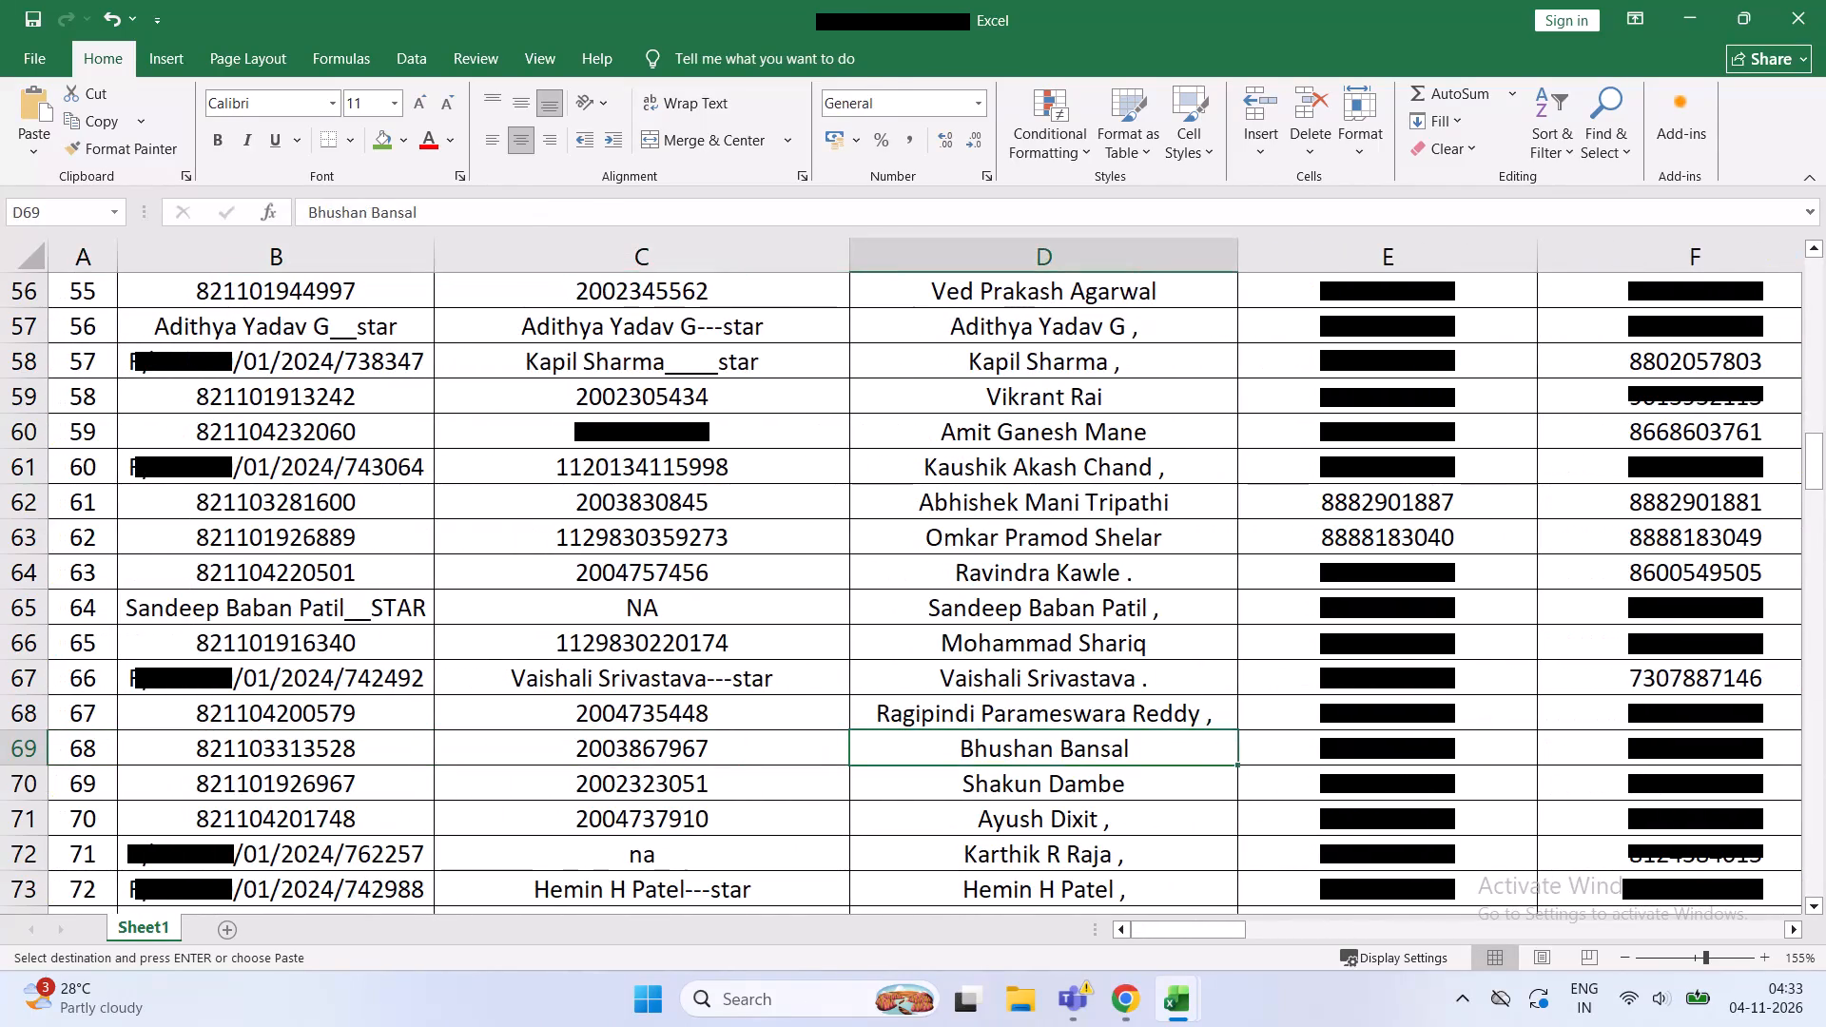
key(Right)
key(Right)
key(Right)
key(Right)
key(Right)
key(Right)
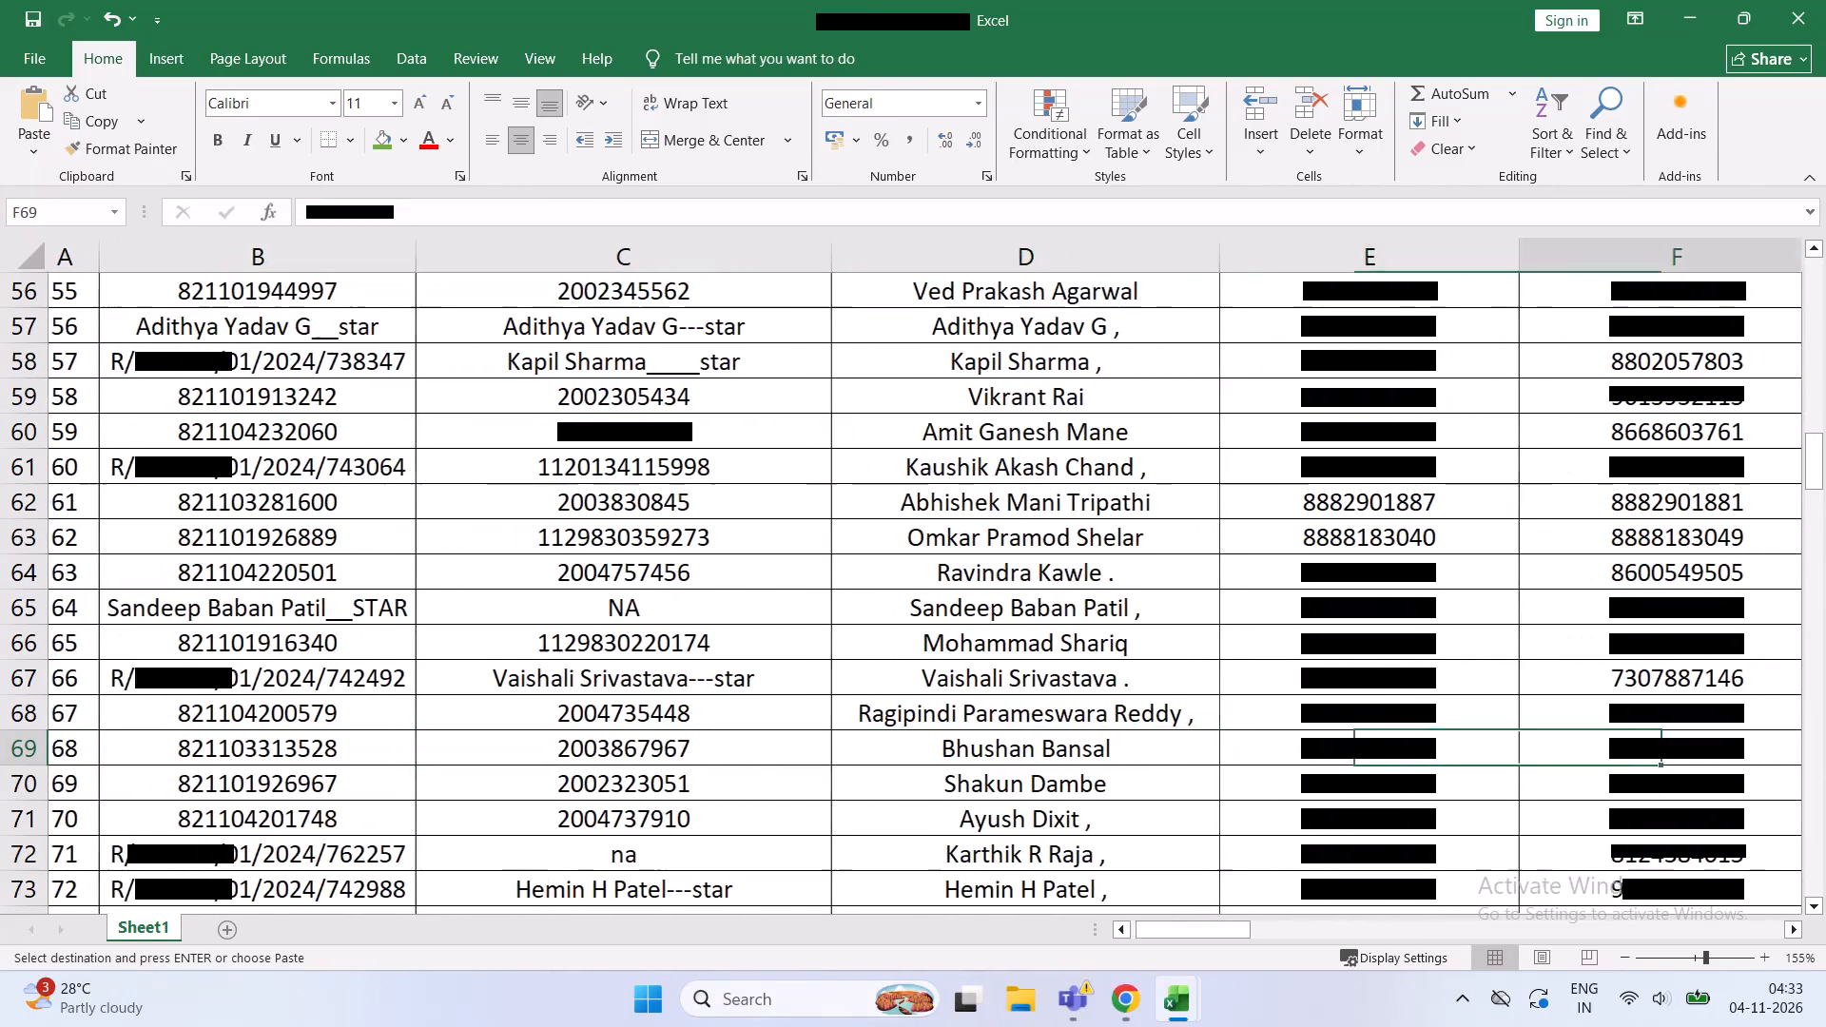
key(Right)
key(Right)
key(Right)
key(Right)
key(Right)
key(Right)
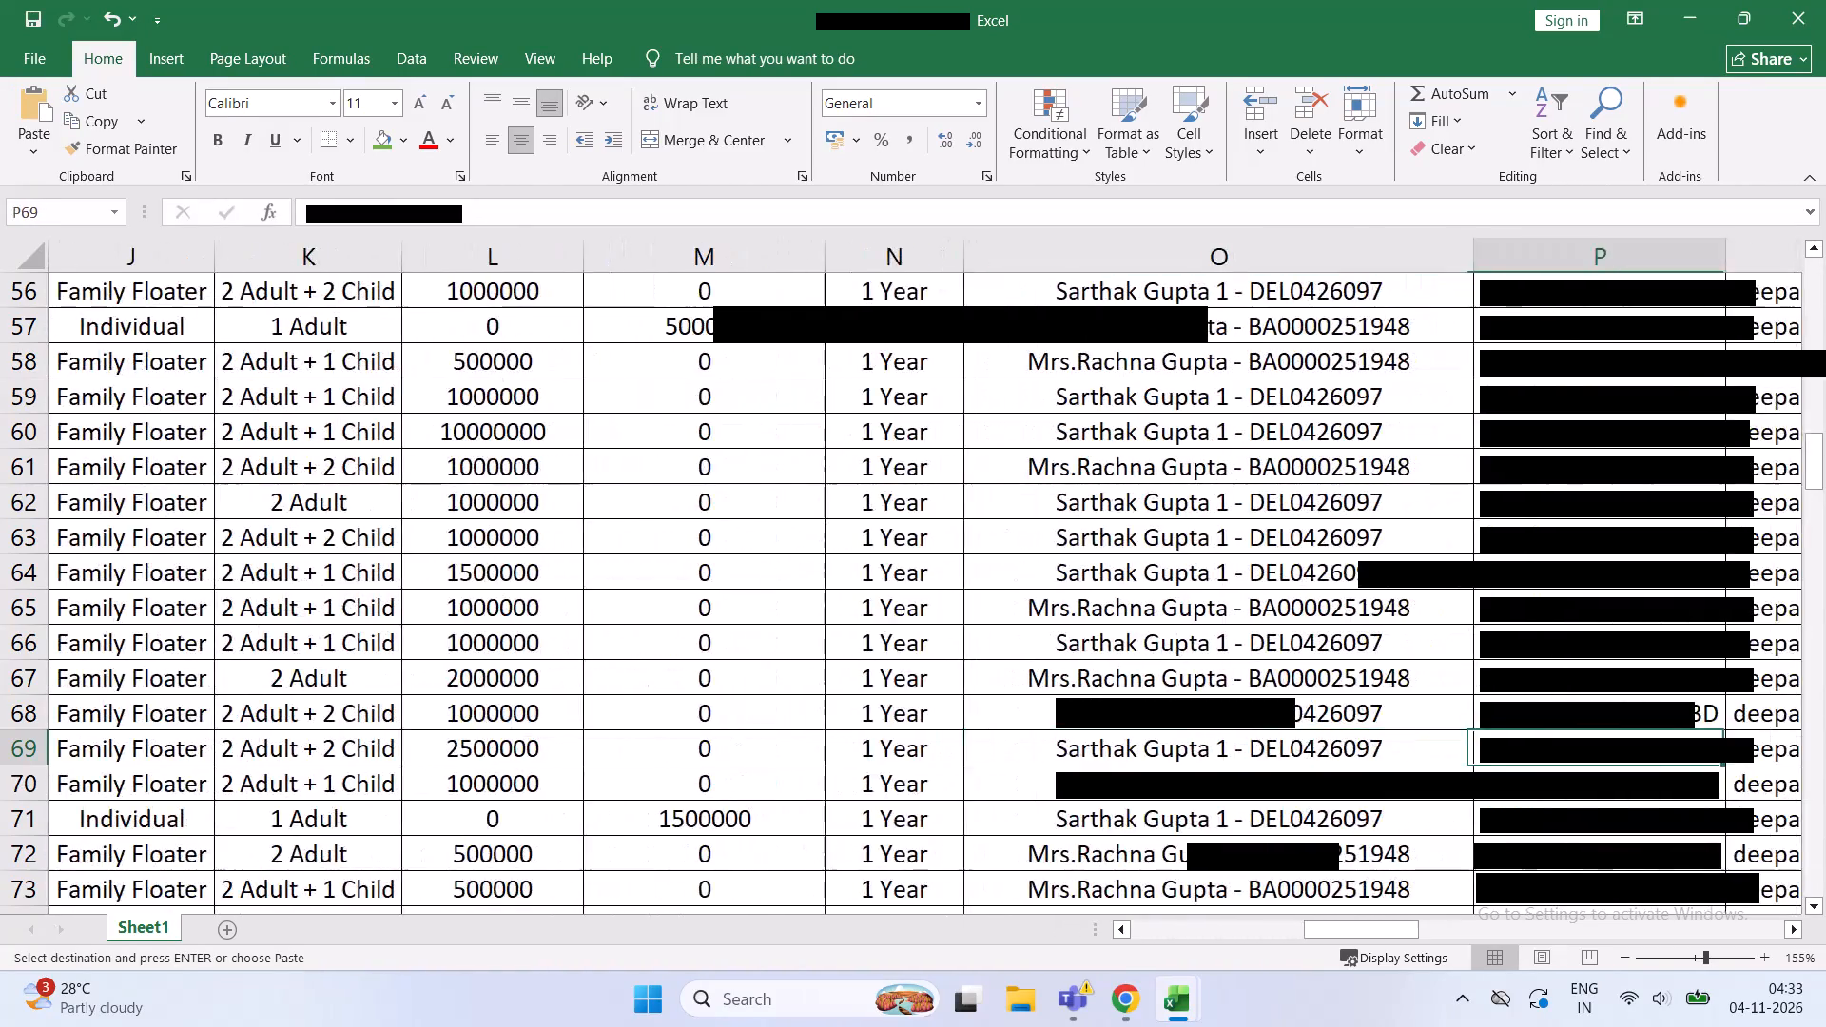
key(Right)
key(Right)
key(Right)
key(Right)
key(Right)
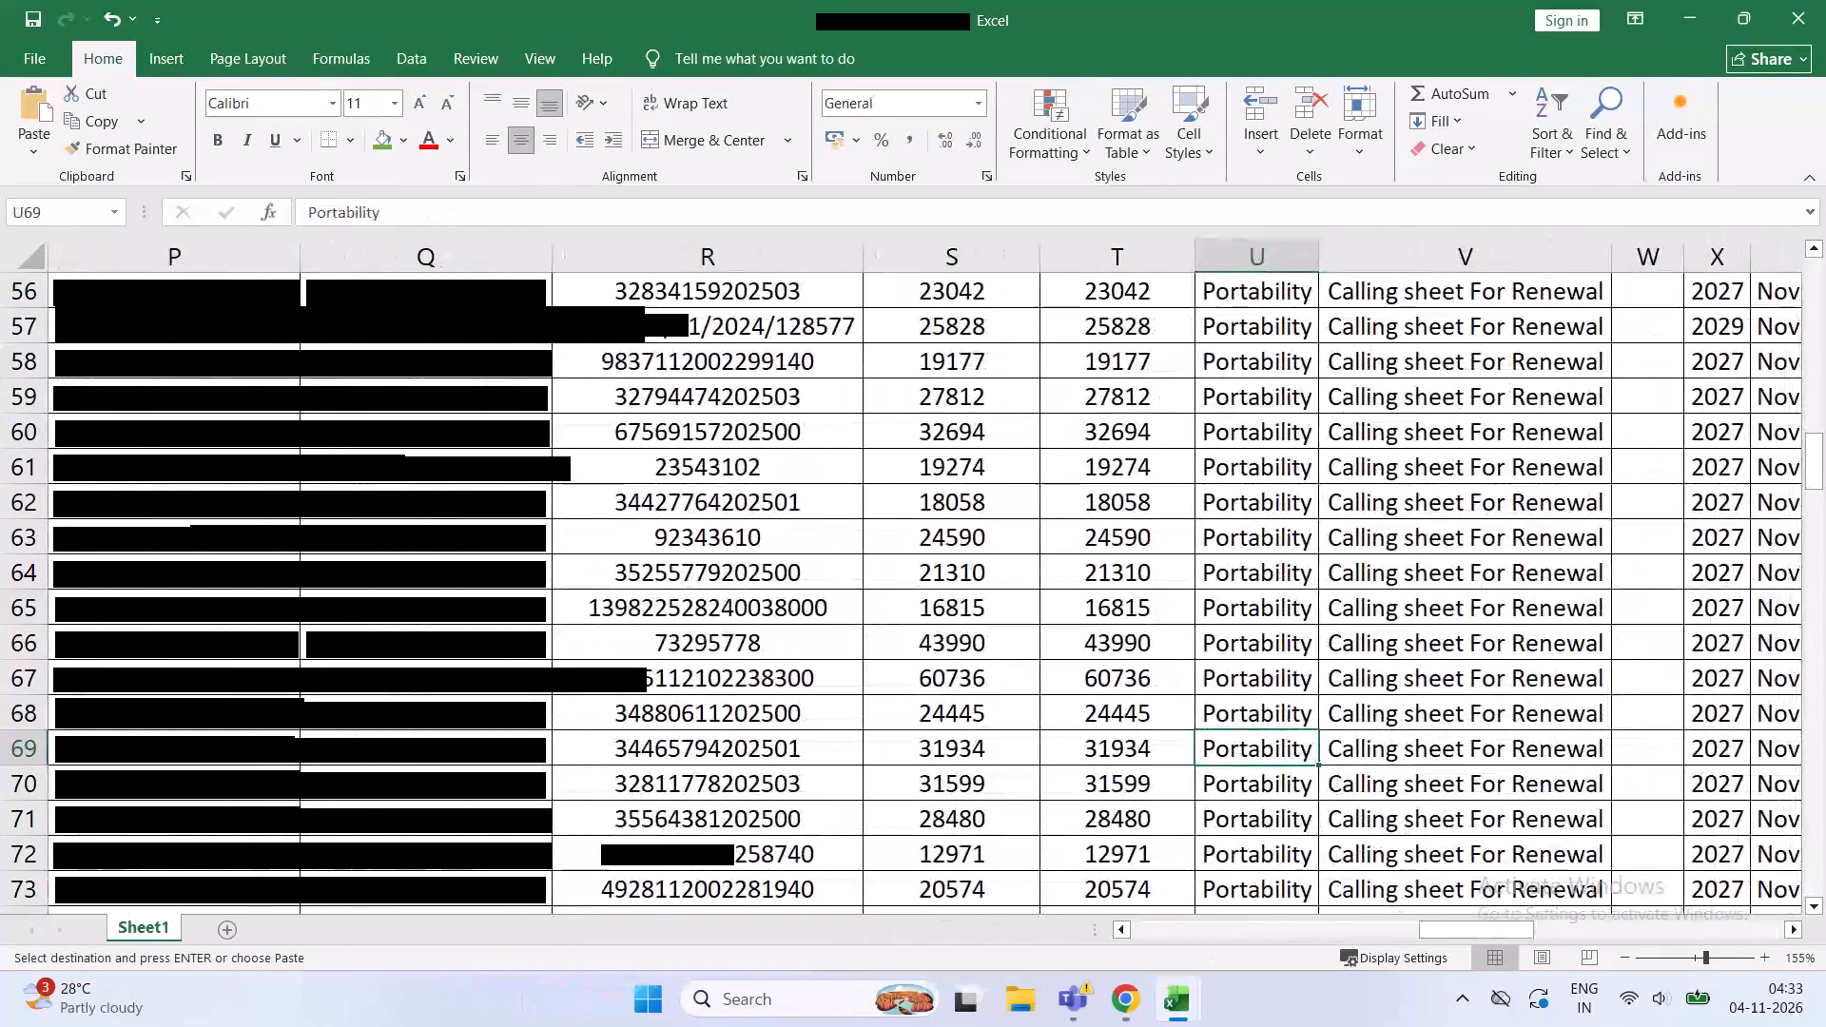
key(Left)
key(Left)
key(Right)
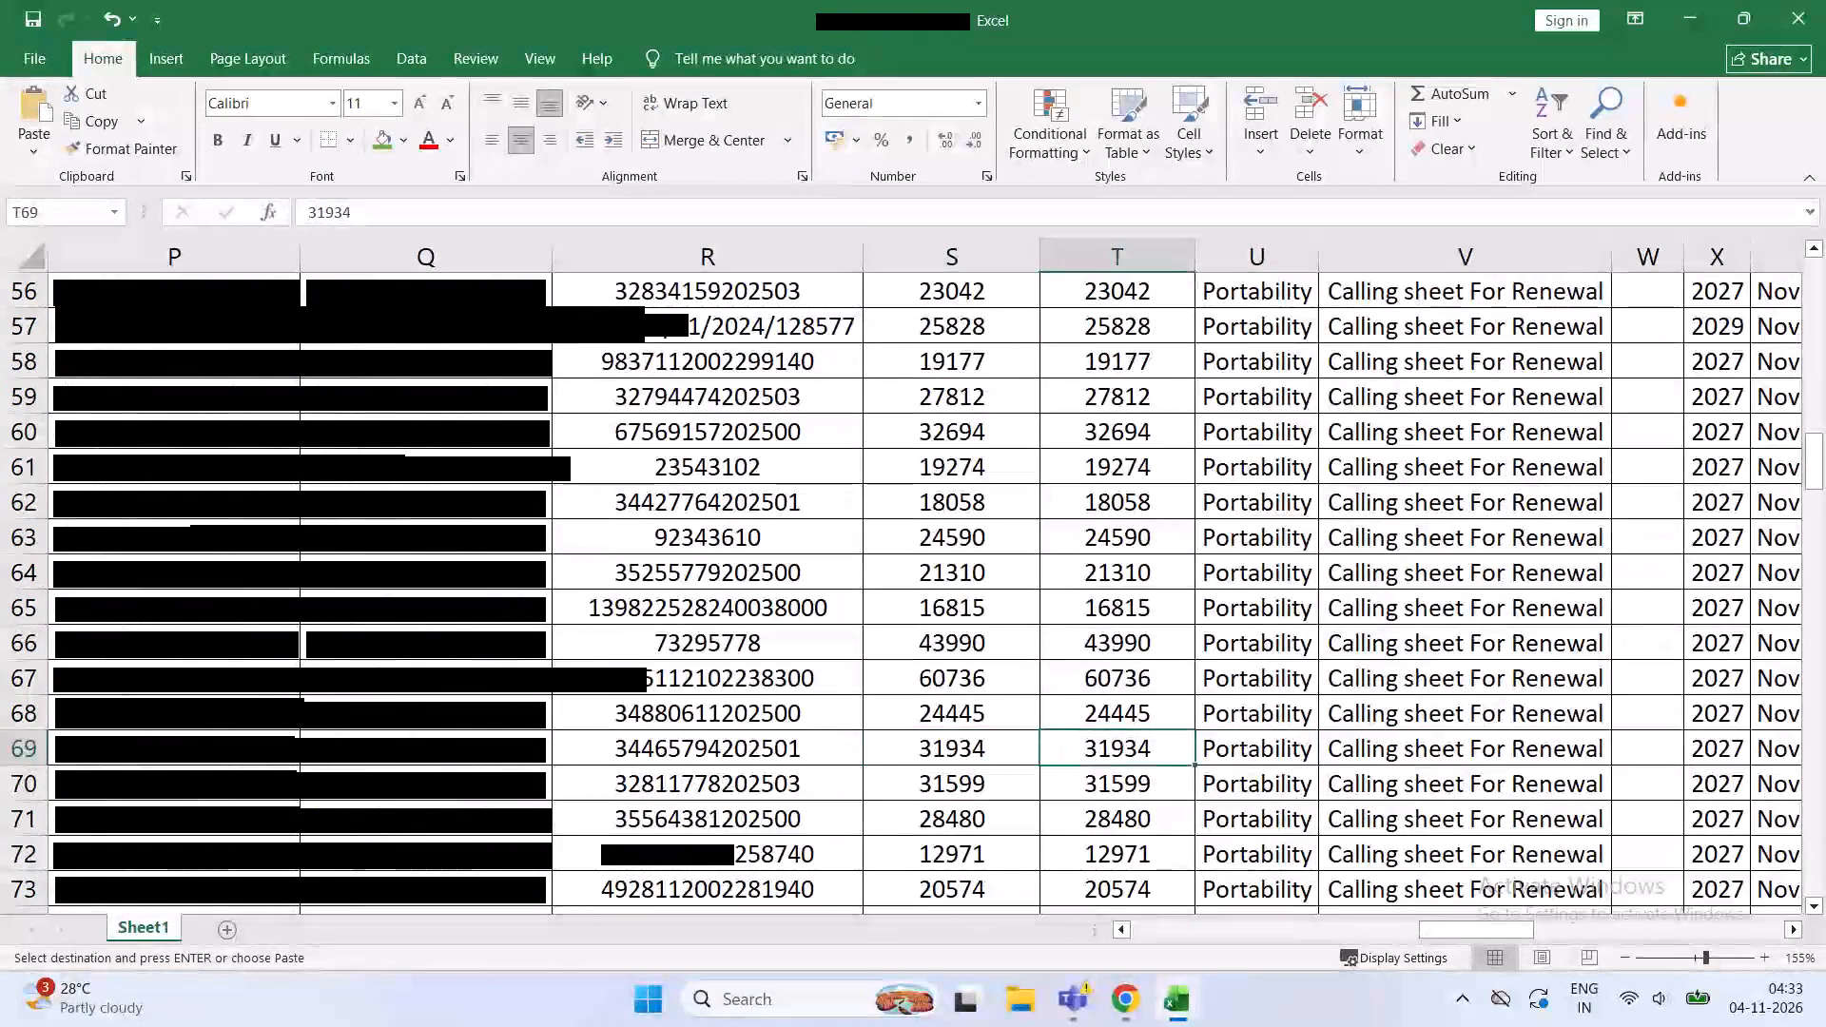
Go to row 70 and review it from the premium in column T back to the customer name in column D.
key(Down)
key(Left)
key(Left)
key(Left)
key(Left)
key(Left)
key(Left)
key(Left)
key(Left)
key(Left)
key(Left)
key(Left)
key(Left)
key(Left)
key(Left)
key(Left)
key(Left)
key(Left)
key(Left)
key(Left)
key(Left)
key(Left)
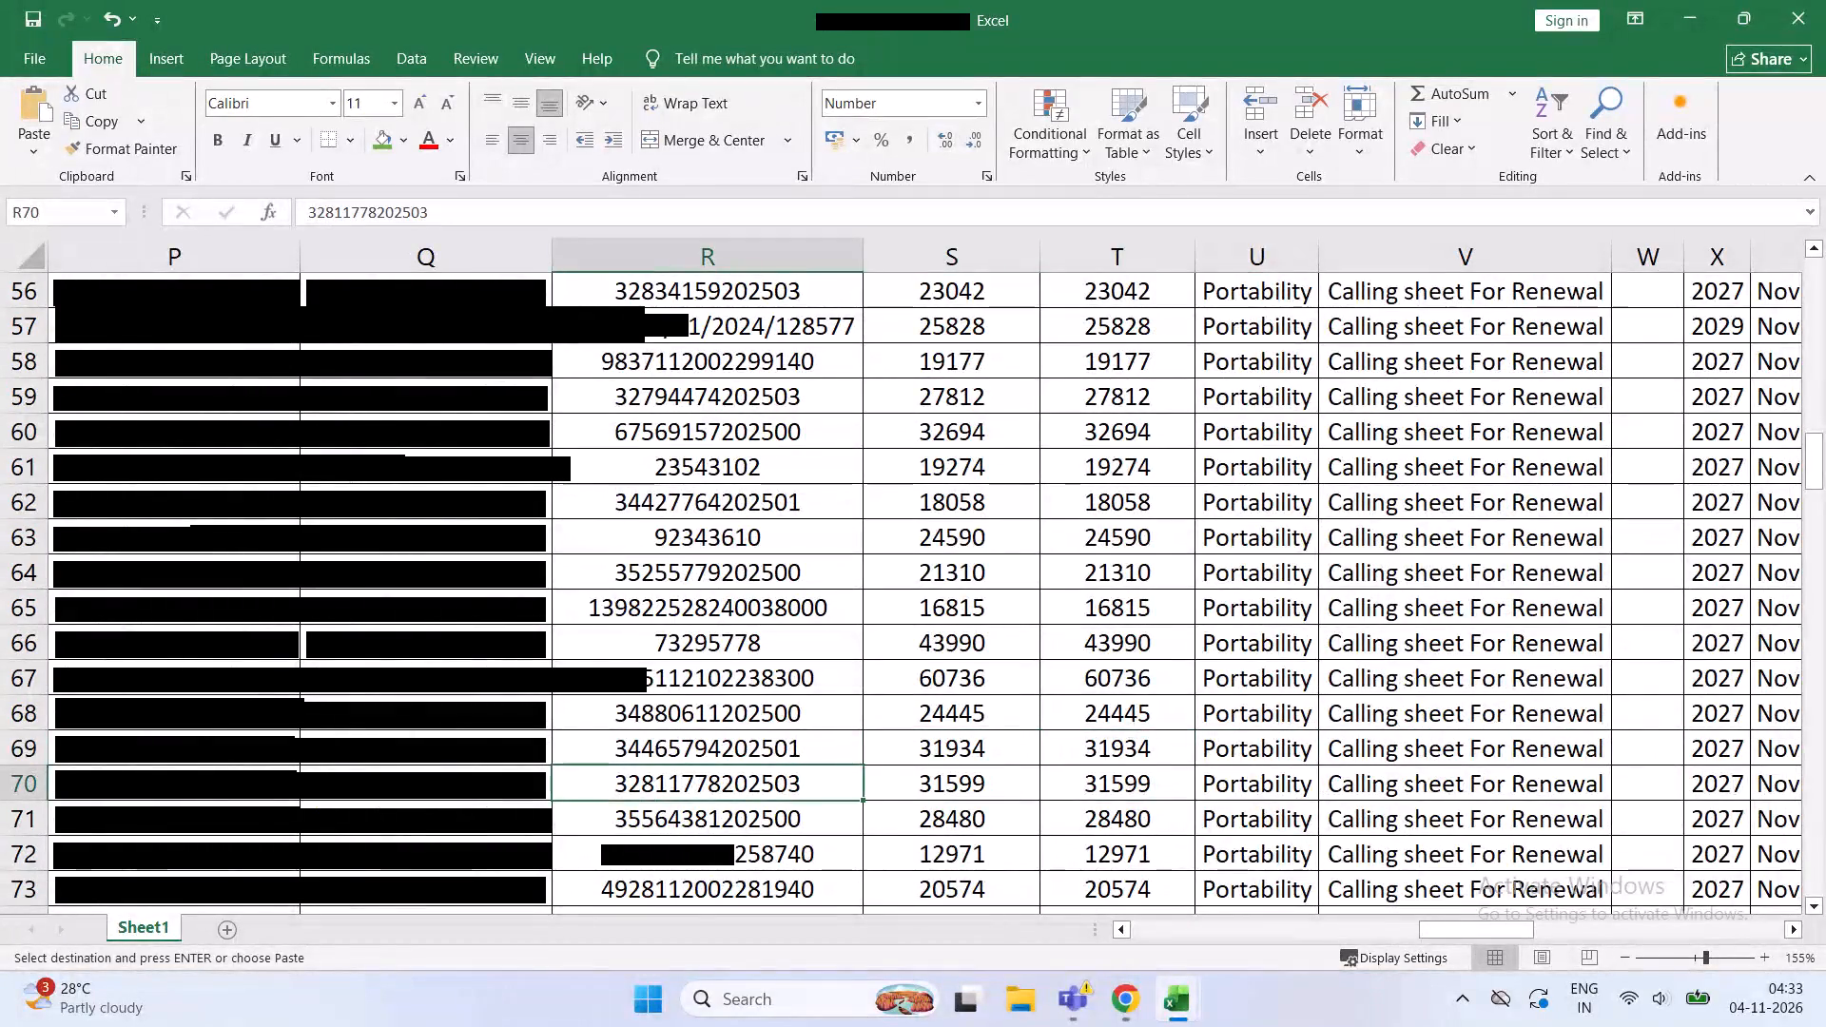
key(Right)
key(Right)
key(Right)
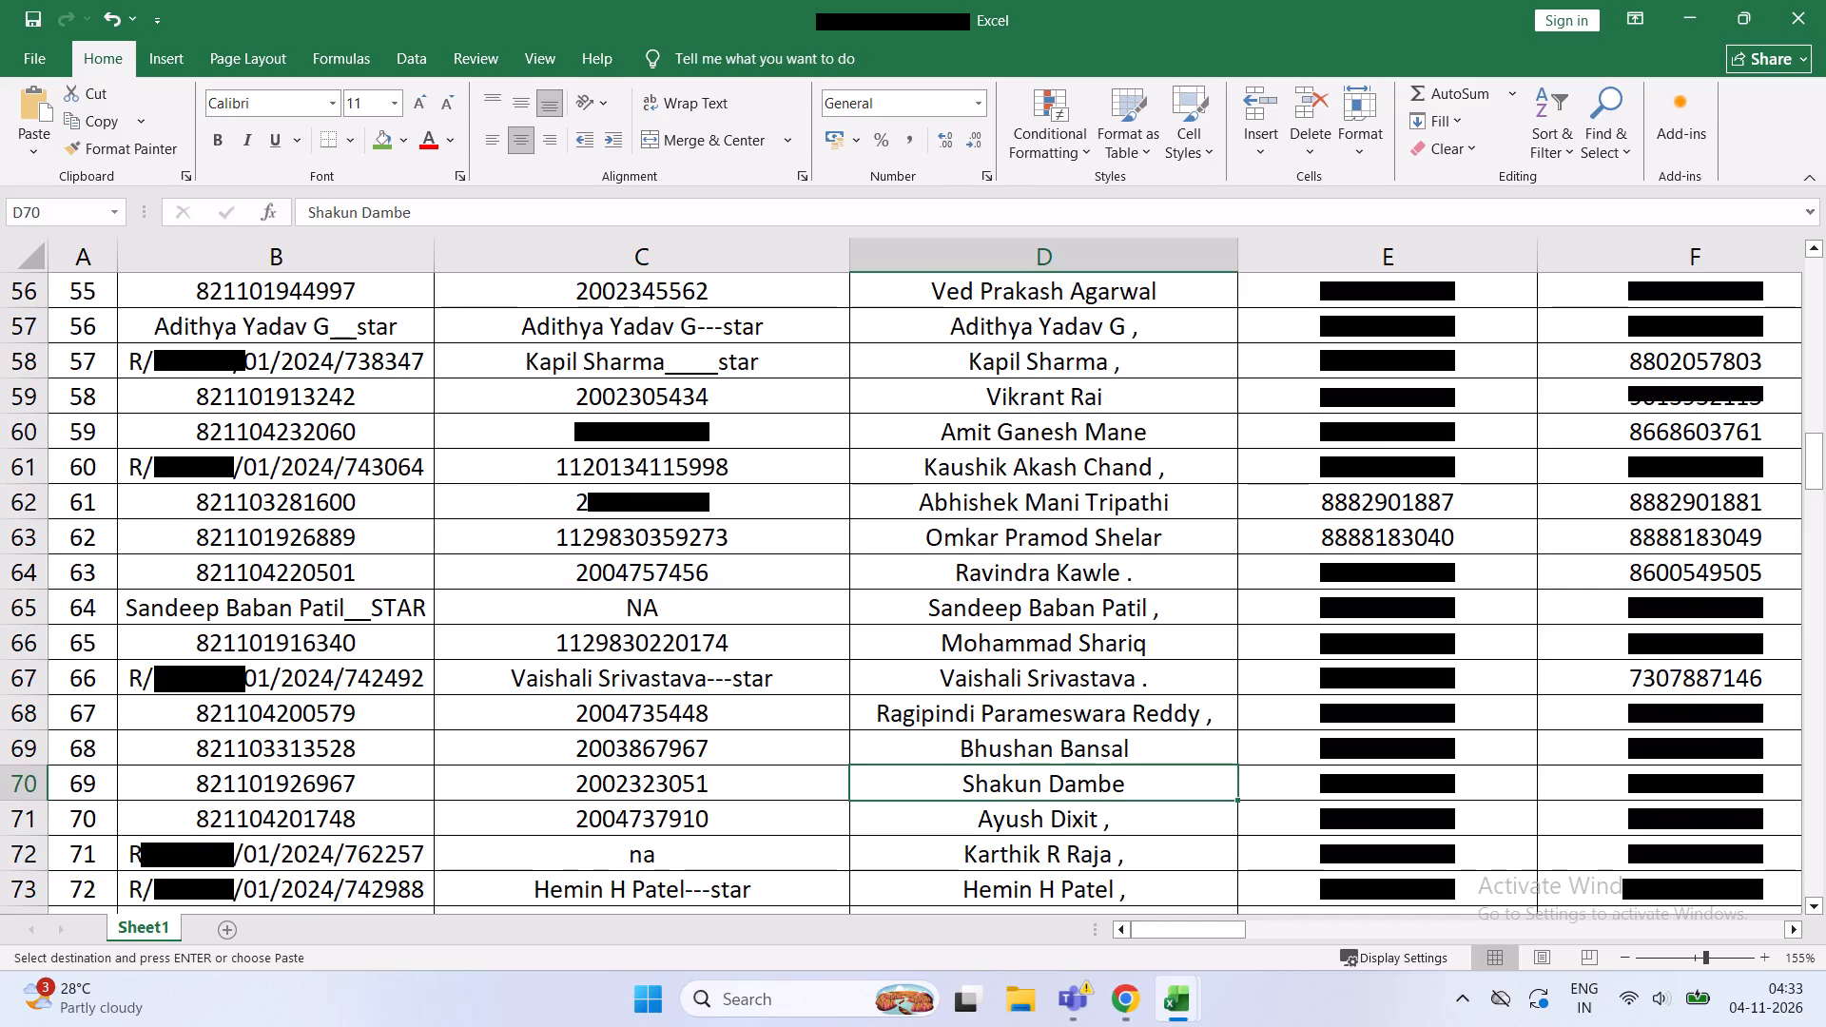
Review row 70 from the contact number in column E across to the renewal month in column Y and the columns beyond it.
key(Right)
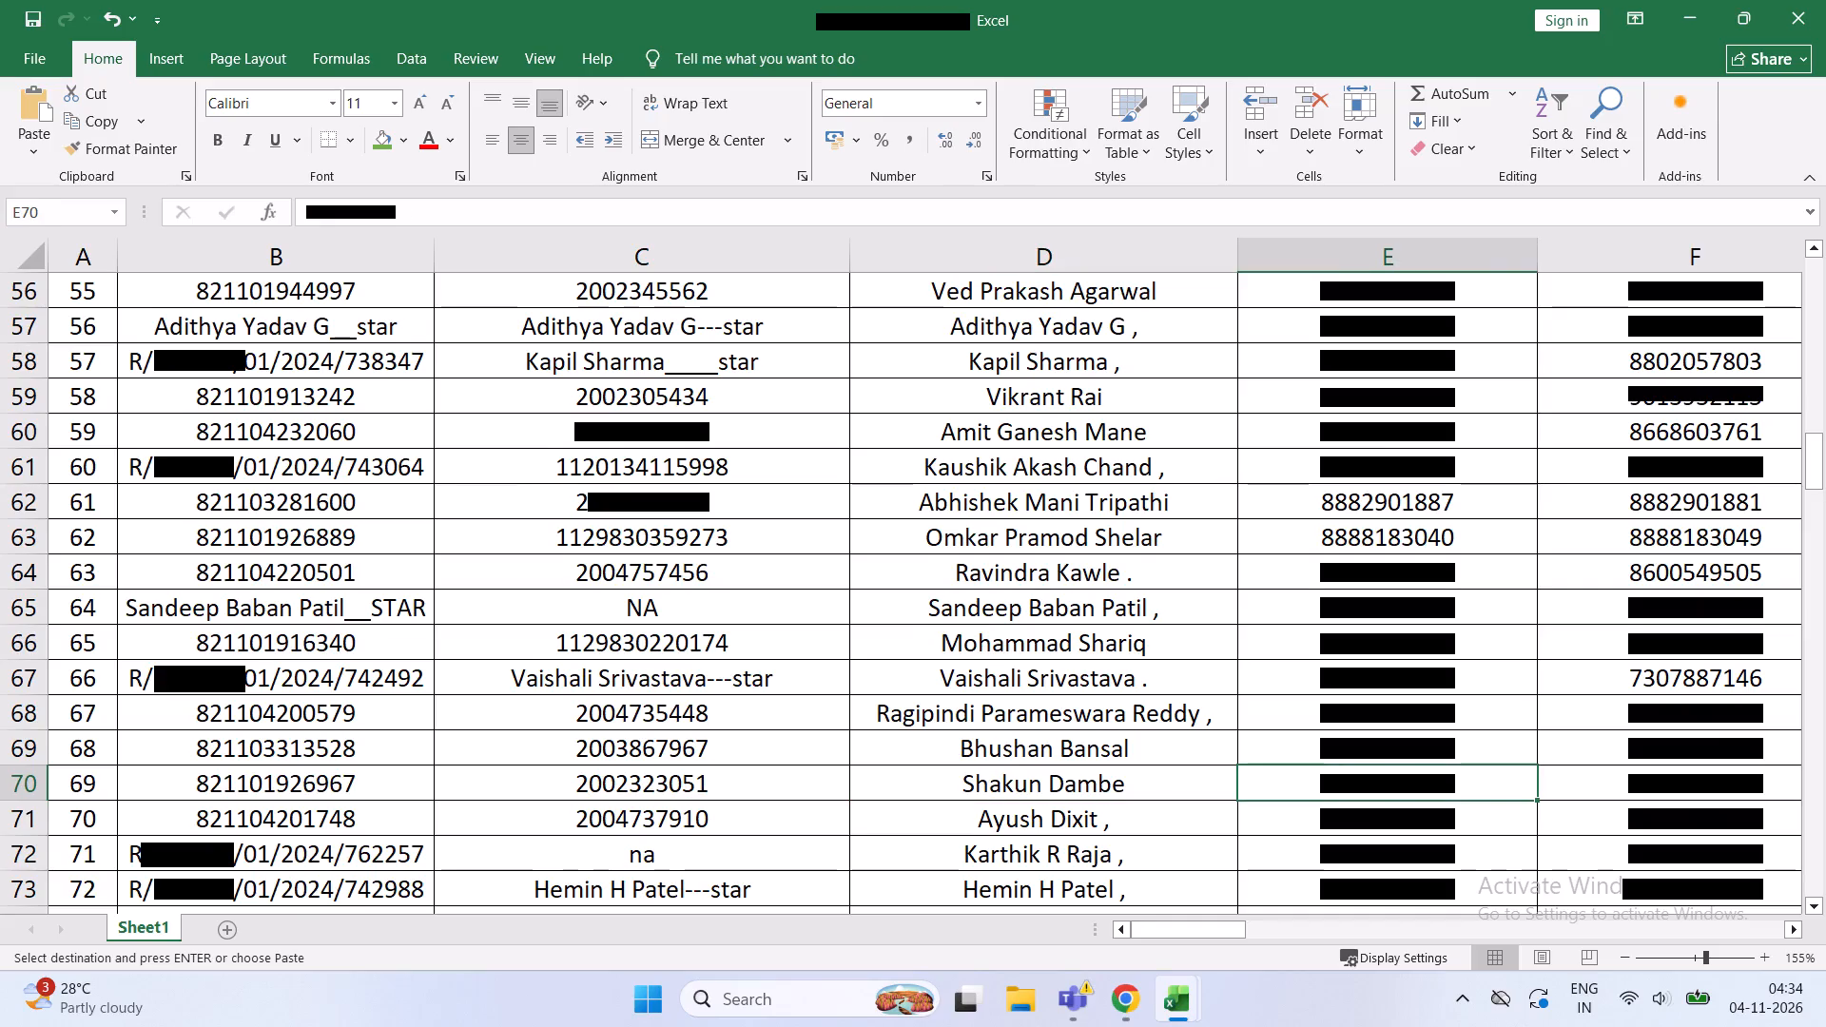
key(Right)
key(Right)
key(Right)
key(Right)
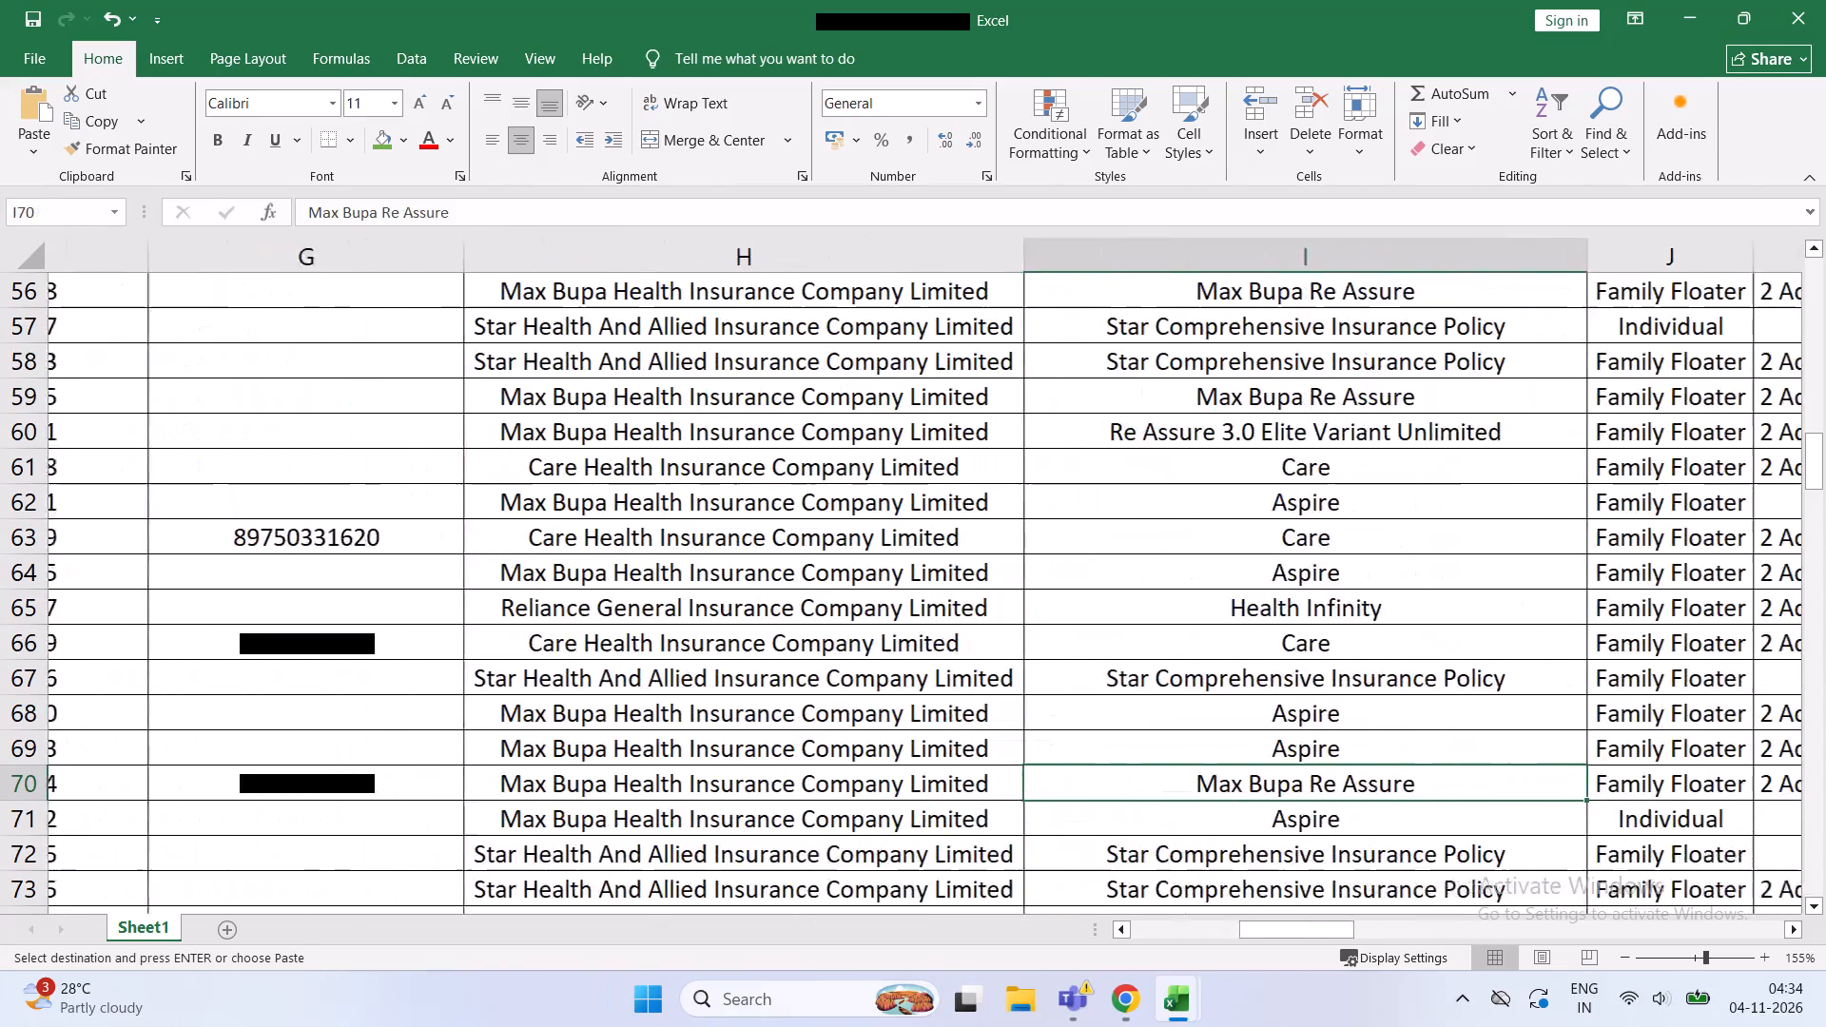
key(Right)
key(Right)
key(Right)
key(Right)
key(Right)
key(Right)
key(Right)
key(Right)
key(Right)
key(Right)
key(Right)
key(Right)
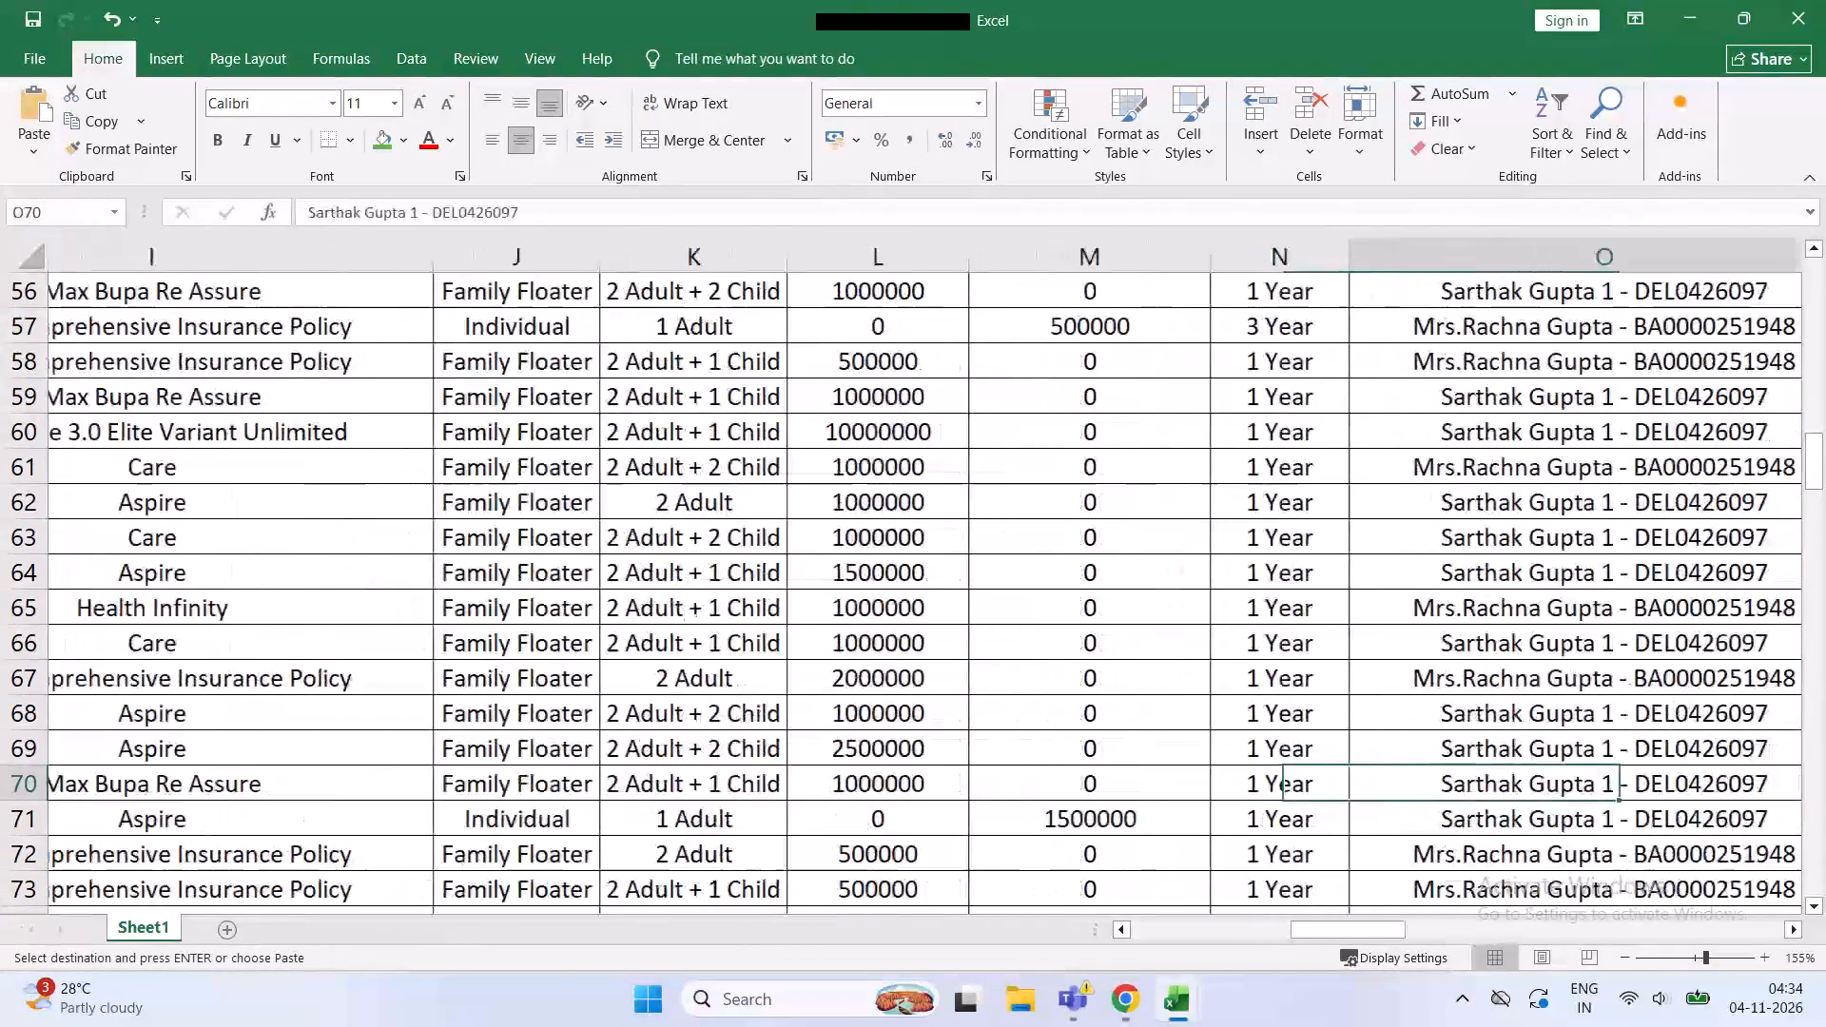
key(Right)
key(Right)
key(Right)
key(Right)
key(Right)
key(Right)
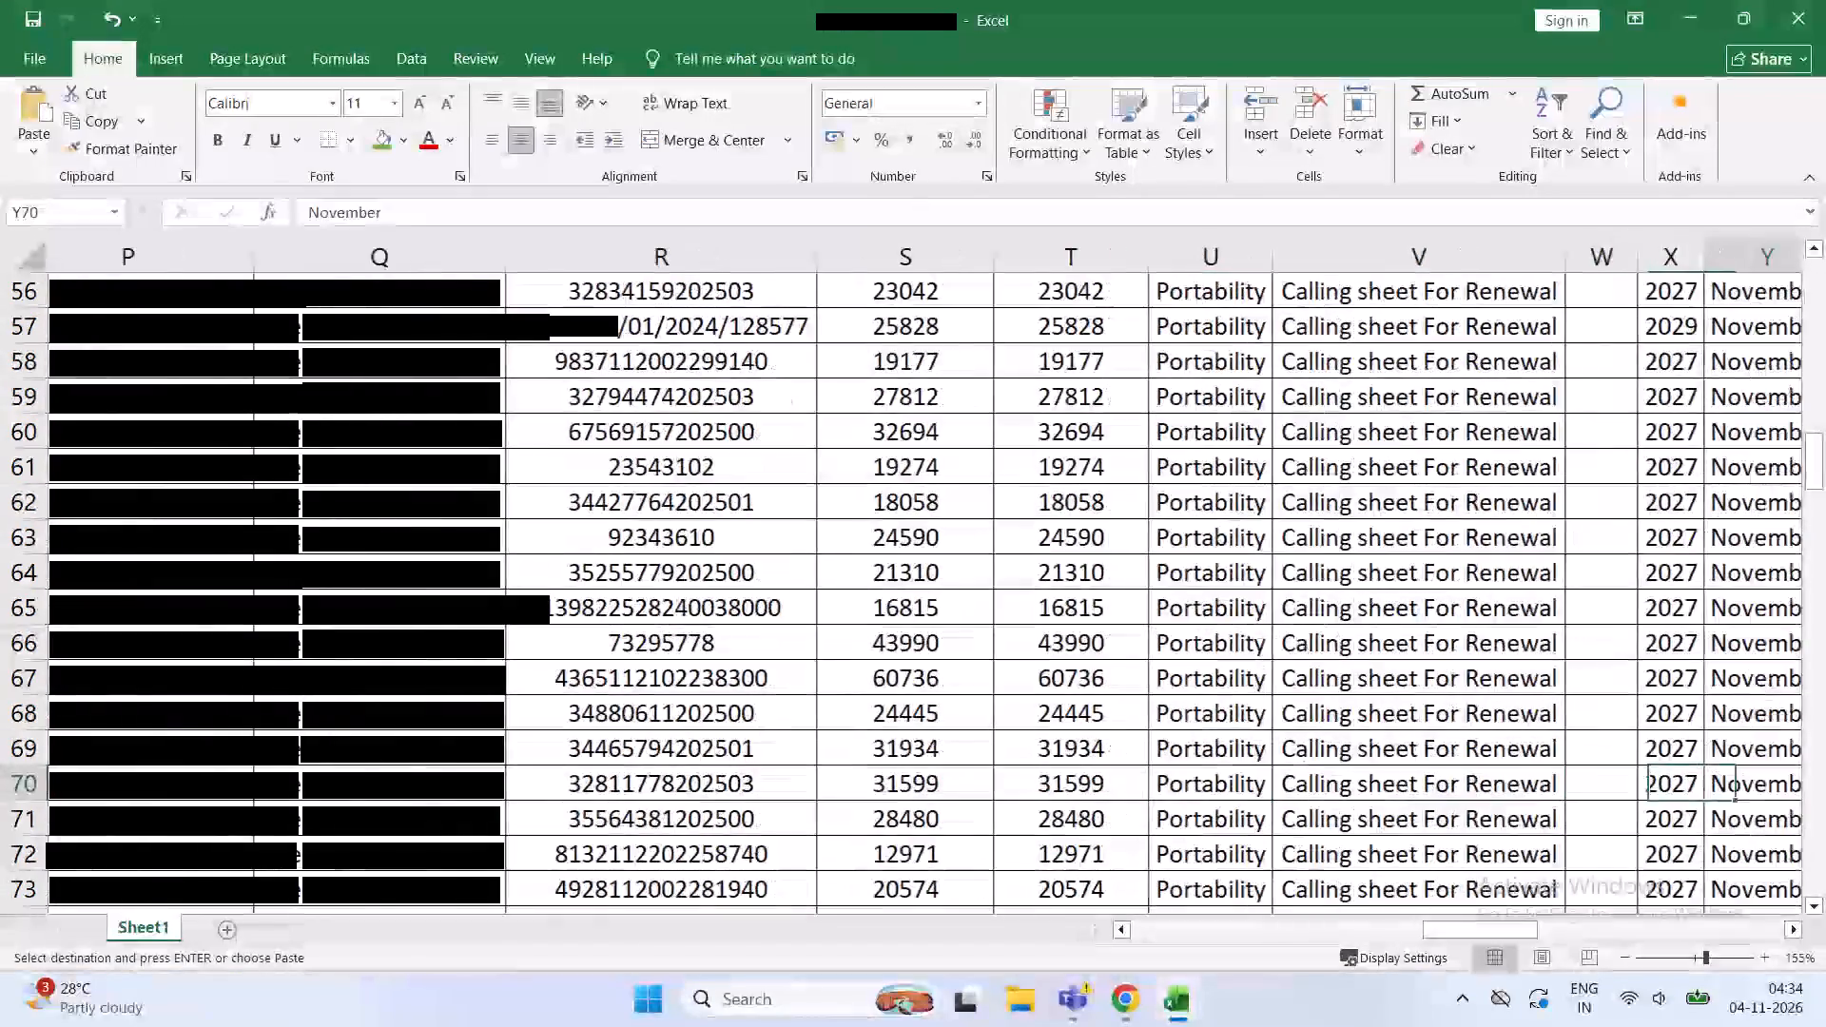
key(Right)
key(Right)
key(Right)
key(Right)
key(Right)
key(Right)
key(Right)
key(Right)
key(Right)
Review row 70 back from its last columns through the policy details to the serial number in column A.
key(Left)
key(Left)
key(Left)
key(Left)
key(Left)
key(Left)
key(Left)
key(Left)
key(Left)
key(Left)
key(Left)
key(Left)
key(Left)
key(Left)
key(Left)
key(Left)
key(Left)
key(Left)
key(Left)
key(Left)
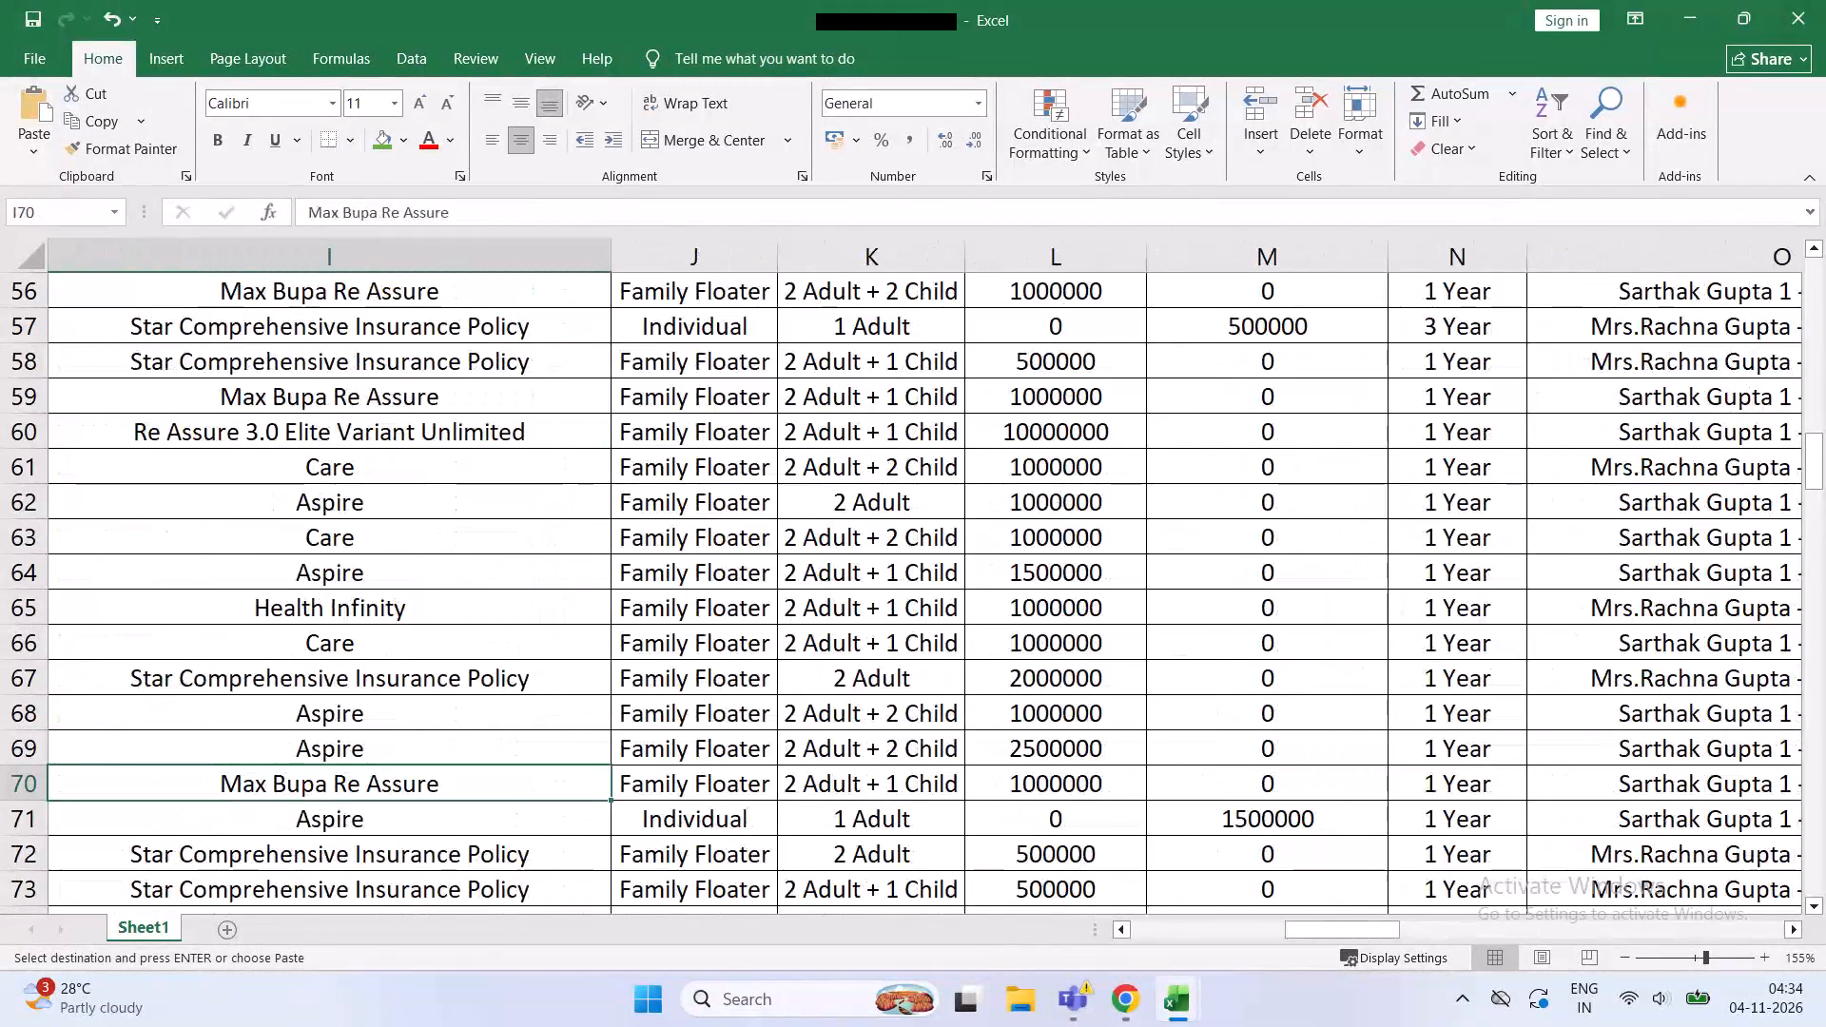
key(Left)
key(Left)
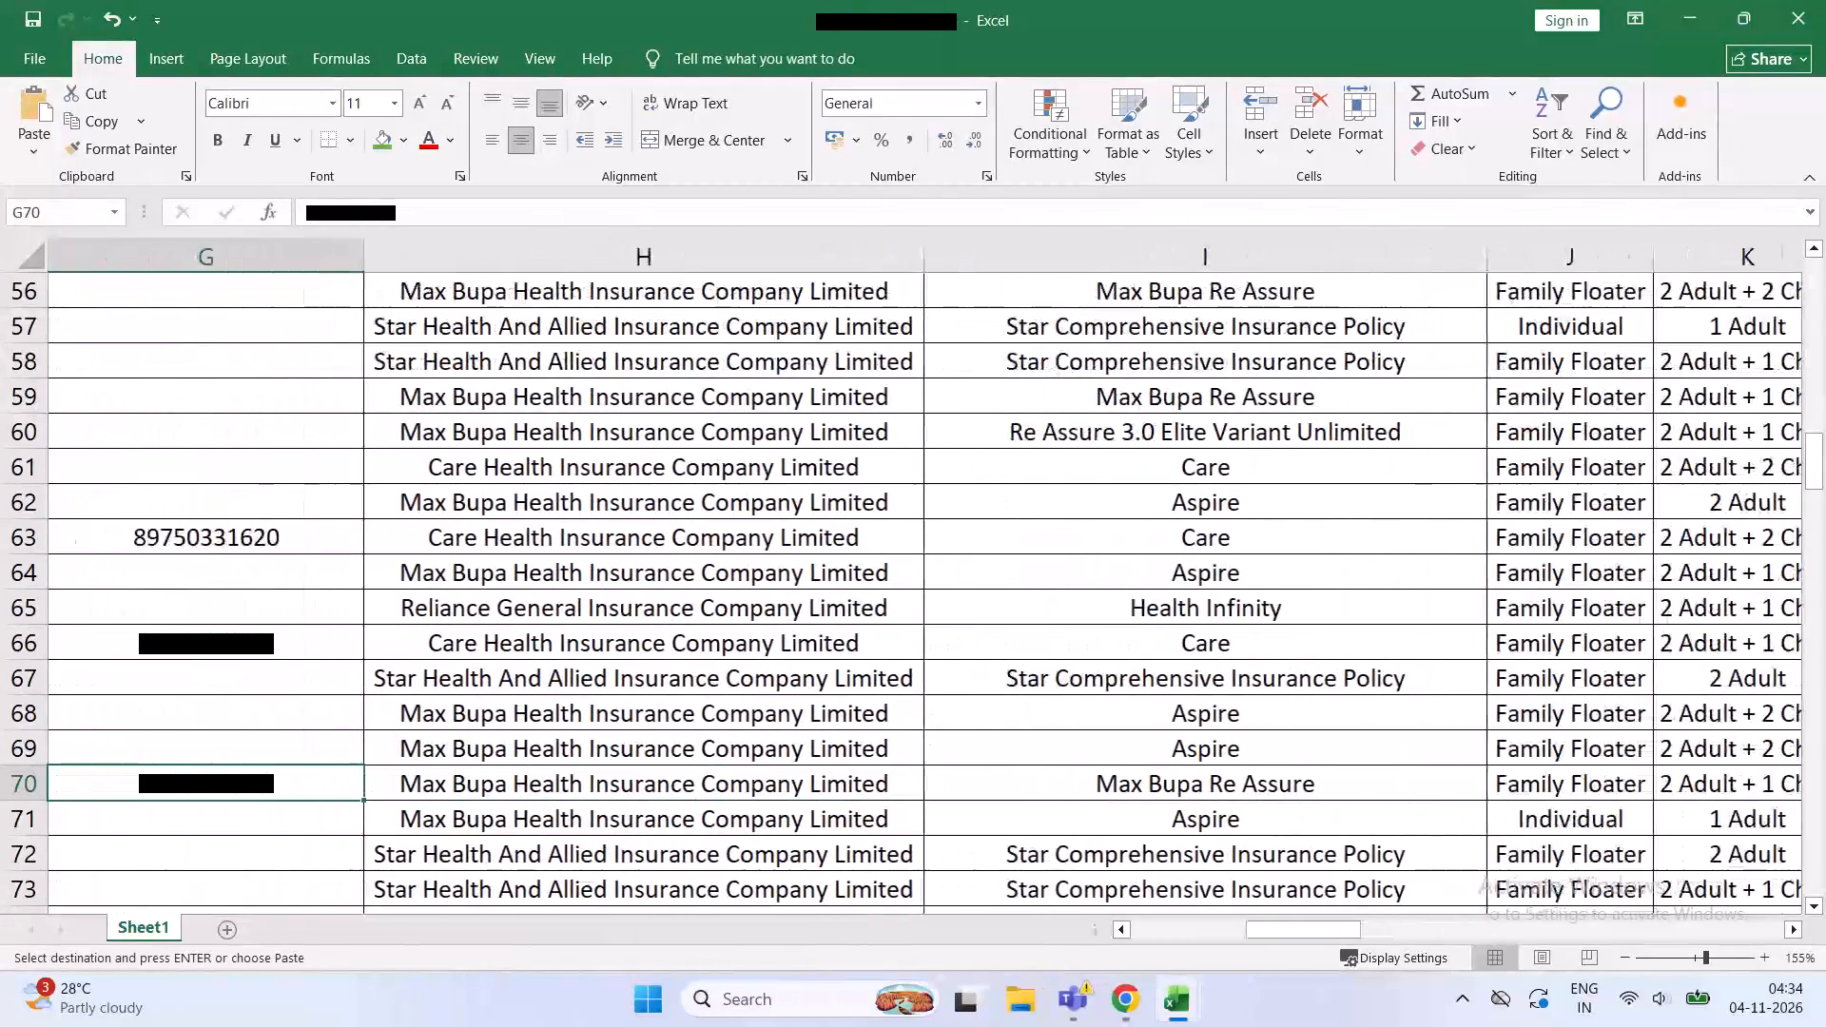
key(Left)
key(Left)
key(Left)
key(Left)
key(Left)
key(Left)
key(Left)
key(Left)
key(Left)
key(Left)
key(Left)
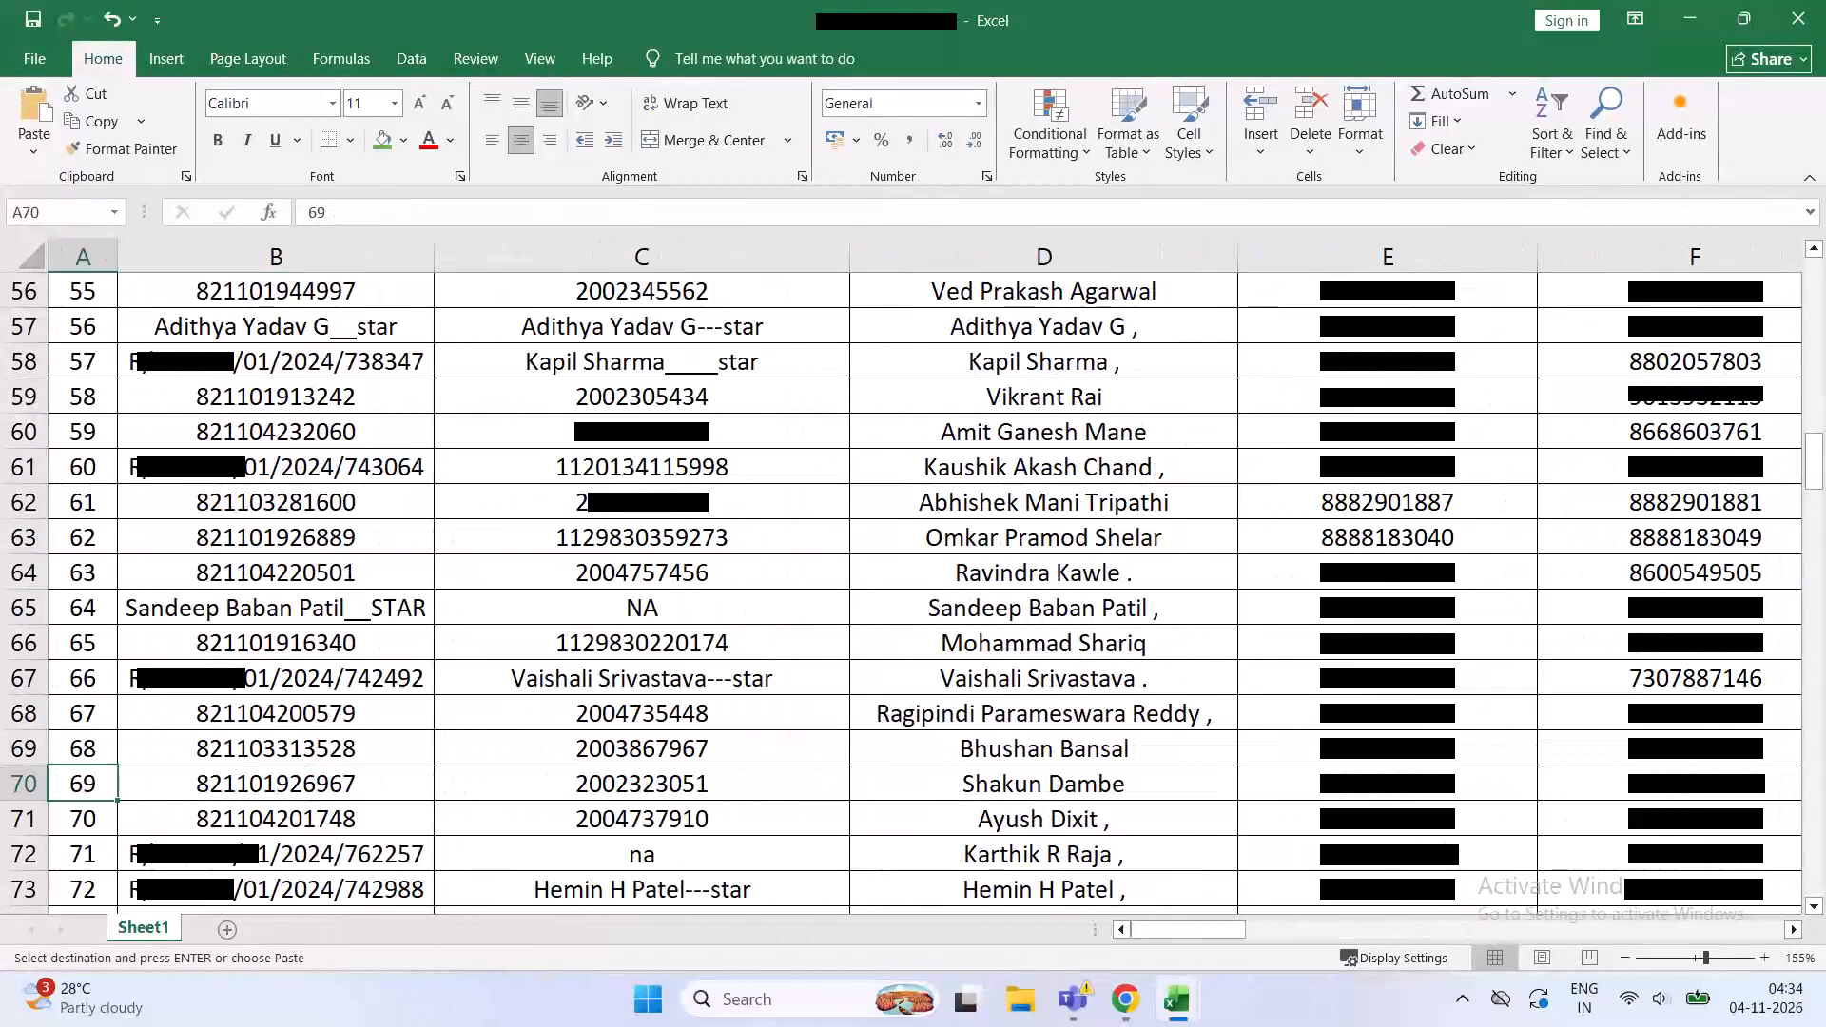
Review row 70 from the serial number in column A through the contact and insurer details to the family composition in column K.
key(Right)
key(Right)
key(Right)
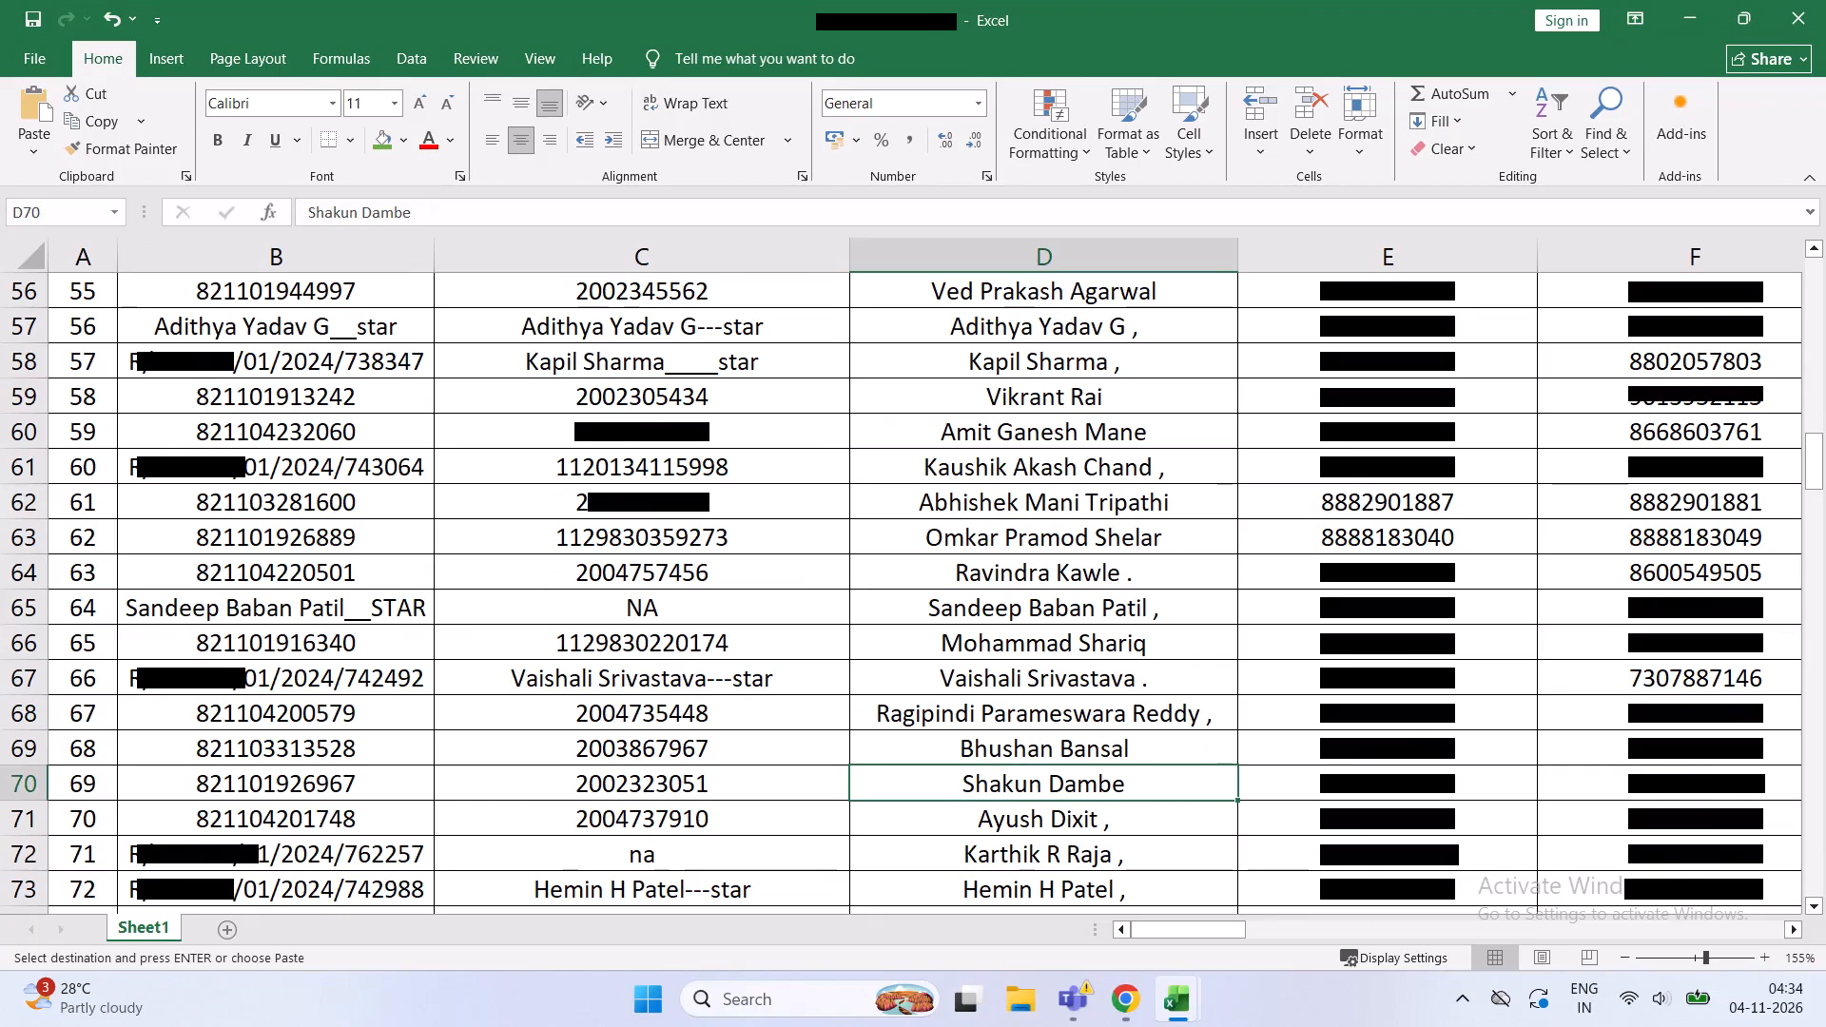
key(Right)
key(Right)
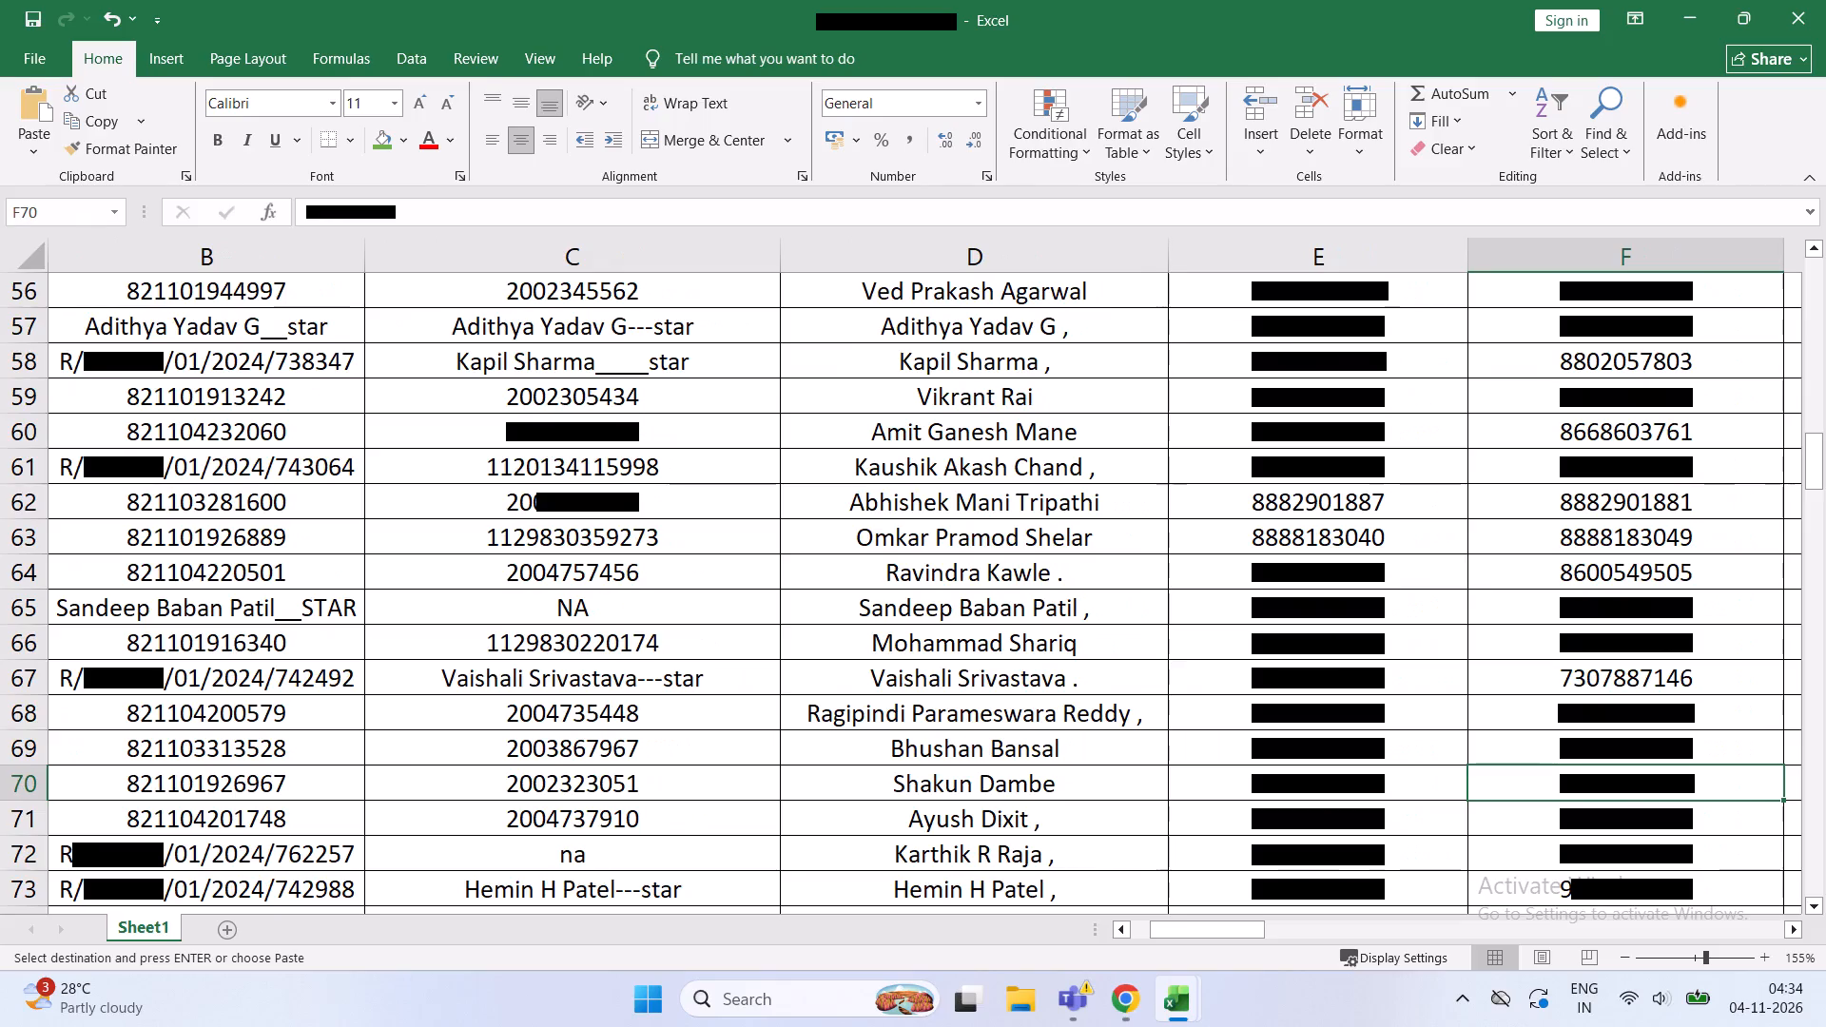
key(Right)
key(Left)
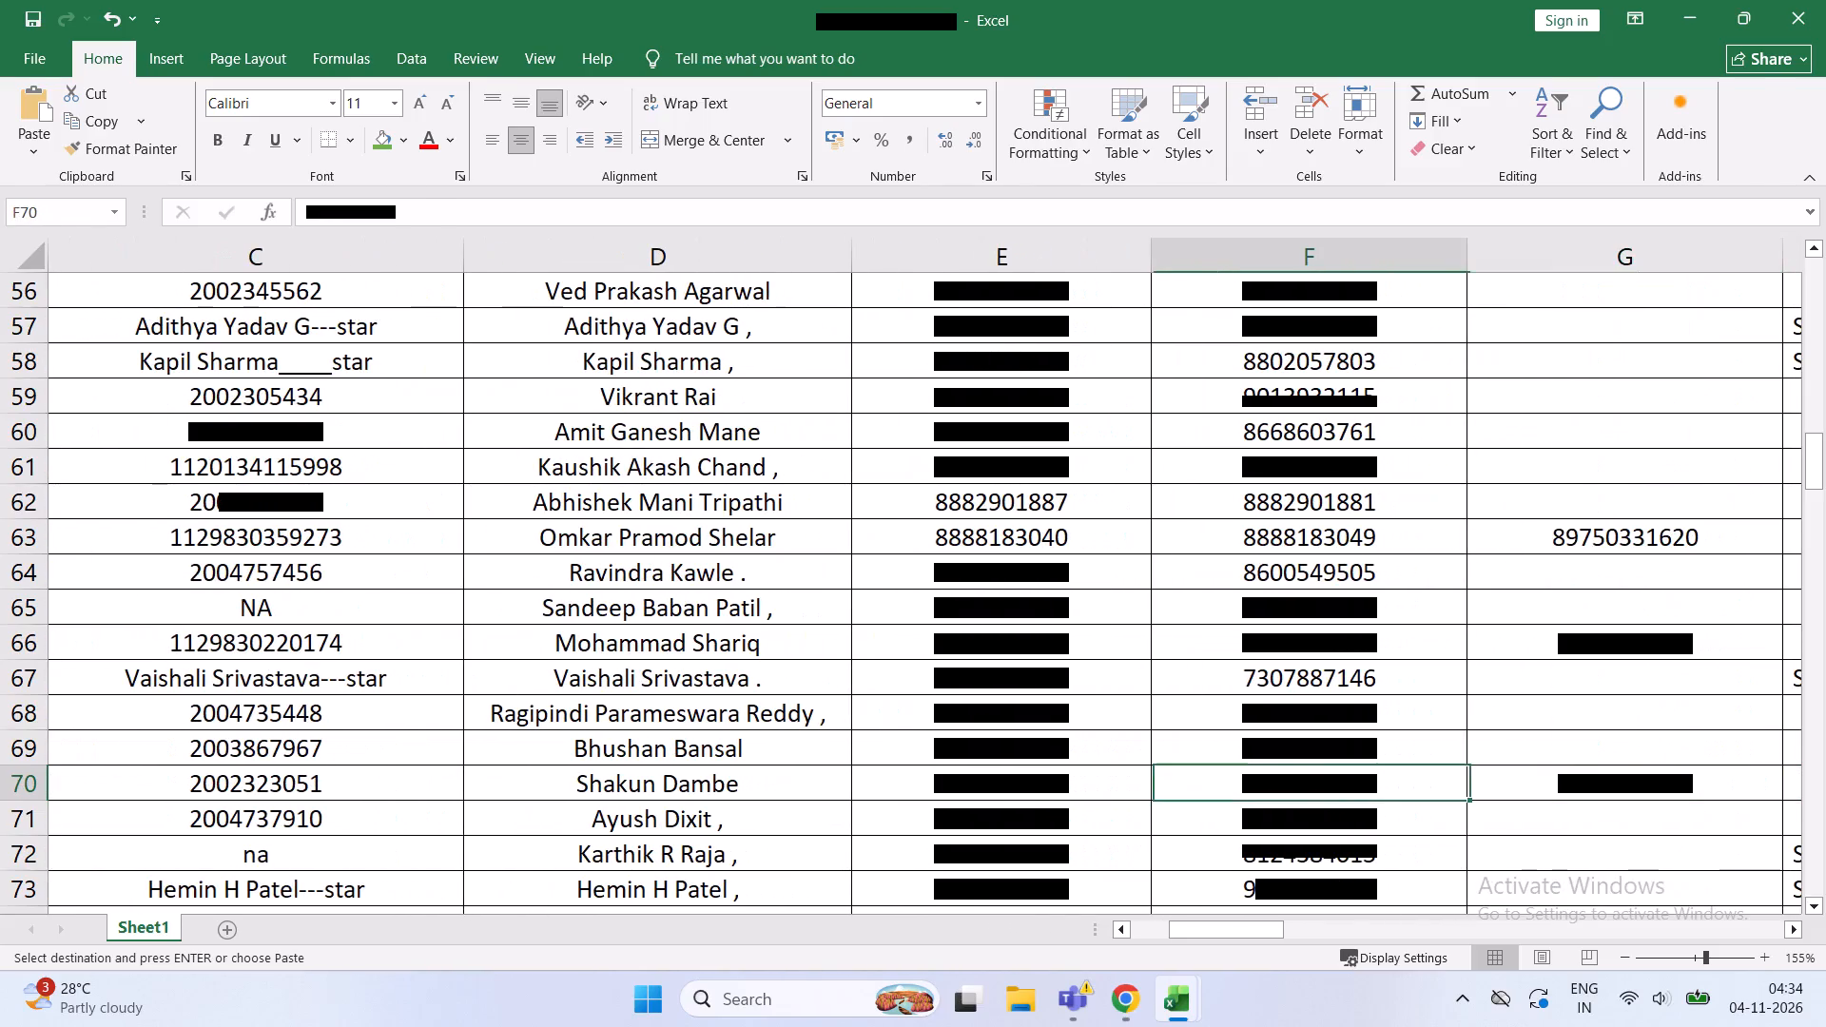
key(Right)
key(Right)
key(Right)
key(Right)
key(Right)
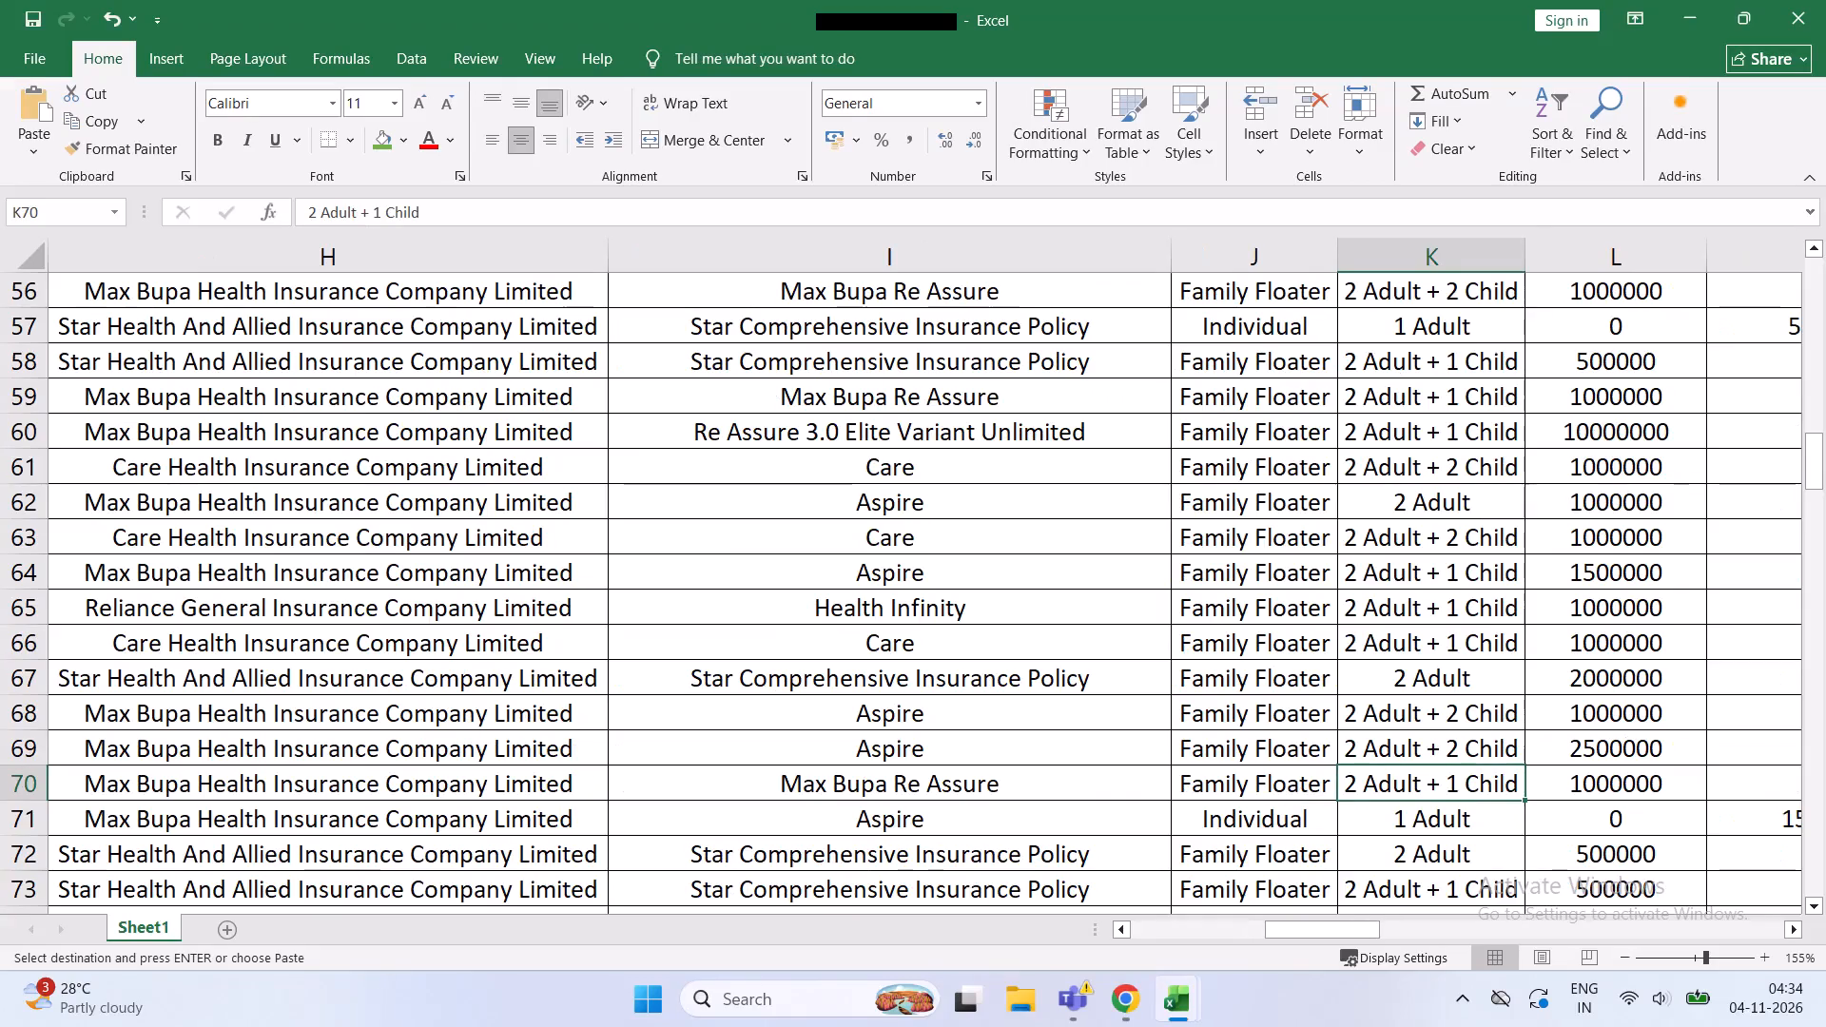
Continue reviewing row 70 from the sum insured in column L through the policy term and agent details to the premium in column T.
key(Right)
key(Right)
key(Right)
key(Right)
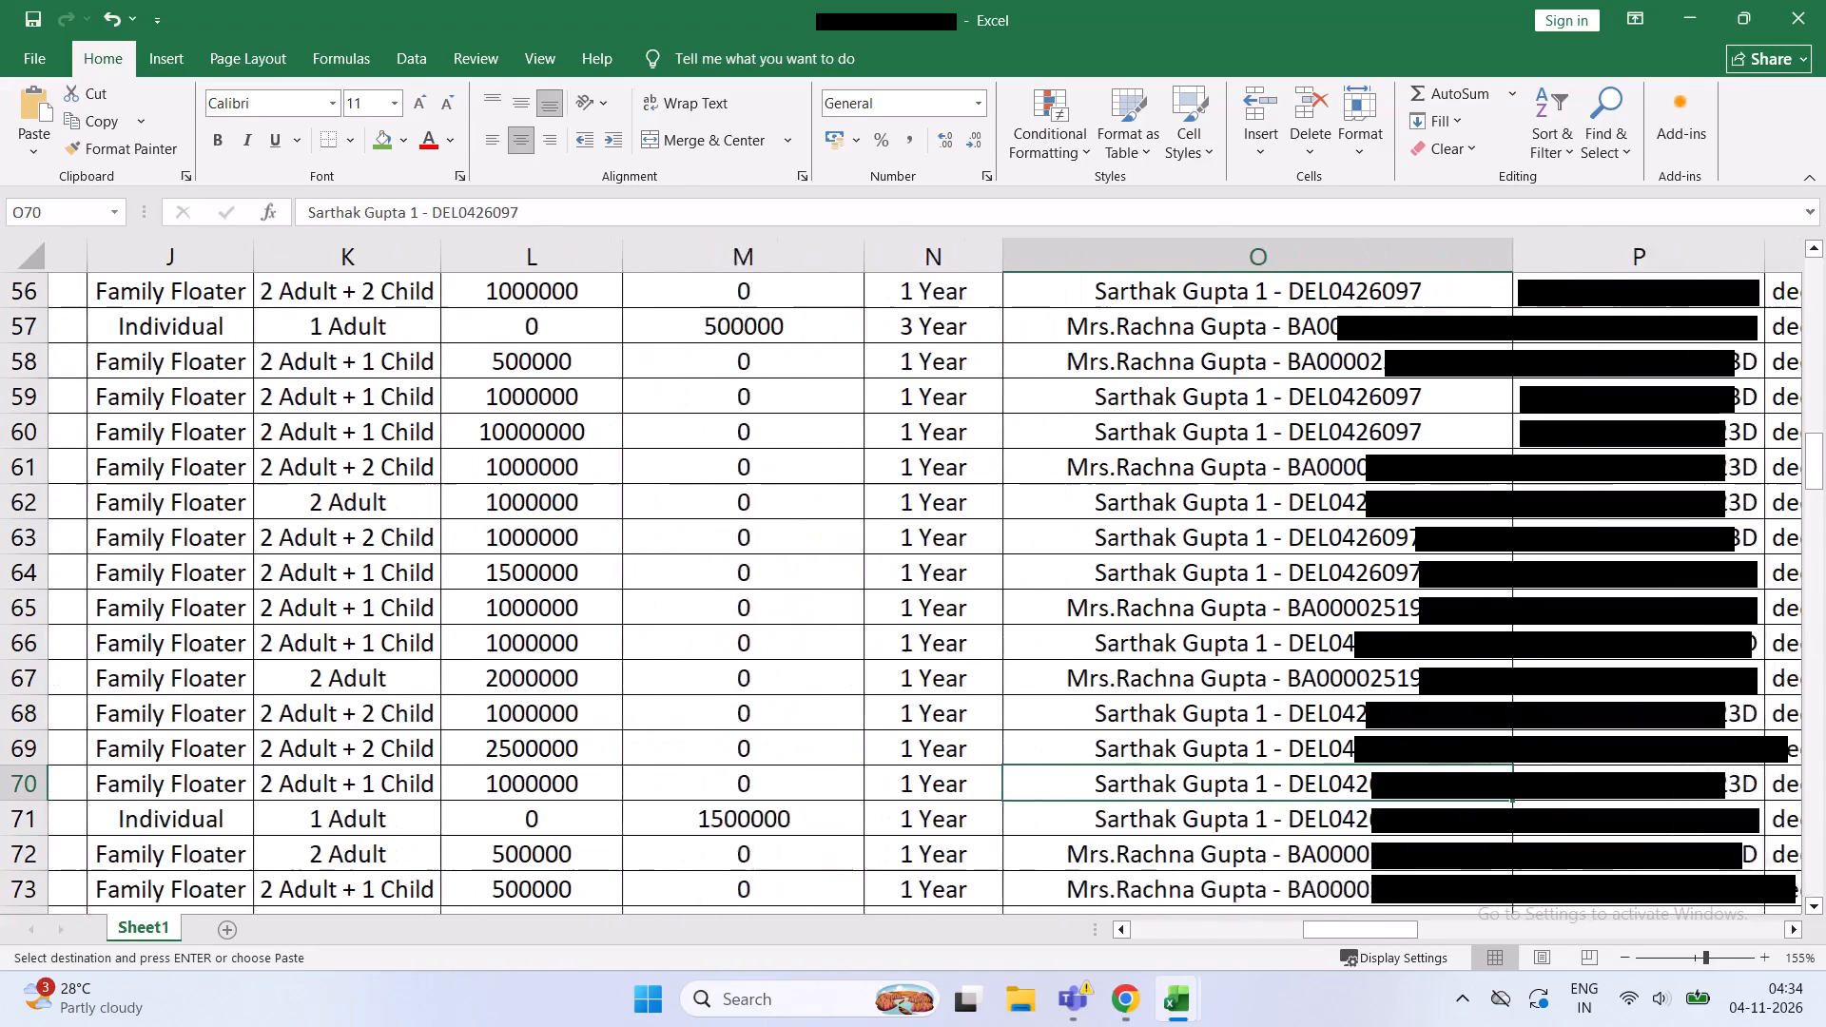
key(Right)
key(Right)
key(Right)
key(Right)
key(Right)
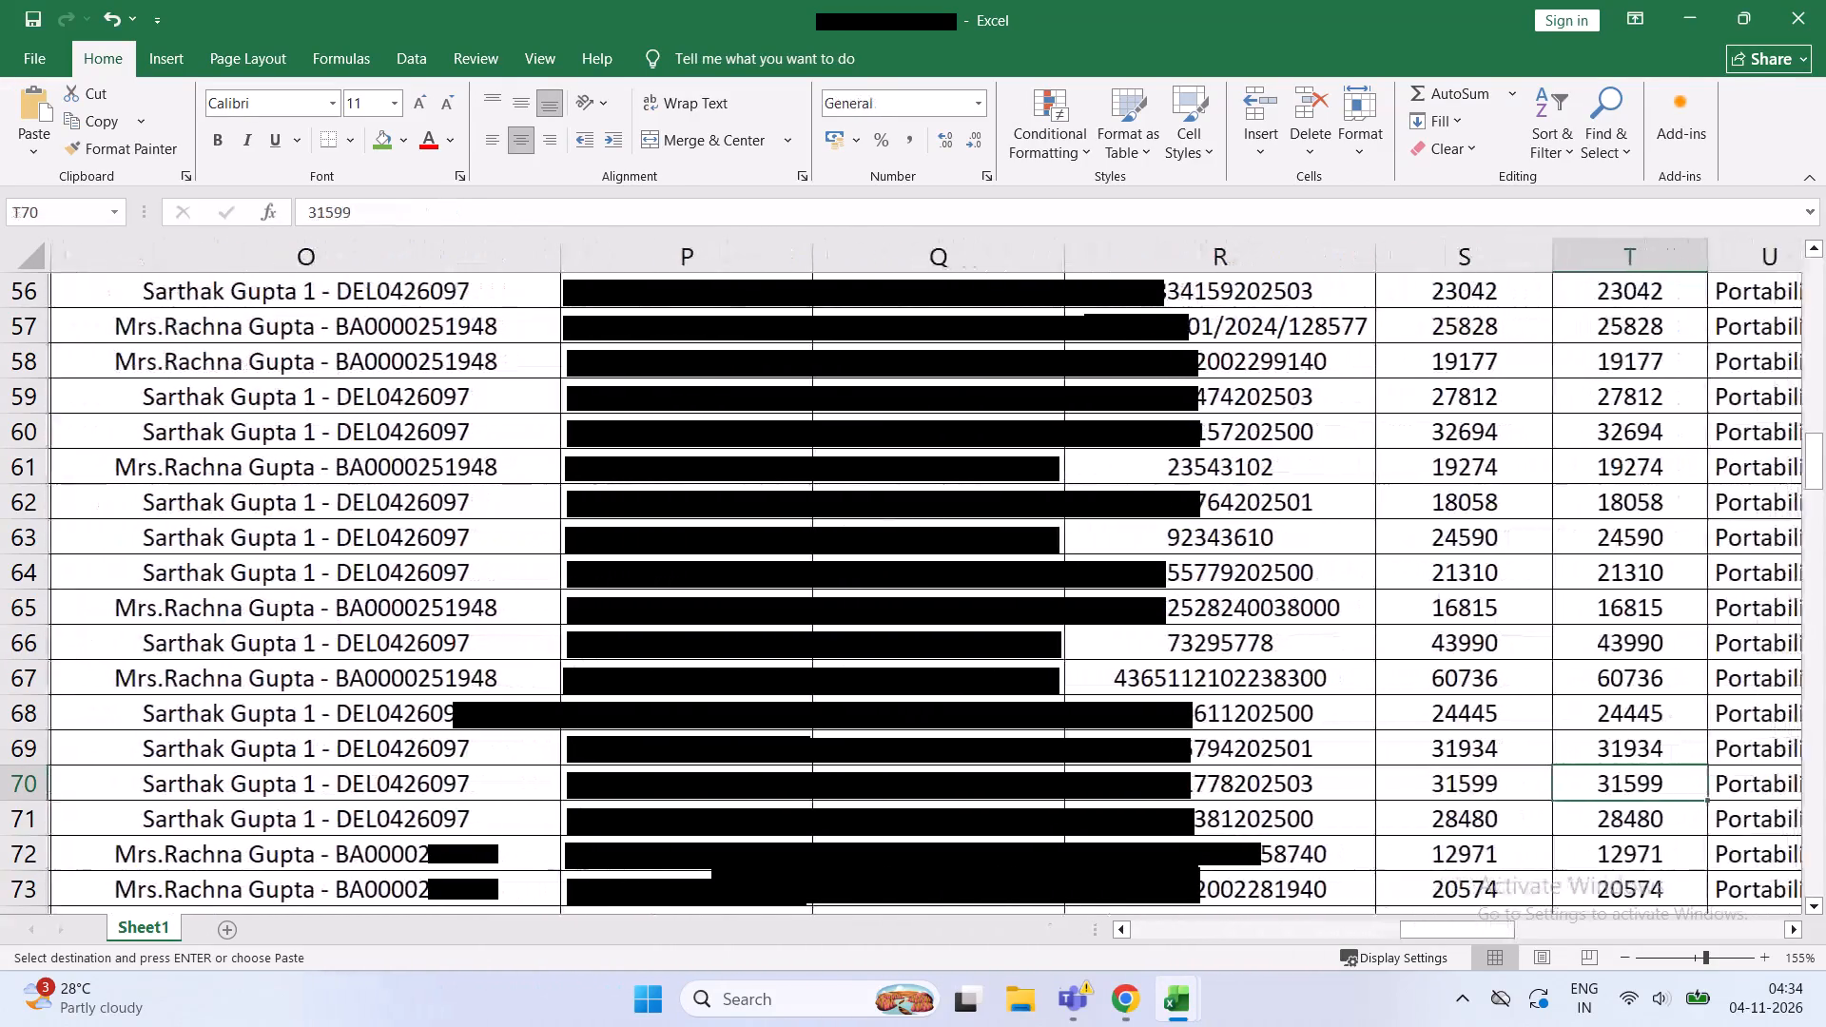
Examine the premium amounts in column S from row 70 down to row 78, finishing on row 77.
key(Left)
key(Down)
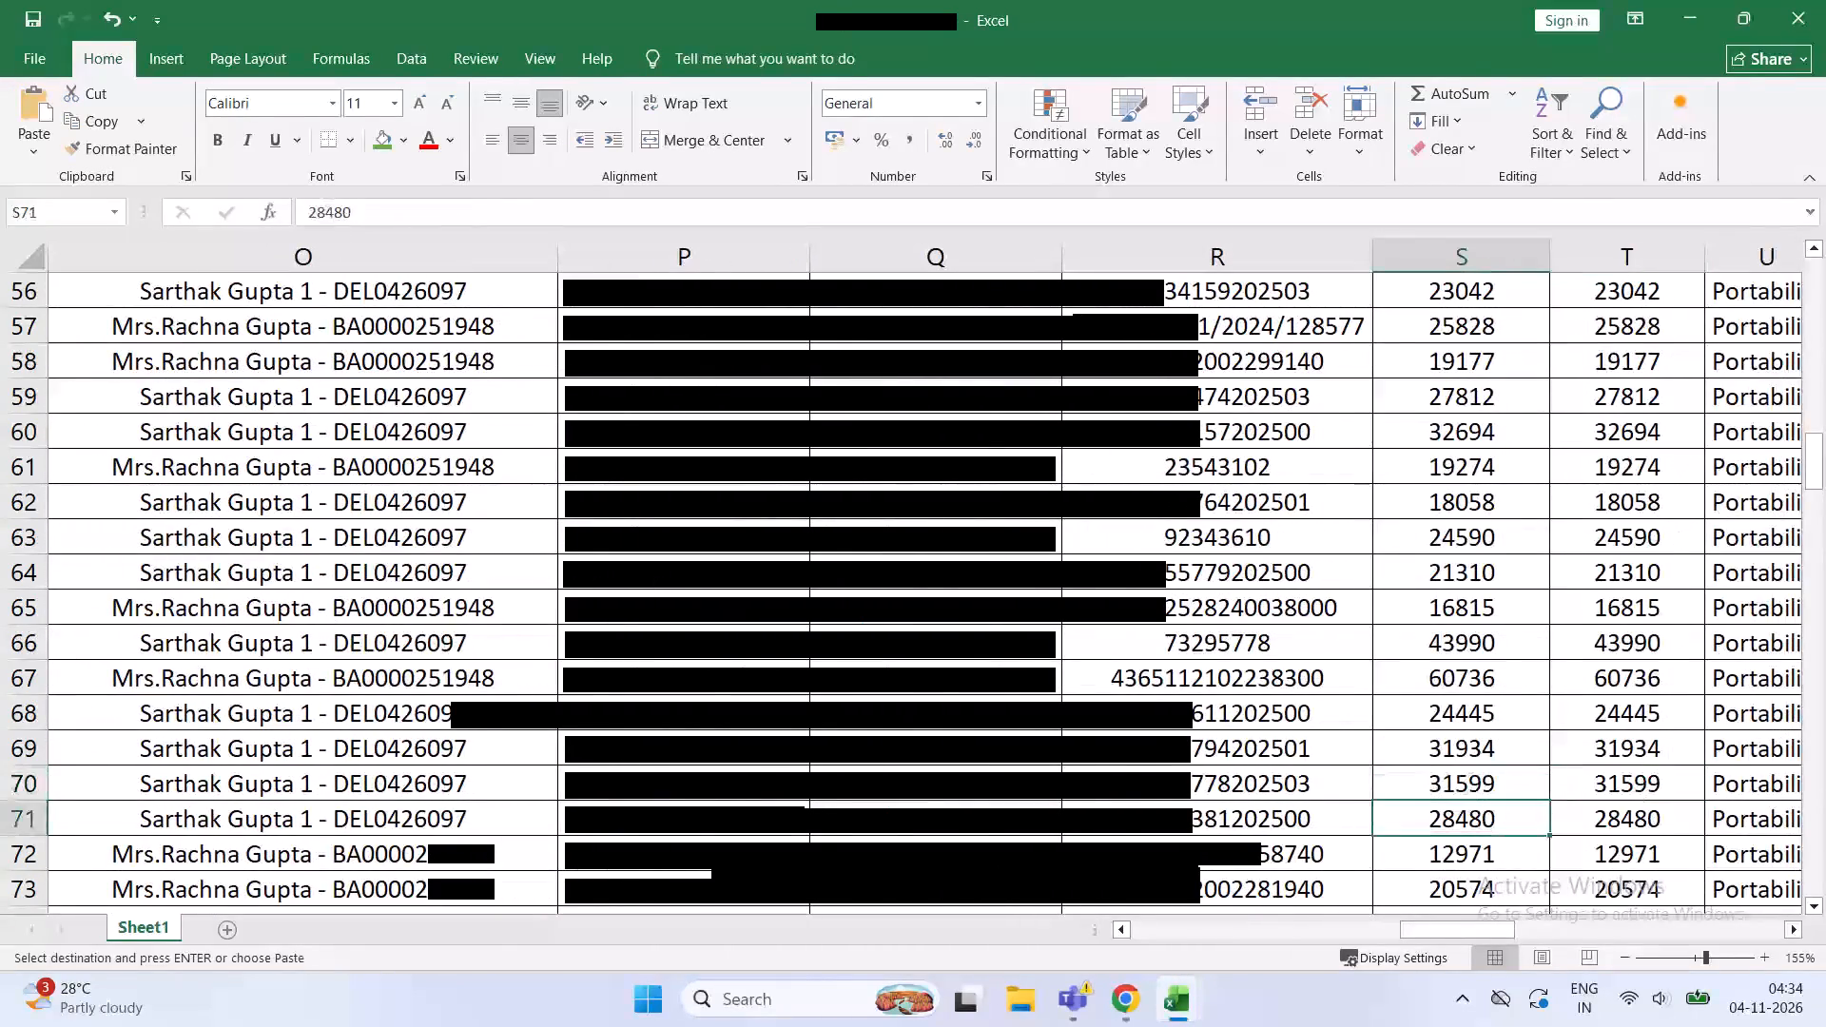
key(Down)
key(Down)
key(Down)
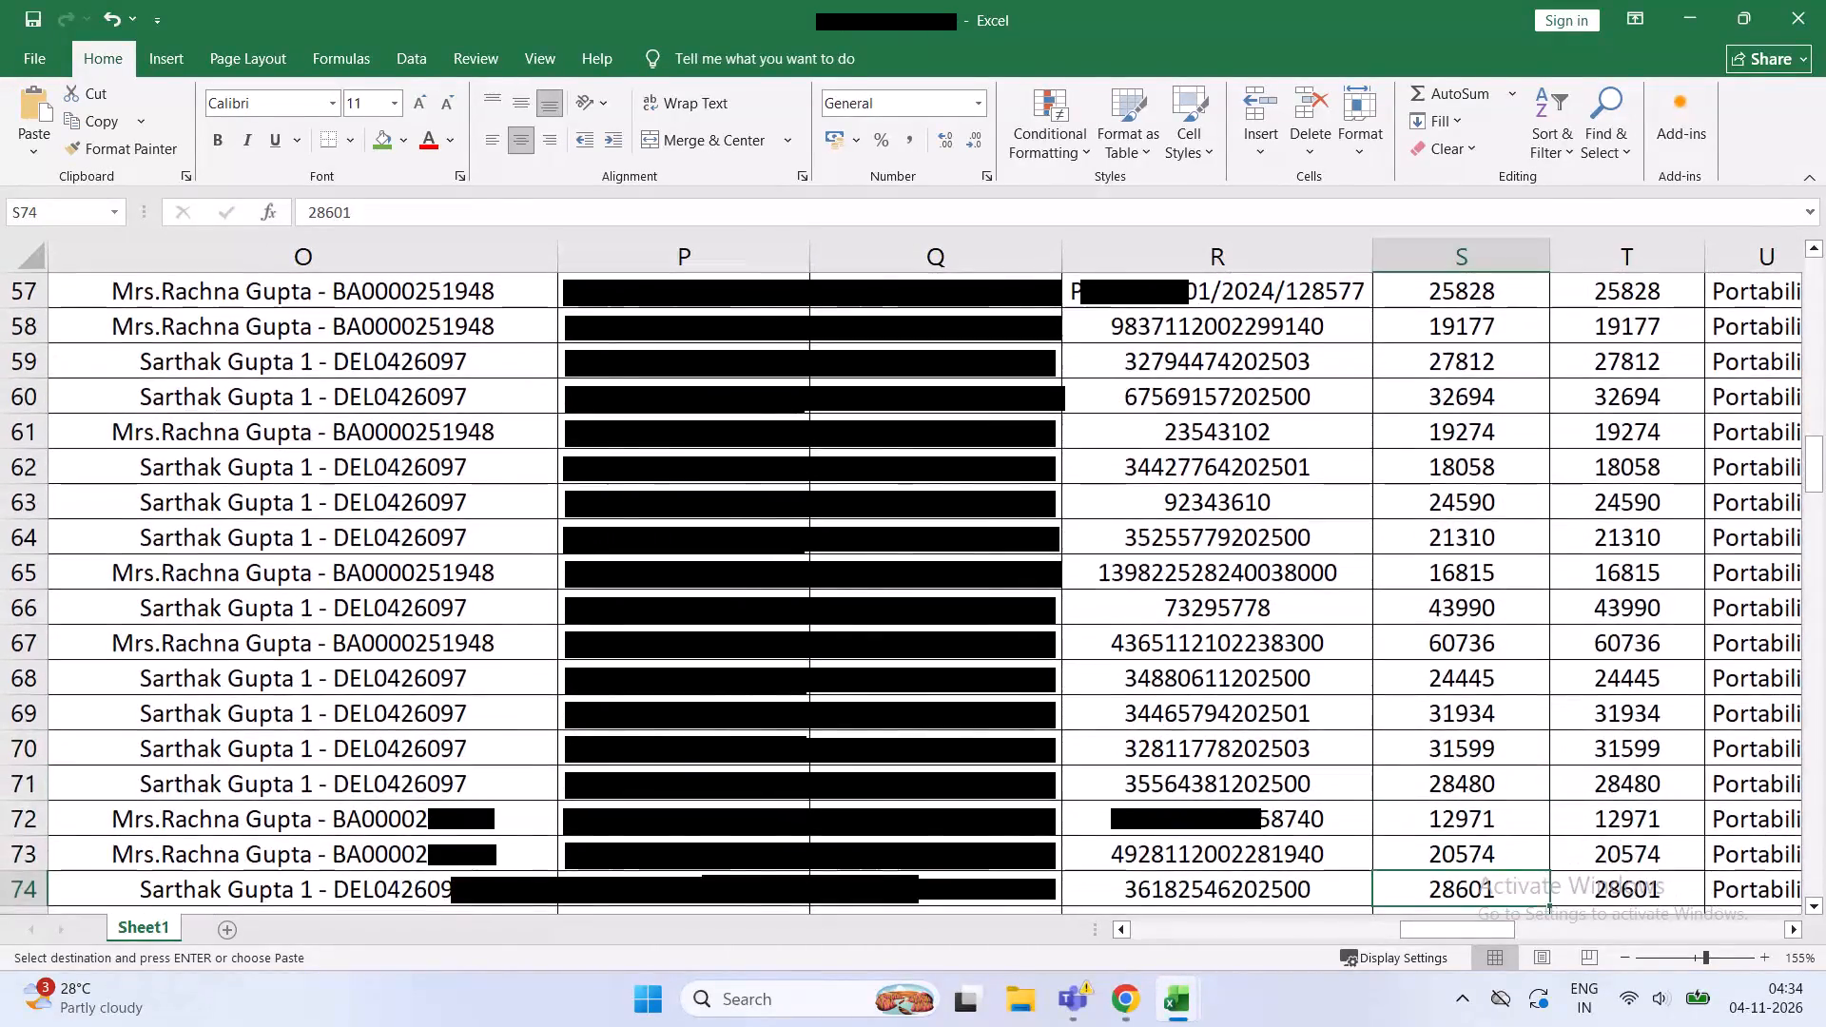
key(Down)
key(Up)
key(Down)
key(Down)
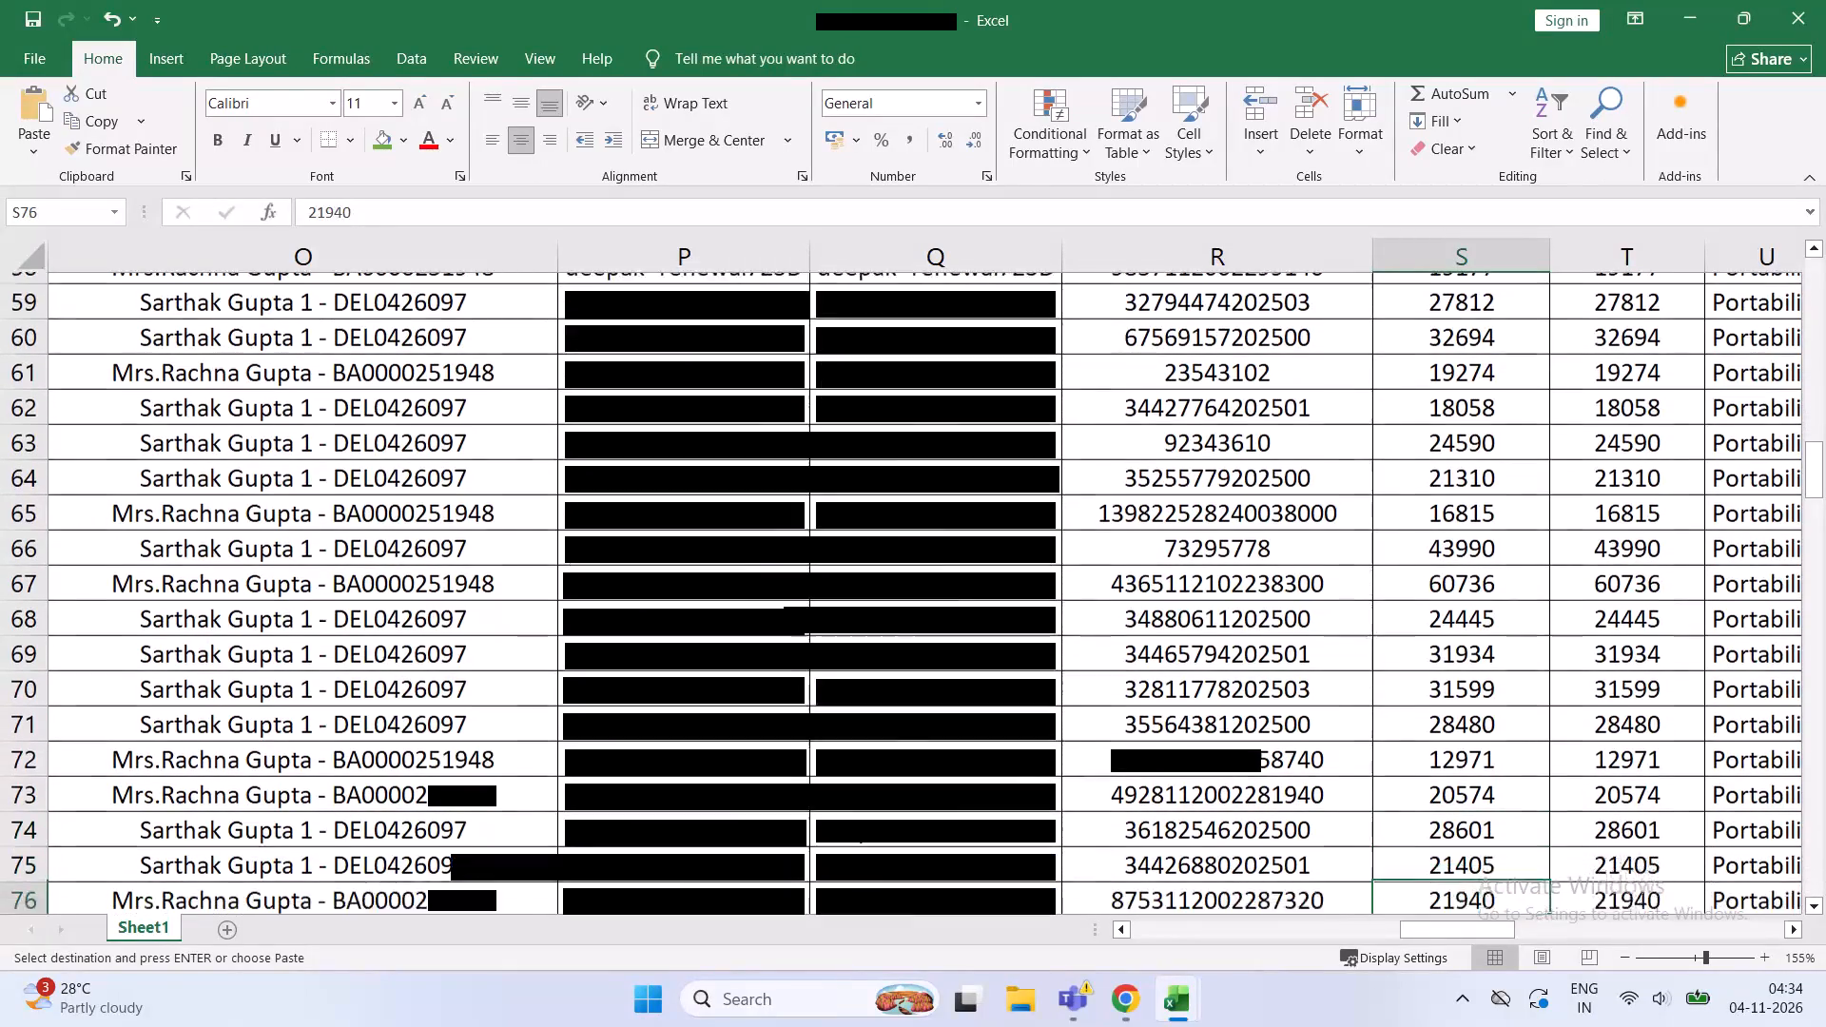
key(Down)
key(Down)
key(Up)
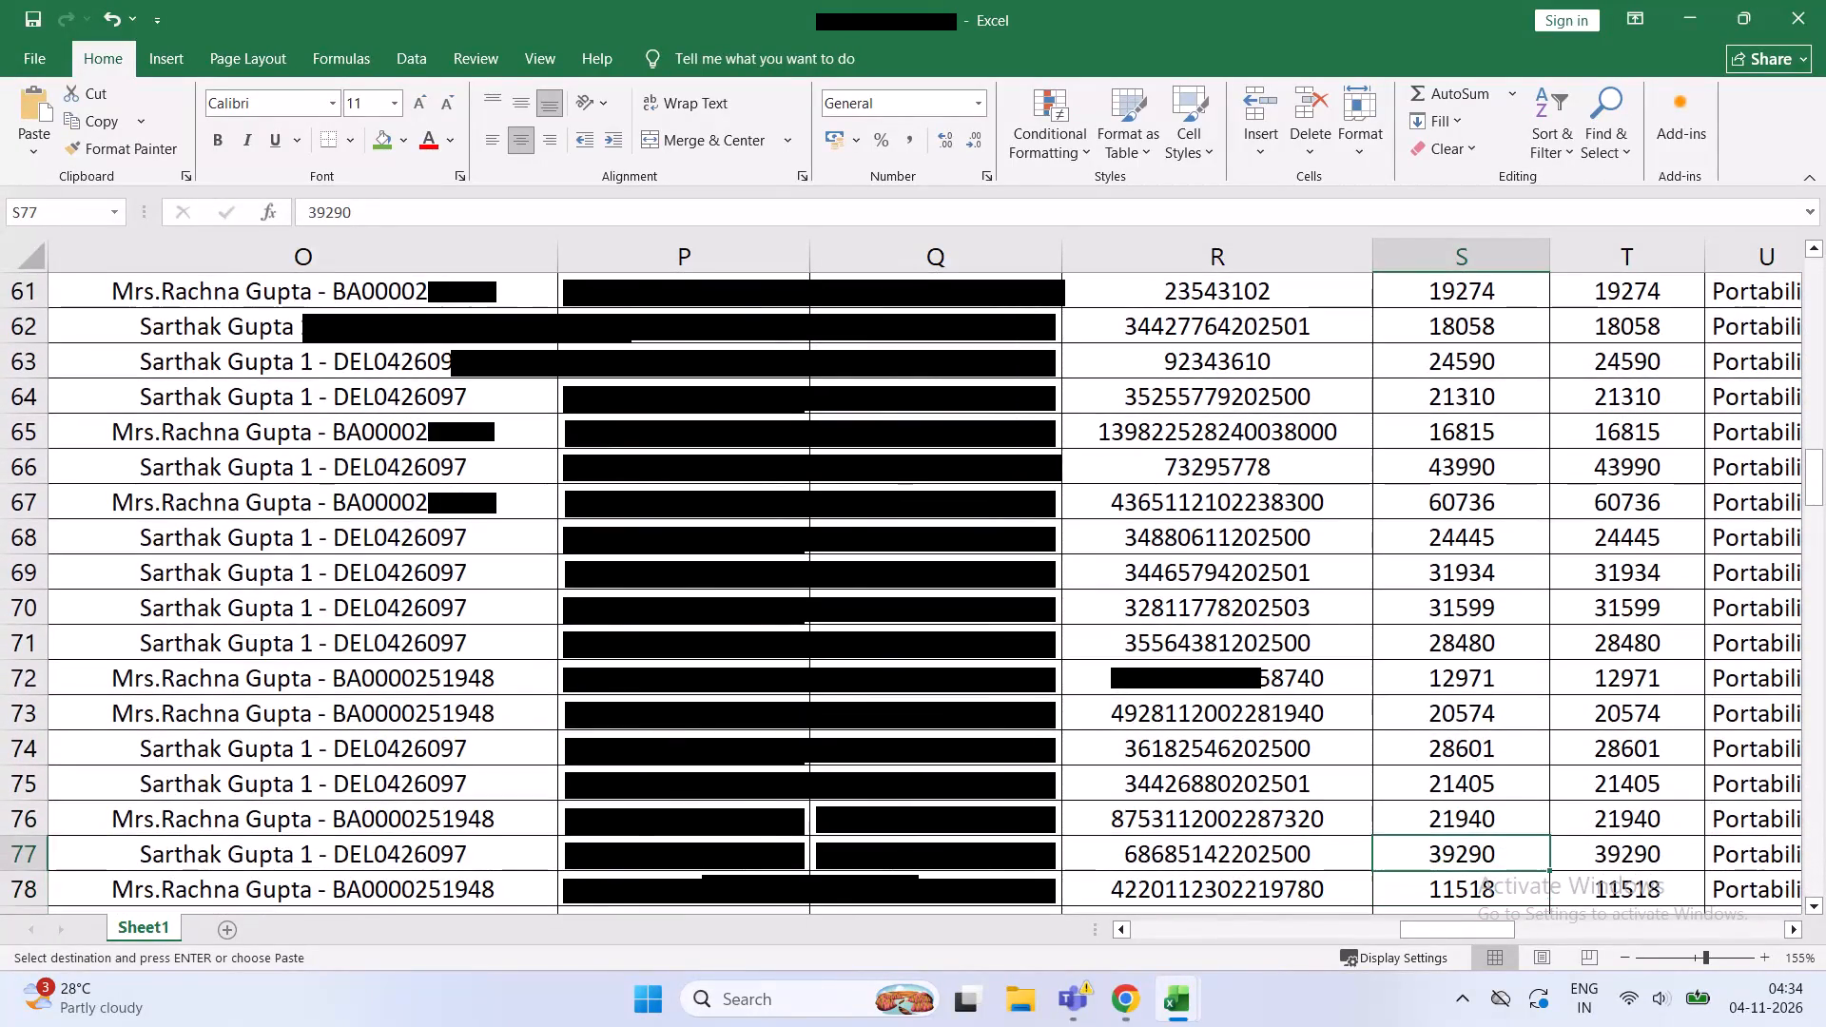
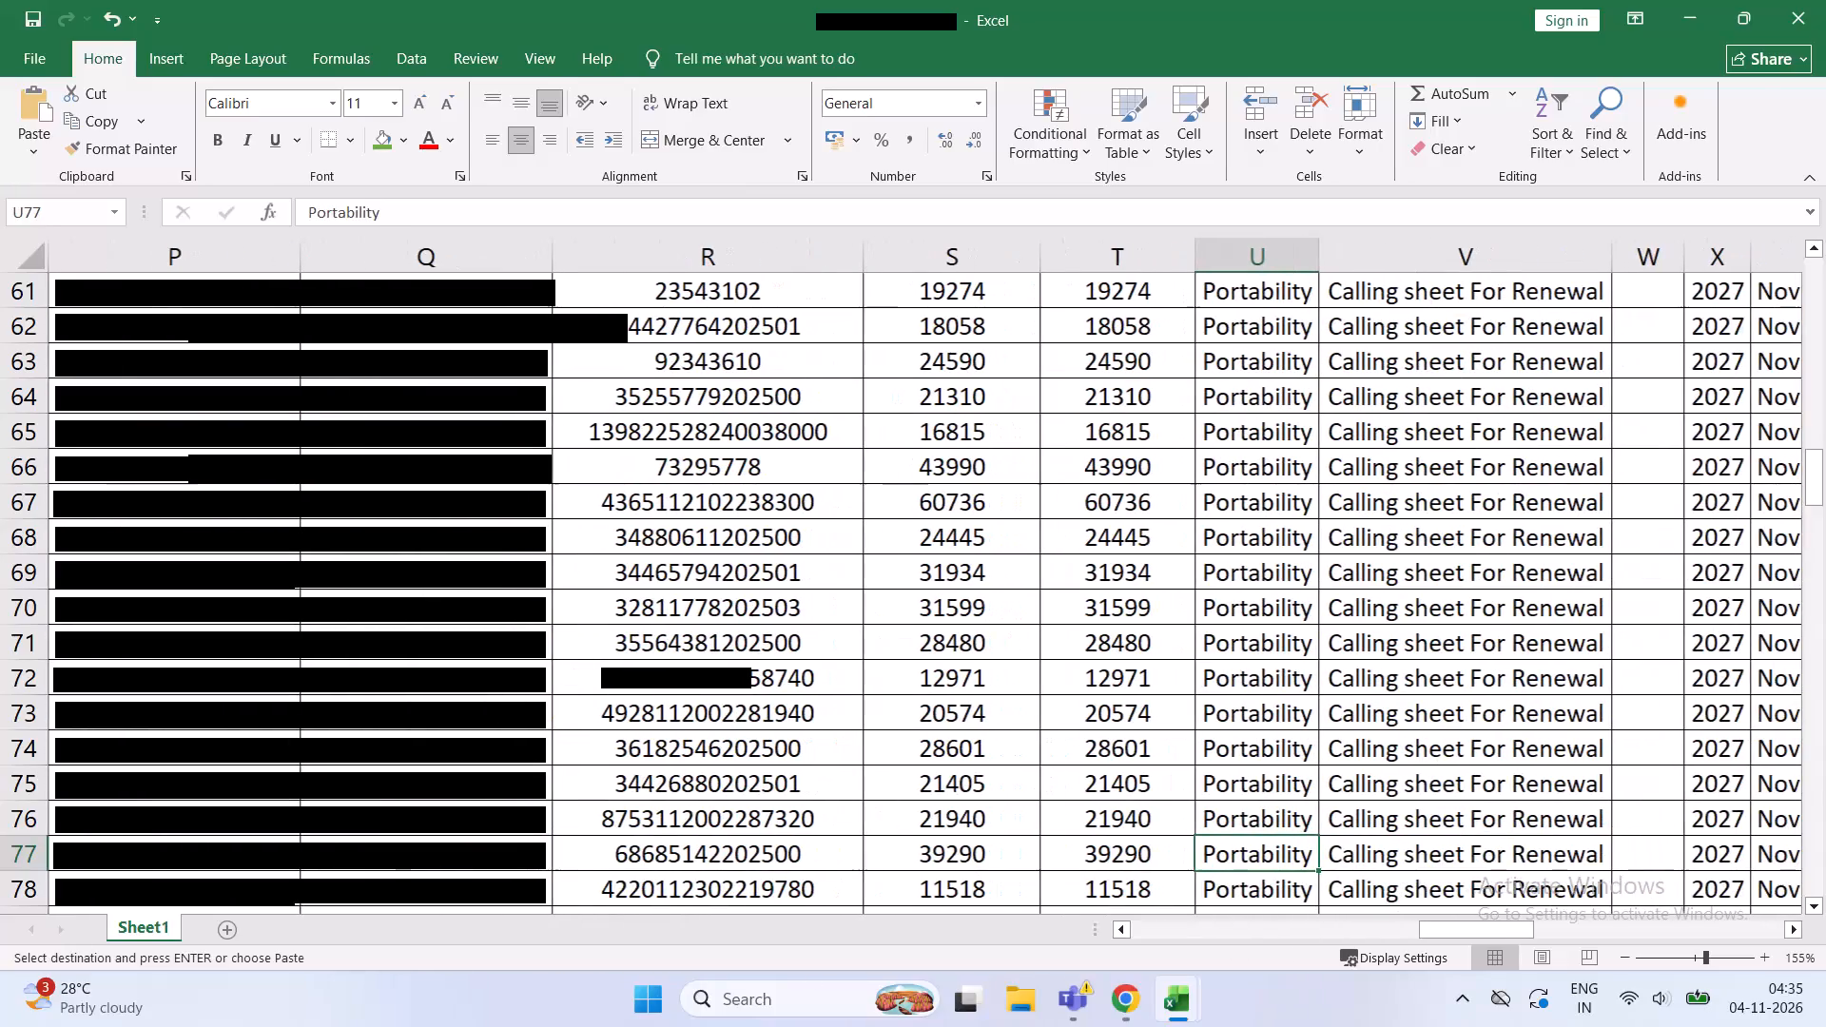
Review row 77 back from the Portability entry in column U through the policy details to the serial number in column A.
key(Left)
key(Left)
key(Left)
key(Left)
key(Left)
key(Left)
key(Left)
key(Left)
key(Left)
key(Left)
key(Left)
key(Left)
key(Left)
key(Left)
key(Left)
key(Left)
key(Left)
key(Left)
key(Left)
key(Left)
key(Left)
key(Left)
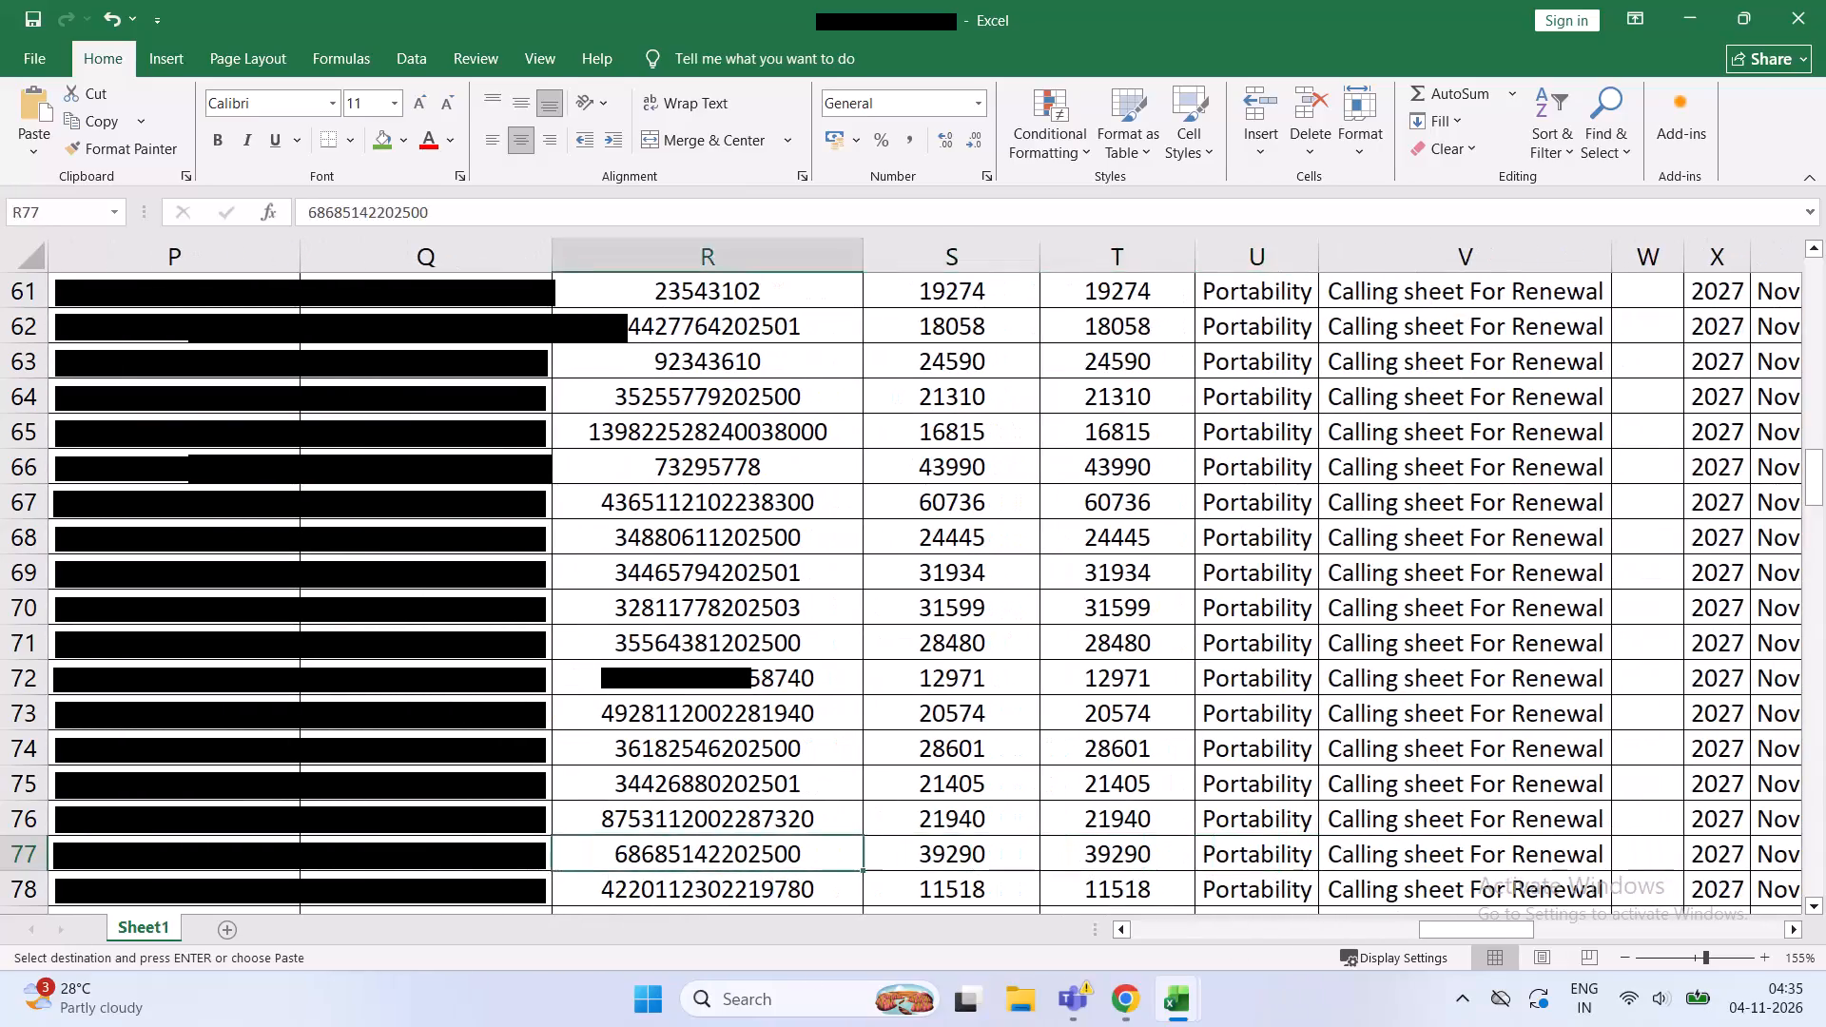
Review row 77 from the serial number in column A through the customer name and contact numbers to the insurer in column H.
key(Right)
key(Right)
key(Right)
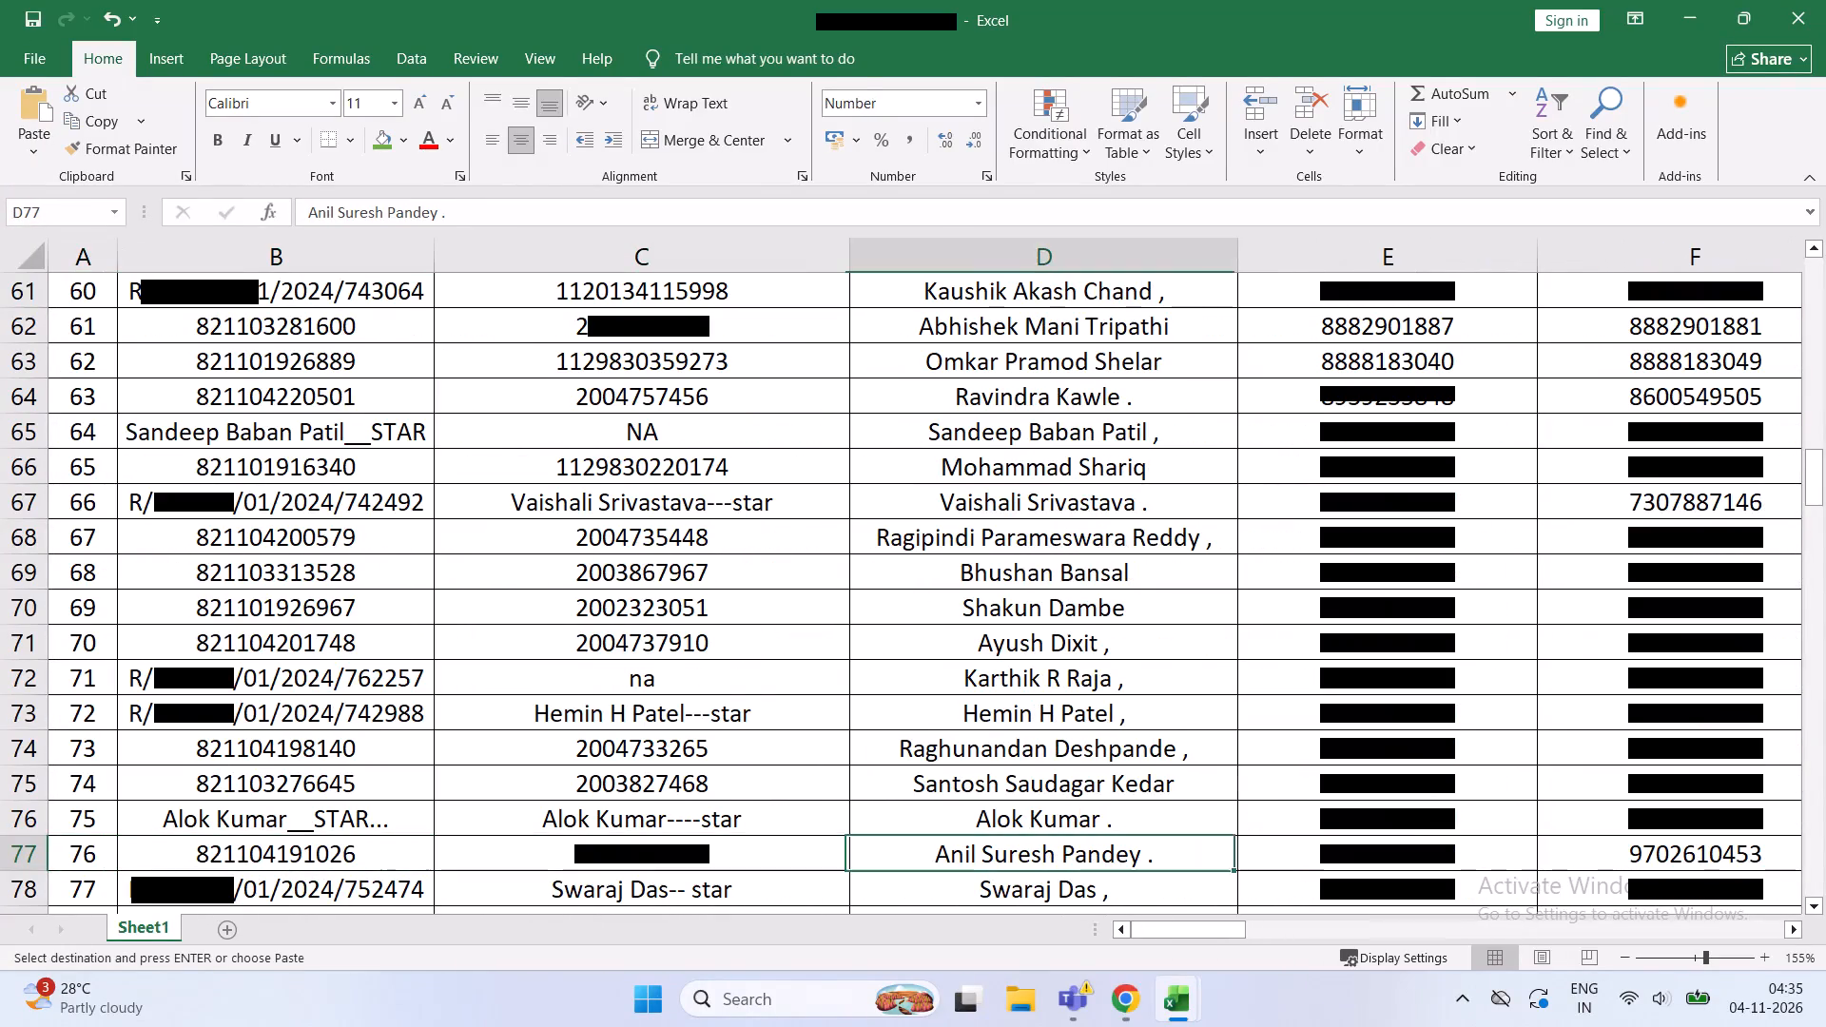
key(Right)
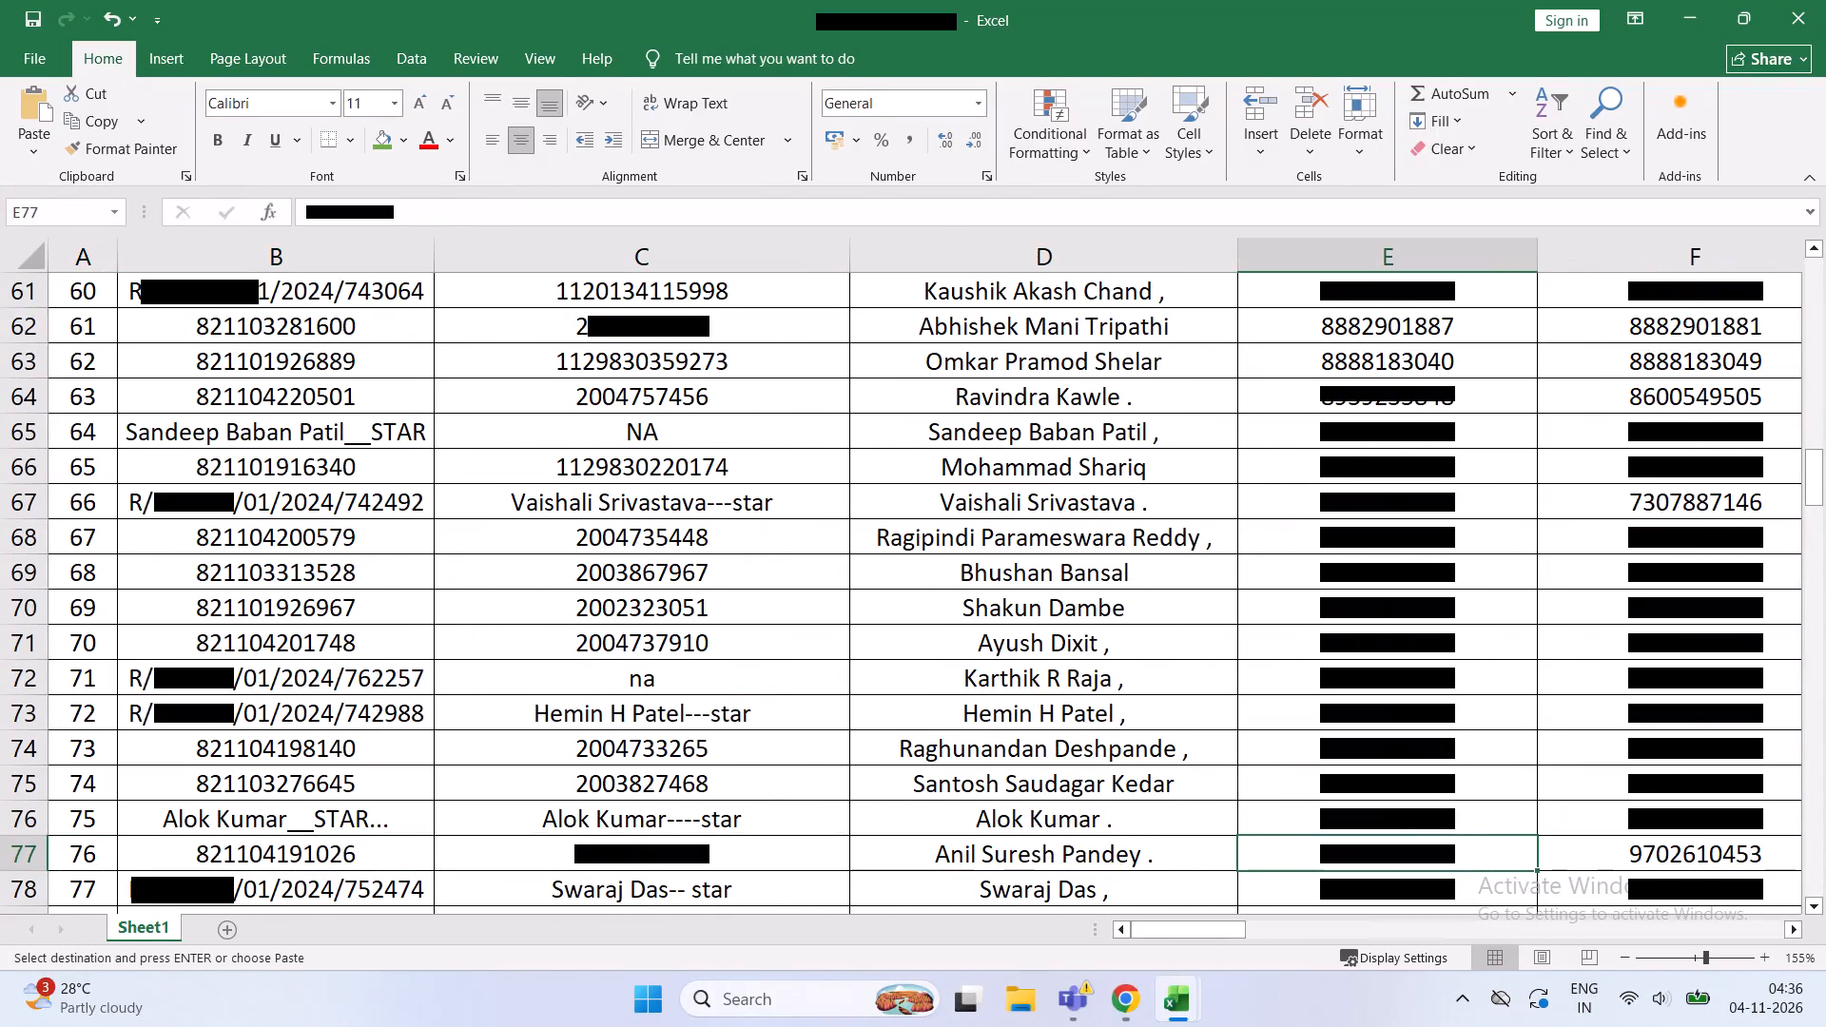
key(Right)
key(Right)
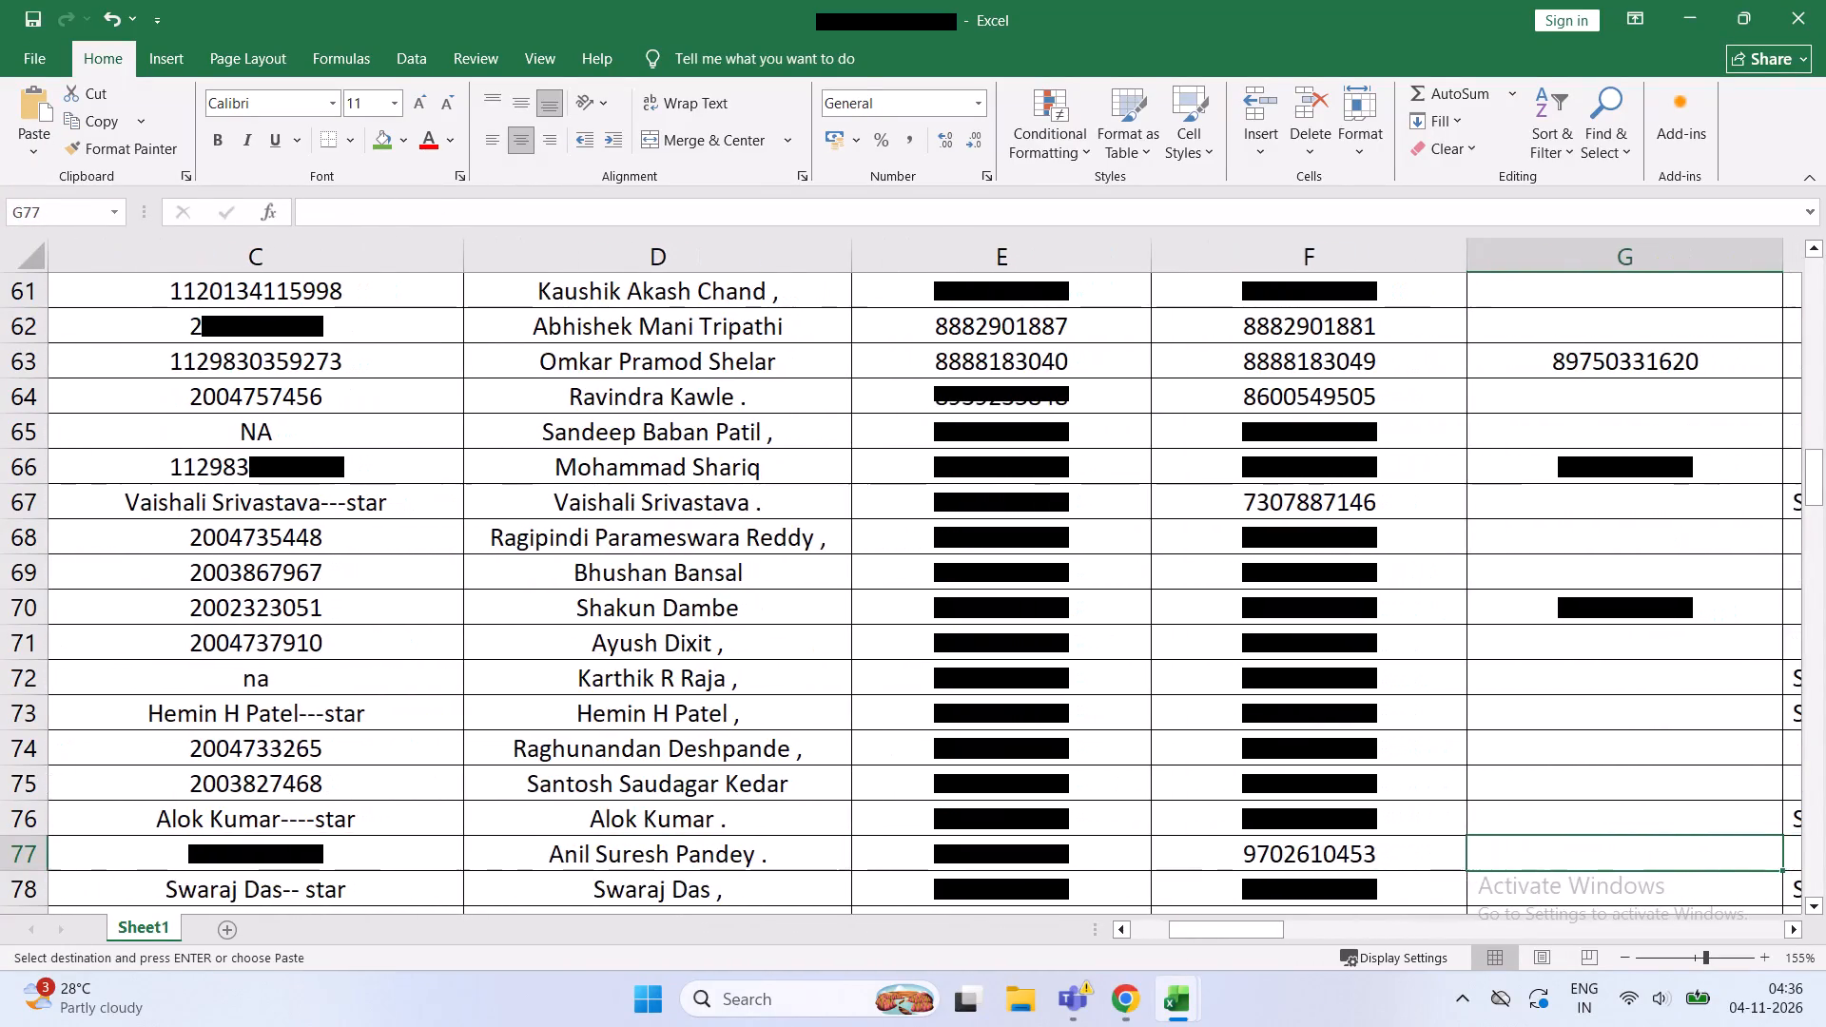
key(Left)
key(Left)
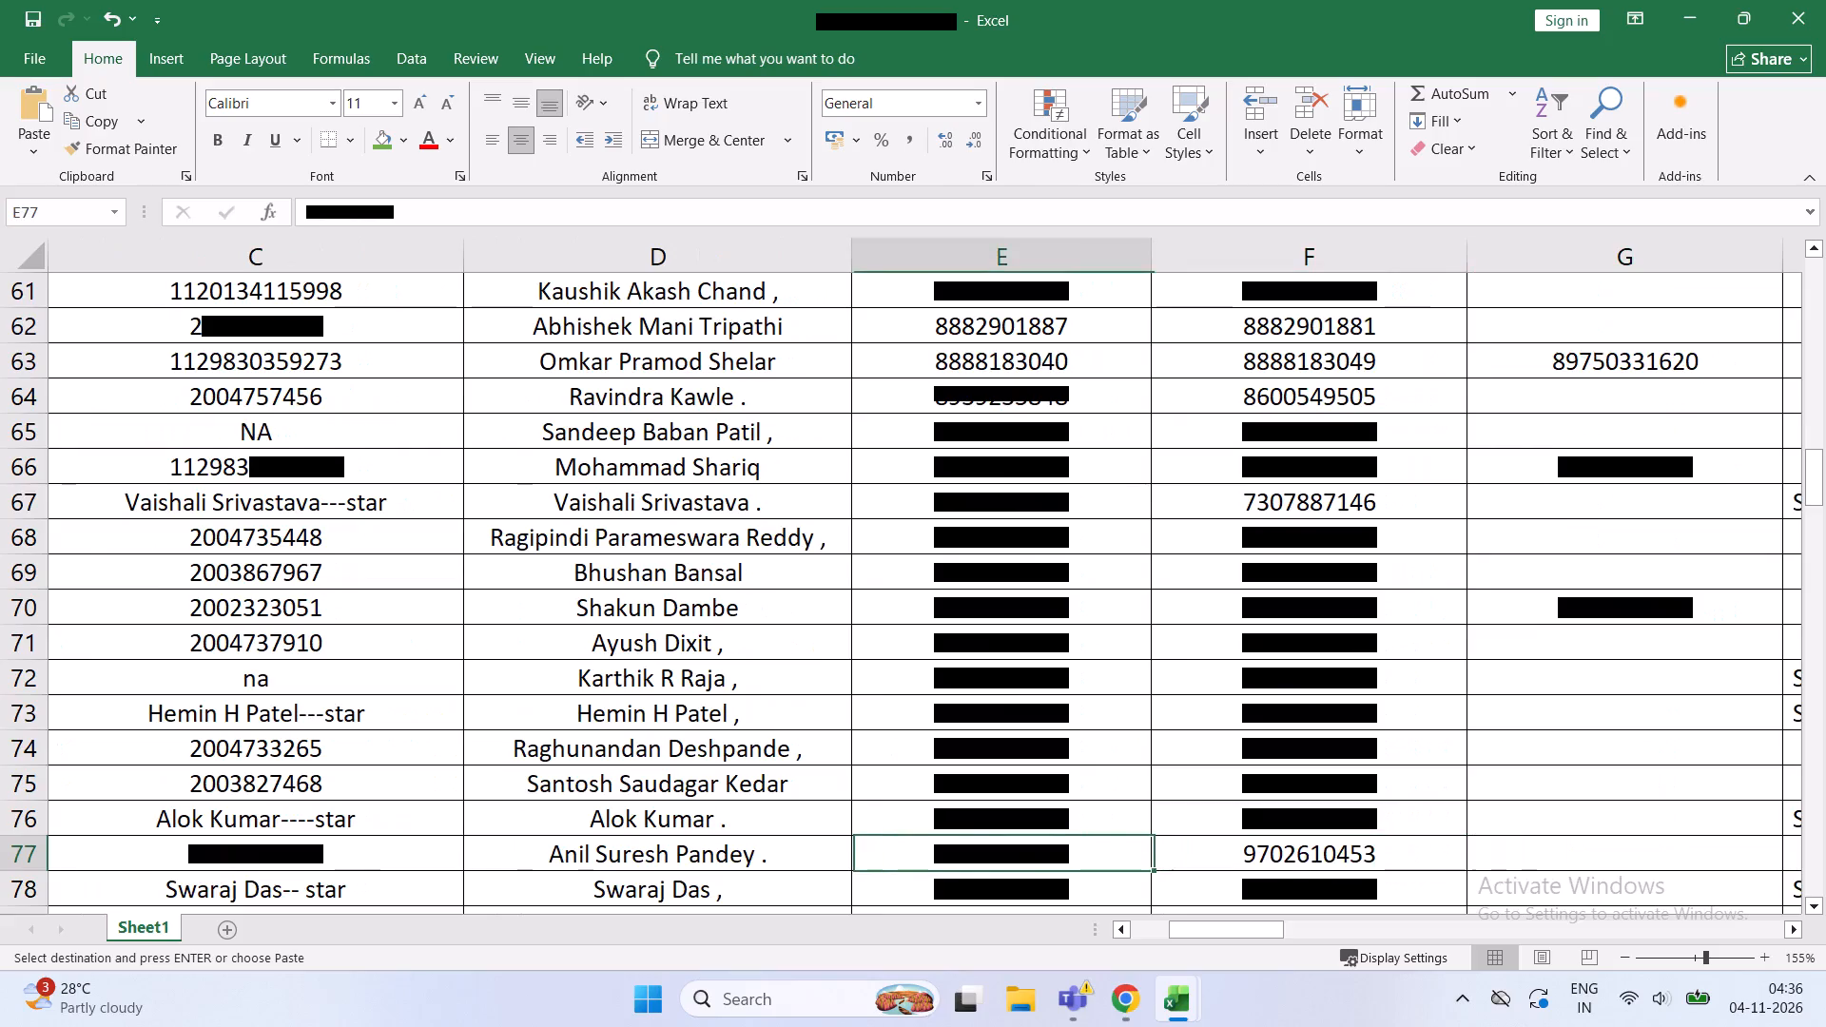
key(Right)
key(Right)
key(Right)
key(Right)
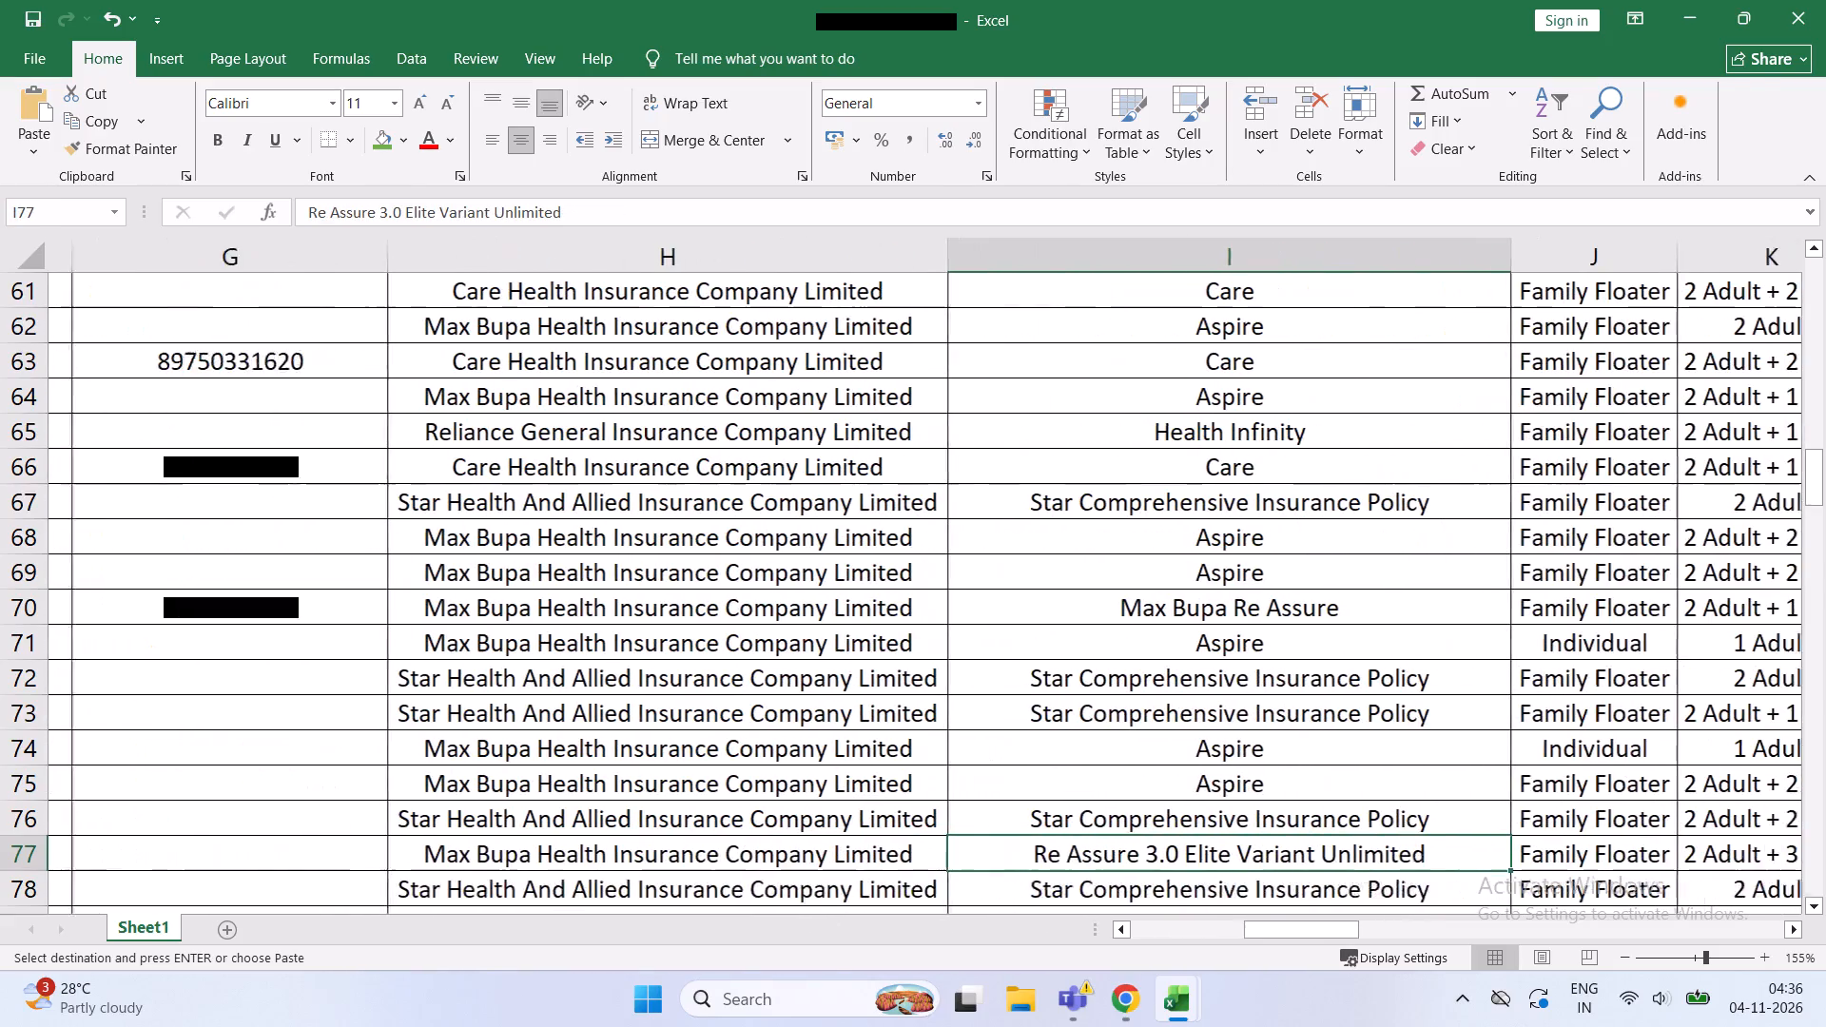
key(Left)
key(Left)
key(Right)
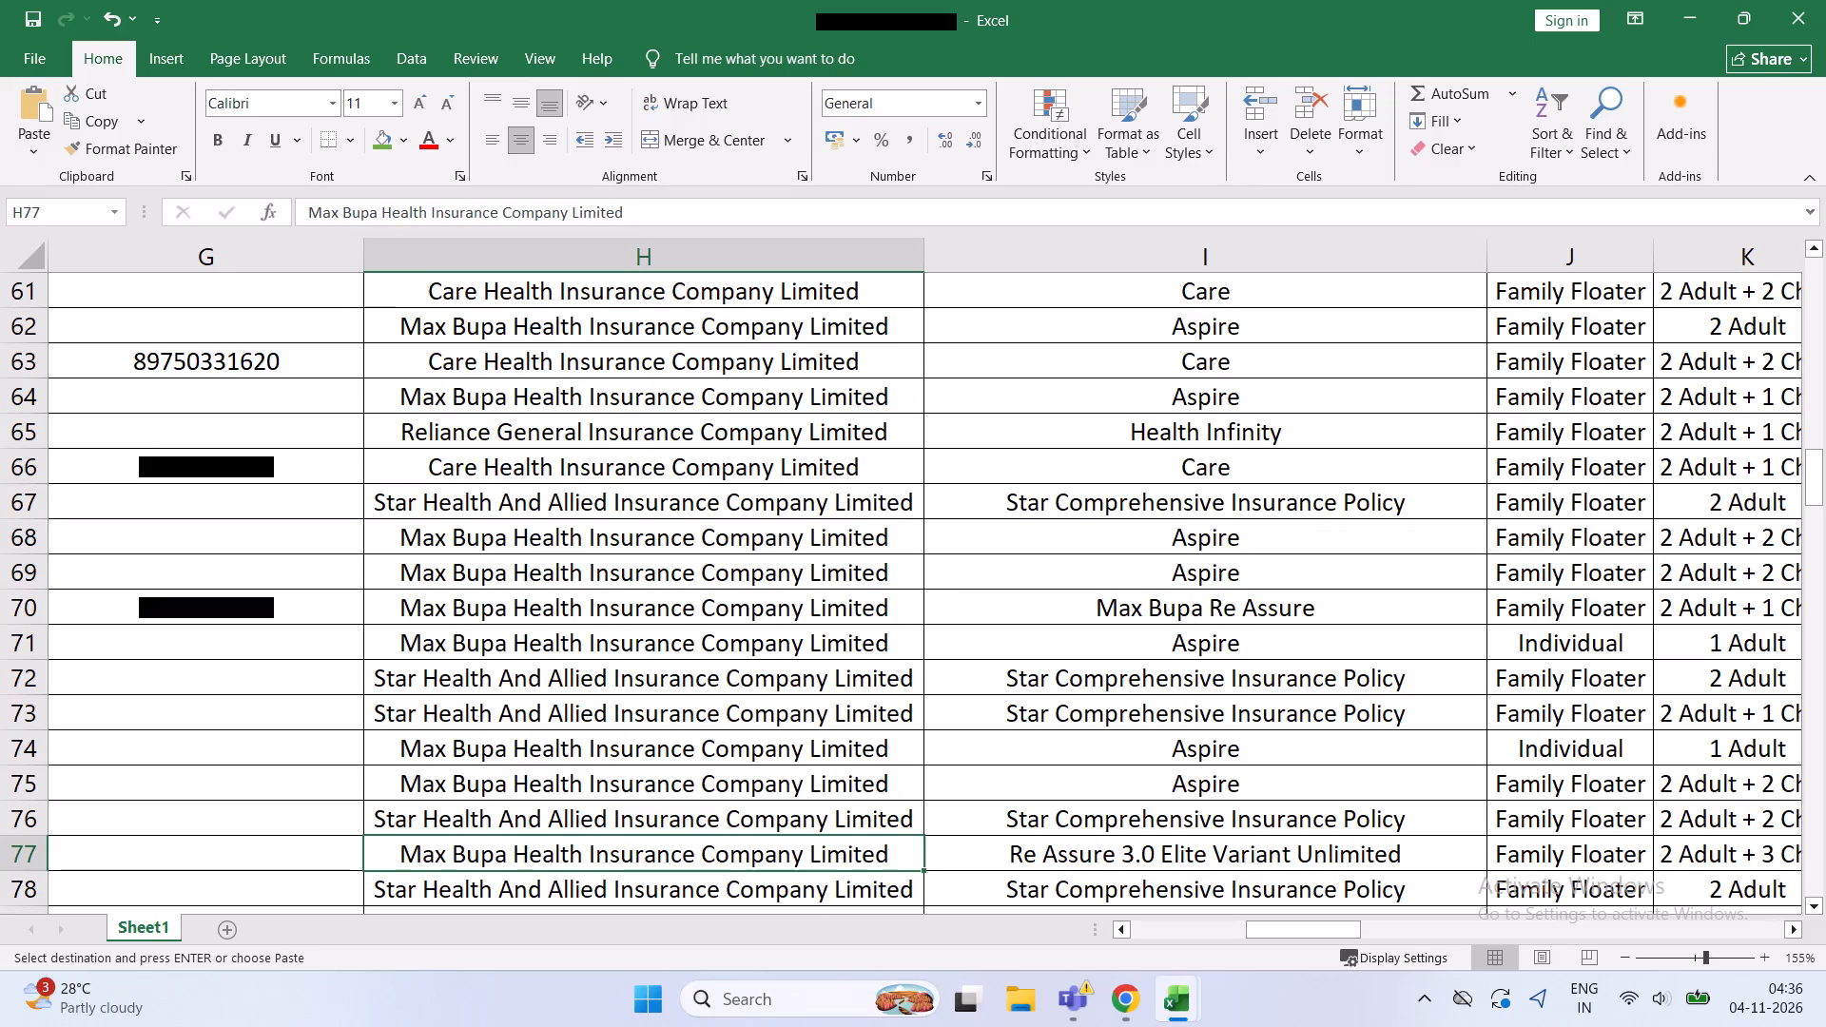
Continue reviewing row 77 from the plan name in column I through the sum insured, policy term and agent to the premium in column T.
key(Right)
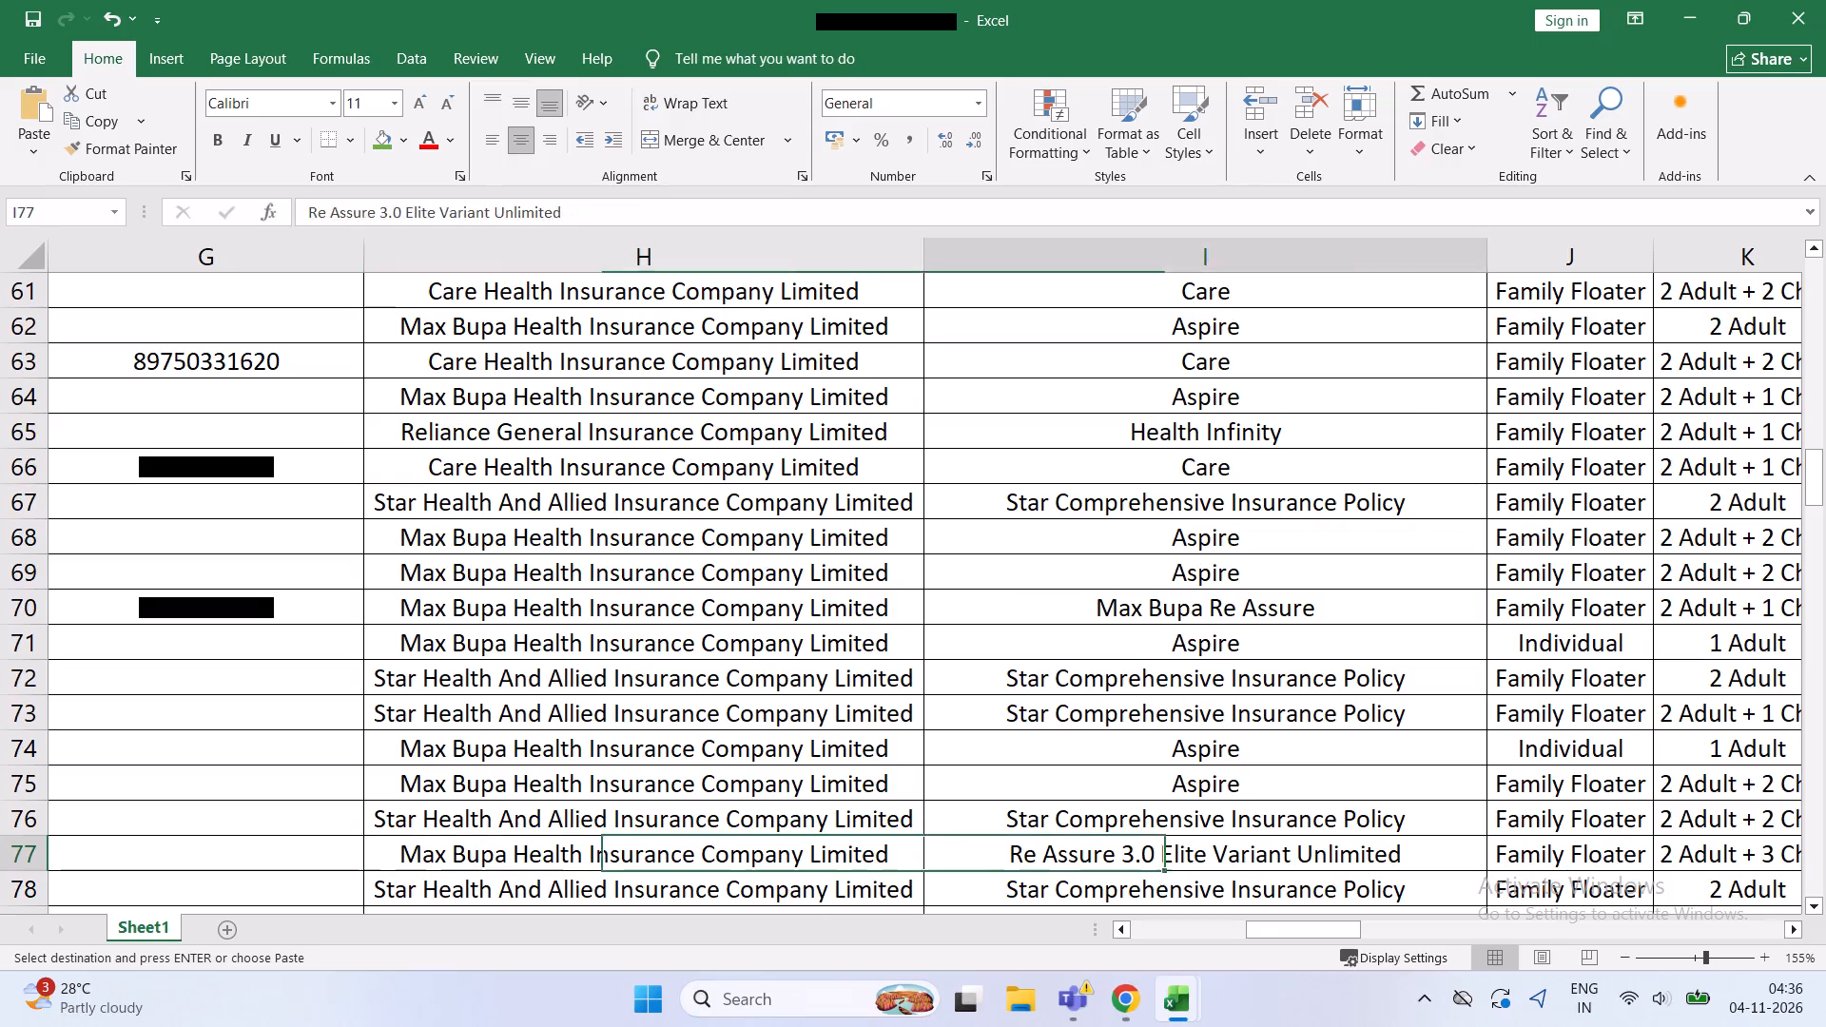
key(Right)
key(Right)
key(Right)
key(Right)
key(Right)
key(Right)
key(Right)
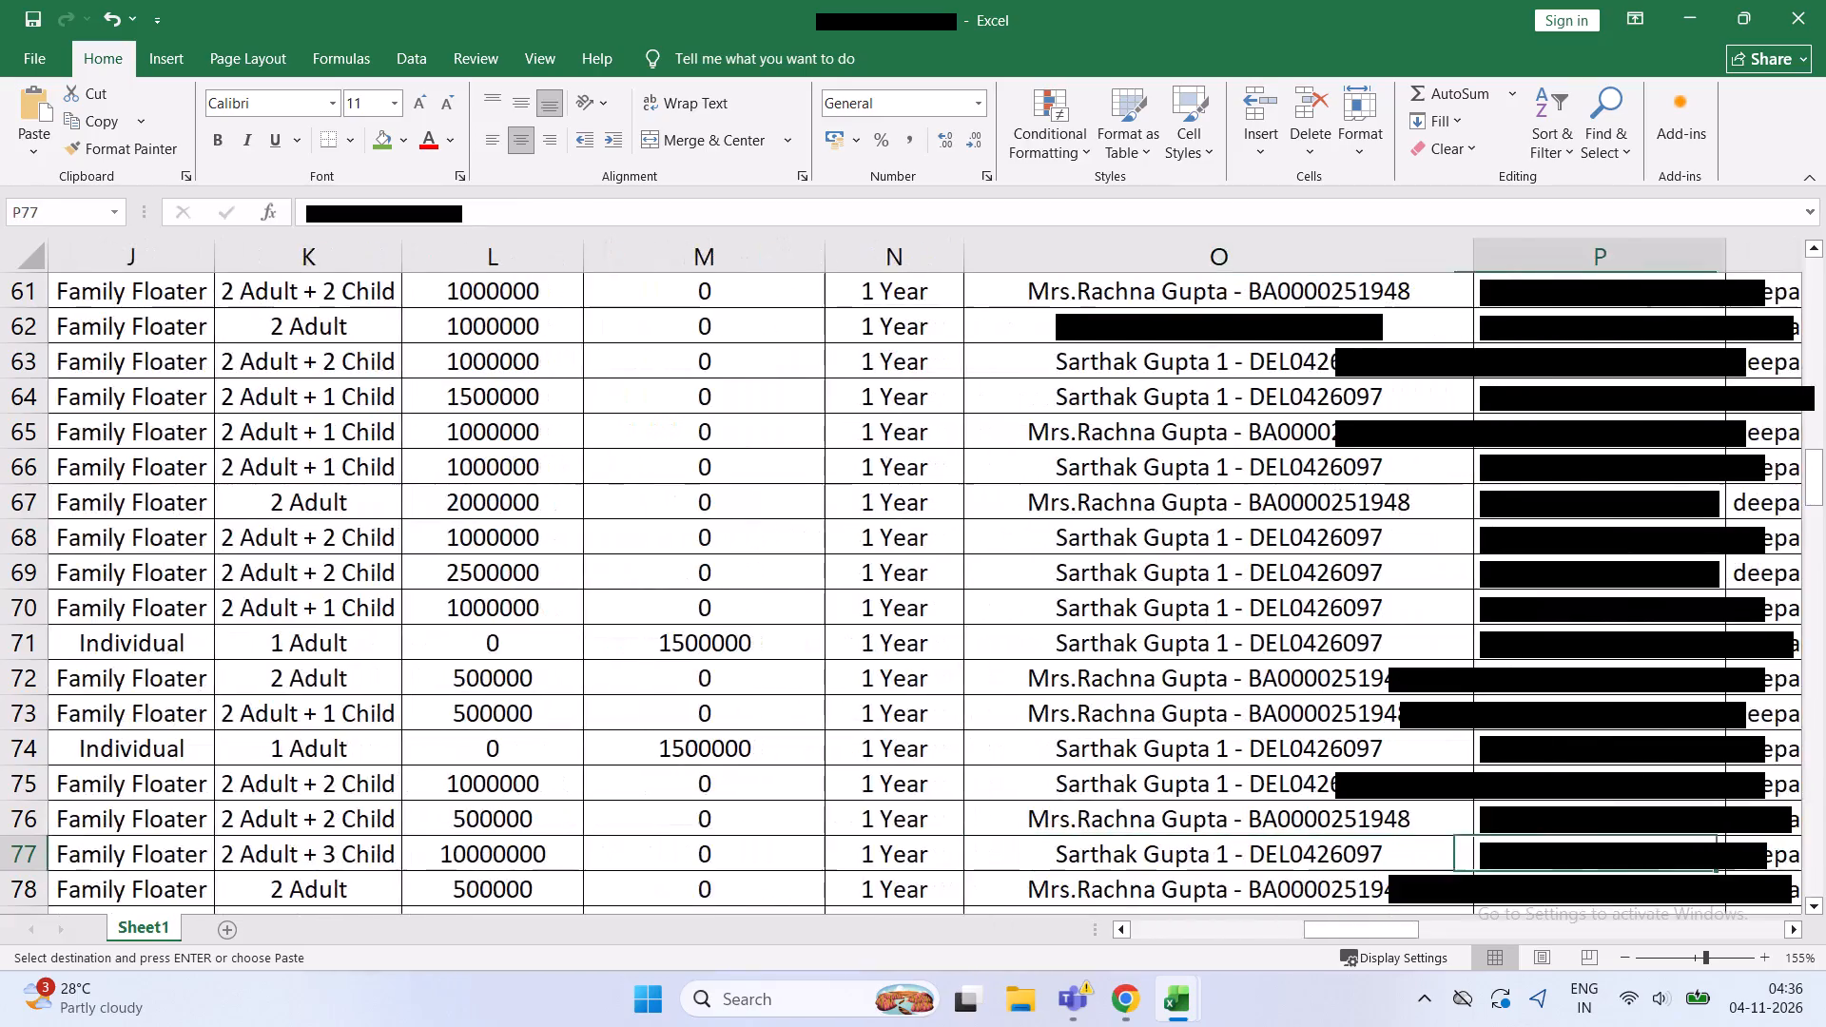
key(Right)
key(Right)
key(Right)
key(Right)
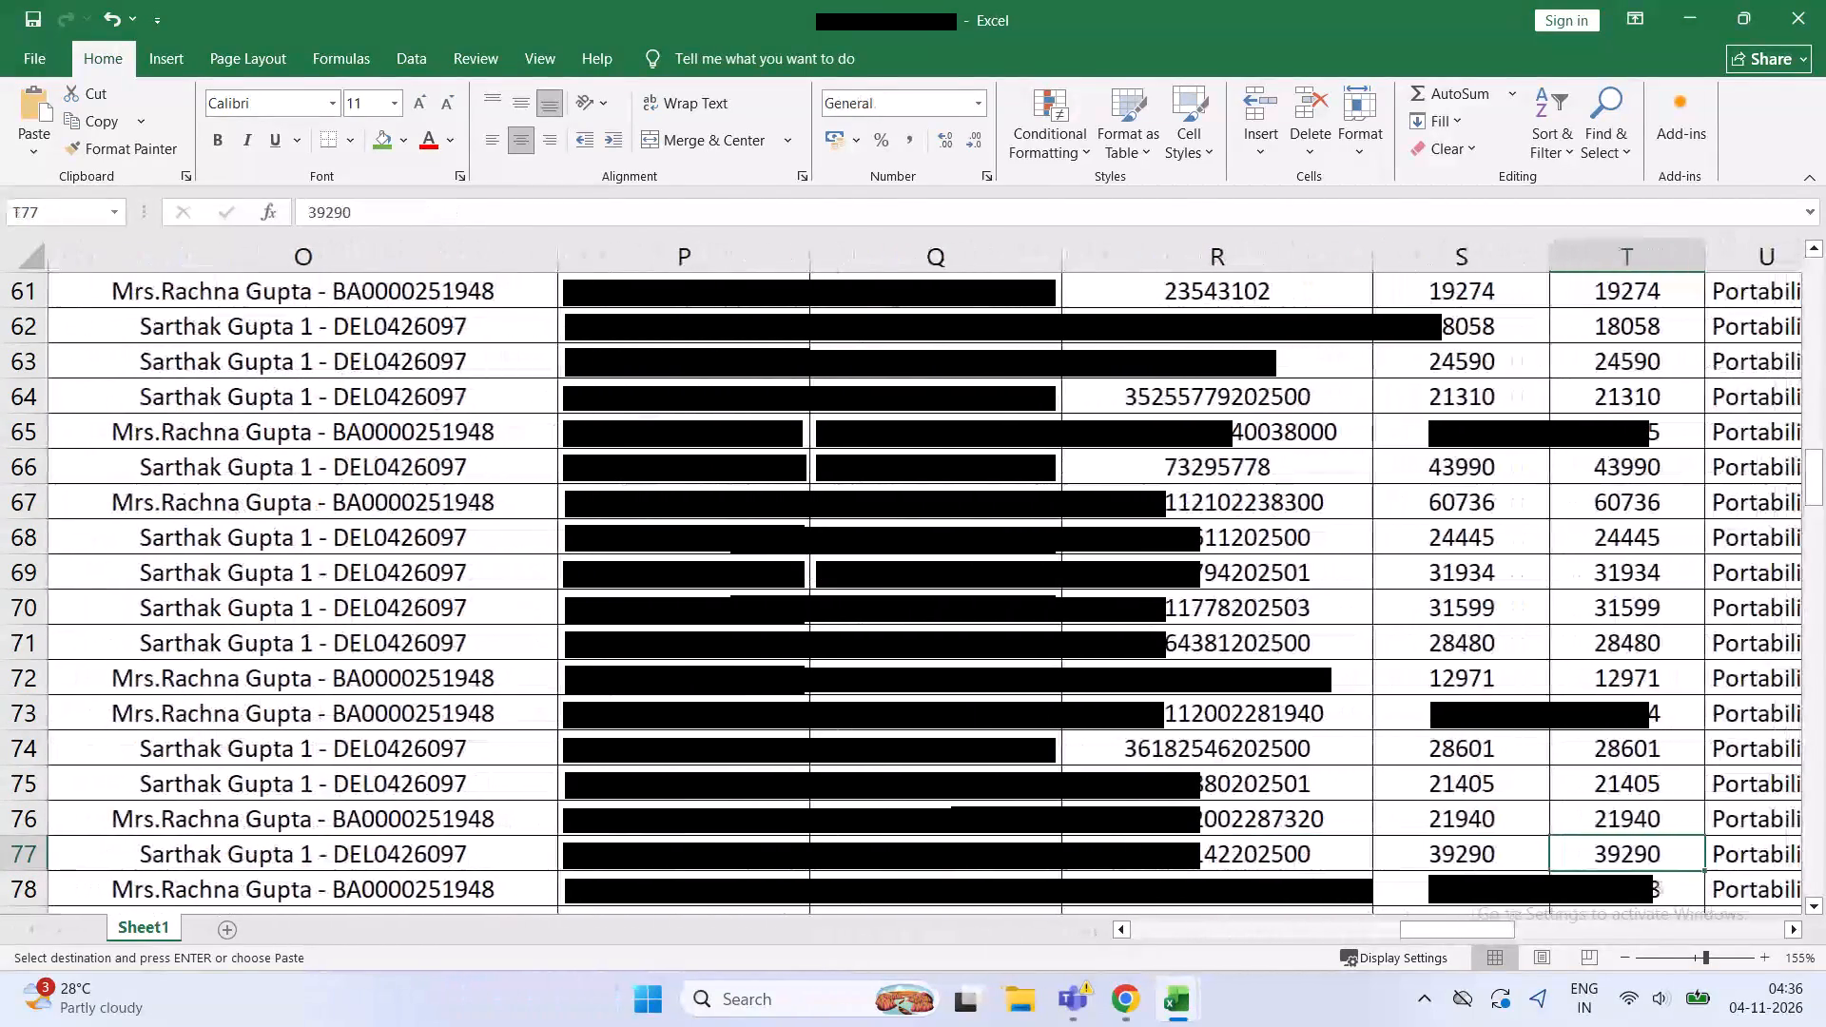
Examine the premium amounts in column S from row 77 down to row 80, finishing on row 79.
key(Left)
key(Down)
key(Down)
key(Down)
key(Up)
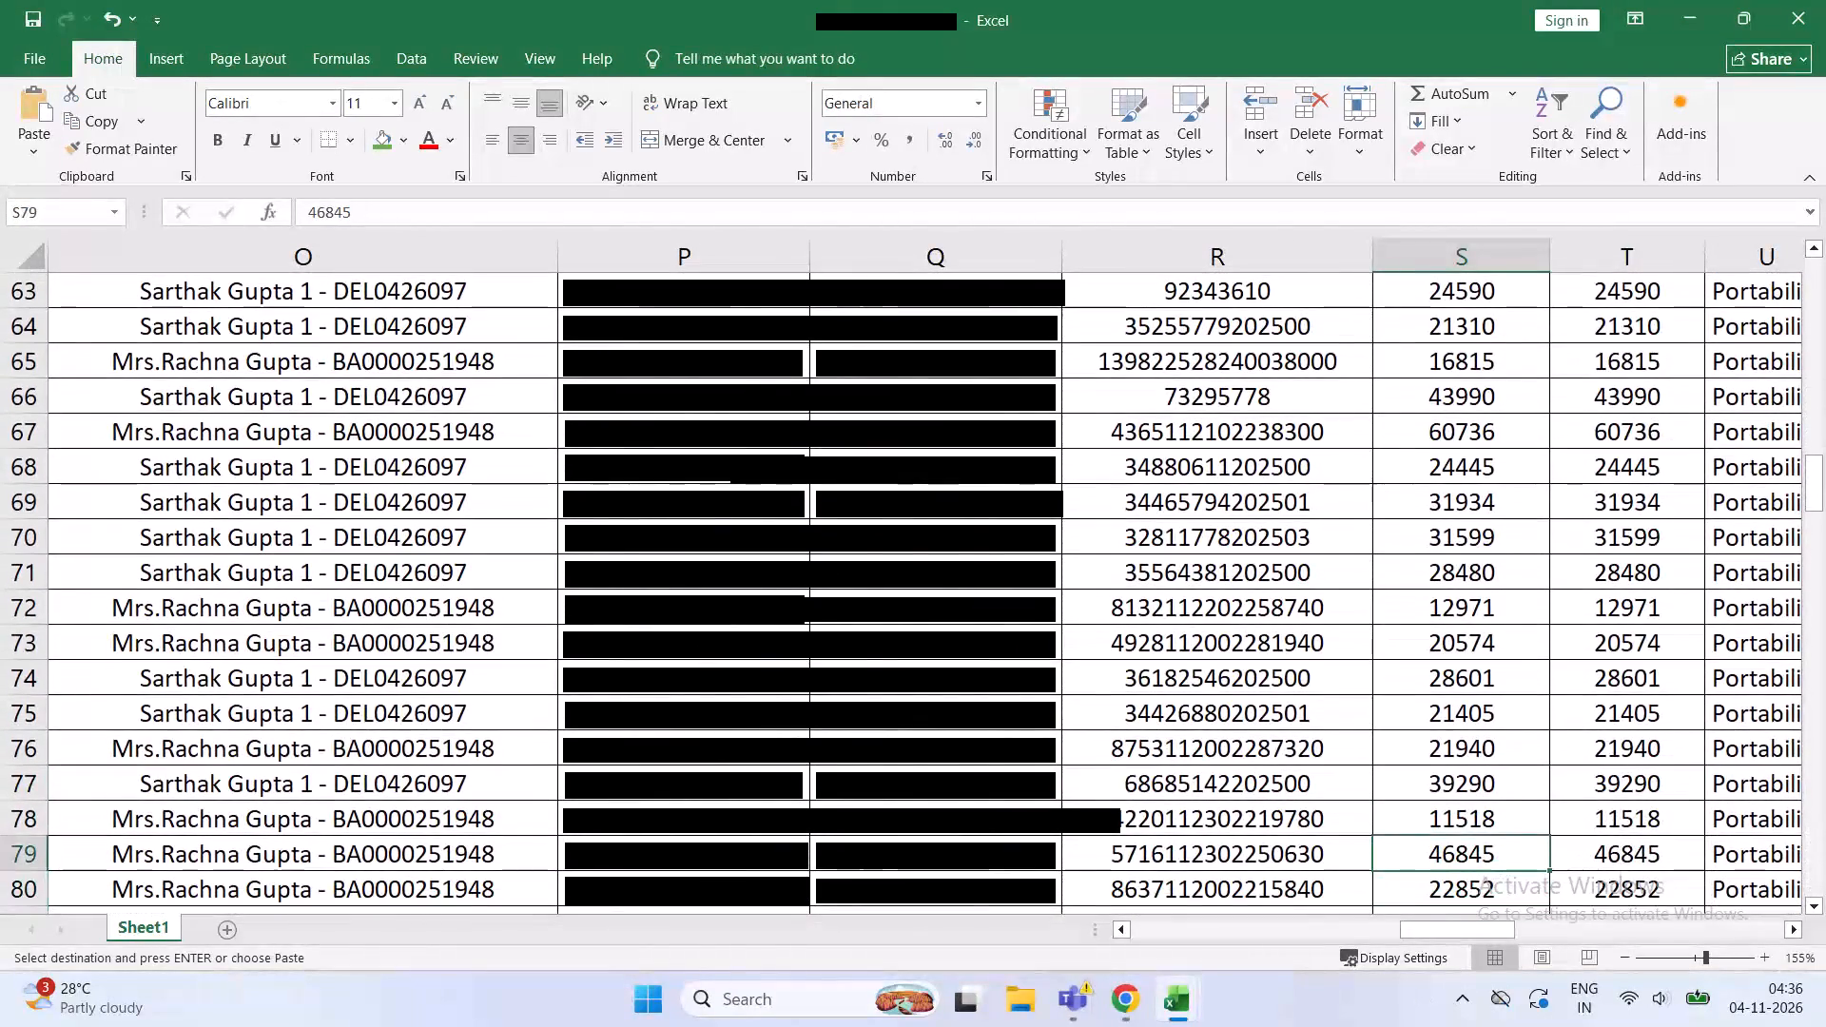
Review row 79 back from the premium in column S through the policy details to the serial number in column A.
key(Left)
key(Left)
key(Left)
key(Left)
key(Left)
key(Left)
key(Left)
key(Left)
key(Left)
key(Left)
key(Left)
key(Left)
key(Left)
key(Left)
key(Left)
key(Left)
key(Left)
key(Left)
key(Left)
key(Left)
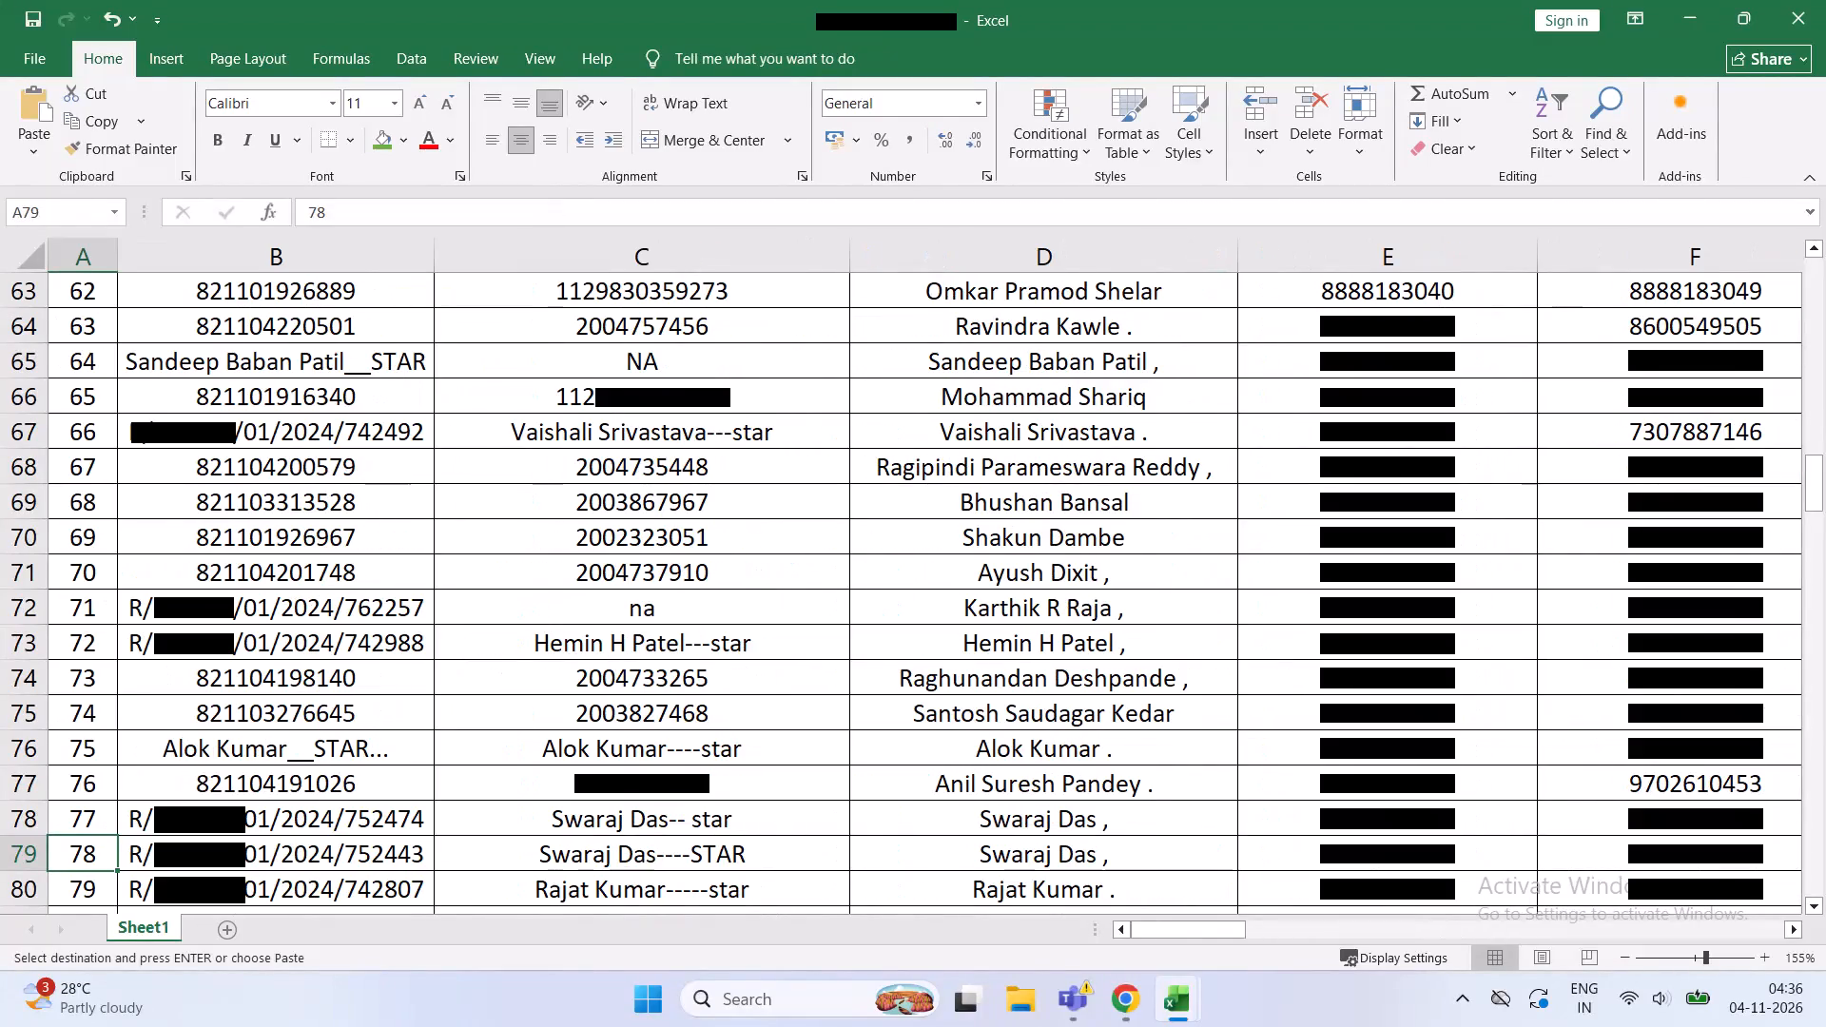
Review row 79 from the serial number in column A through the customer name to the contact number in column E.
key(Right)
key(Right)
key(Right)
key(Right)
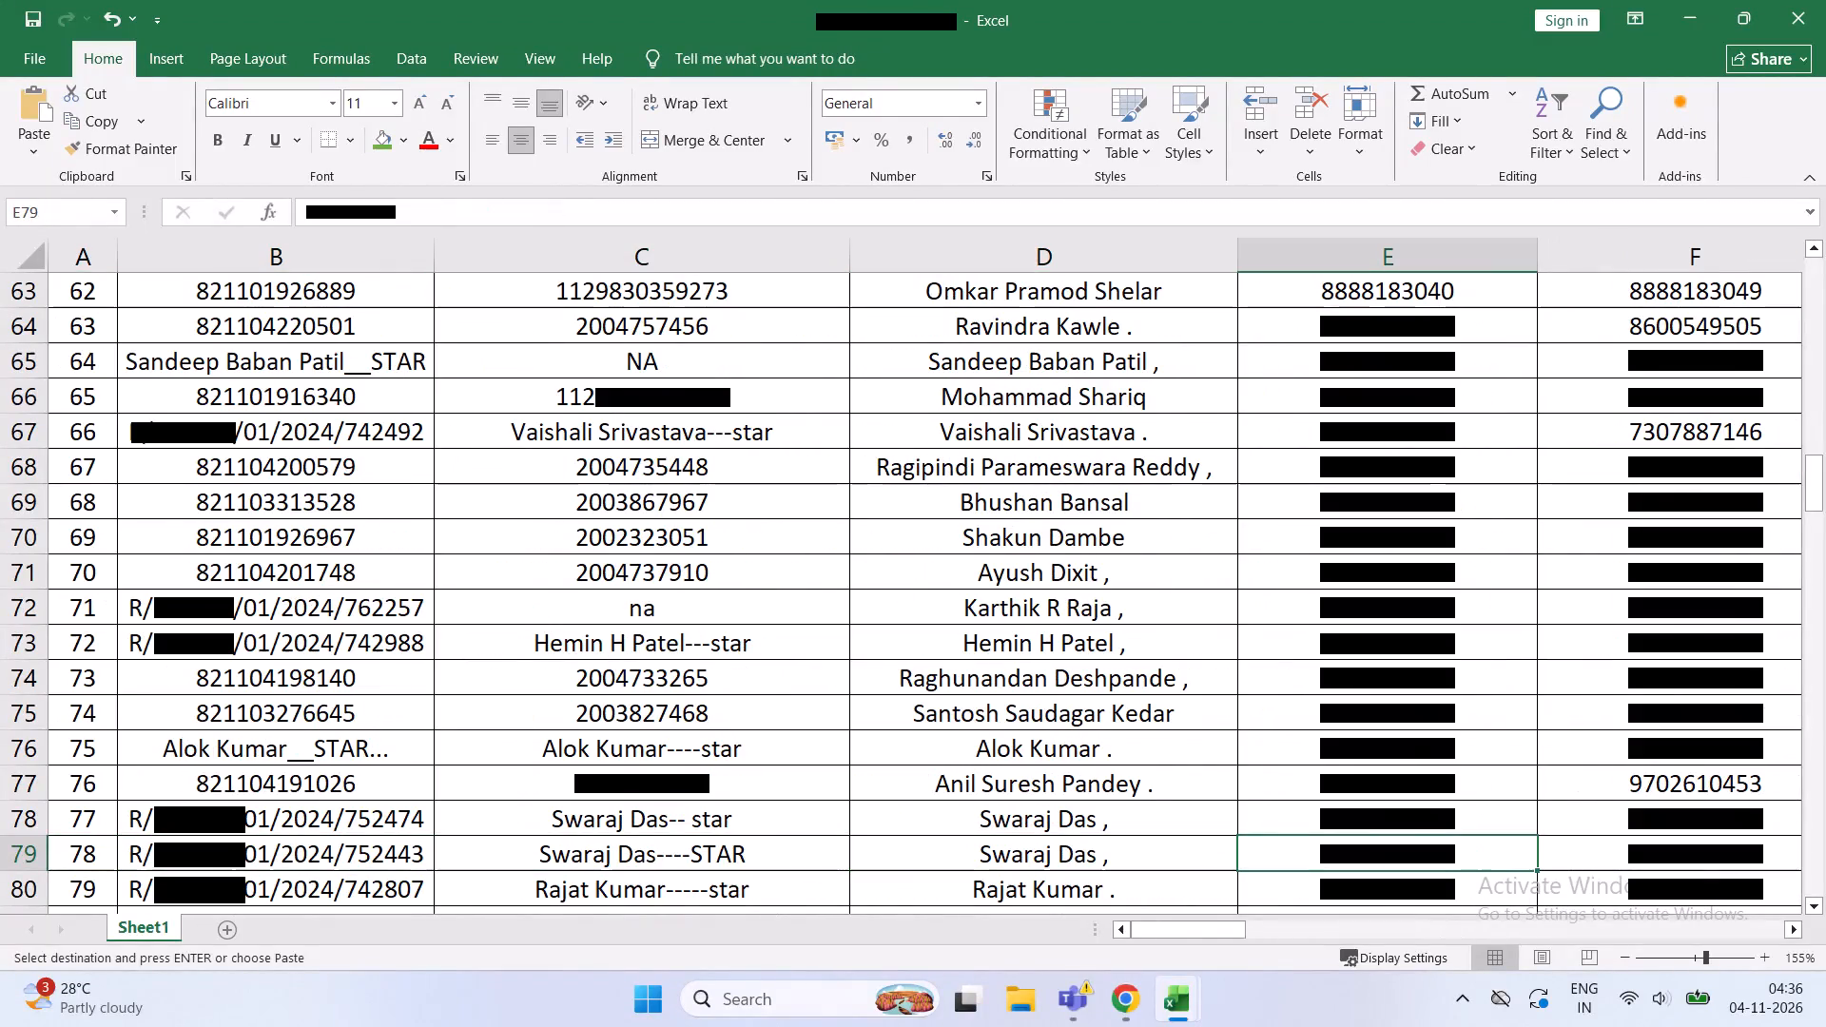
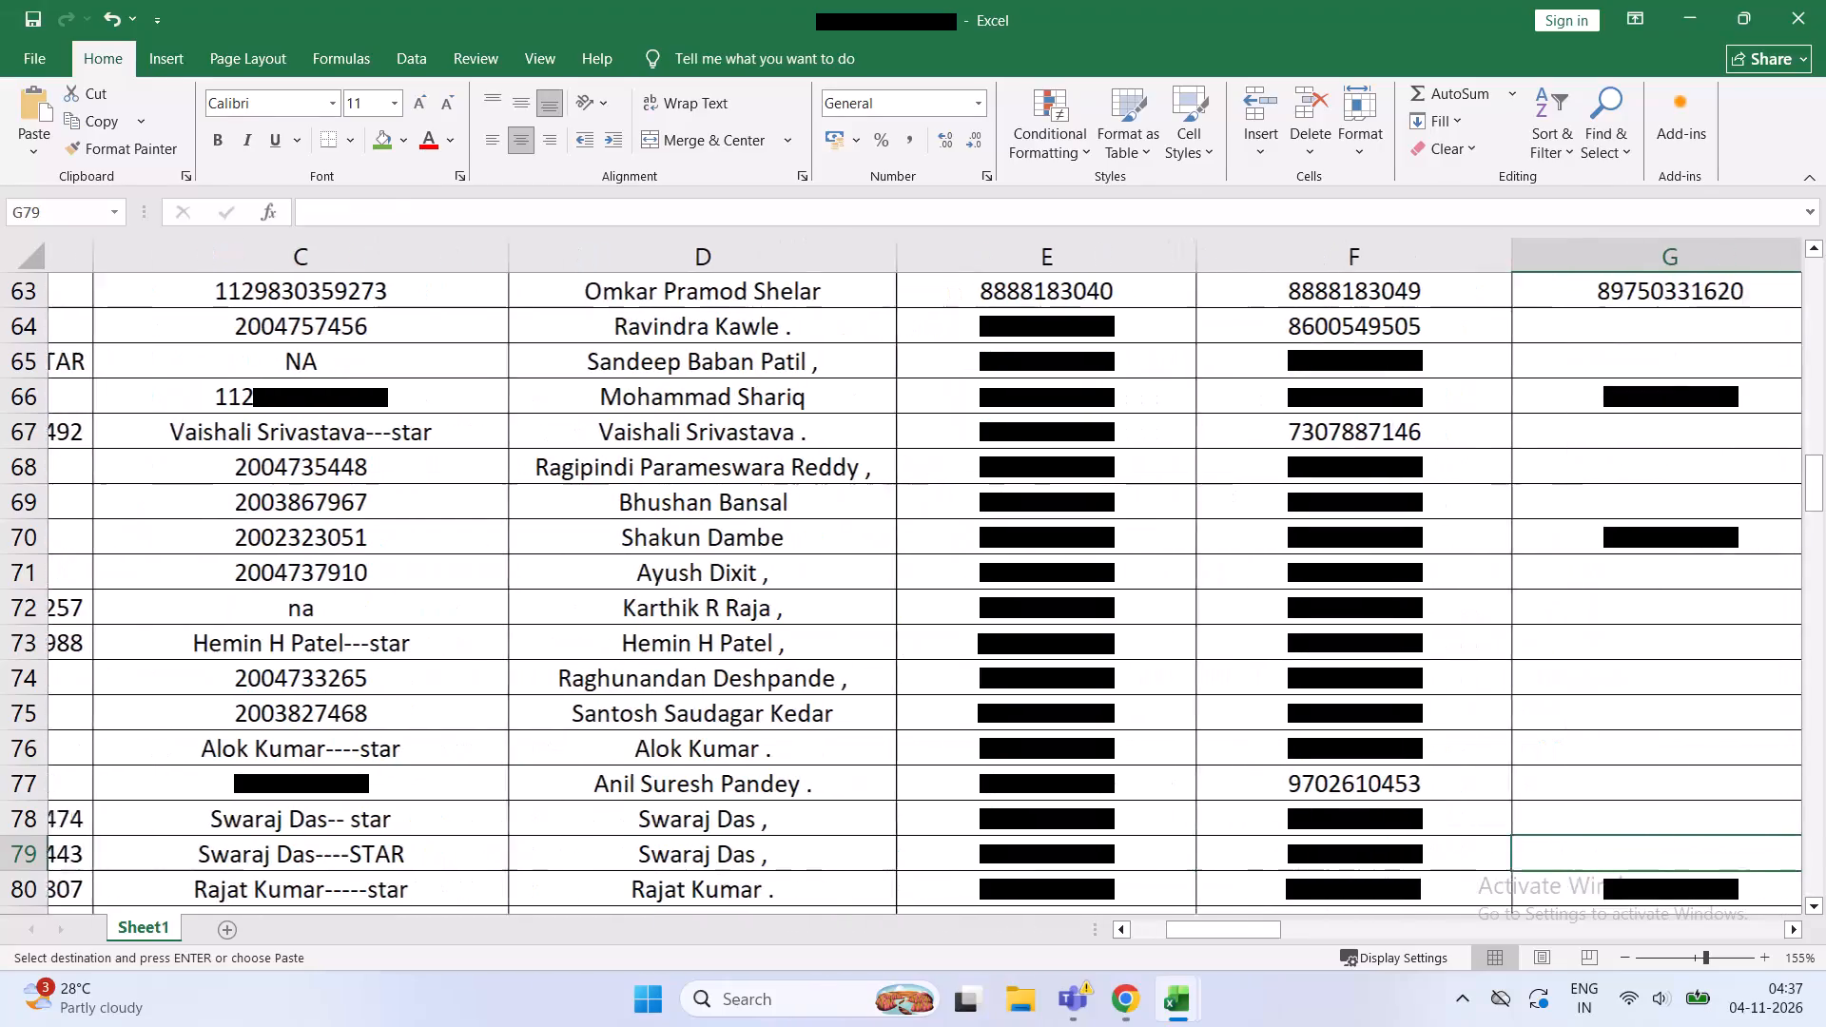
Review row 79 from the insurer in column H through the plan, sum insured, policy term and agent to the premium in column S.
key(Right)
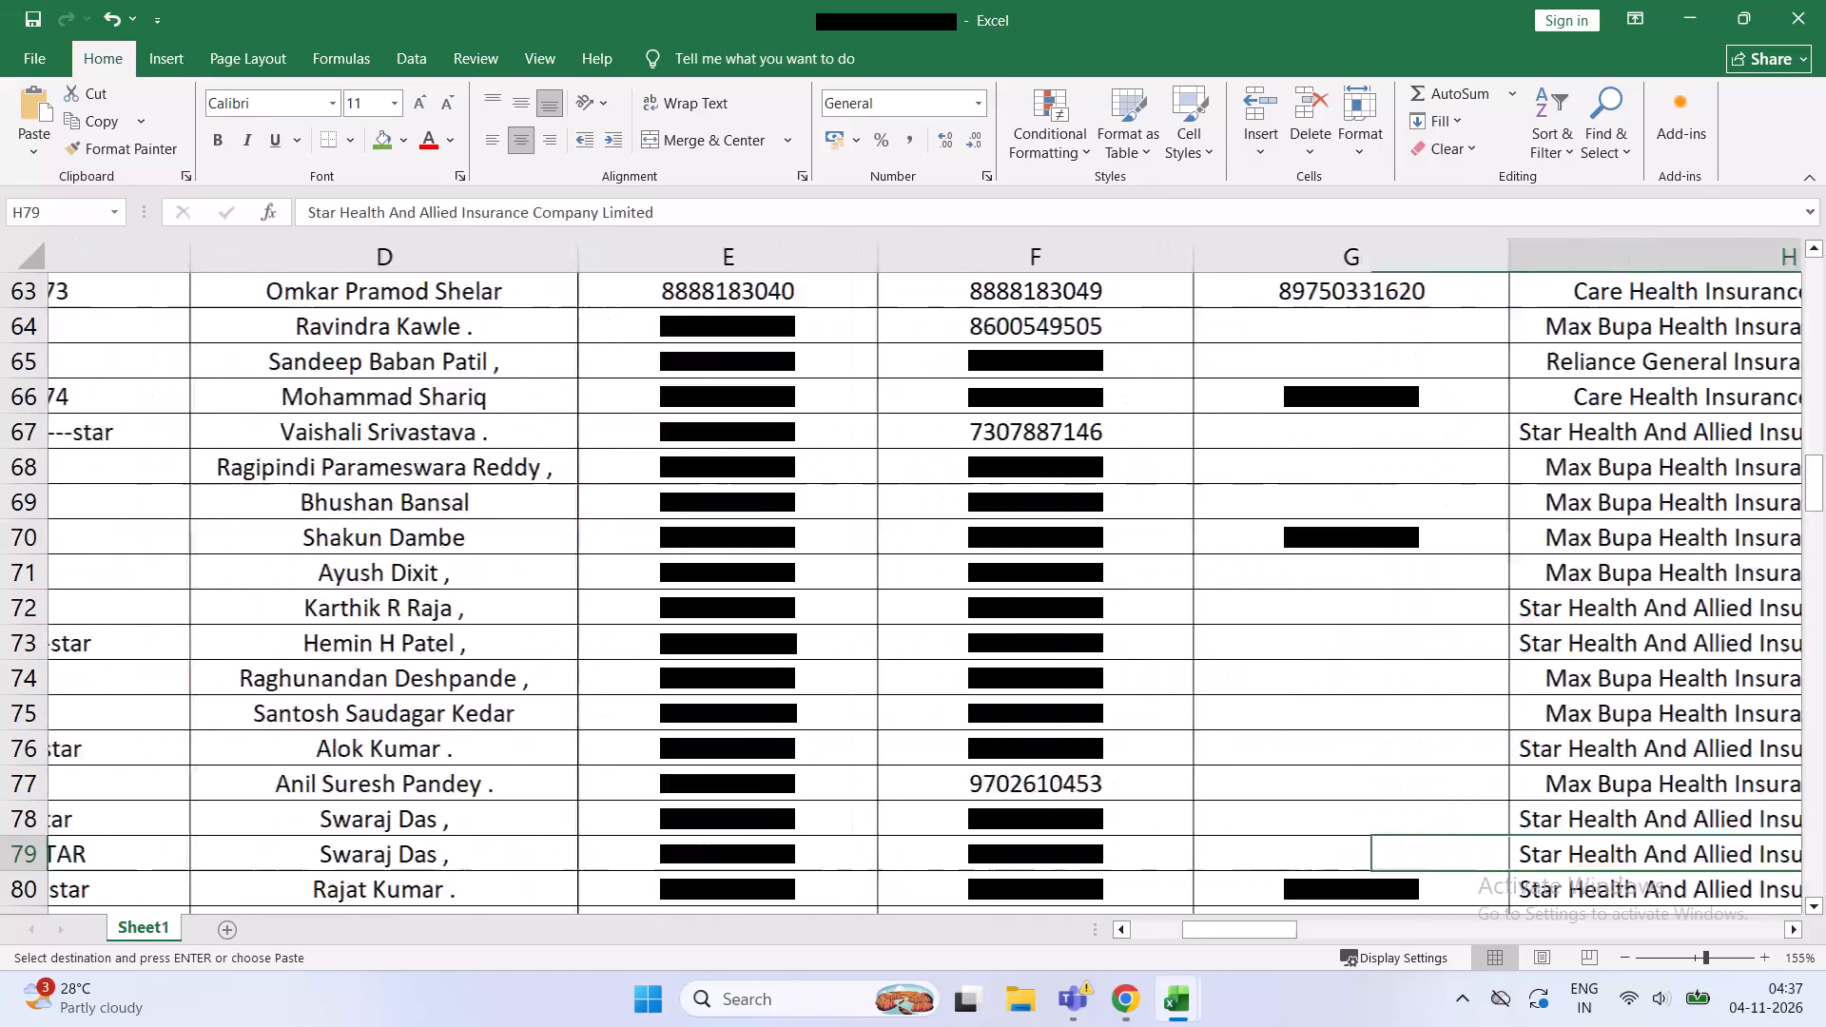
key(Right)
key(Left)
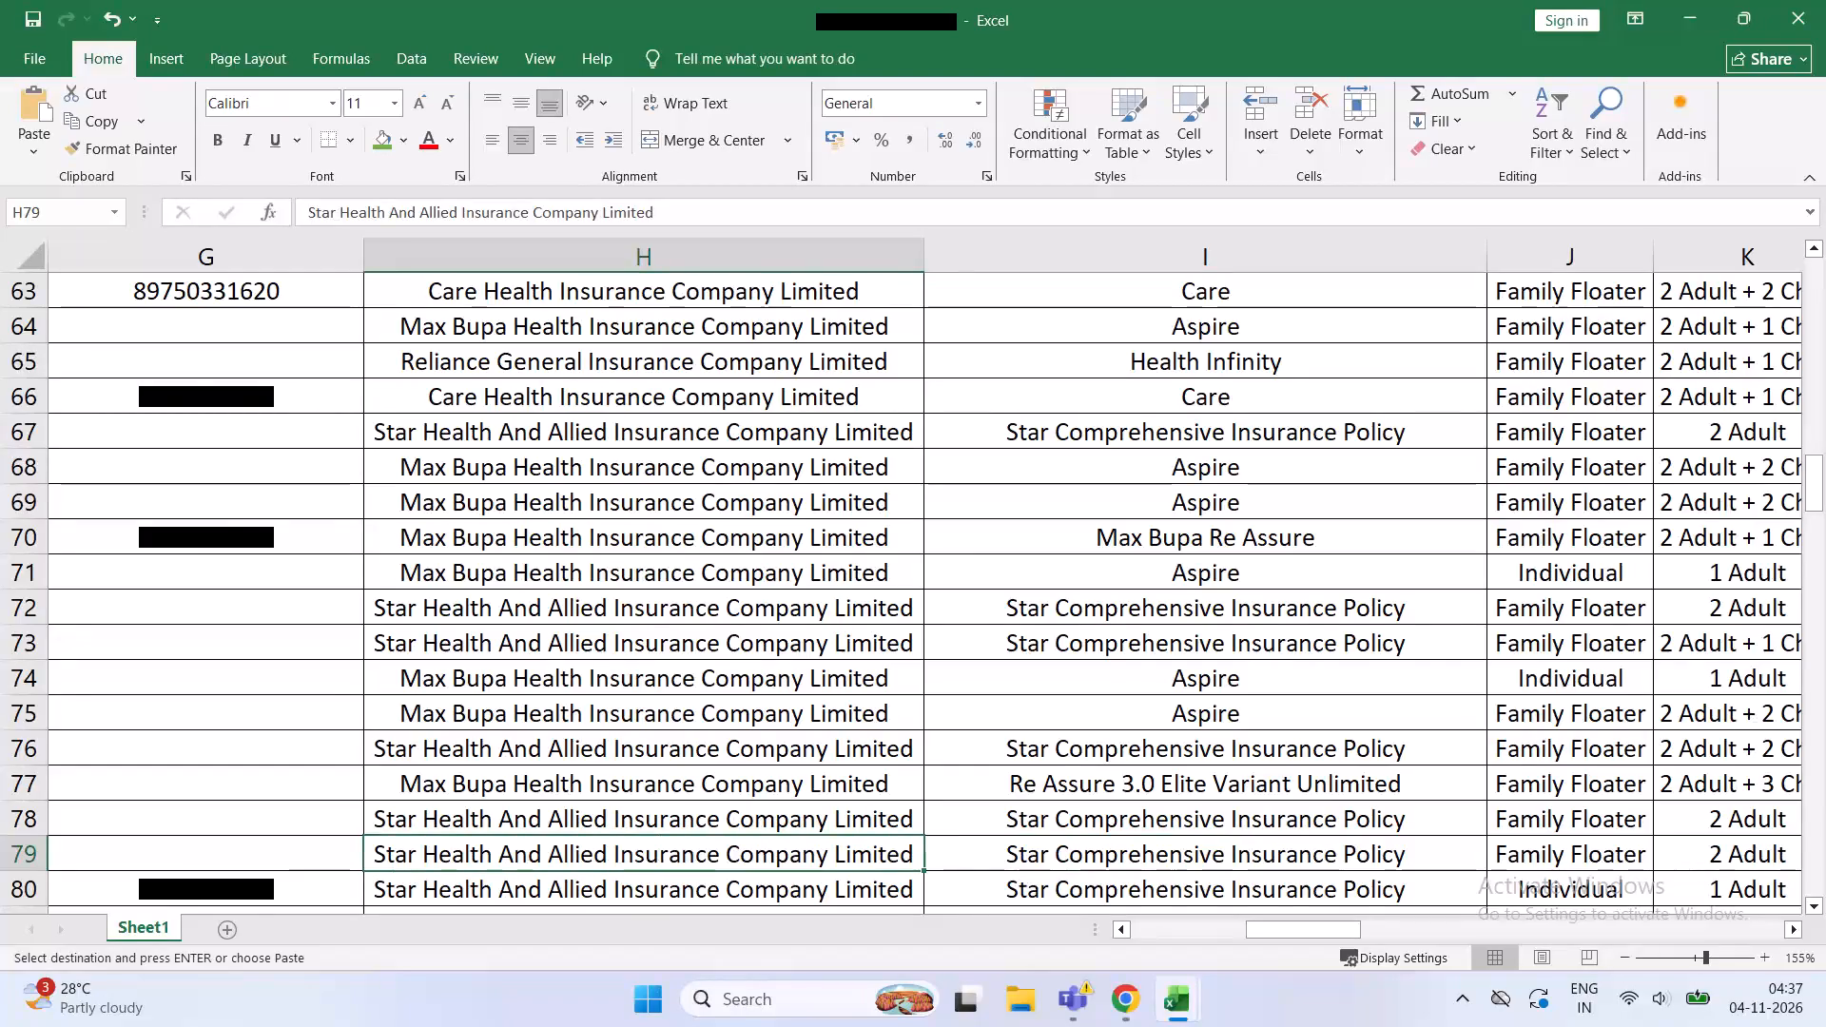
key(Right)
key(Right)
key(Right)
key(Right)
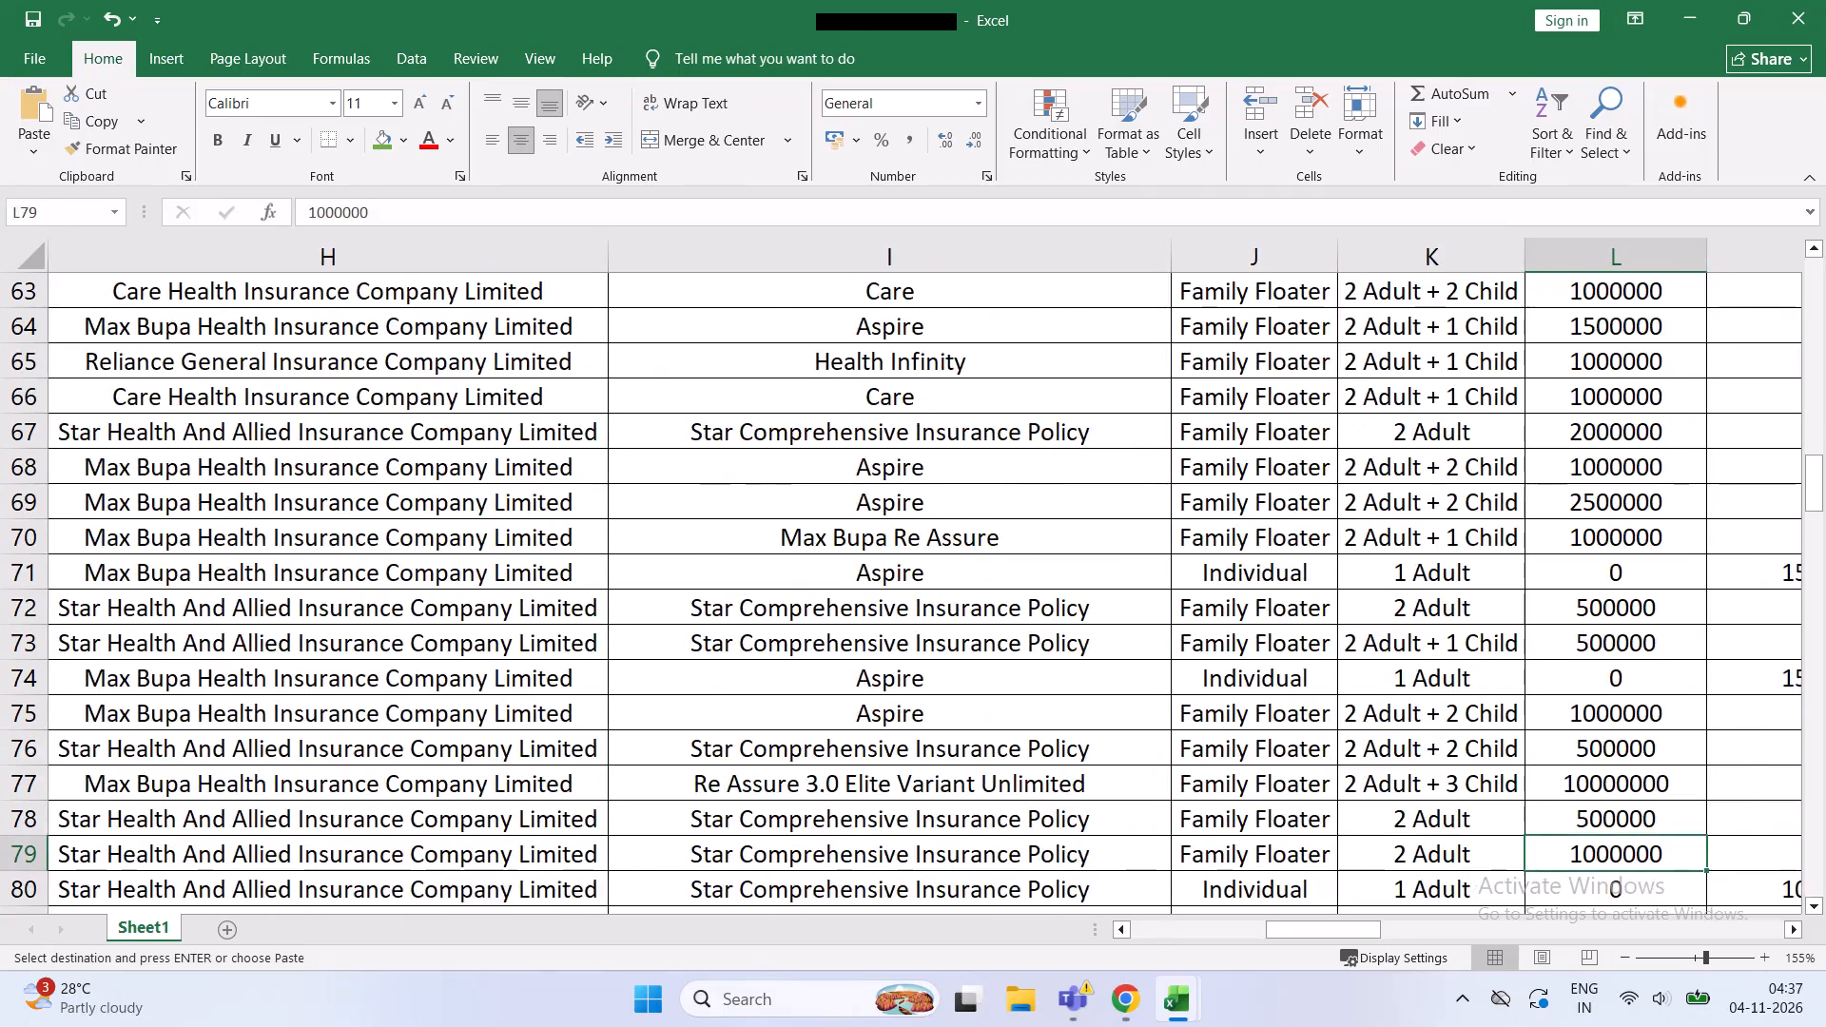
key(Right)
key(Right)
key(Right)
key(Right)
key(Right)
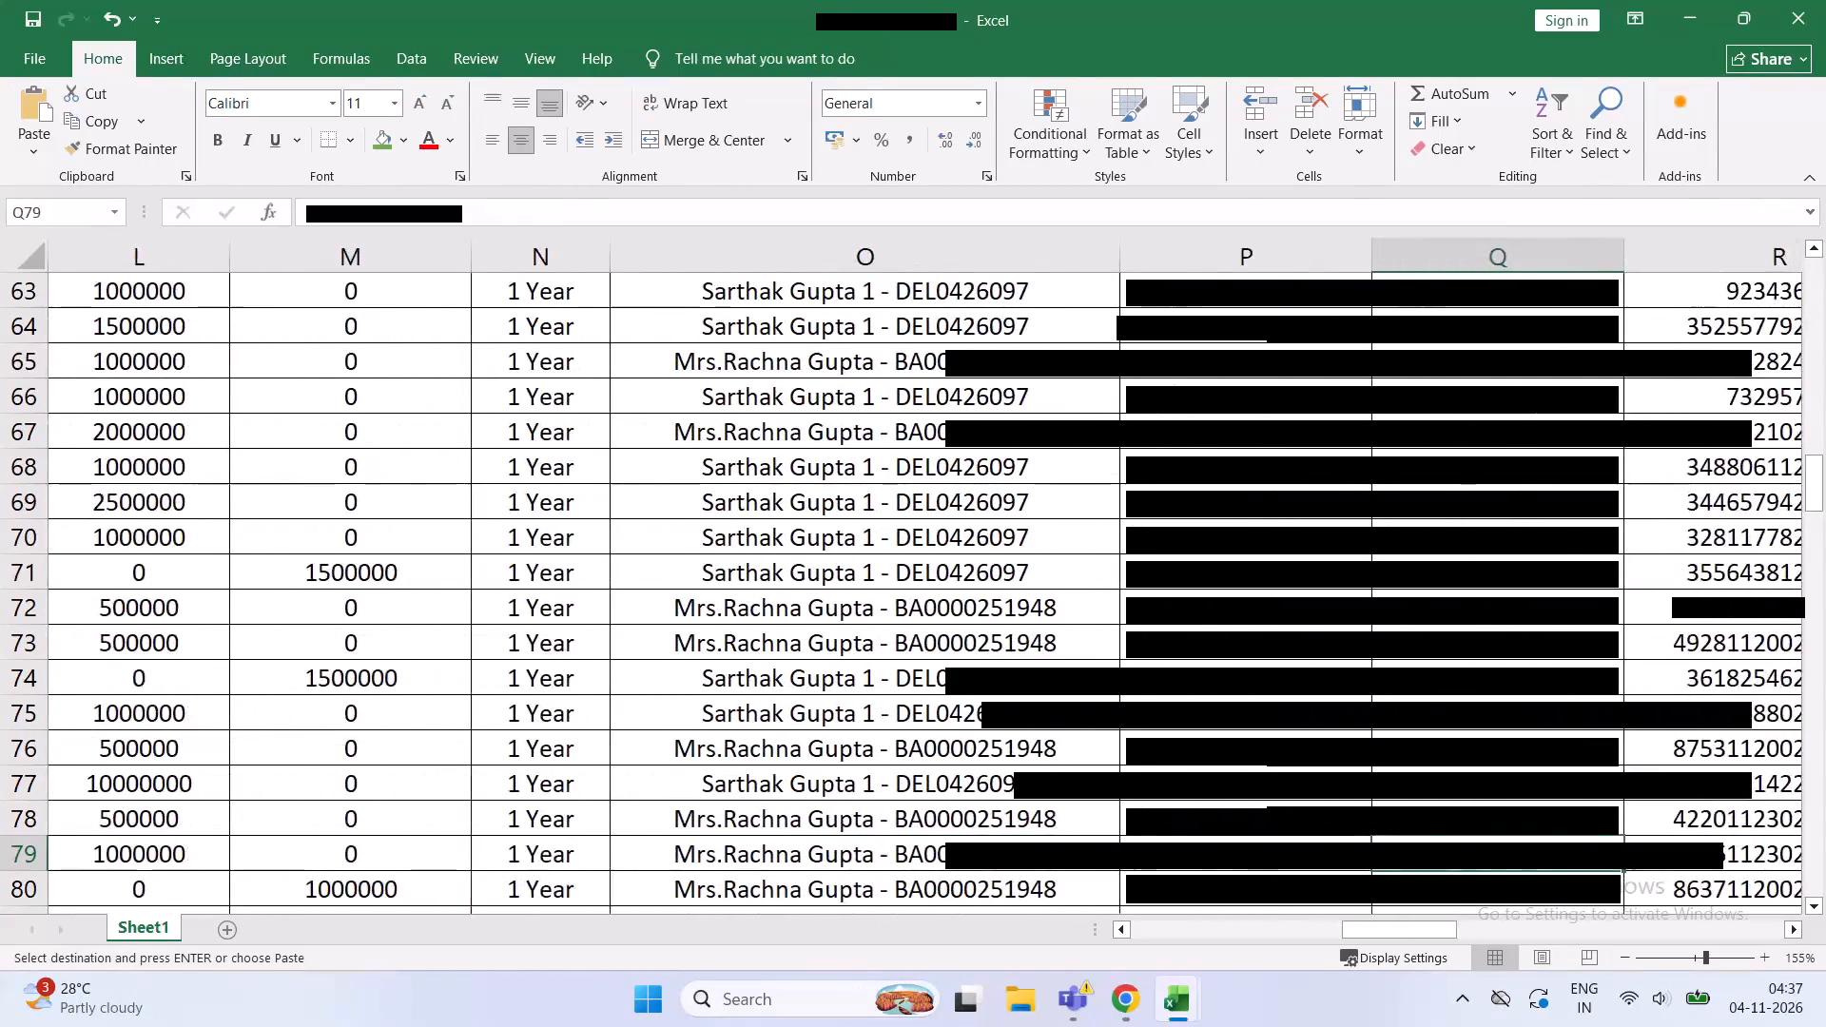
key(Right)
key(Right)
key(Right)
key(Left)
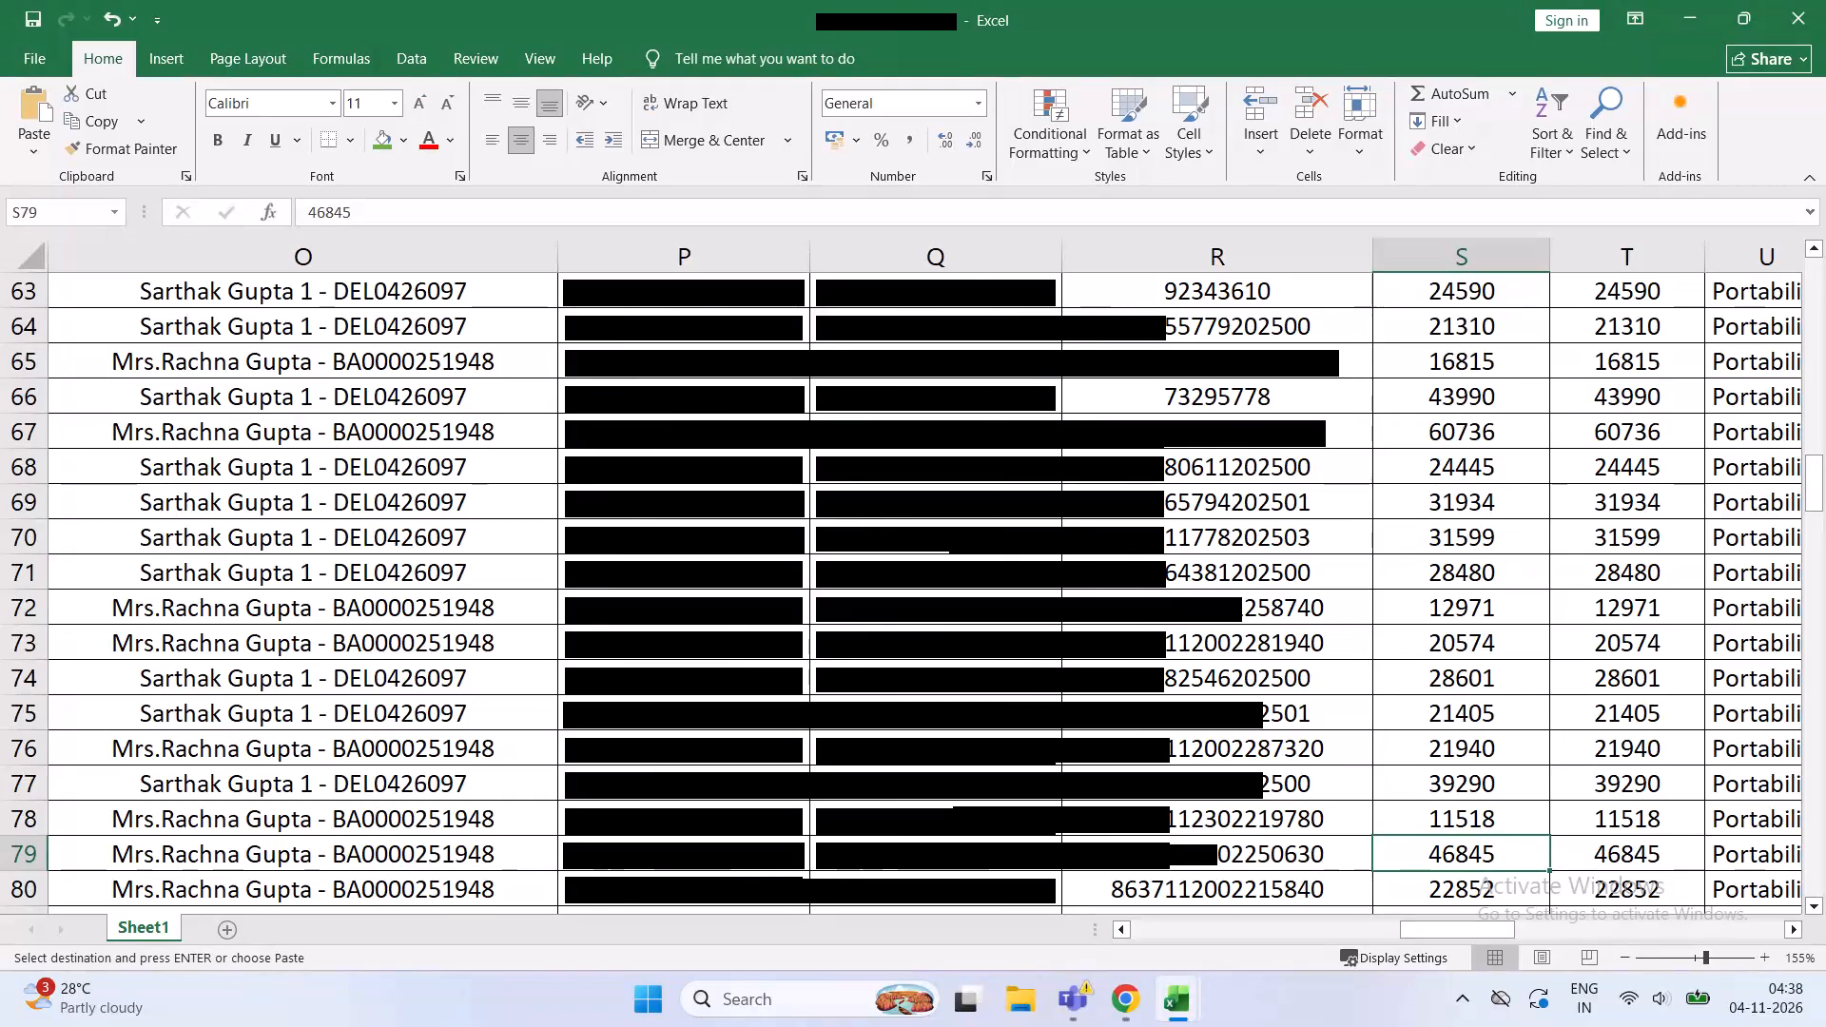
Examine the premium amounts in column S from row 79 down to row 83, finishing on row 81.
key(Down)
key(Down)
key(Down)
key(Down)
key(Up)
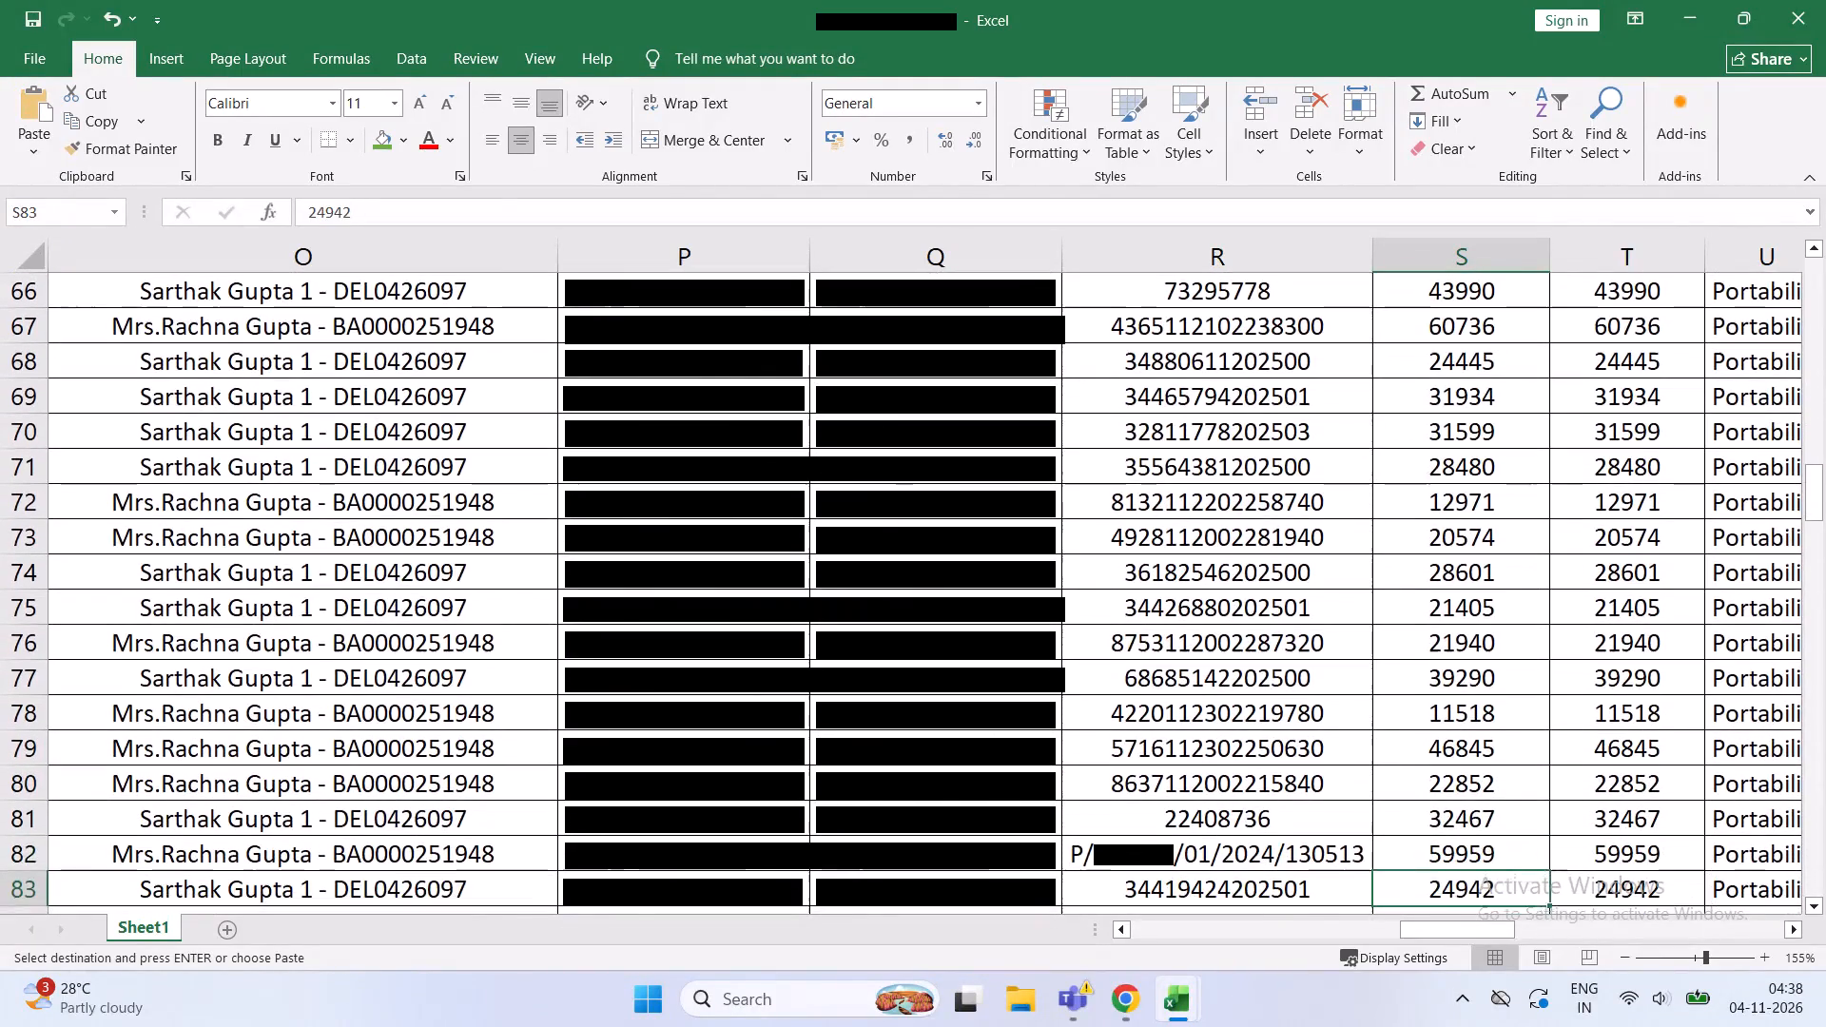
key(Up)
Review row 81 back from the premium in column S through the policy details to the serial number in column A.
key(Left)
key(Left)
key(Left)
key(Left)
key(Left)
key(Left)
key(Left)
key(Left)
key(Left)
key(Left)
key(Left)
key(Left)
key(Left)
key(Left)
key(Left)
key(Left)
key(Left)
key(Left)
key(Left)
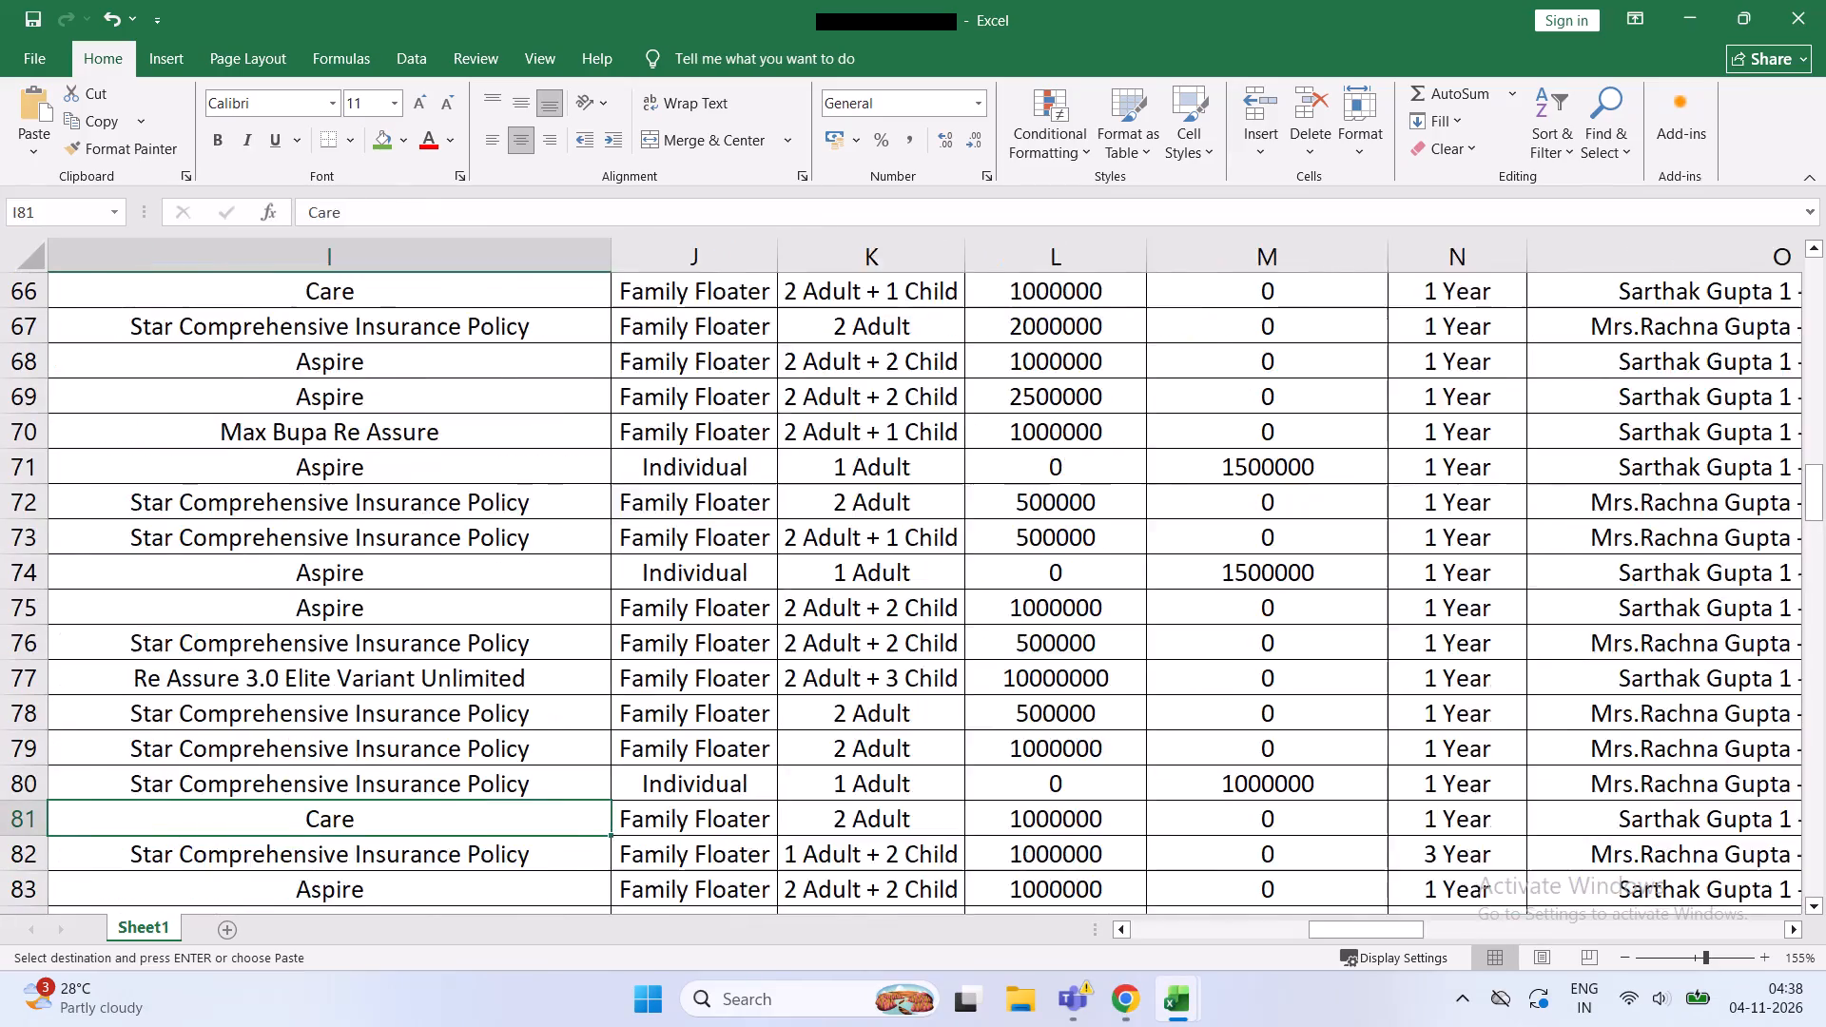
key(Left)
Examine the customer name and contact numbers of row 81 in columns D to F.
key(Right)
key(Right)
key(Right)
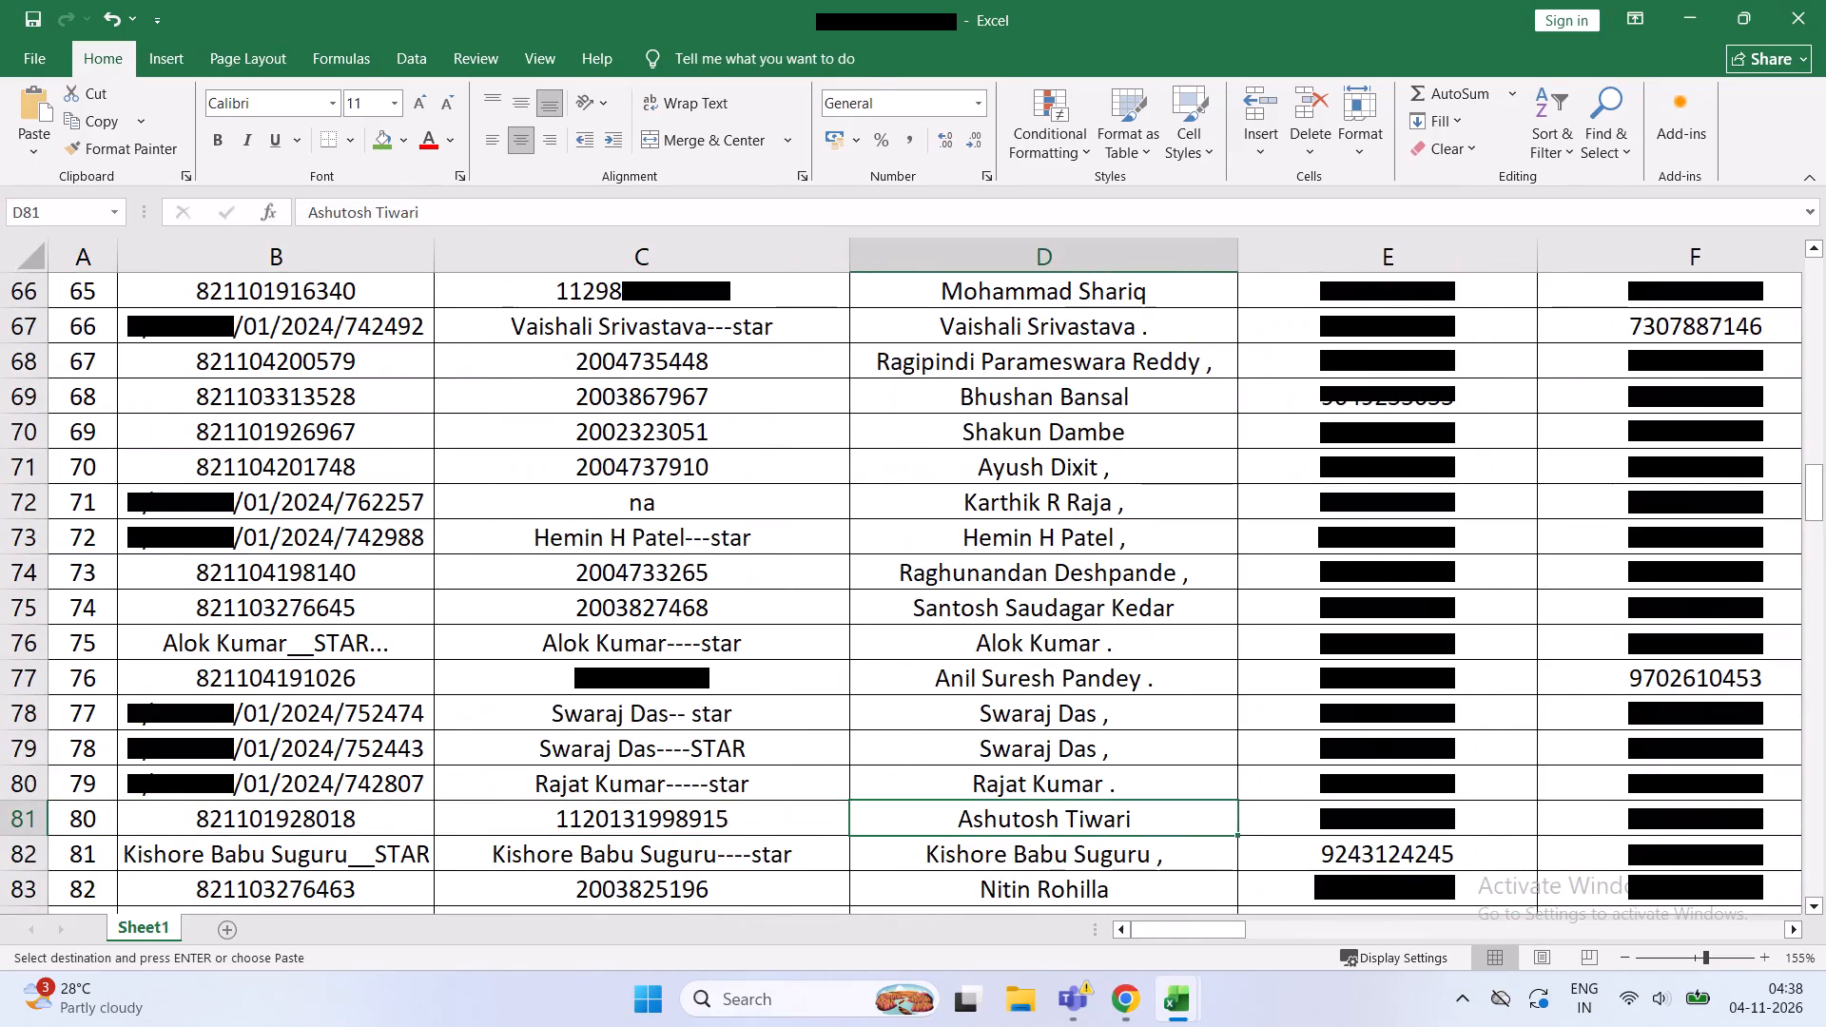
key(Right)
key(Left)
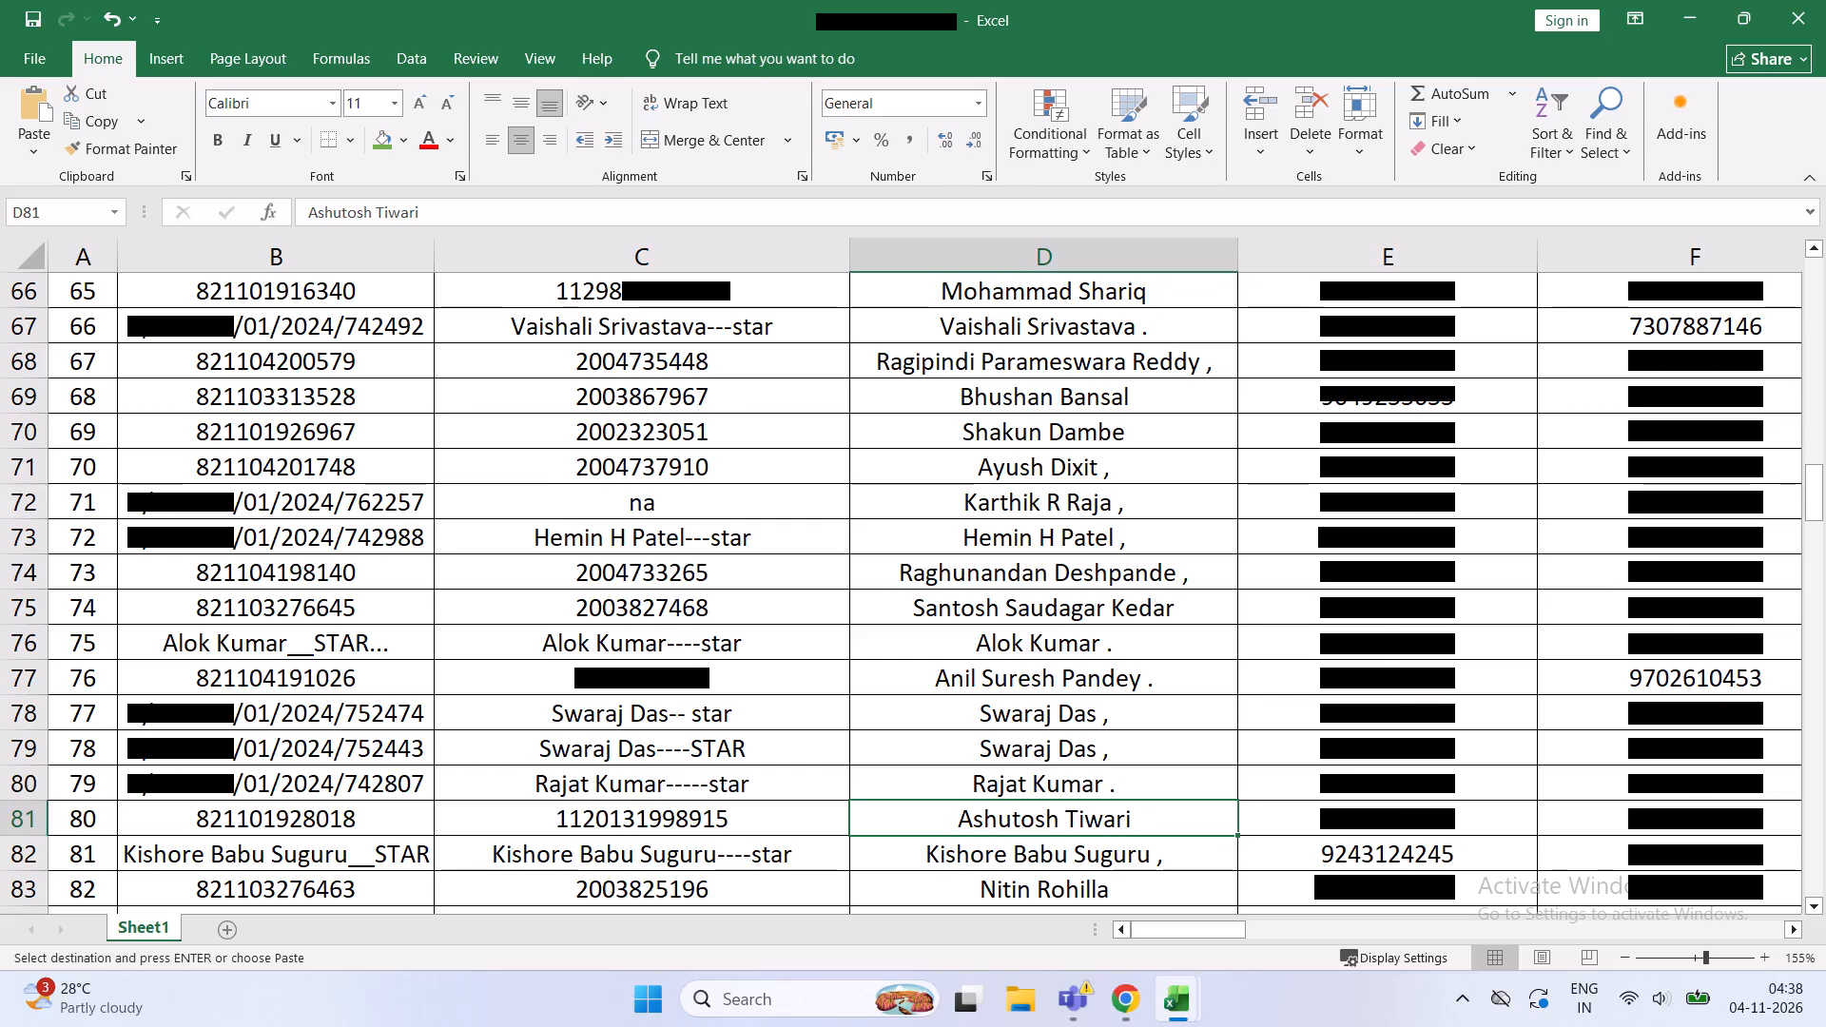
key(Right)
key(Right)
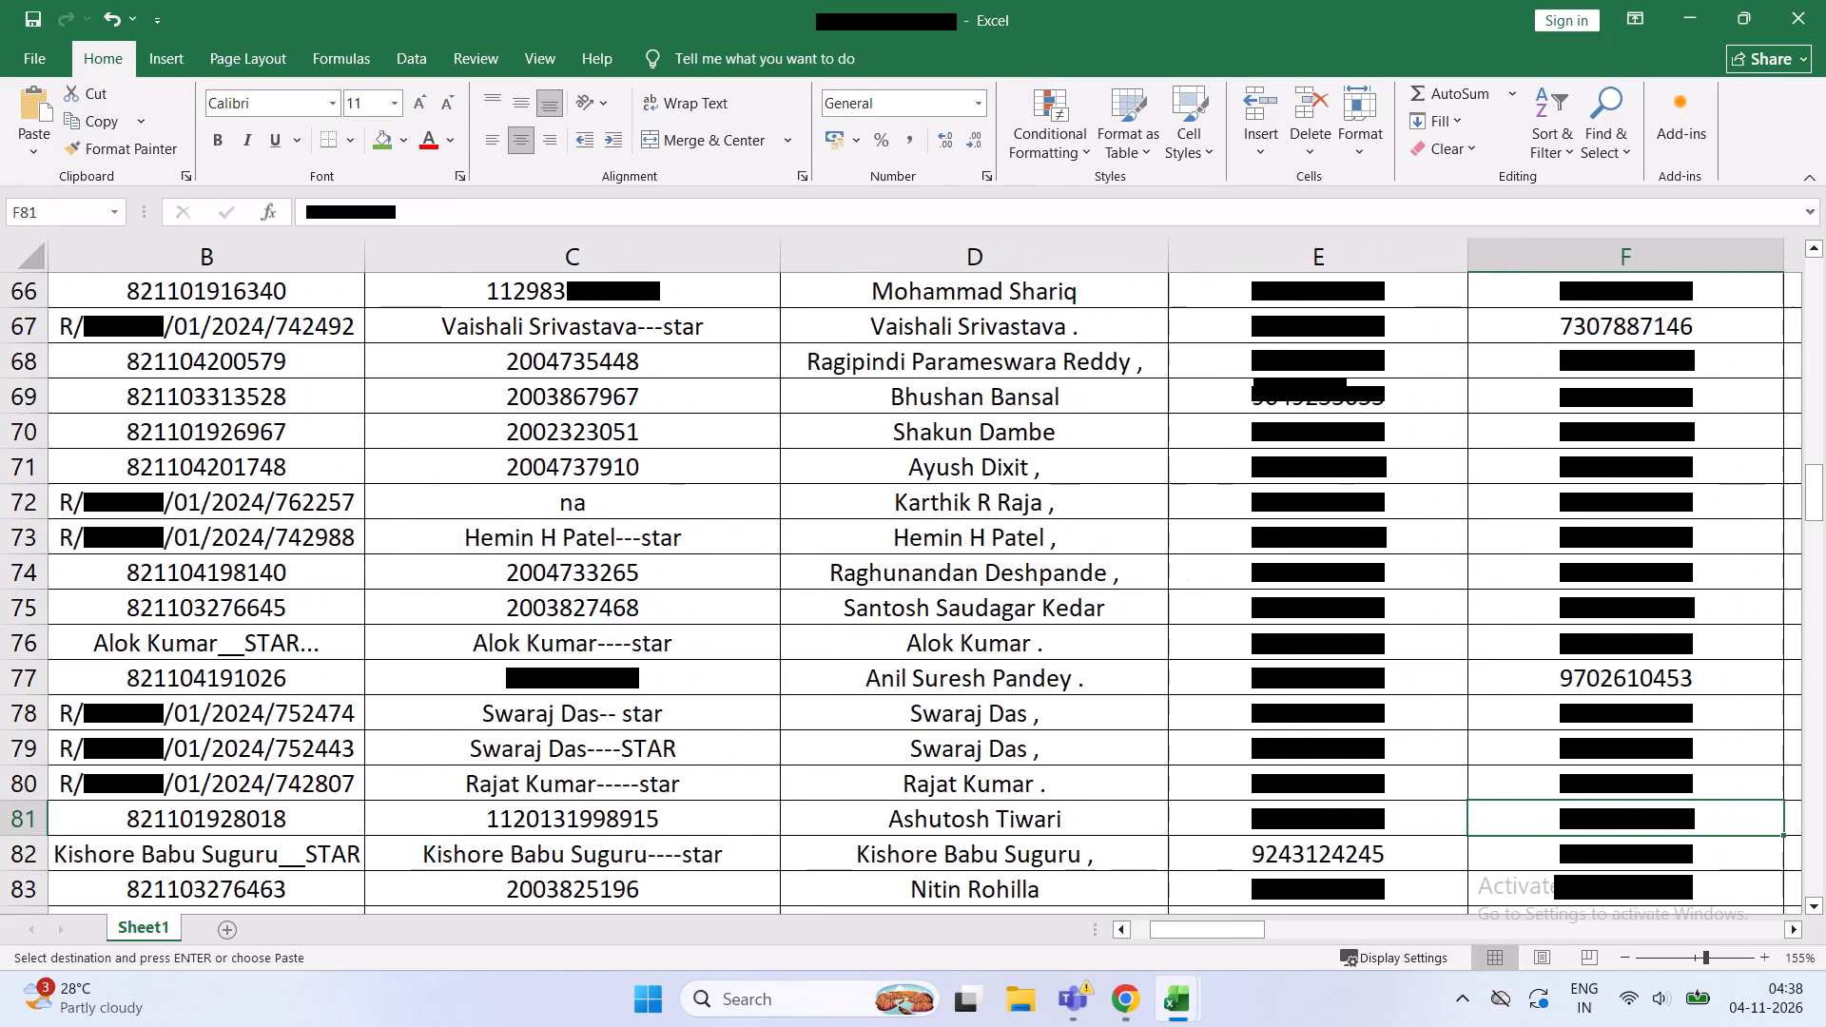
key(Left)
key(Left)
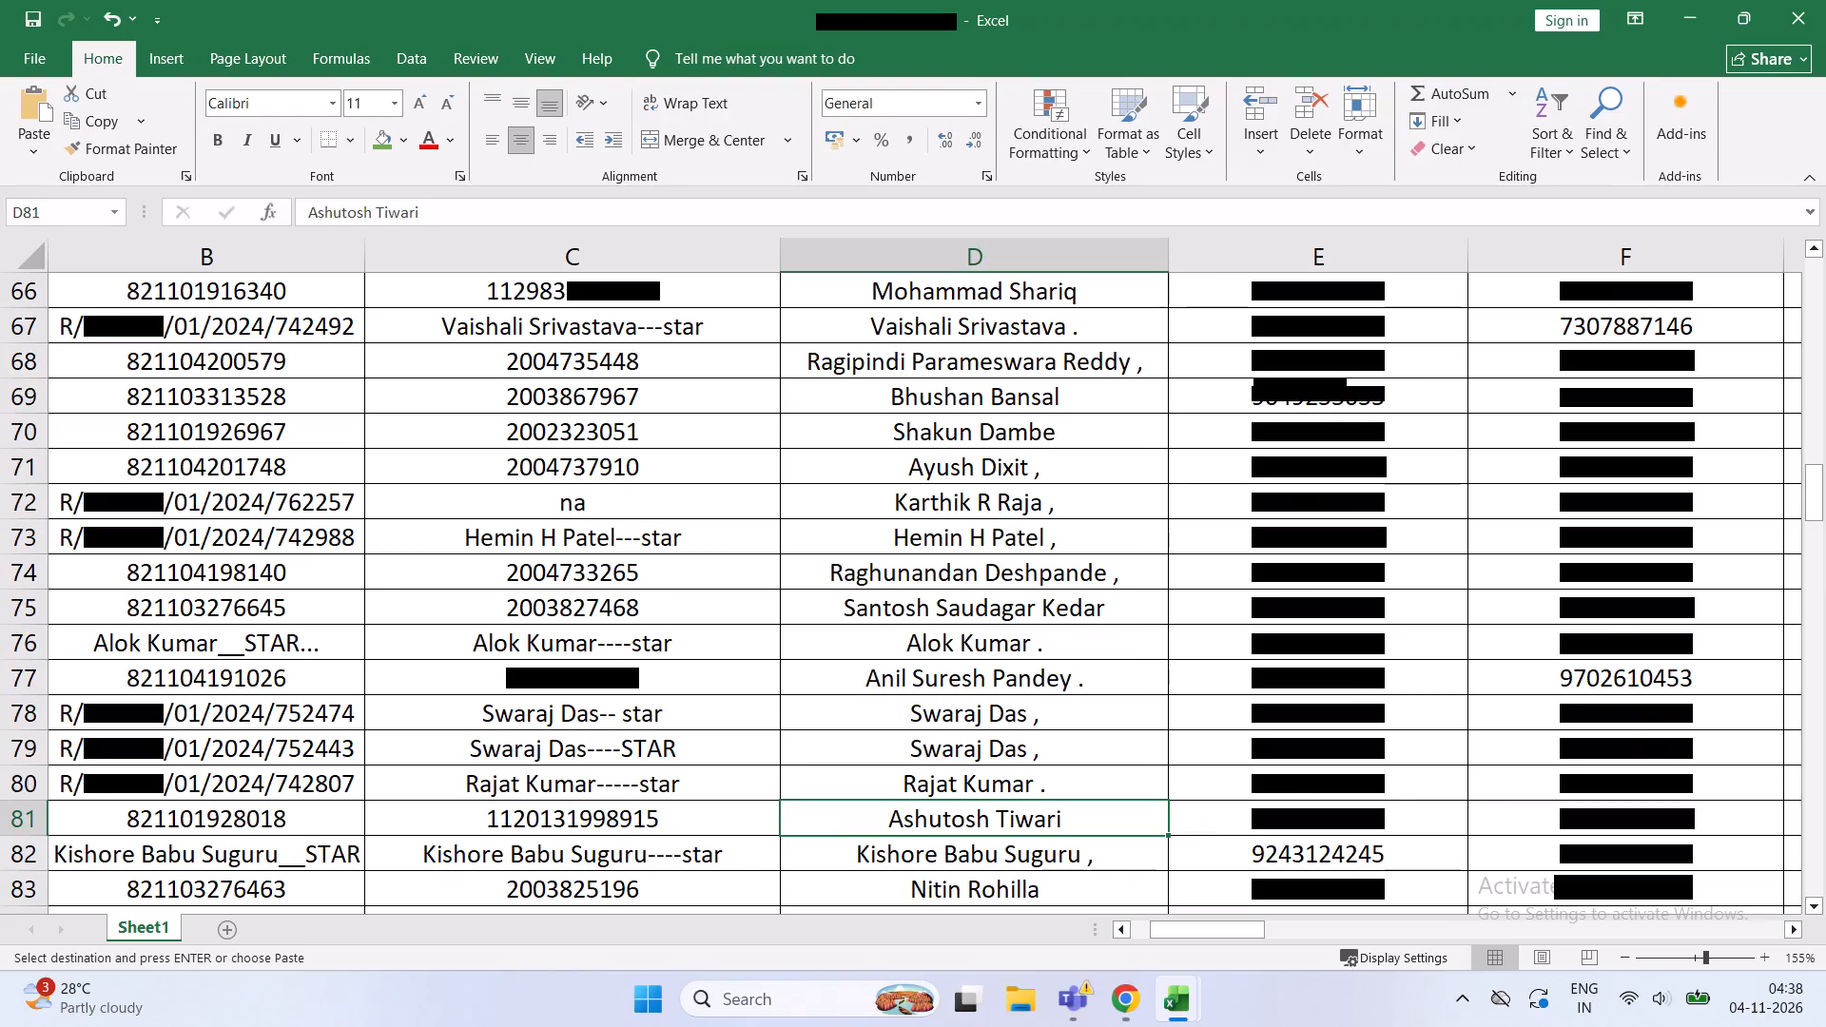
Review row 81 from the customer name in column D through the insurer, plan, sum insured and agent to the premium in column T.
key(Right)
key(Right)
key(Right)
key(Right)
key(Right)
key(Right)
key(Right)
key(Right)
key(Right)
key(Right)
key(Right)
key(Right)
key(Right)
key(Right)
key(Right)
key(Right)
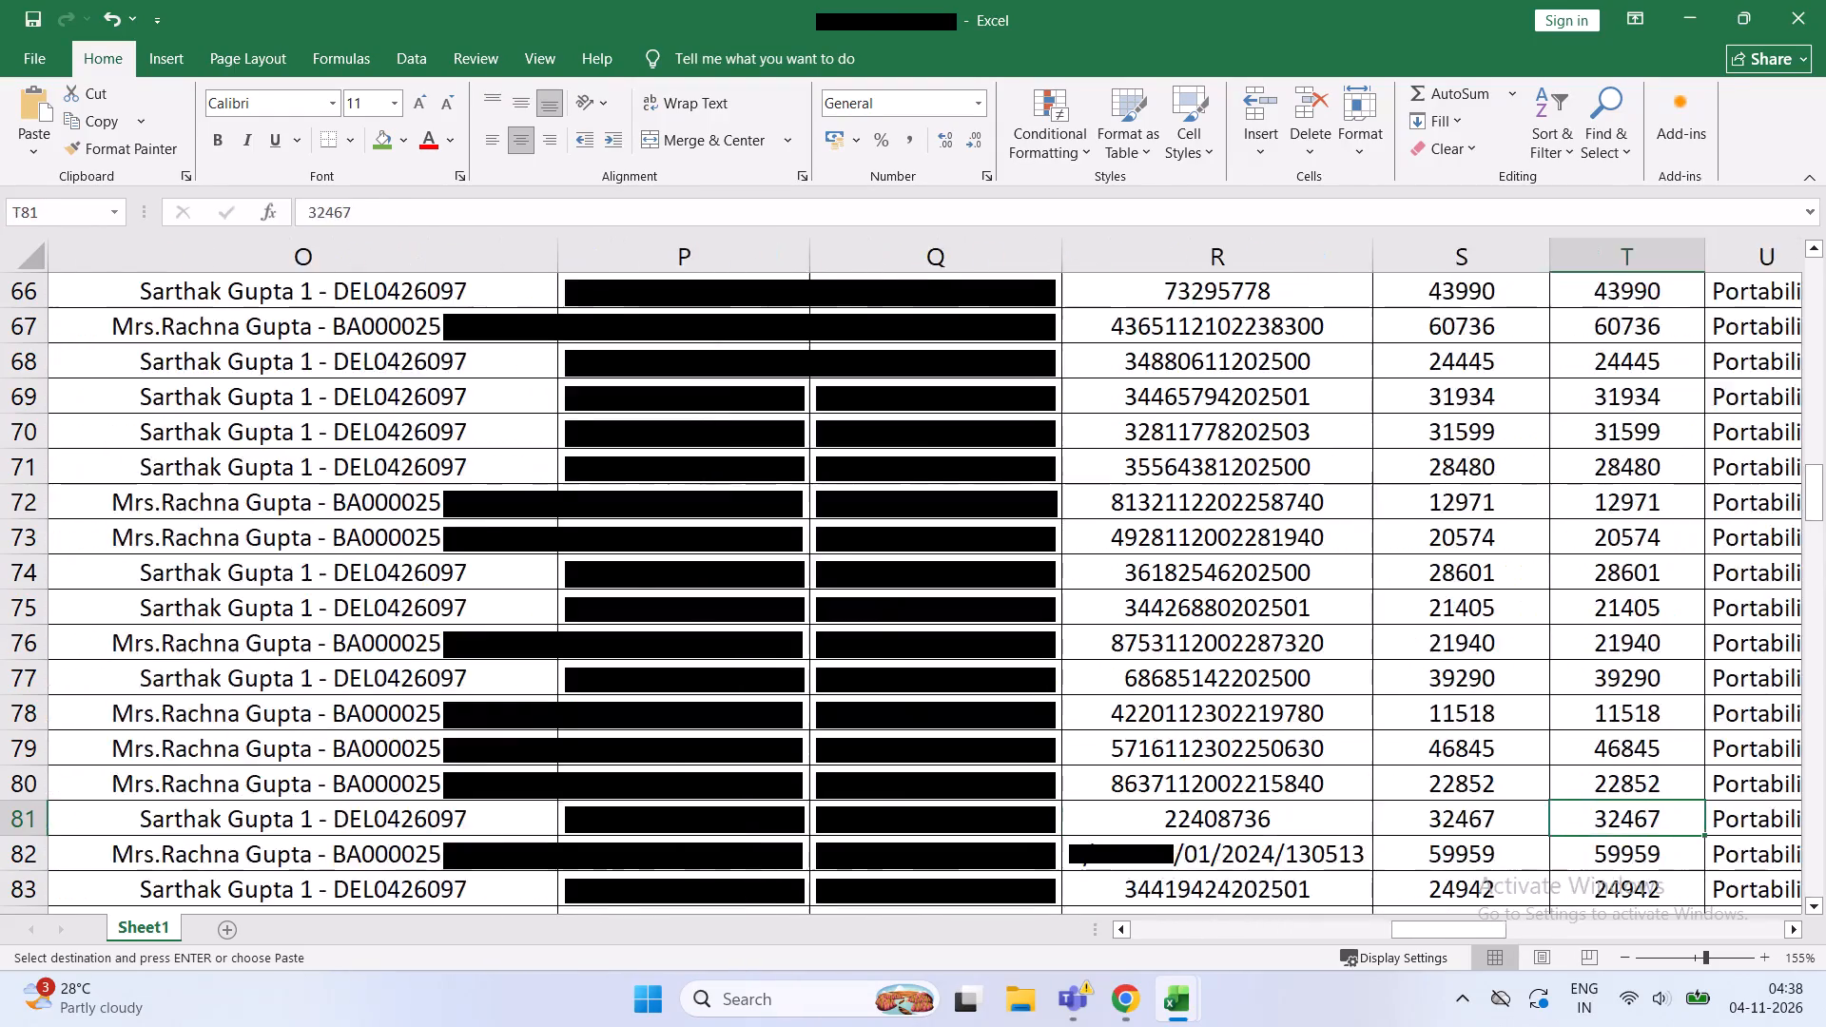
Continue reviewing row 81 from the premium in column T past the call remark in column AE to column AQ.
key(Right)
key(Right)
key(Right)
key(Right)
key(Right)
key(Right)
key(Right)
key(Right)
key(Right)
key(Right)
key(Right)
key(Right)
key(Right)
key(Right)
key(Right)
key(Right)
key(Right)
key(Right)
key(Right)
key(Right)
key(Right)
key(Right)
key(Right)
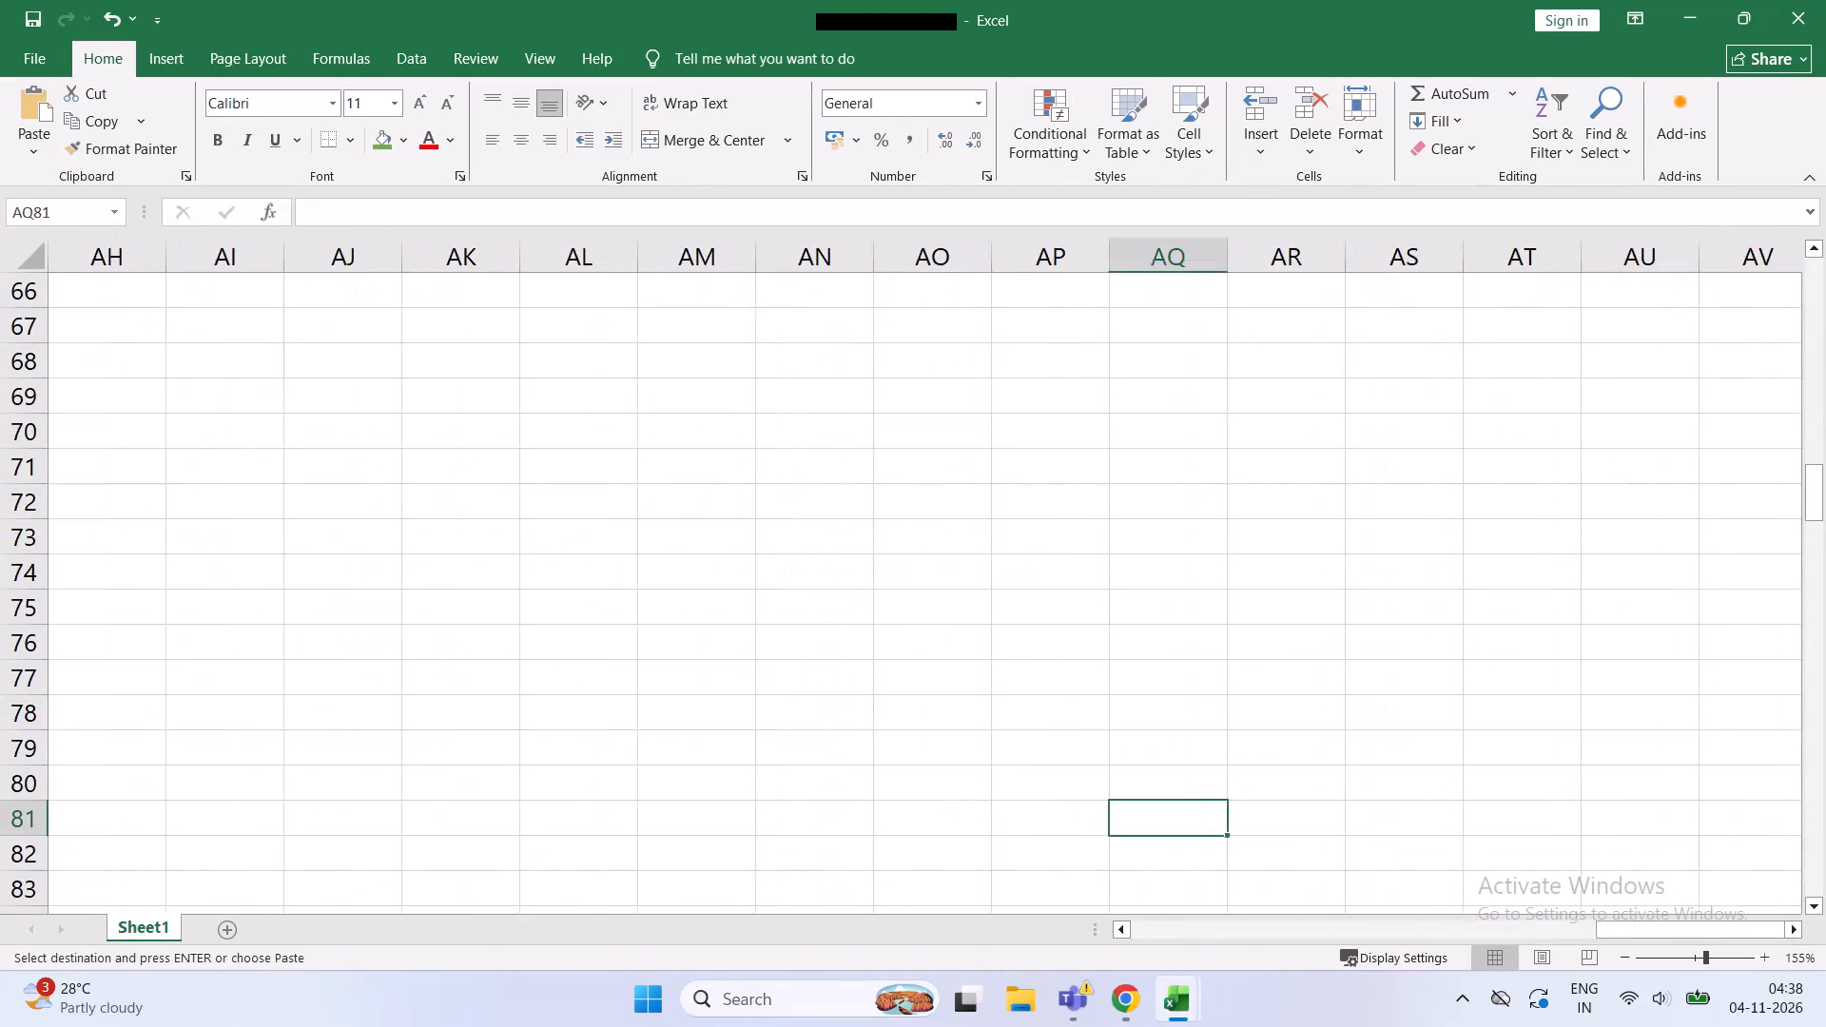
Review row 81 back from column AQ through the call remark and date to the month in column AA.
key(Left)
key(Left)
key(Left)
key(Left)
key(Left)
key(Left)
key(Left)
key(Left)
key(Left)
key(Left)
key(Left)
key(Left)
key(Left)
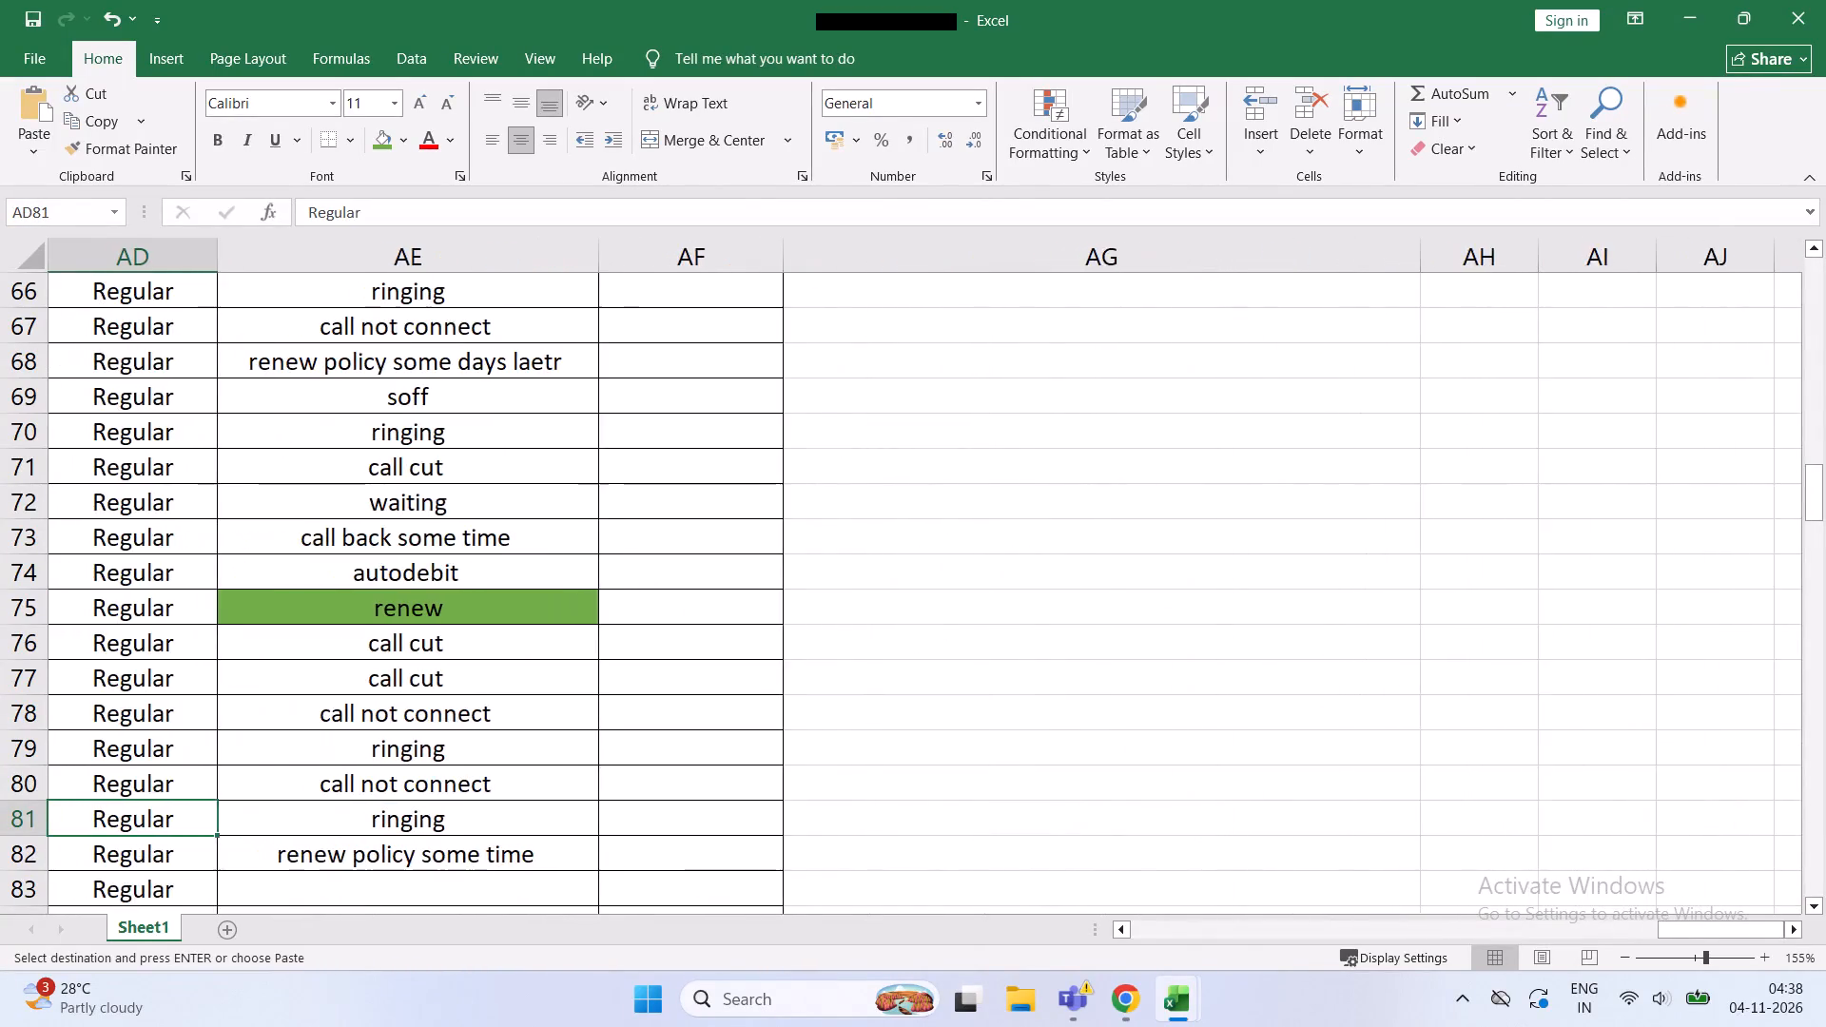
key(Left)
key(Left)
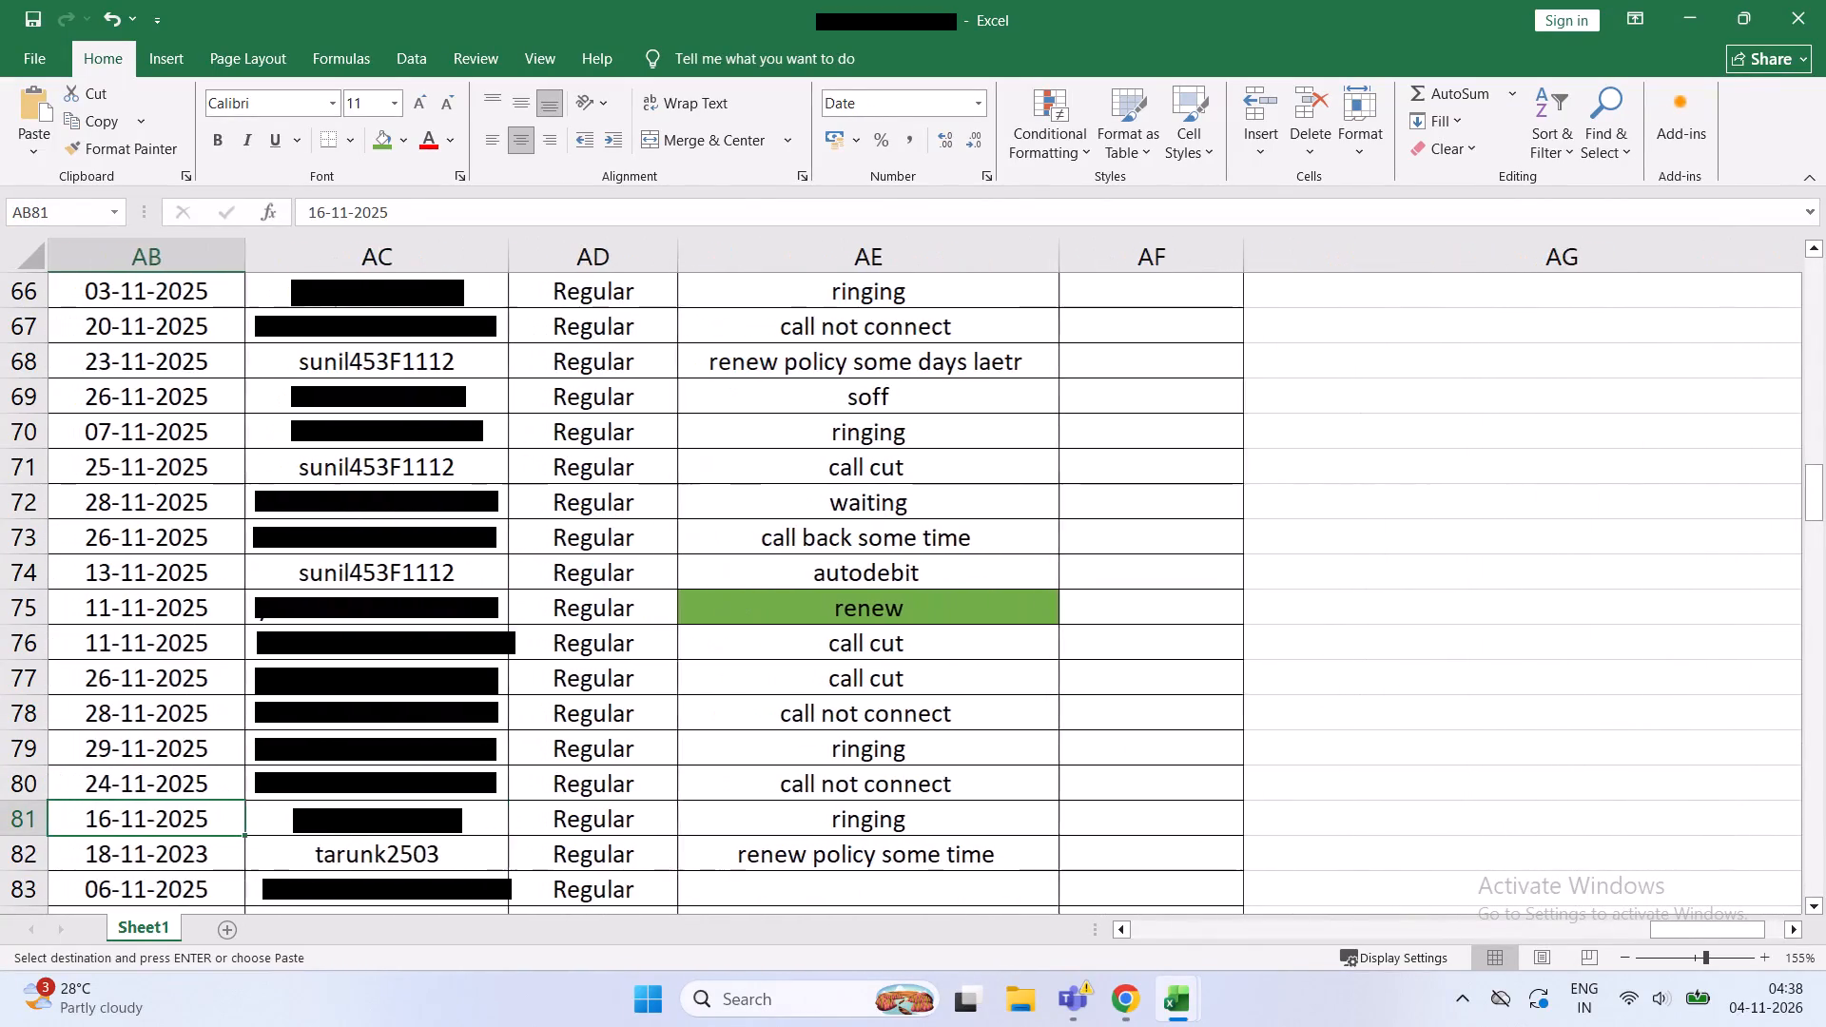
key(Left)
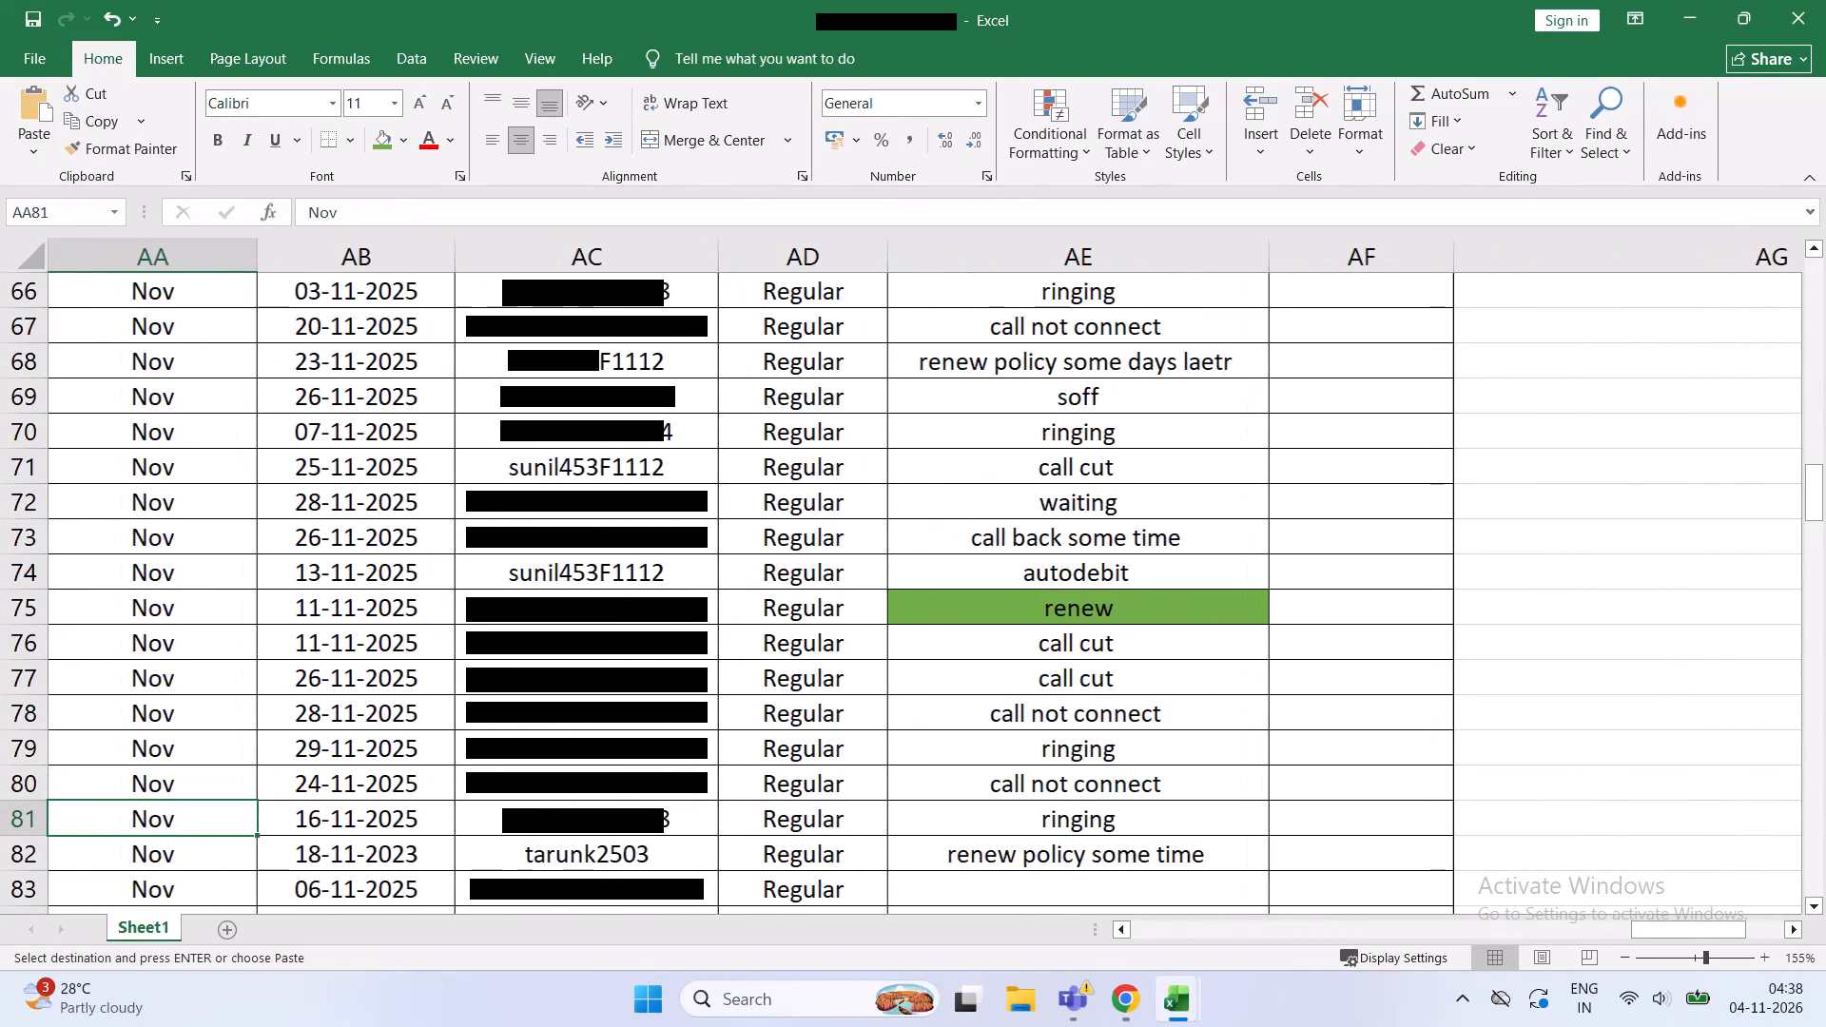
Review row 81 from the month in column AA through the date and call remark to column AF.
scroll(1091, 506, right, 1)
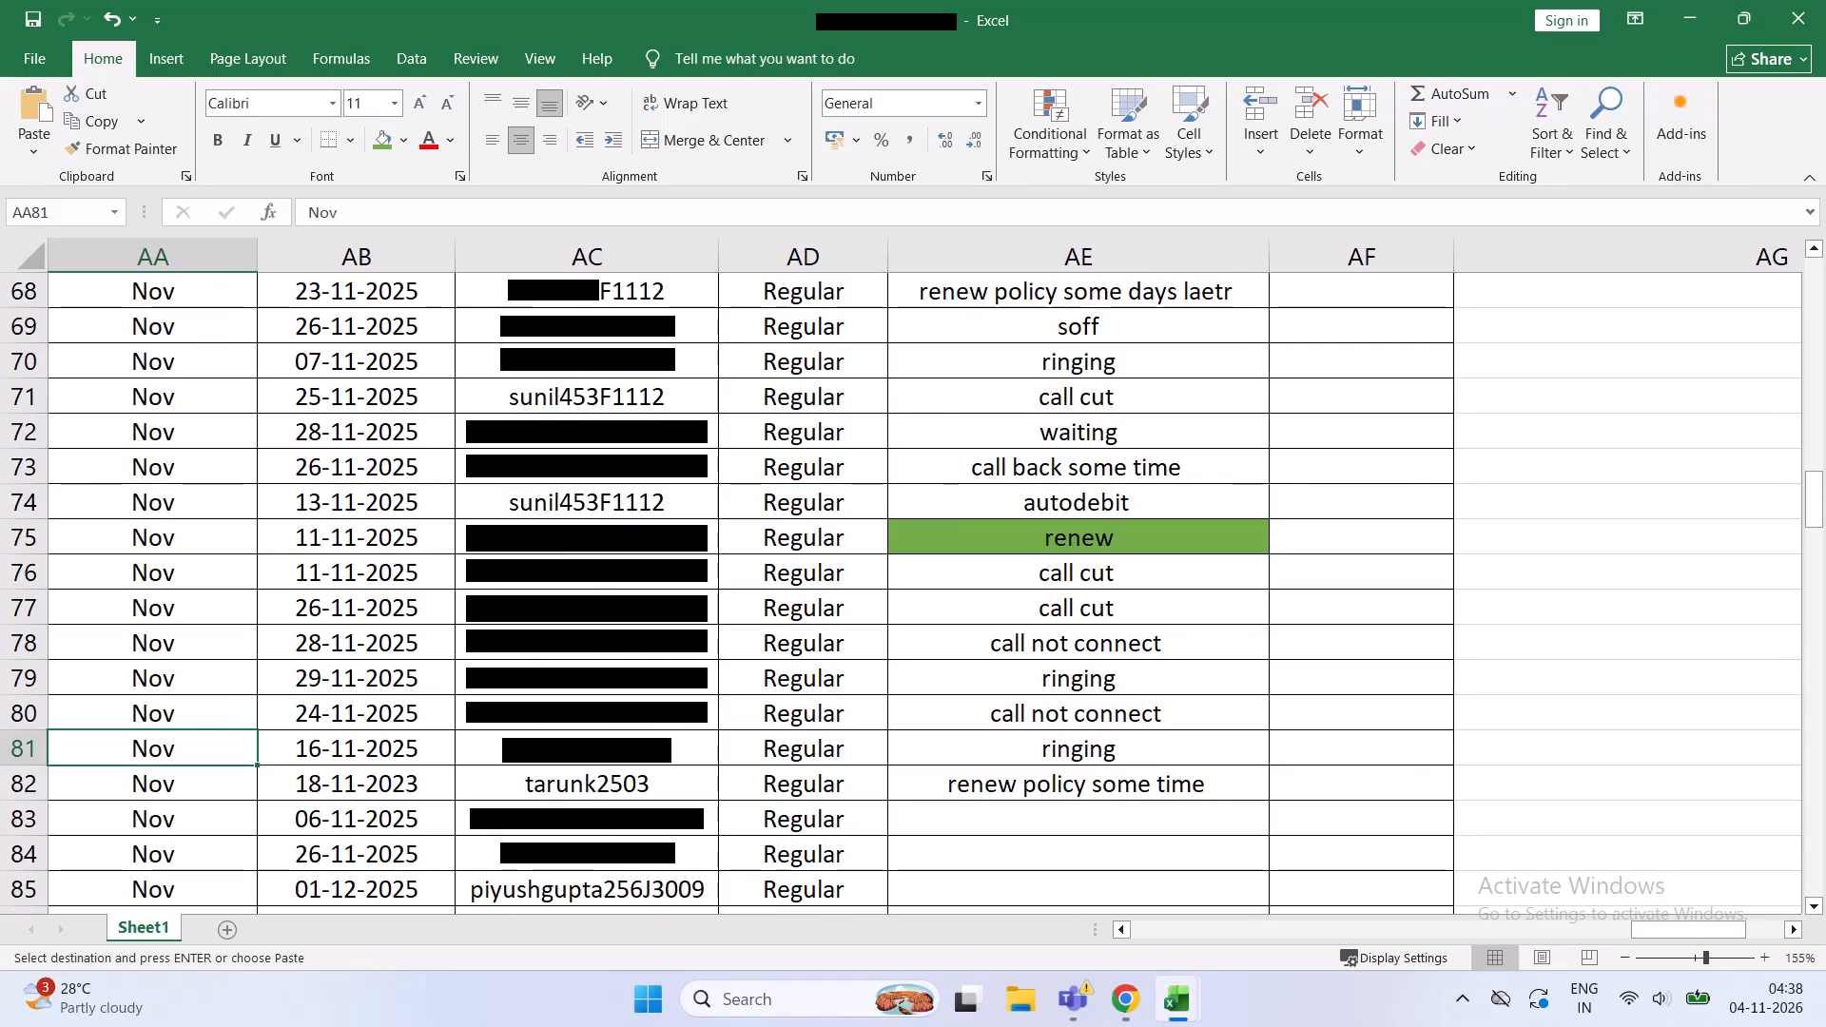
key(Right)
key(Right)
key(Right)
key(Right)
key(Right)
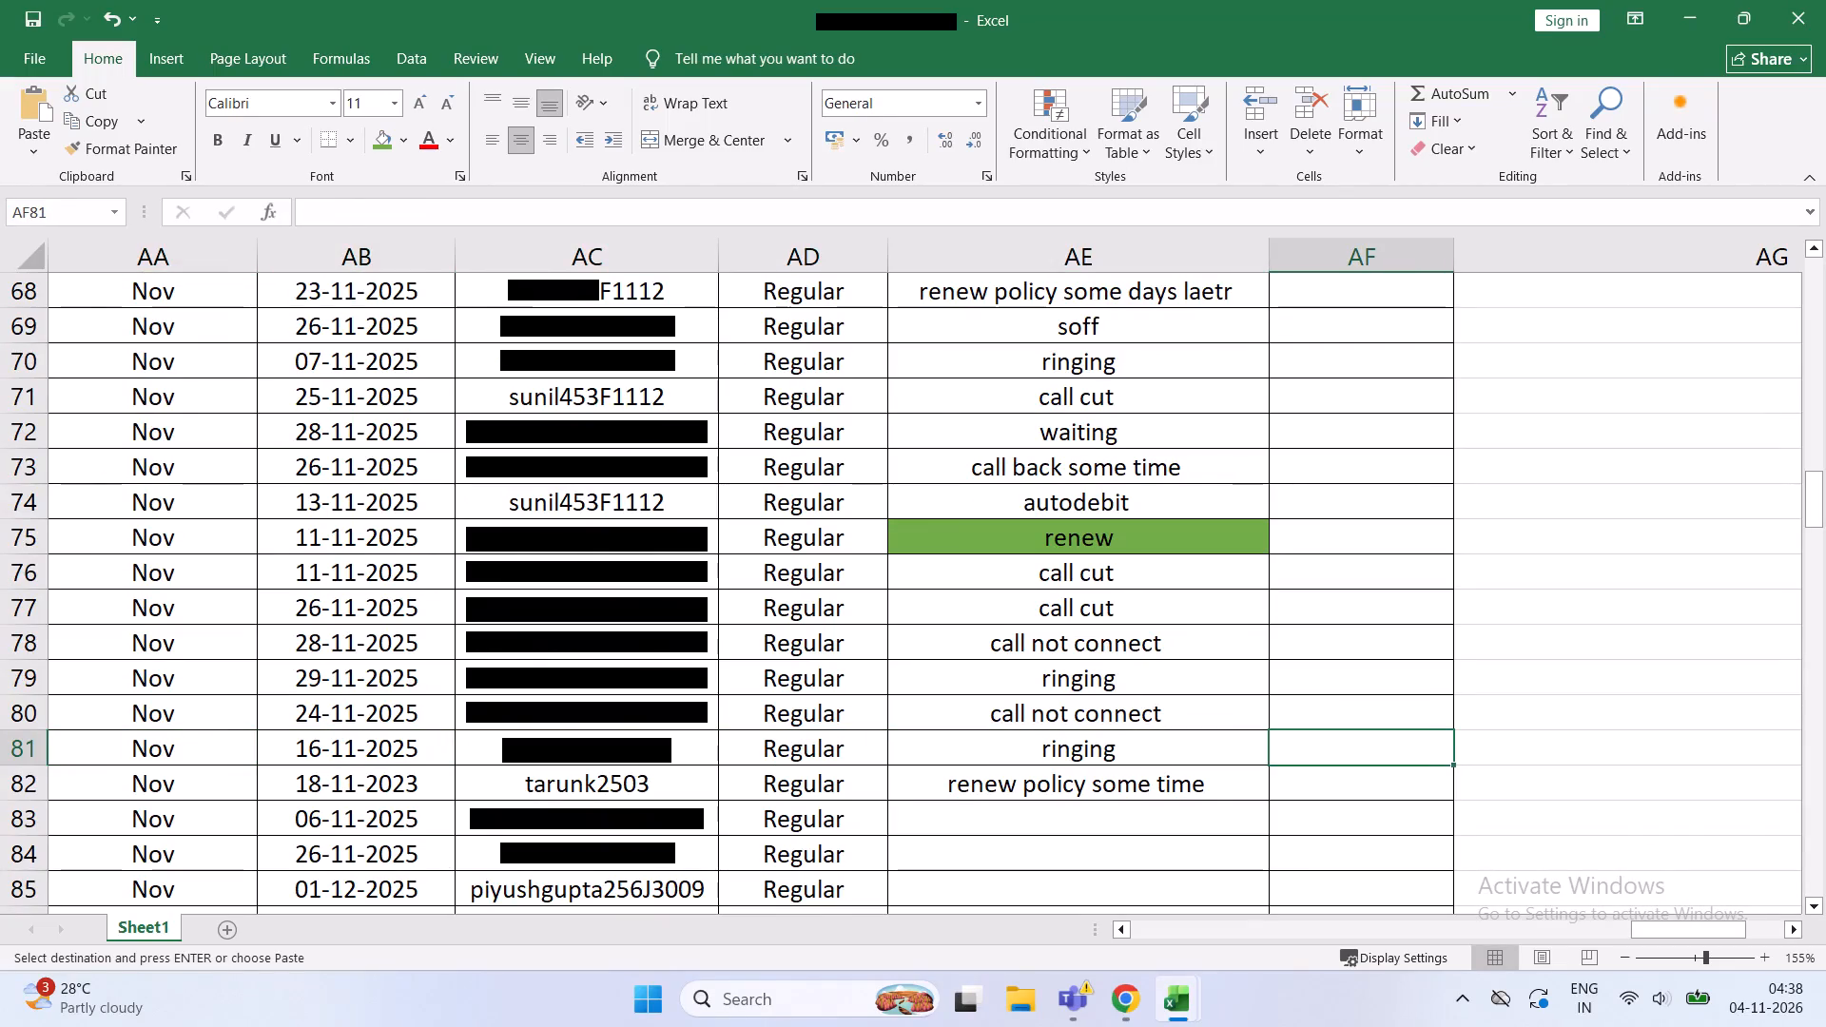
Review row 81 back from column AF through the premium and policy details to the serial number in column A.
key(Left)
key(Left)
key(Left)
key(Left)
key(Left)
key(Left)
key(Left)
key(Left)
key(Left)
key(Left)
key(Left)
key(Left)
key(Left)
key(Left)
key(Left)
key(Left)
key(Left)
key(Left)
key(Left)
key(Left)
key(Left)
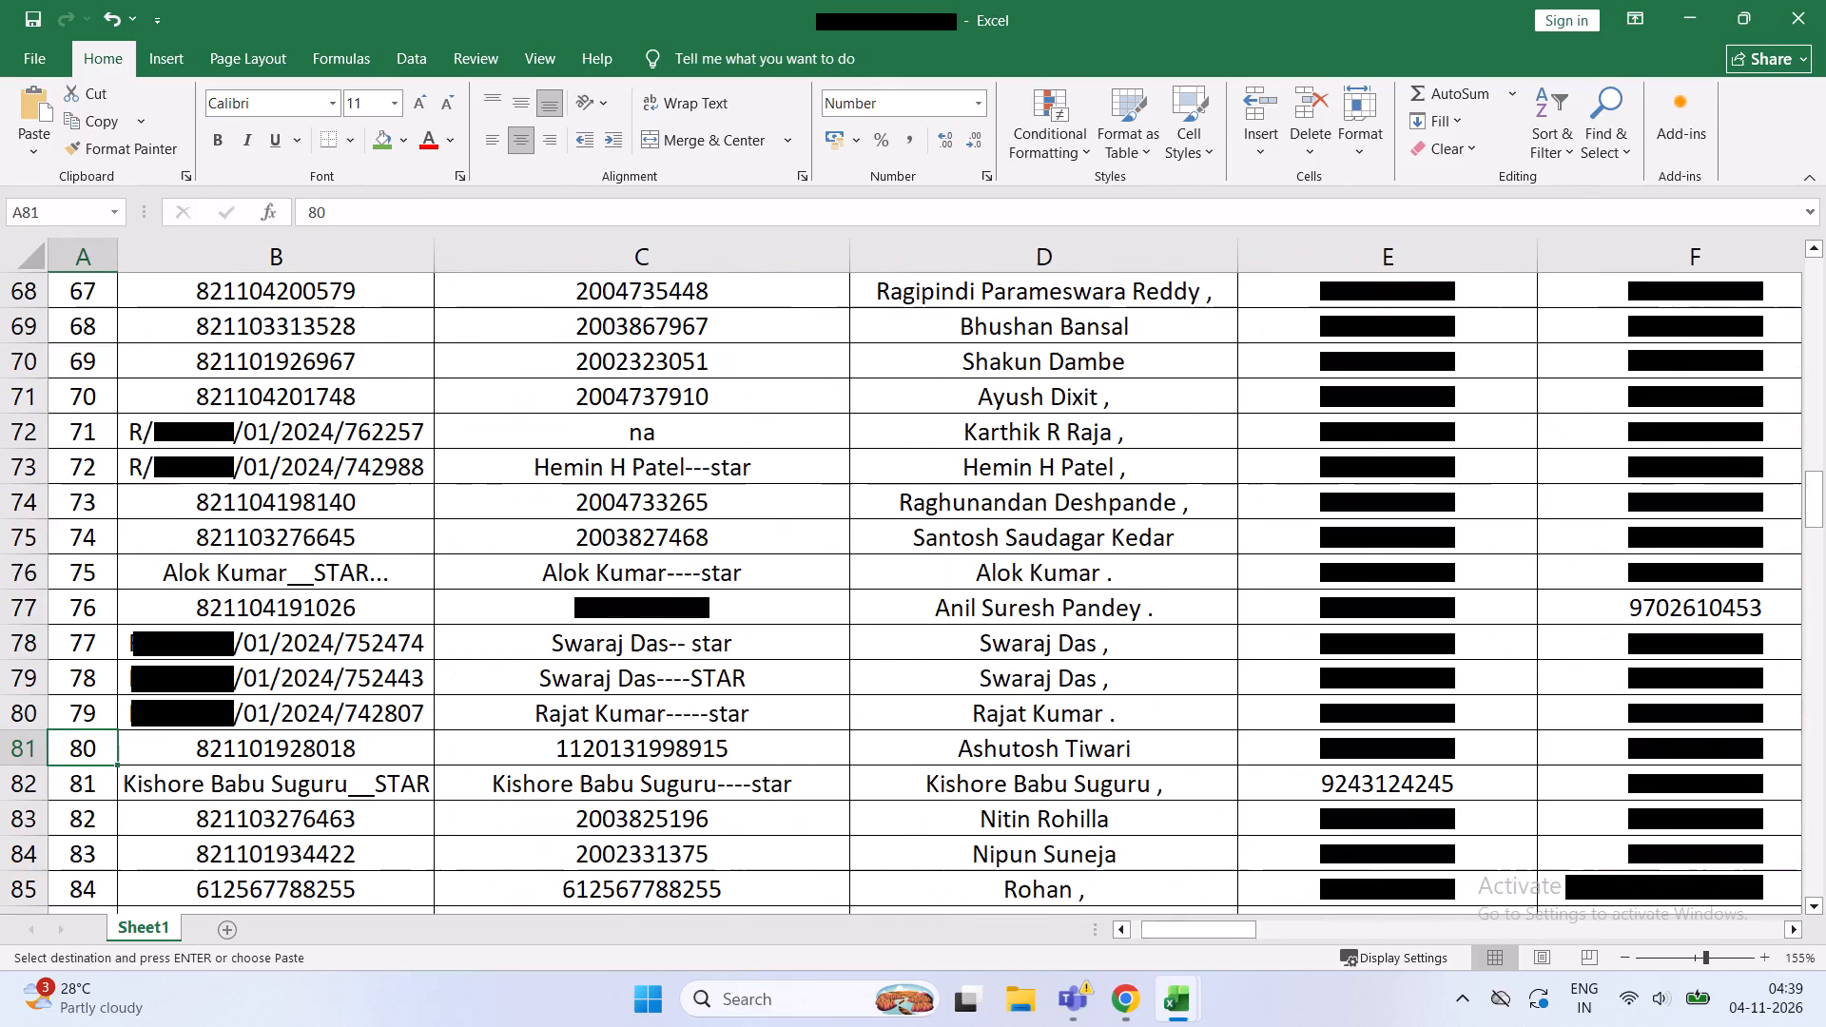
Examine the identifiers, customer name and contact number of row 81 in columns A to E.
key(Right)
key(Right)
key(Right)
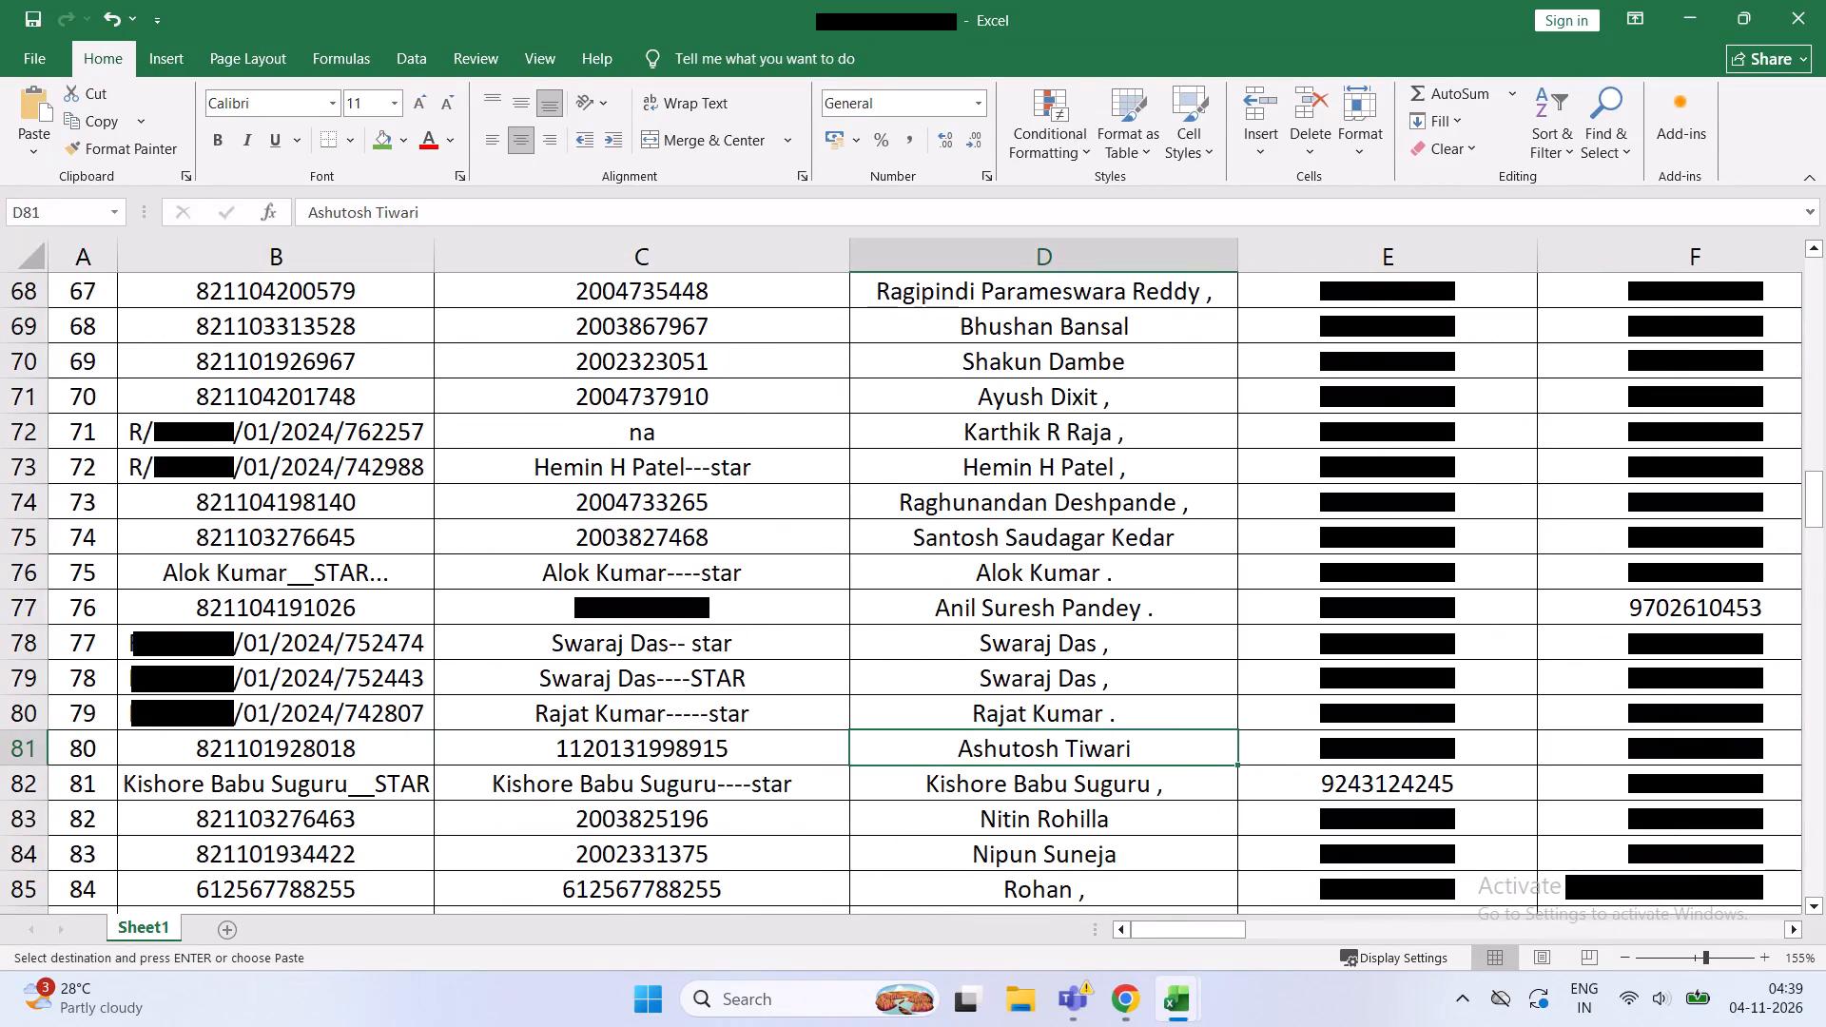
key(Right)
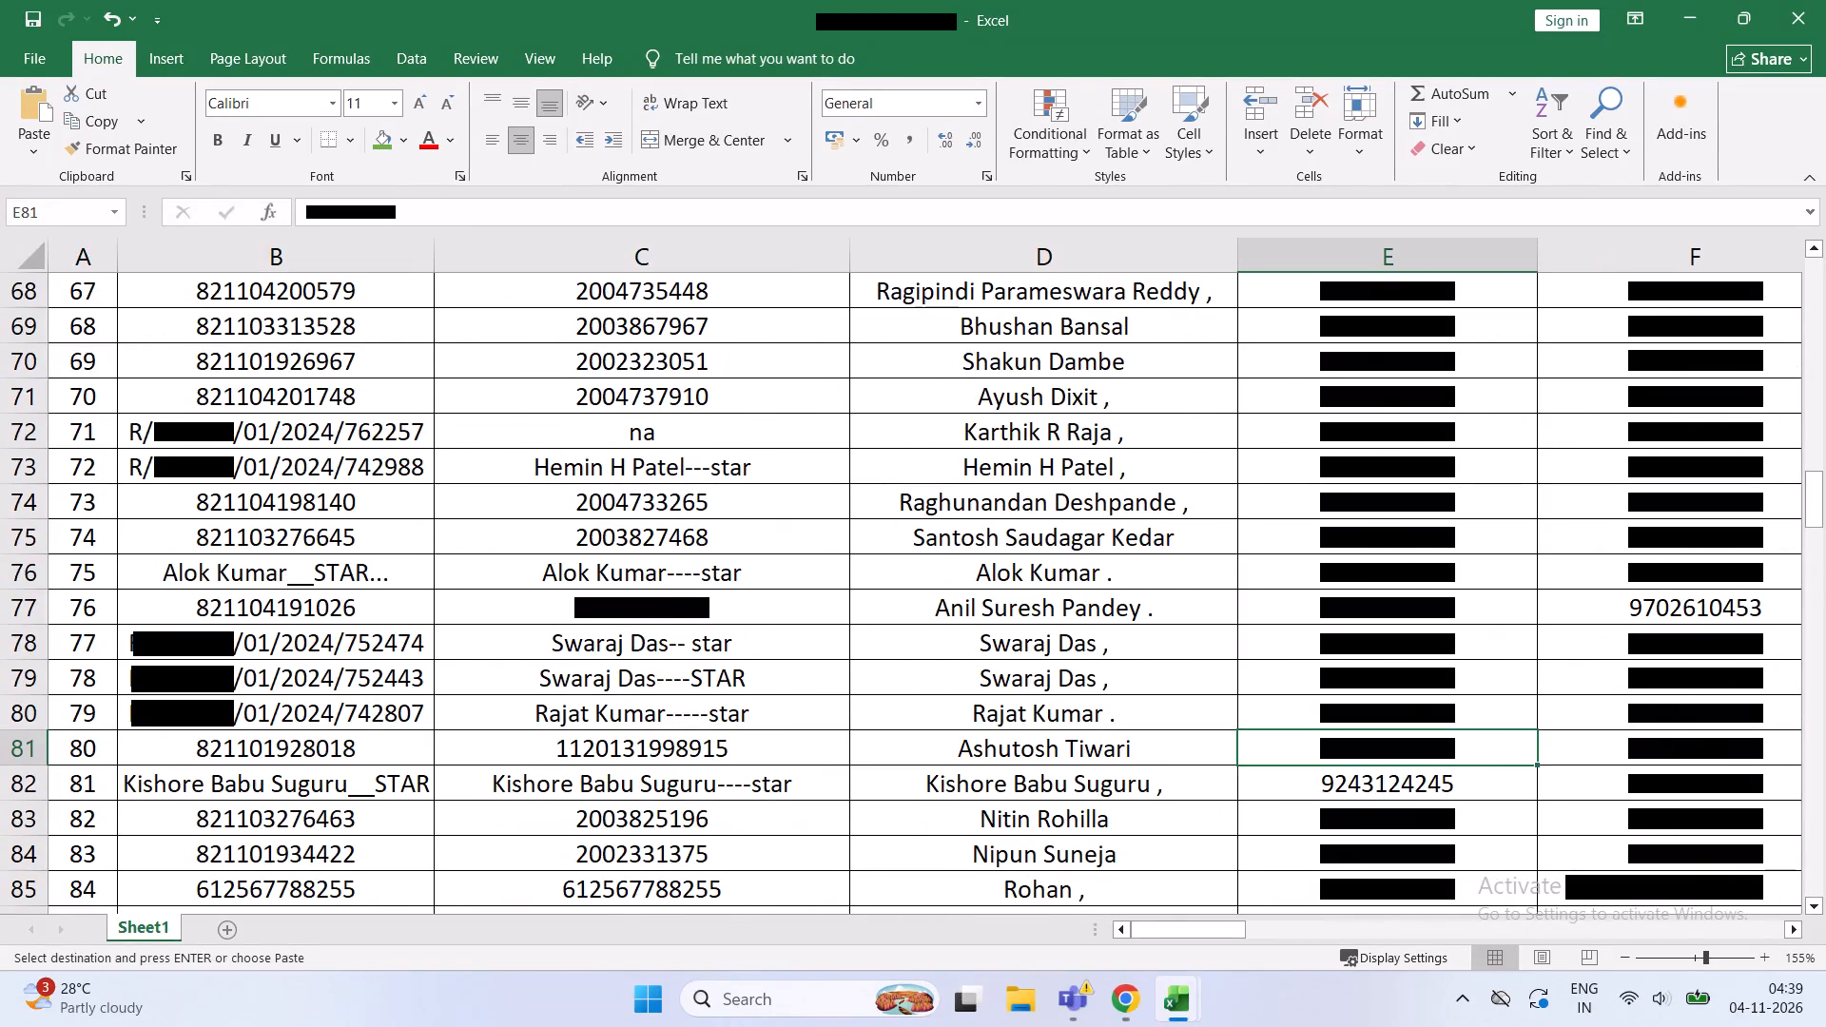
key(Left)
key(Left)
key(Left)
key(Left)
key(Left)
key(Left)
key(Left)
key(Left)
key(Left)
key(Left)
key(Left)
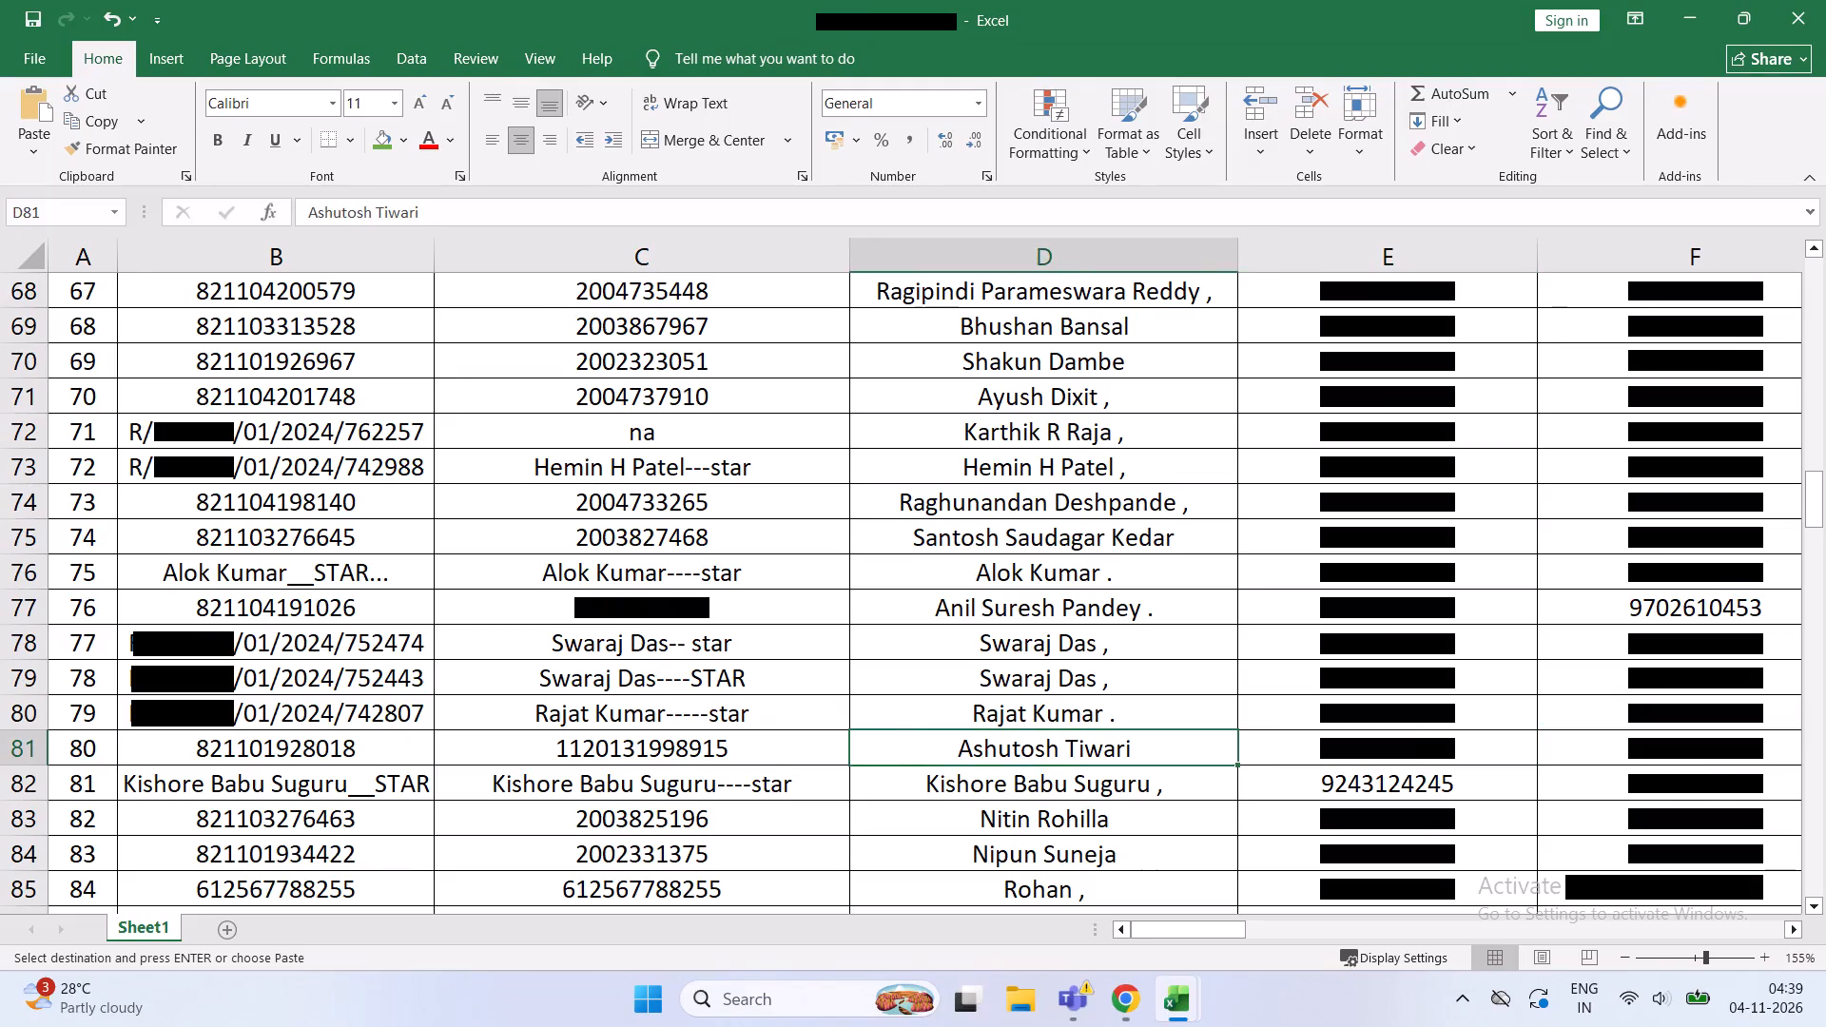
key(Right)
key(Right)
key(Right)
key(Right)
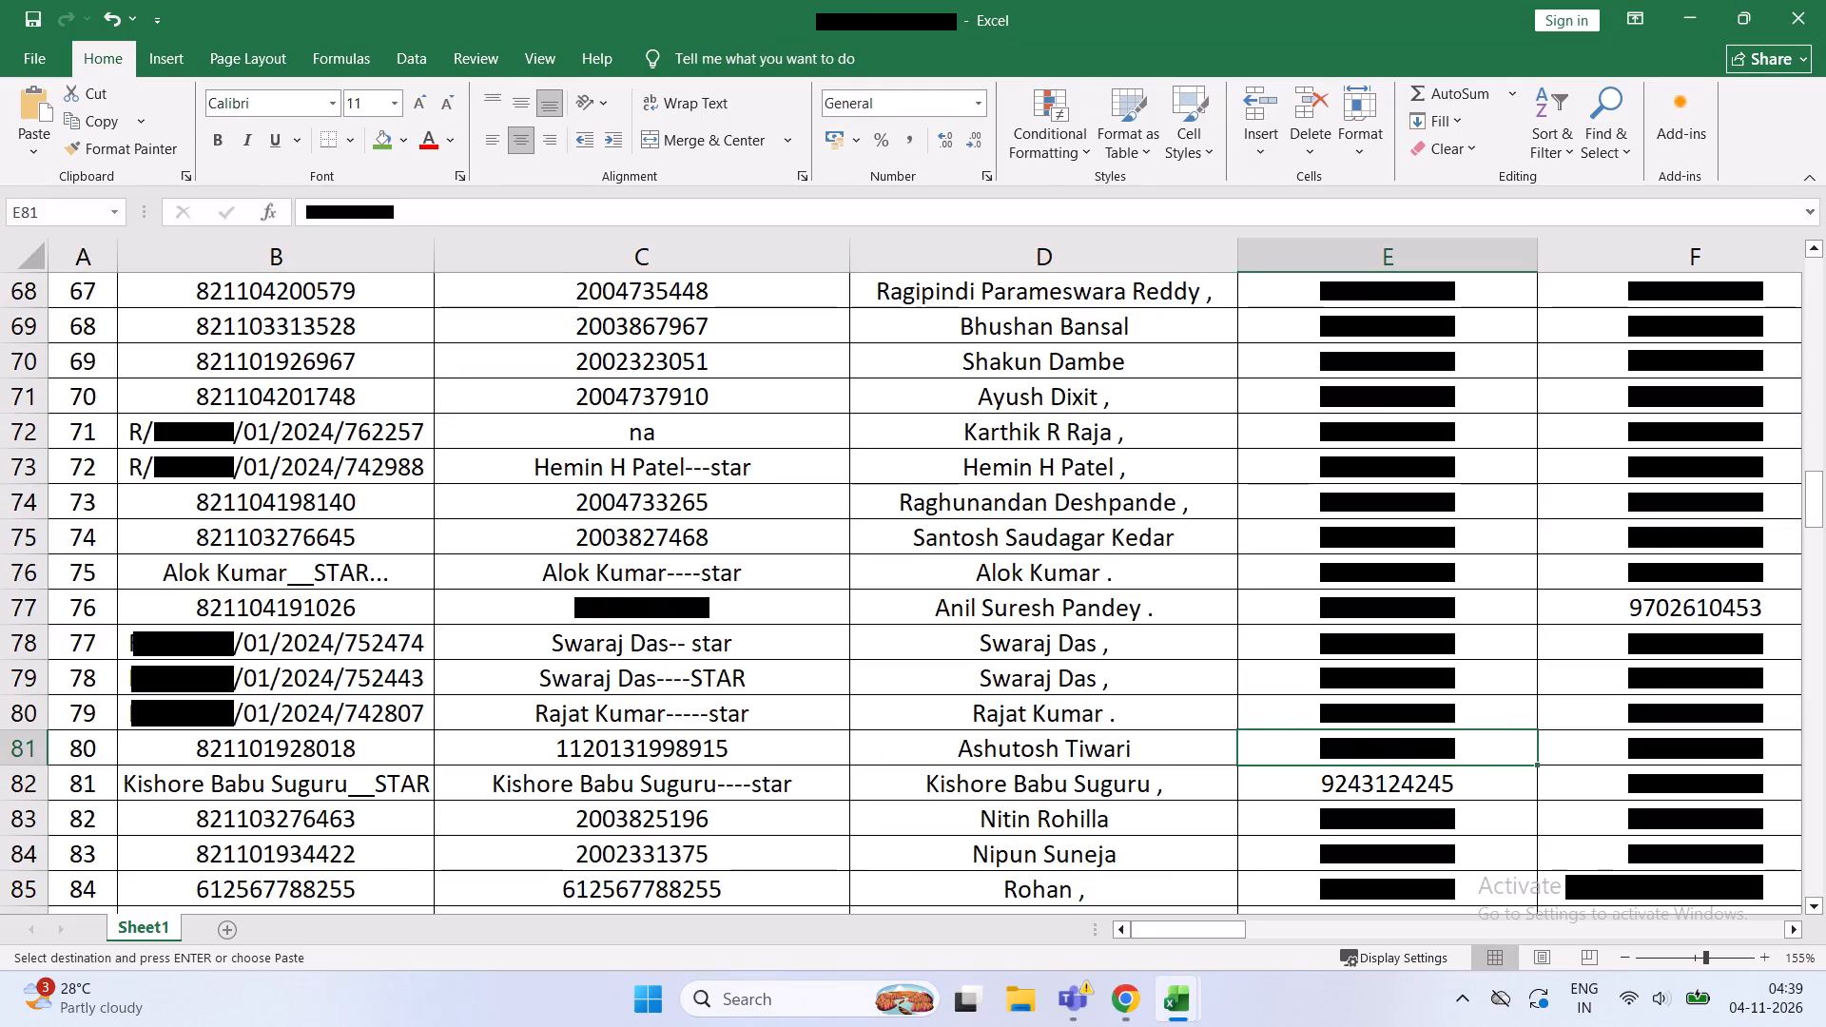
key(Left)
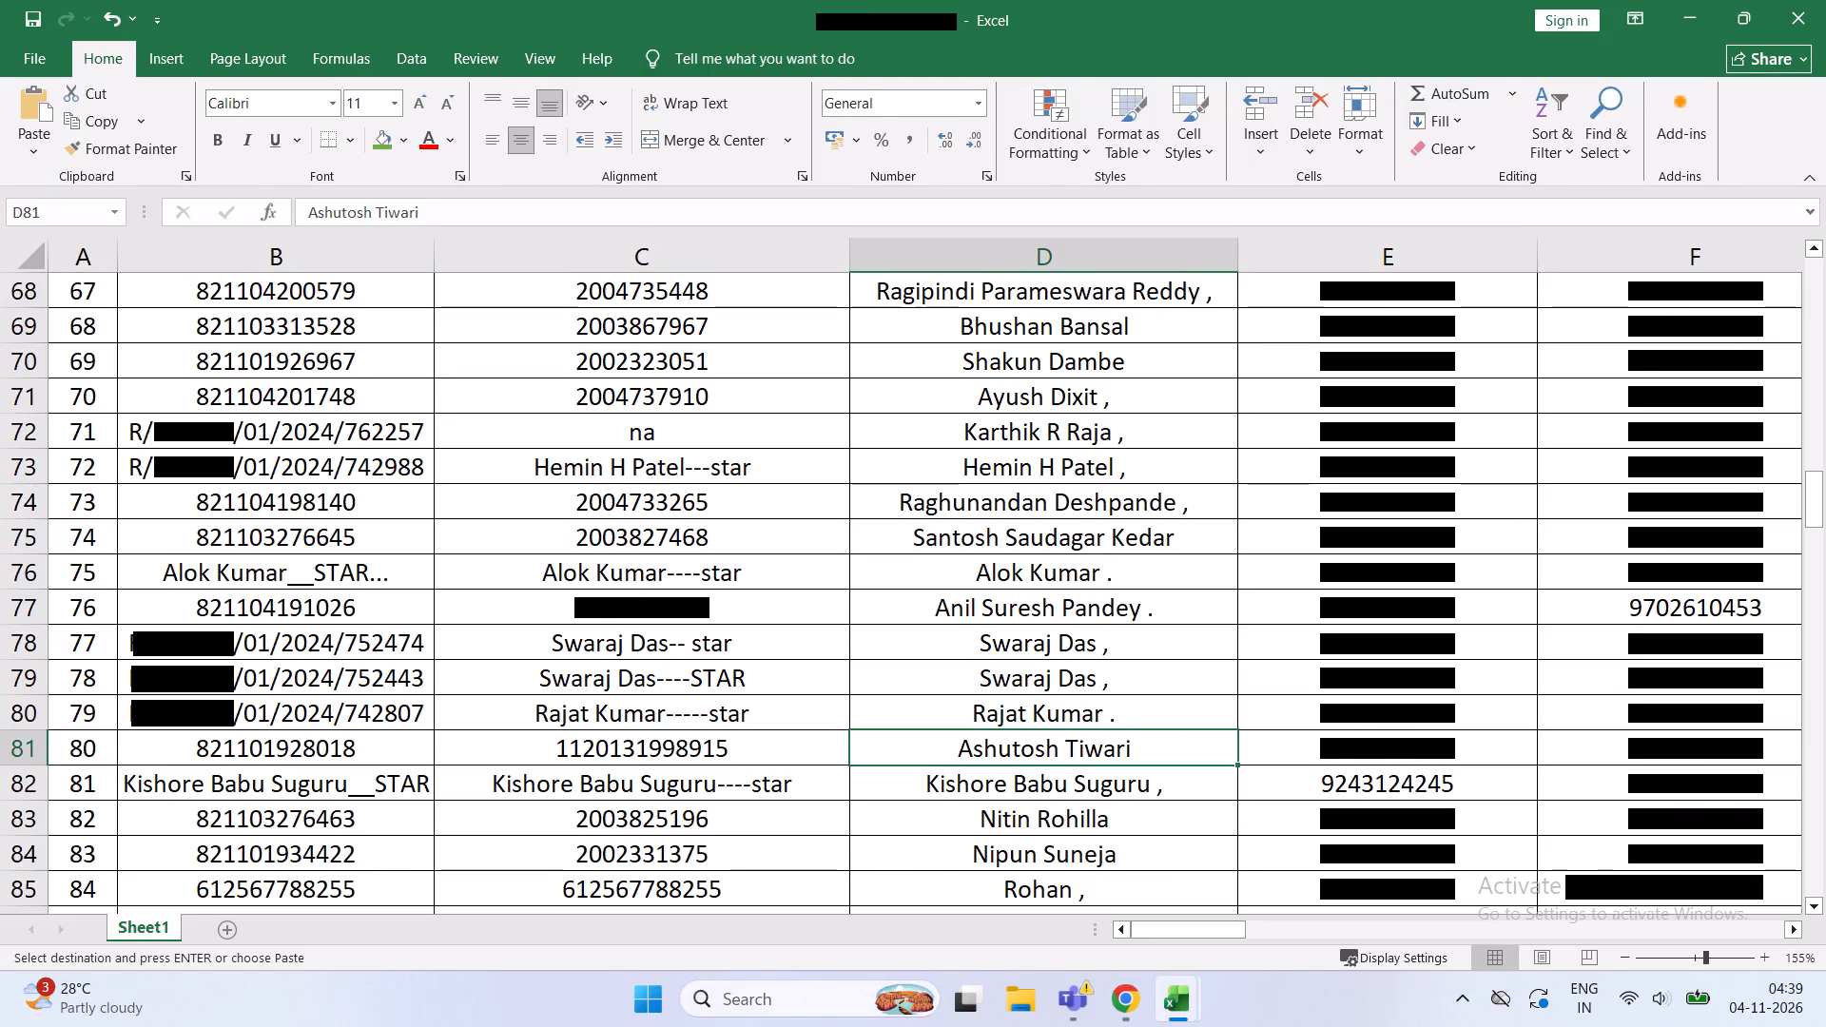
Review row 81 from the customer name in column D through the insurer and plan details to the premium in column T.
key(Right)
key(Right)
key(Right)
key(Right)
key(Right)
key(Right)
key(Right)
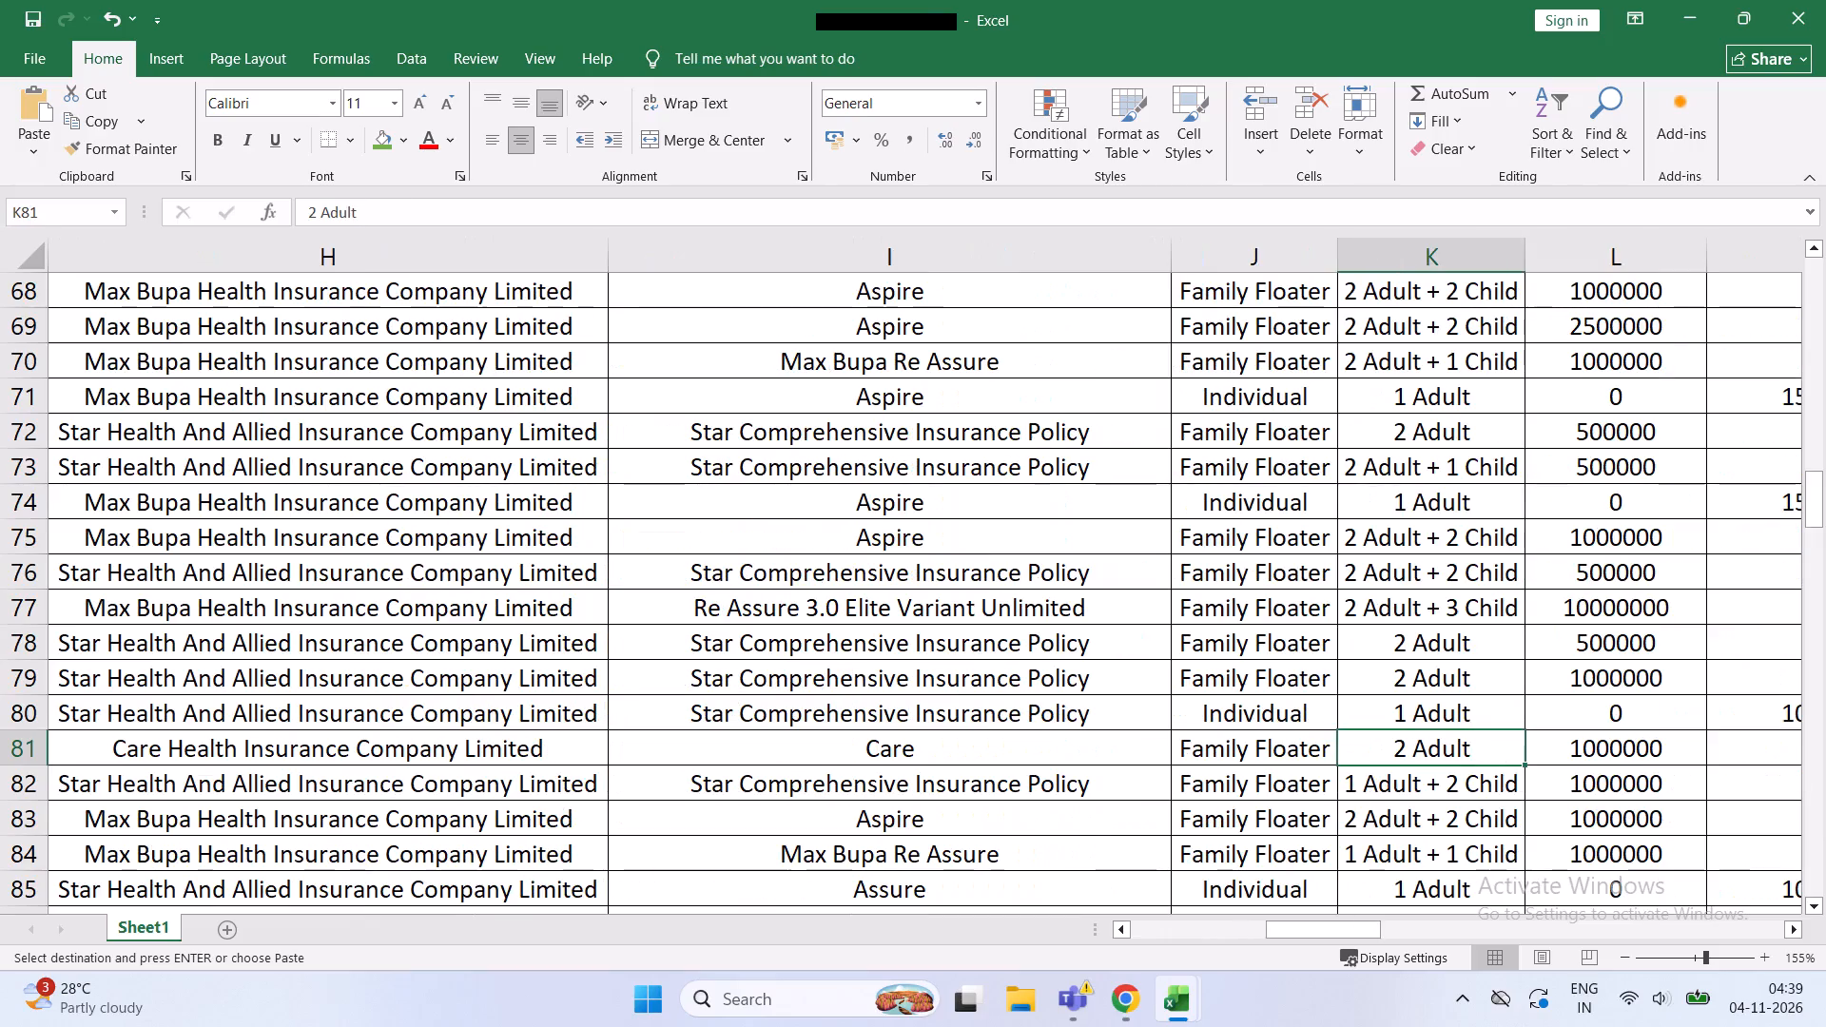
key(Right)
key(Right)
key(Right)
key(Right)
key(Right)
key(Right)
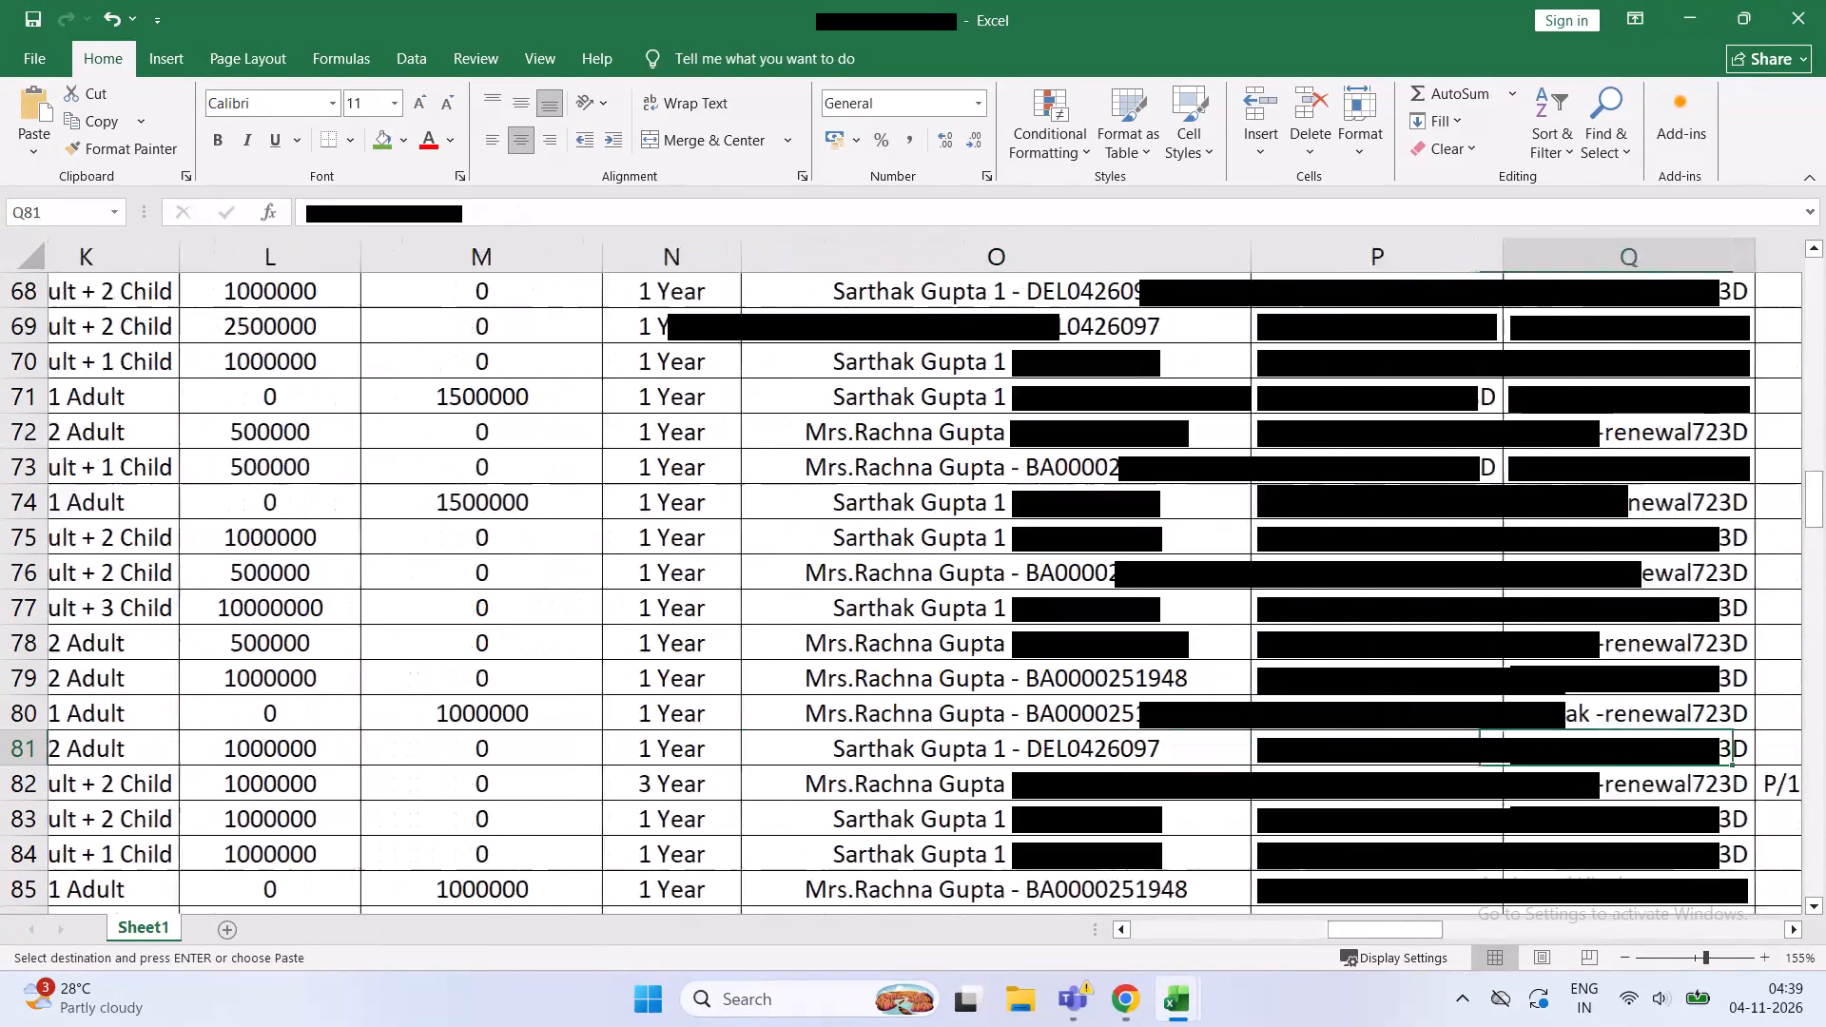
key(Right)
key(Right)
key(Right)
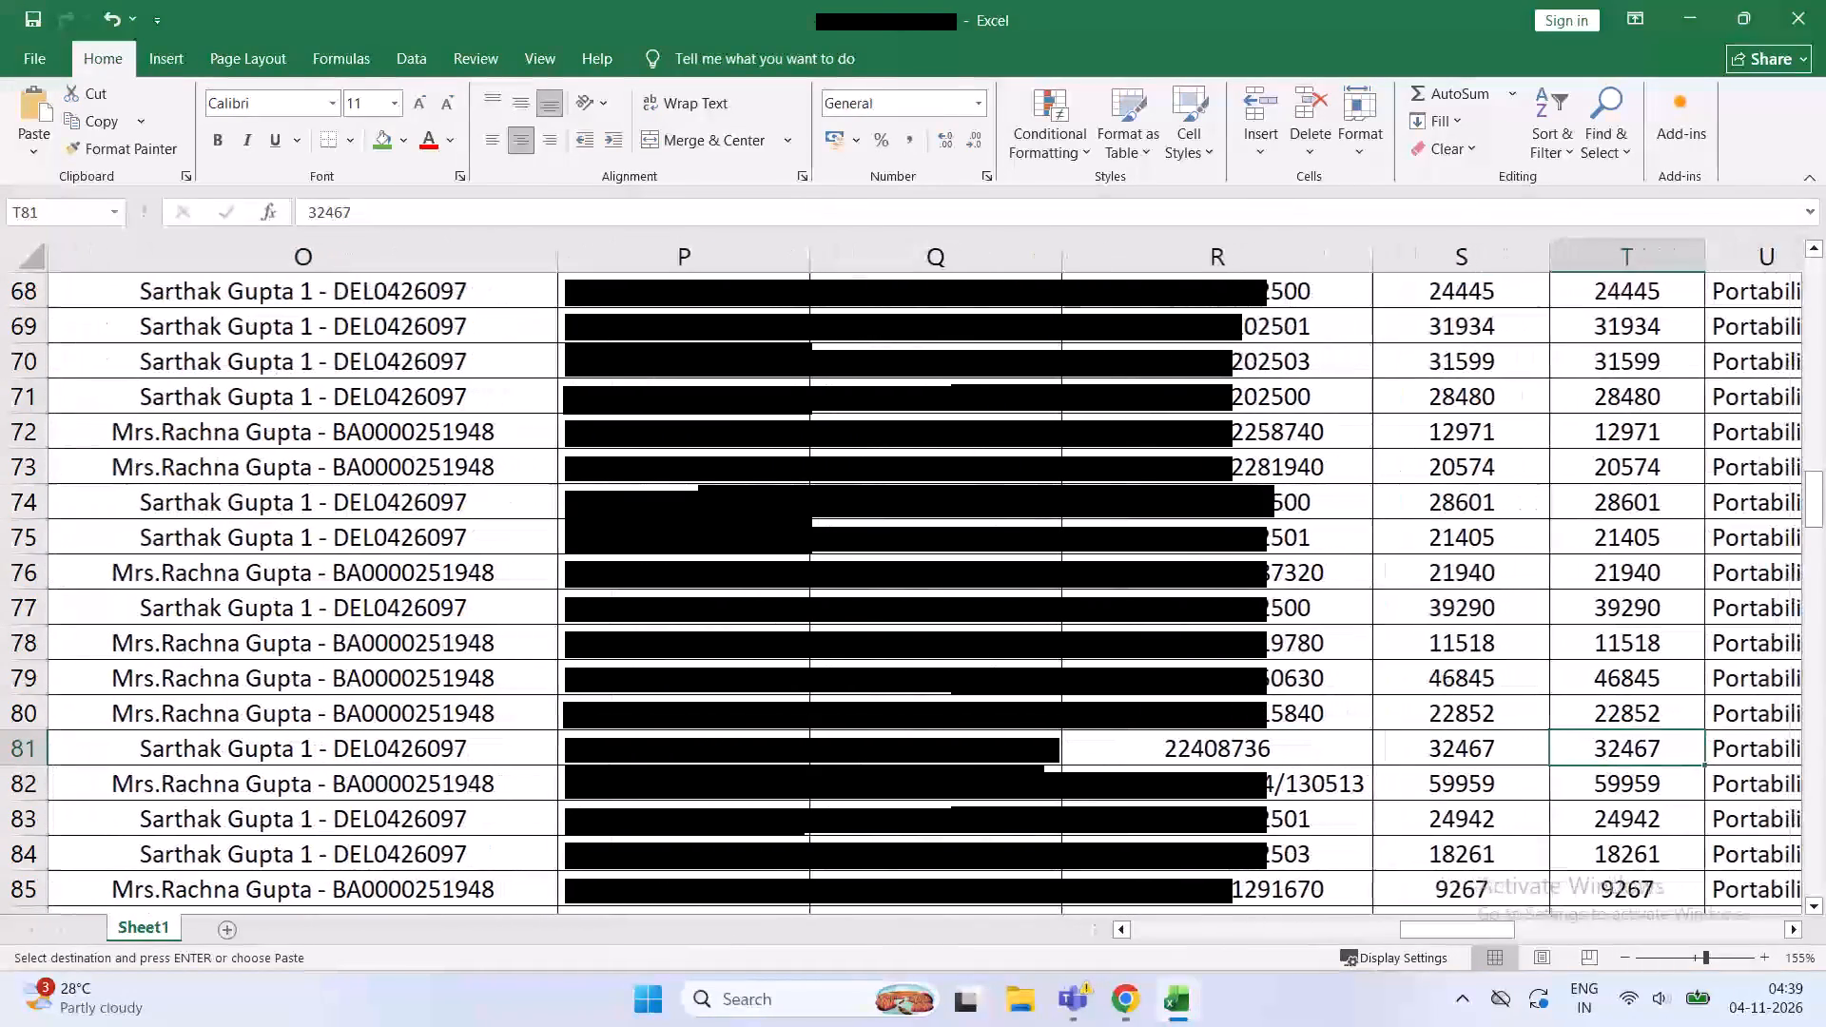
Review row 81 back from the premium in column T through the policy details to the contact number in column E.
key(Left)
key(Left)
key(Left)
key(Left)
key(Left)
key(Left)
key(Left)
key(Left)
key(Left)
key(Left)
key(Left)
key(Left)
key(Left)
key(Left)
key(Left)
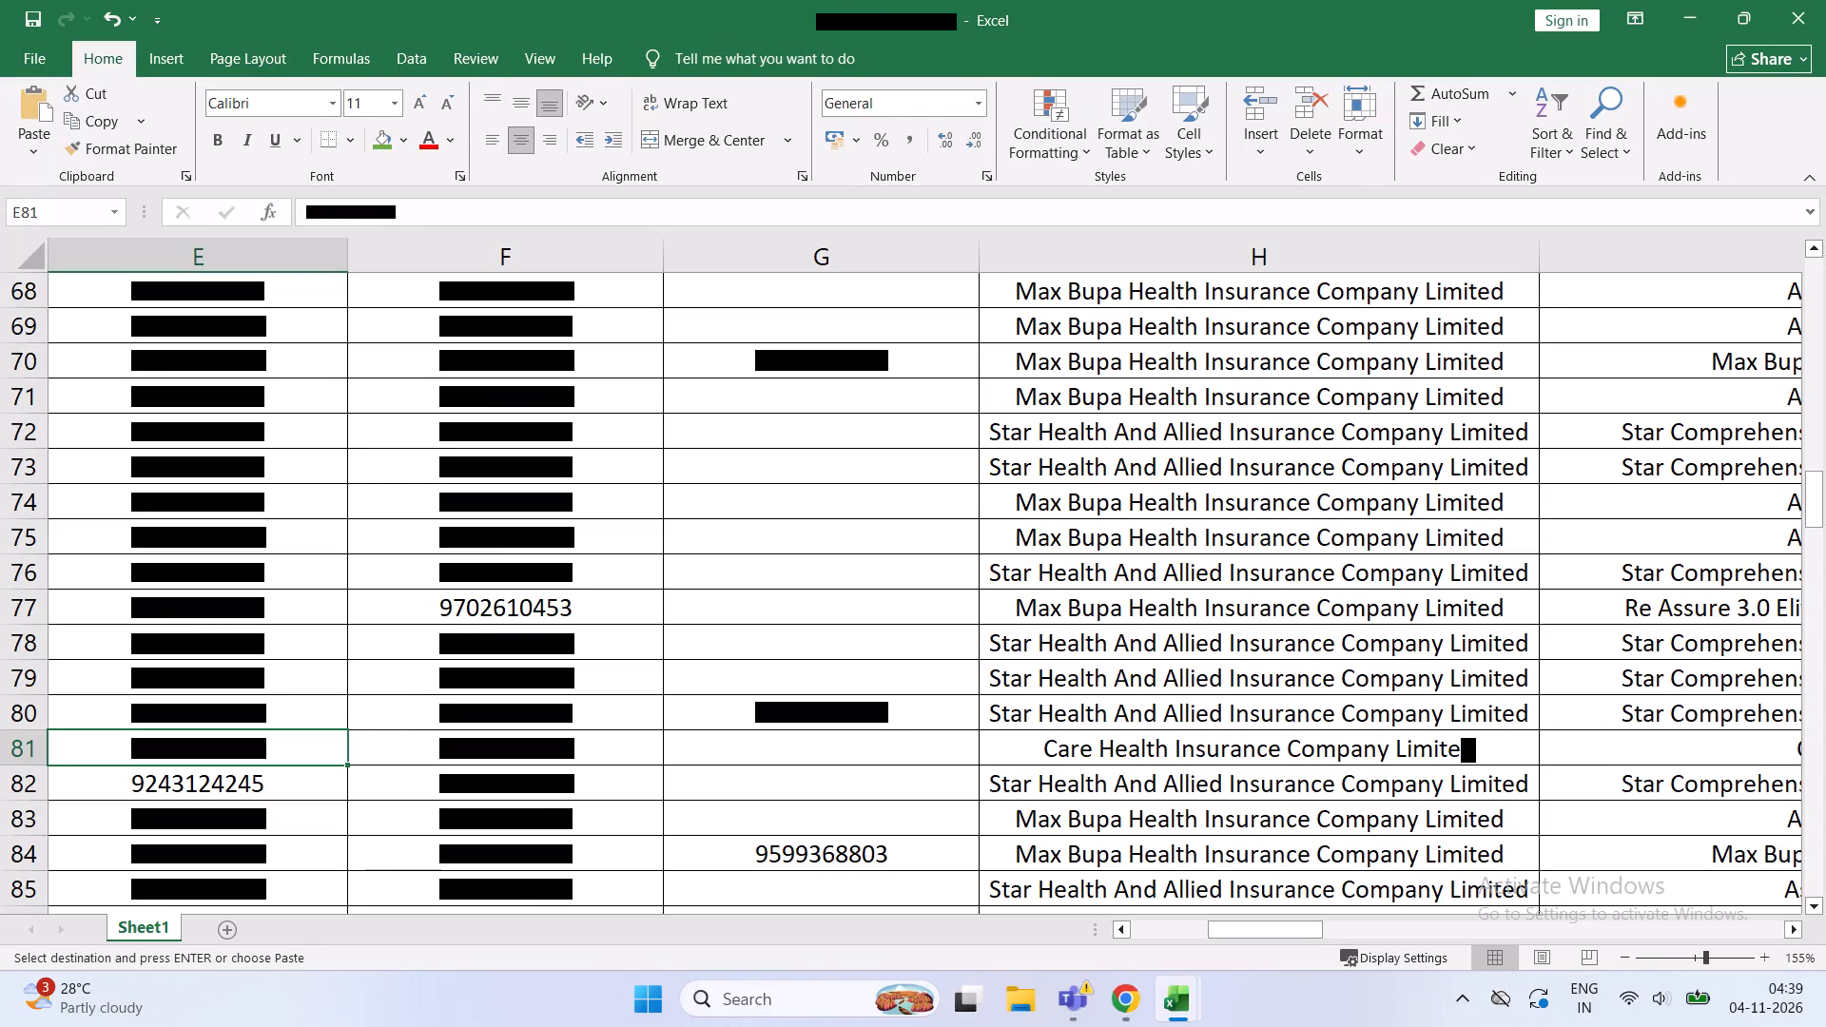
Review row 81 from the contact number in column E through column U and back to the premium in column S.
key(Right)
key(Right)
key(Right)
key(Right)
key(Right)
key(Right)
key(Right)
key(Right)
key(Right)
key(Right)
key(Right)
key(Right)
key(Right)
key(Right)
key(Right)
key(Right)
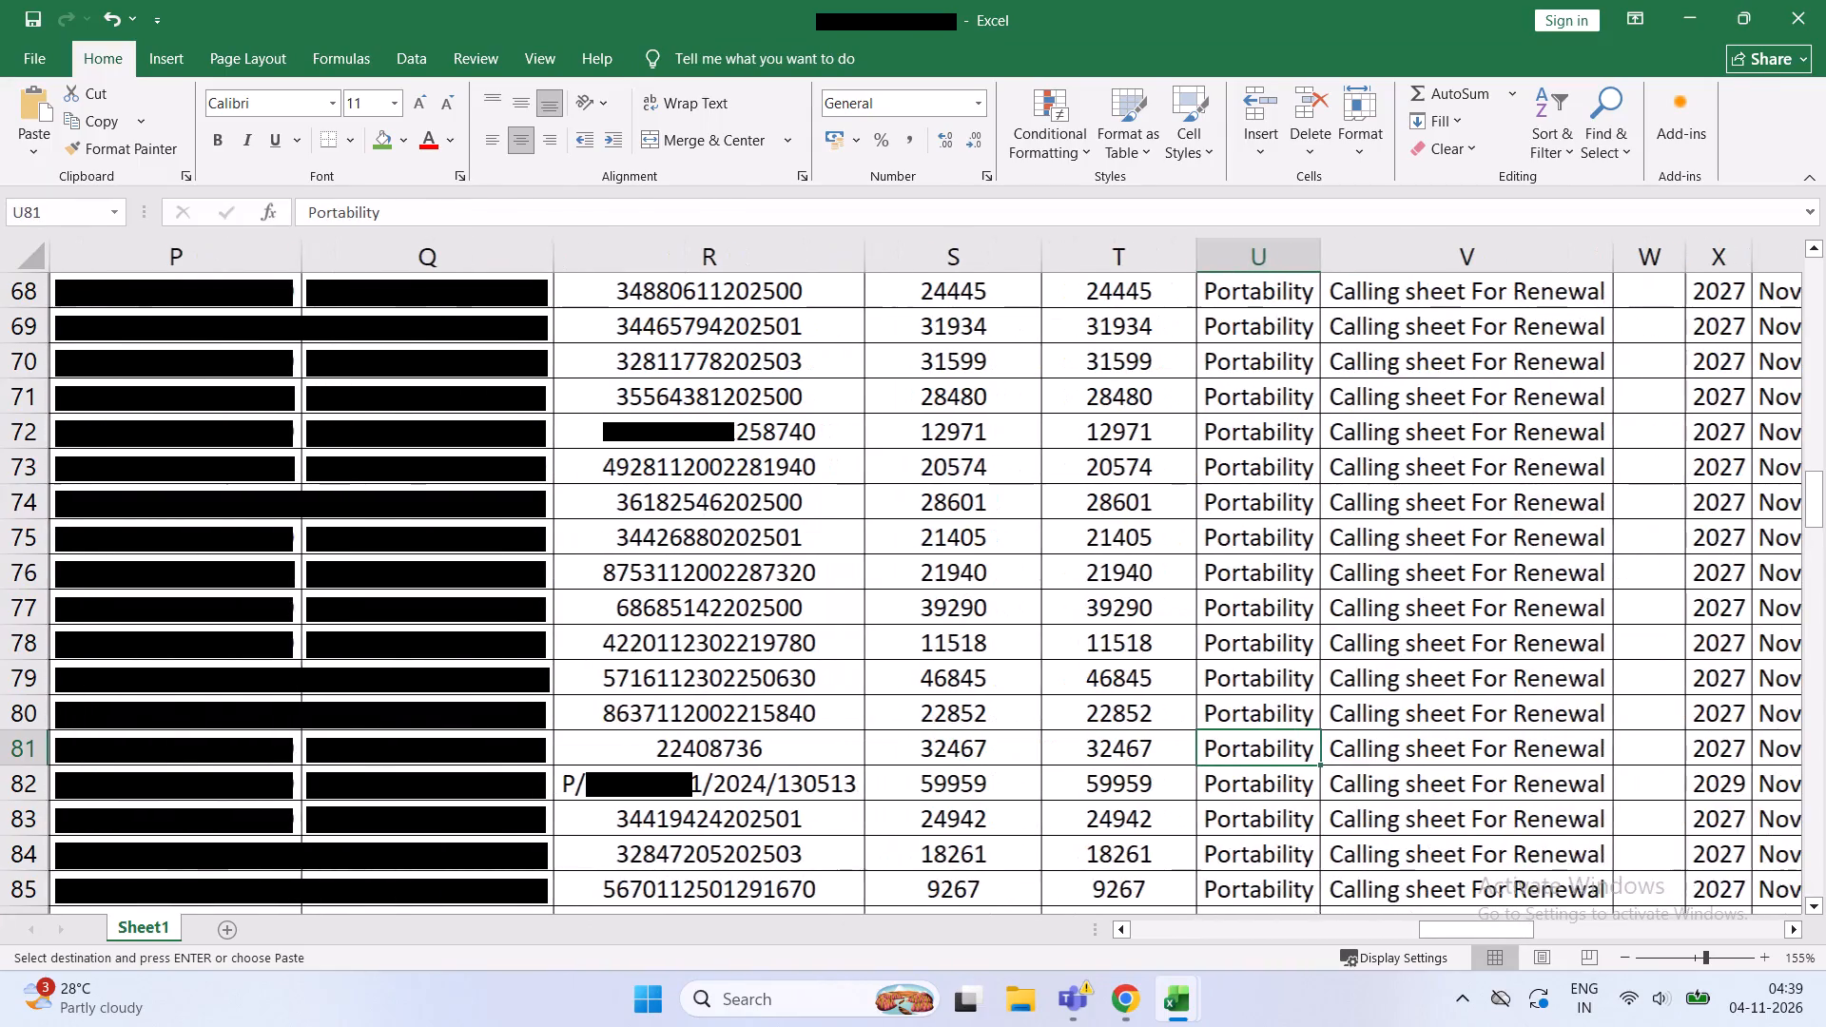
key(Left)
key(Left)
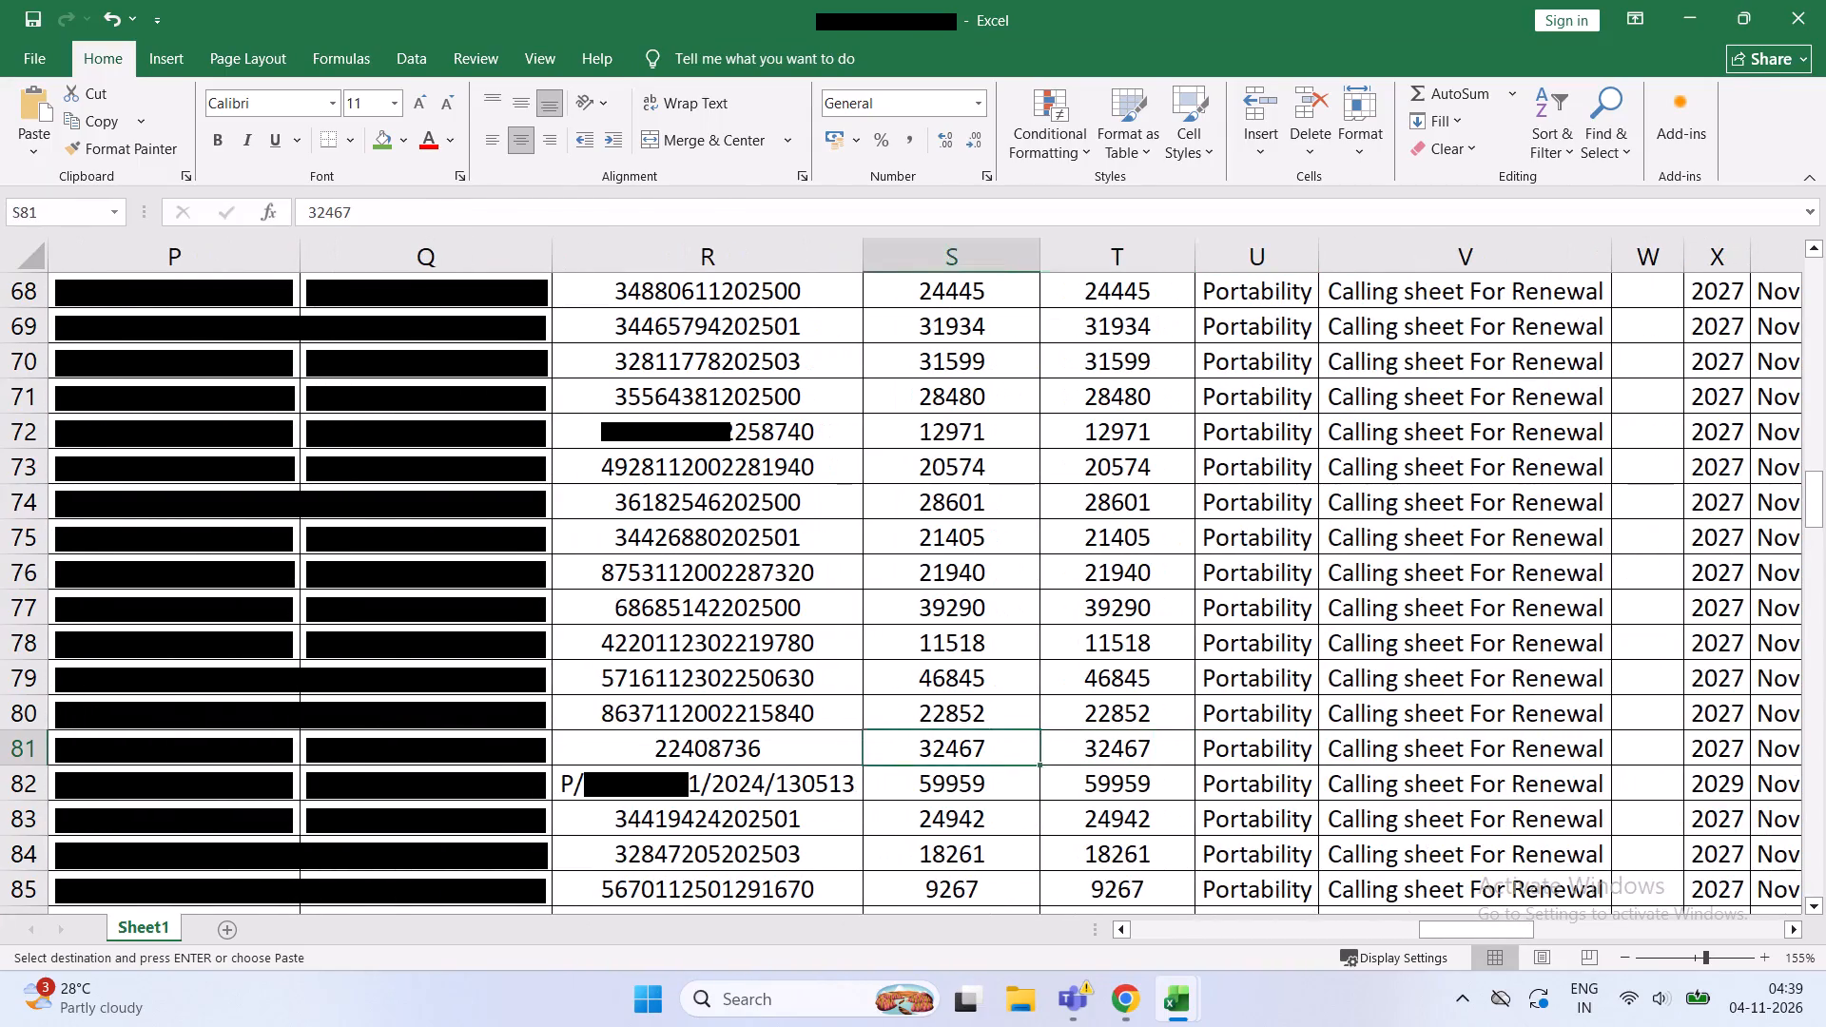
Review row 82 from the premium in column S back through the plan details to the customer name and contact number.
key(Down)
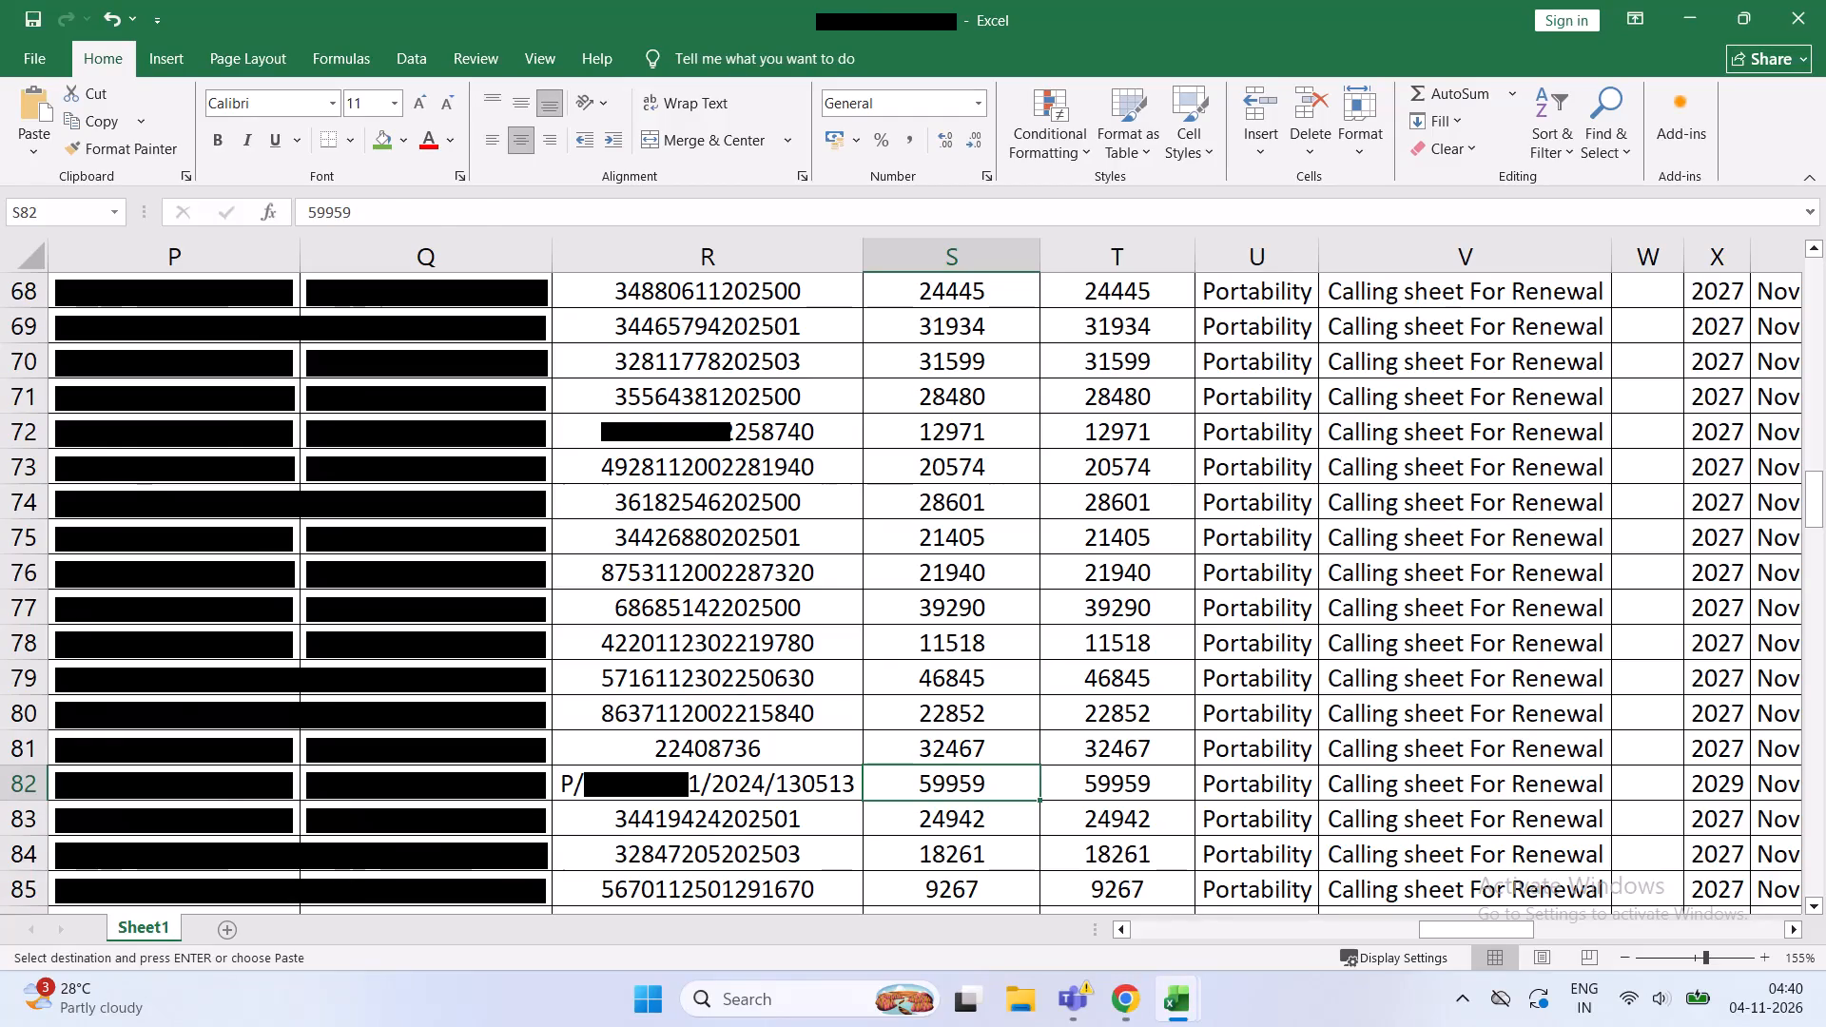
key(Left)
key(Left)
key(Left)
key(Left)
key(Left)
key(Left)
key(Left)
key(Left)
key(Left)
key(Left)
key(Left)
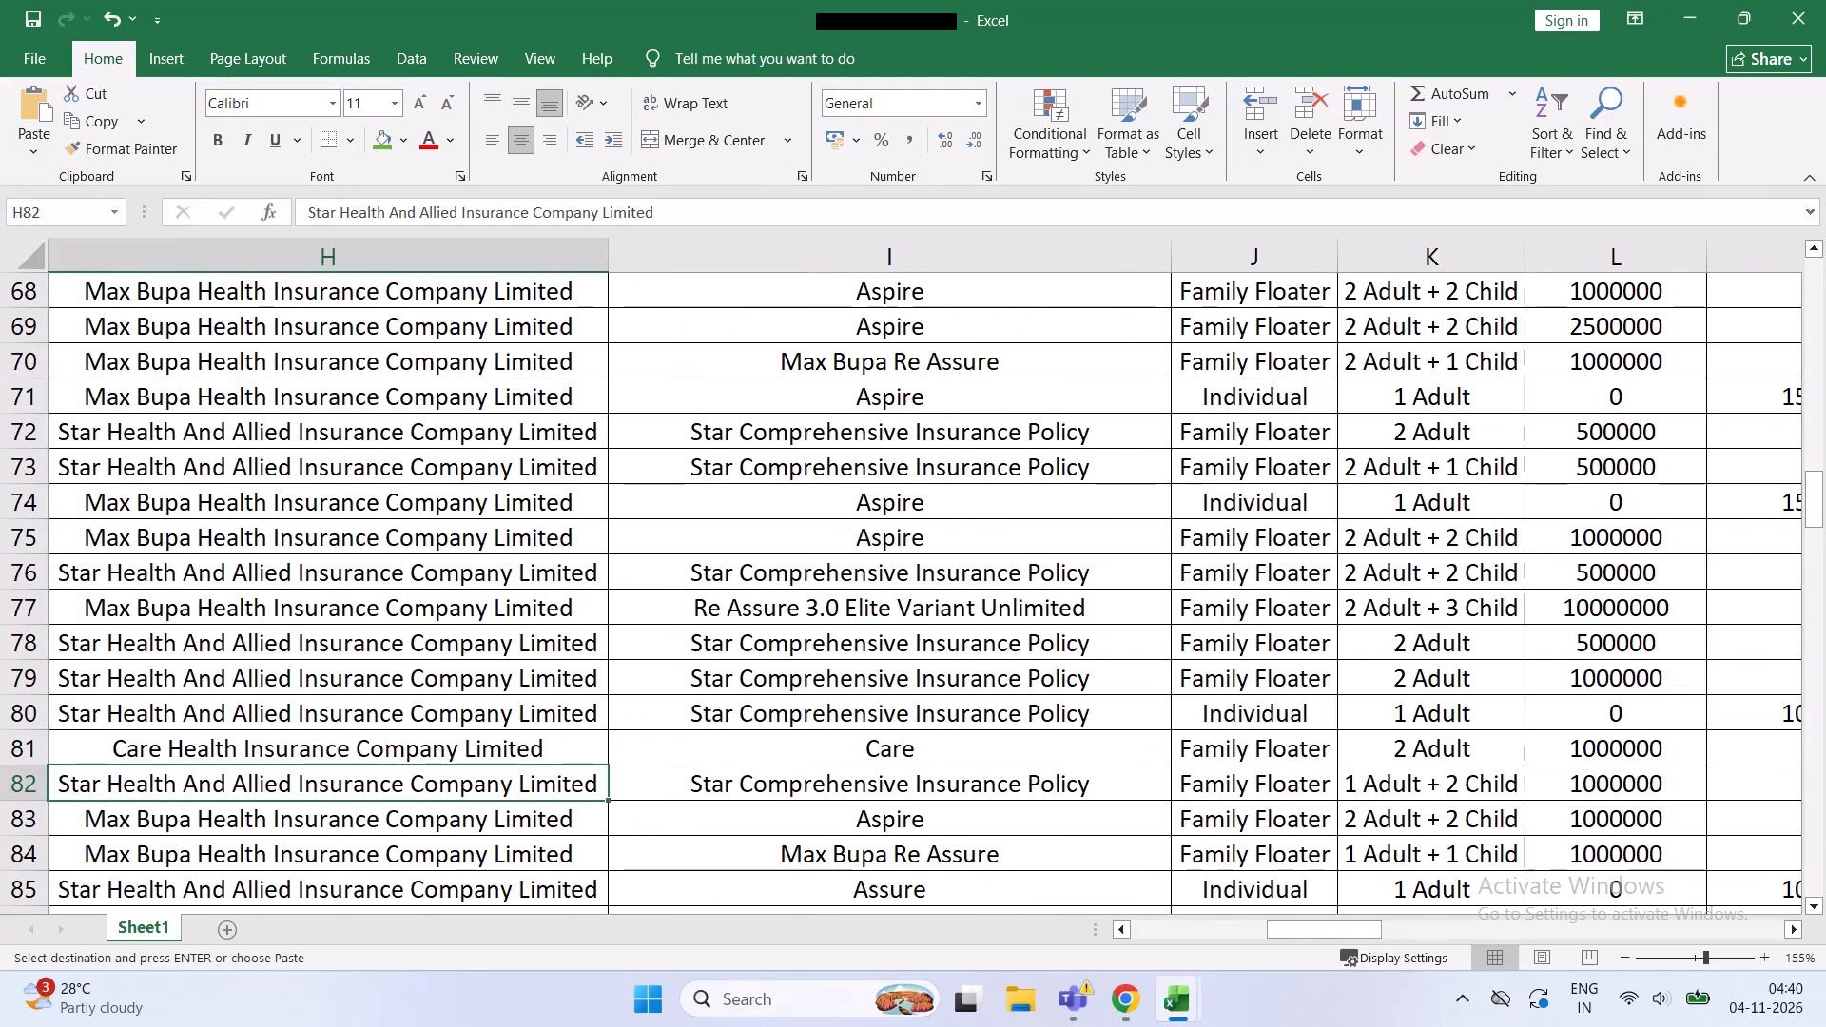
key(Left)
key(Left)
key(Left)
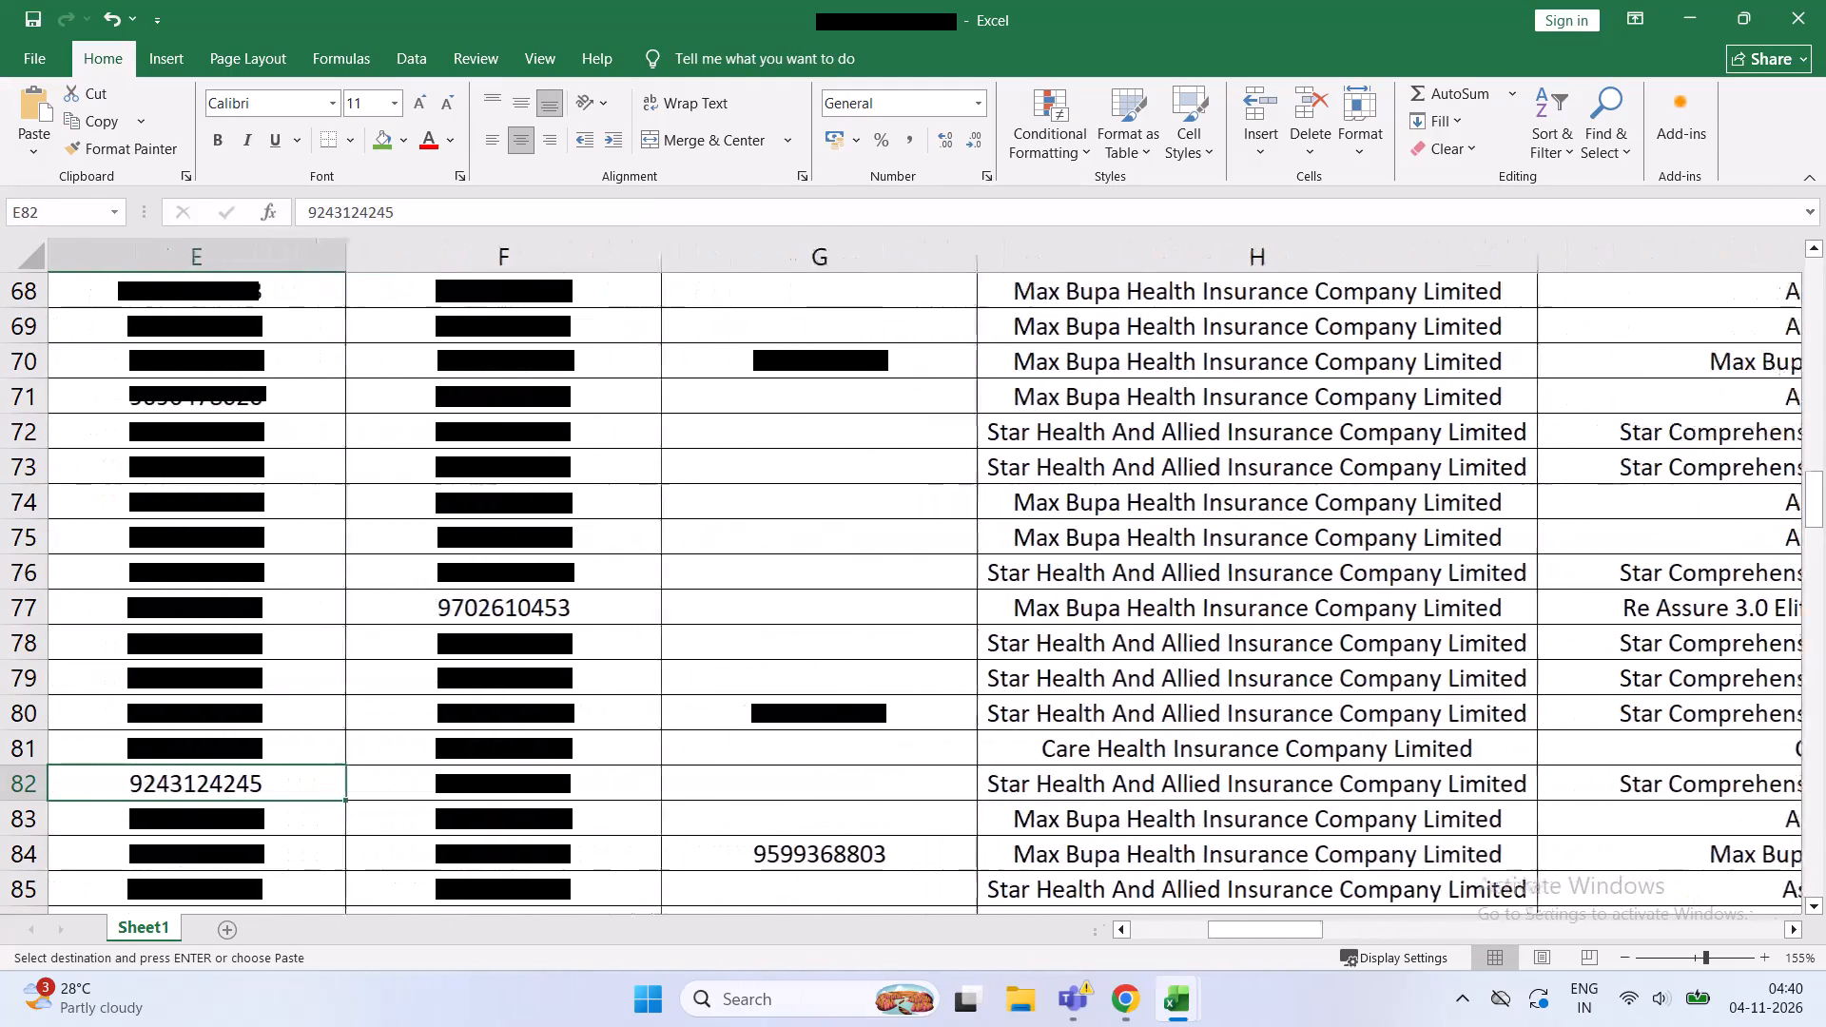
key(Left)
key(Right)
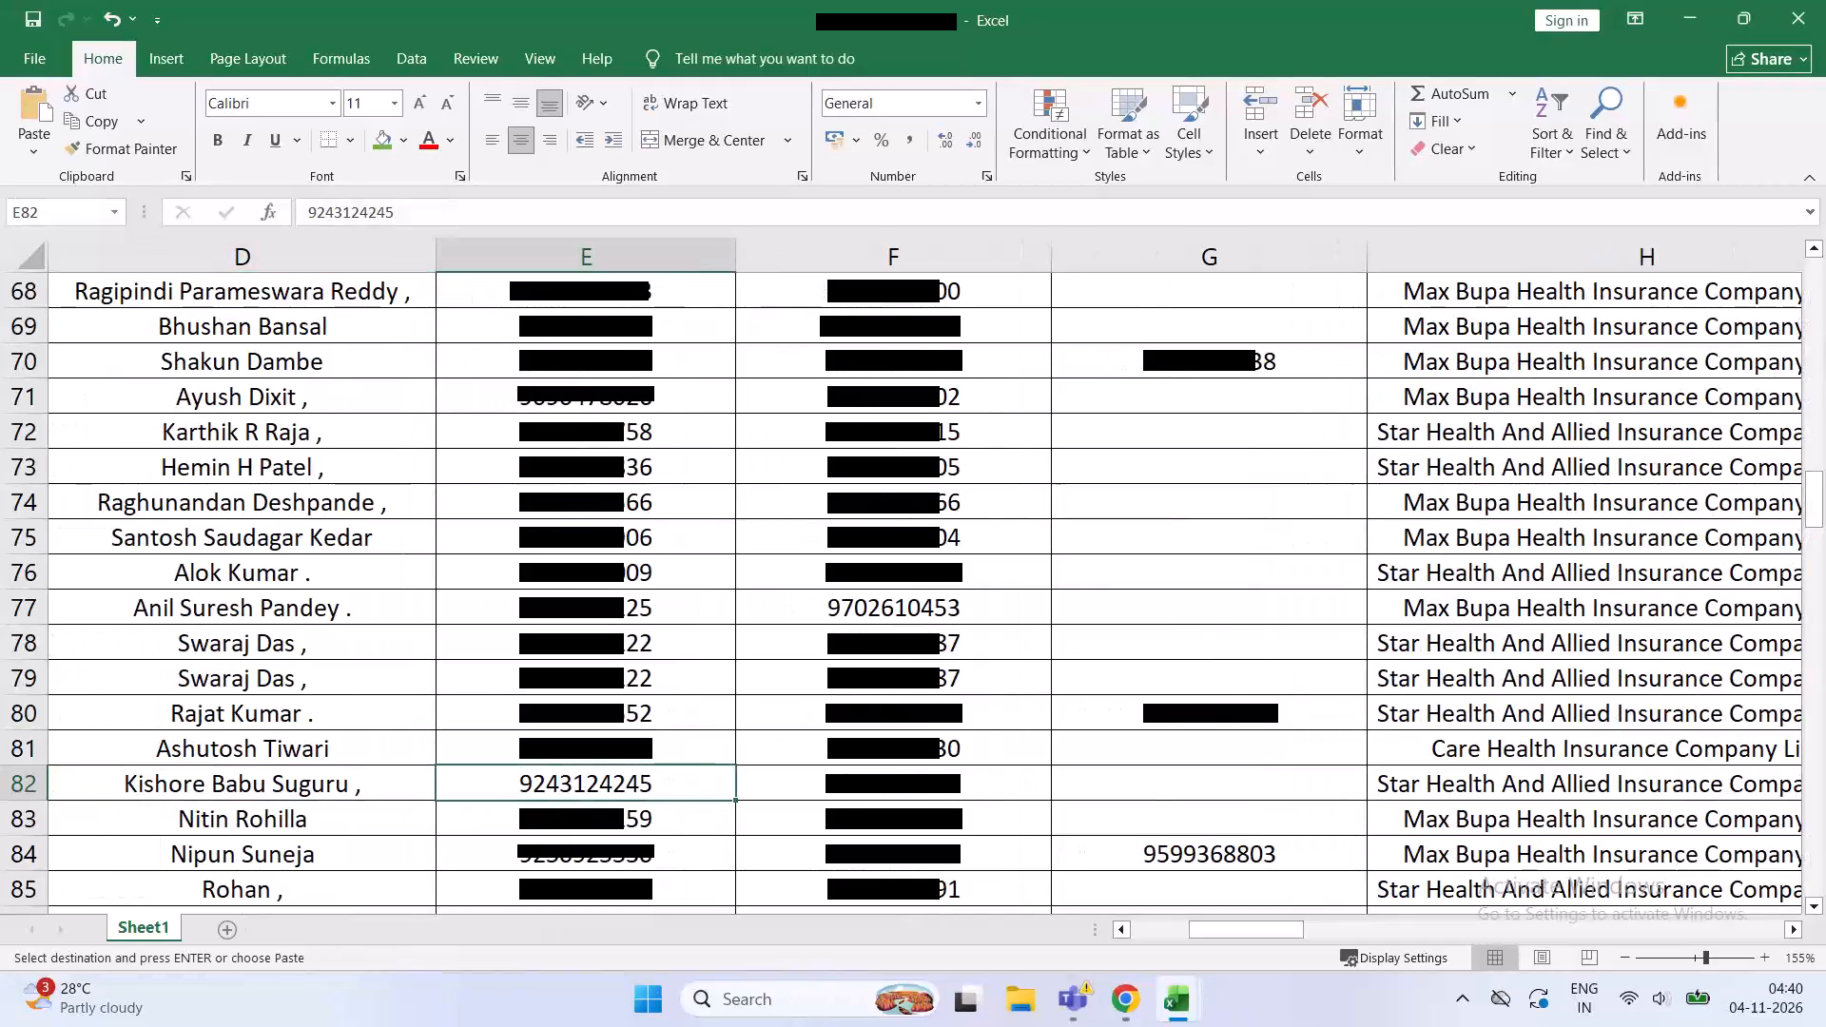
Review row 82 from the contact numbers to the insurer in column H, and back to the serial number in column A.
key(Right)
key(Right)
key(Right)
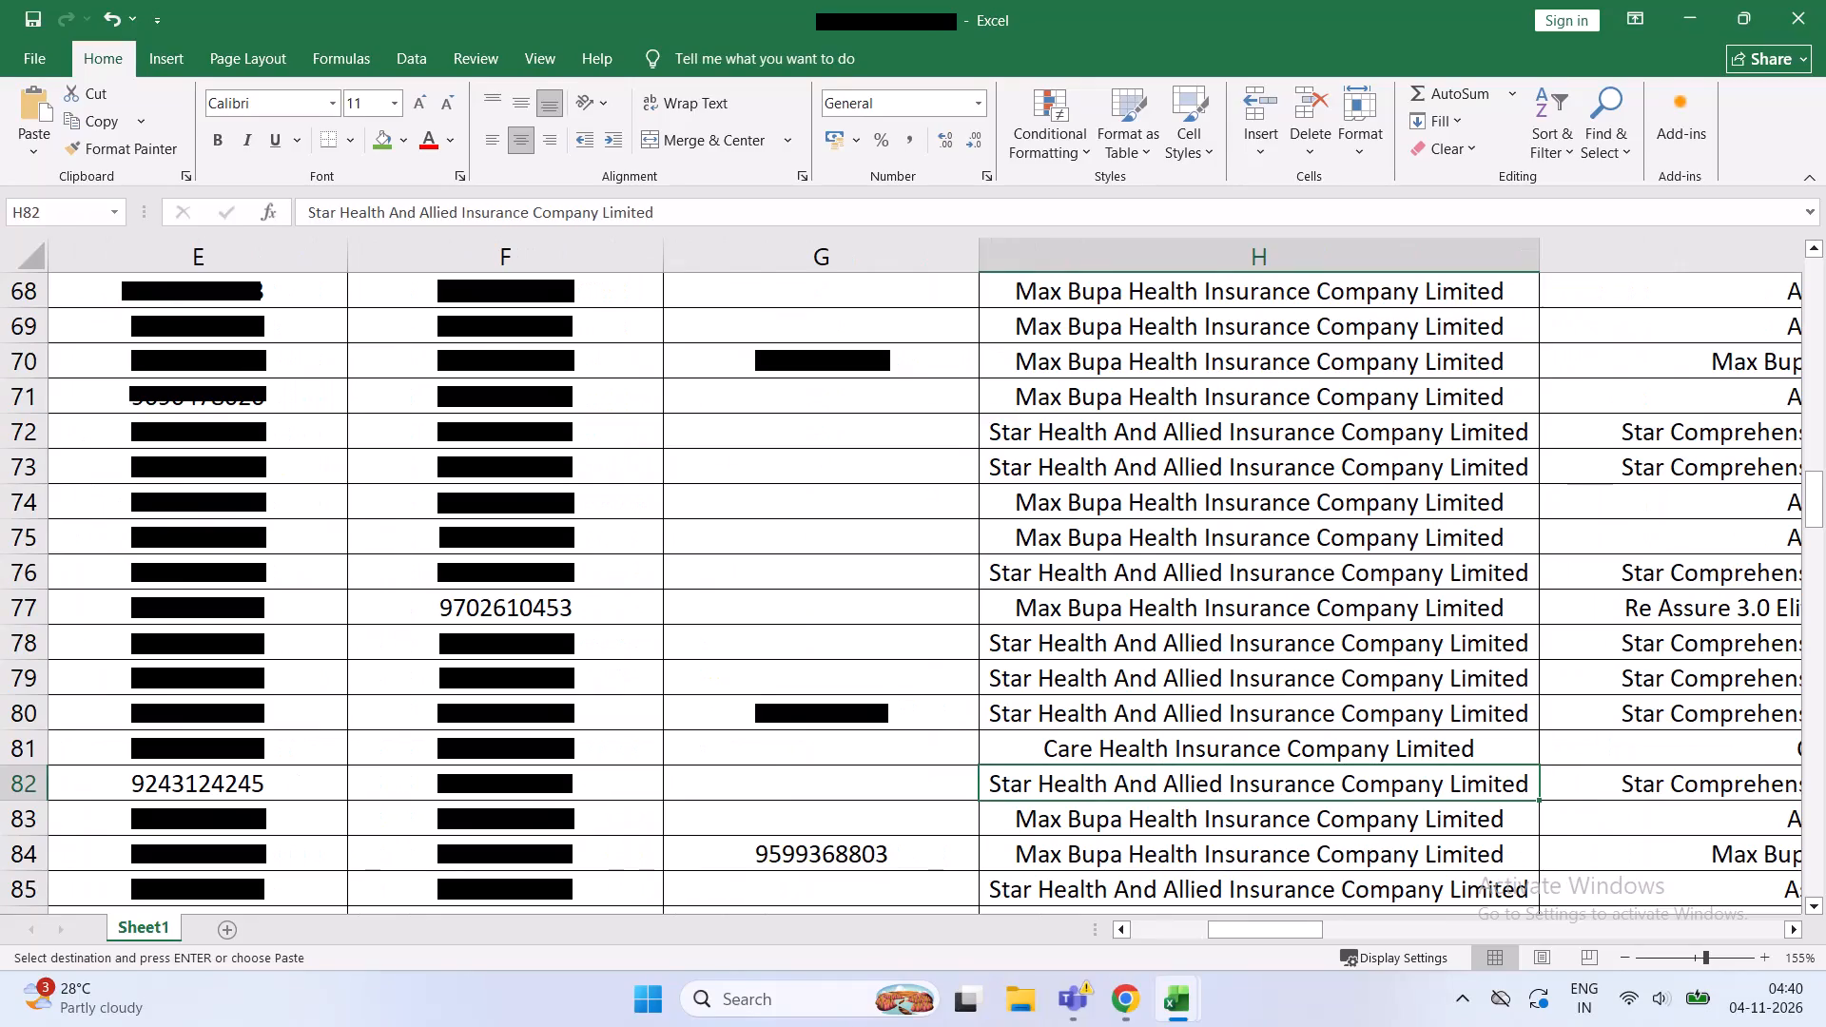
key(Left)
key(Left)
key(Left)
key(Left)
key(Left)
key(Left)
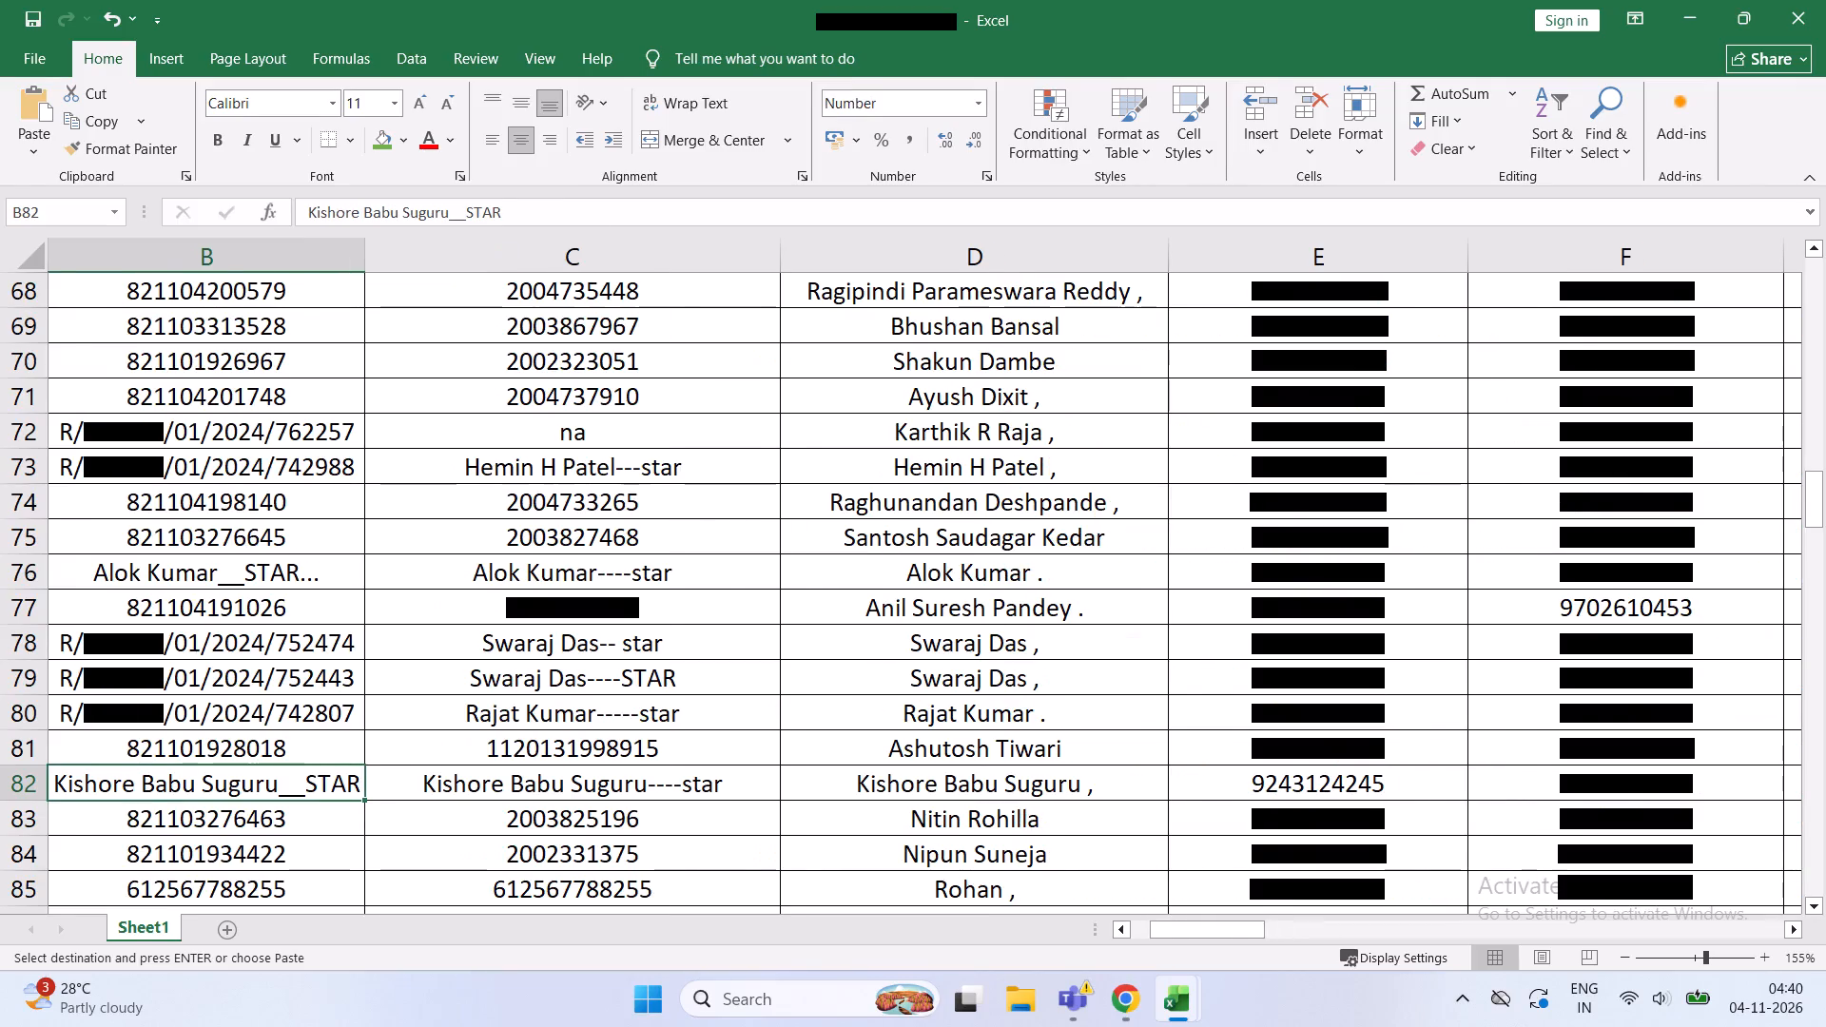
key(Left)
key(Left)
key(Left)
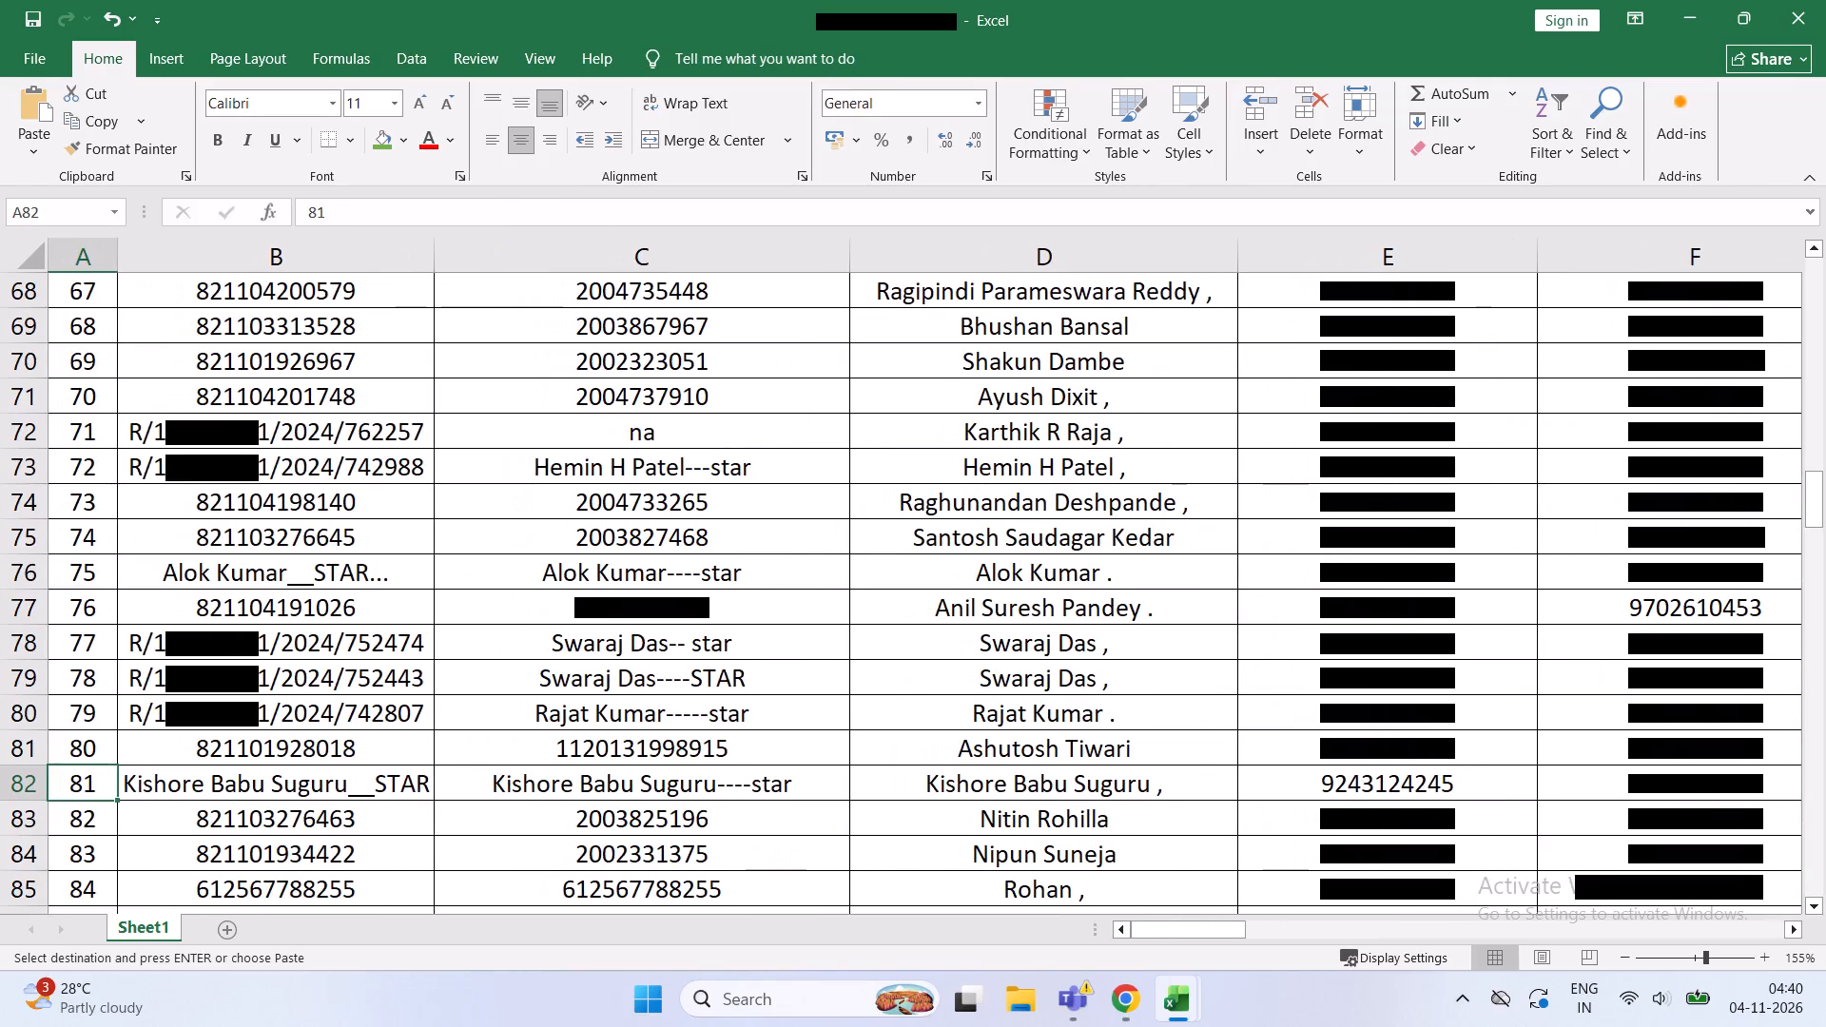
Examine row 82 from the serial number in column A through the customer and contact details to the insurer in column H.
key(Right)
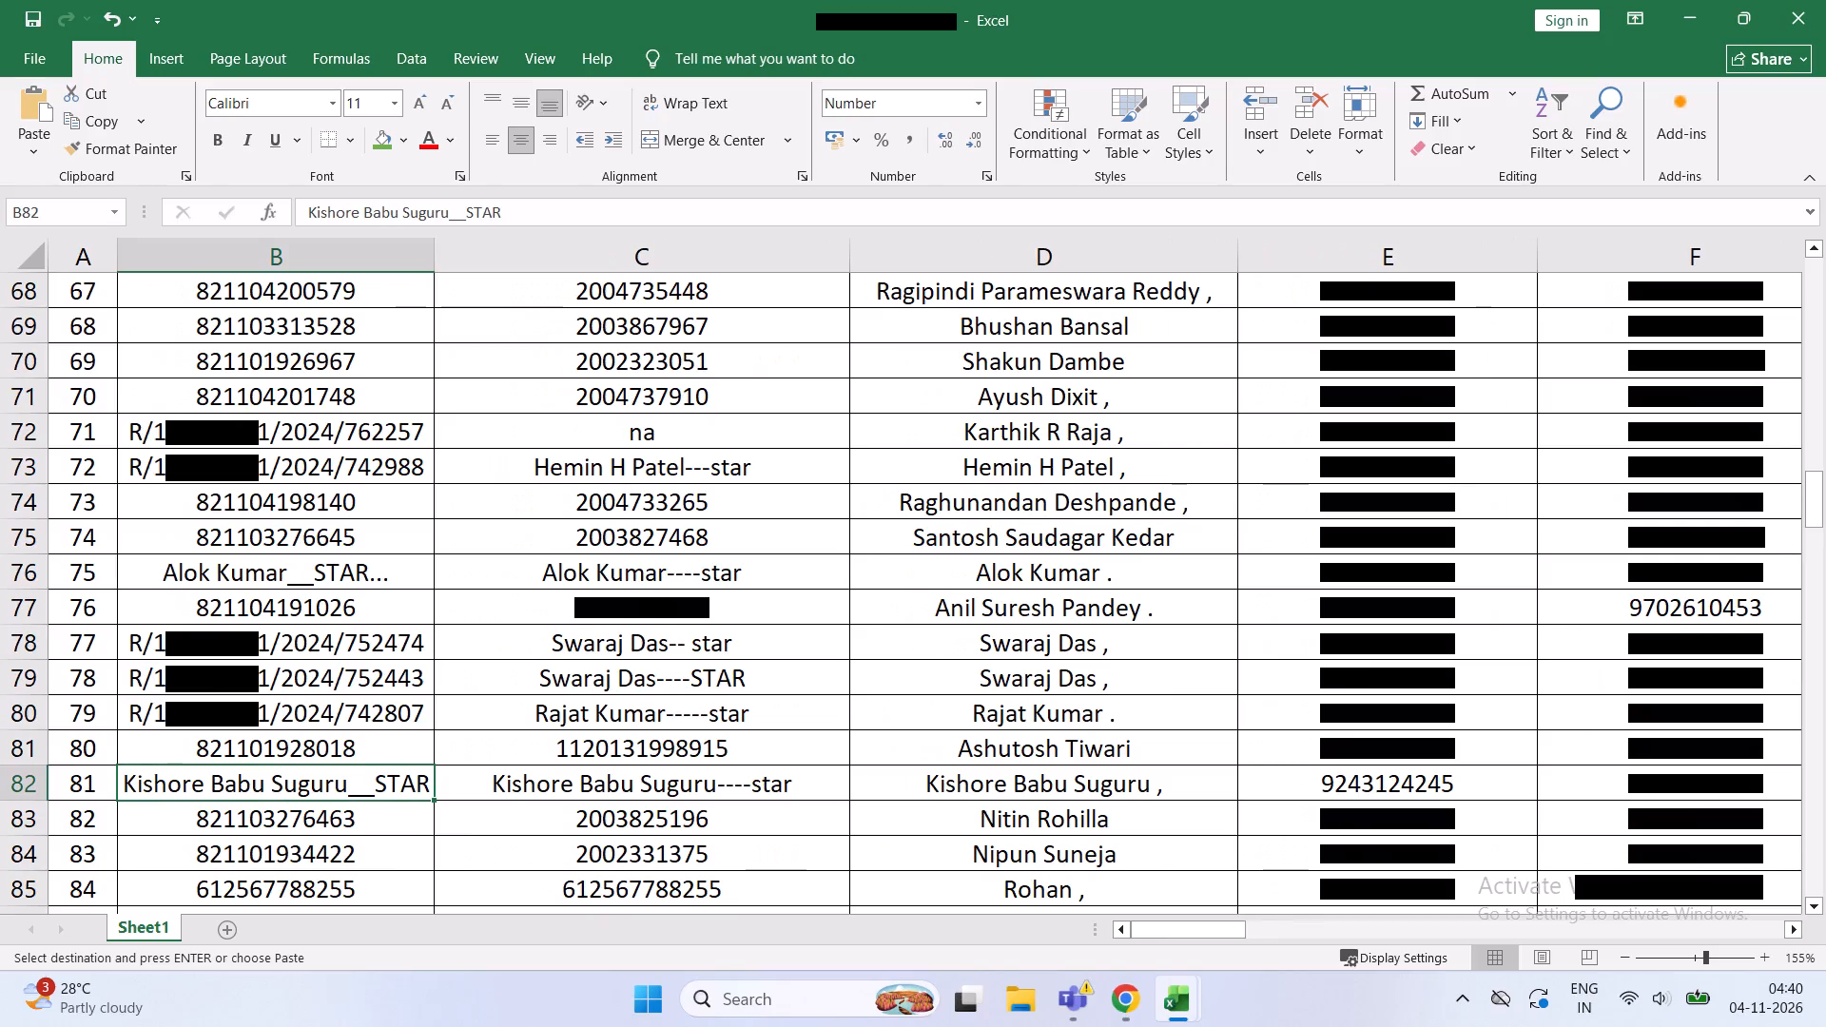
key(Right)
key(Right)
key(Right)
key(Right)
key(Right)
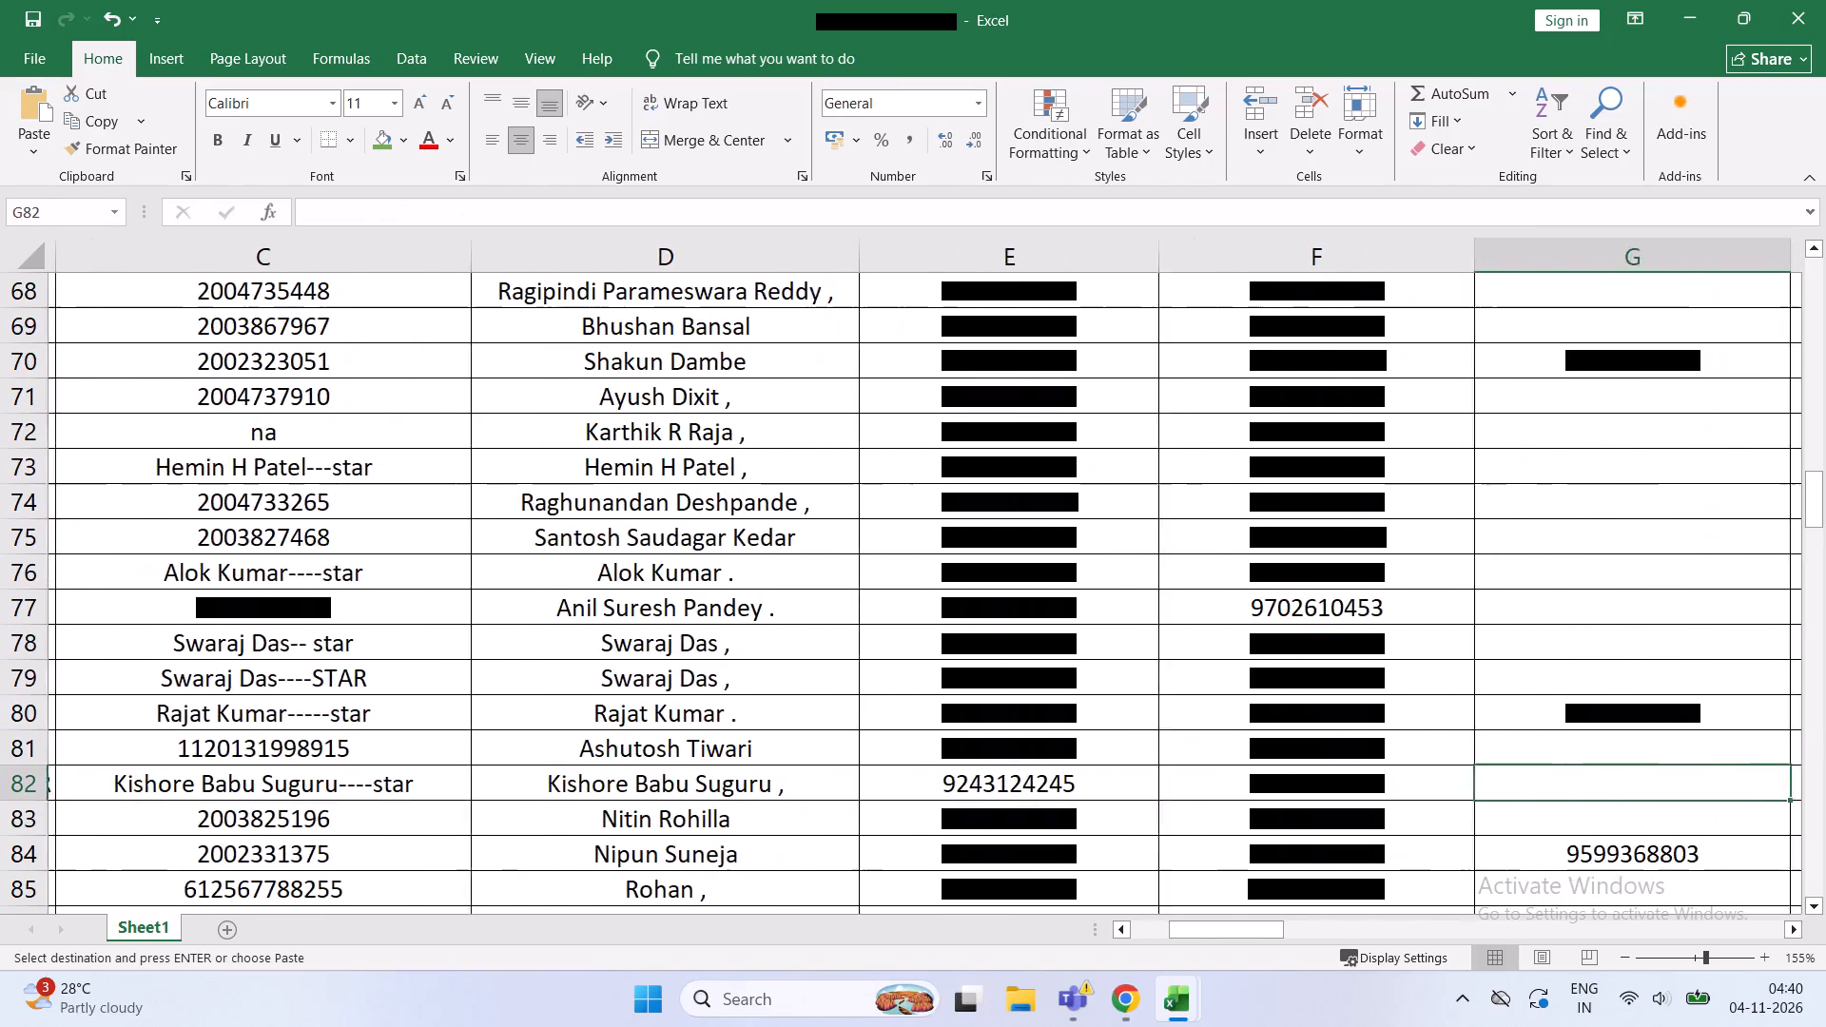
key(Right)
key(Right)
key(Left)
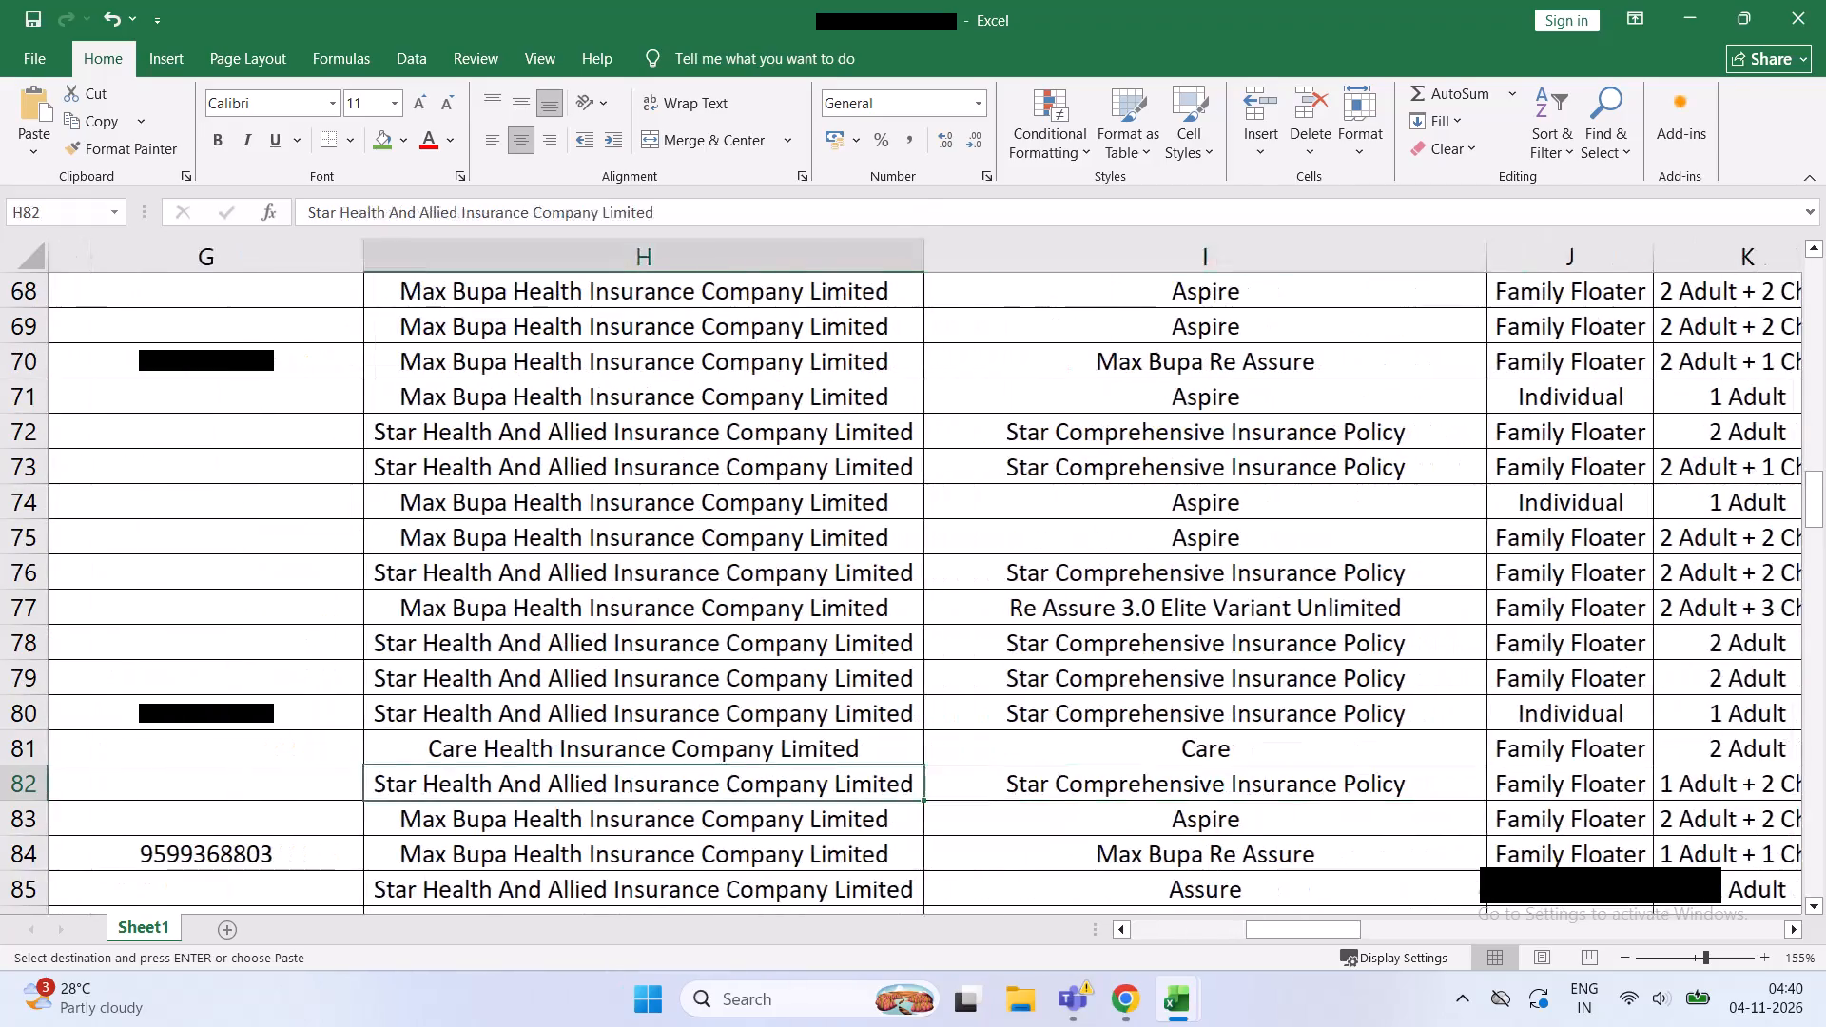
Review row 82 from the insurer in column H through the plan, sum insured and policy term to the premium in column T.
key(Right)
key(Right)
key(Right)
key(Right)
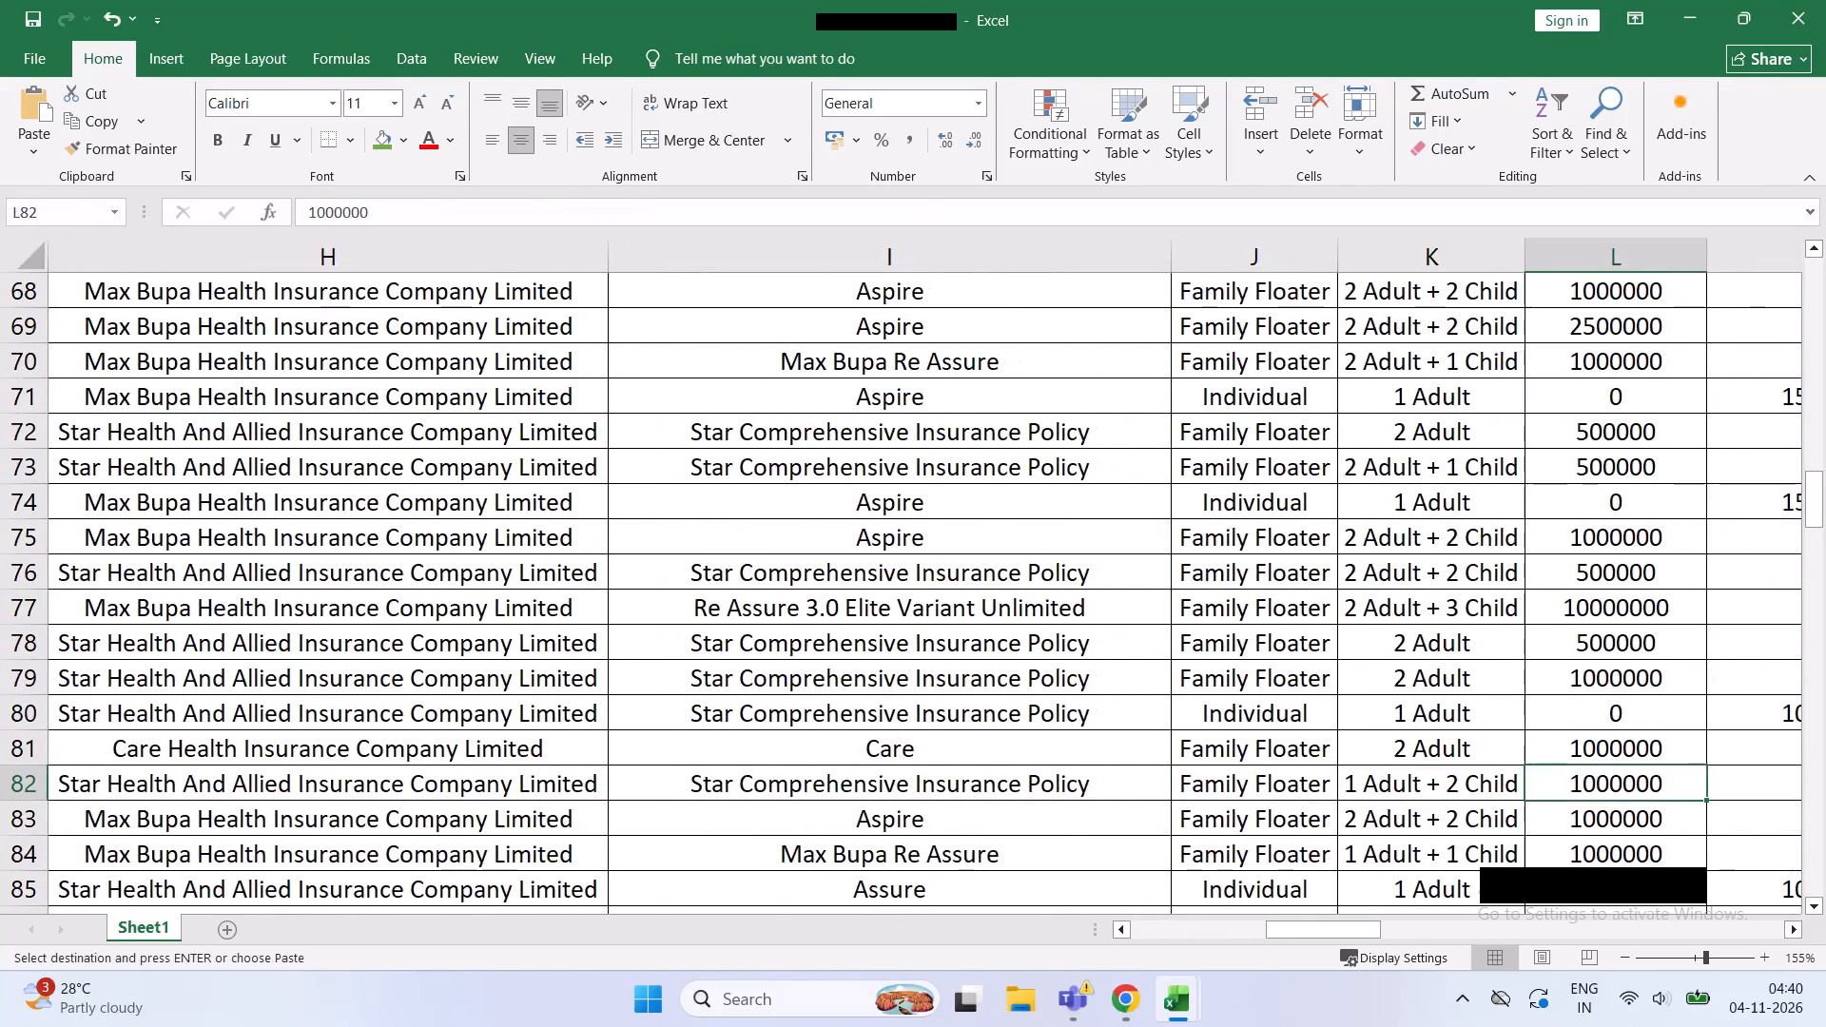
key(Right)
key(Right)
key(Right)
key(Right)
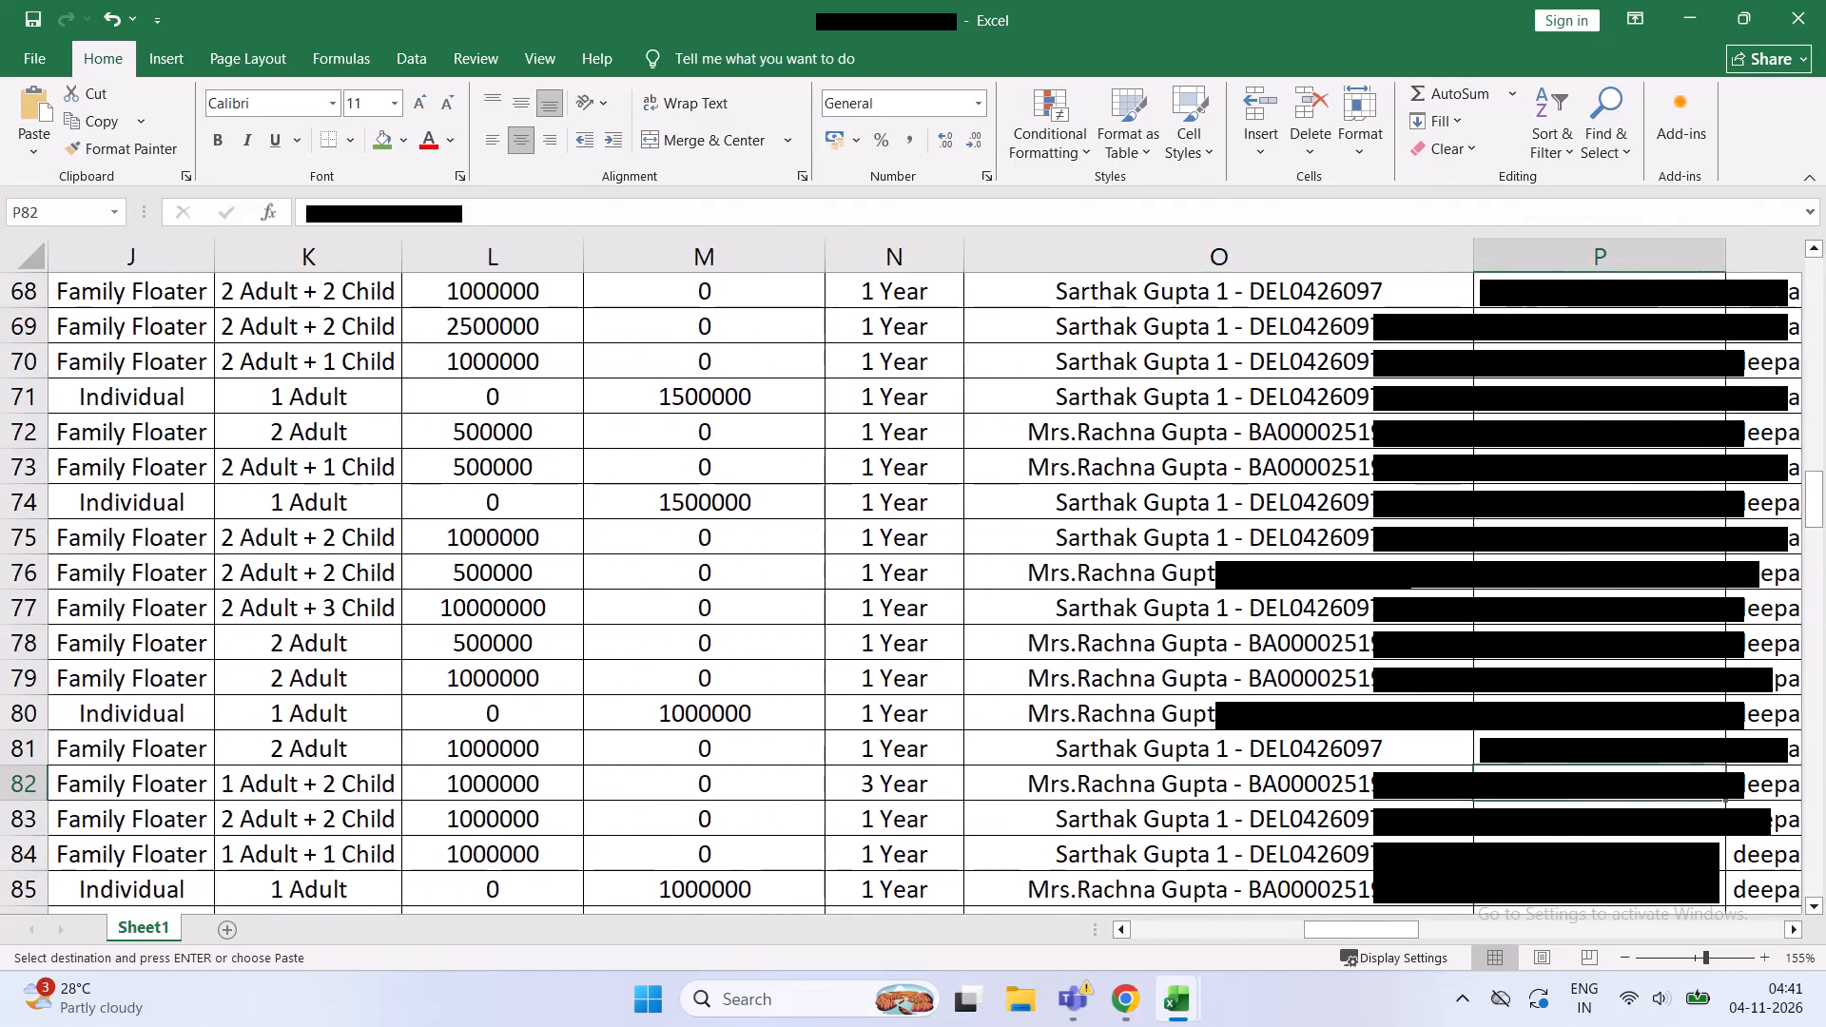
key(Right)
key(Right)
key(Right)
key(Right)
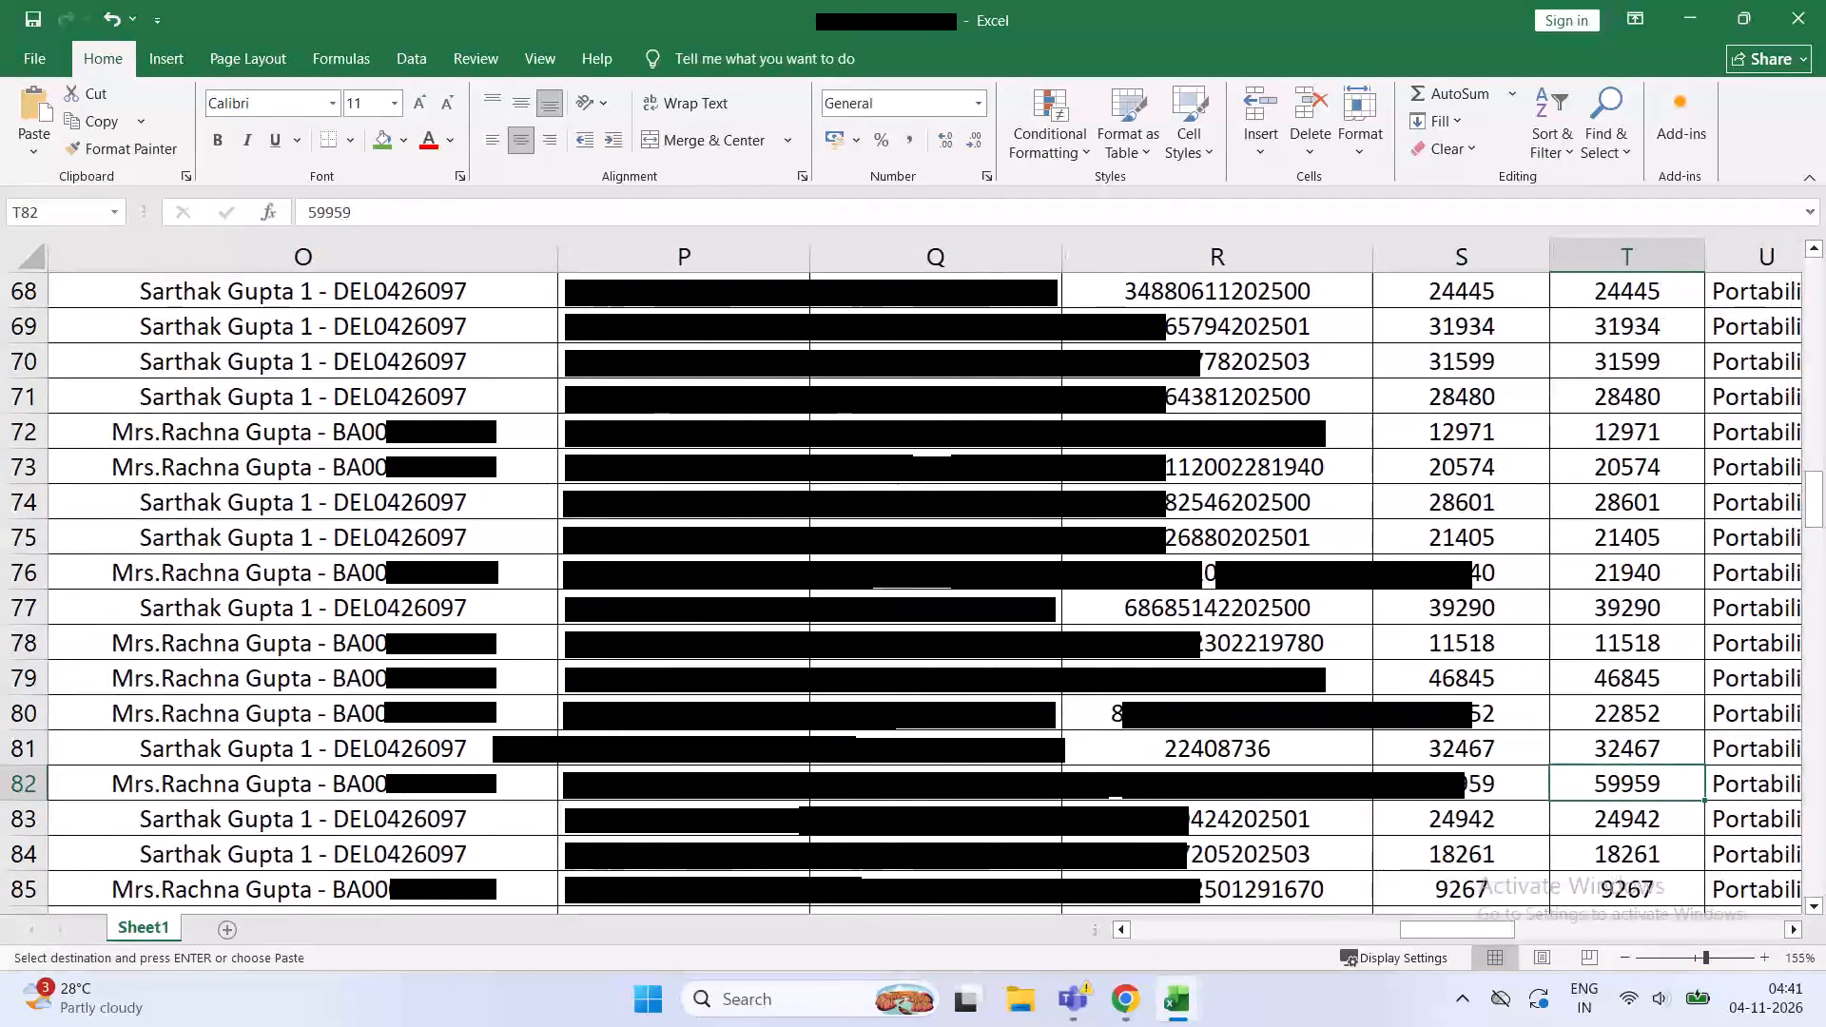
Fill the call remark cell AE82, "renew policy some time", with green.
key(Right)
key(Right)
key(Right)
key(Right)
key(Right)
key(Right)
key(Right)
key(Right)
key(Right)
key(Right)
key(Right)
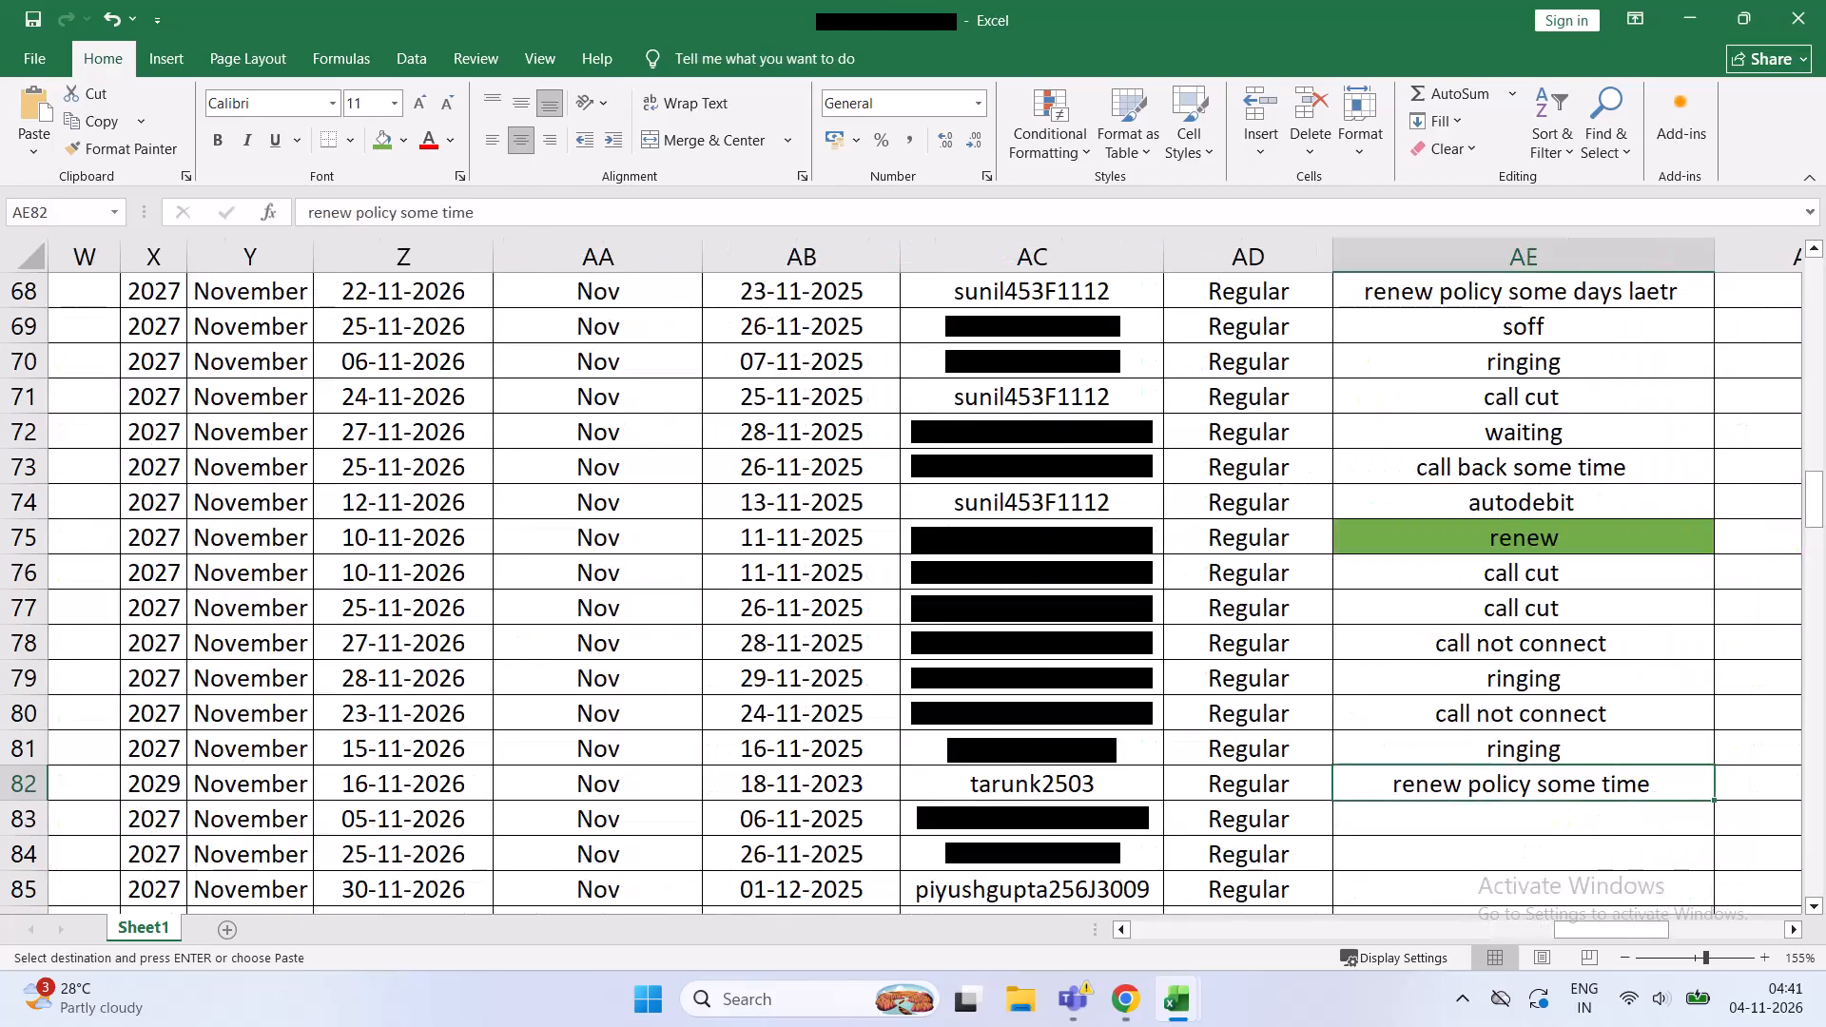
click(380, 151)
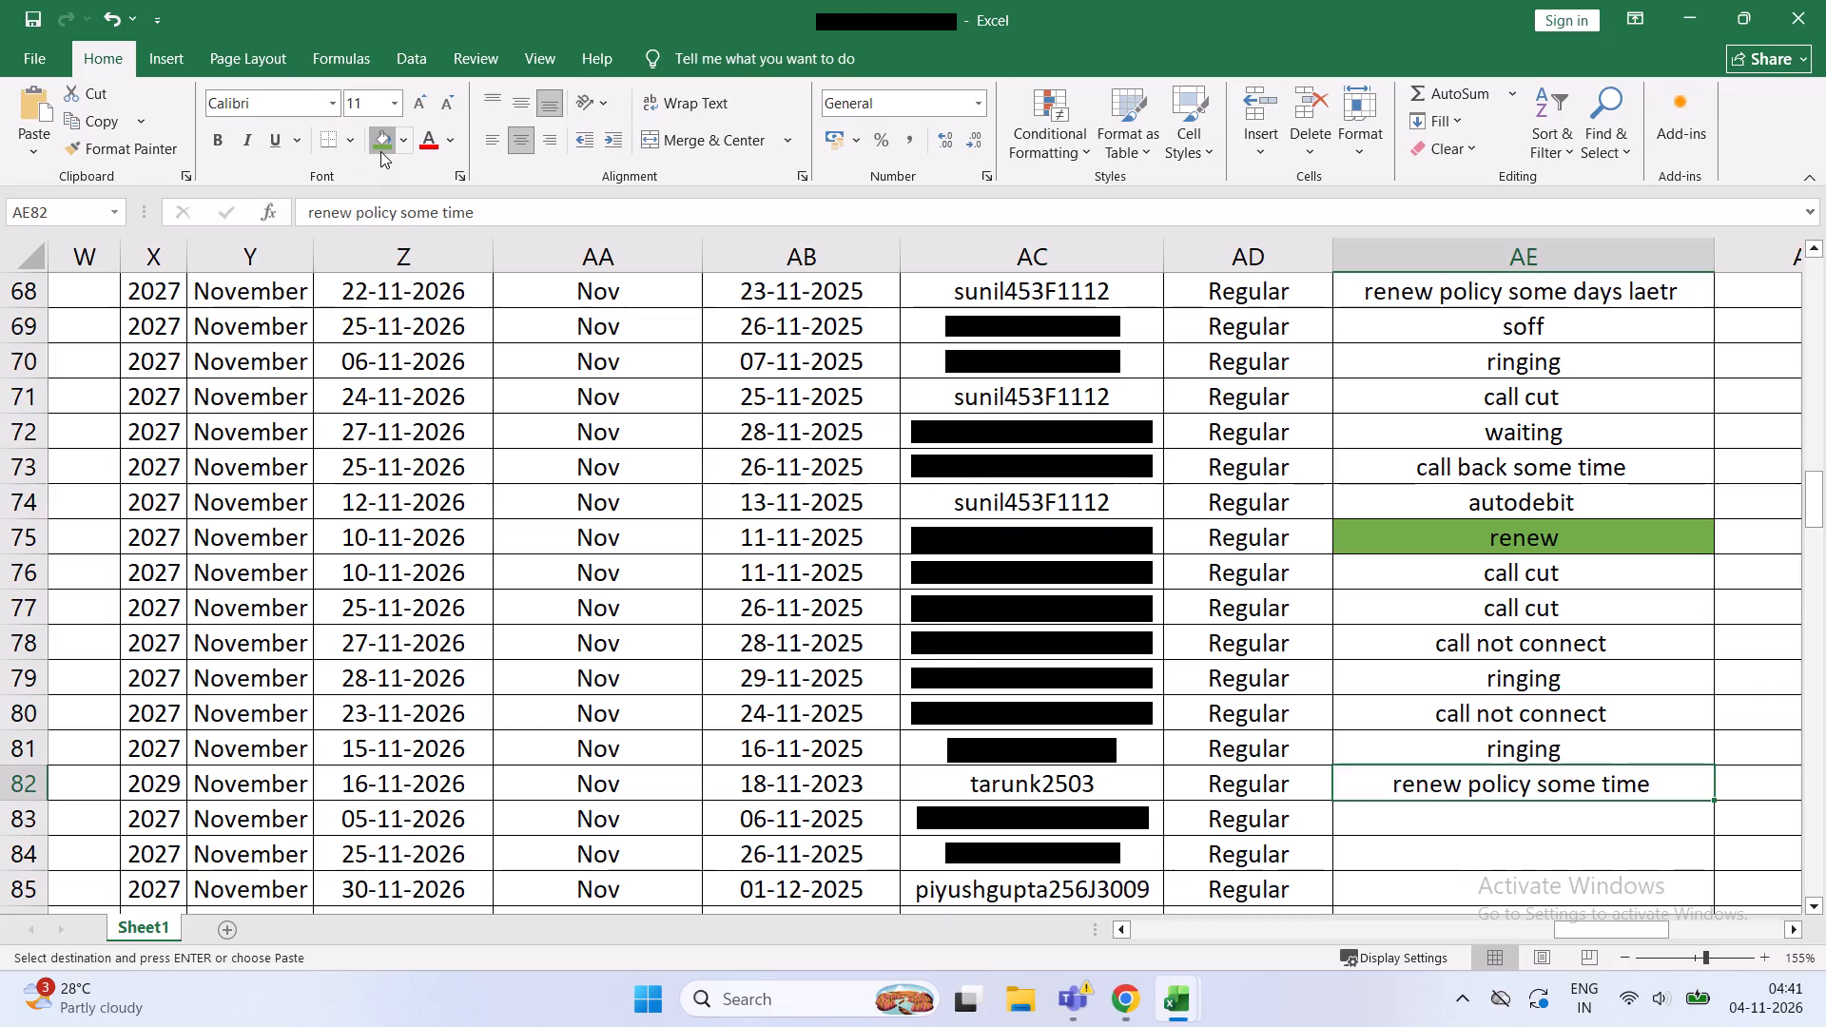
Review row 82 back from the call remark in column AE through the premium and policy details to the insurer.
key(Left)
key(Left)
key(Left)
key(Left)
key(Left)
key(Left)
key(Left)
key(Left)
key(Left)
key(Left)
key(Left)
key(Left)
key(Left)
key(Left)
key(Left)
key(Left)
key(Left)
key(Left)
key(Left)
key(Left)
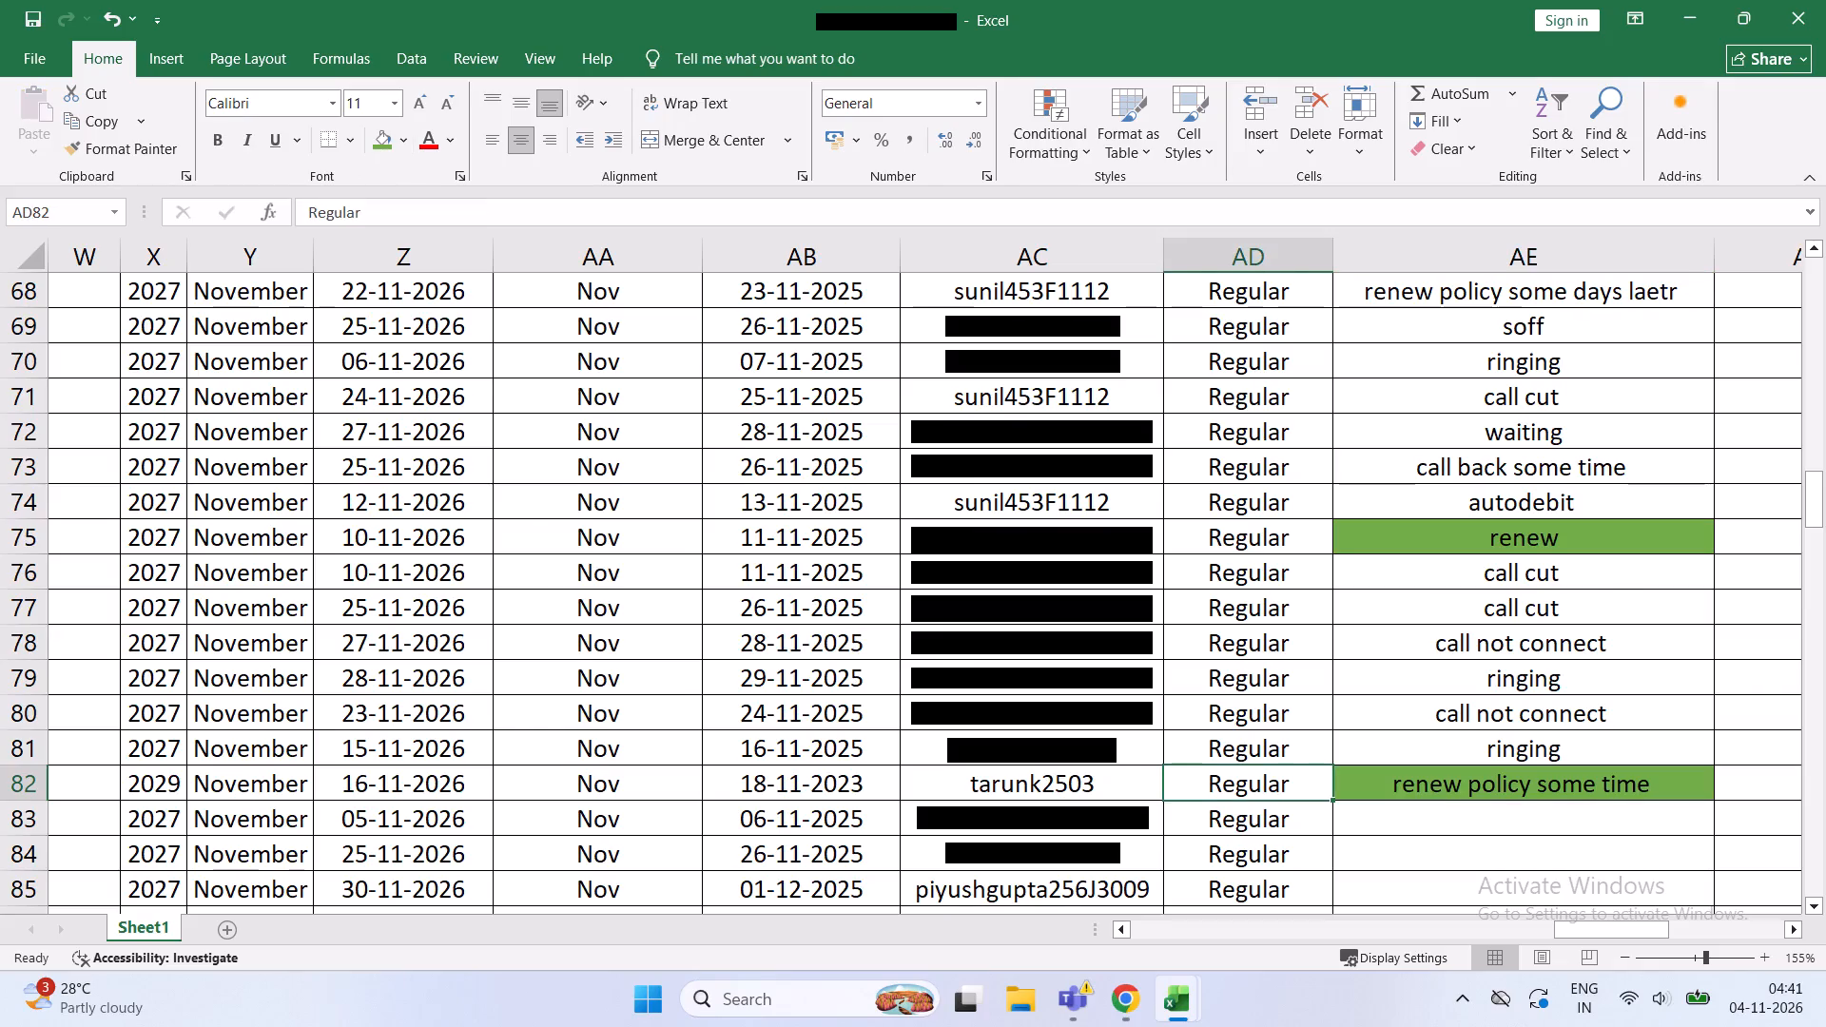
Review row 82 from the plan name in column I through the sum insured and policy number to the premium in column T.
key(Right)
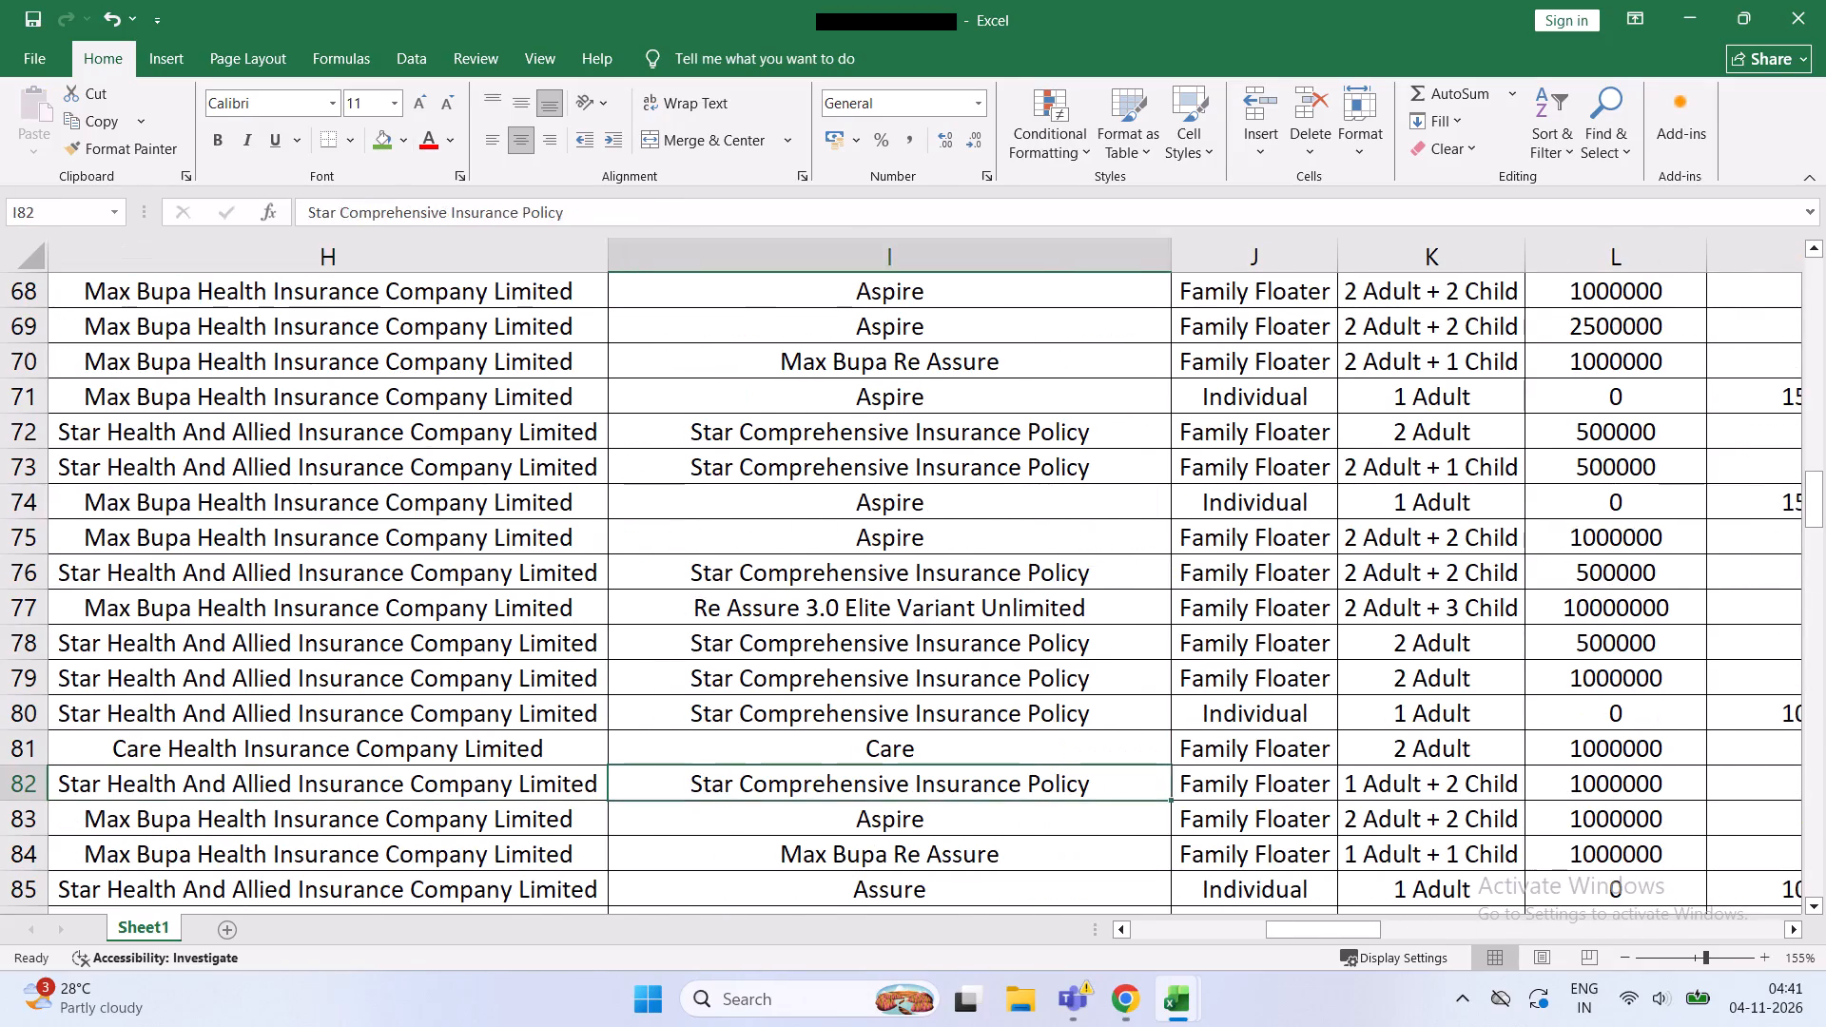
key(Right)
key(Right)
key(Right)
key(Right)
key(Right)
key(Right)
key(Right)
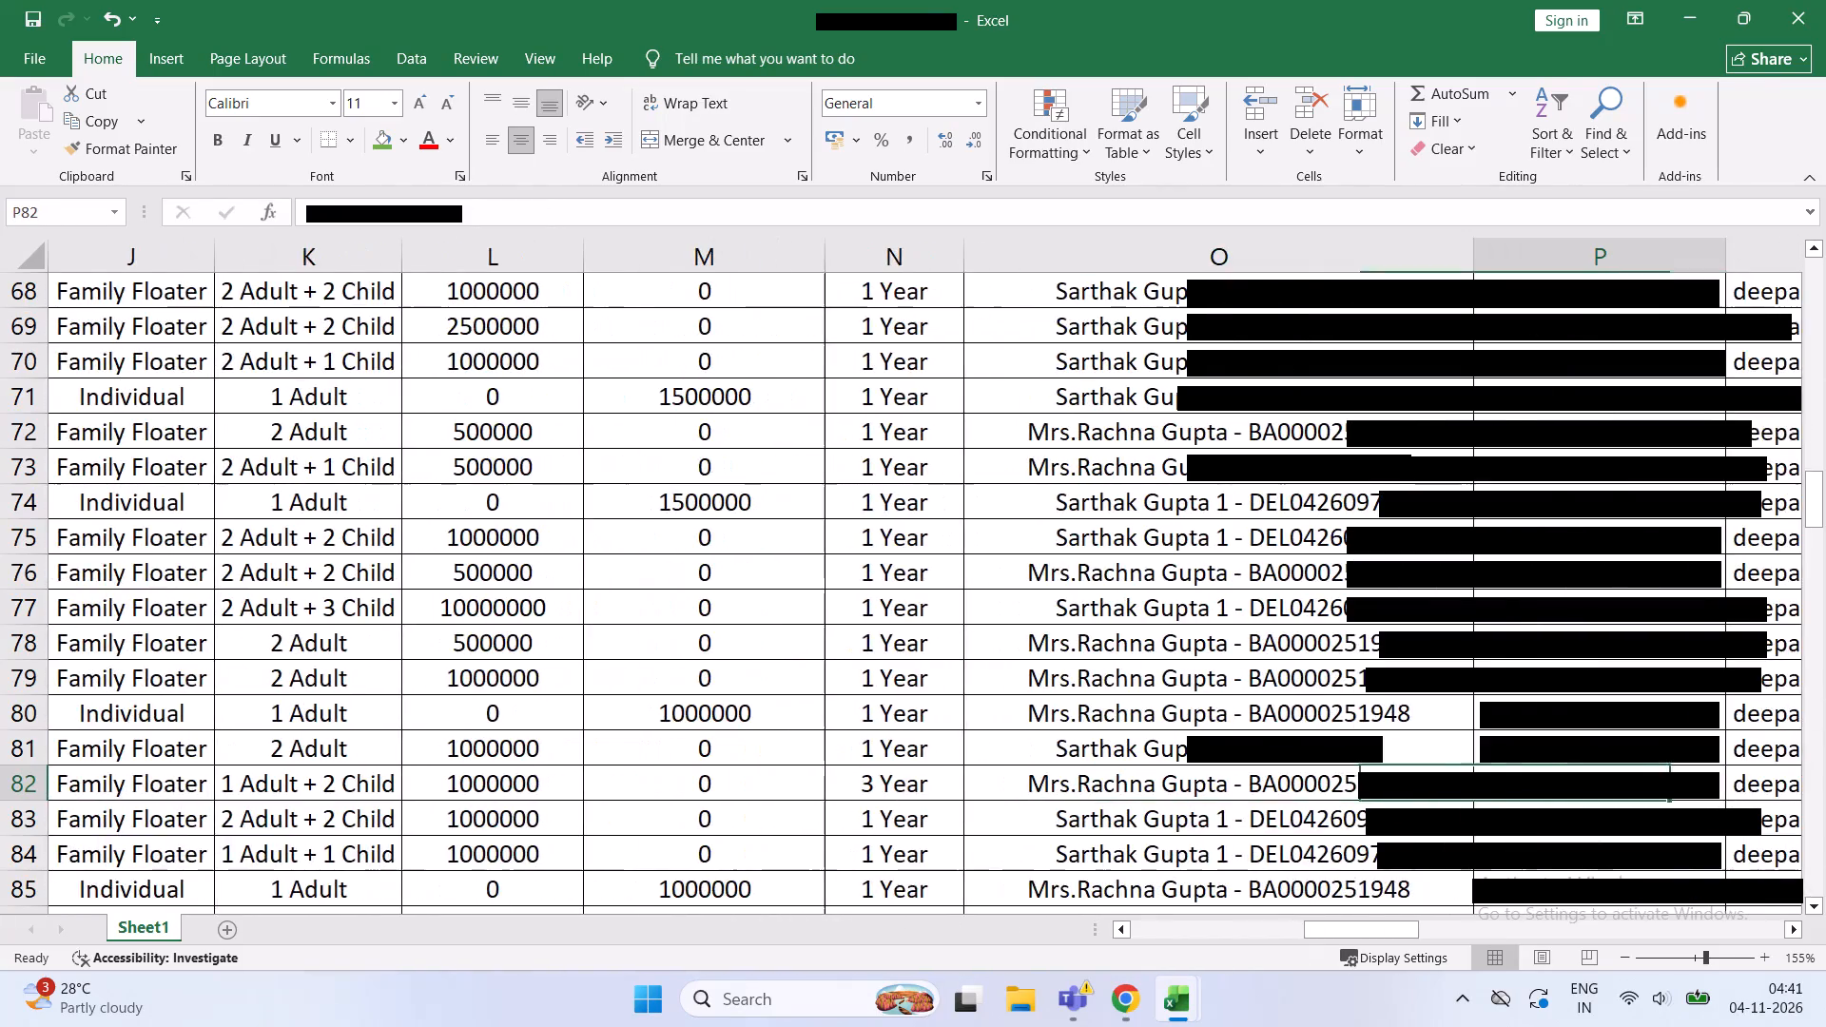
key(Right)
key(Right)
key(Right)
key(Right)
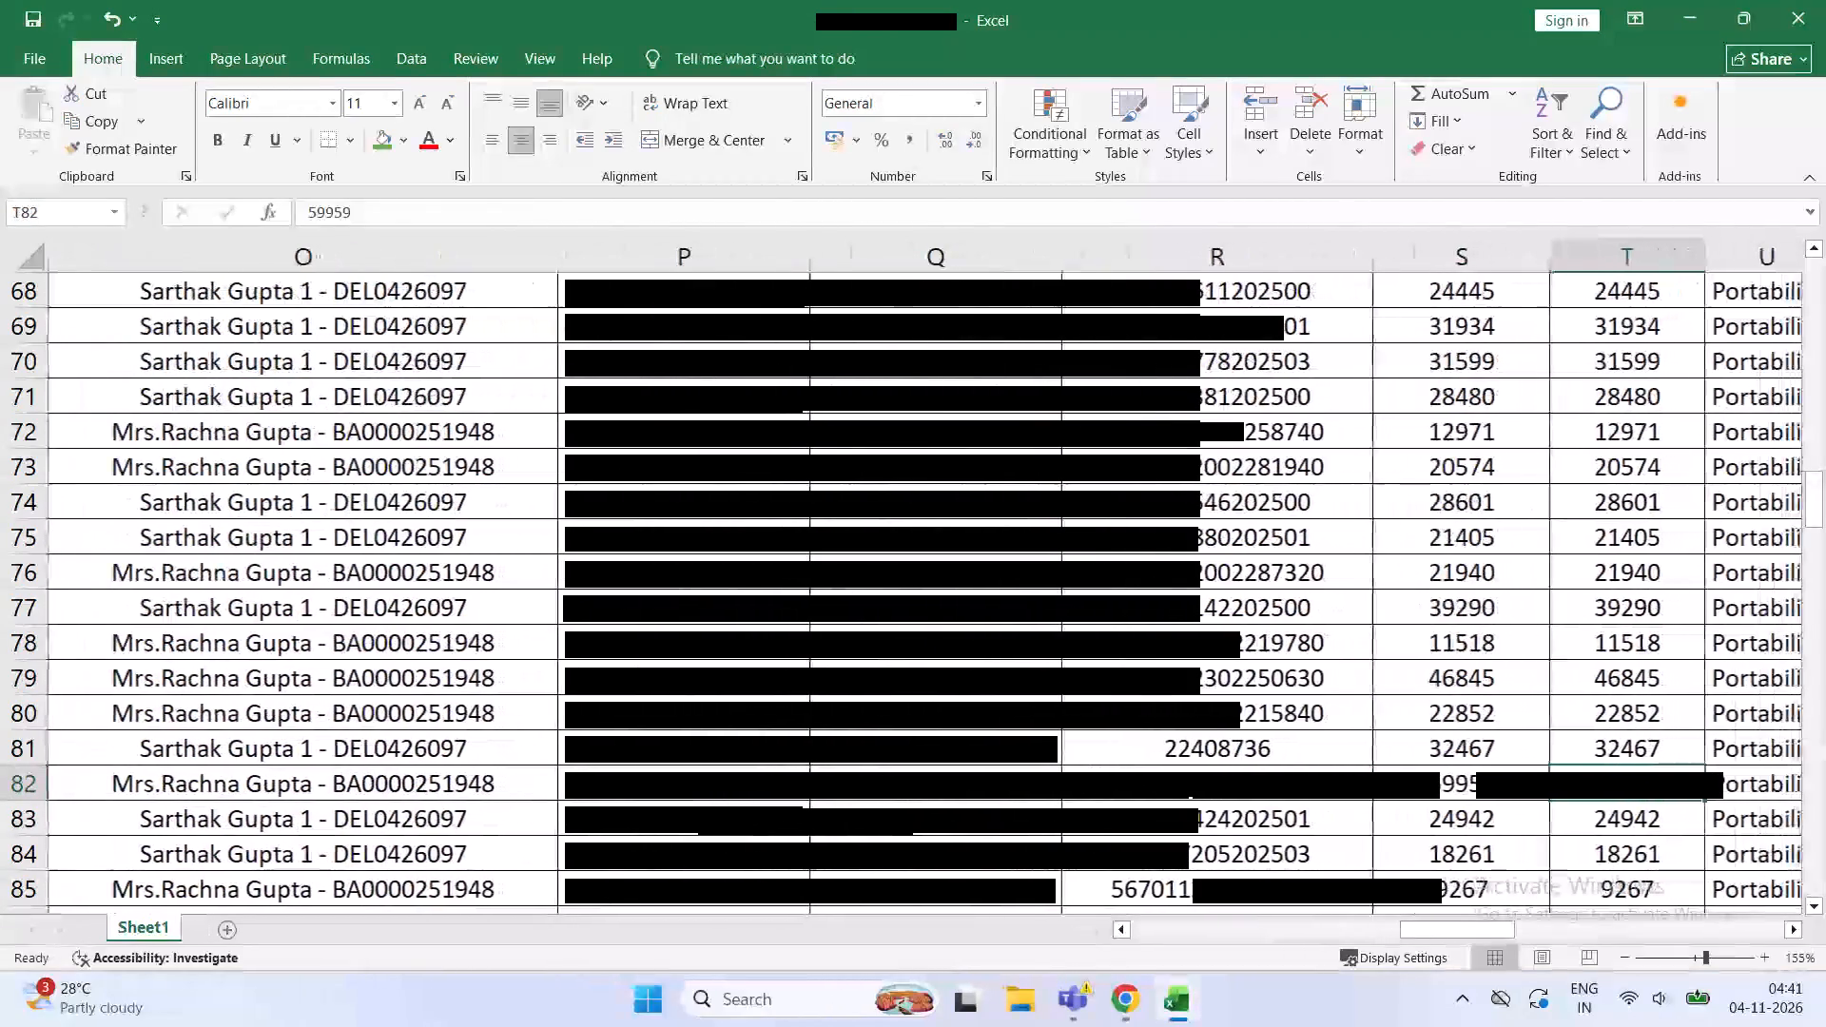
Scan the premiums in column S from row 82 down to row 88.
key(Left)
key(Down)
key(Down)
key(Down)
key(Down)
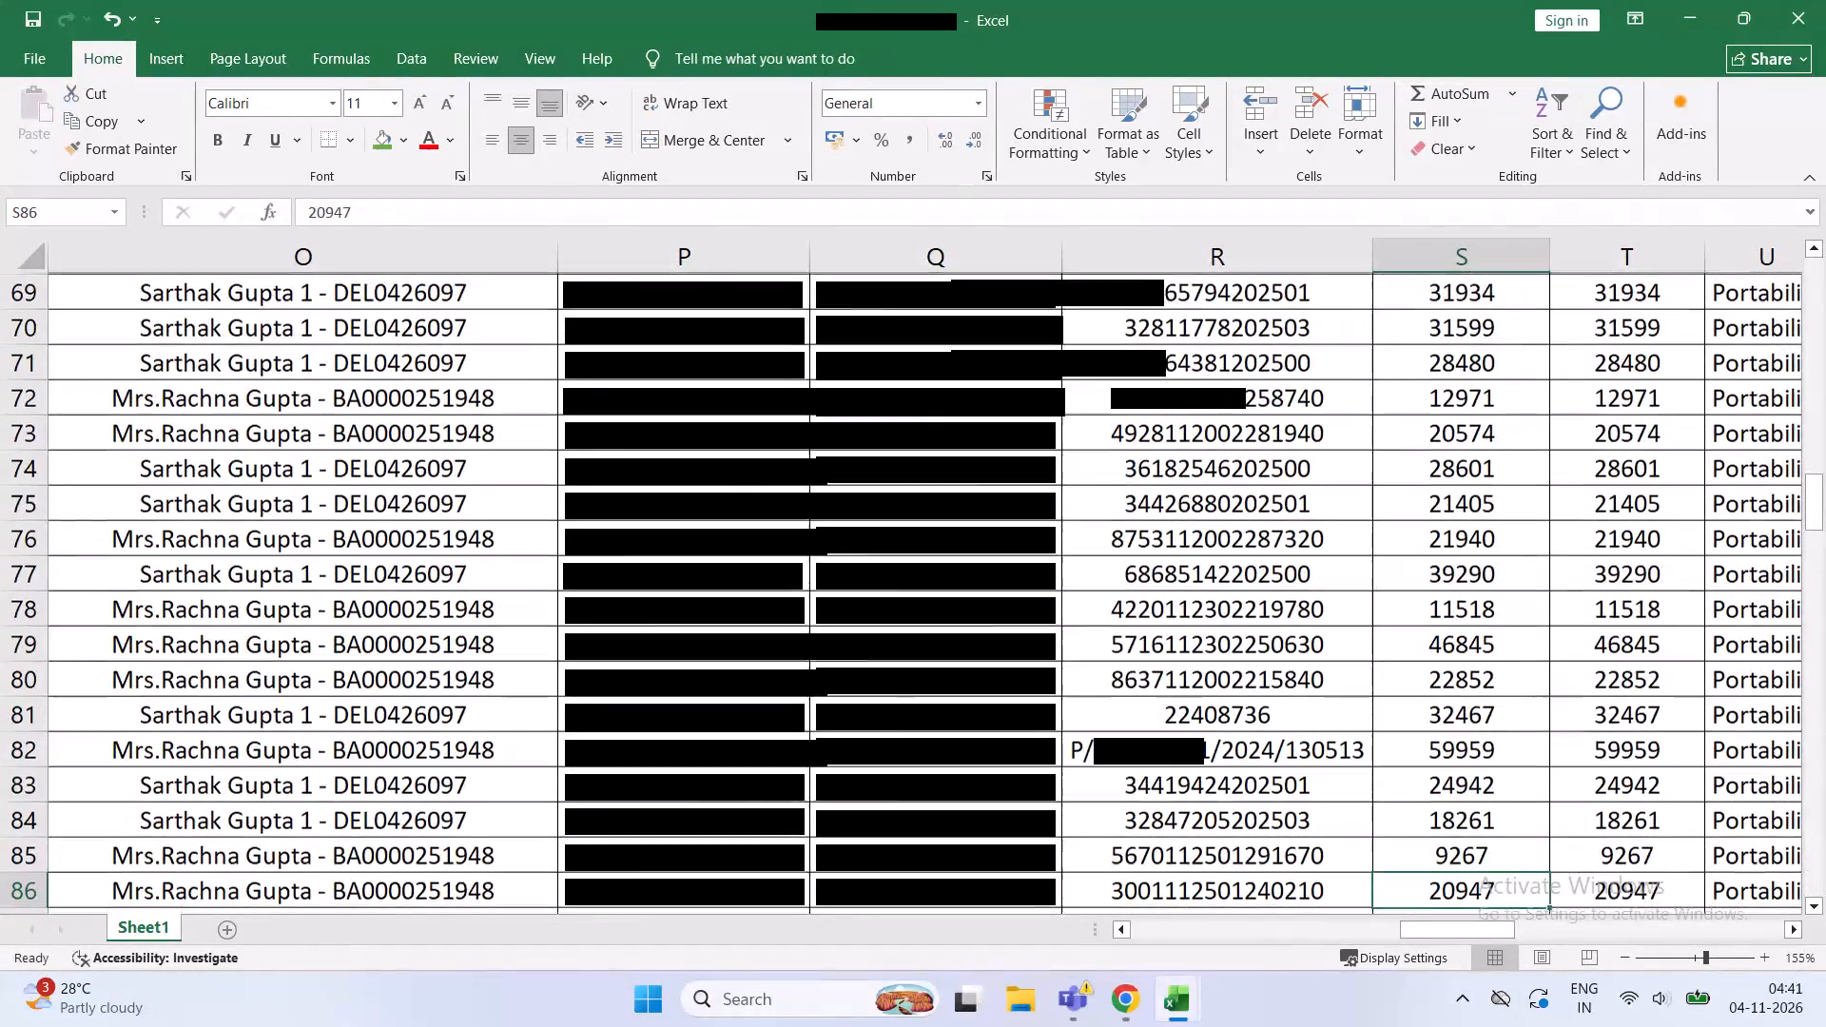
key(Down)
key(Down)
key(Down)
key(Up)
Review row 88 from the start of the record through the customer name and contact numbers to the insurer and plan.
key(Left)
key(Left)
key(Left)
key(Left)
key(Left)
key(Left)
key(Left)
key(Left)
key(Left)
key(Left)
key(Left)
key(Left)
key(Left)
key(Left)
key(Left)
key(Left)
key(Left)
key(Left)
key(Left)
key(Left)
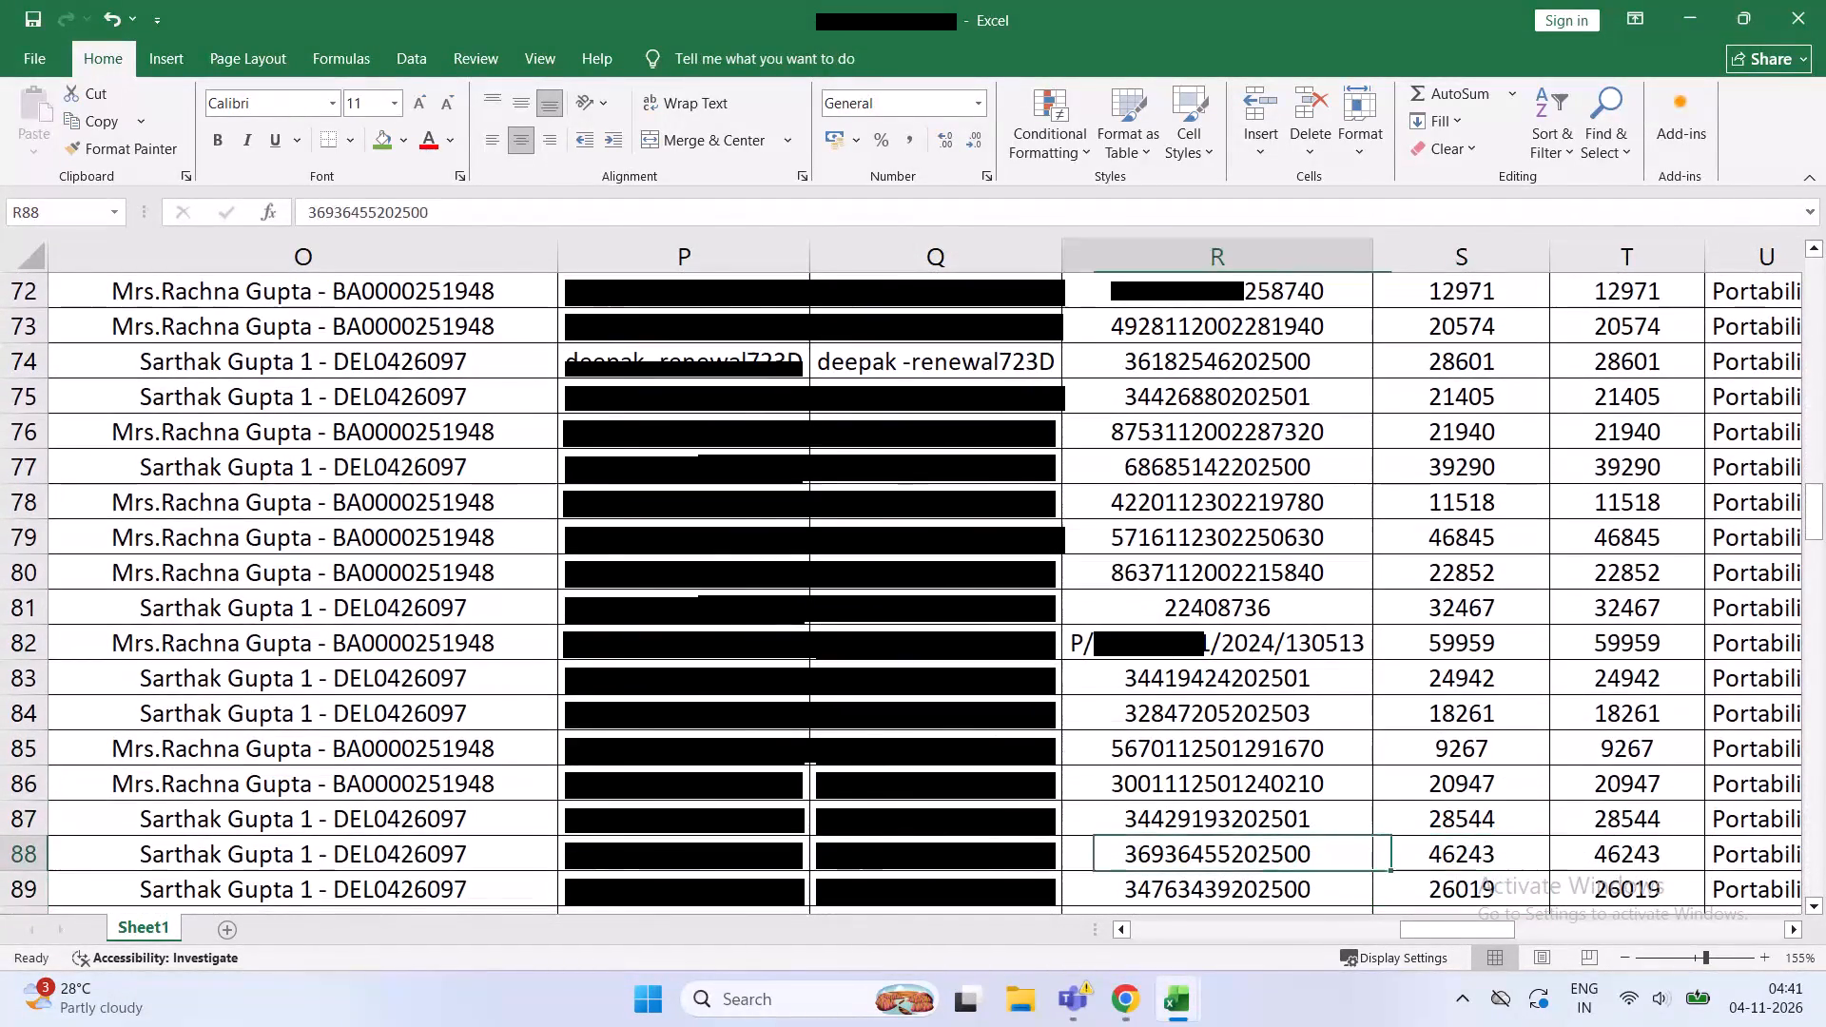
key(Right)
key(Right)
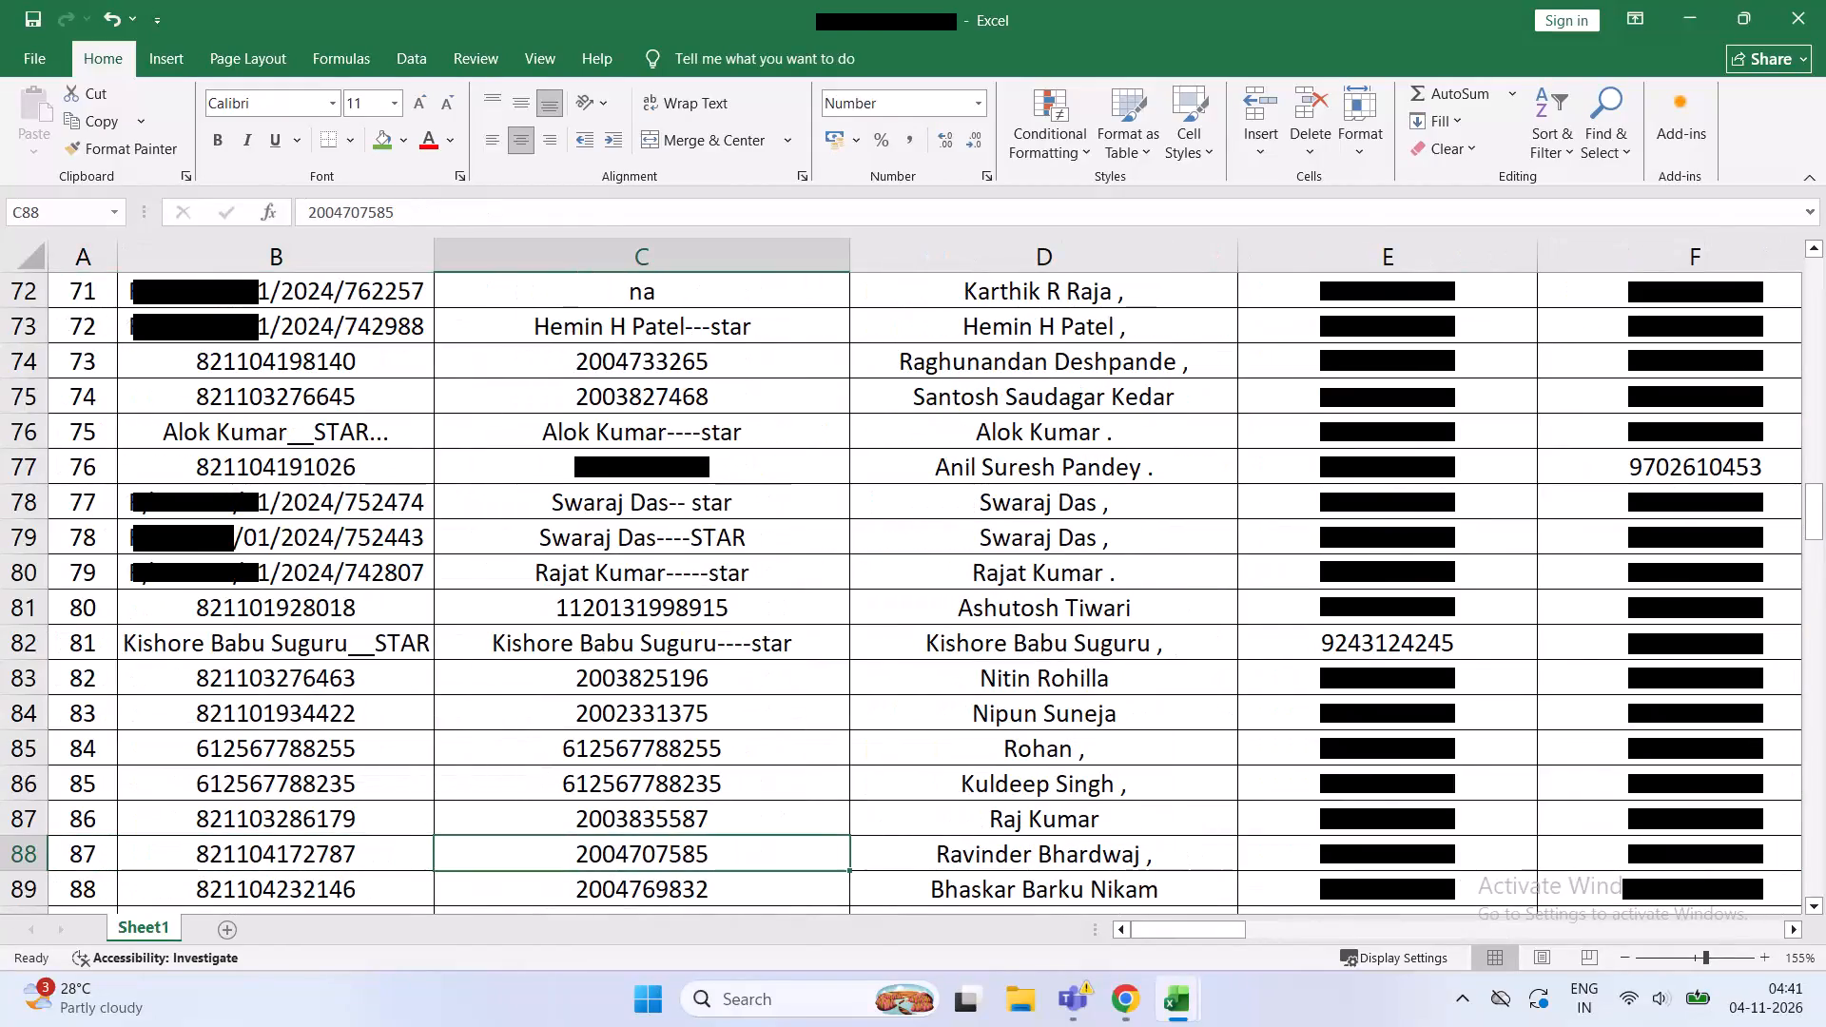
key(Right)
key(Right)
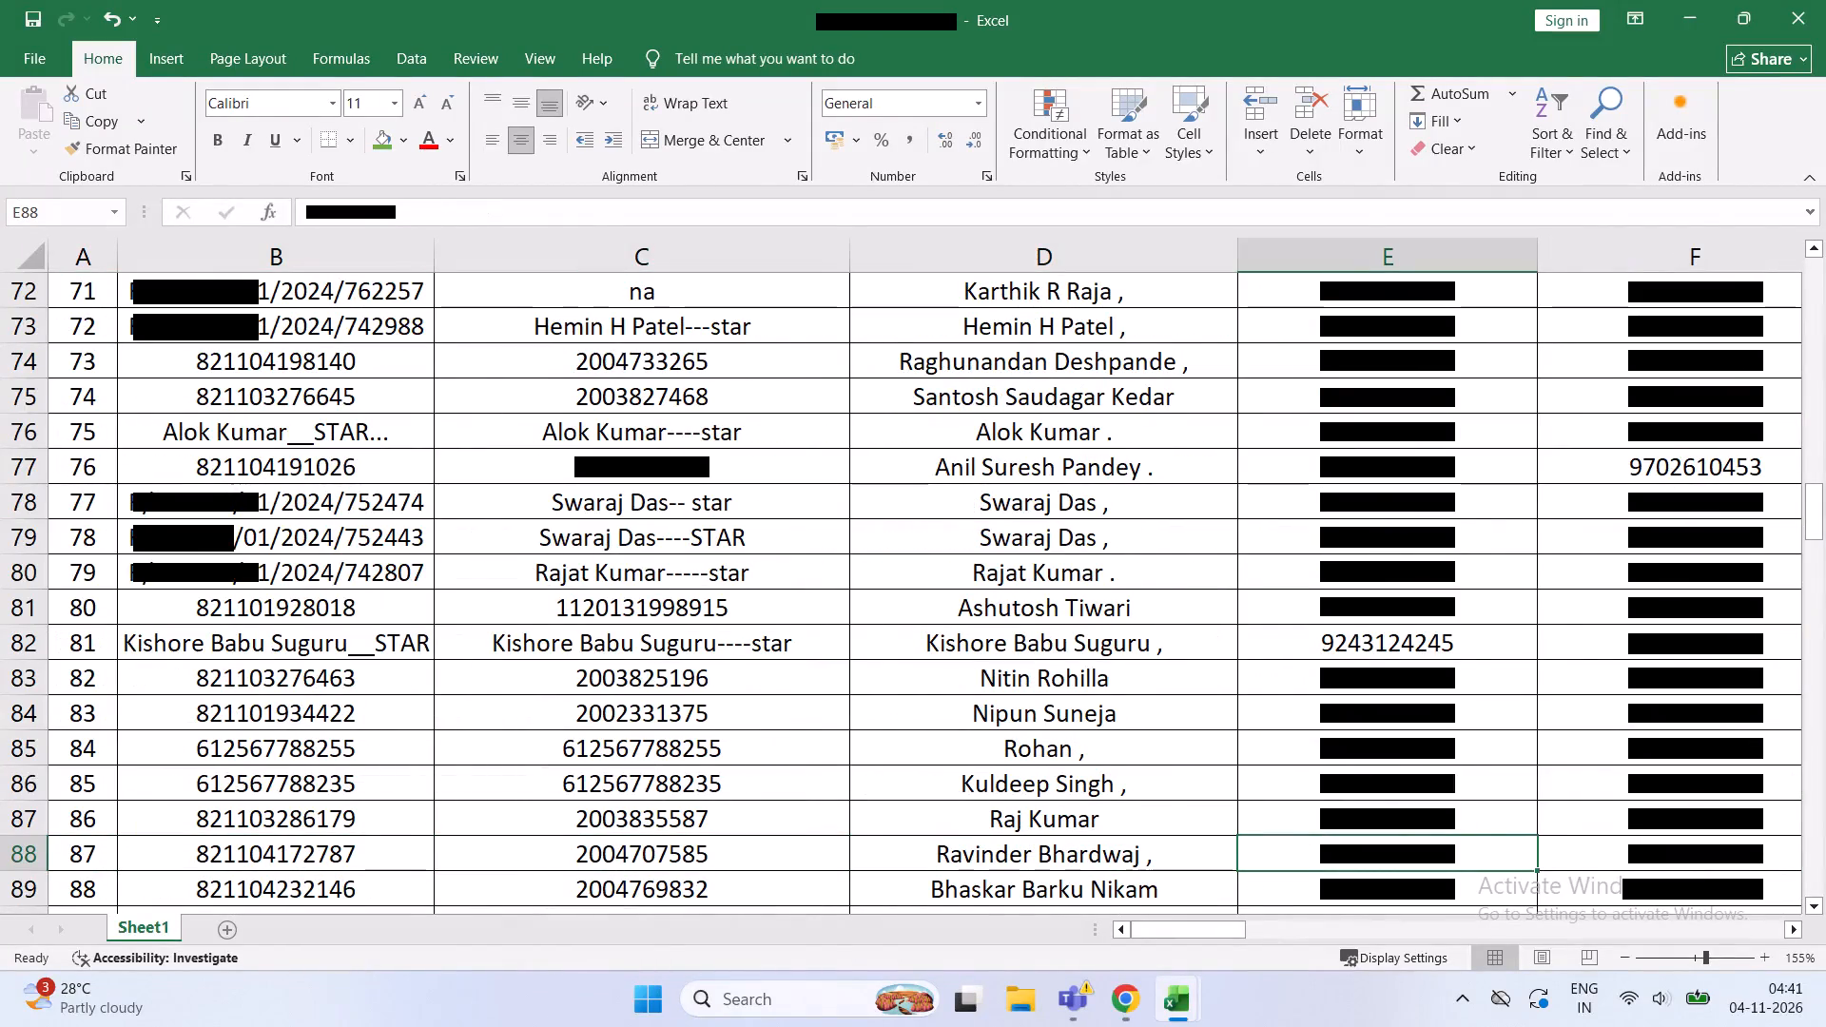
key(Right)
key(Right)
key(Right)
key(Right)
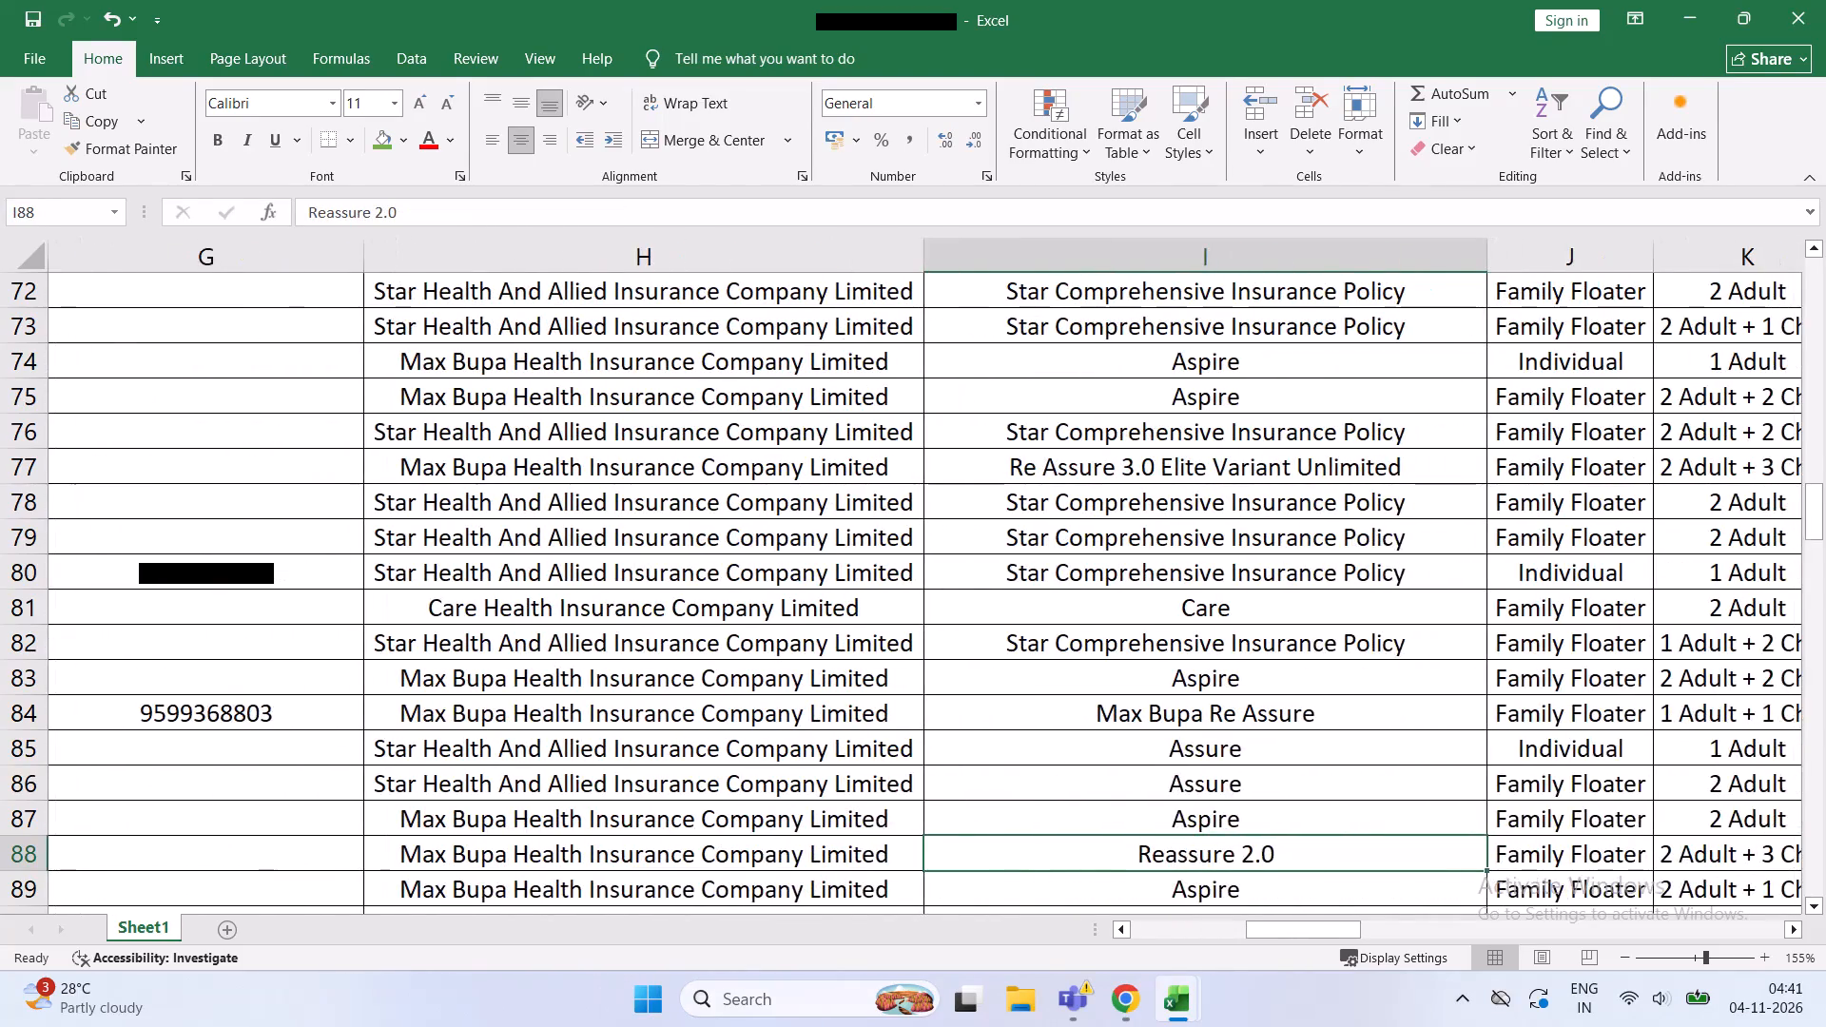
key(Left)
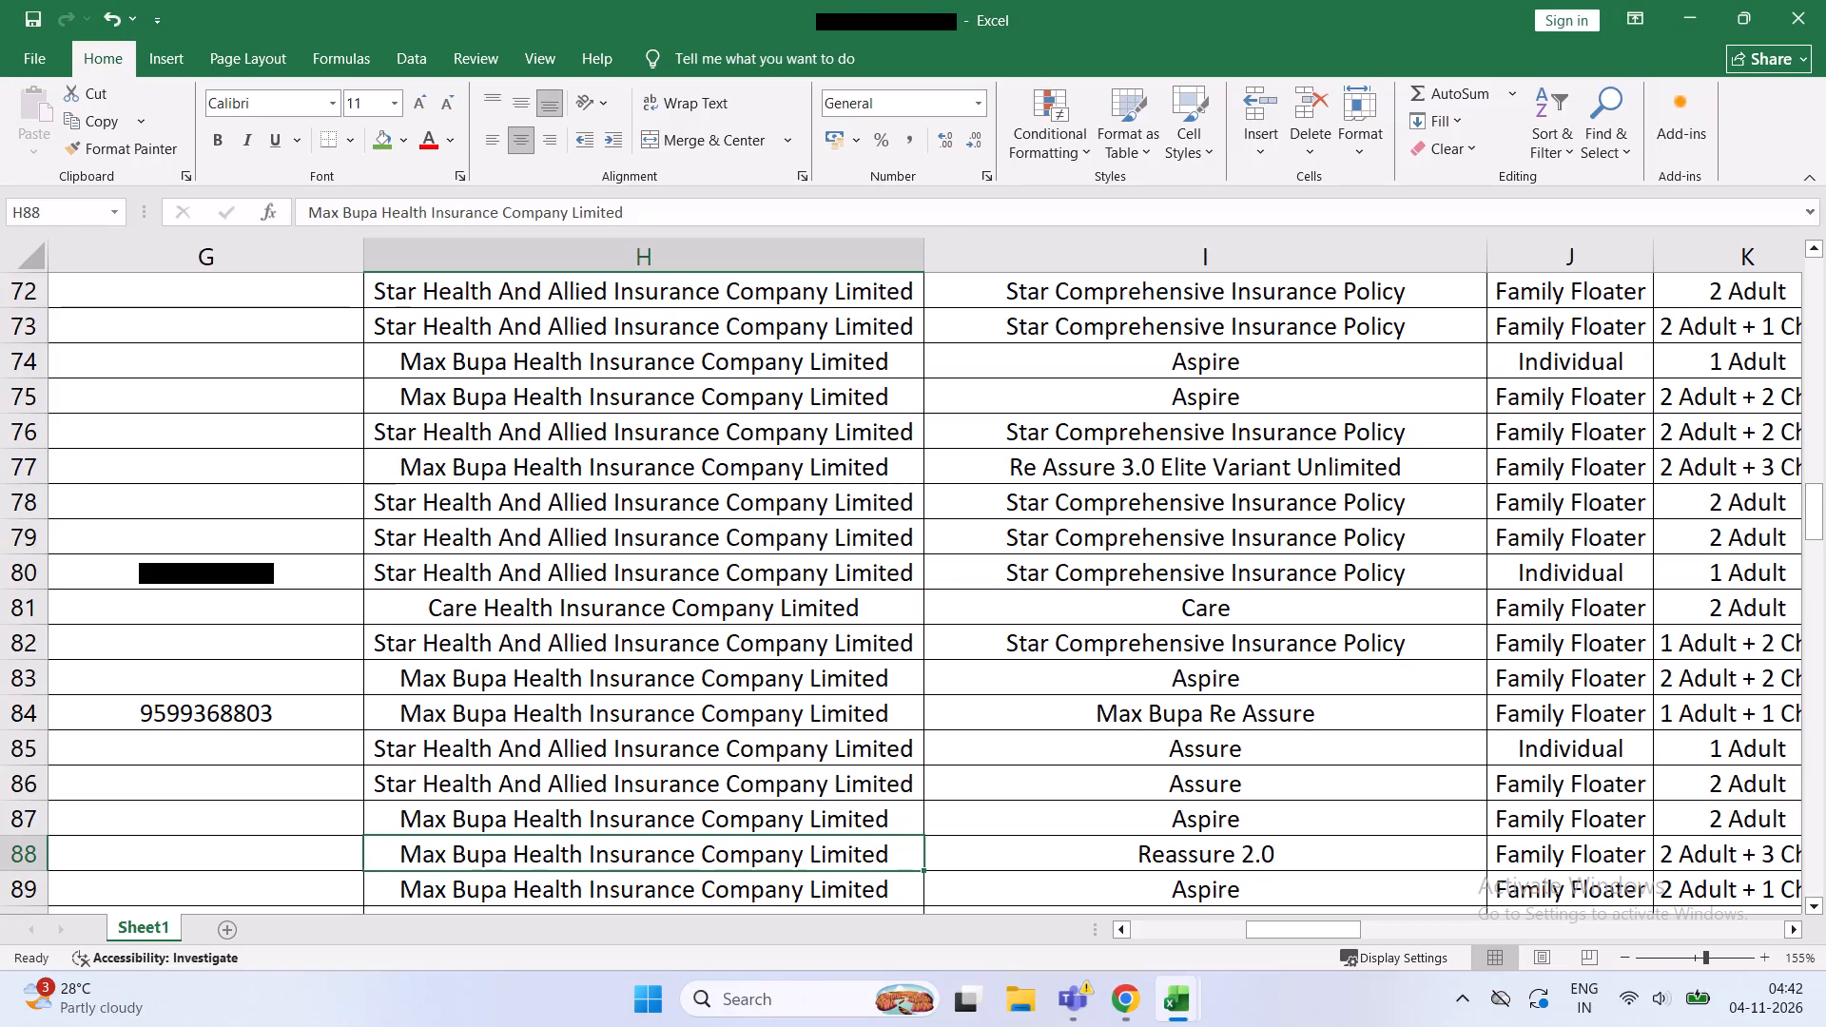
Review row 88 from the plan name in column I through the sum insured and policy term to the premium columns S and T.
key(Right)
key(Right)
key(Right)
key(Right)
key(Right)
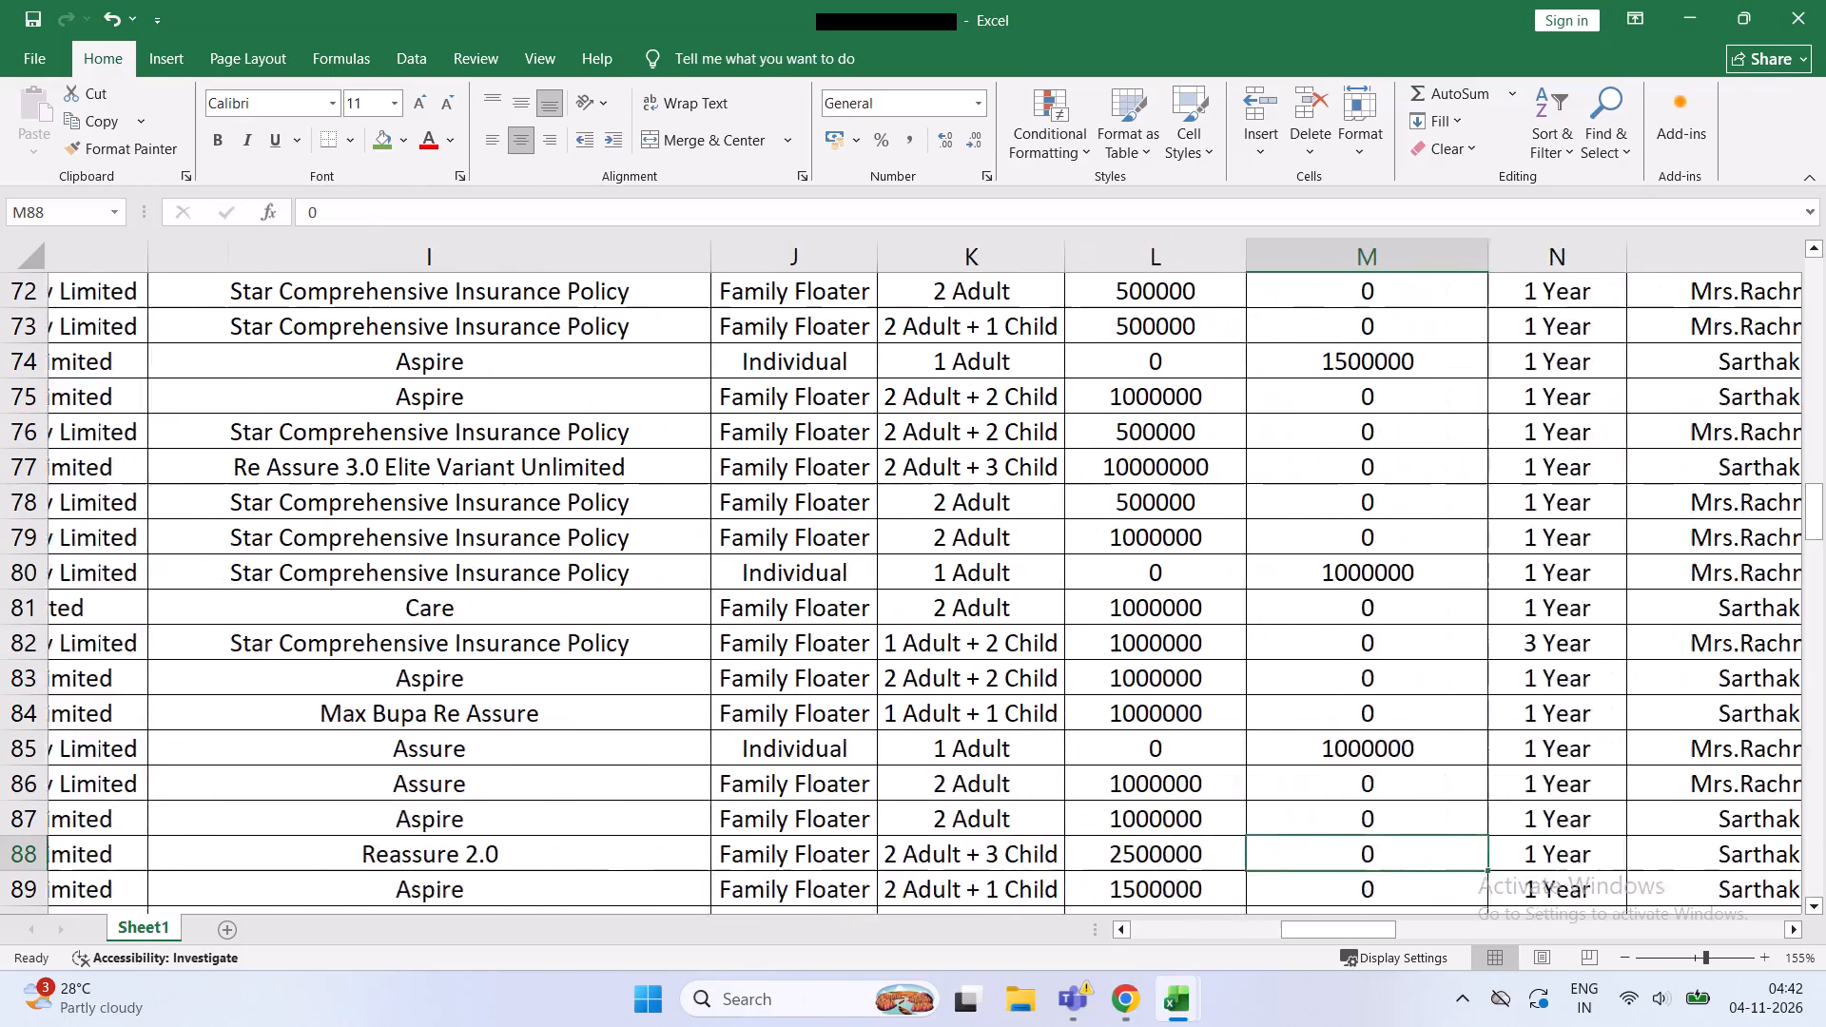
key(Right)
key(Right)
key(Right)
key(Right)
key(Right)
key(Right)
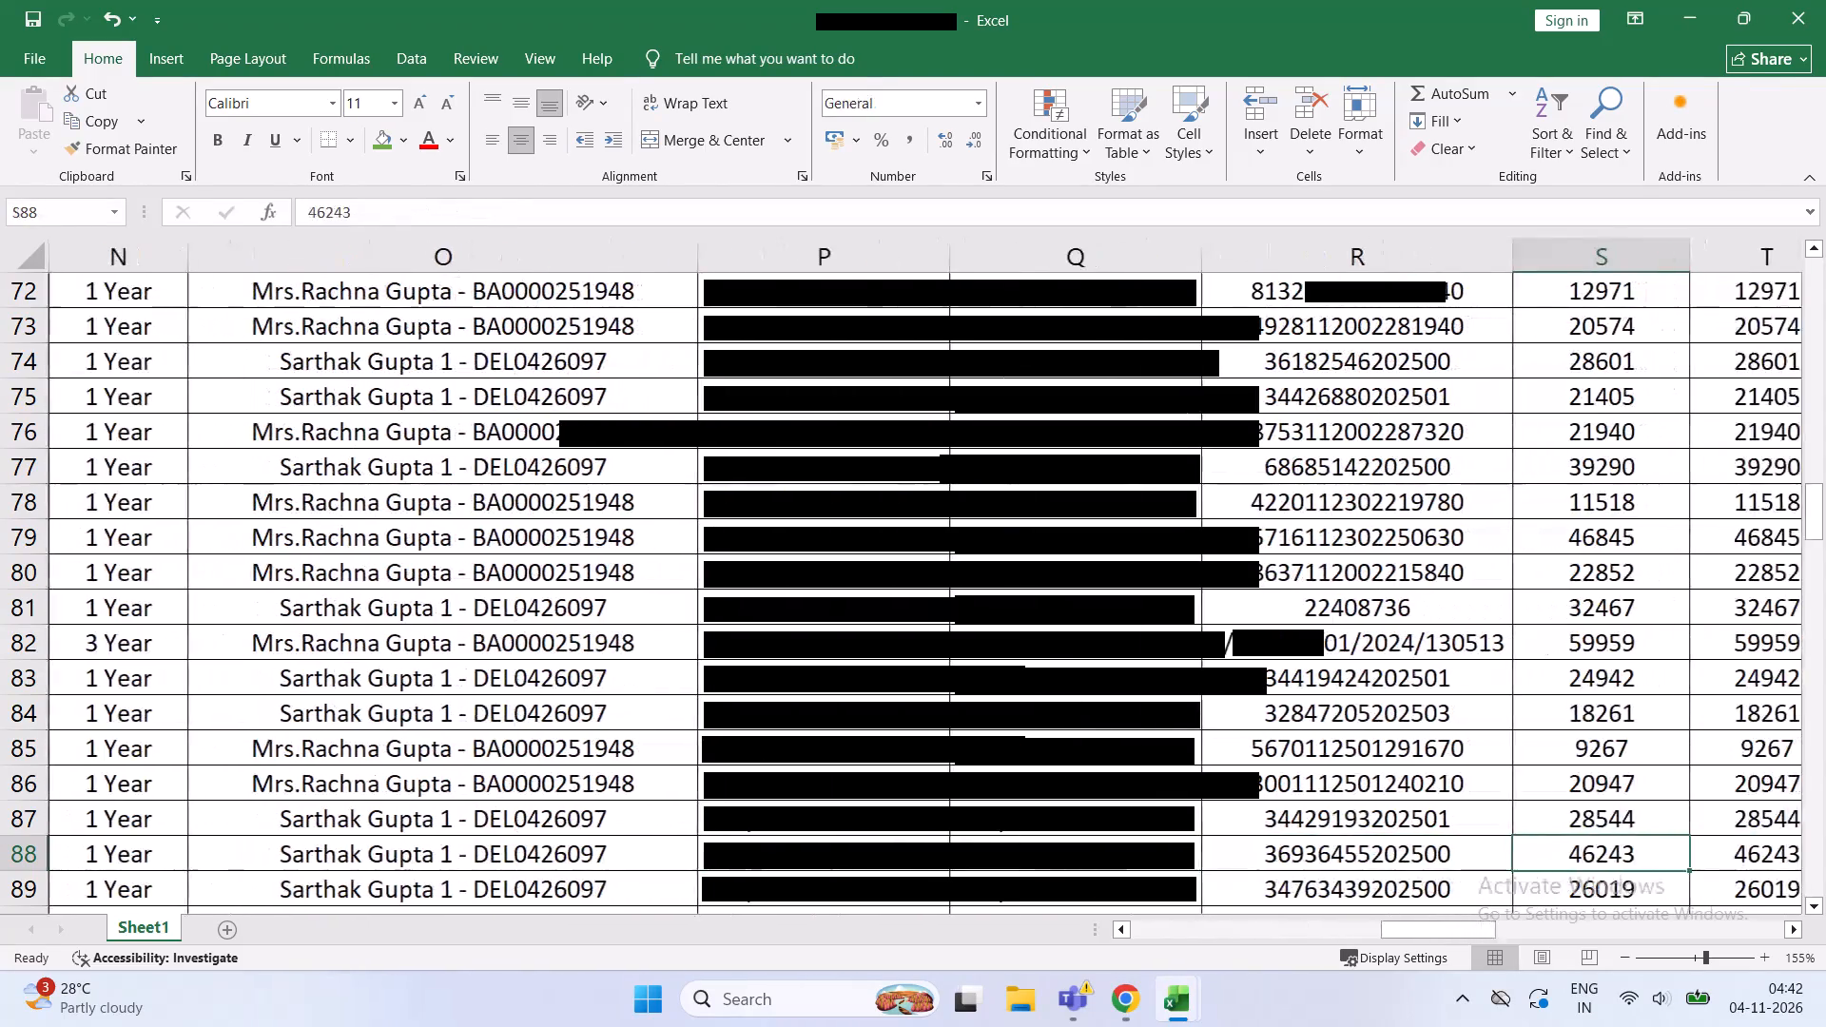
key(Right)
key(Left)
Scan the column S premiums down to row 93, and review that record from its start through the contact numbers to the insurer.
key(Down)
key(Down)
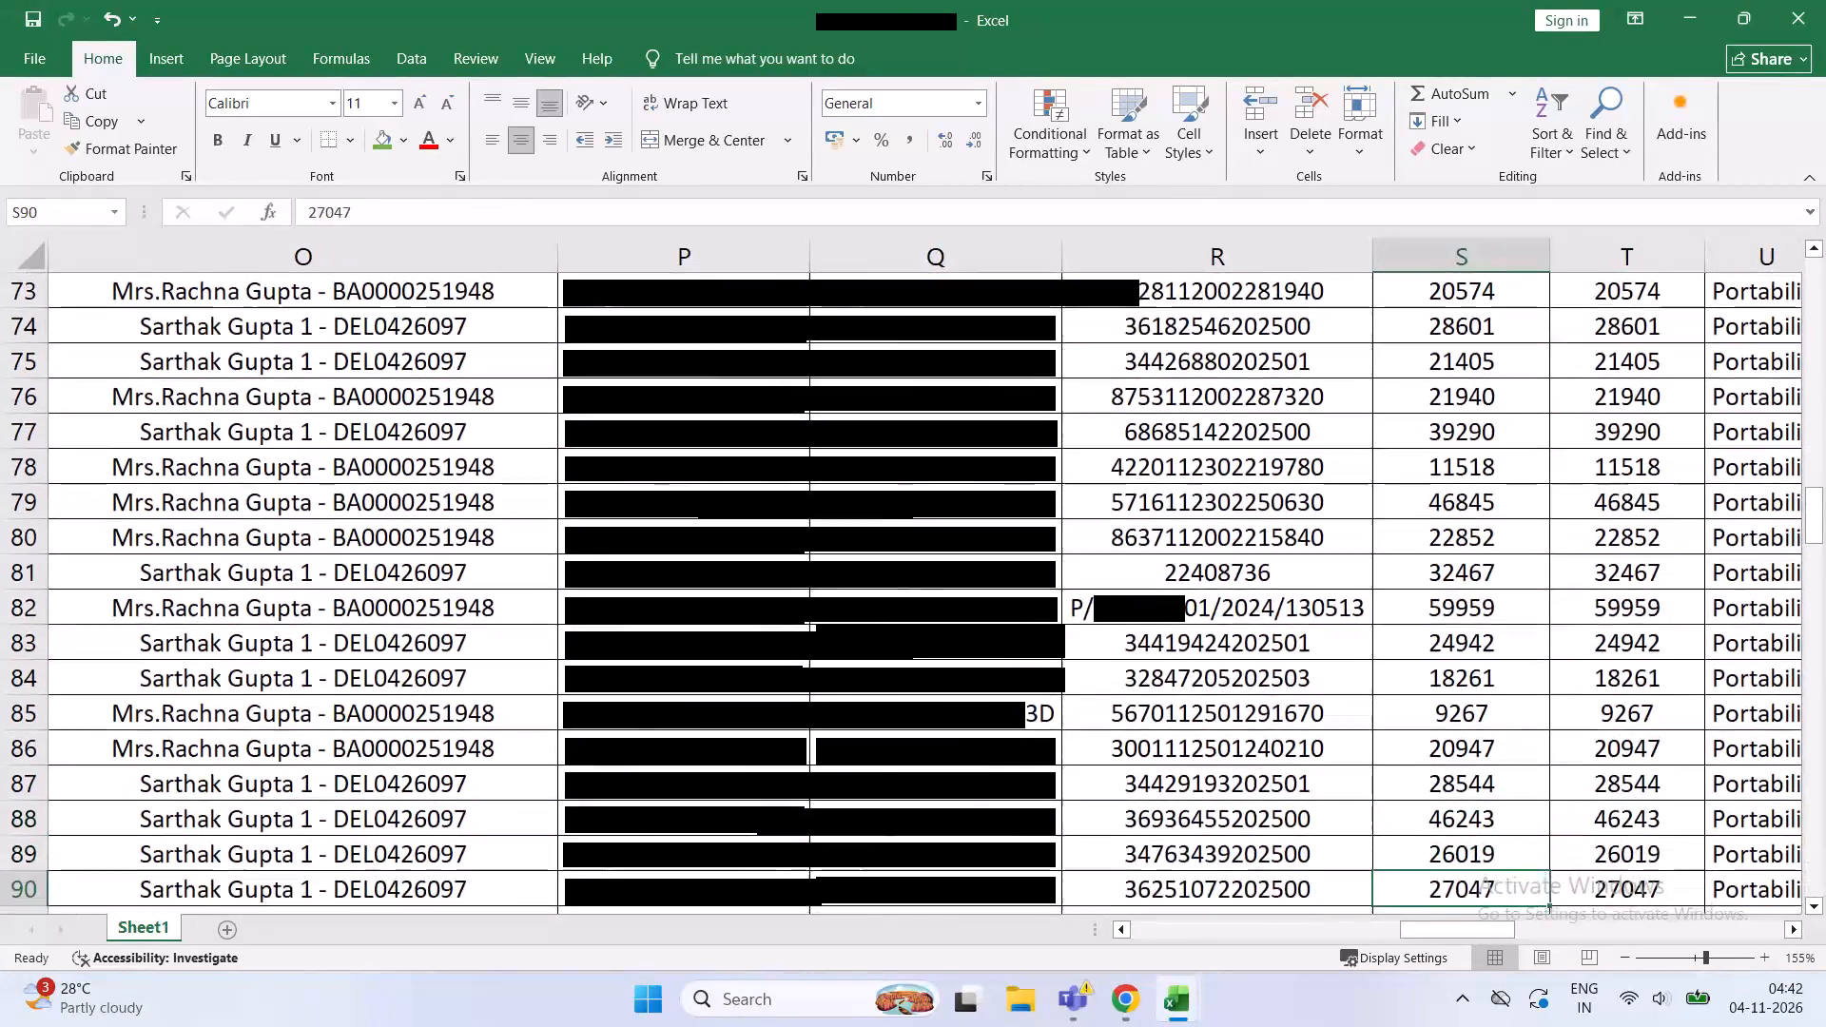
key(Down)
key(Down)
key(Down)
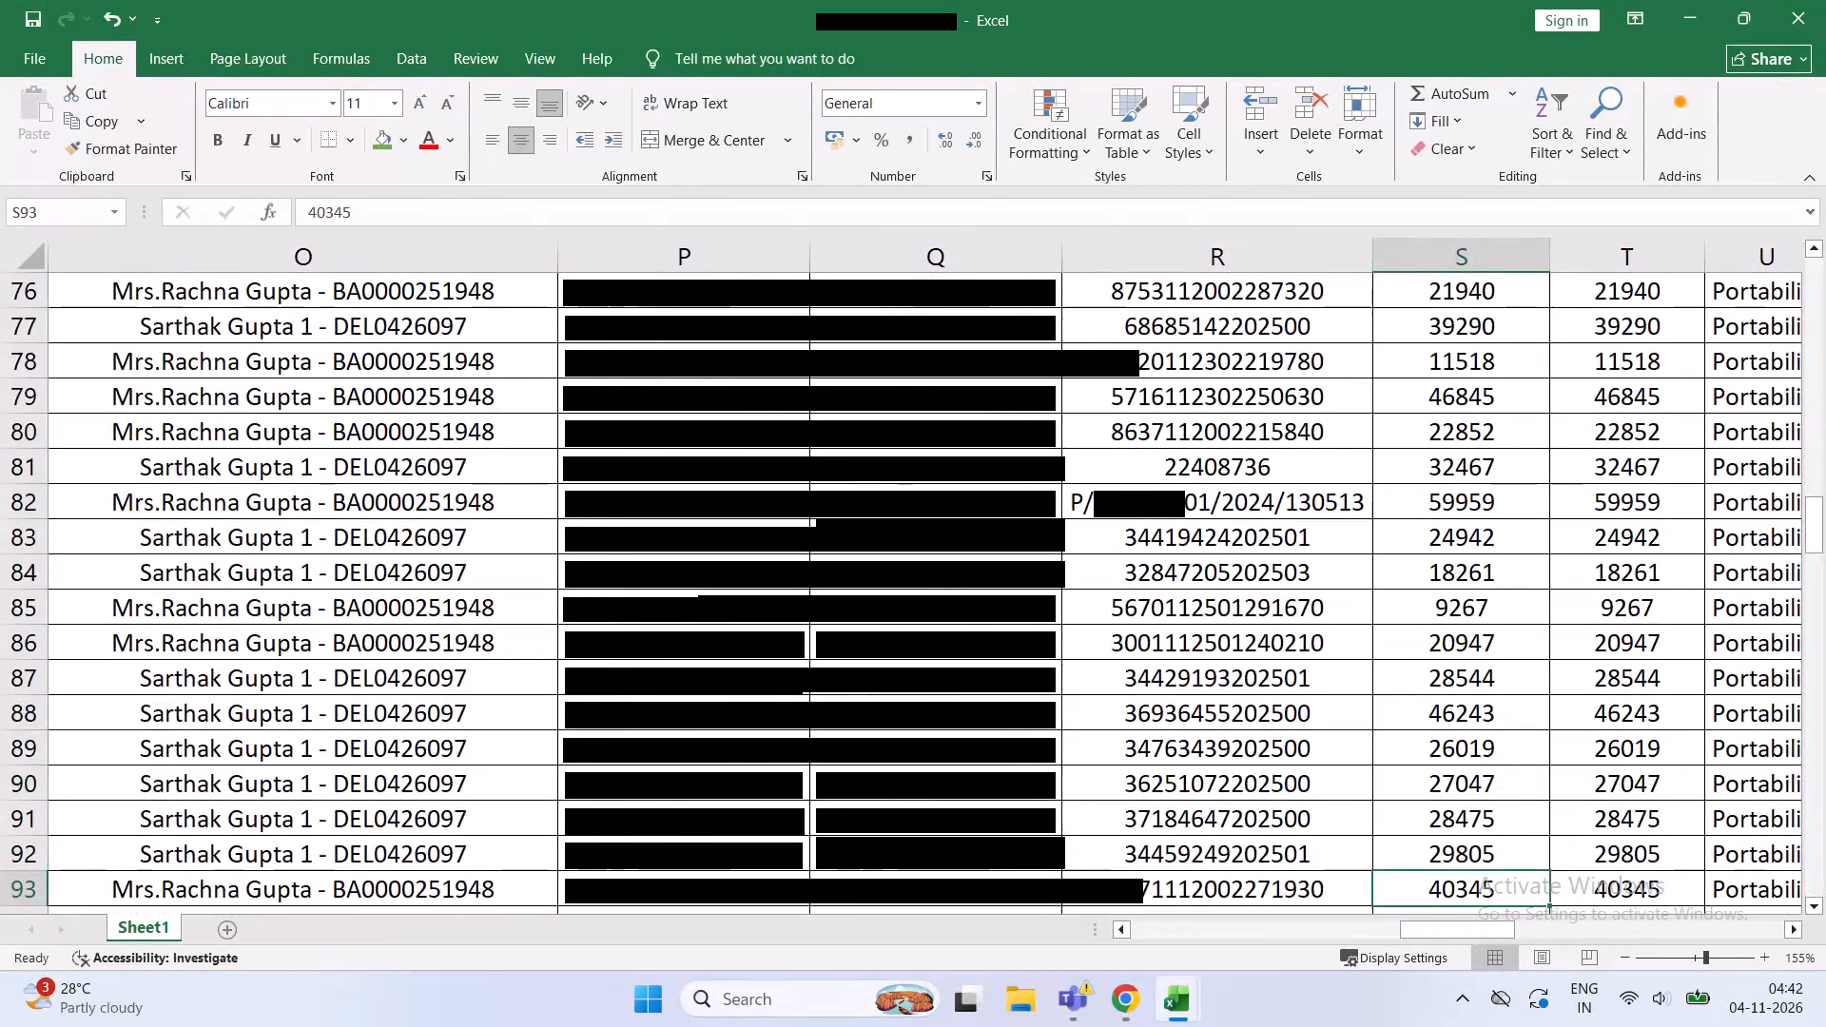
key(Left)
key(Left)
key(Left)
key(Left)
key(Left)
key(Left)
key(Left)
key(Left)
key(Left)
key(Left)
key(Left)
key(Left)
key(Left)
key(Left)
key(Left)
key(Left)
key(Left)
key(Left)
key(Left)
key(Left)
key(Right)
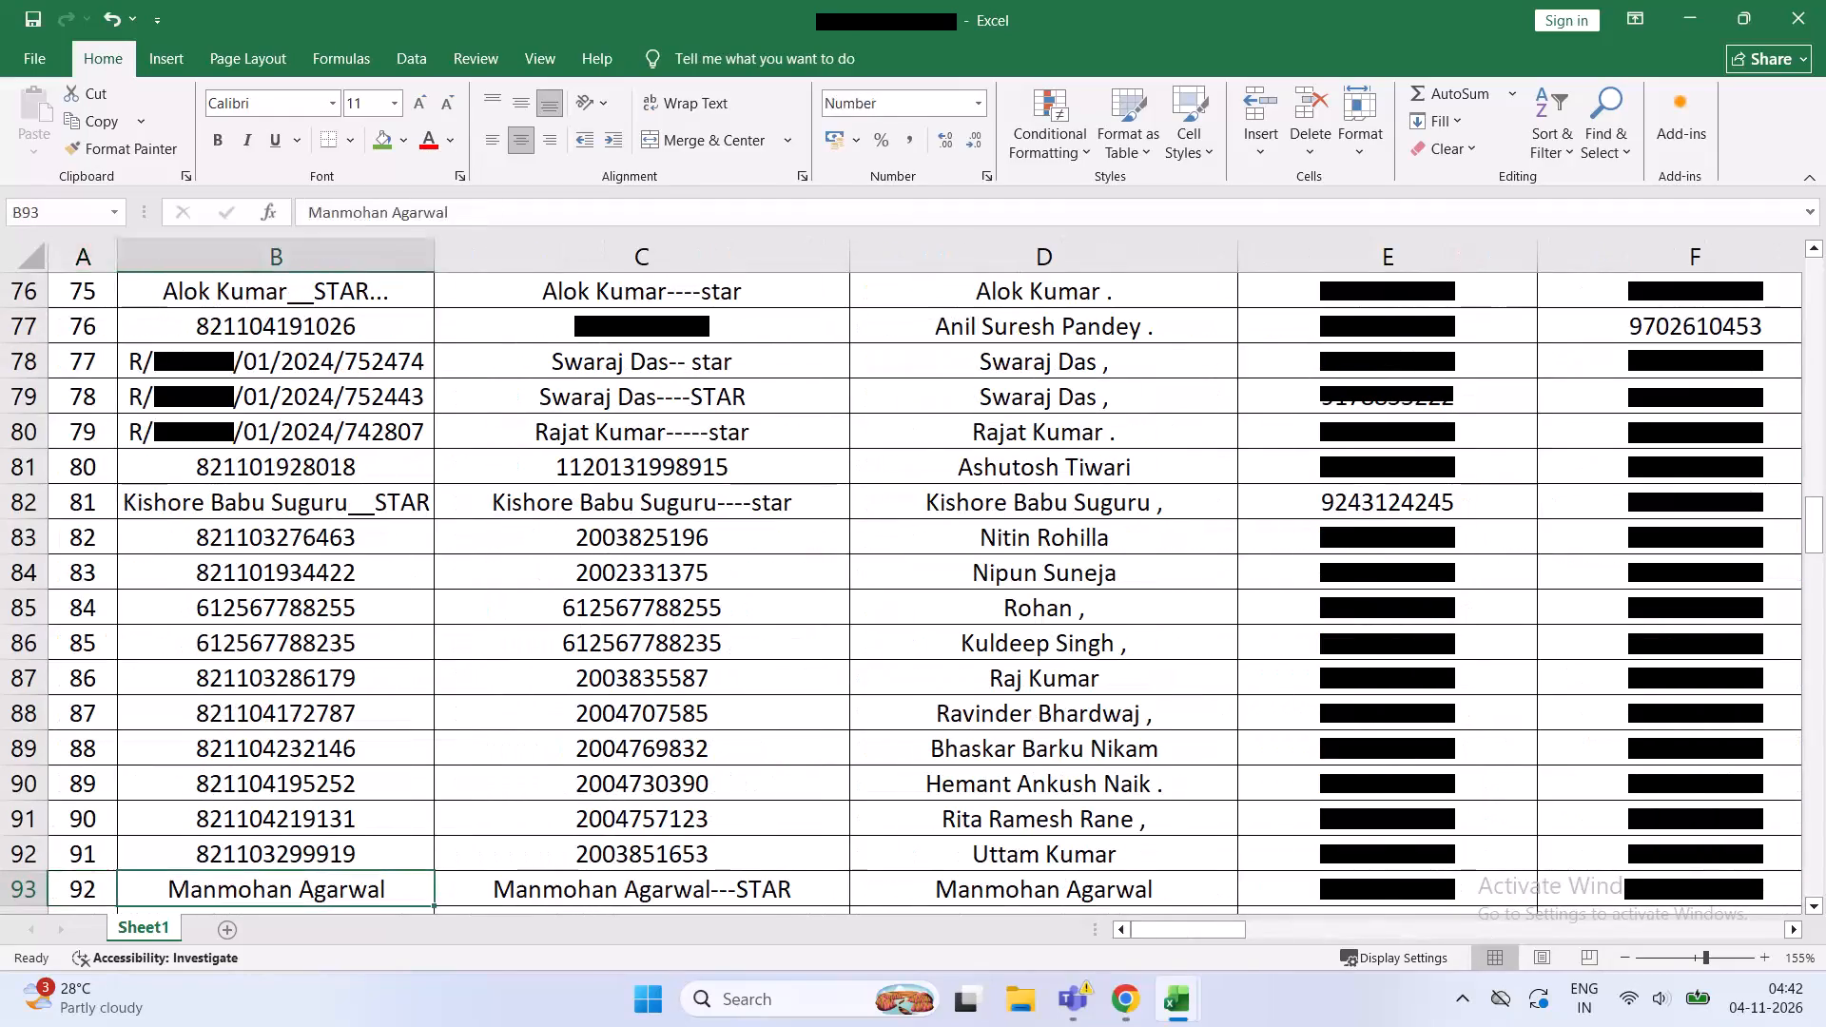
key(Right)
key(Right)
key(Right)
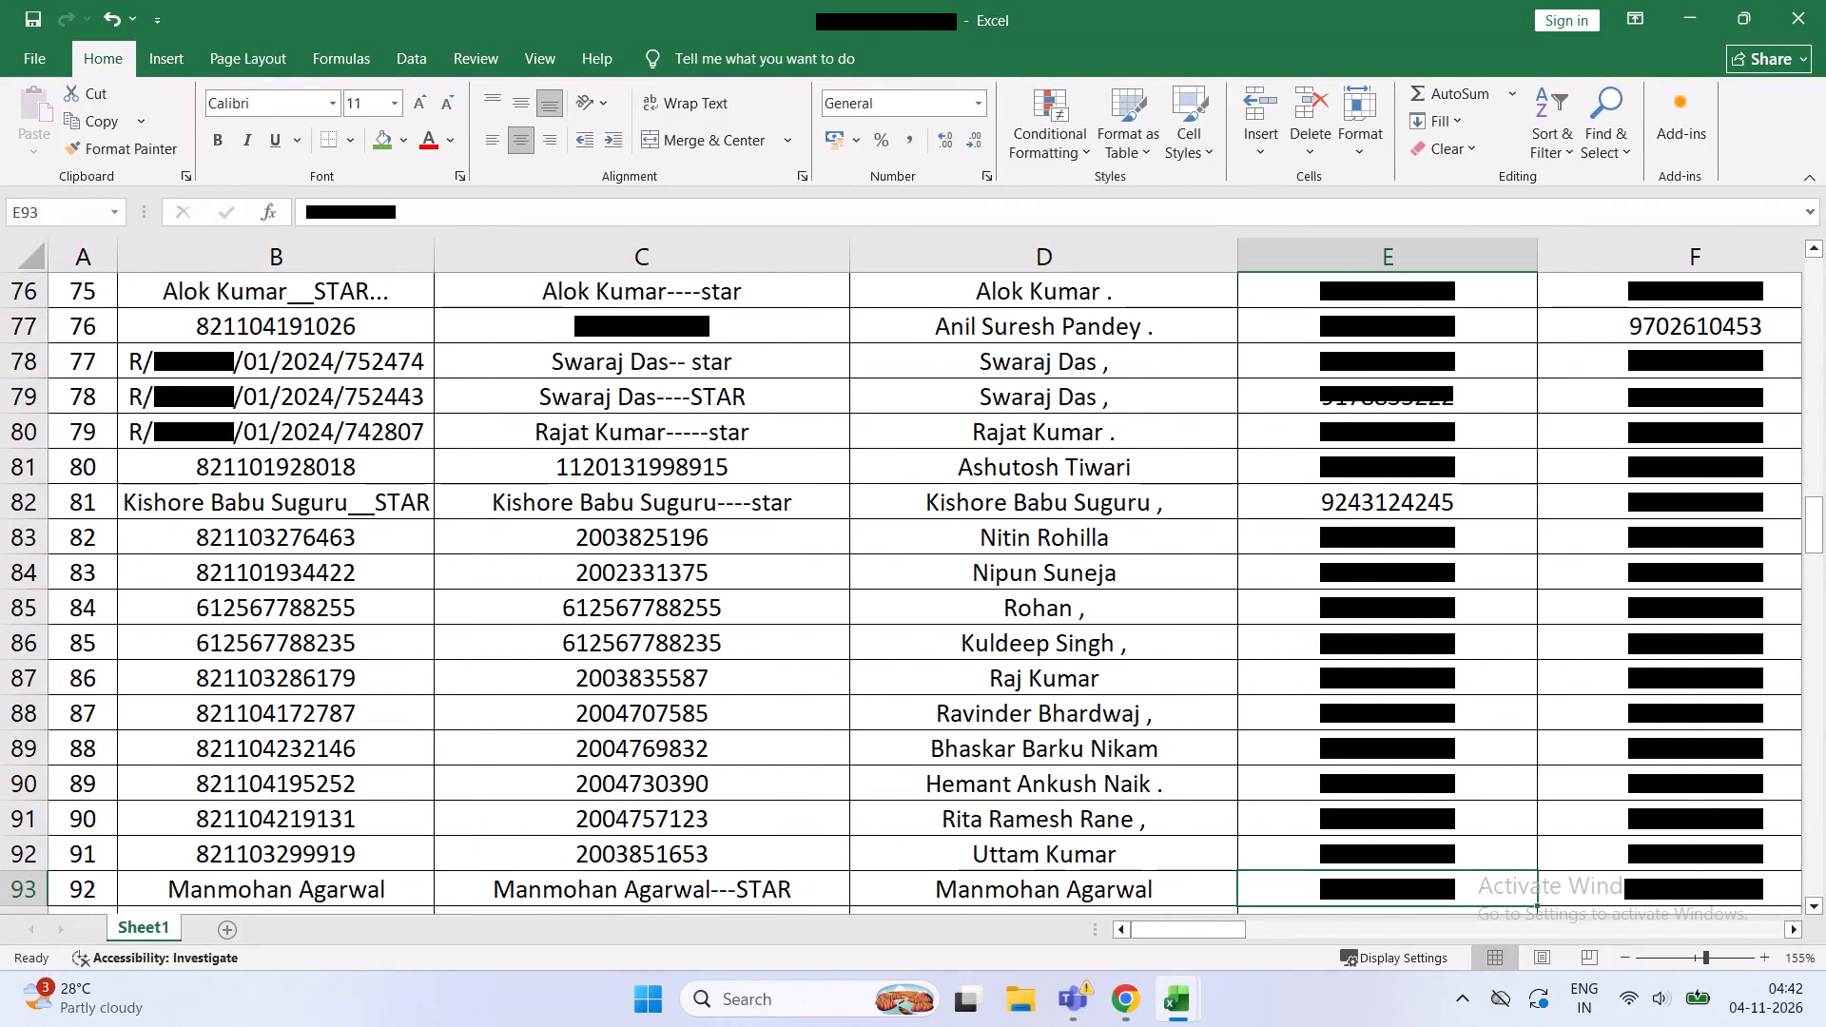
key(Right)
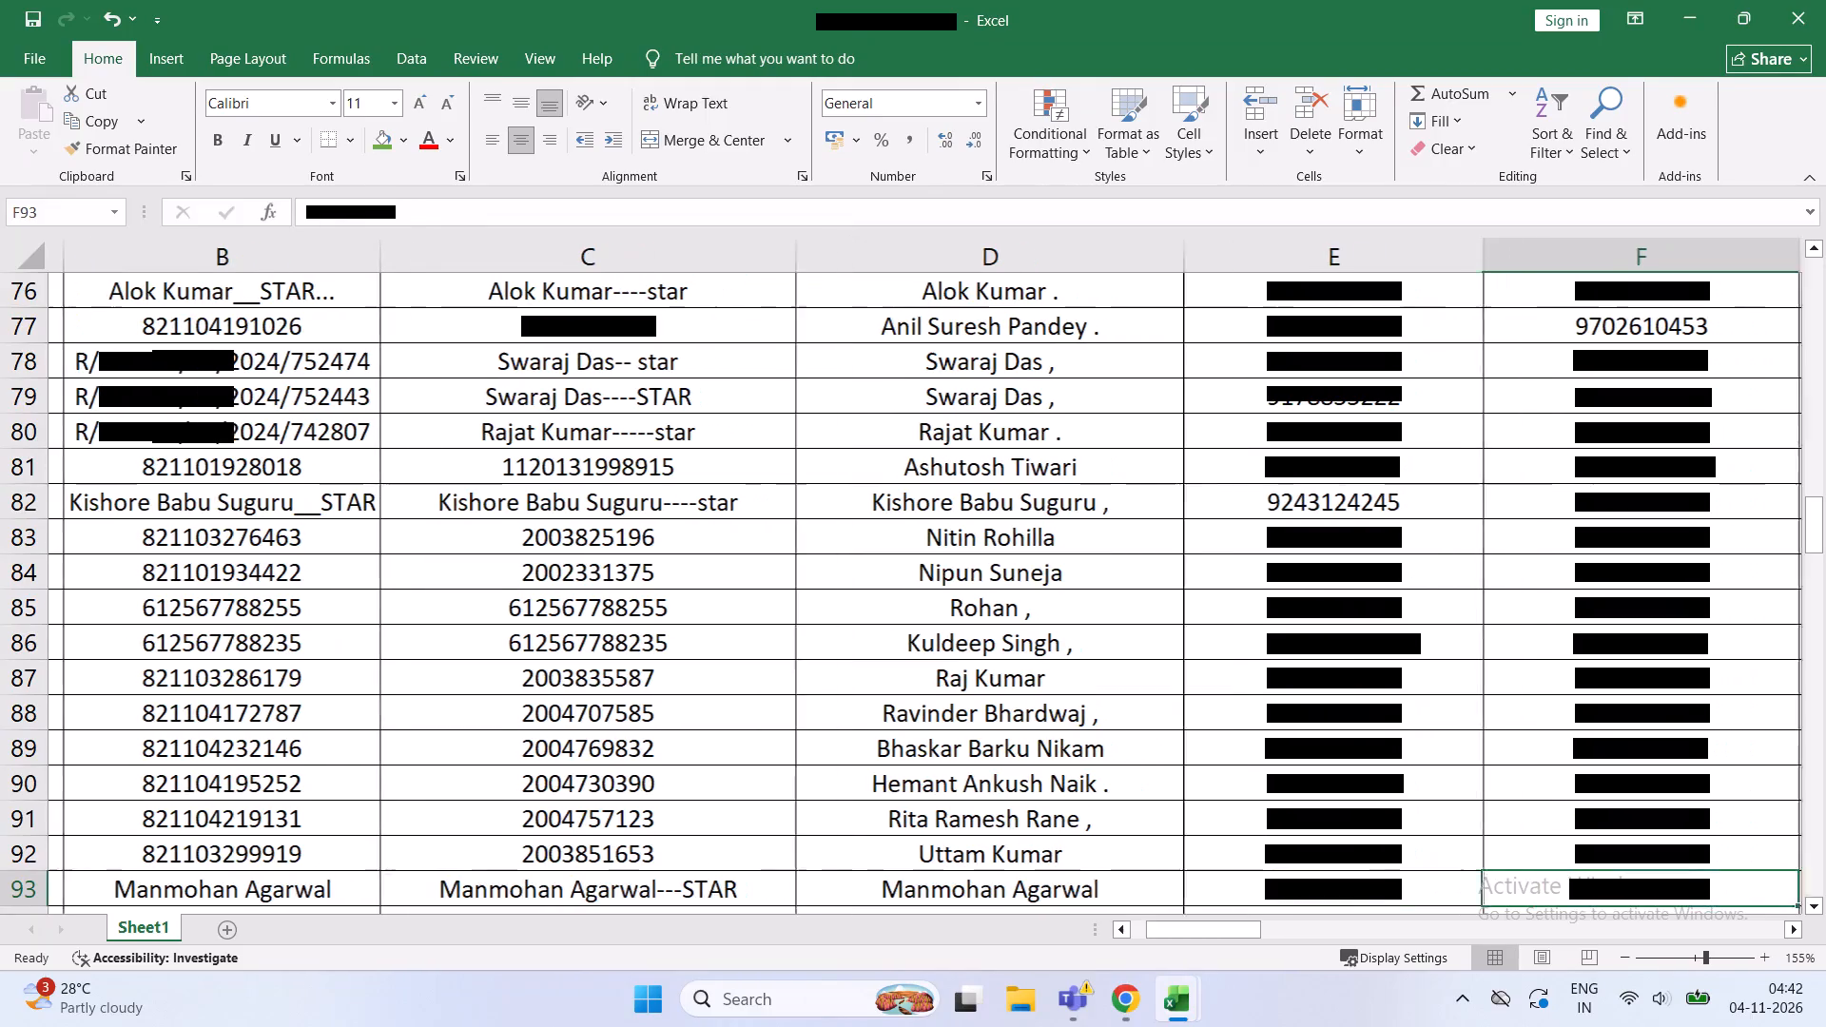
key(Right)
key(Right)
key(Right)
key(Left)
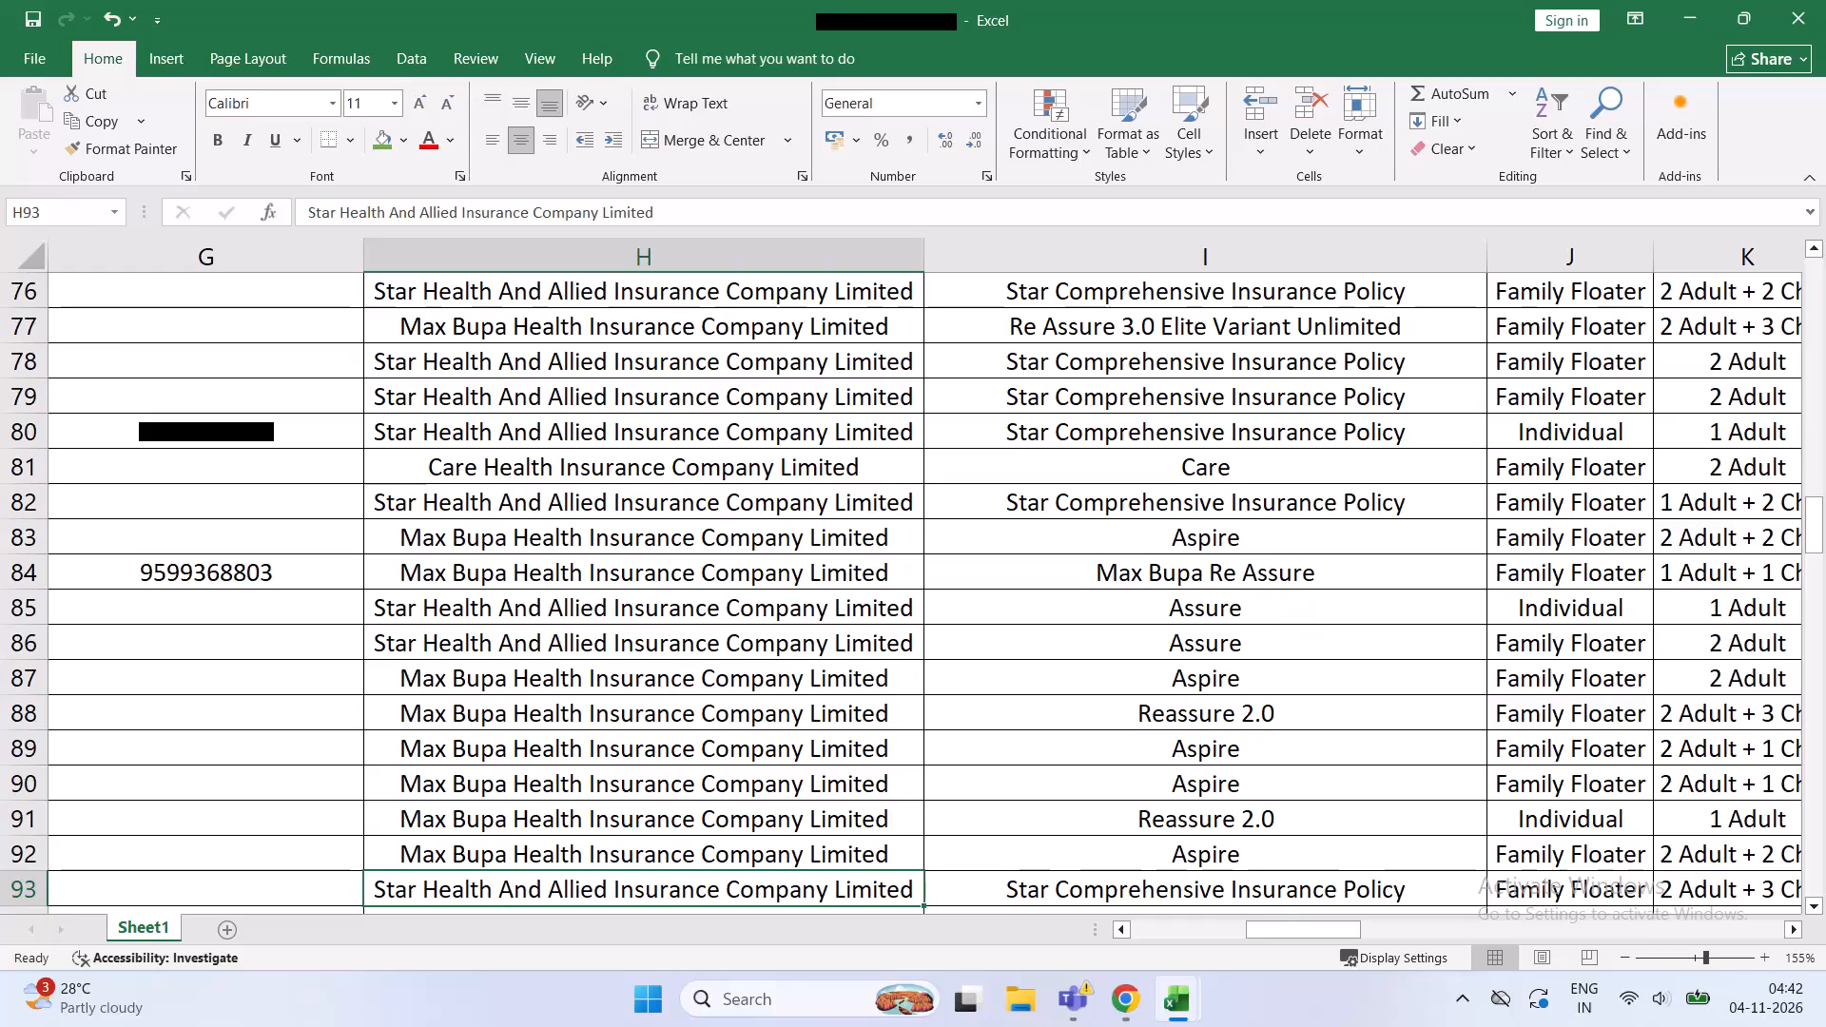
Review row 93 from the plan name in column I through the members, sum insured and policy term to the premium.
key(Right)
key(Right)
key(Right)
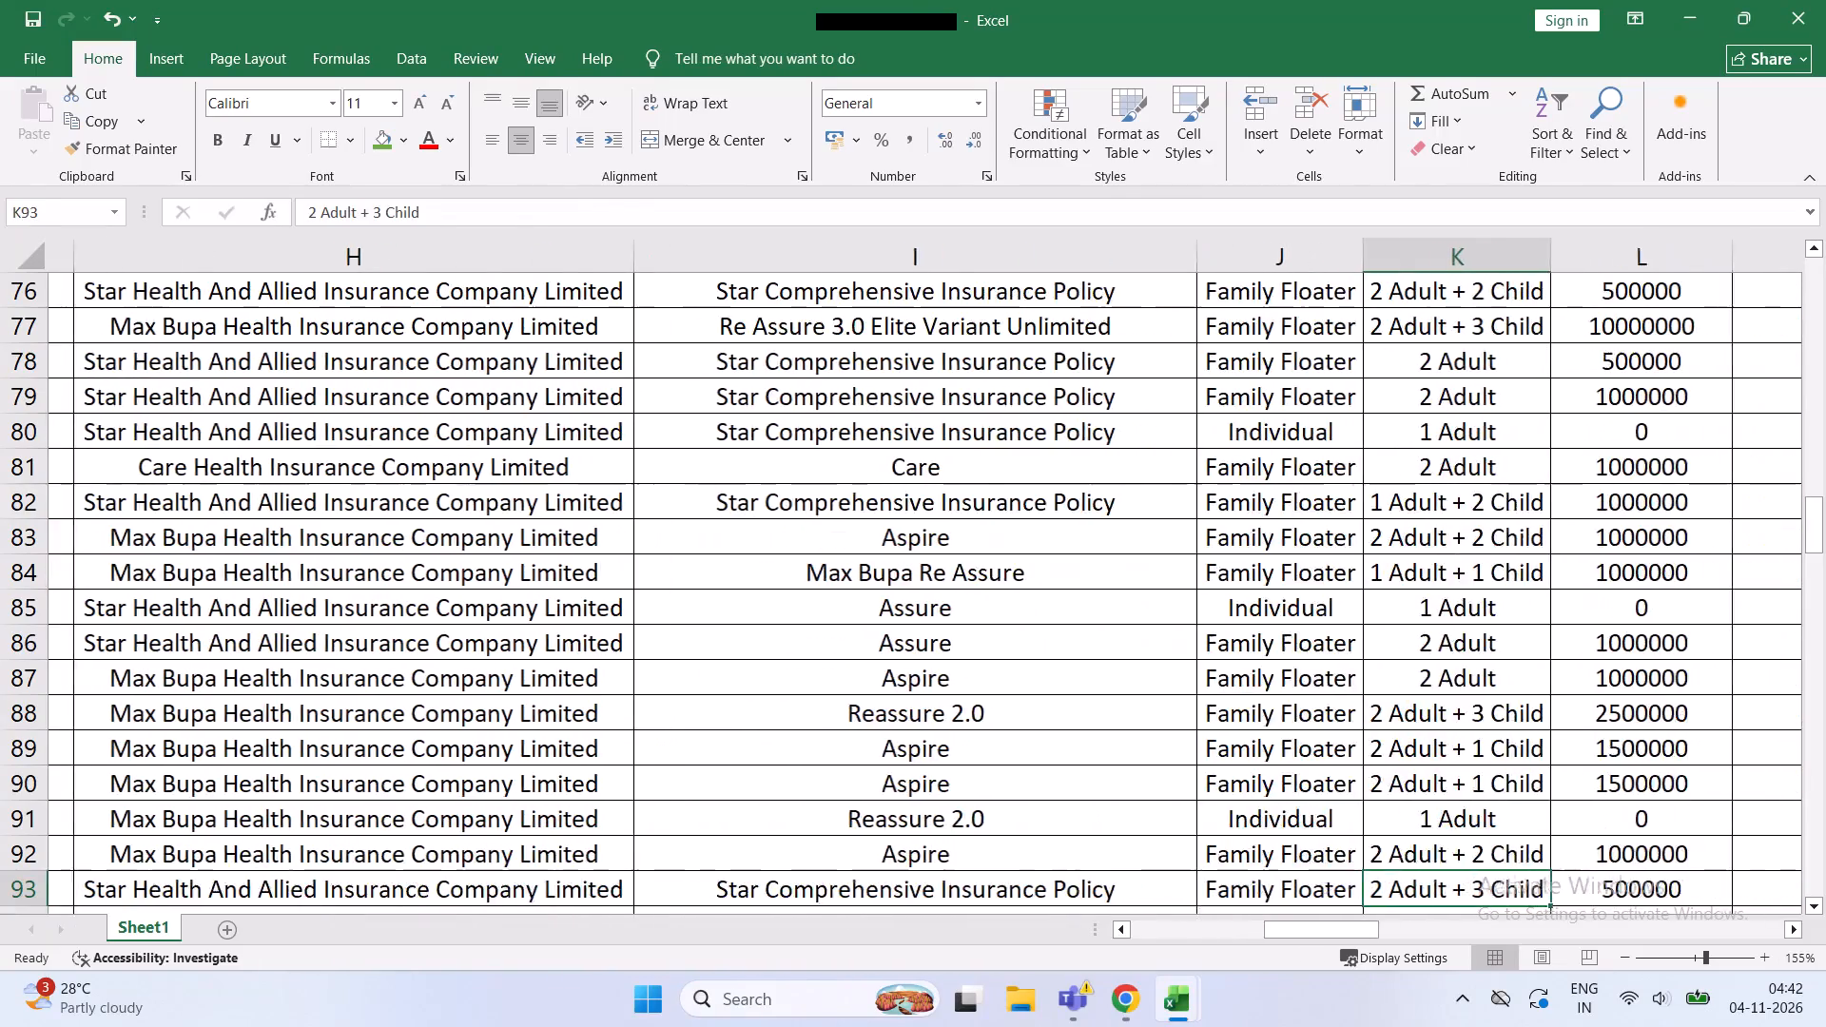
key(Right)
key(Right)
key(Right)
key(Right)
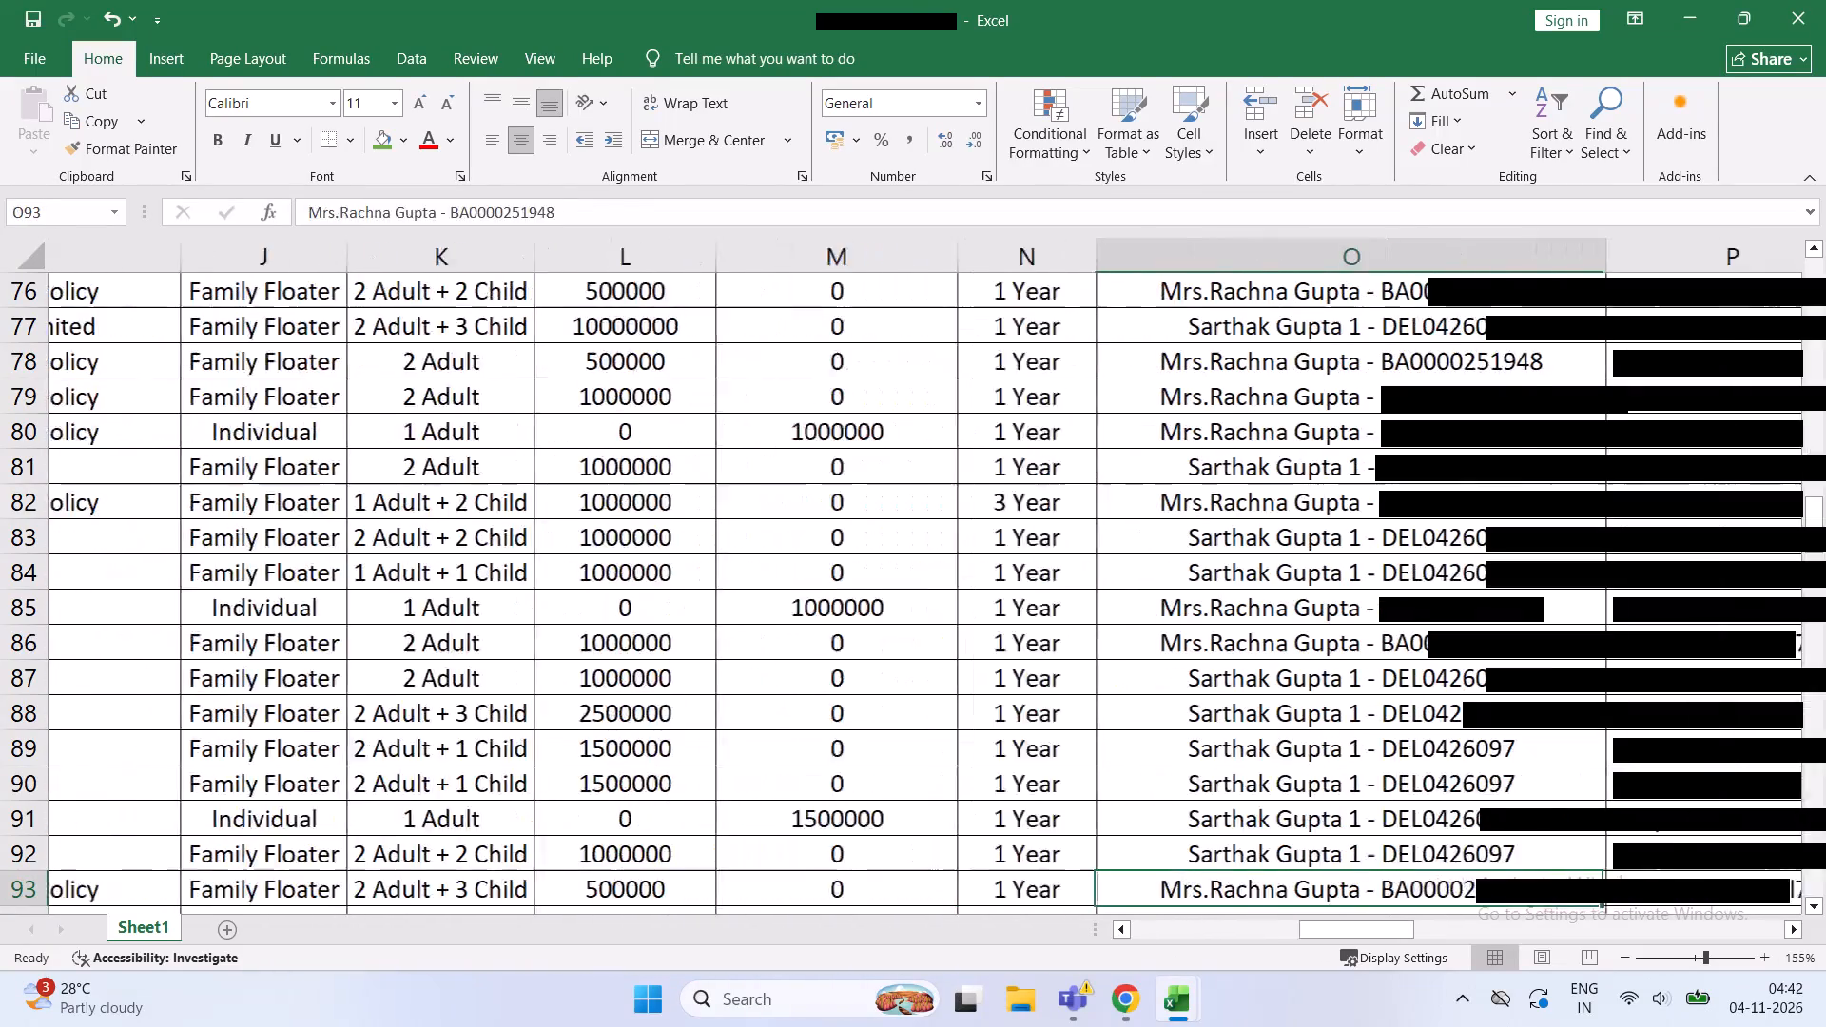
key(Right)
key(Right)
key(Right)
key(Right)
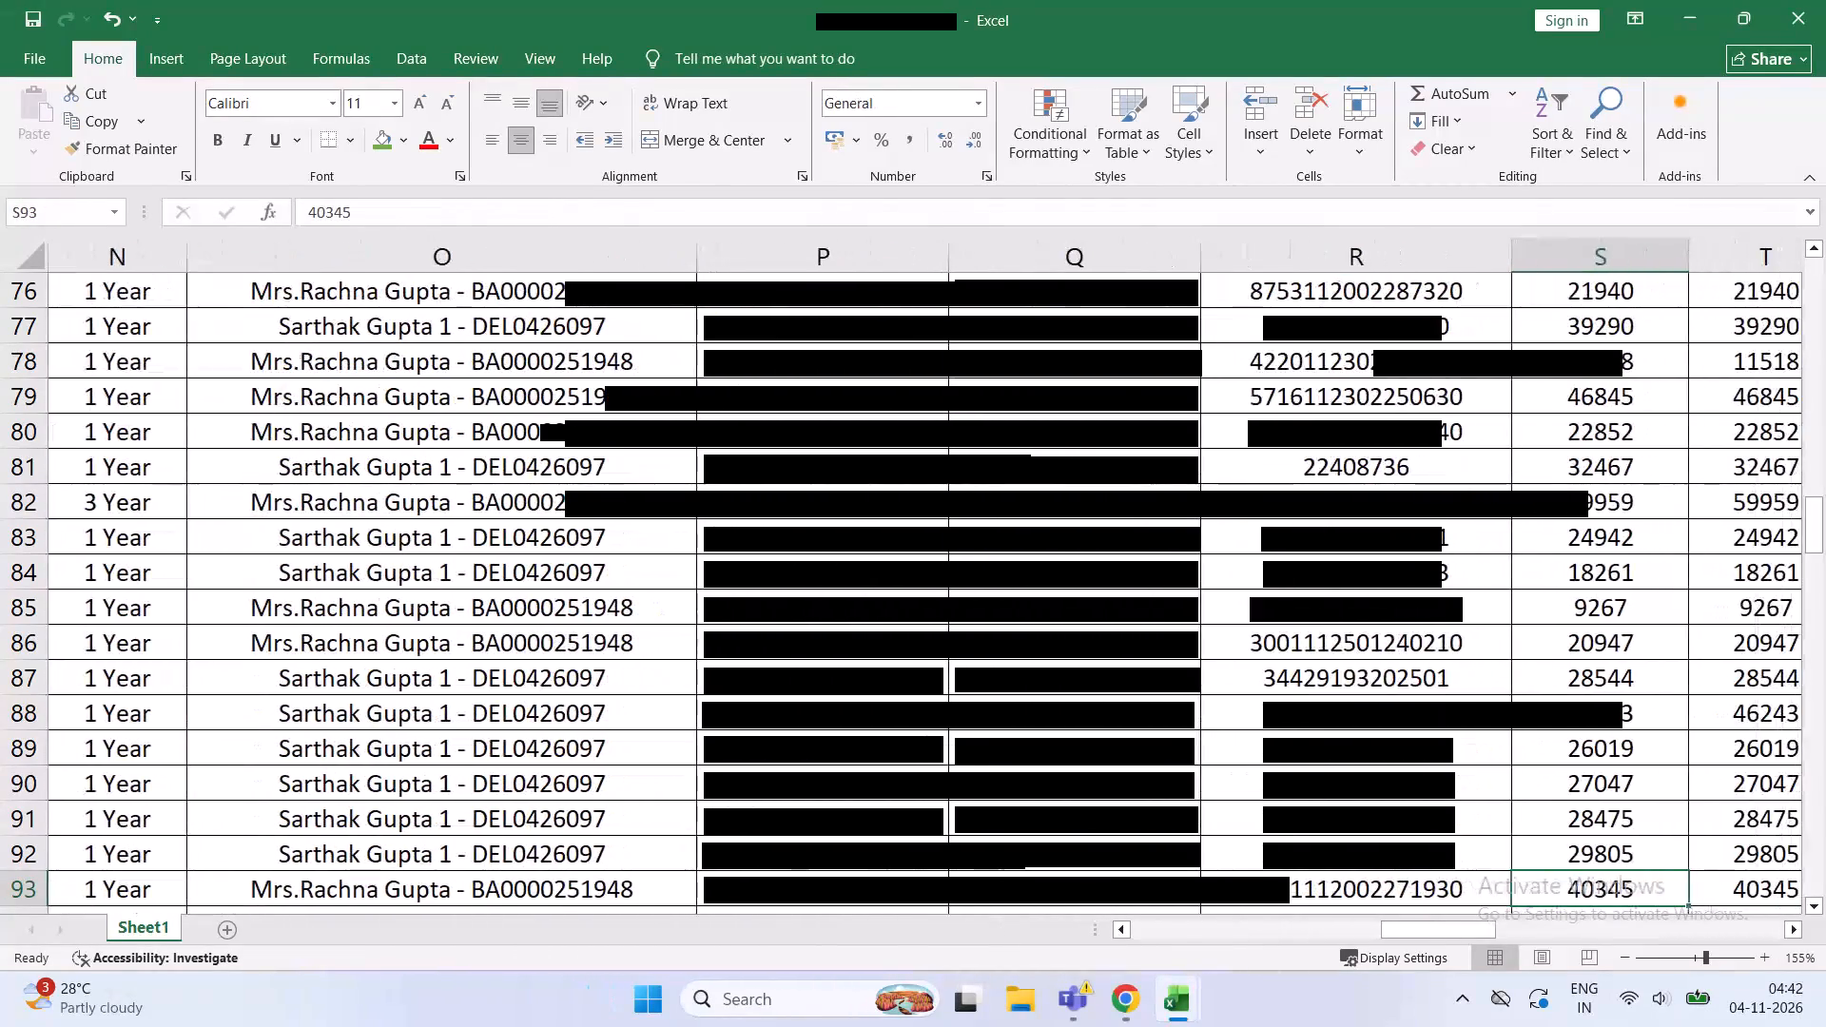
key(Right)
key(Left)
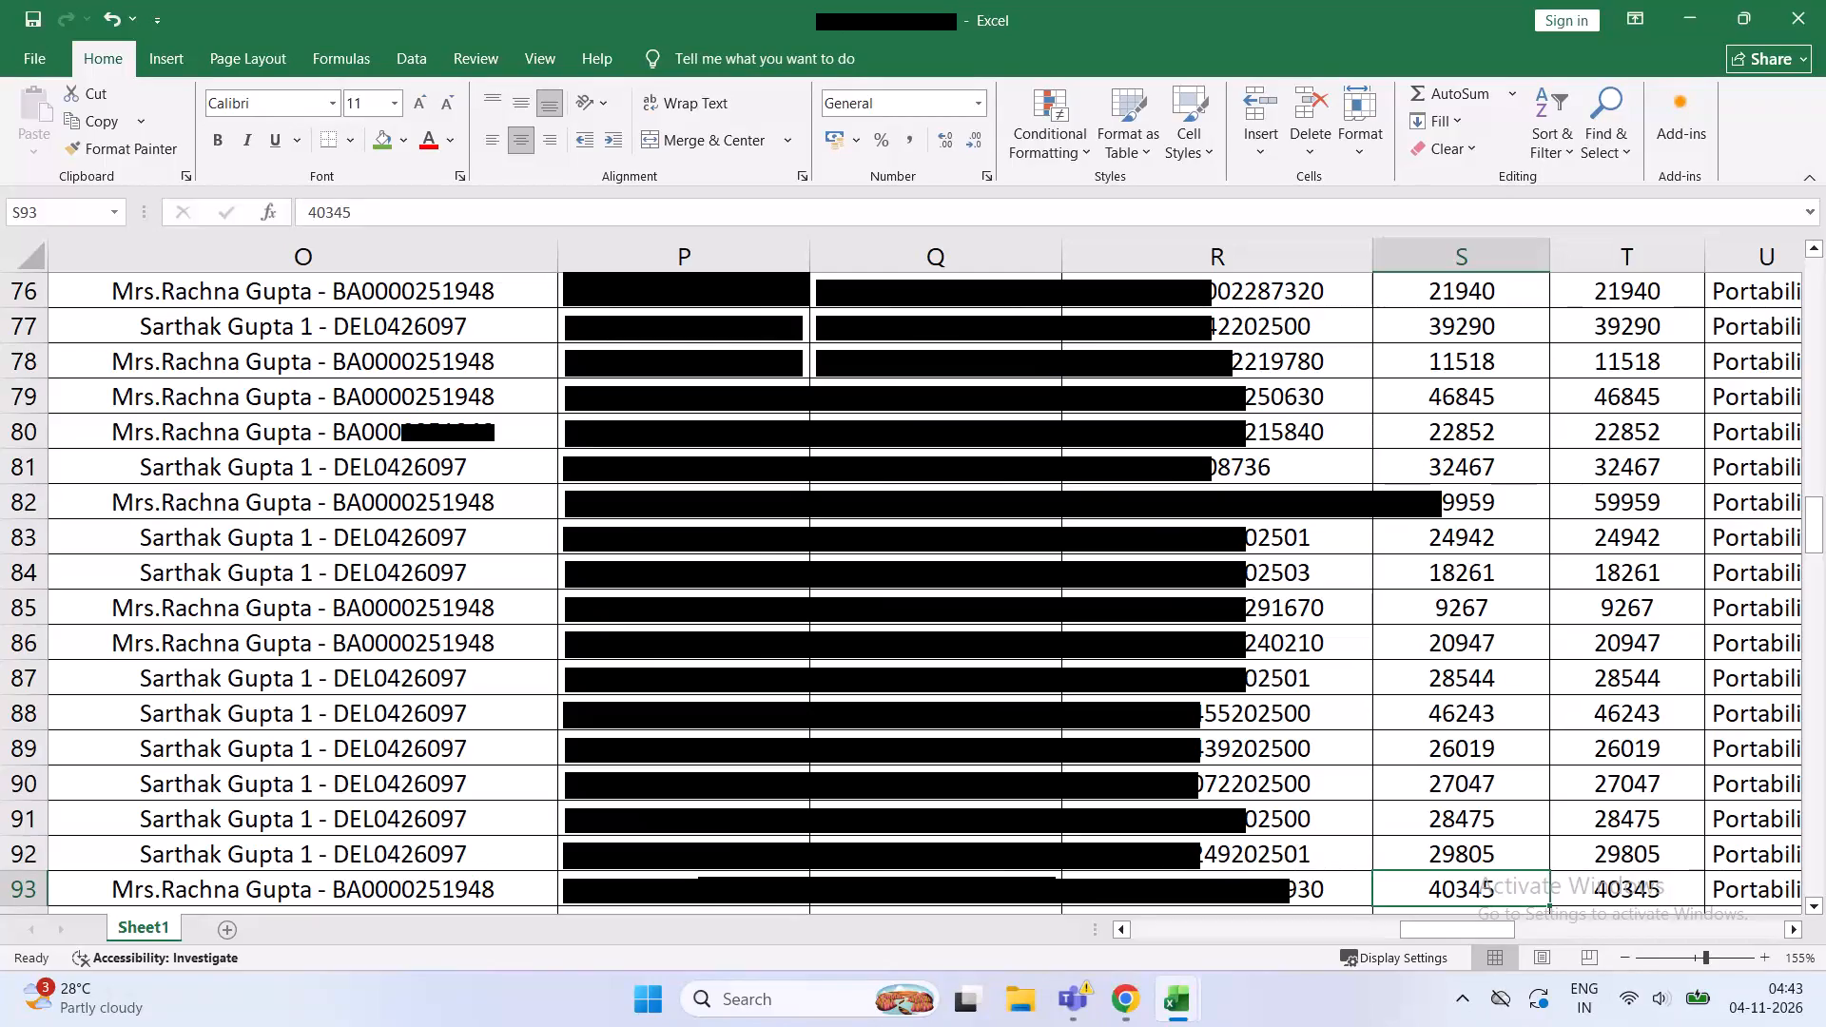
Enter the call remark "renue" for row 93 in cell AE93.
key(Down)
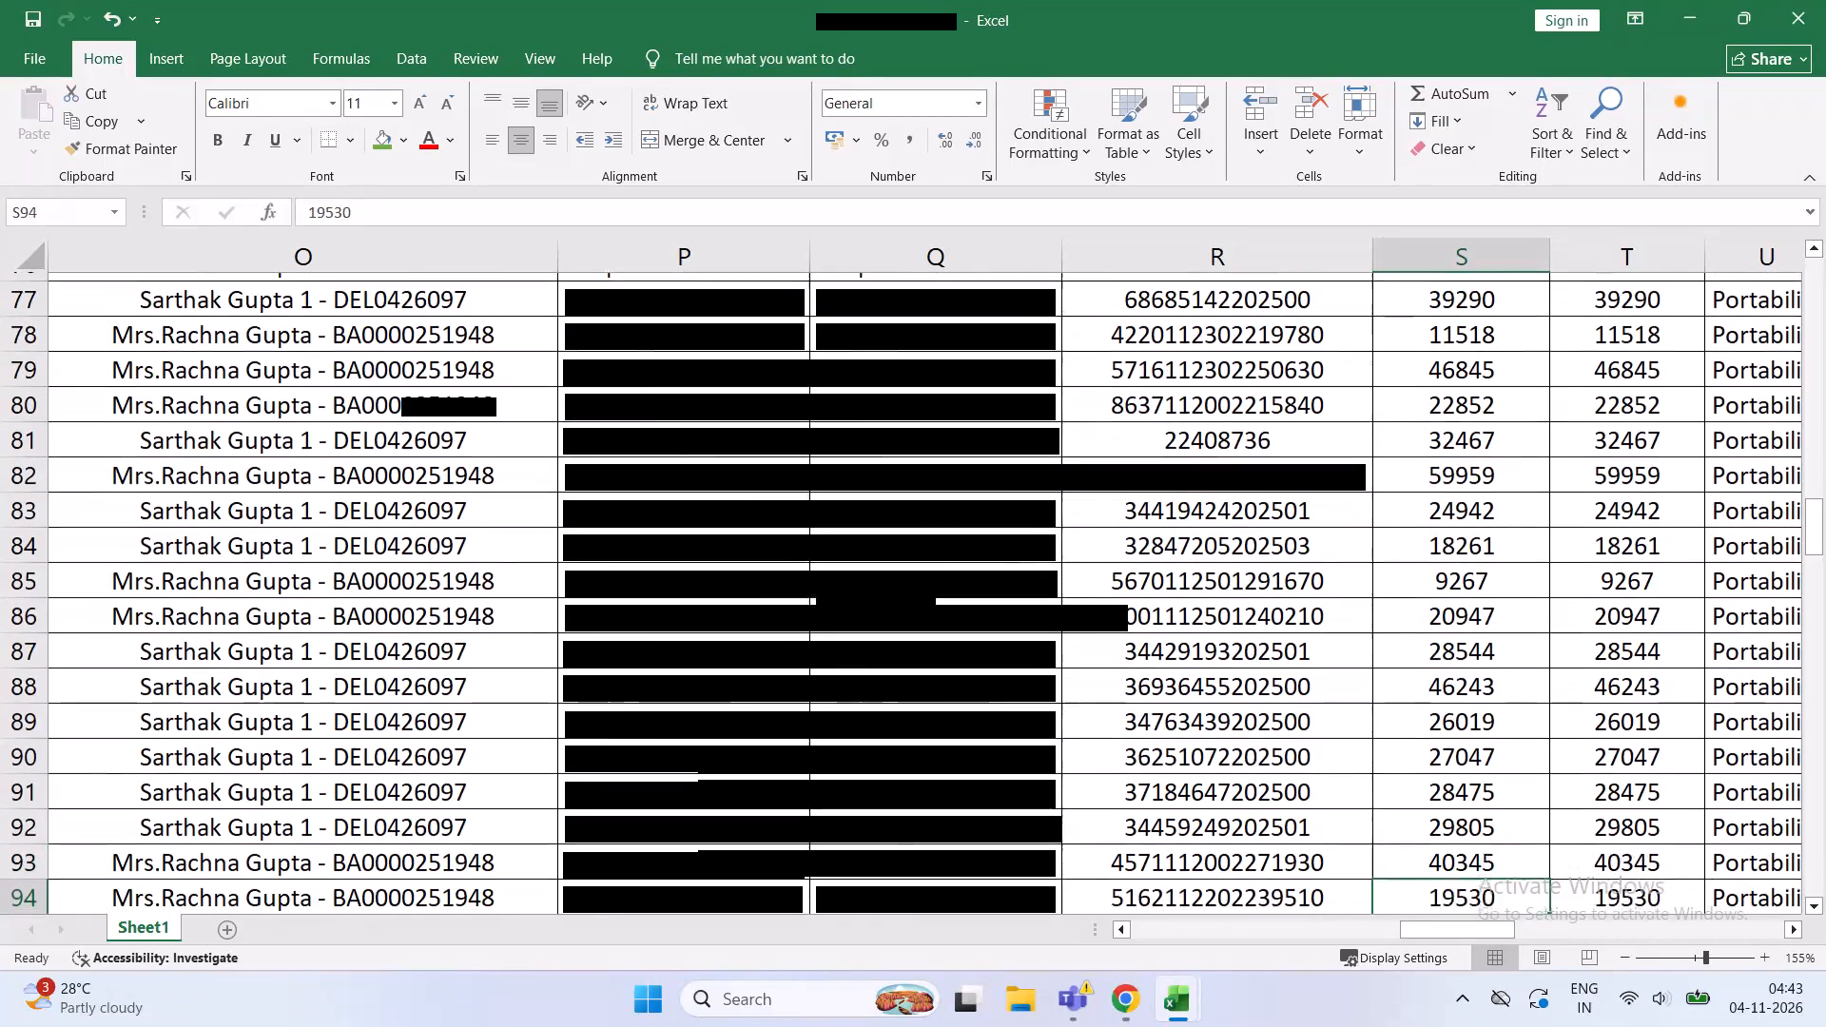
key(Up)
key(Right)
key(Right)
key(Right)
key(Right)
key(Right)
key(Right)
key(Right)
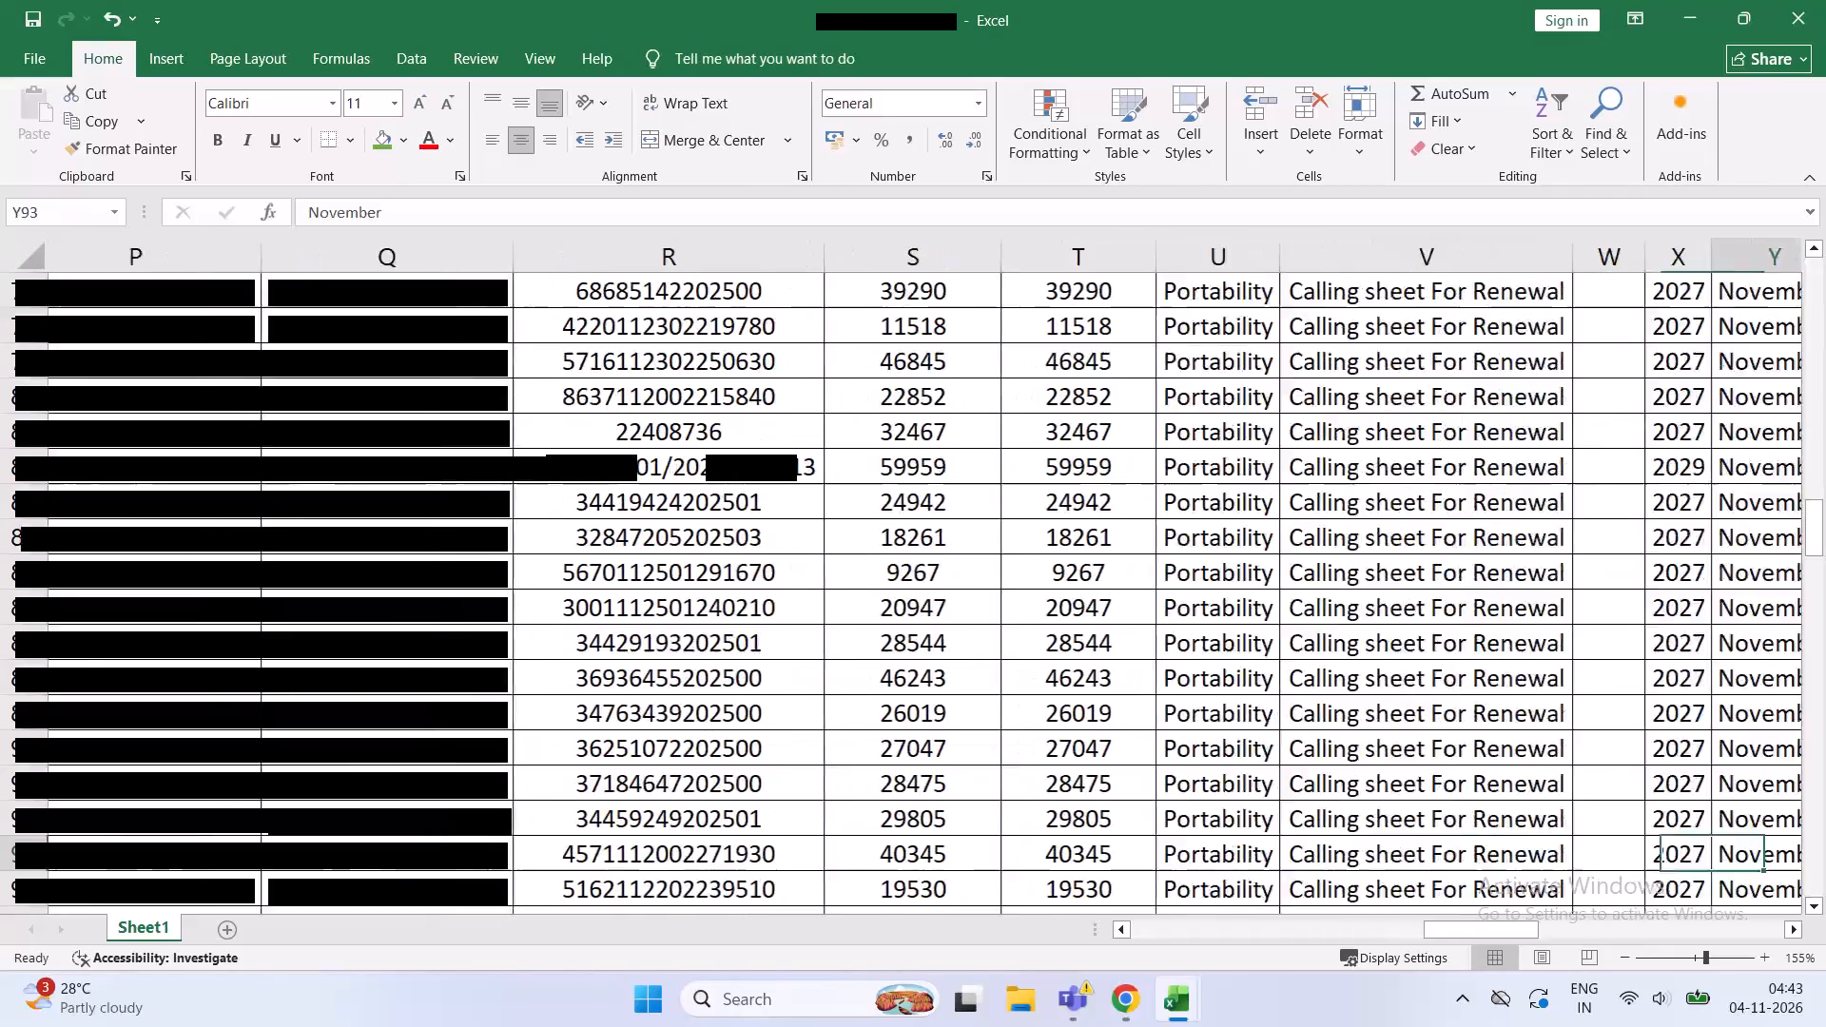
key(Right)
key(Right)
key(Right)
key(Right)
key(Right)
key(Right)
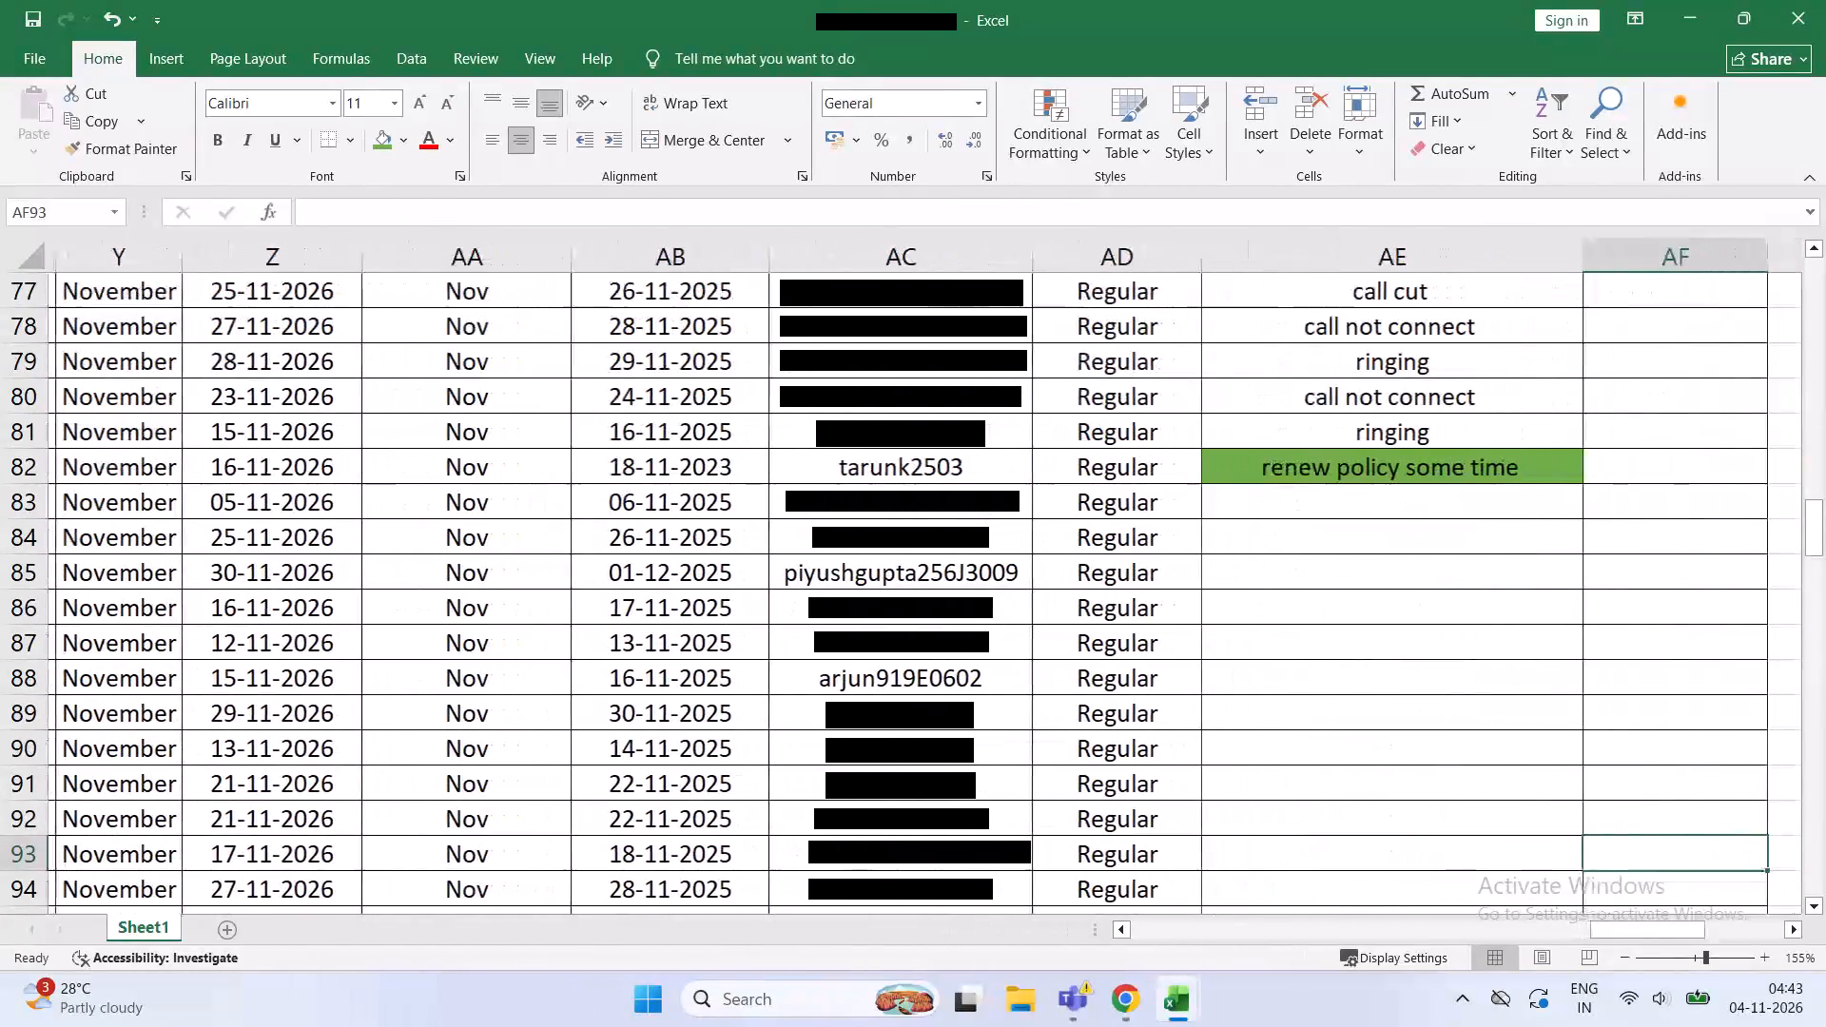
key(Left)
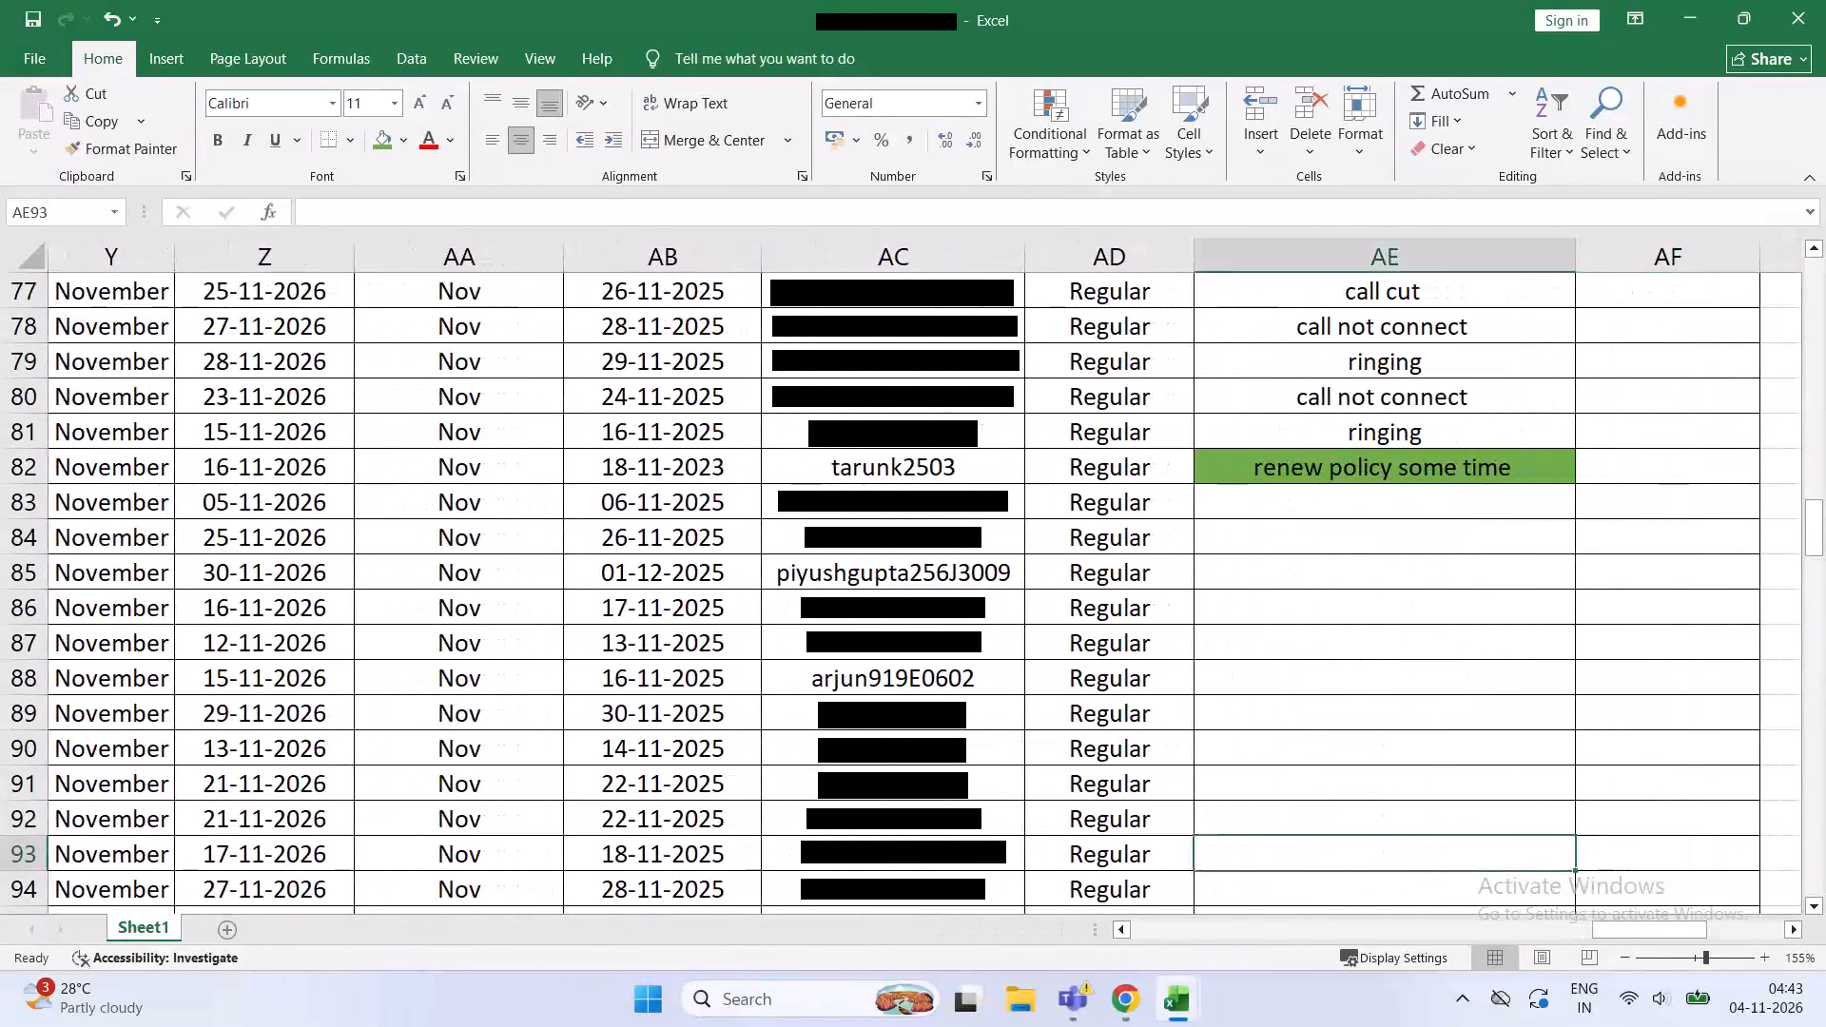
text(re)
text(nue)
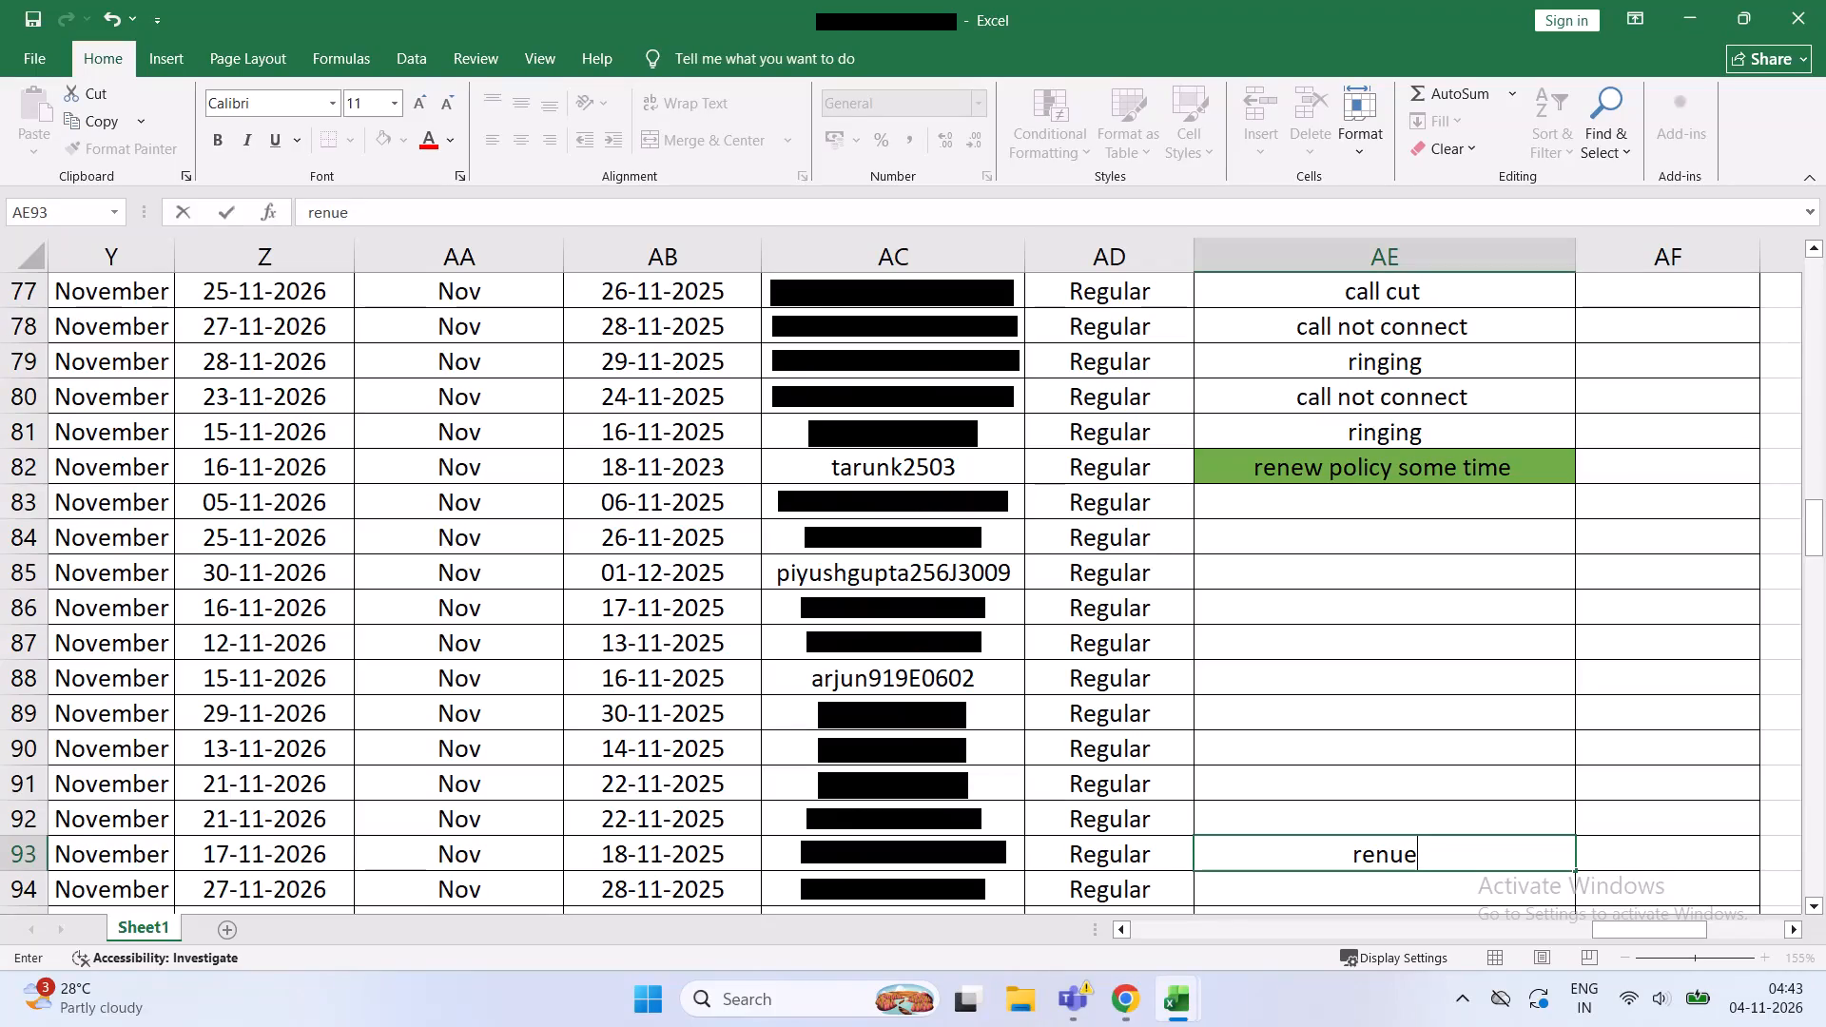
click(1210, 845)
click(1227, 788)
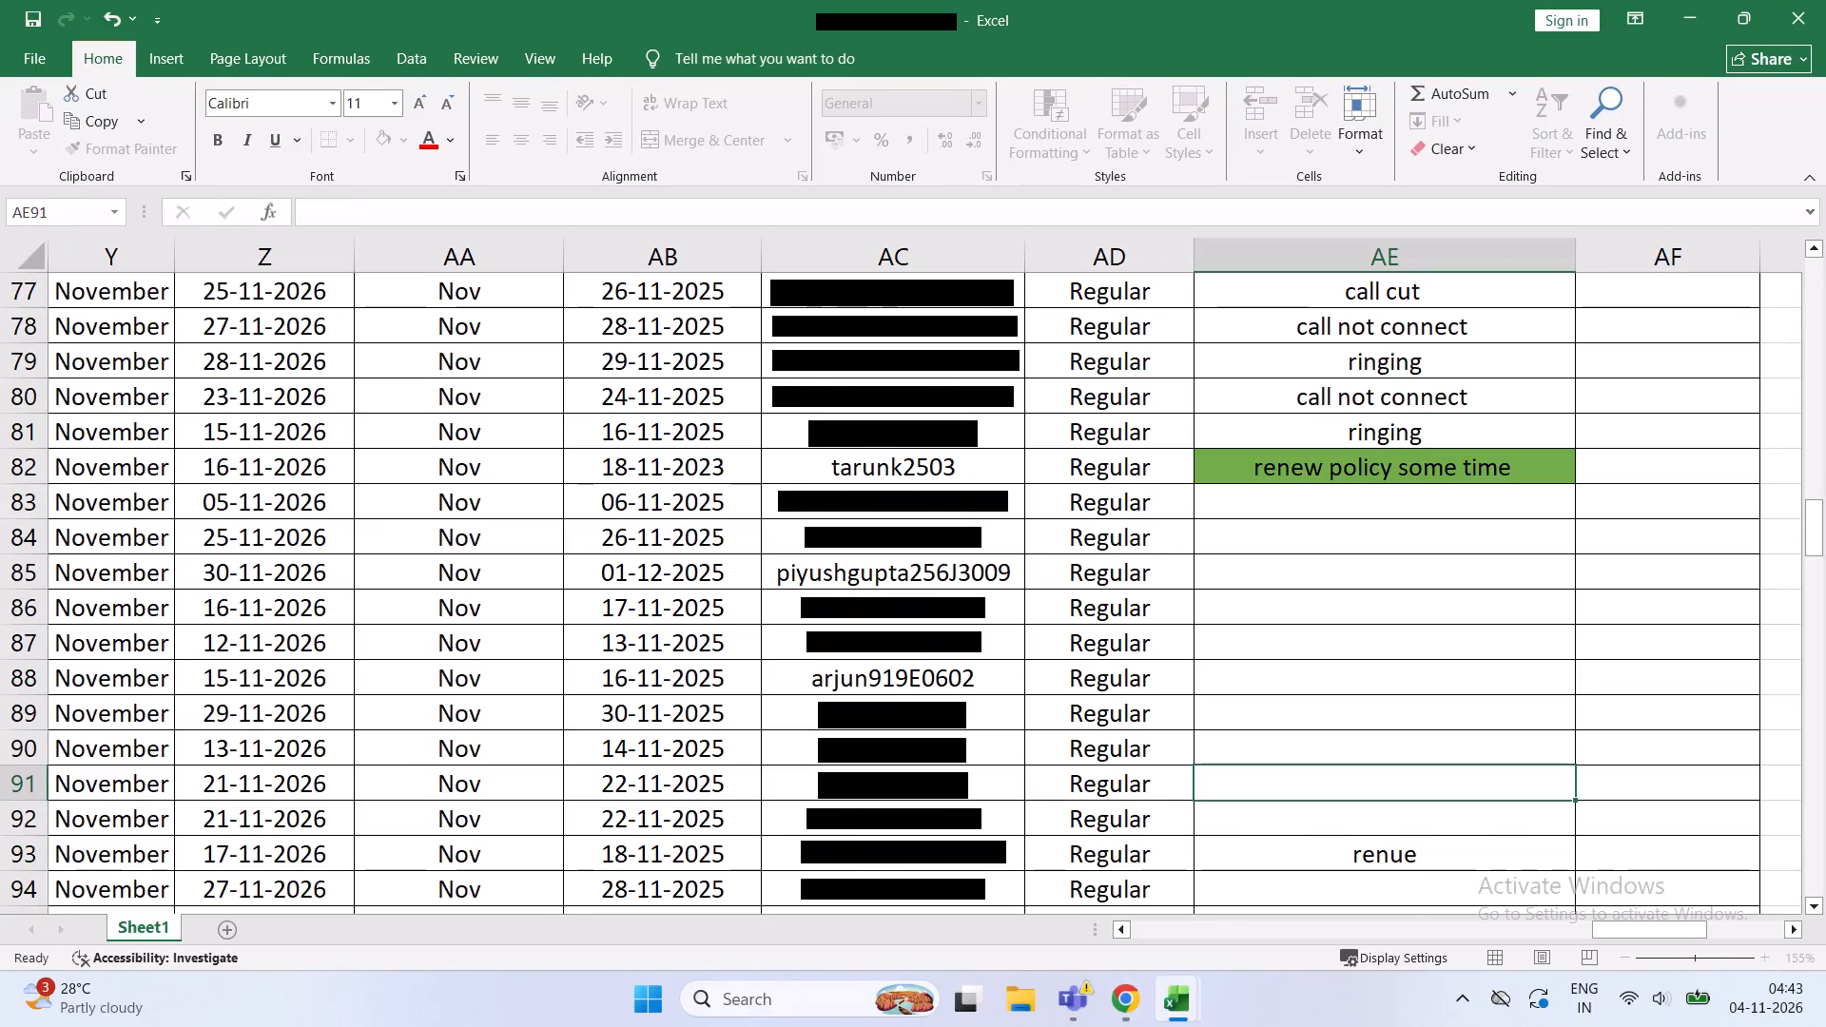
Fill the call remark cell AE93, "renue", with green.
click(1214, 857)
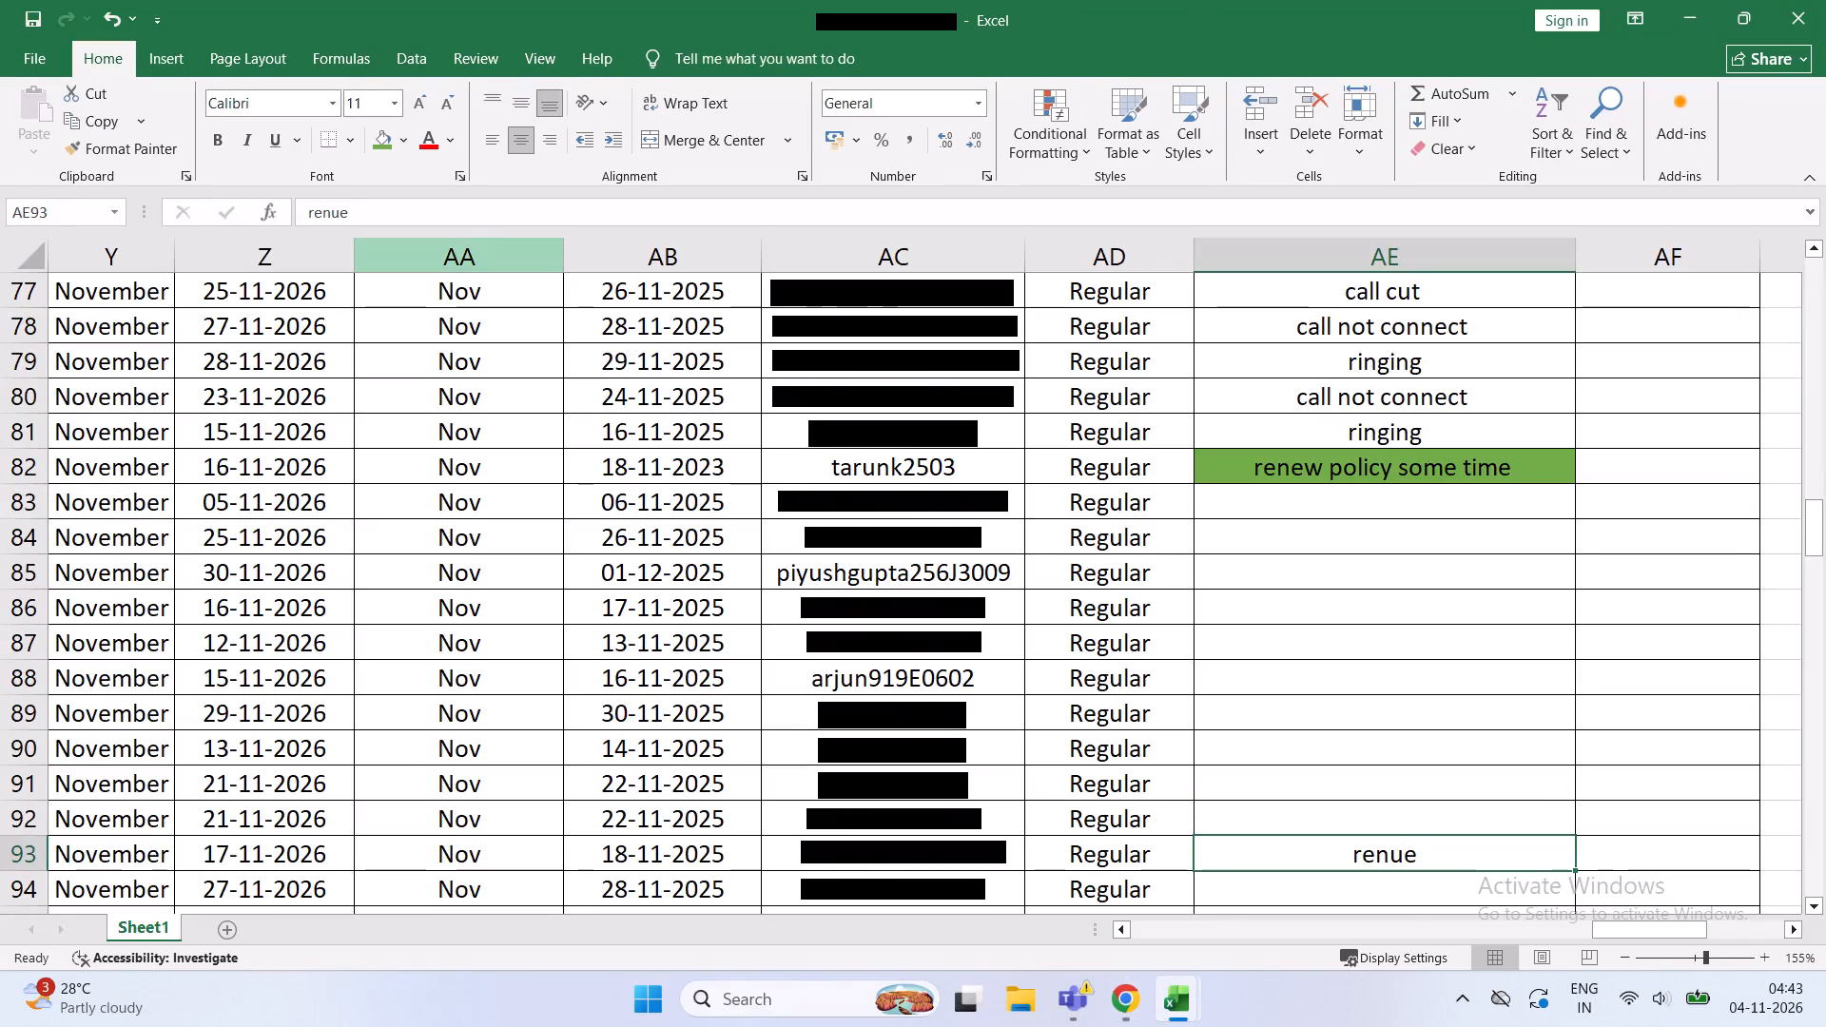
click(381, 134)
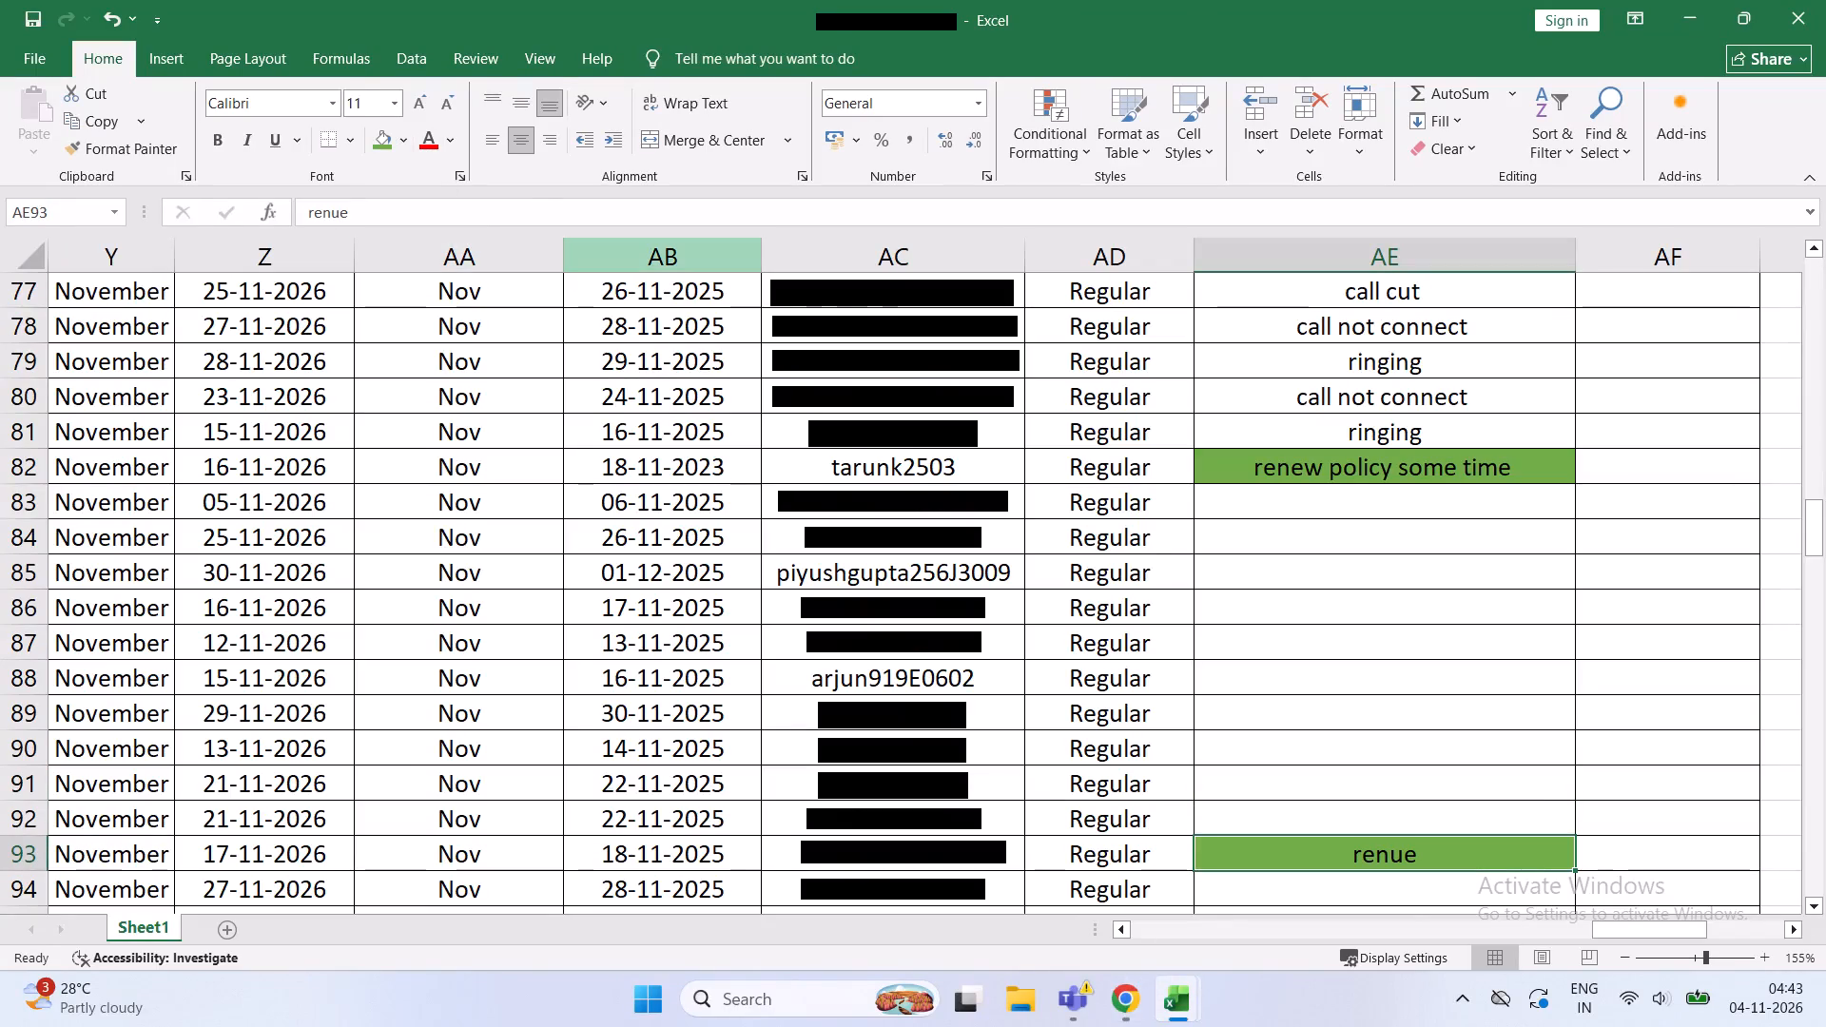
Review row 93 backwards from the call remark through the premium, policy term and plan name to the contact number in column E.
click(1163, 863)
key(Left)
key(Left)
key(Left)
key(Left)
key(Left)
key(Left)
key(Left)
key(Left)
key(Left)
key(Left)
key(Left)
key(Left)
key(Left)
key(Left)
key(Left)
key(Left)
key(Left)
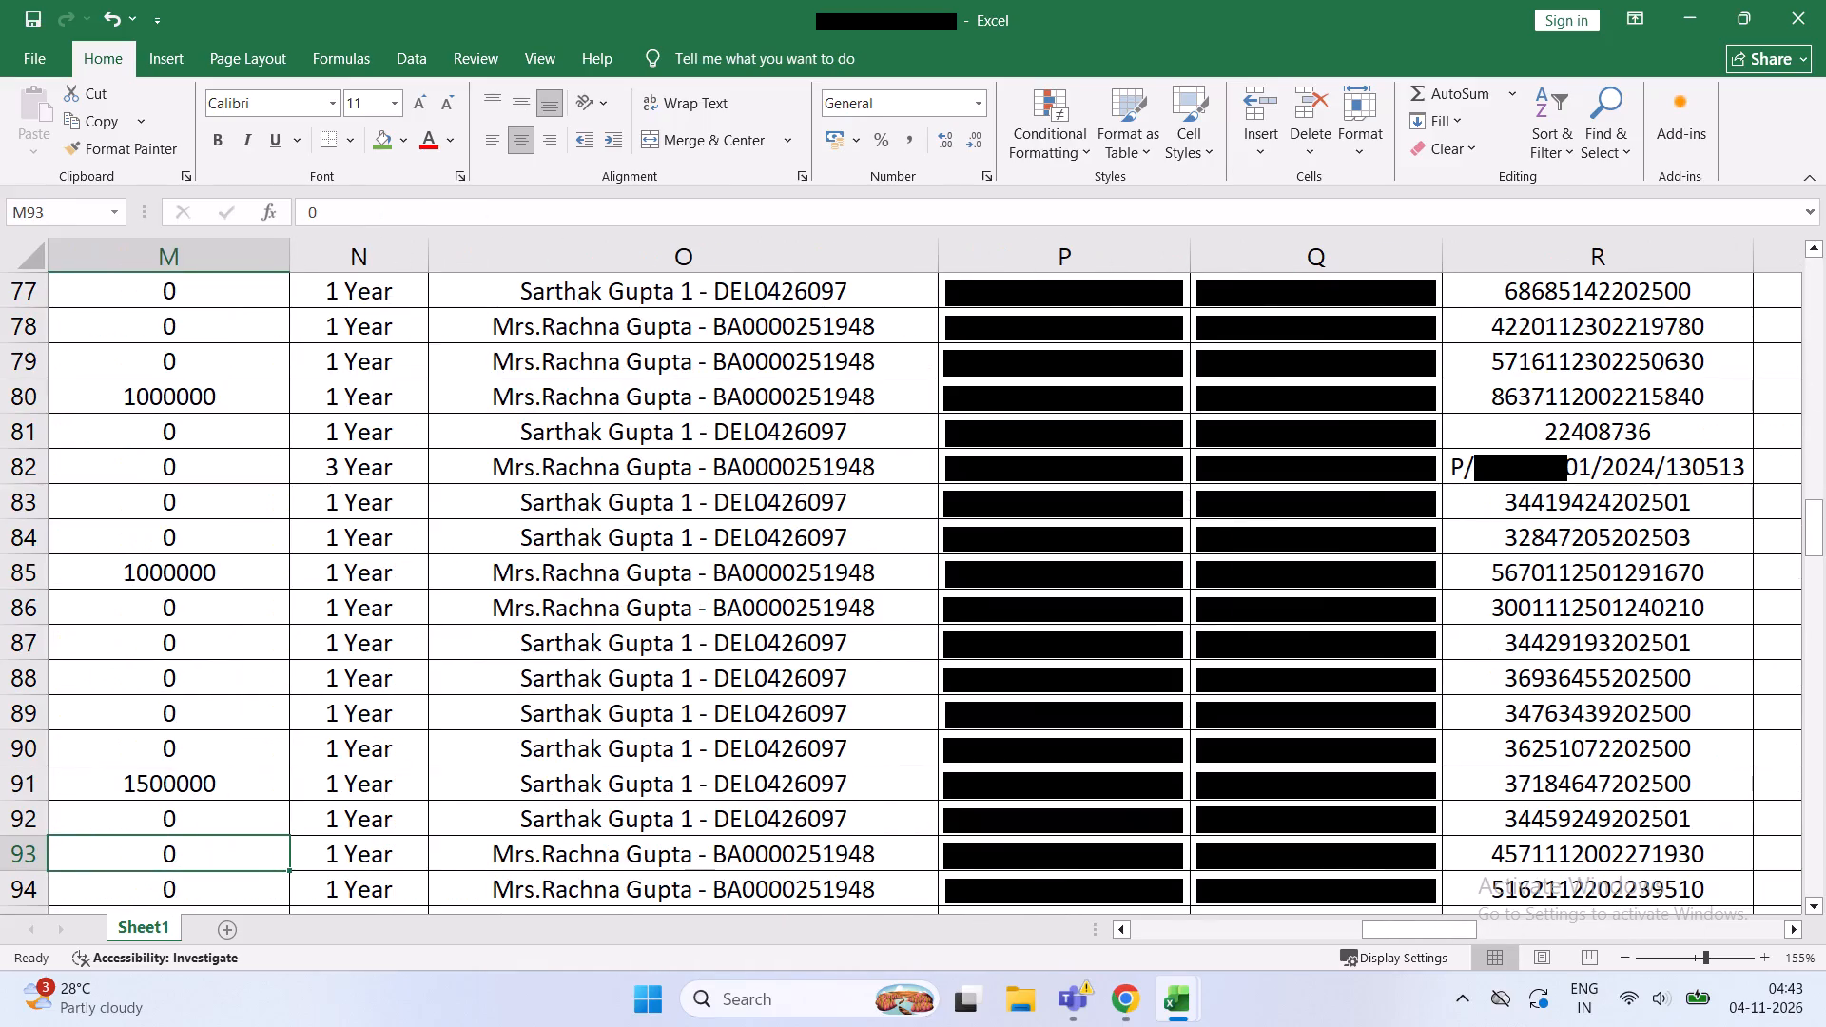
key(Right)
key(Left)
key(Left)
key(Left)
key(Left)
key(Left)
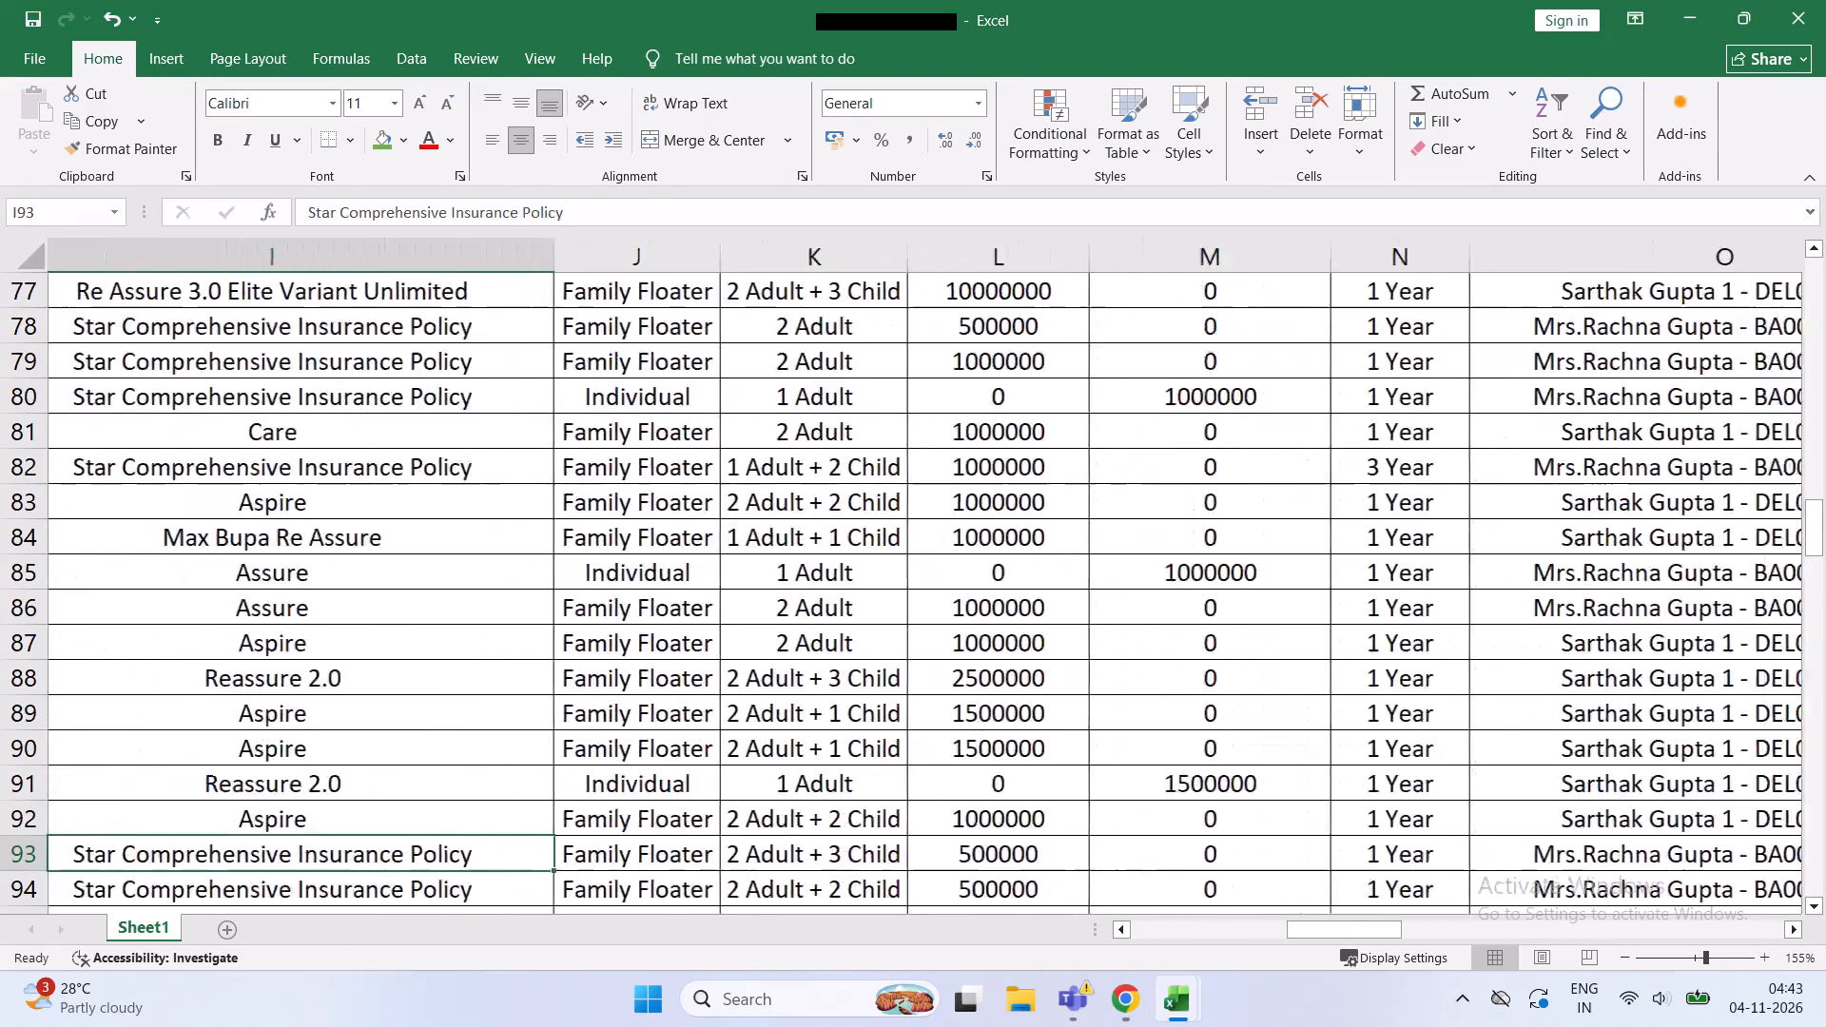
key(Left)
key(Left)
key(Left)
key(Left)
Review row 93 from the contact numbers through the insurer, plan and sum insured to the premium in column S.
key(Right)
key(Right)
key(Right)
key(Right)
key(Right)
key(Right)
key(Right)
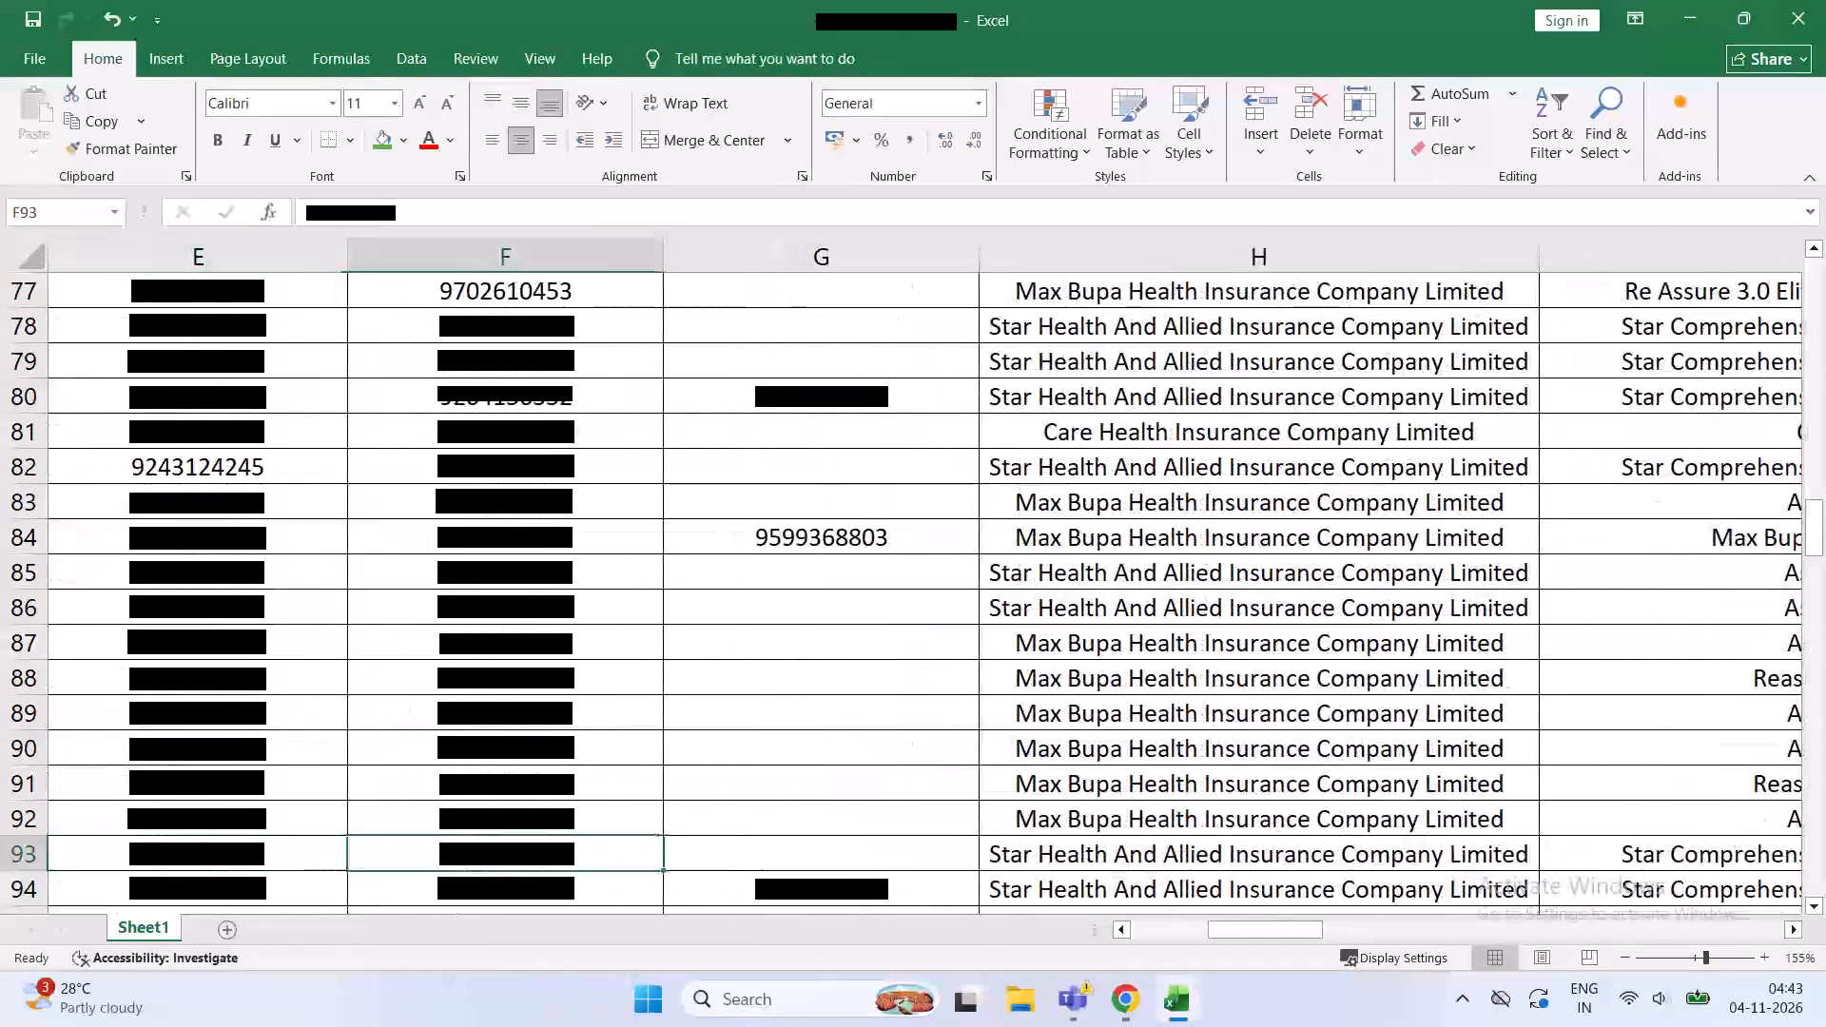
key(Right)
key(Right)
key(Right)
key(Right)
key(Right)
key(Right)
key(Right)
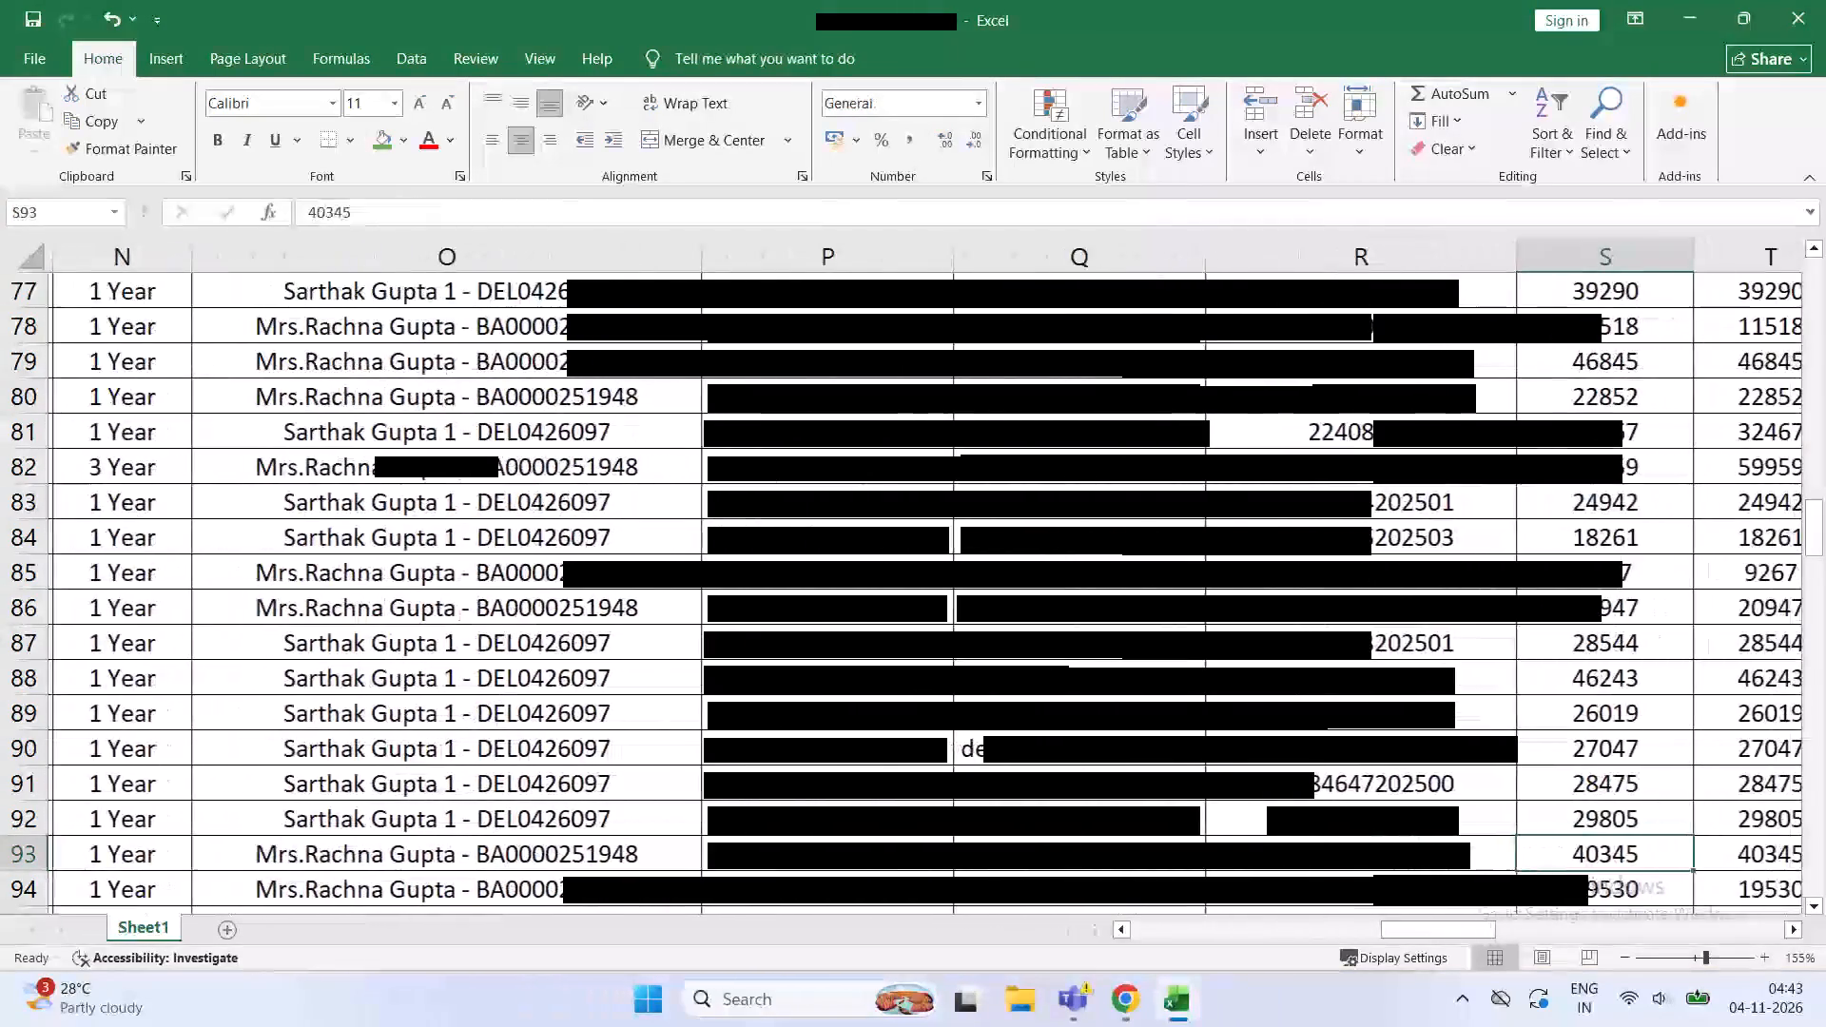
key(Right)
key(Left)
Check the column S premiums from row 94 to row 98, coming back to row 96.
key(Down)
key(Down)
key(Down)
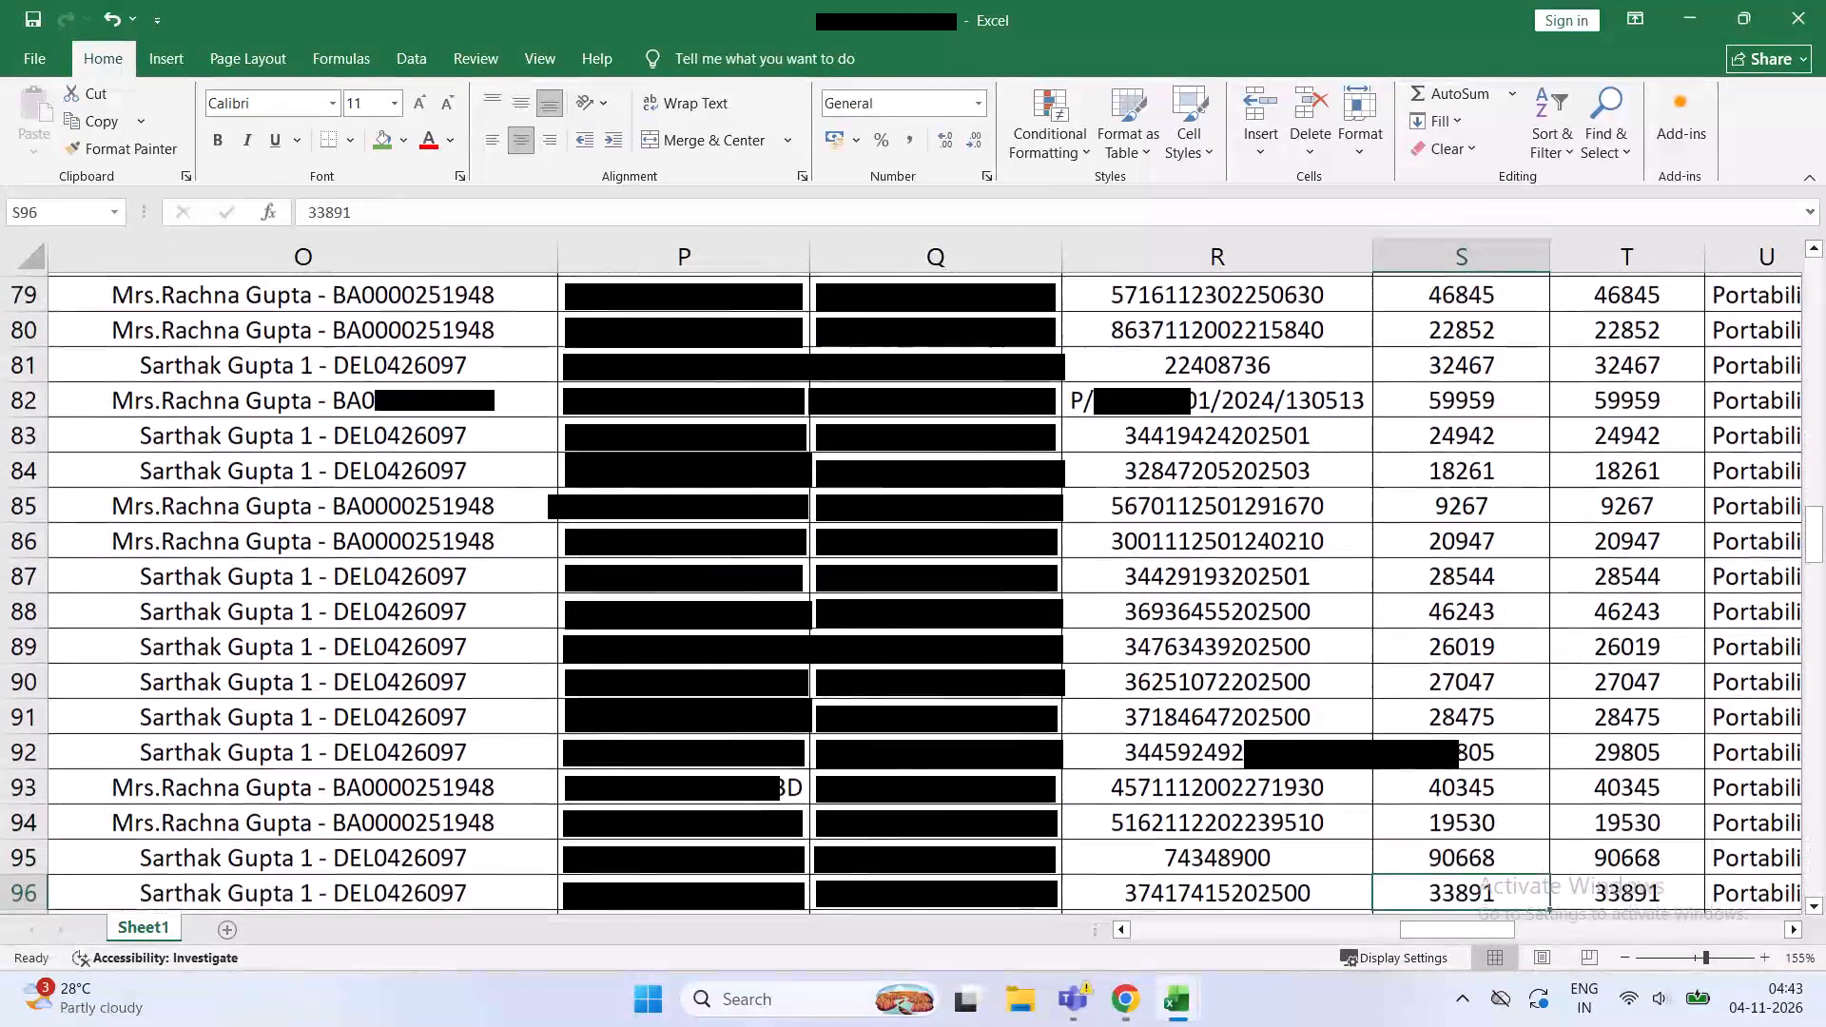
key(Down)
key(Down)
key(Up)
key(Up)
Examine the start of row 96, covering the policy identifiers, customer name and contact numbers in columns E and F.
key(Left)
key(Left)
key(Left)
key(Left)
key(Left)
key(Left)
key(Left)
key(Left)
key(Left)
key(Left)
key(Left)
key(Left)
key(Left)
key(Left)
key(Left)
key(Left)
key(Left)
key(Left)
key(Left)
key(Left)
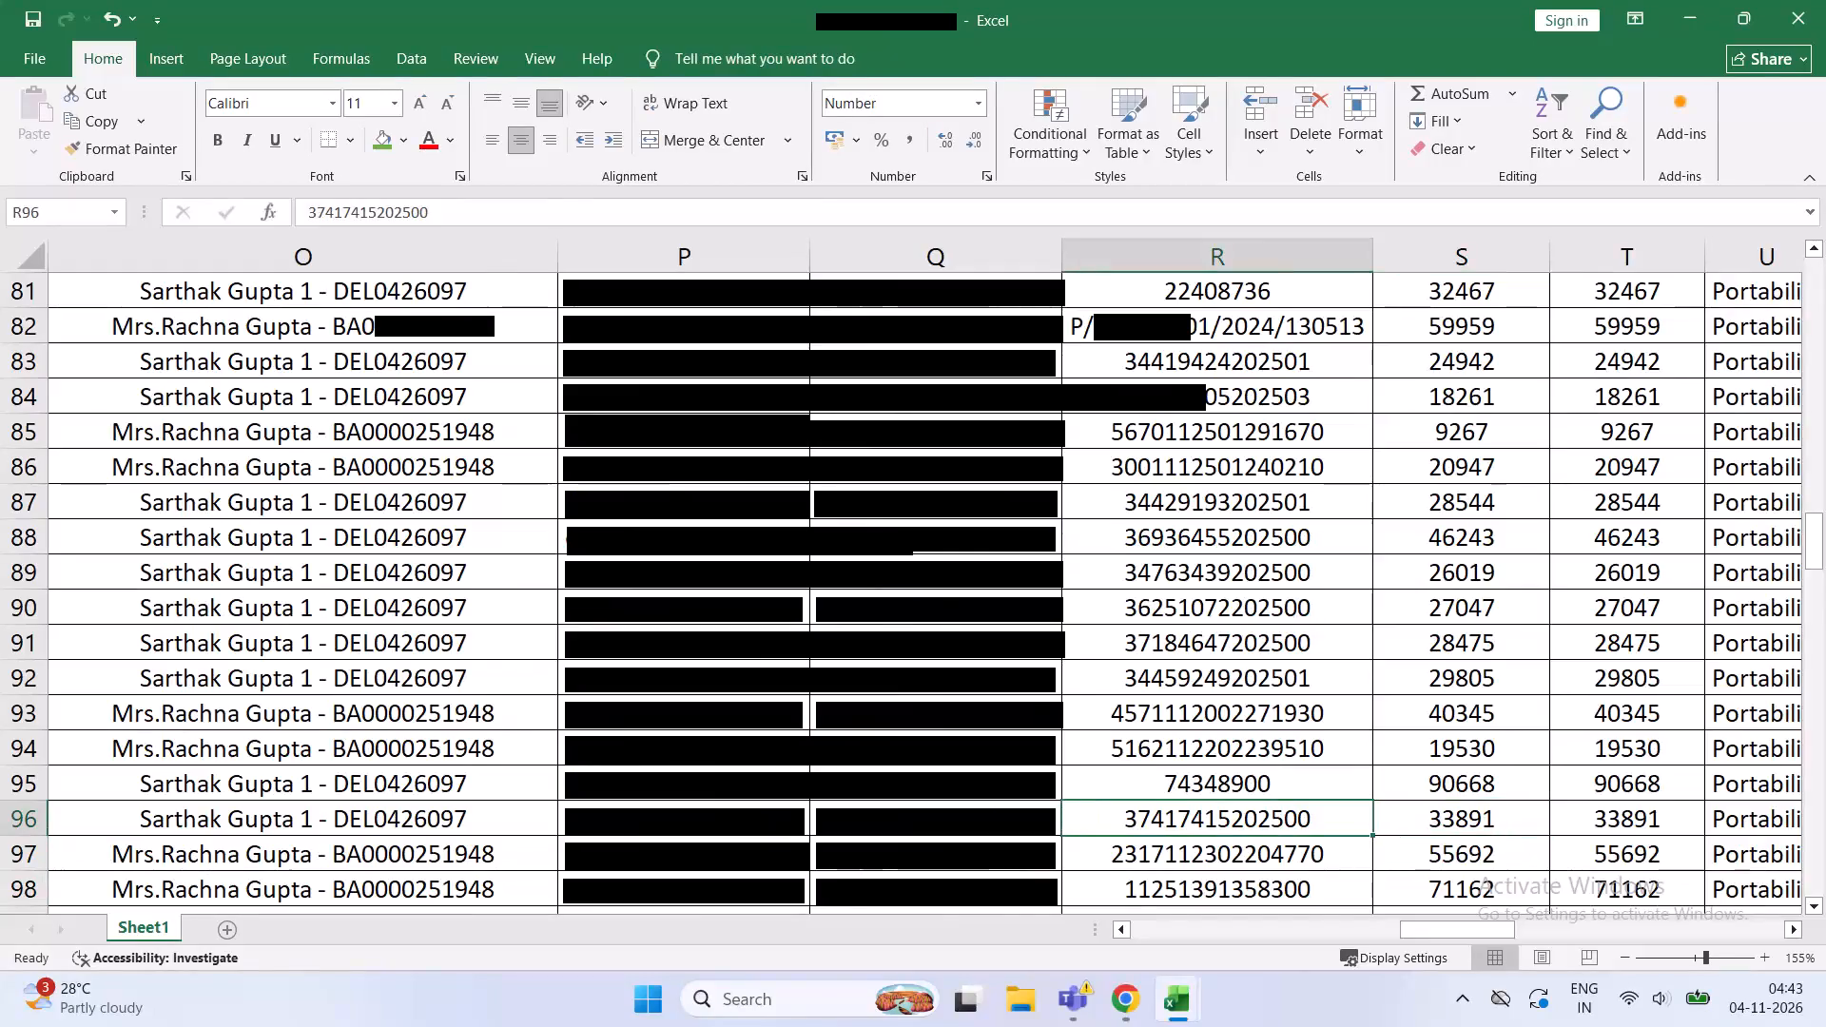
key(Right)
key(Right)
key(Right)
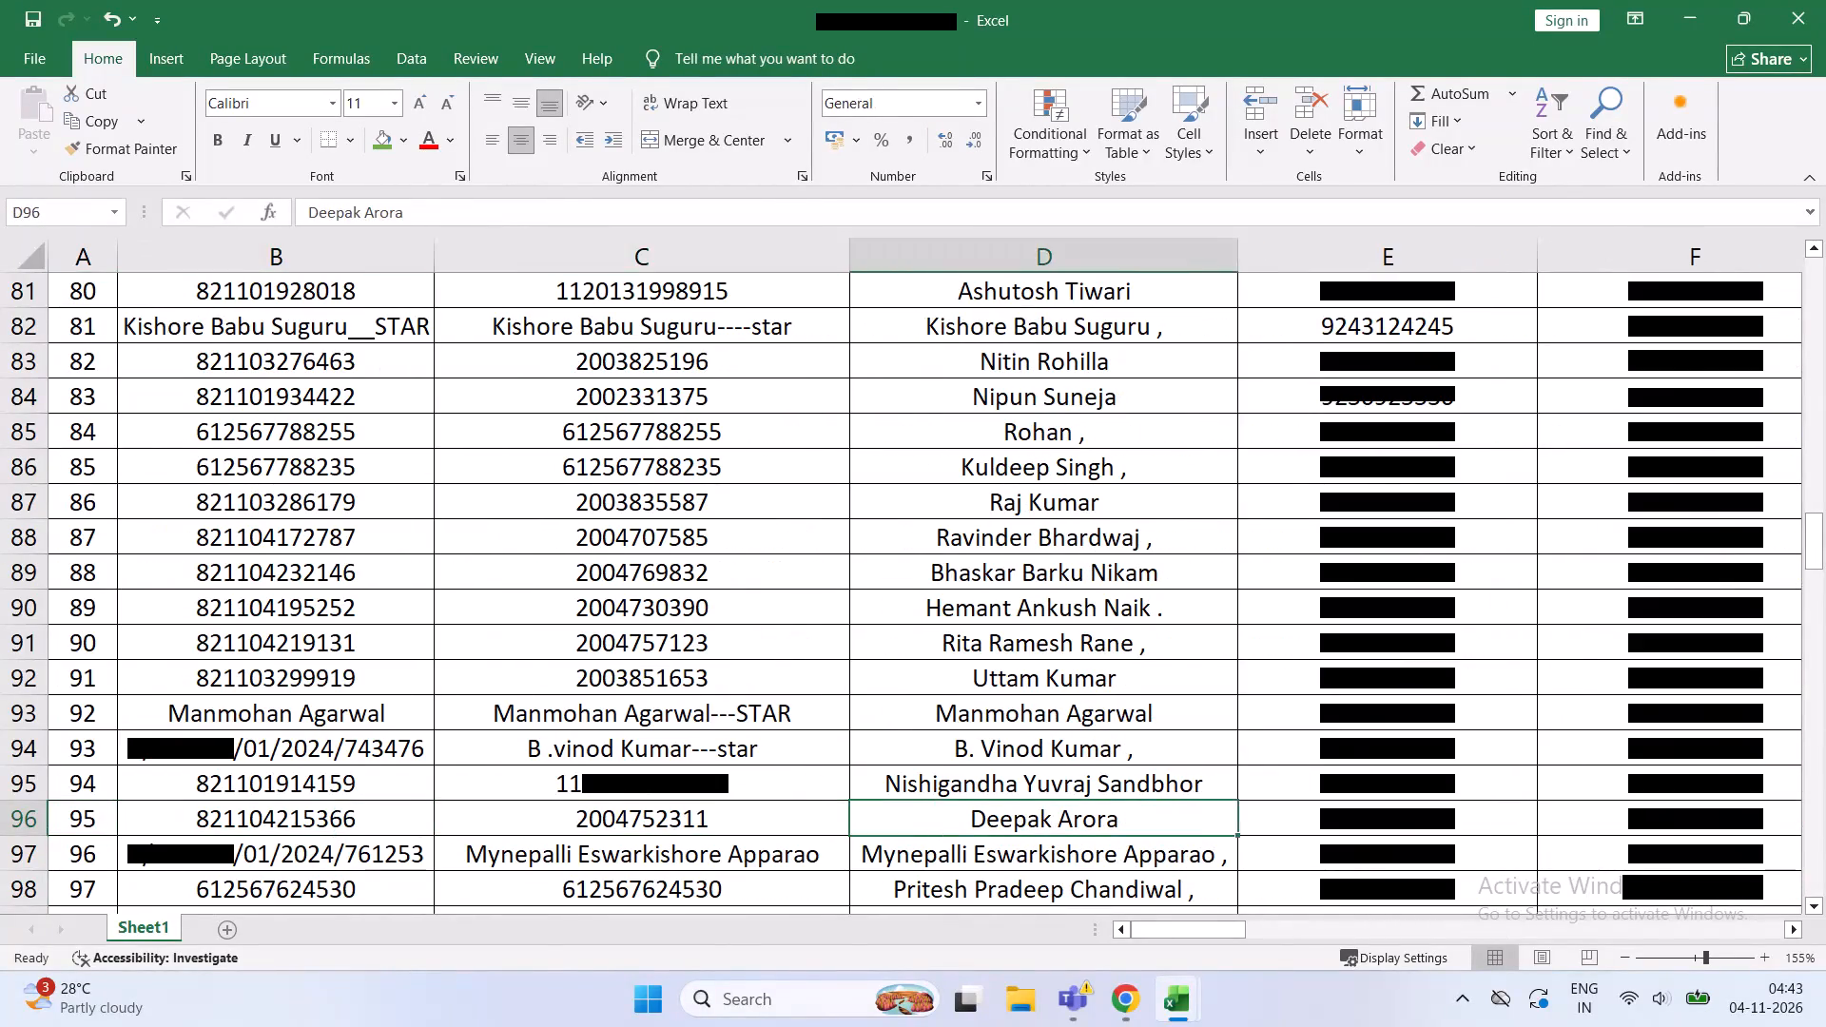
key(Right)
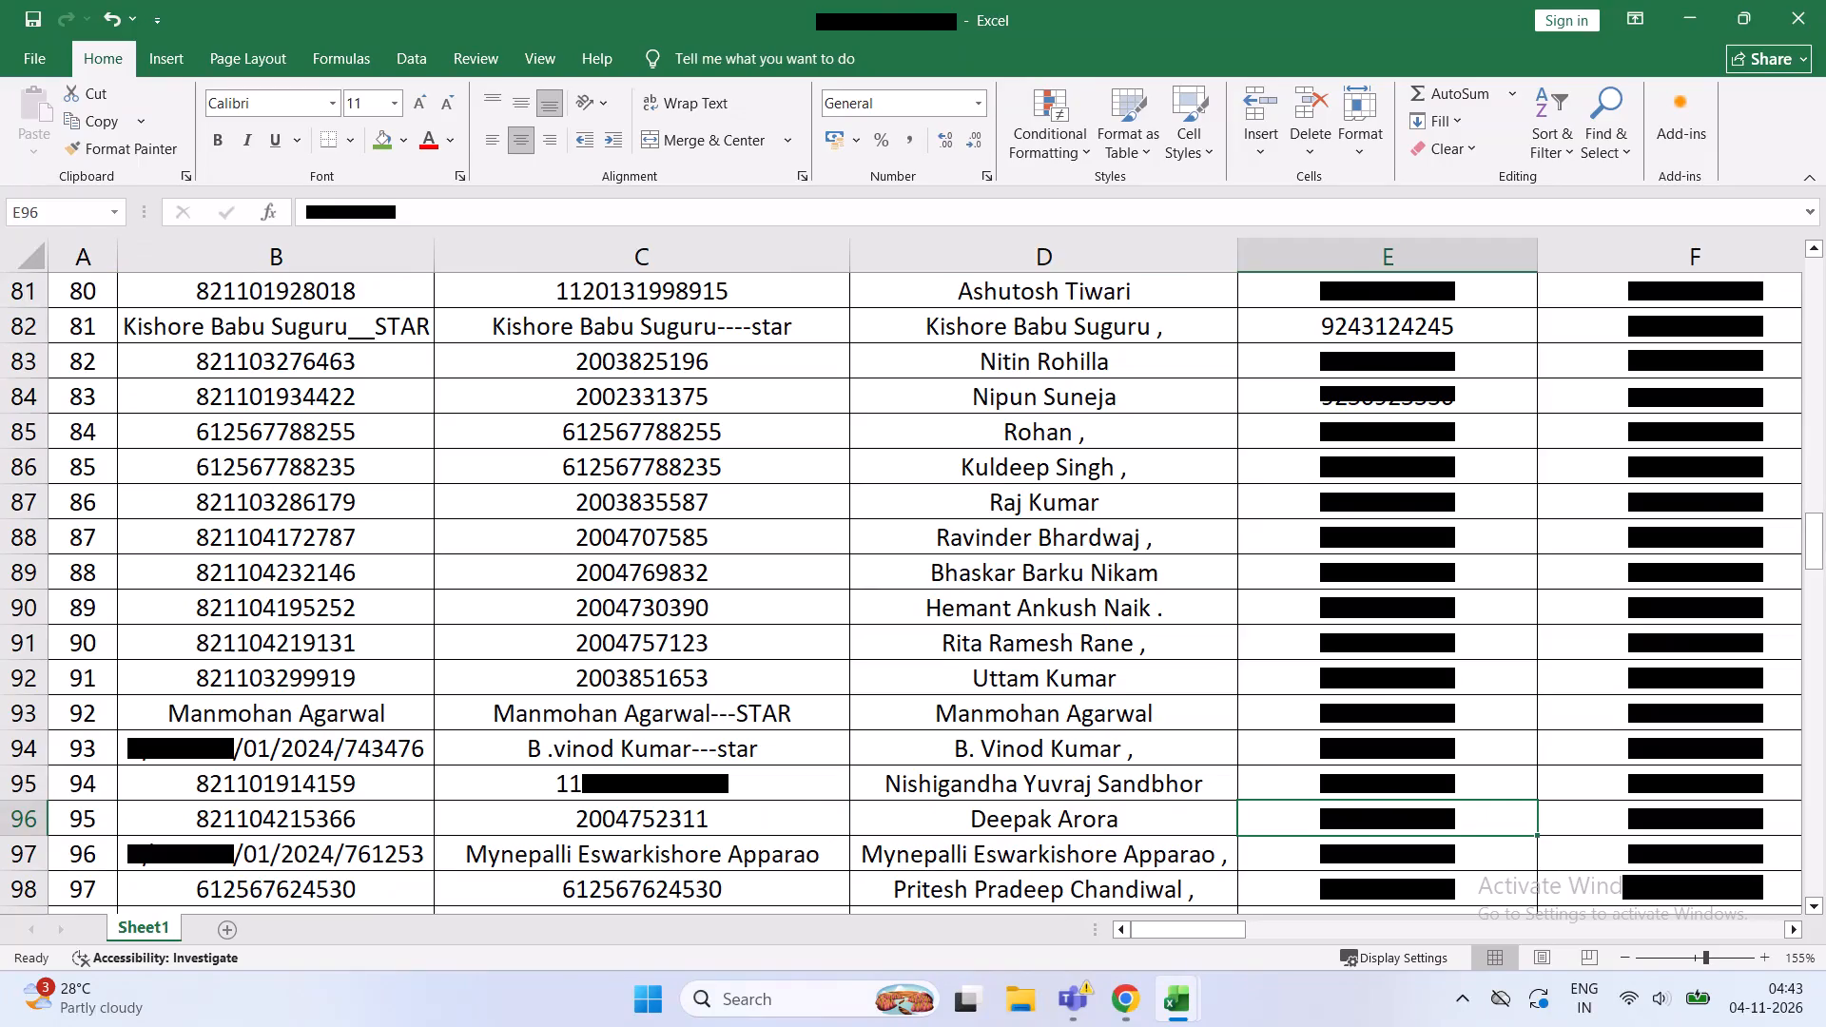
key(Left)
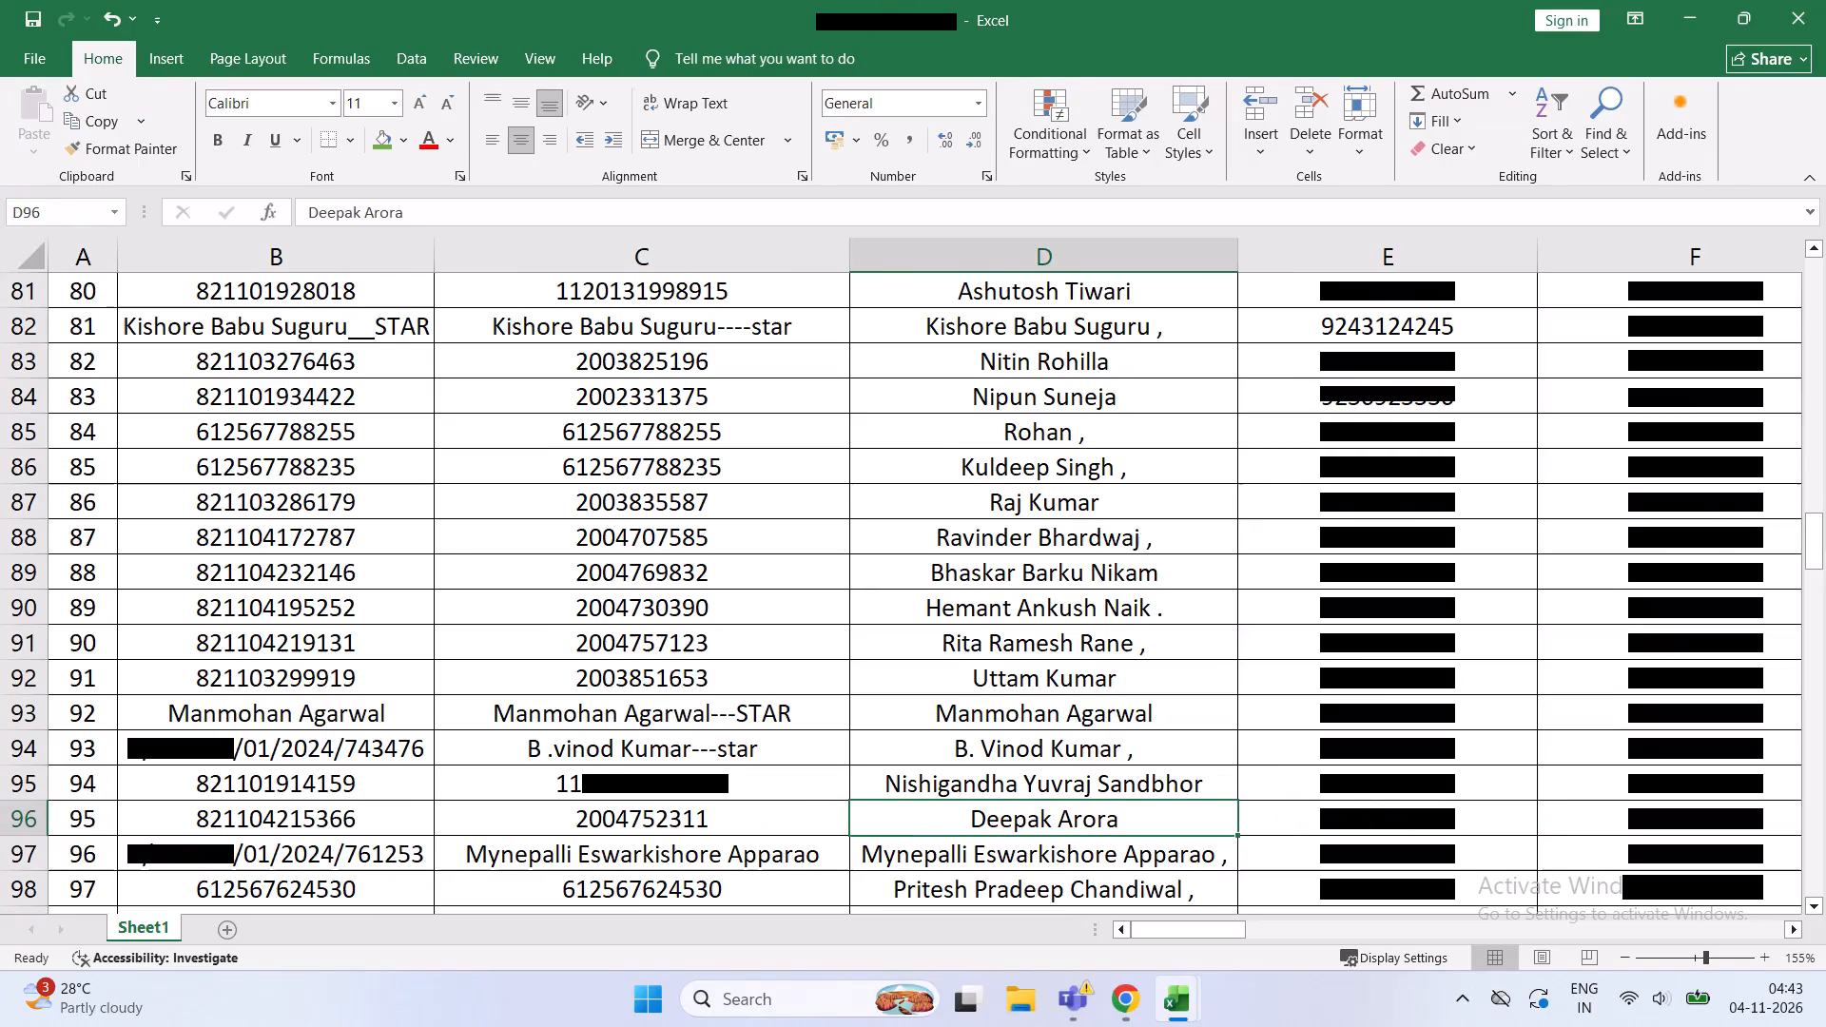
key(Right)
key(Right)
key(Right)
key(Left)
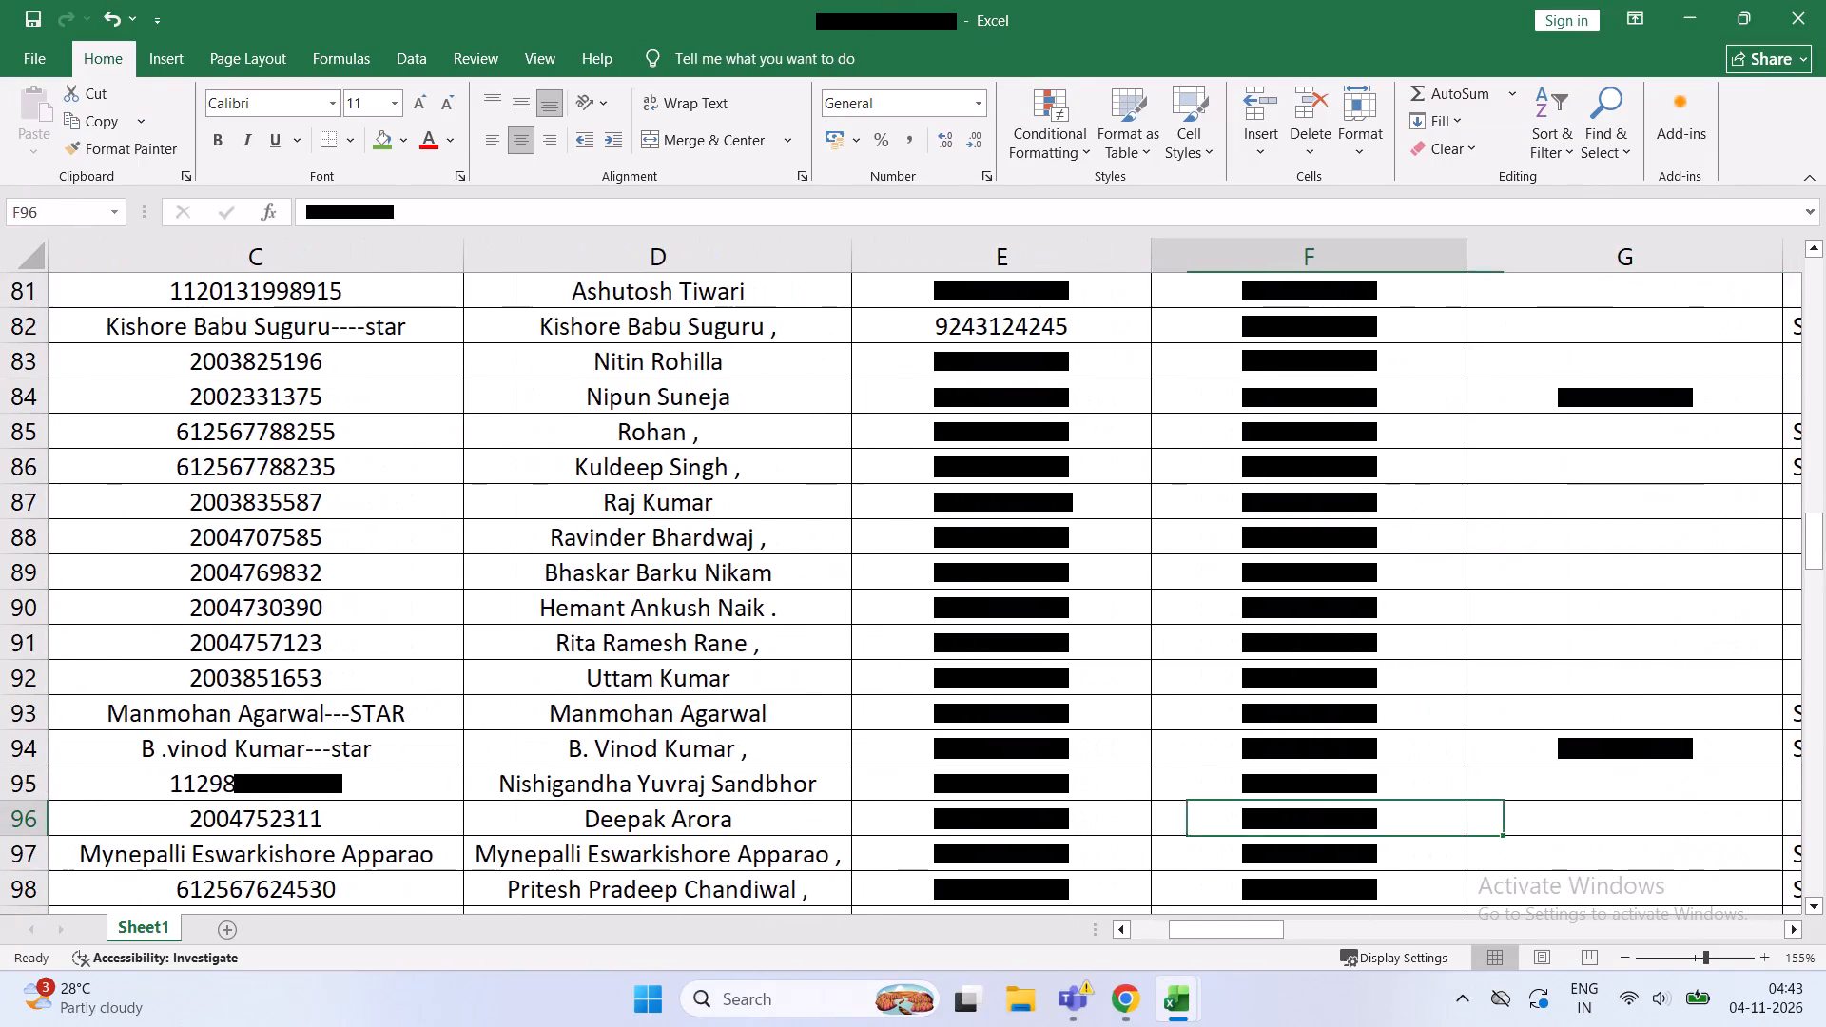
key(Left)
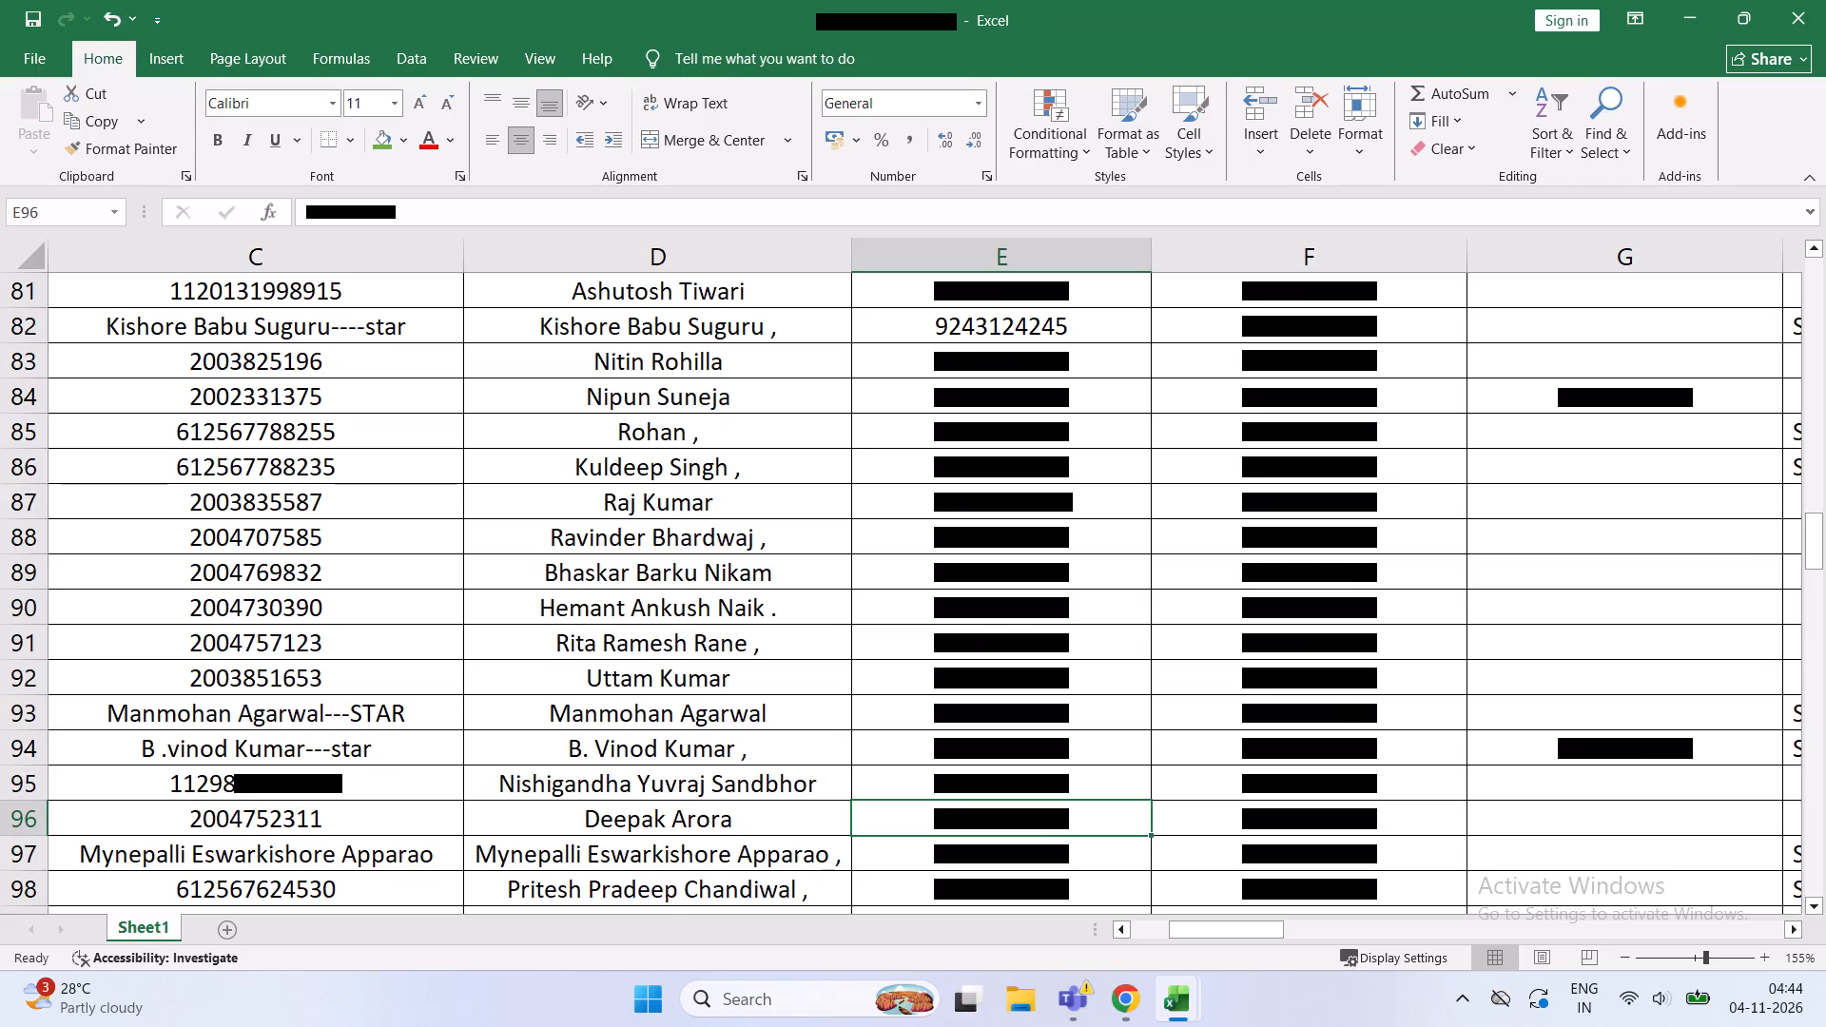
Review row 96 from the insurer through the plan, members, sum insured and policy term to the premium in column S.
key(Right)
key(Right)
key(Right)
key(Right)
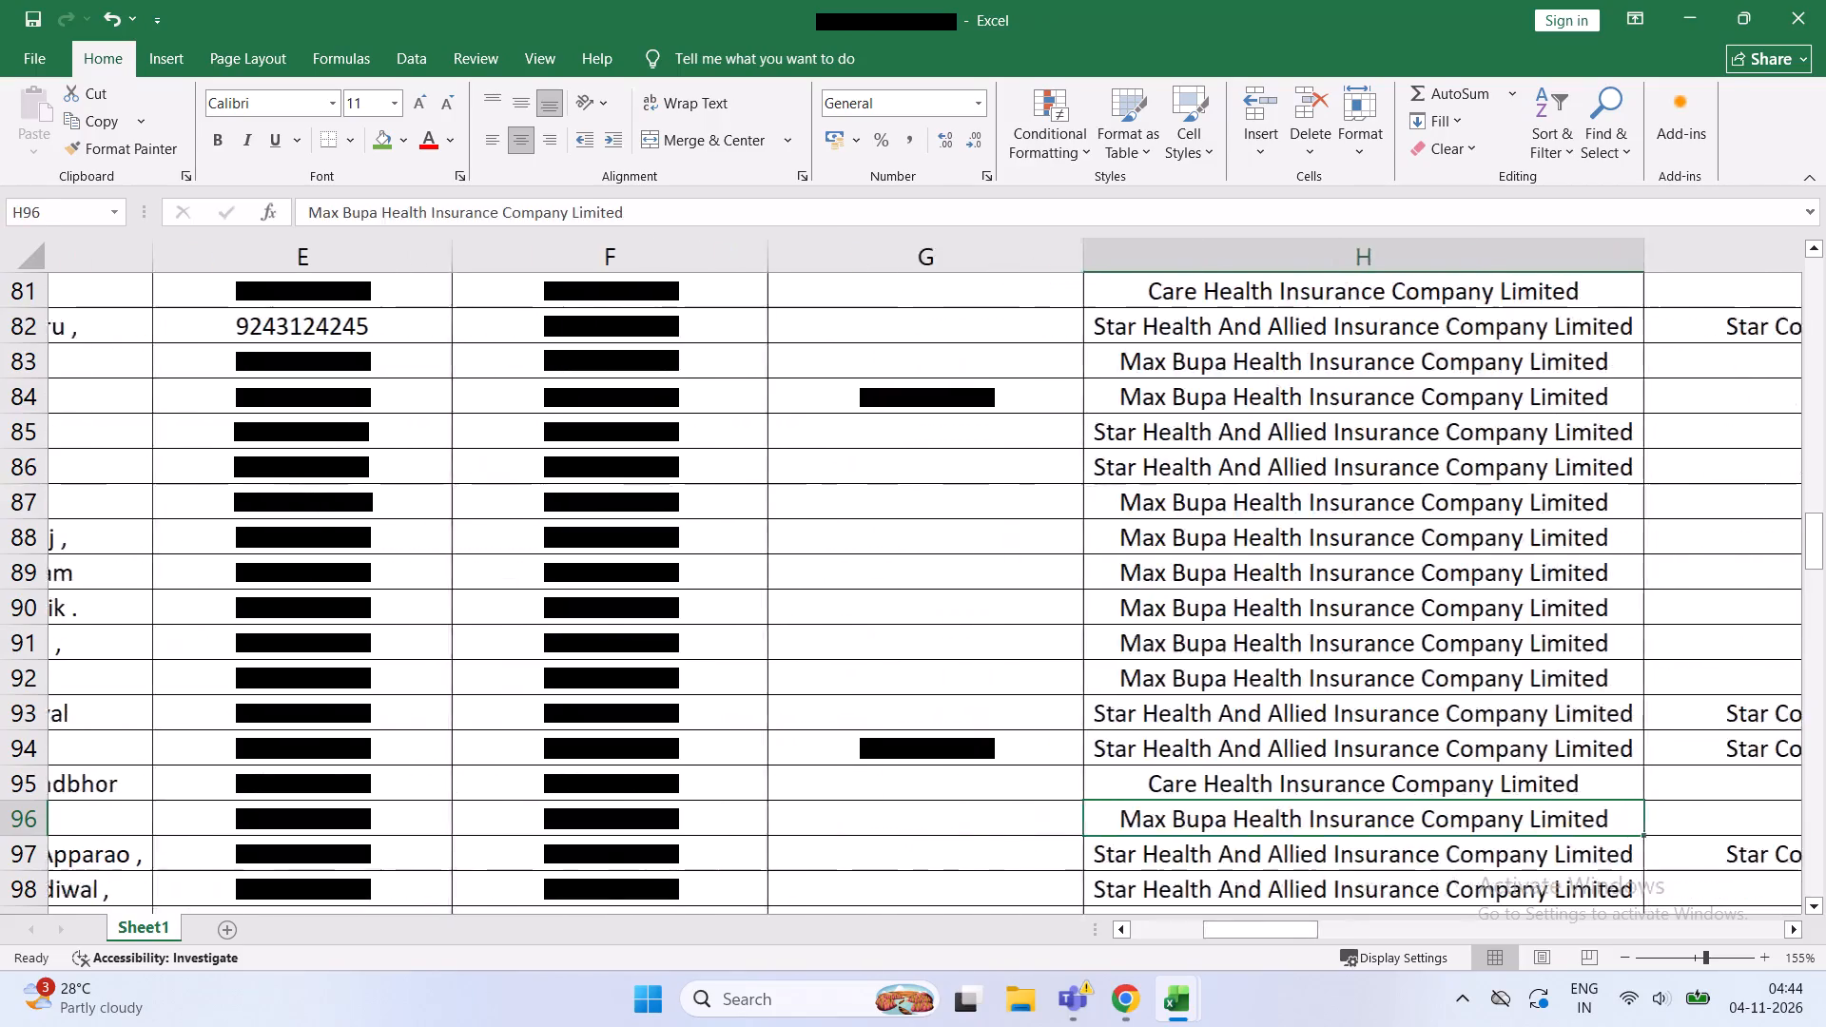
key(Right)
key(Right)
key(Right)
key(Right)
key(Right)
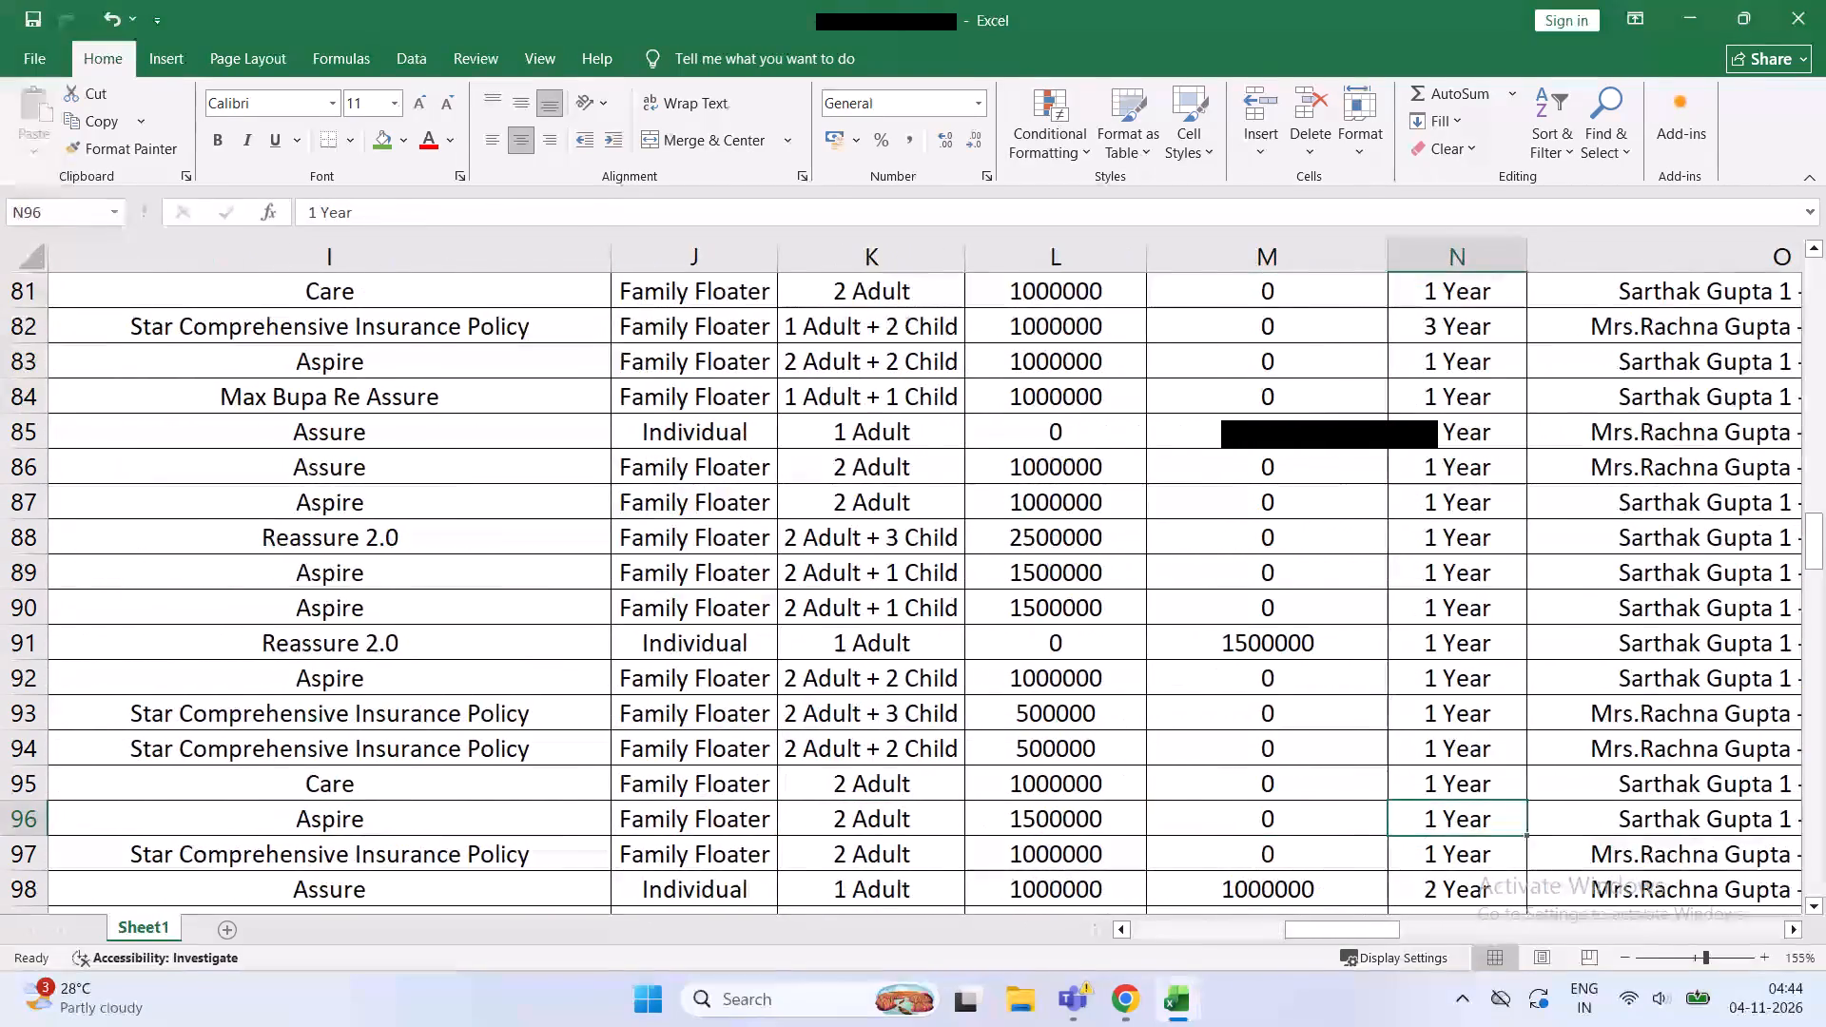
key(Right)
key(Right)
key(Right)
key(Right)
key(Right)
key(Right)
key(Right)
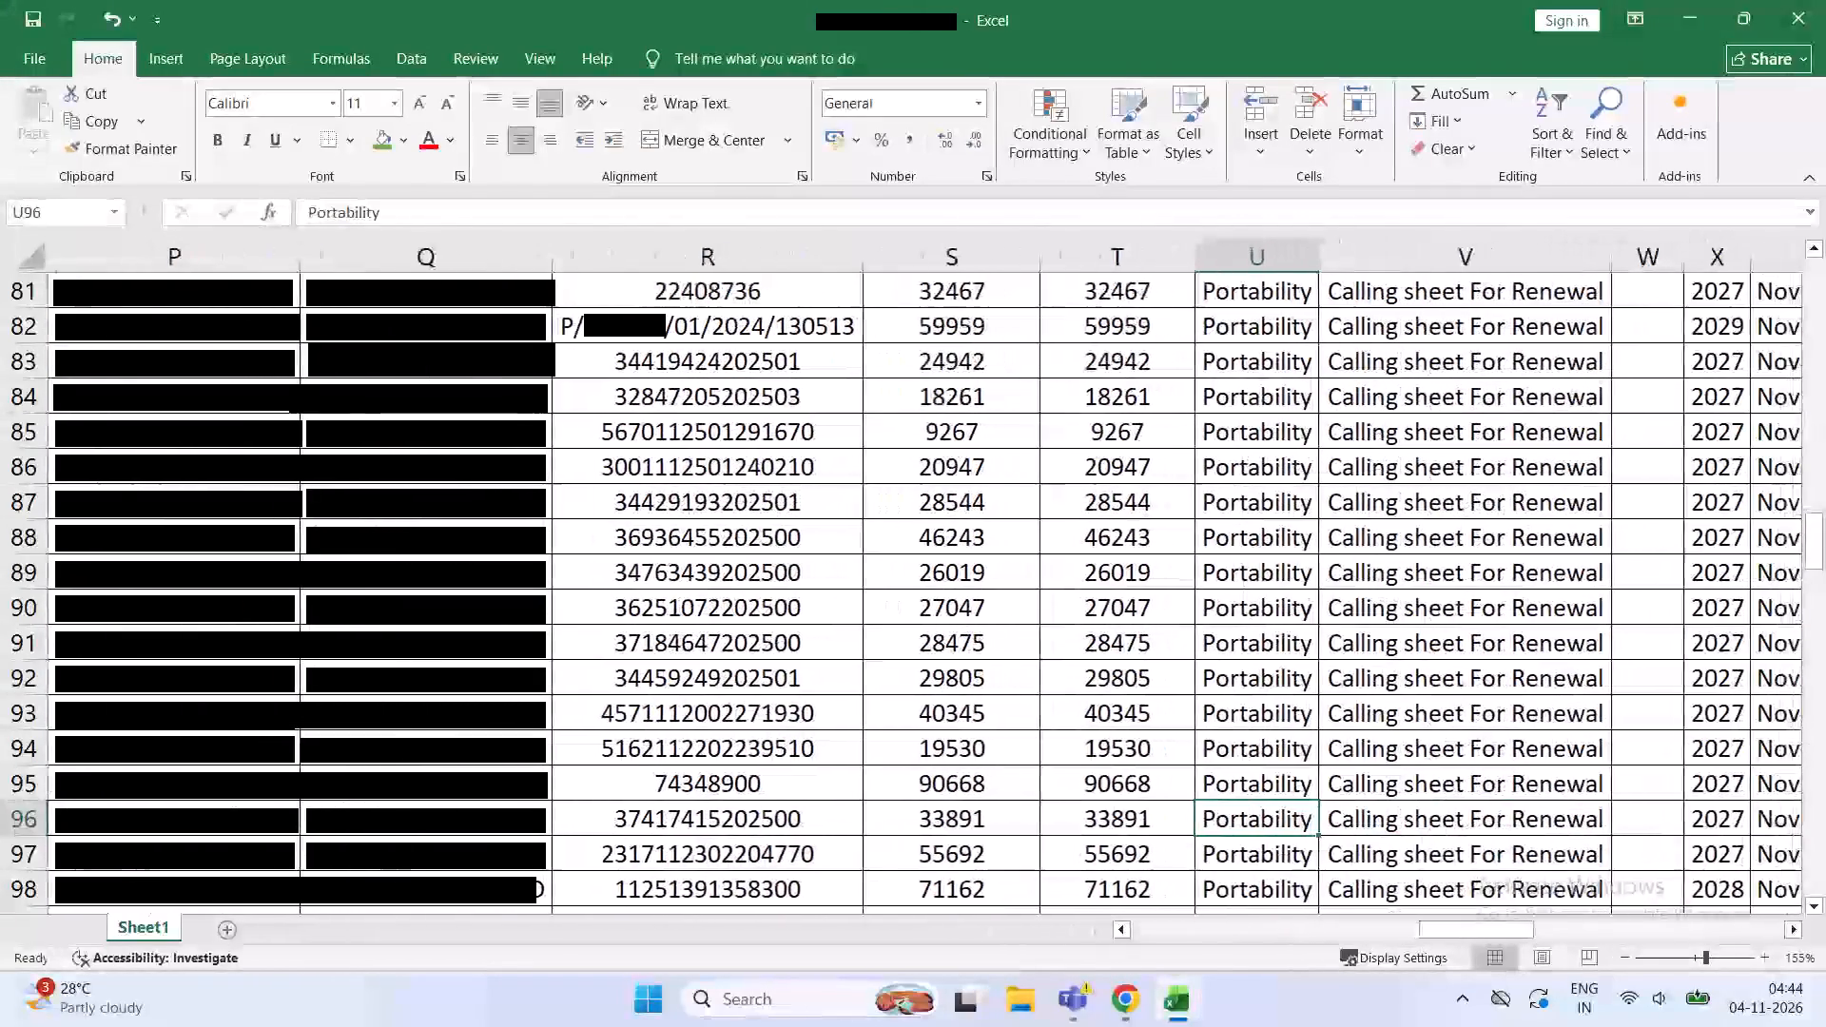
key(Left)
key(Left)
Check the column S premium of the record in row 97.
key(Down)
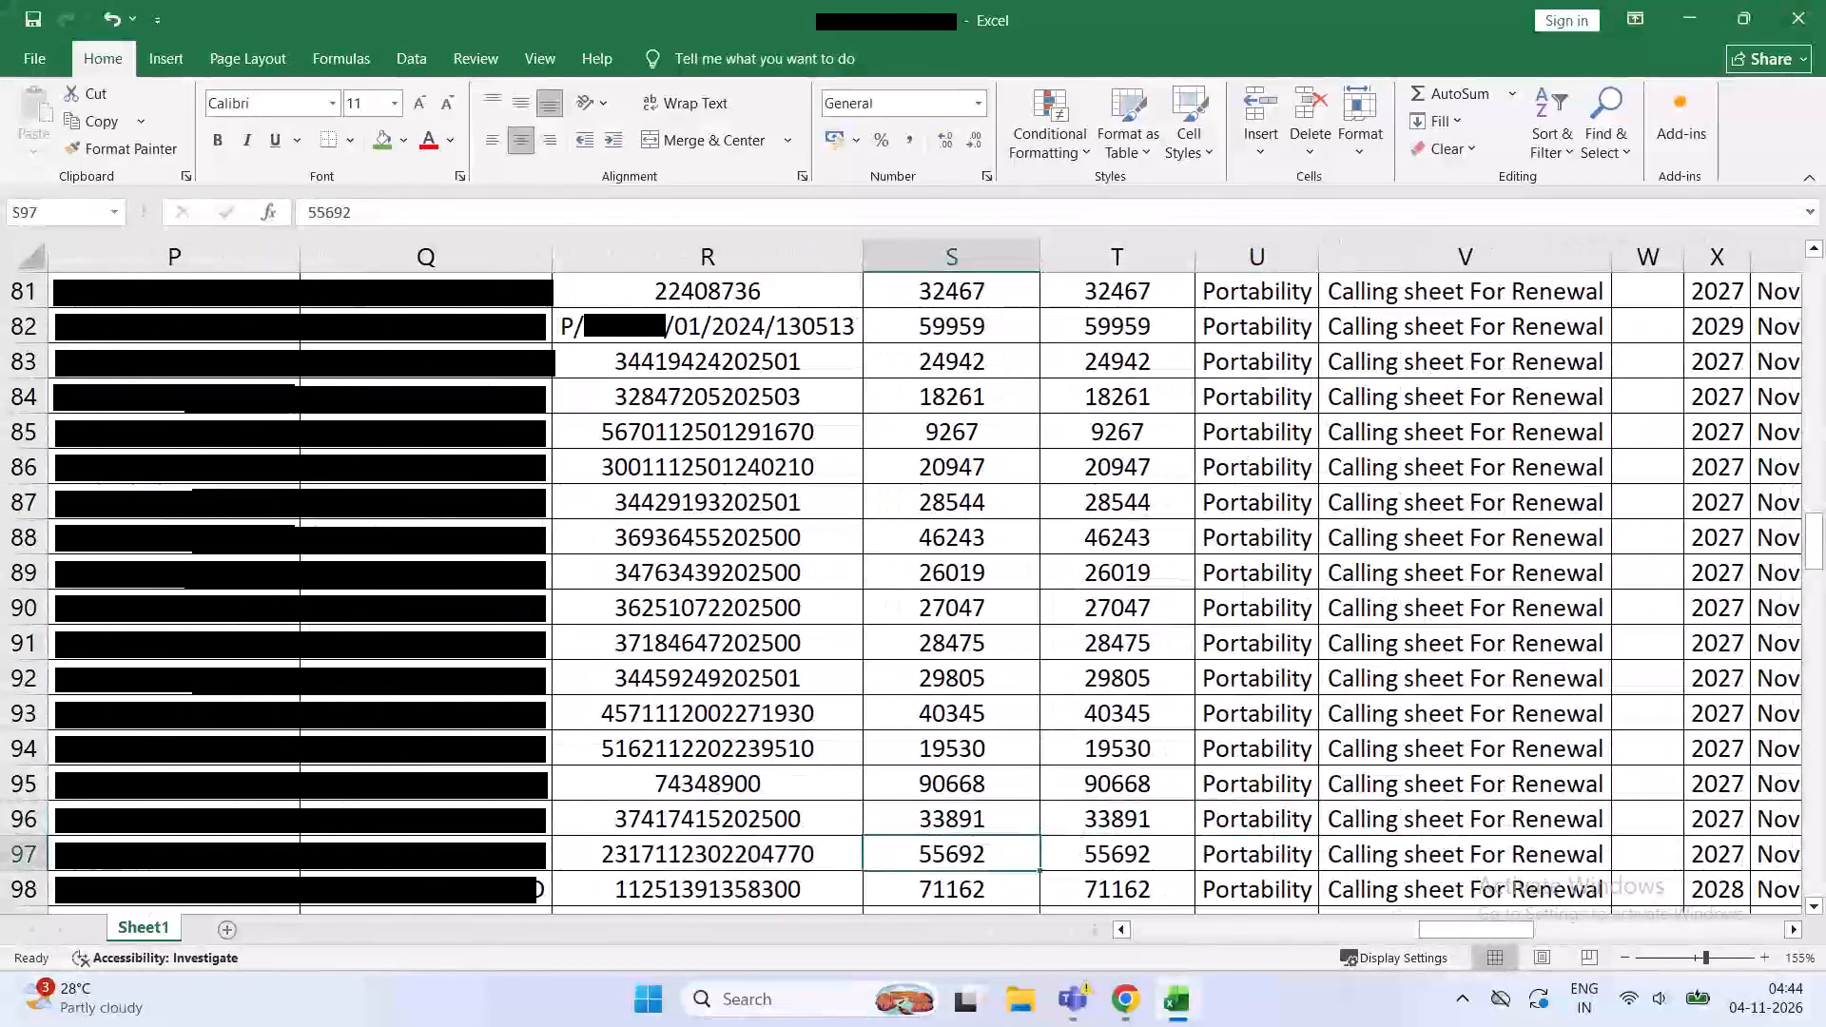
Review row 97 from its serial number through the policy identifiers and customer name to the contact number in column E.
key(Left)
key(Left)
key(Left)
key(Left)
key(Left)
key(Left)
key(Left)
key(Left)
key(Left)
key(Left)
key(Left)
key(Left)
key(Left)
key(Left)
key(Left)
key(Left)
key(Left)
key(Left)
key(Left)
key(Left)
key(Right)
key(Right)
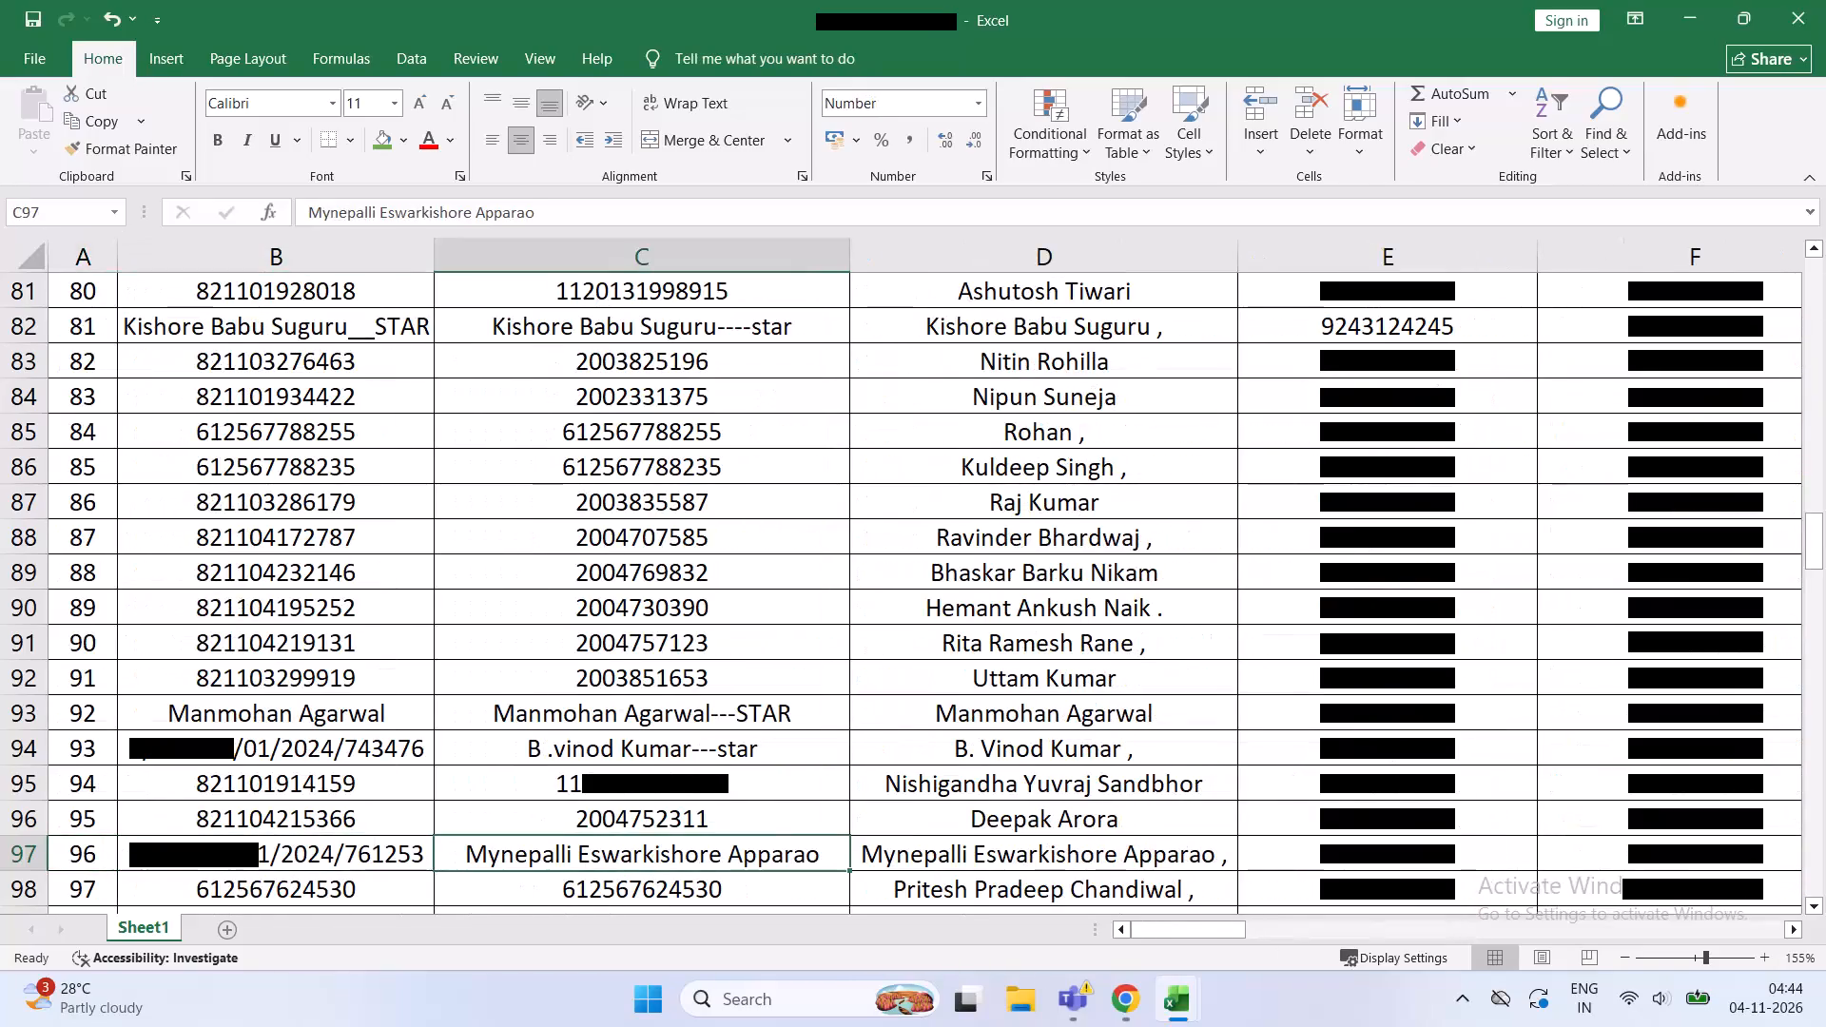
key(Right)
key(Right)
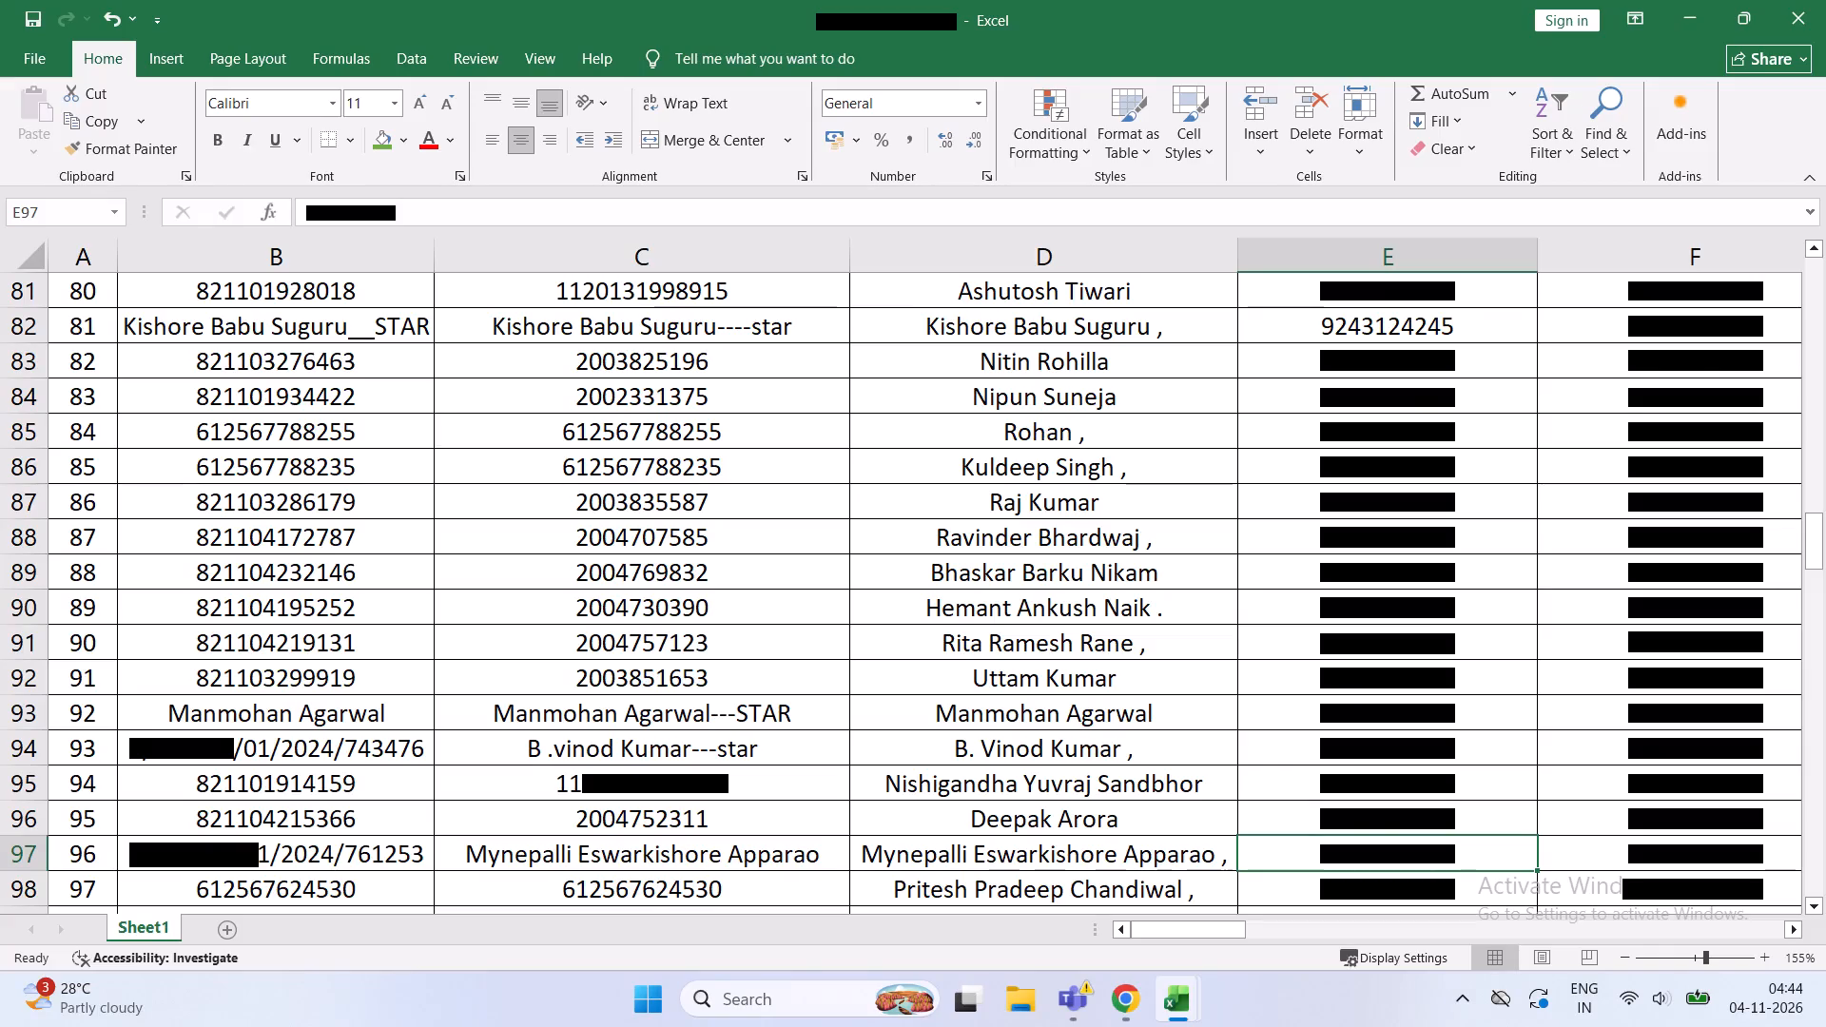
Recheck row 97's policy identifiers and customer name, and read past the contact numbers to the insurer in column H.
key(Left)
key(Left)
key(Left)
key(Right)
key(Right)
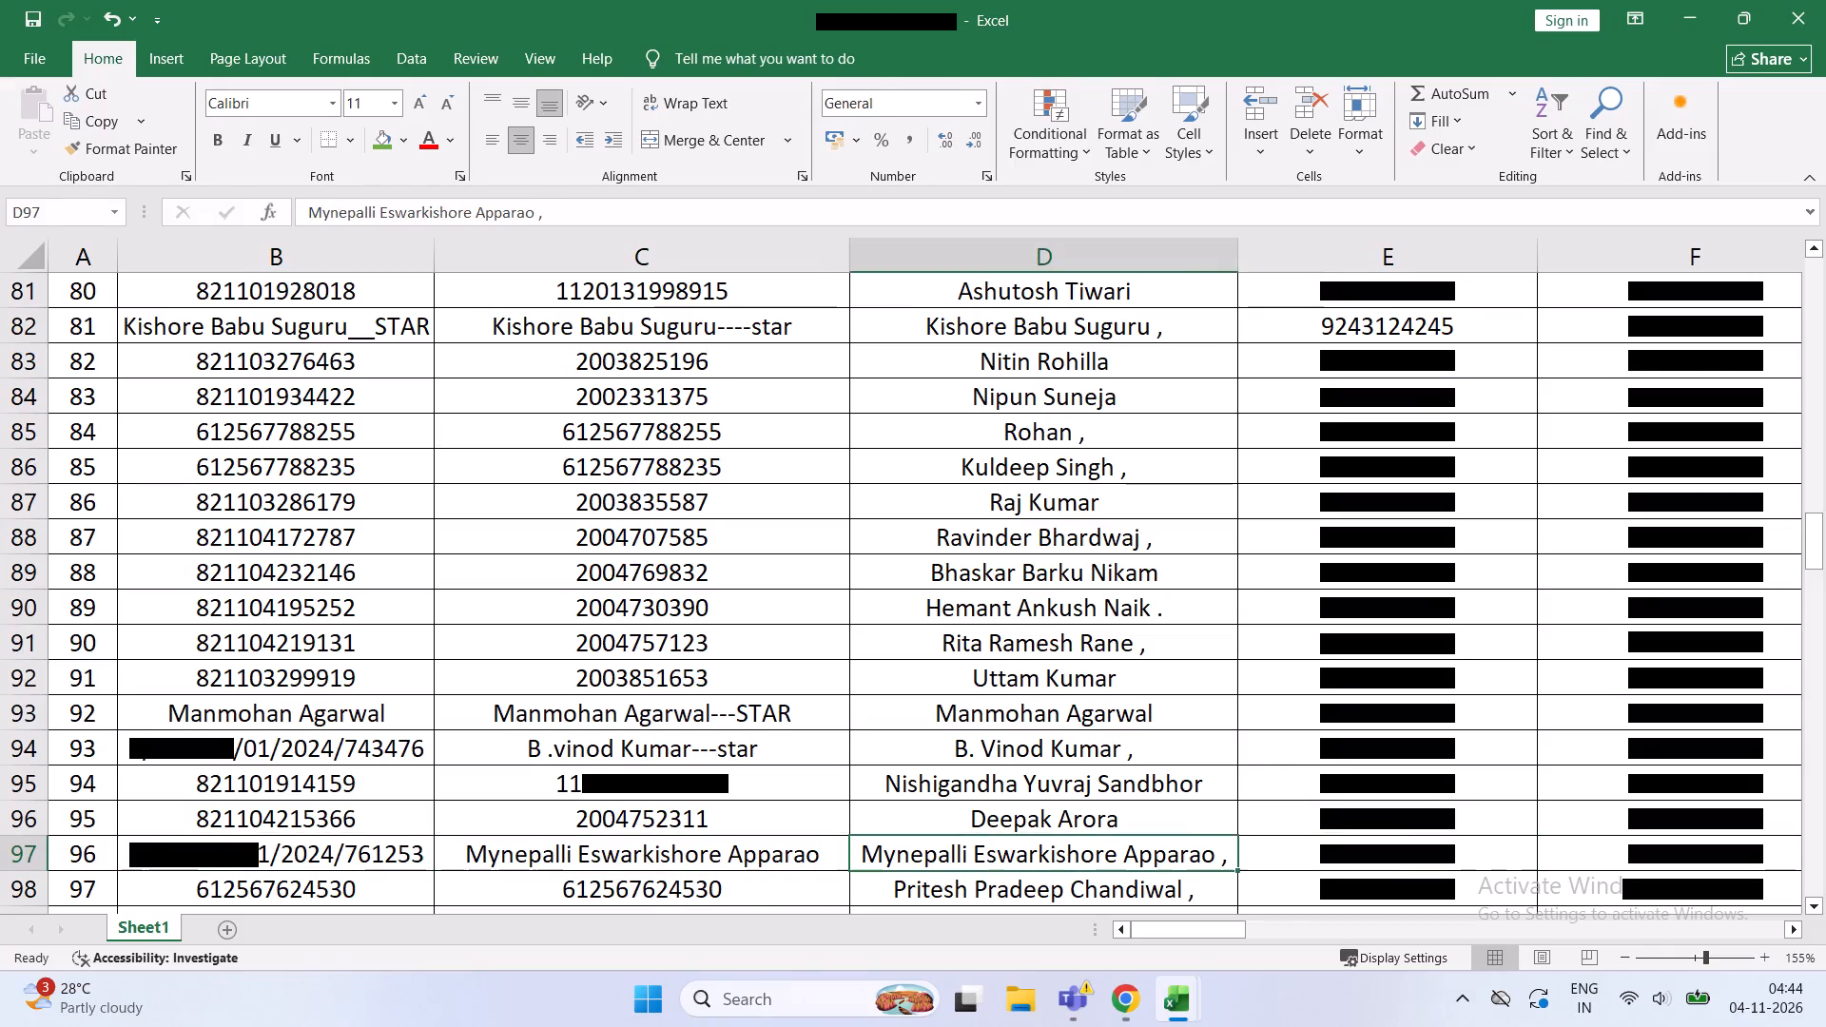
key(Right)
key(Right)
key(Right)
key(Right)
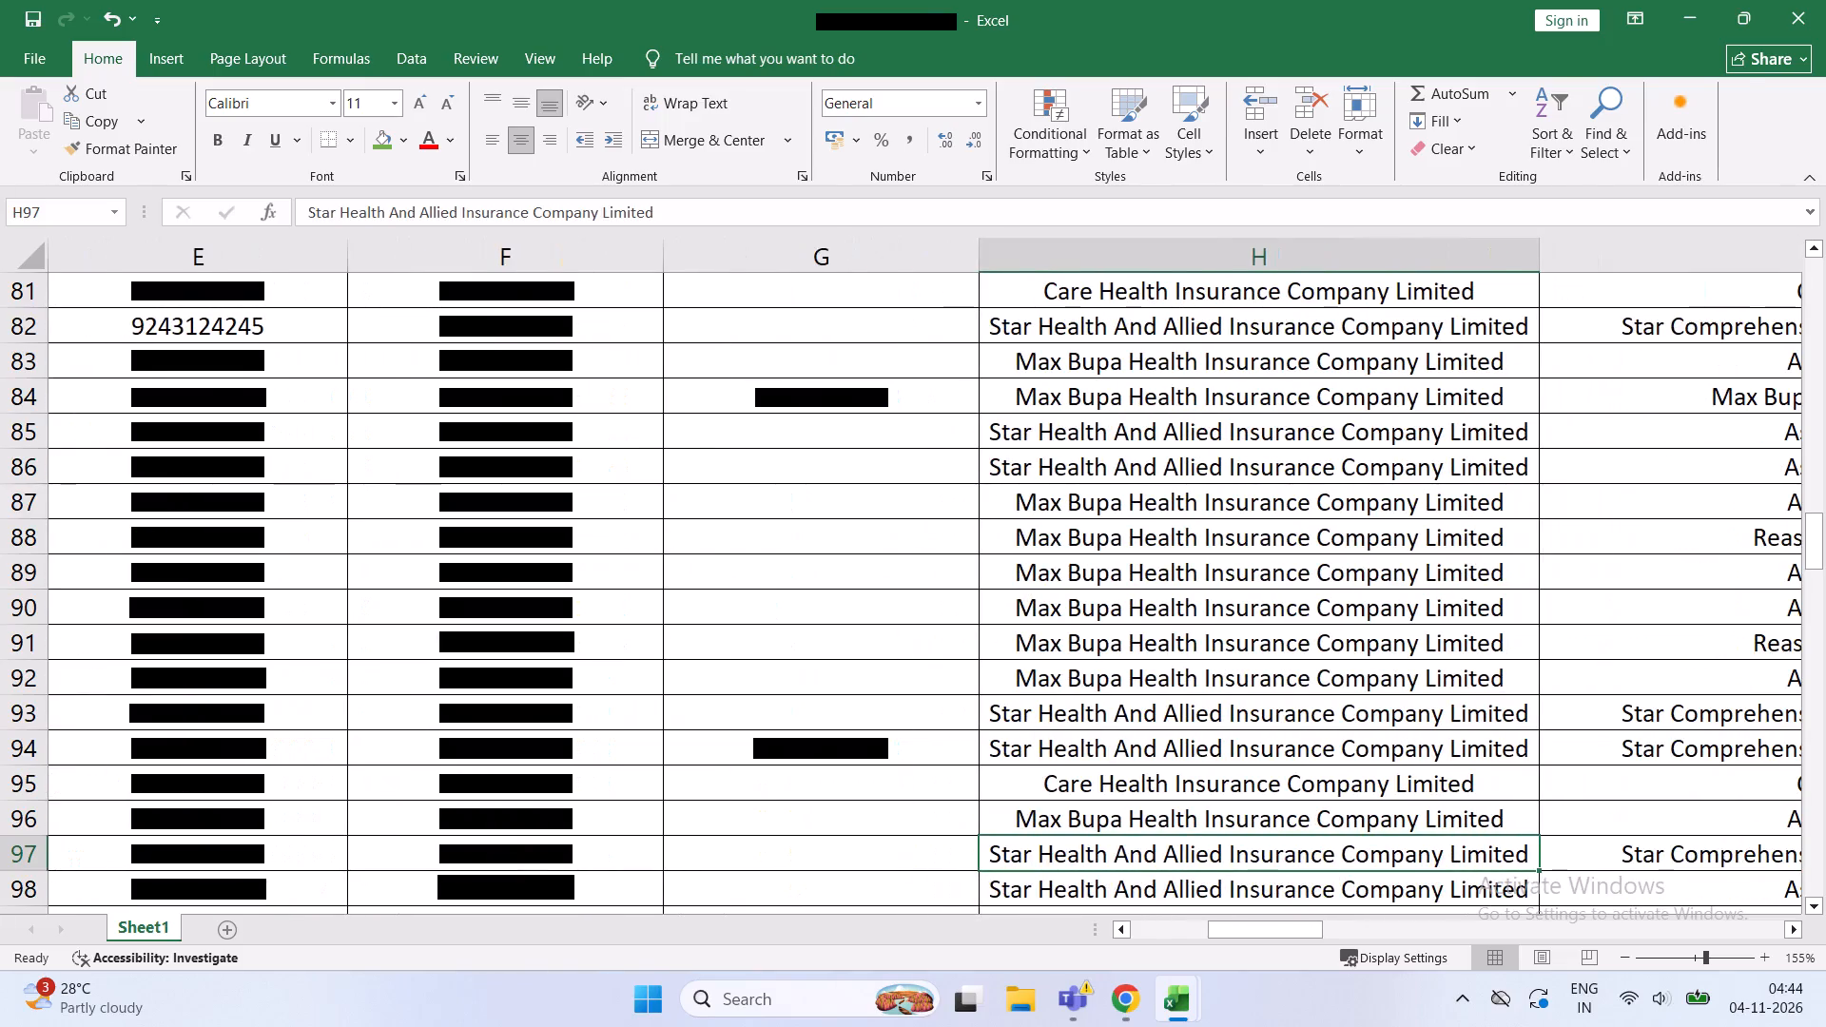
key(Left)
key(Right)
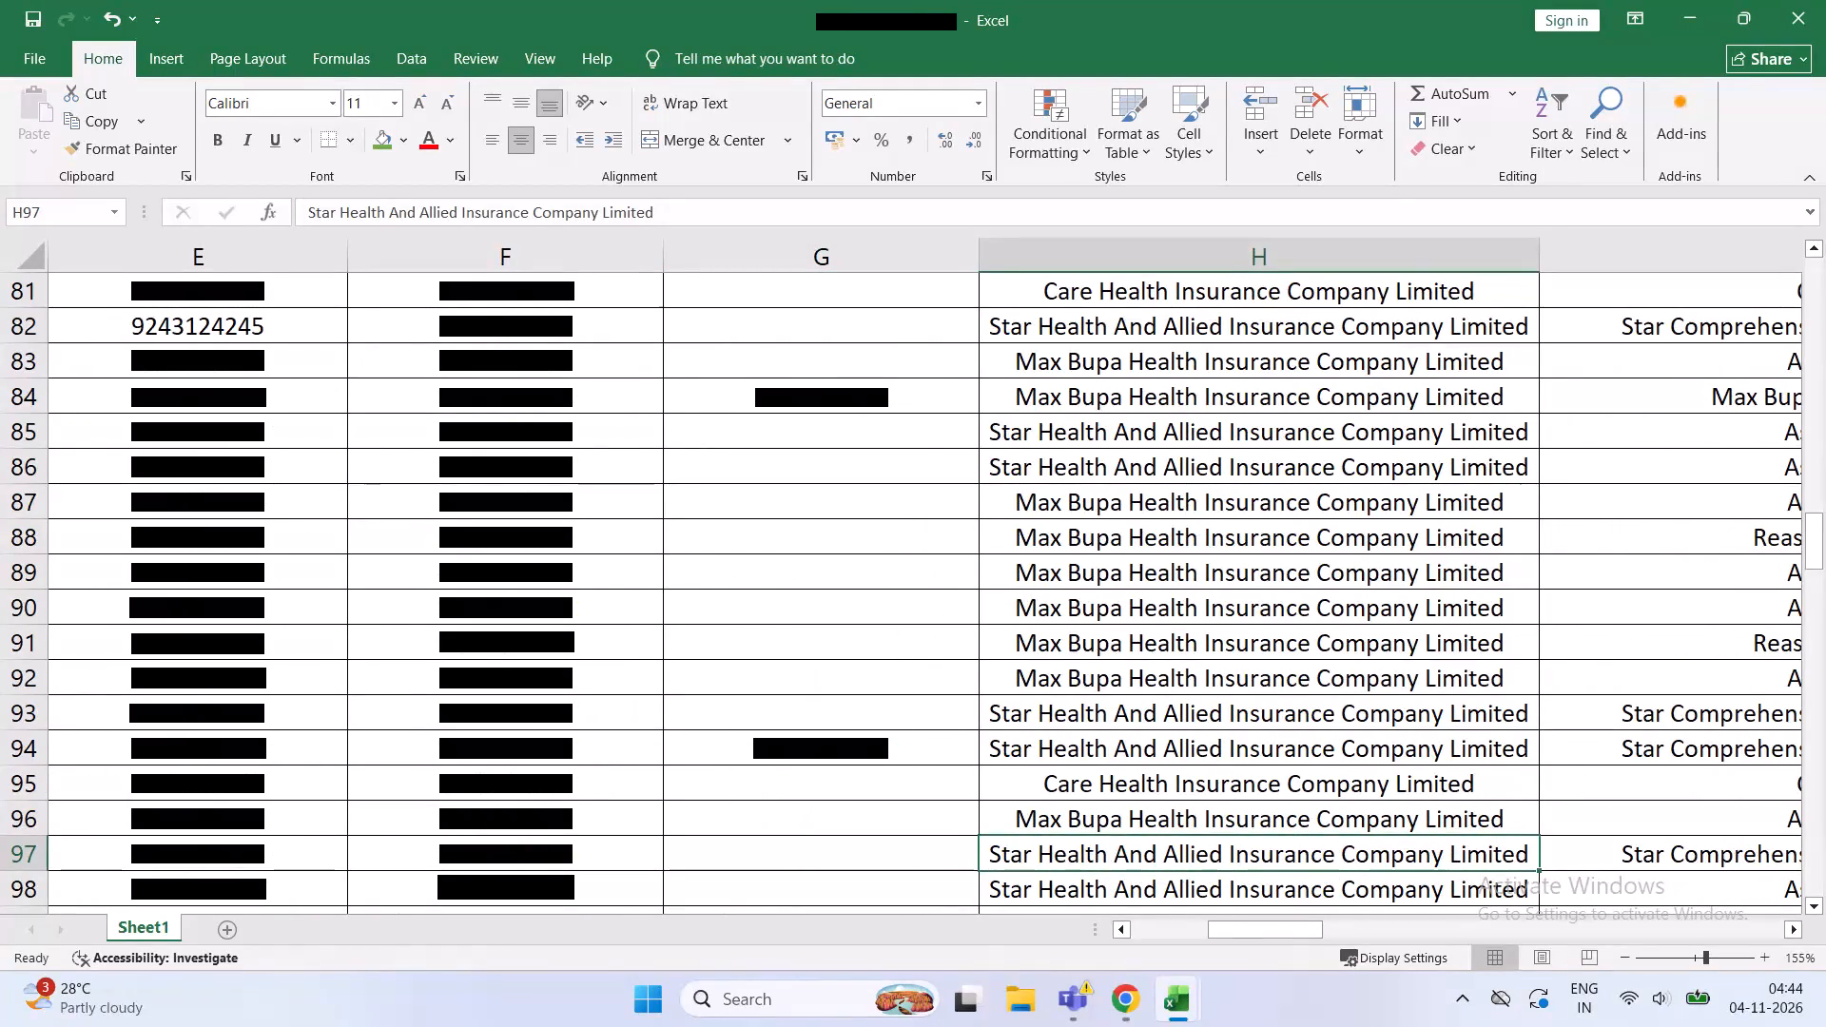
Review row 97 from the plan name in column I through the members, sum insured and policy term to the premium in column S.
key(Right)
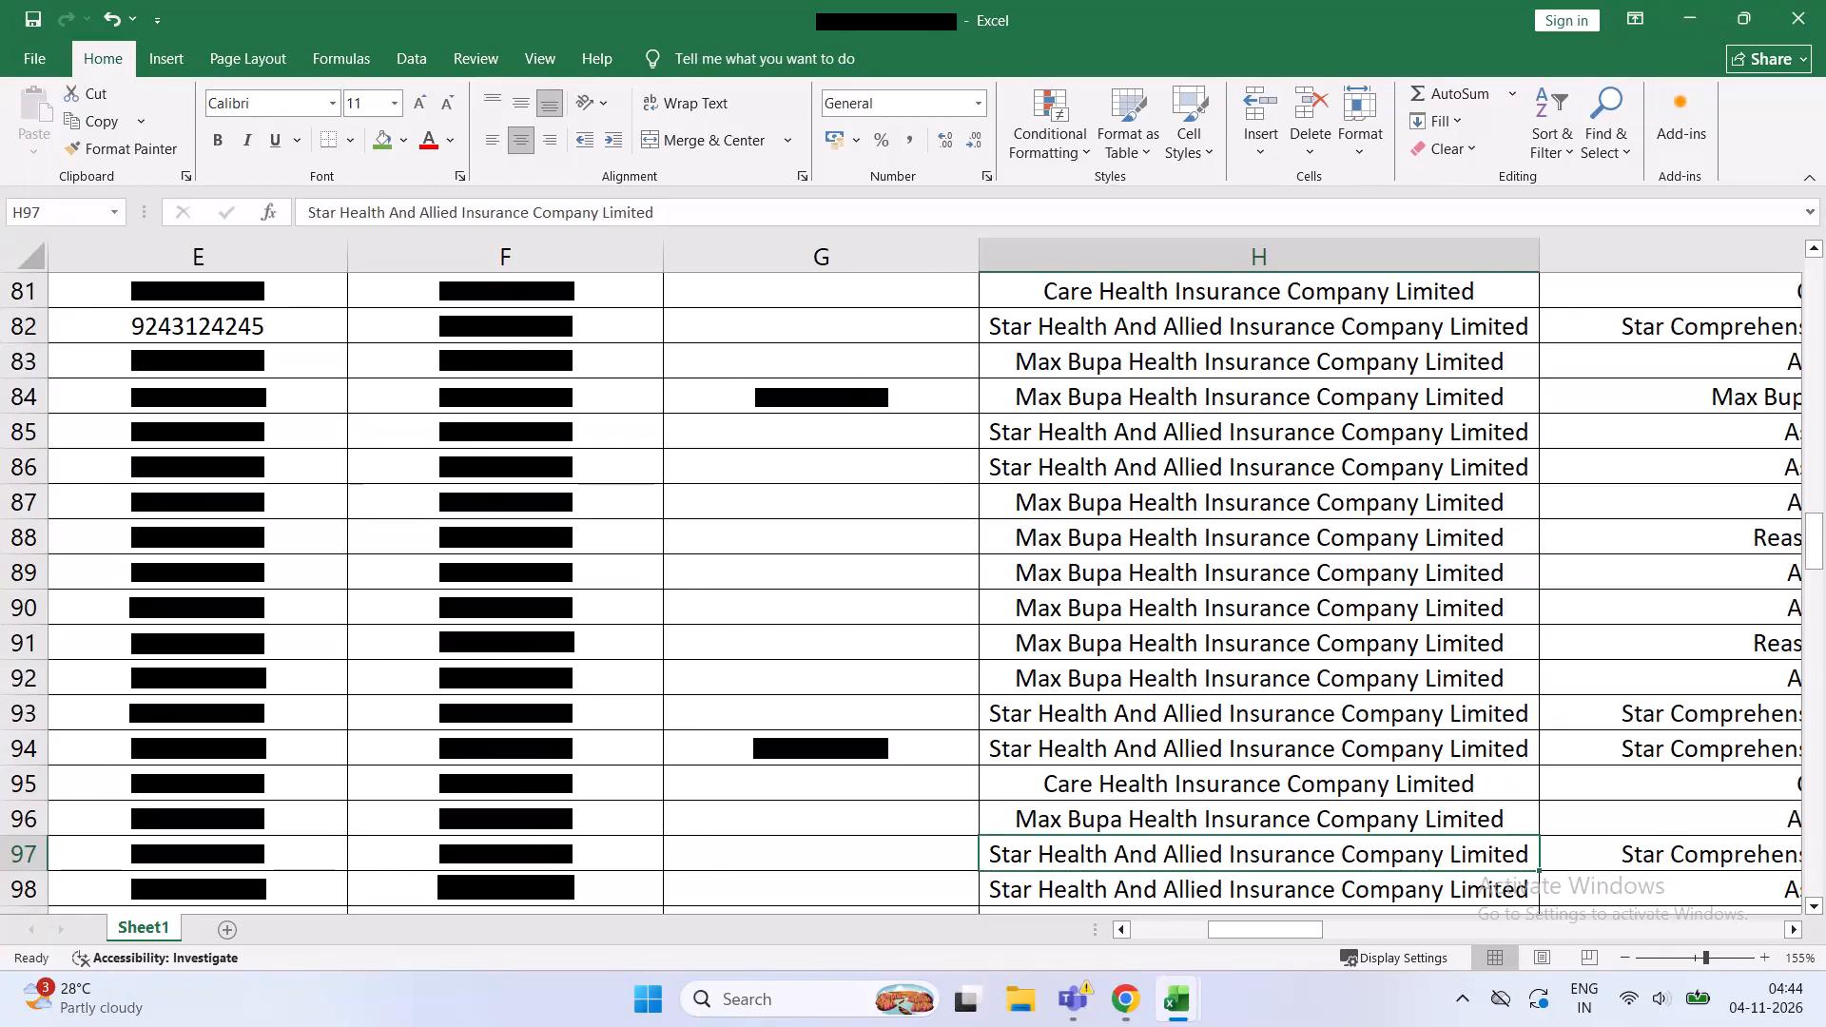
key(Right)
key(Right)
key(Right)
key(Right)
key(Right)
key(Right)
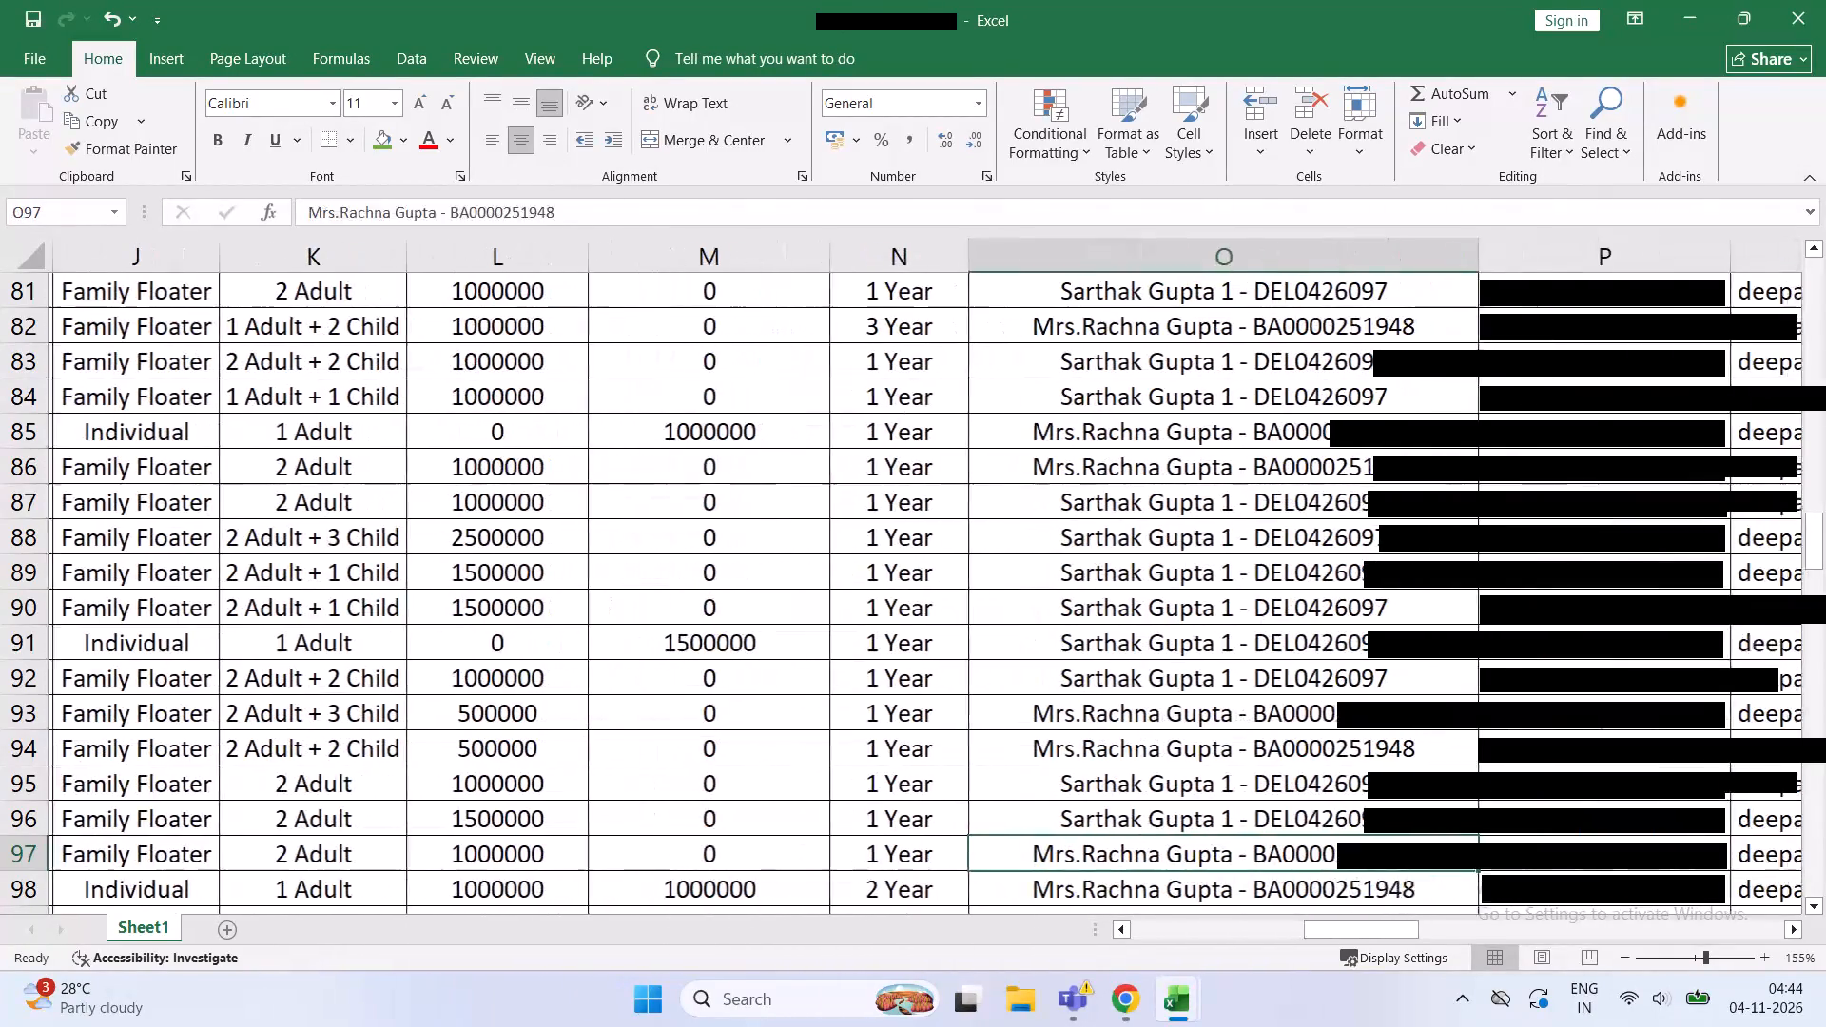
key(Right)
key(Right)
key(Right)
key(Right)
key(Right)
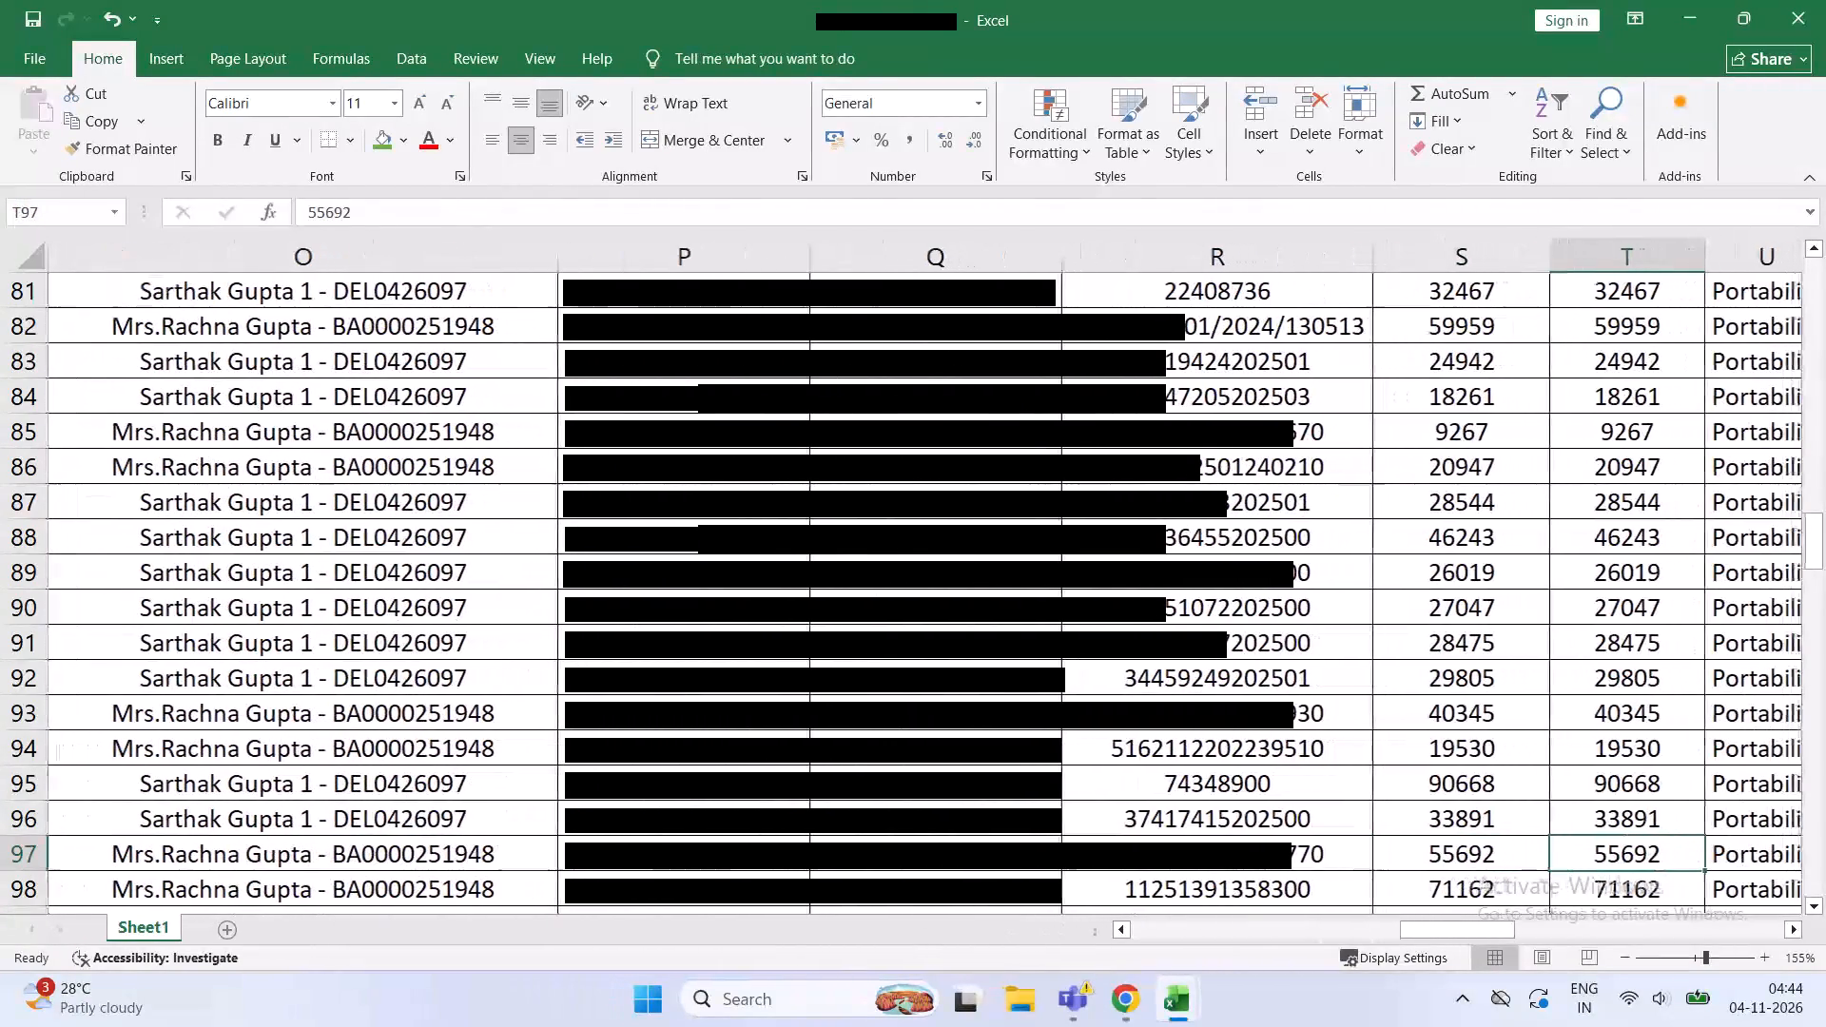
key(Left)
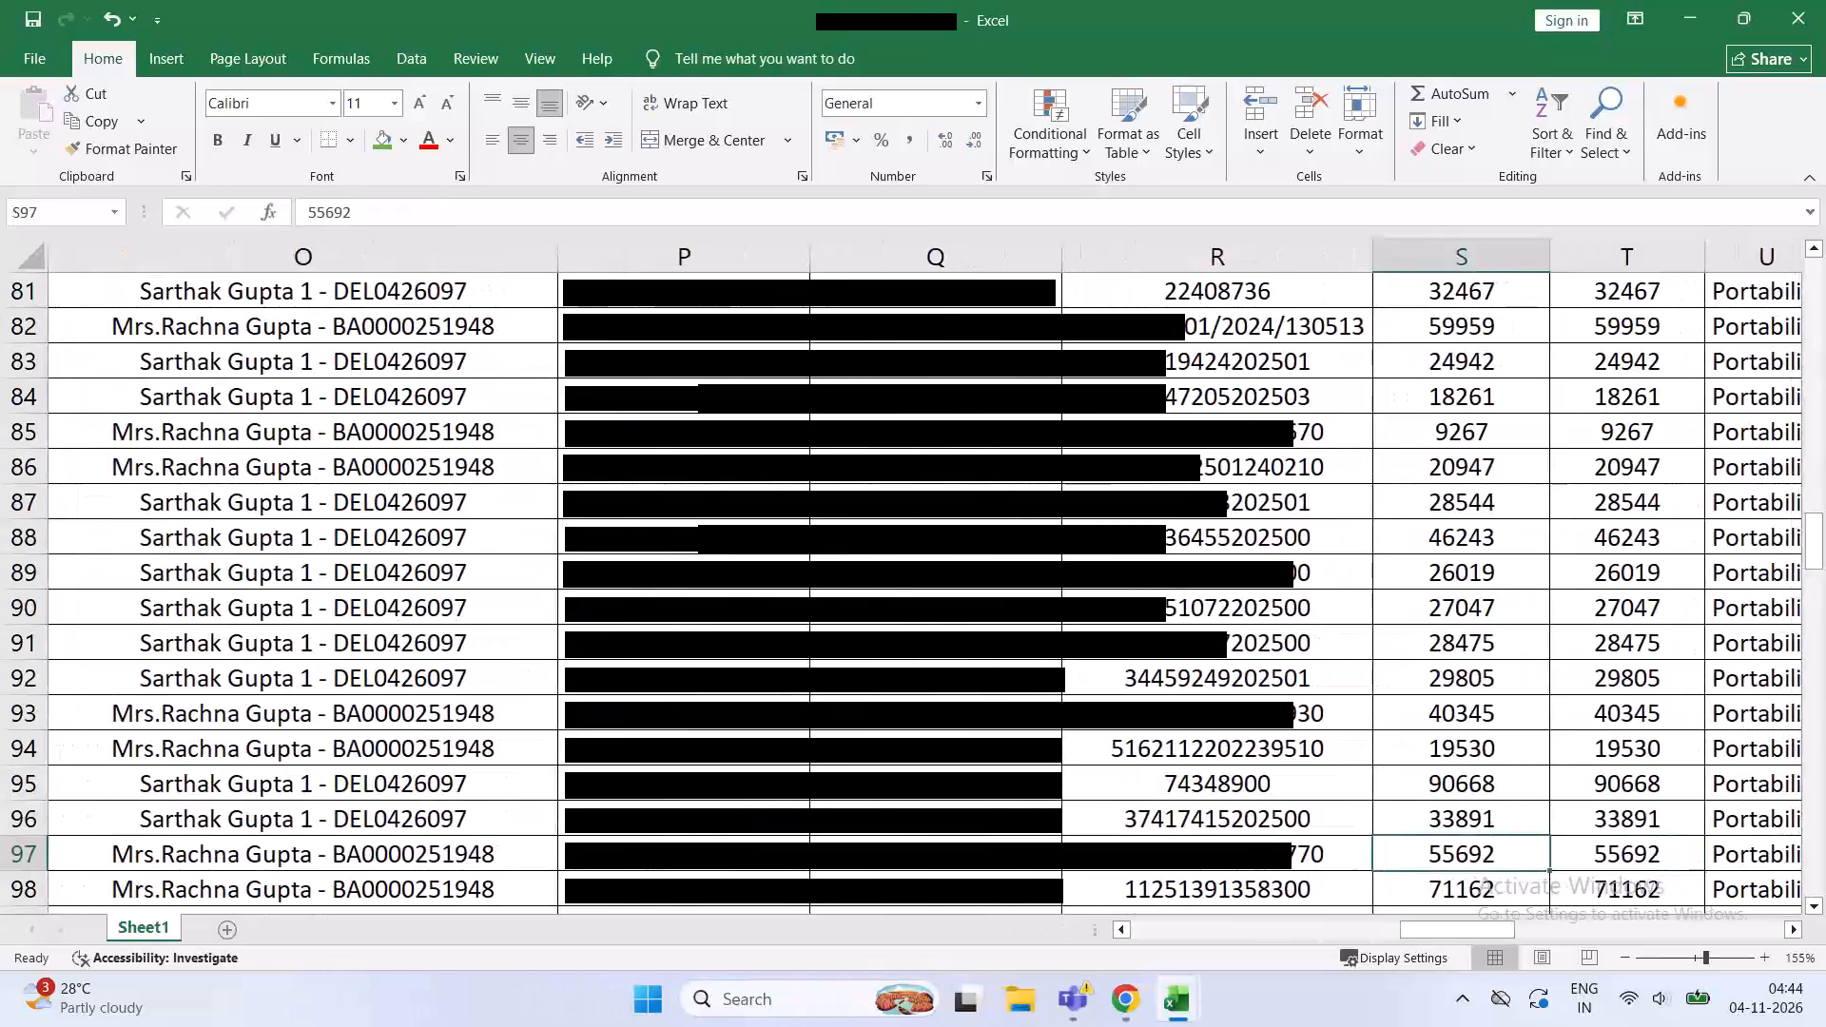
Enter the call remark "ringing" for row 97 in cell AE97.
key(Right)
key(Right)
key(Right)
key(Right)
key(Right)
key(Right)
key(Right)
key(Right)
key(Right)
key(Right)
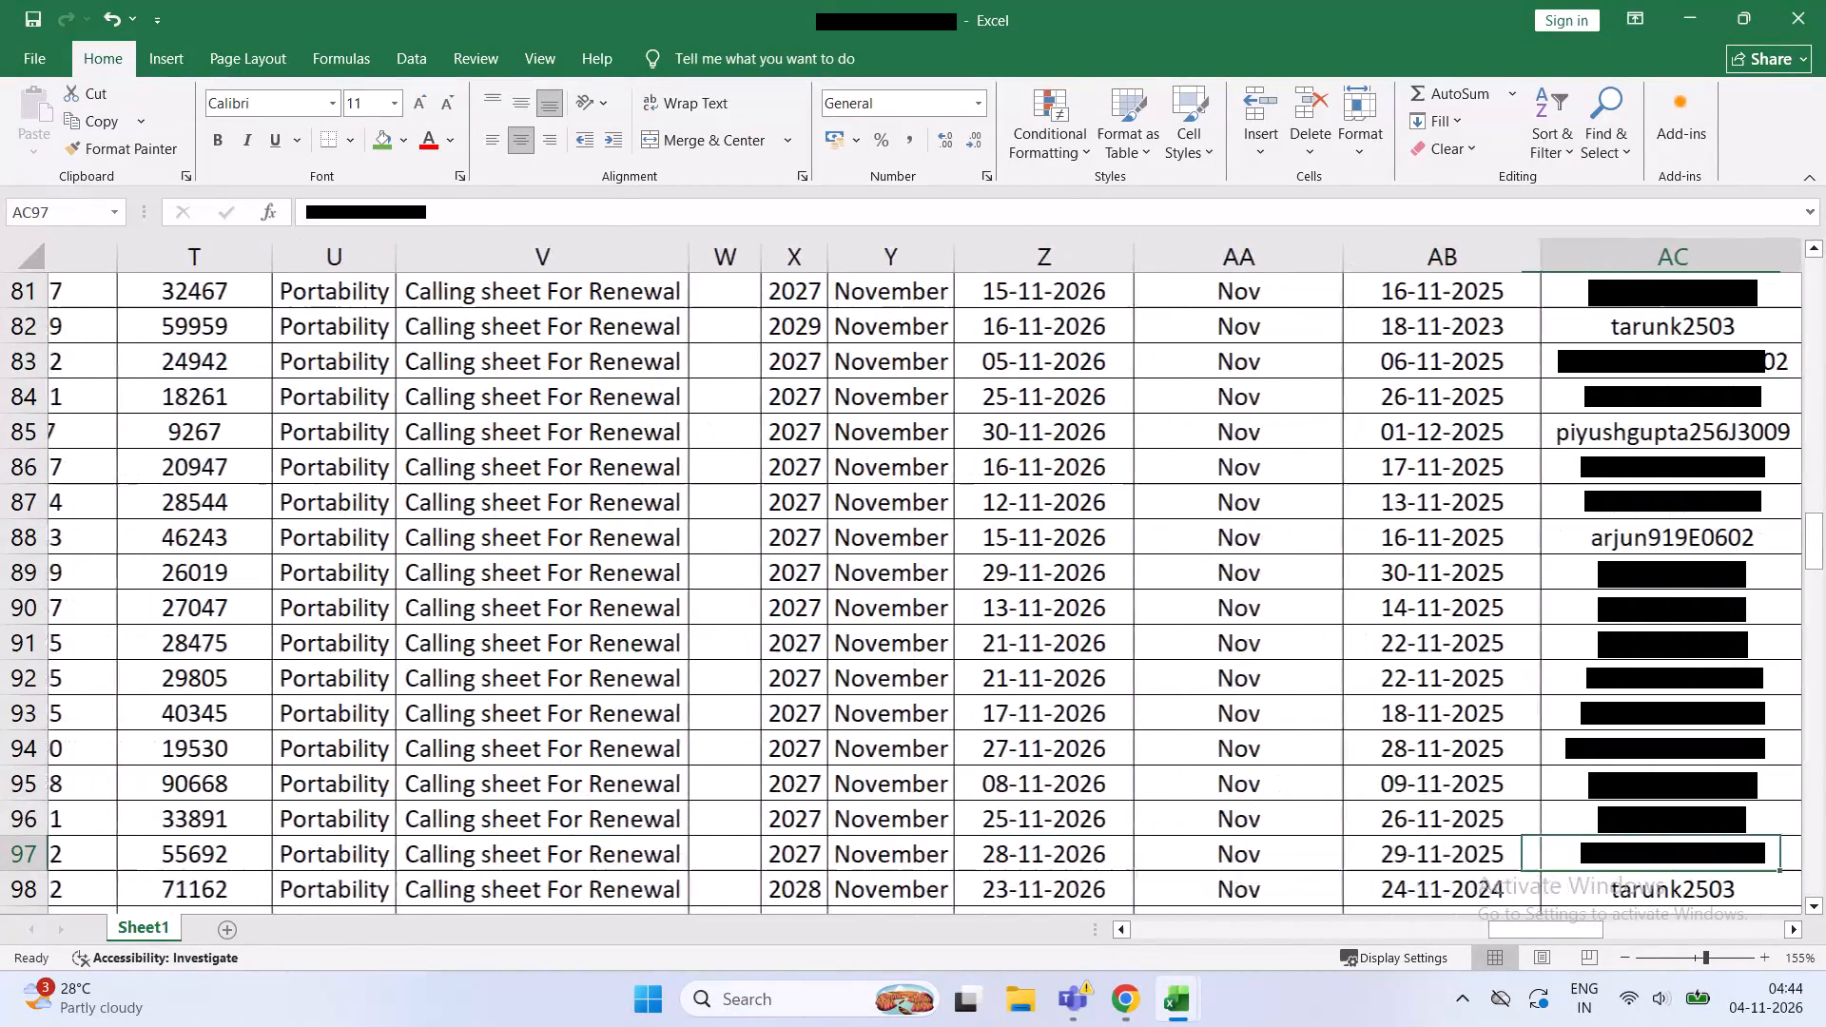
key(Right)
key(Right)
key(Right)
key(Left)
text(ri)
key(Down)
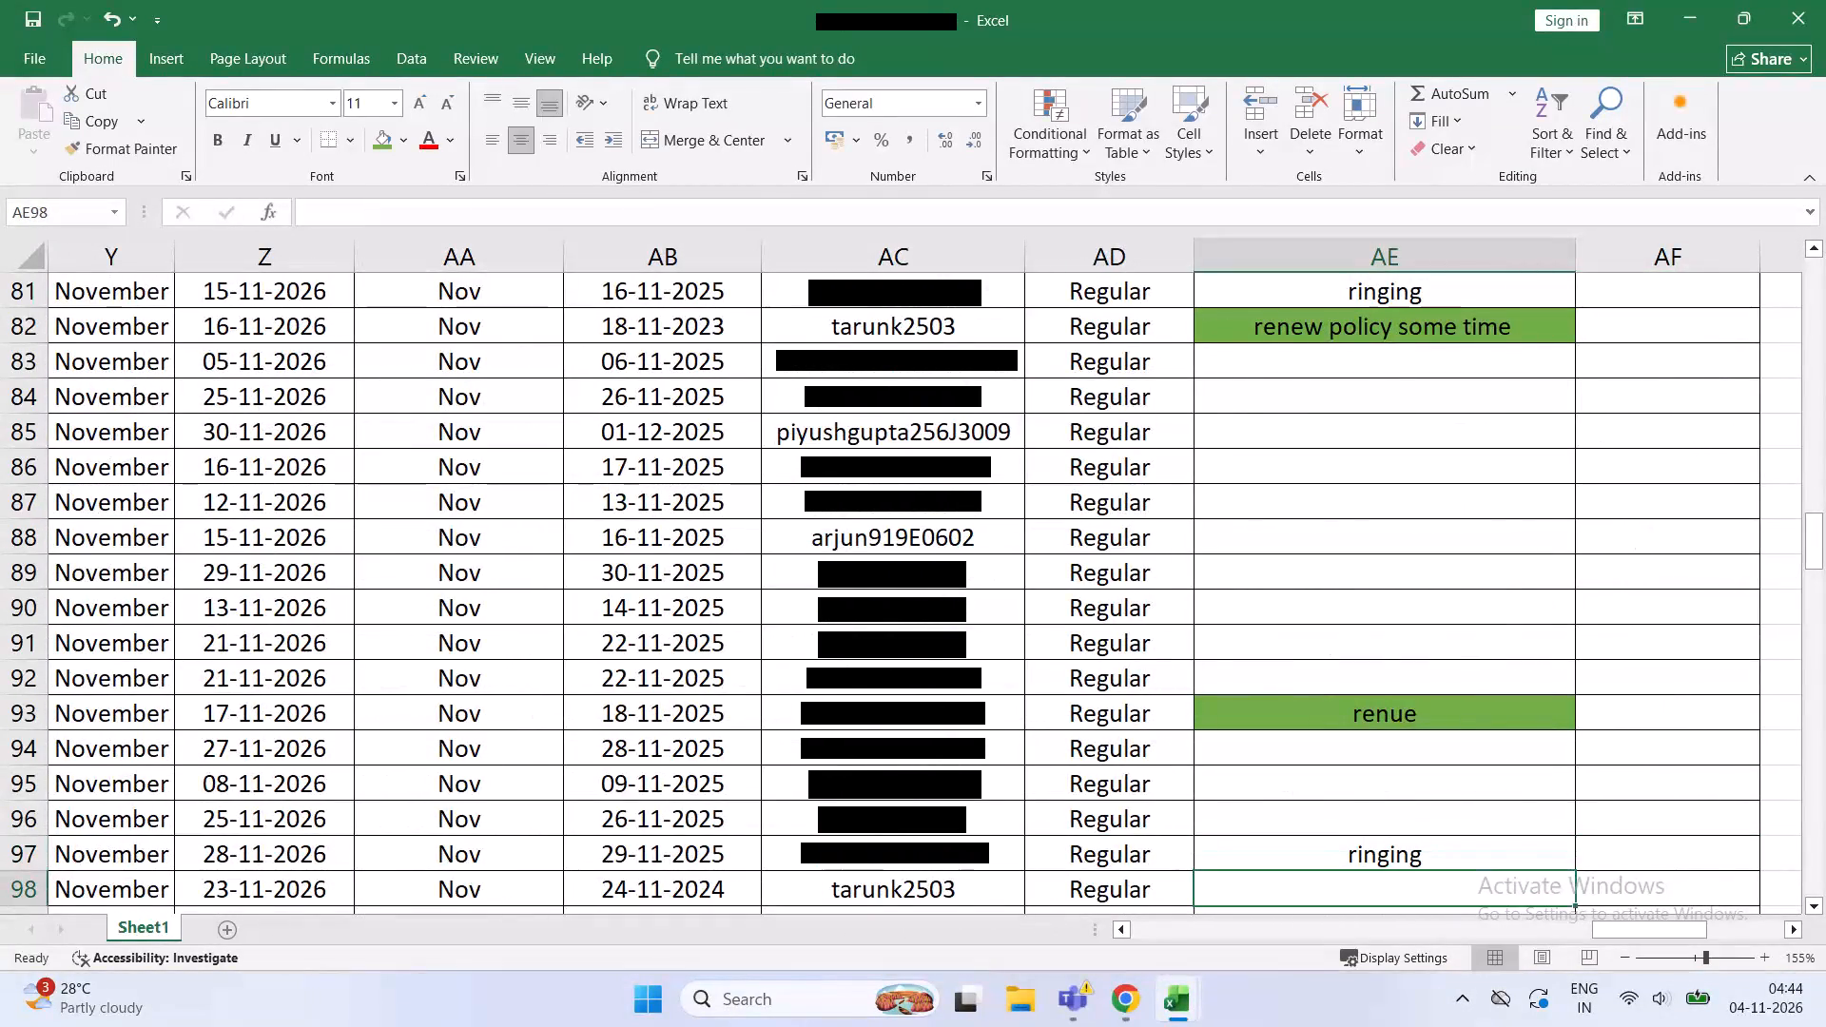
Review row 98 from its serial number through the policy identifiers and customer name to the contact numbers.
key(Left)
key(Left)
key(Left)
key(Left)
key(Left)
key(Left)
key(Left)
key(Left)
key(Left)
key(Left)
key(Left)
key(Left)
key(Left)
key(Left)
key(Left)
key(Left)
key(Left)
key(Left)
key(Left)
key(Left)
key(Right)
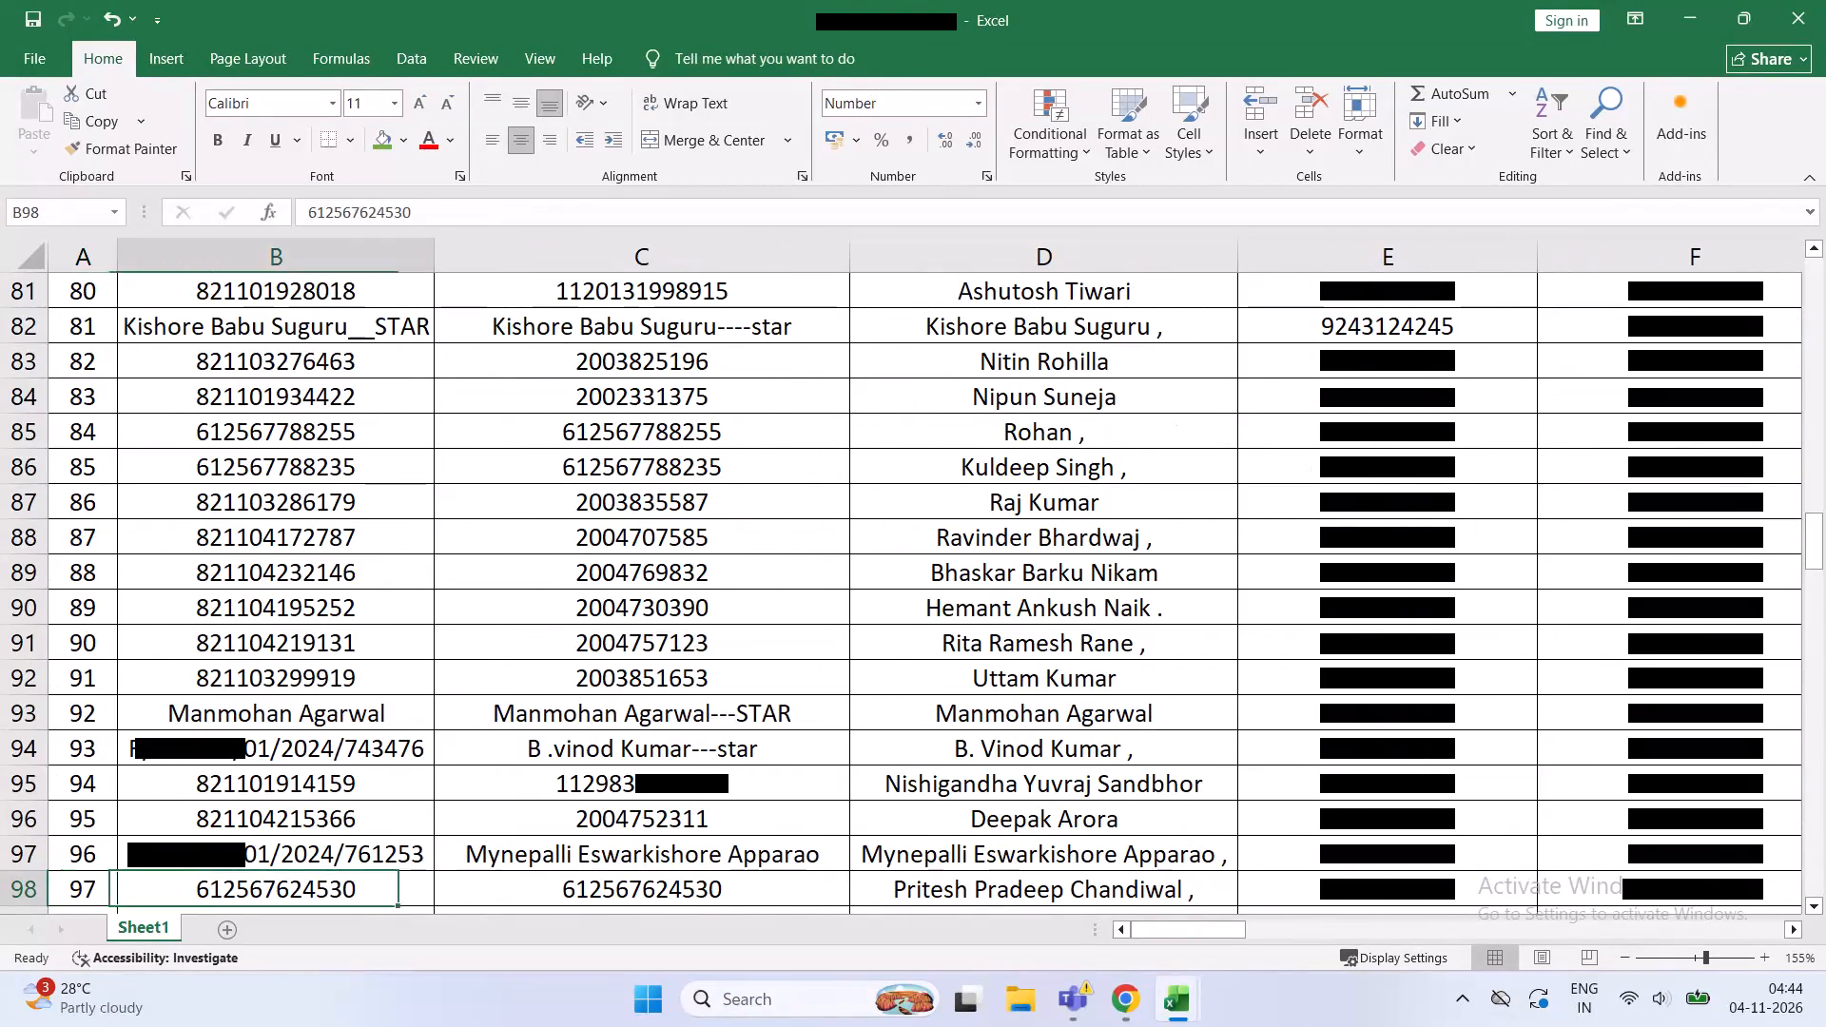
key(Right)
key(Right)
key(Right)
key(Right)
key(Left)
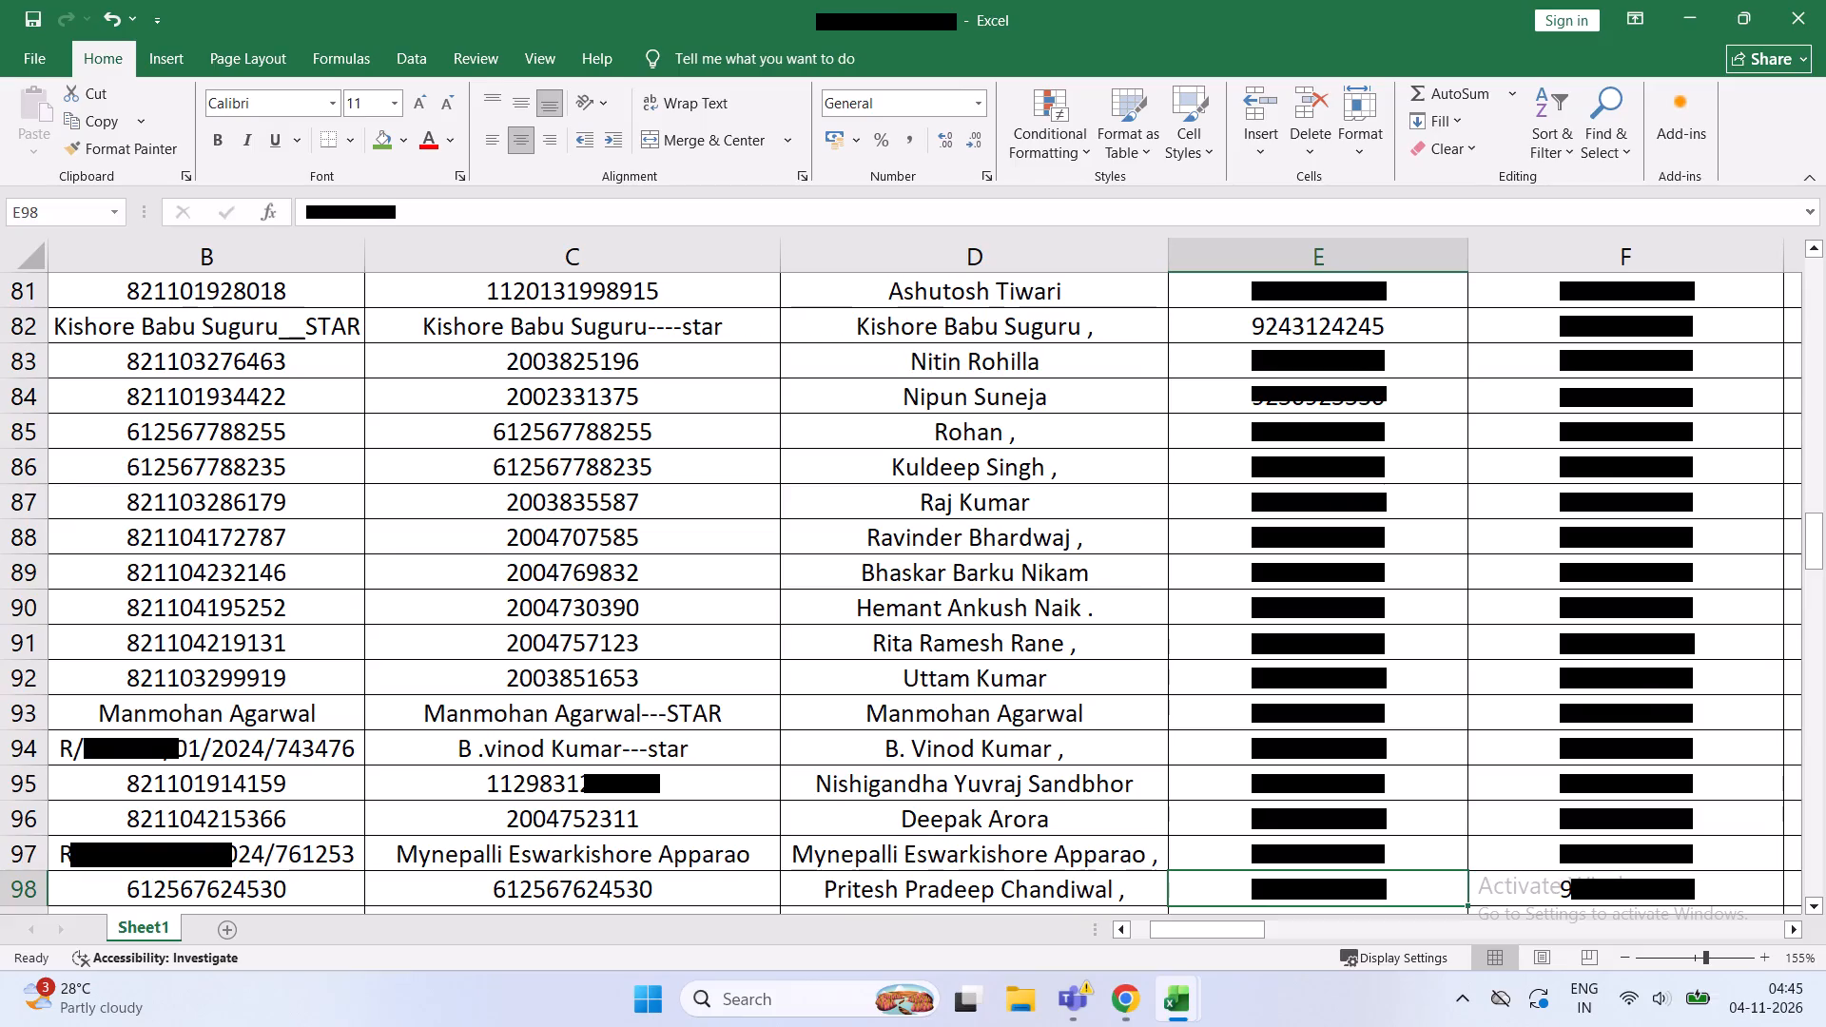
key(Left)
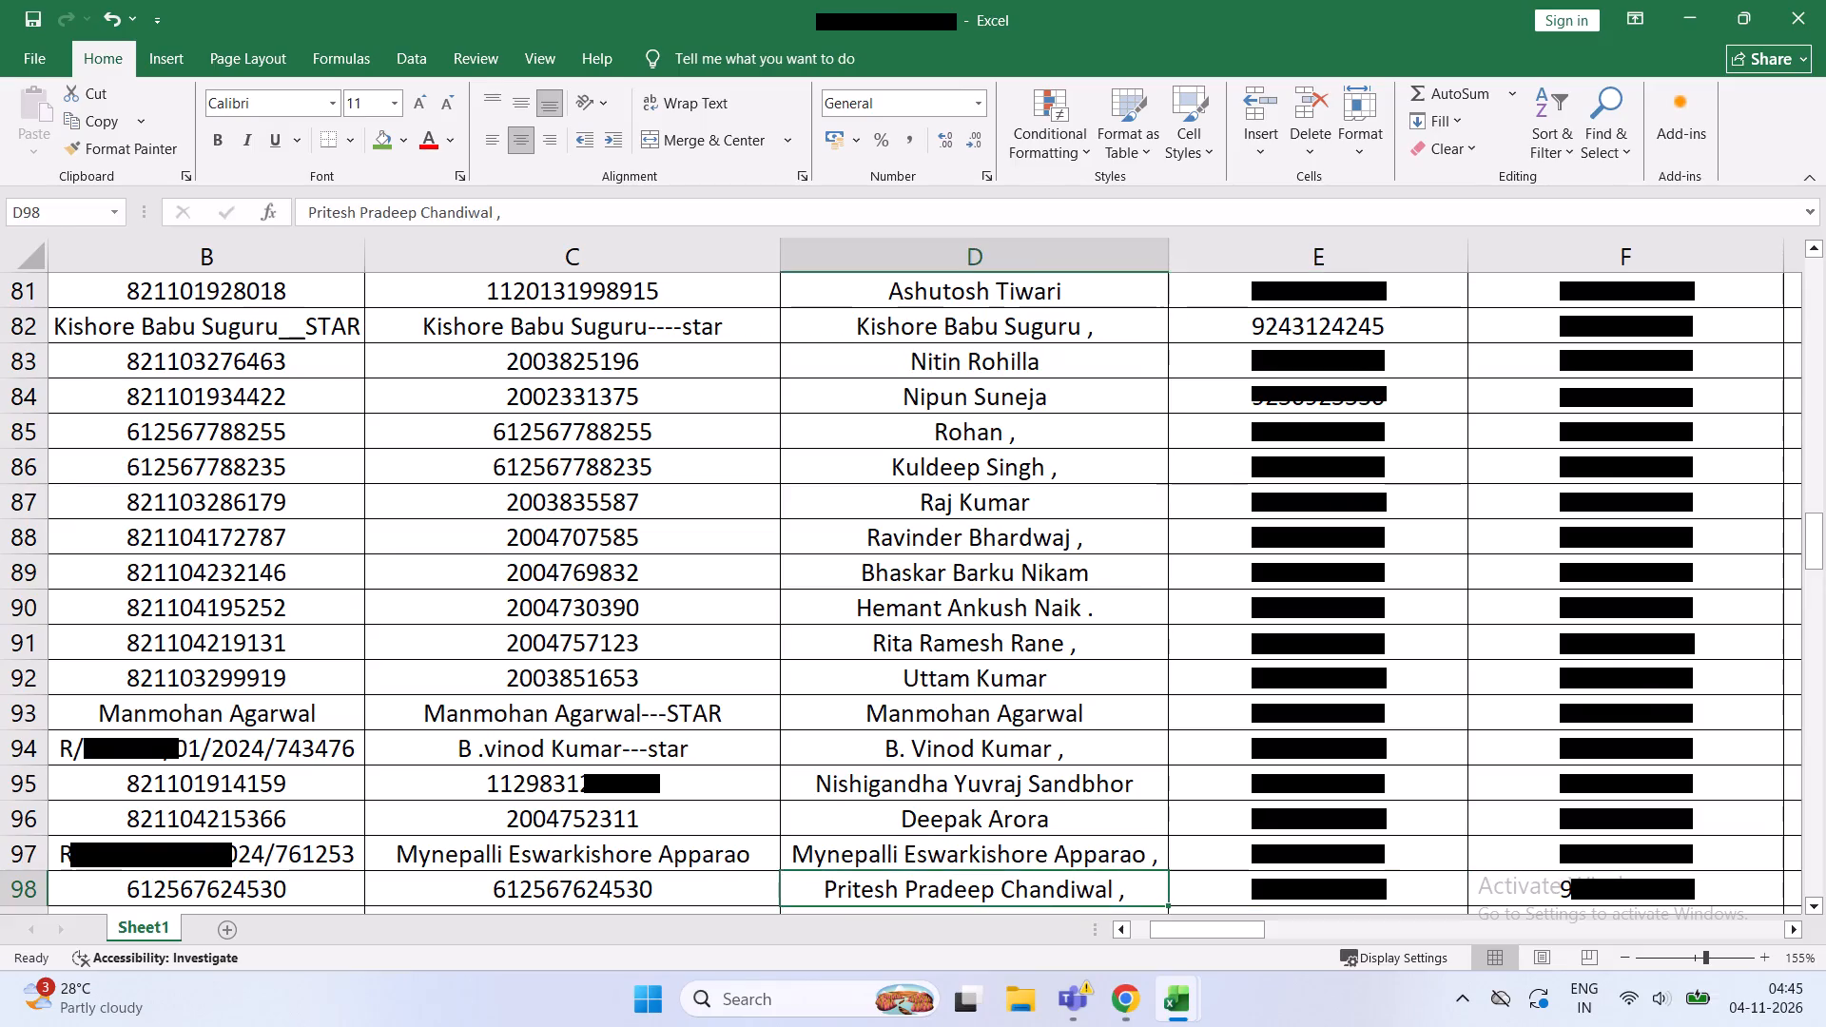
Review row 98 from the insurer in column H through the plan, sum insured and policy term to the premium in column S.
key(Right)
key(Right)
key(Right)
key(Right)
key(Right)
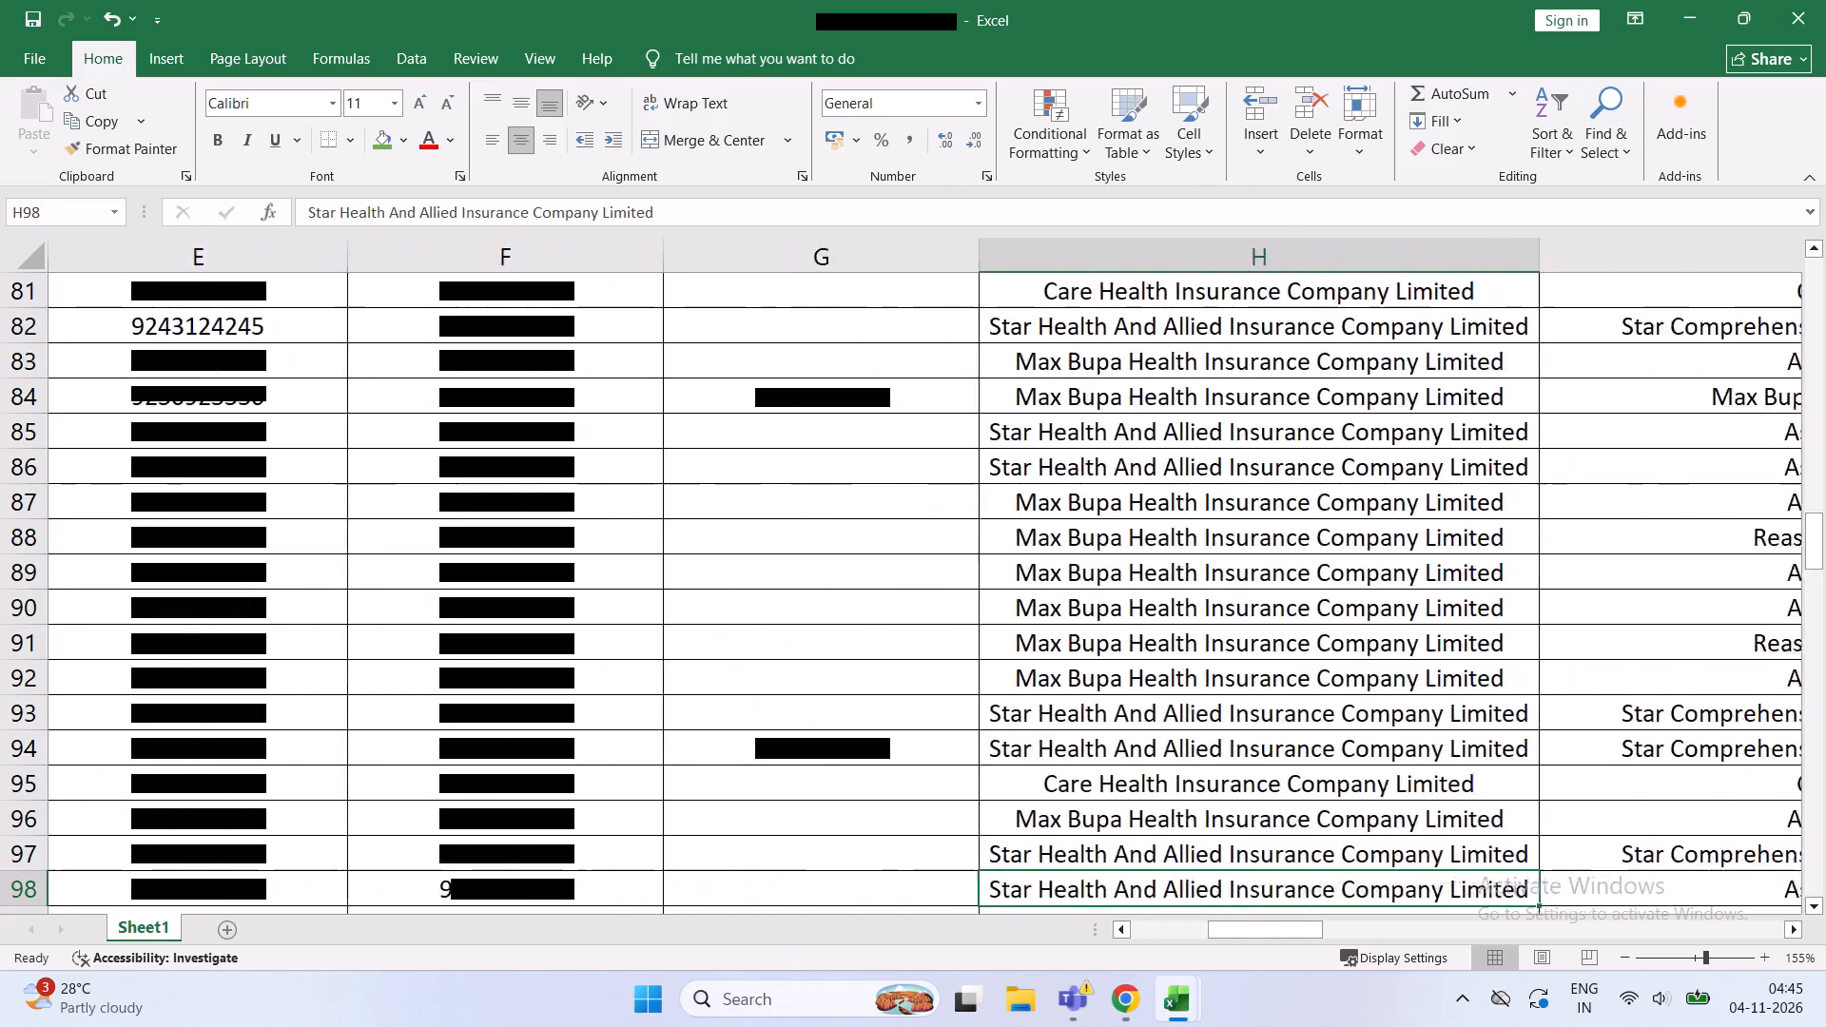
key(Right)
key(Right)
key(Right)
key(Right)
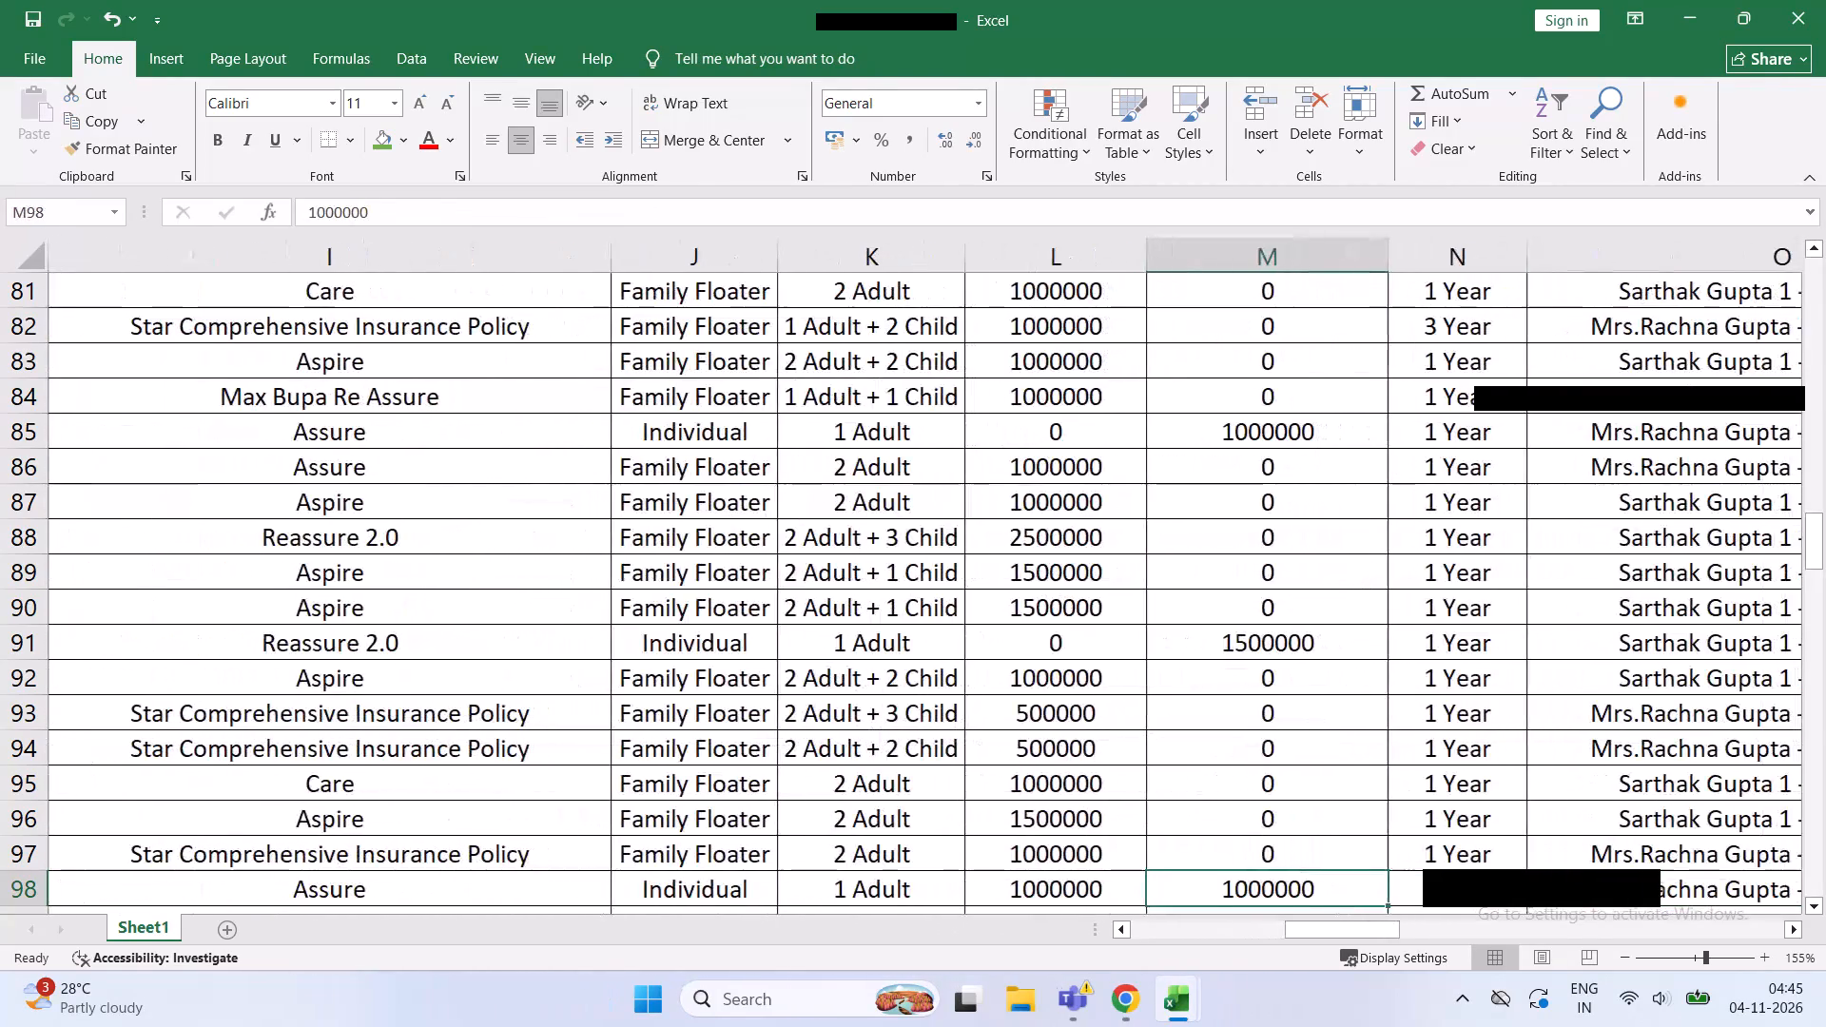
key(Right)
key(Right)
key(Right)
key(Right)
key(Right)
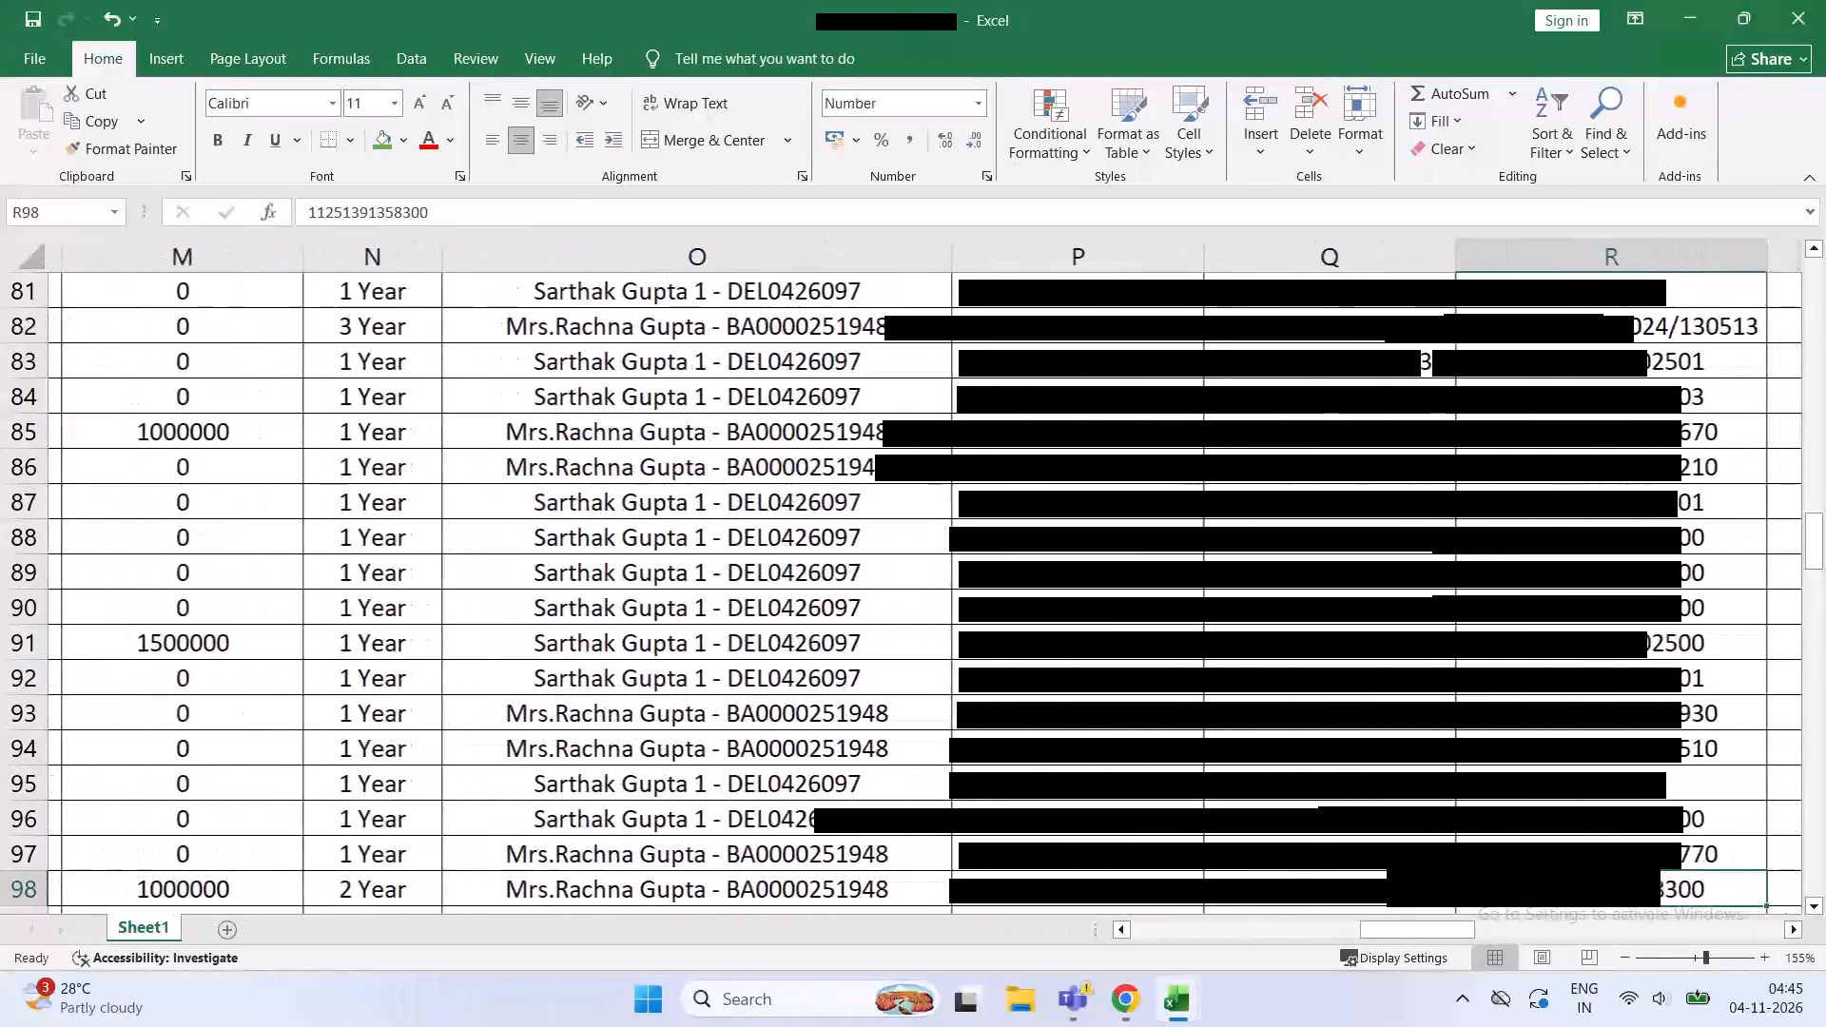
key(Right)
key(Right)
key(Left)
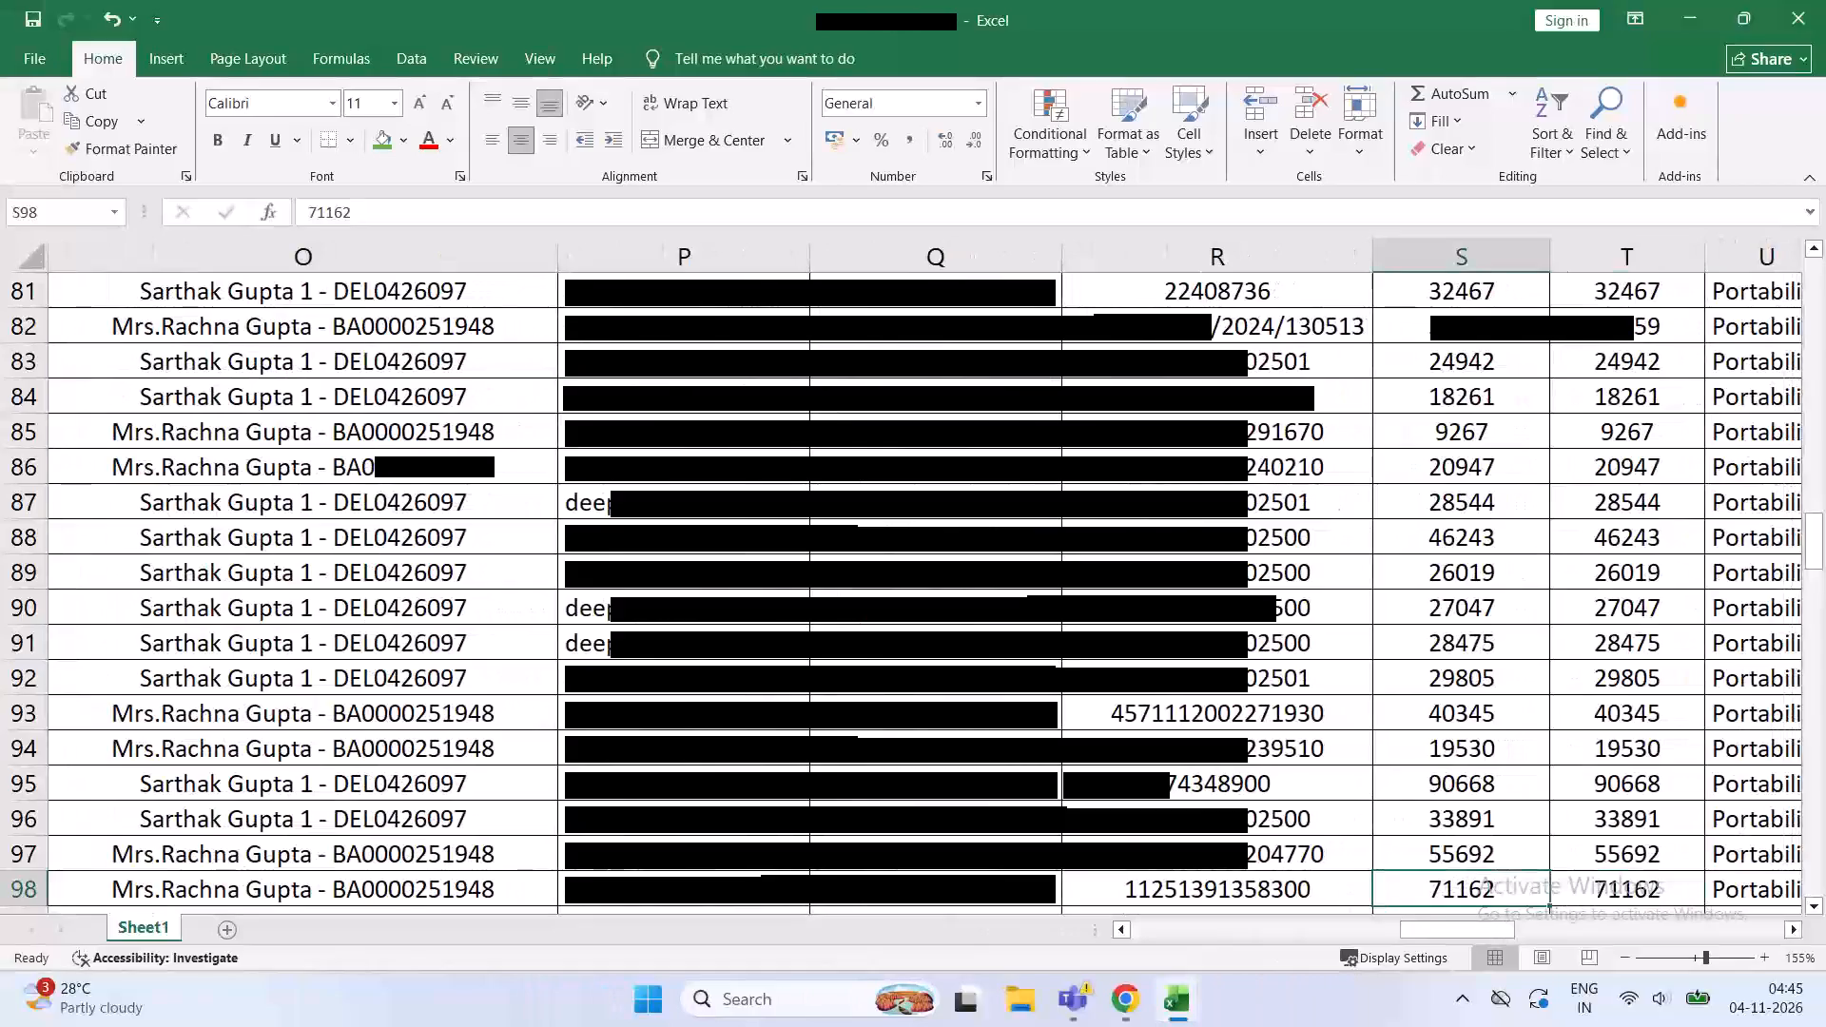
Check row 99's premium in column S, and review that record from its start through the customer name to the contact number.
scroll(1163, 863, down, 1)
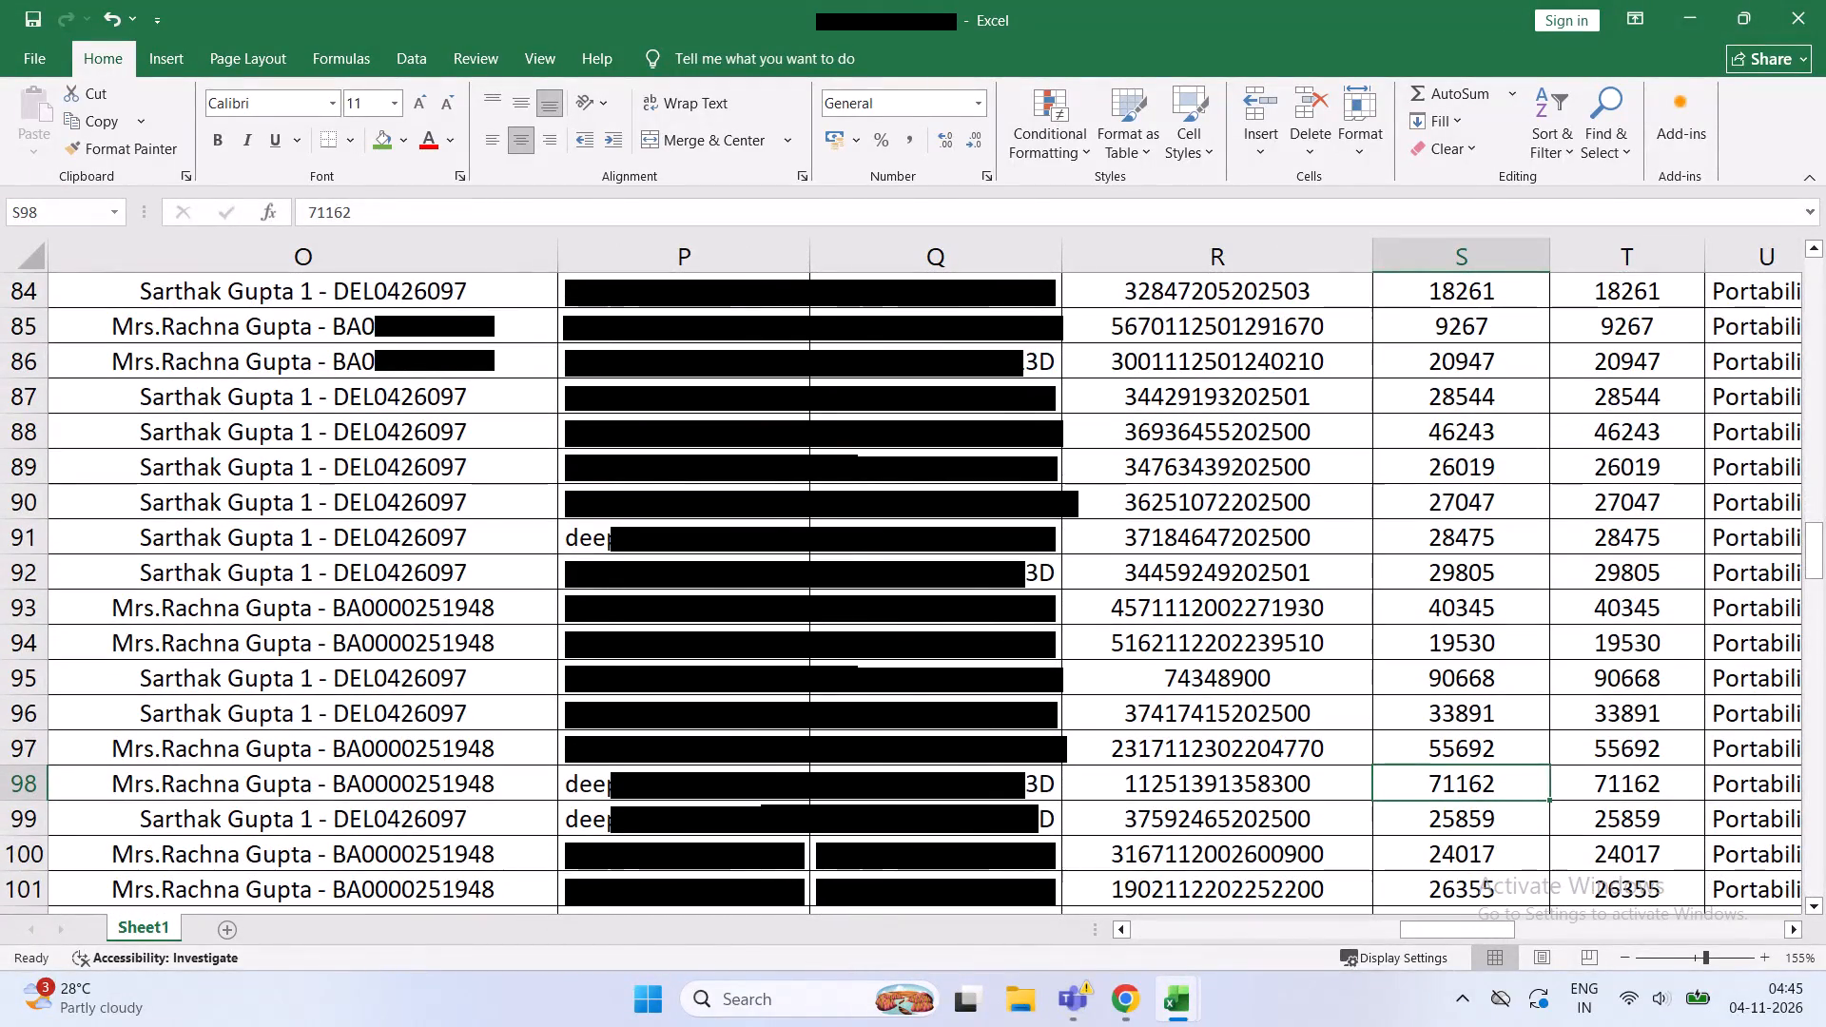
click(1431, 823)
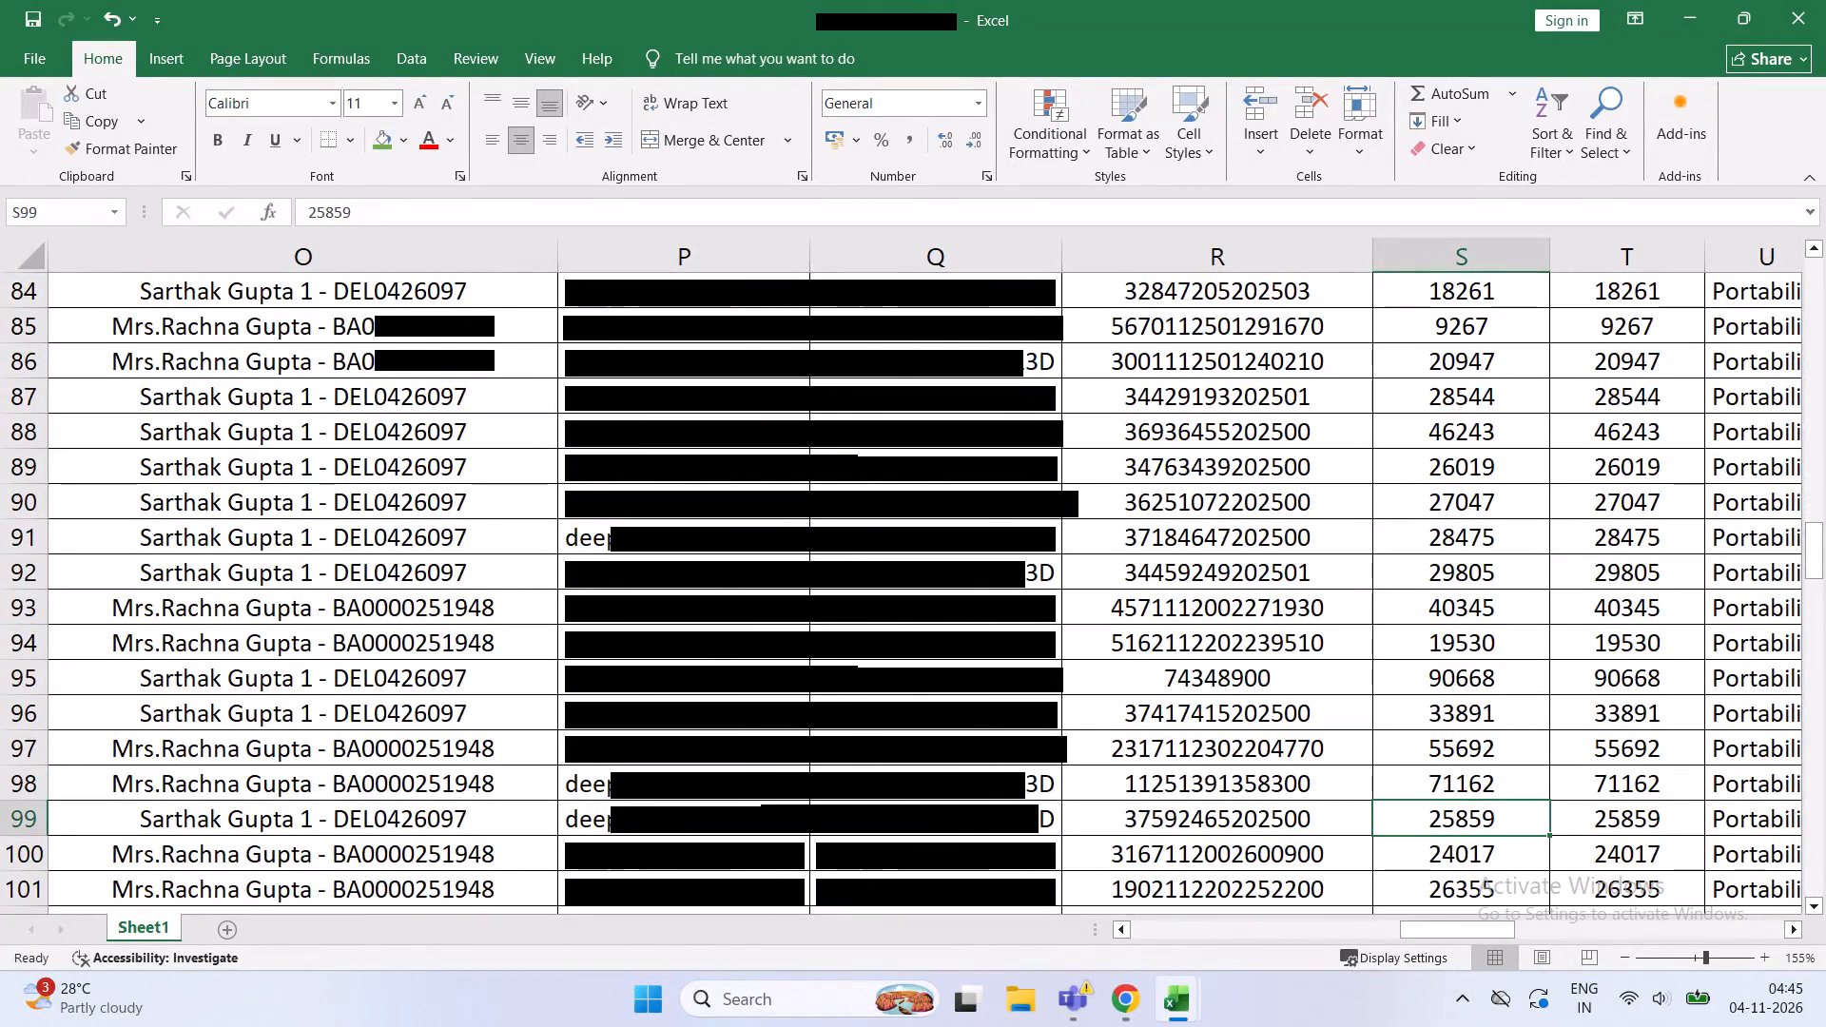
key(Left)
key(Left)
key(Left)
key(Left)
key(Left)
key(Left)
key(Left)
key(Left)
key(Left)
key(Left)
key(Left)
key(Left)
key(Left)
key(Left)
key(Left)
key(Left)
key(Left)
key(Left)
key(Left)
key(Left)
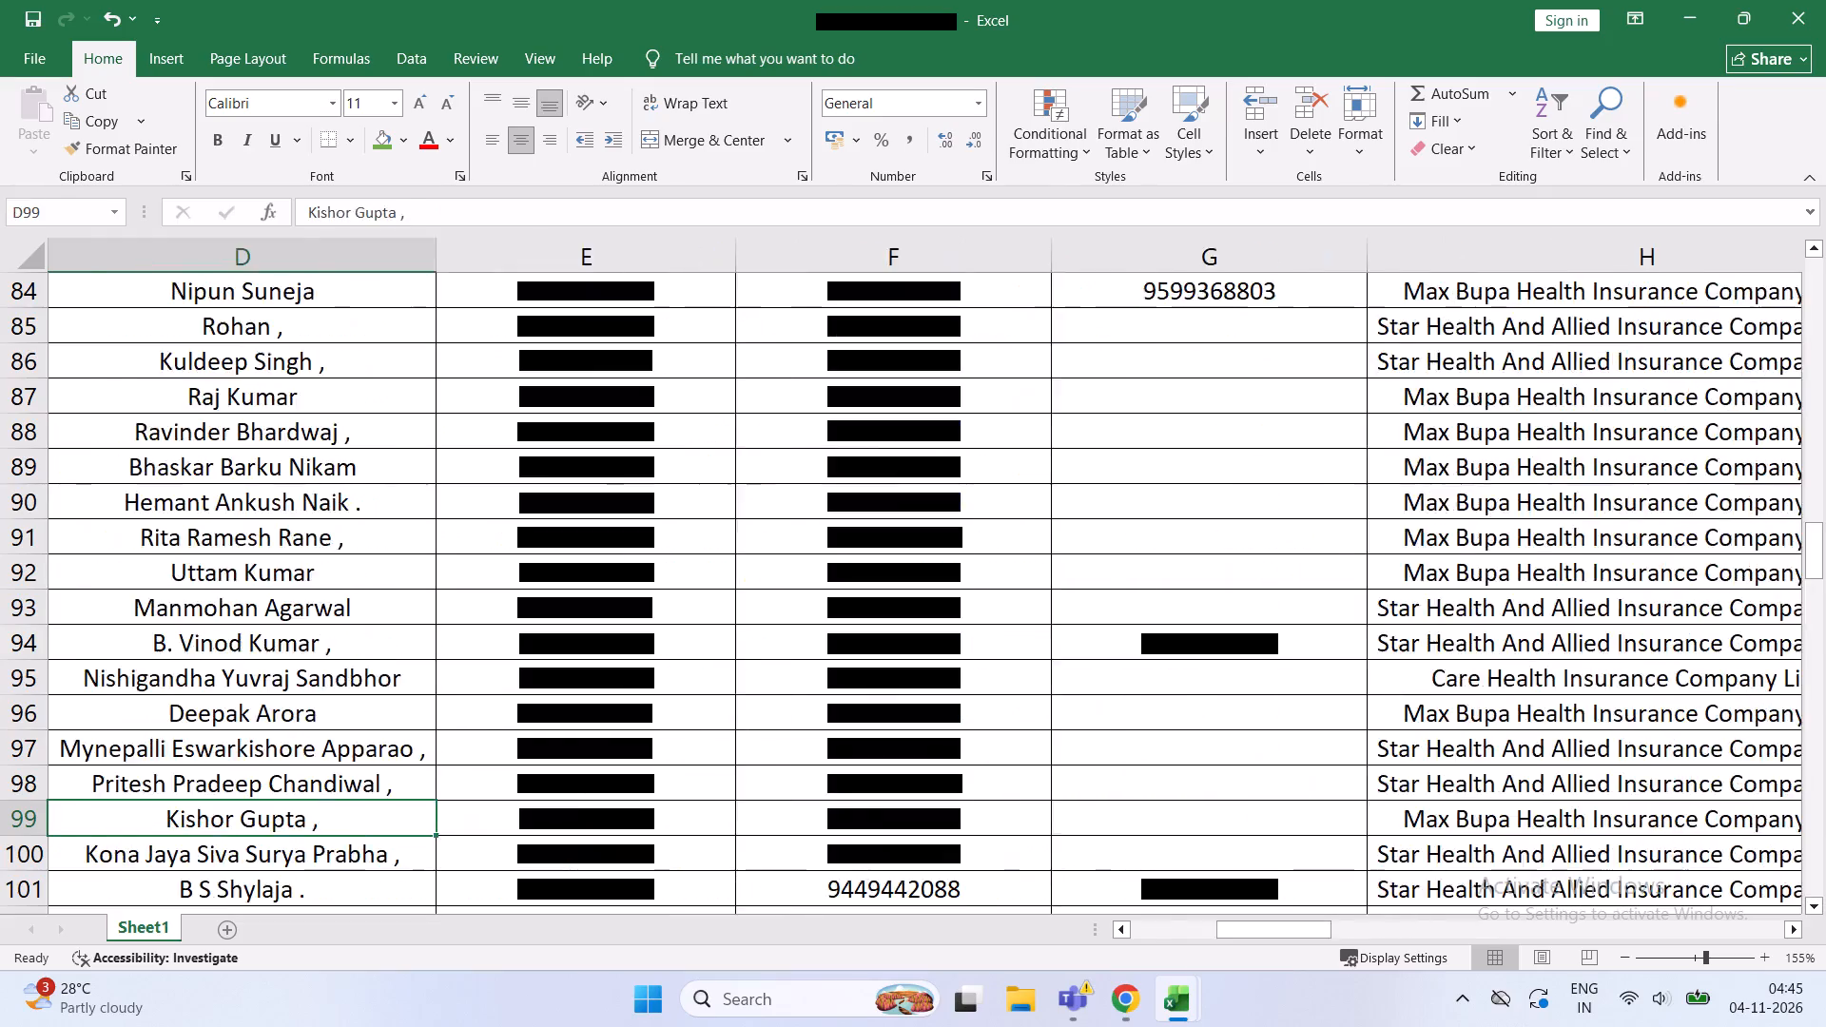
key(Left)
key(Right)
key(Right)
key(Right)
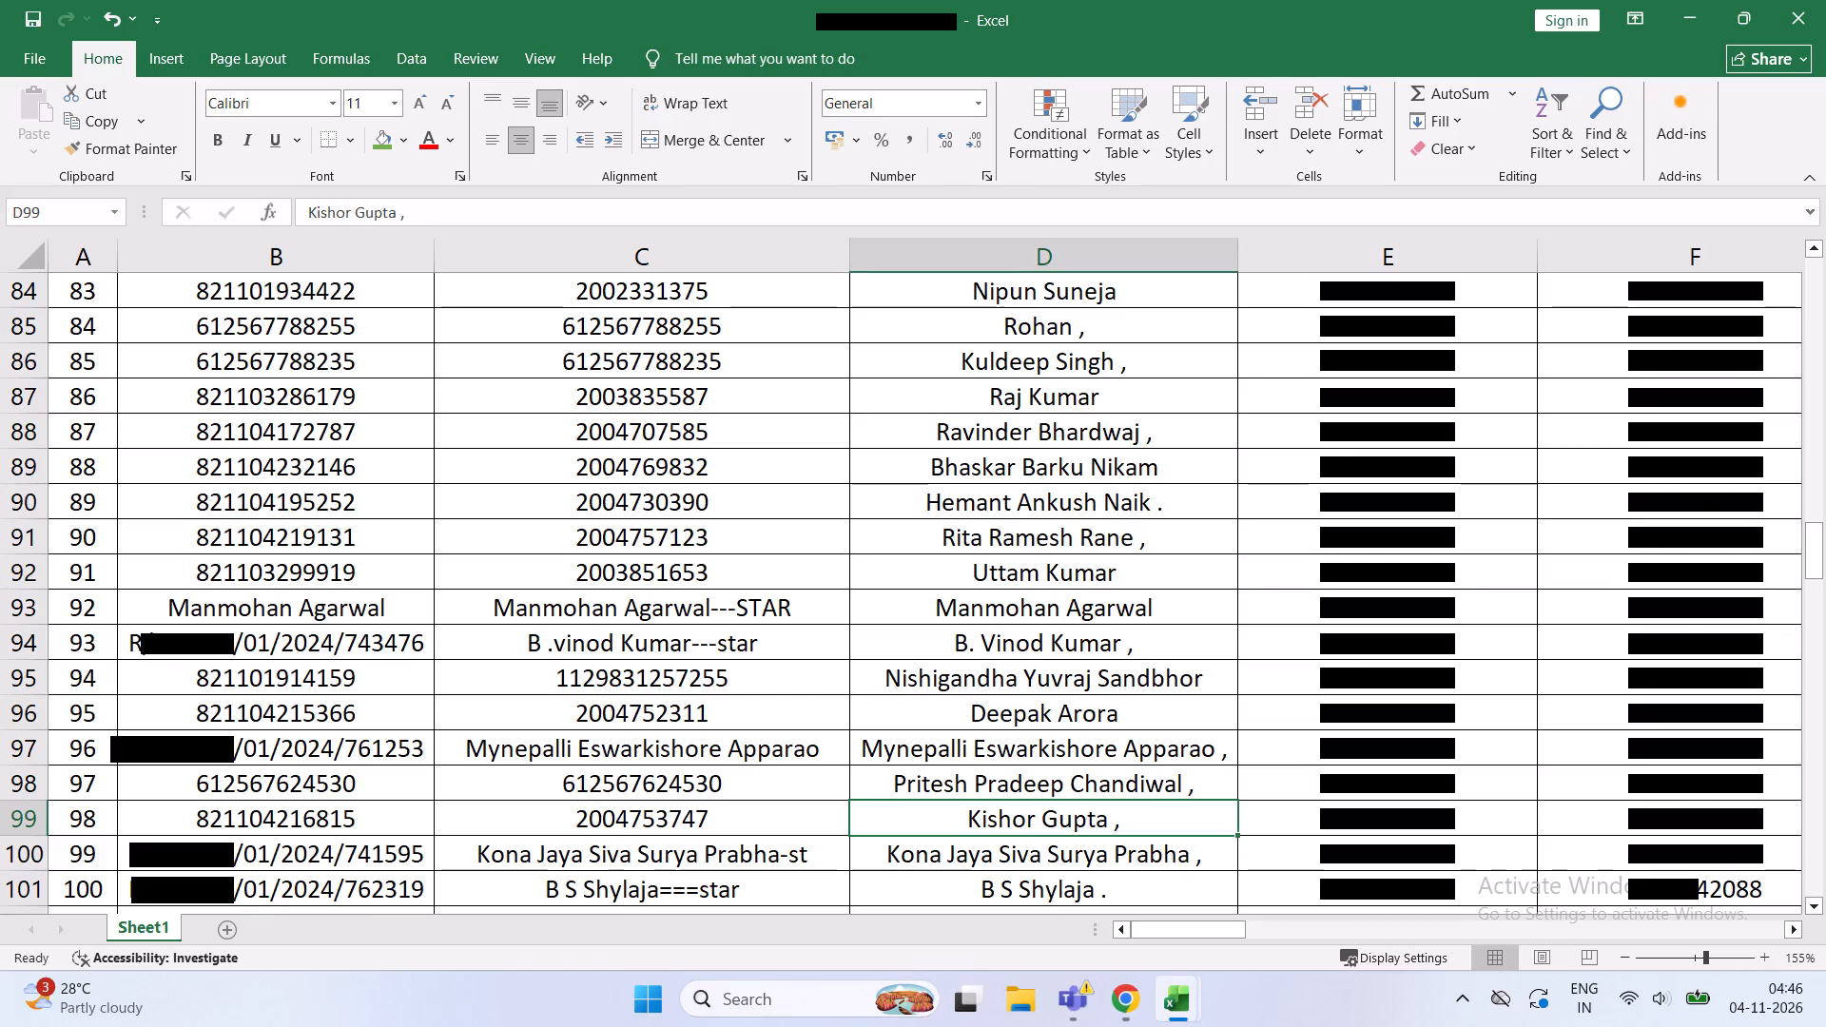
key(Right)
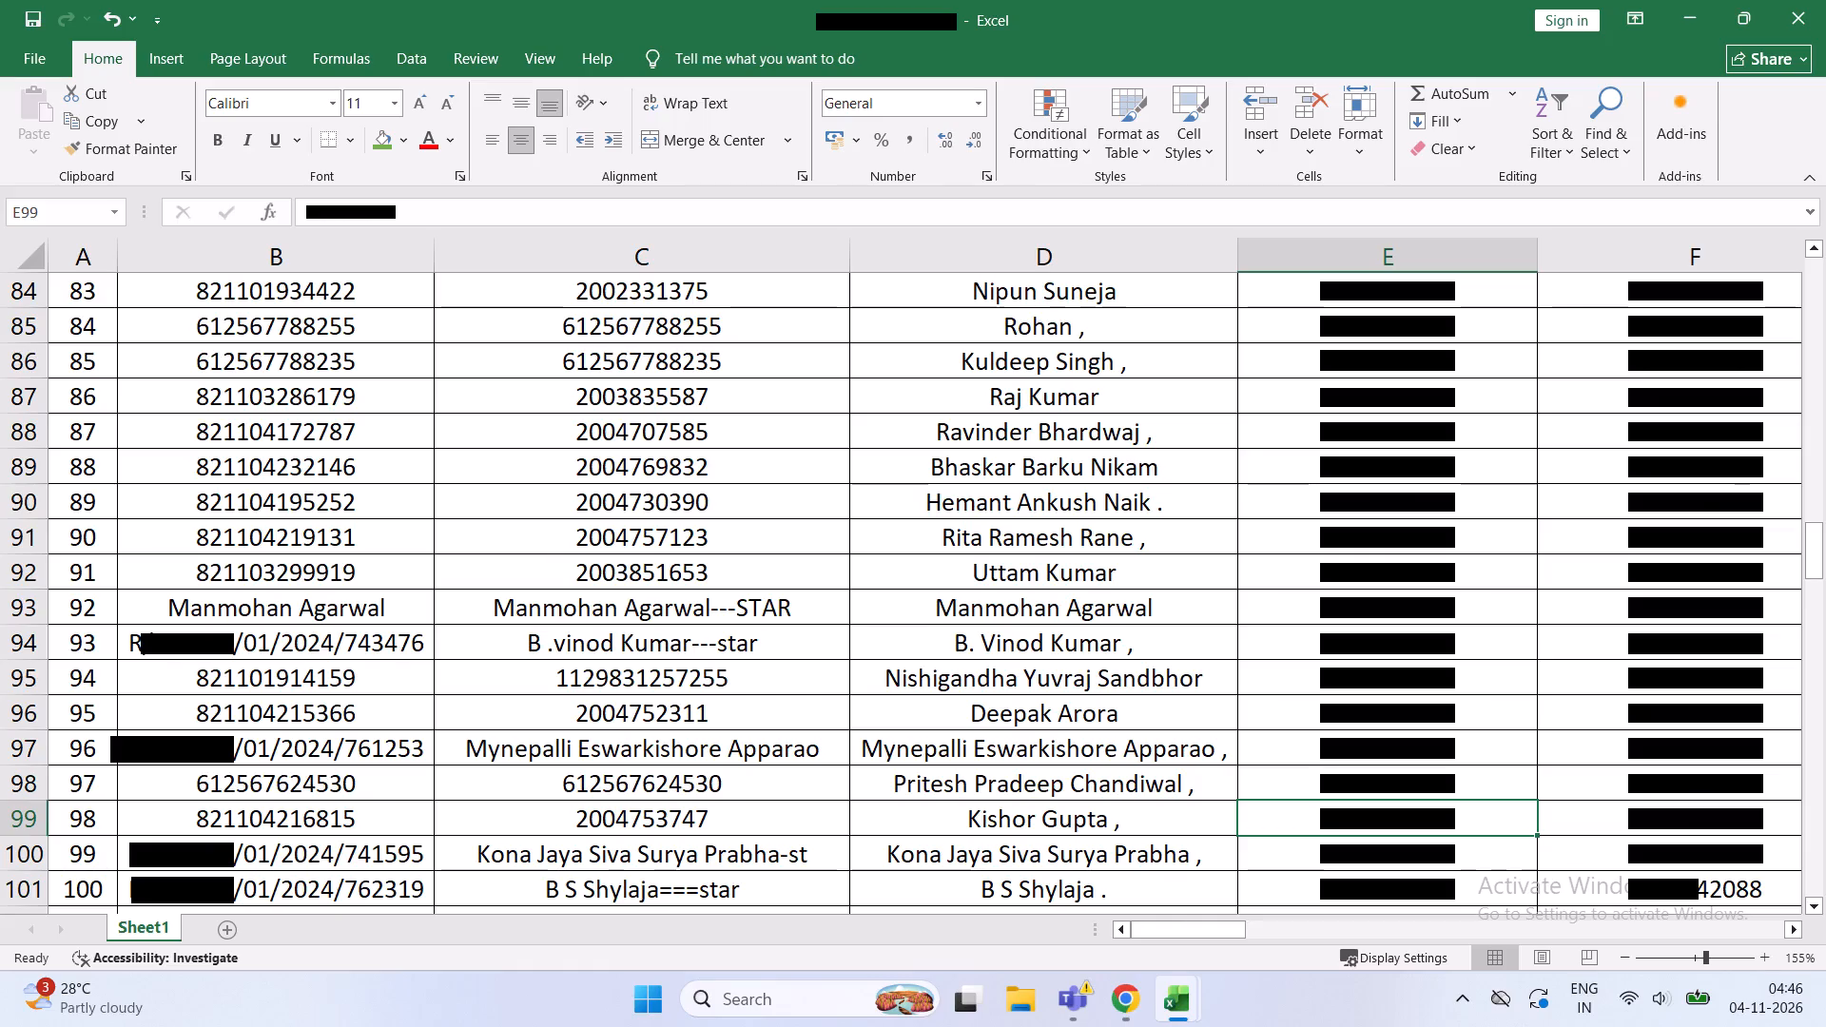
Review row 99 from its contact numbers through the insurer, plan, sum insured and policy term to the premium and policy type in column U.
key(Right)
key(Right)
key(Right)
key(Right)
key(Right)
key(Right)
key(Right)
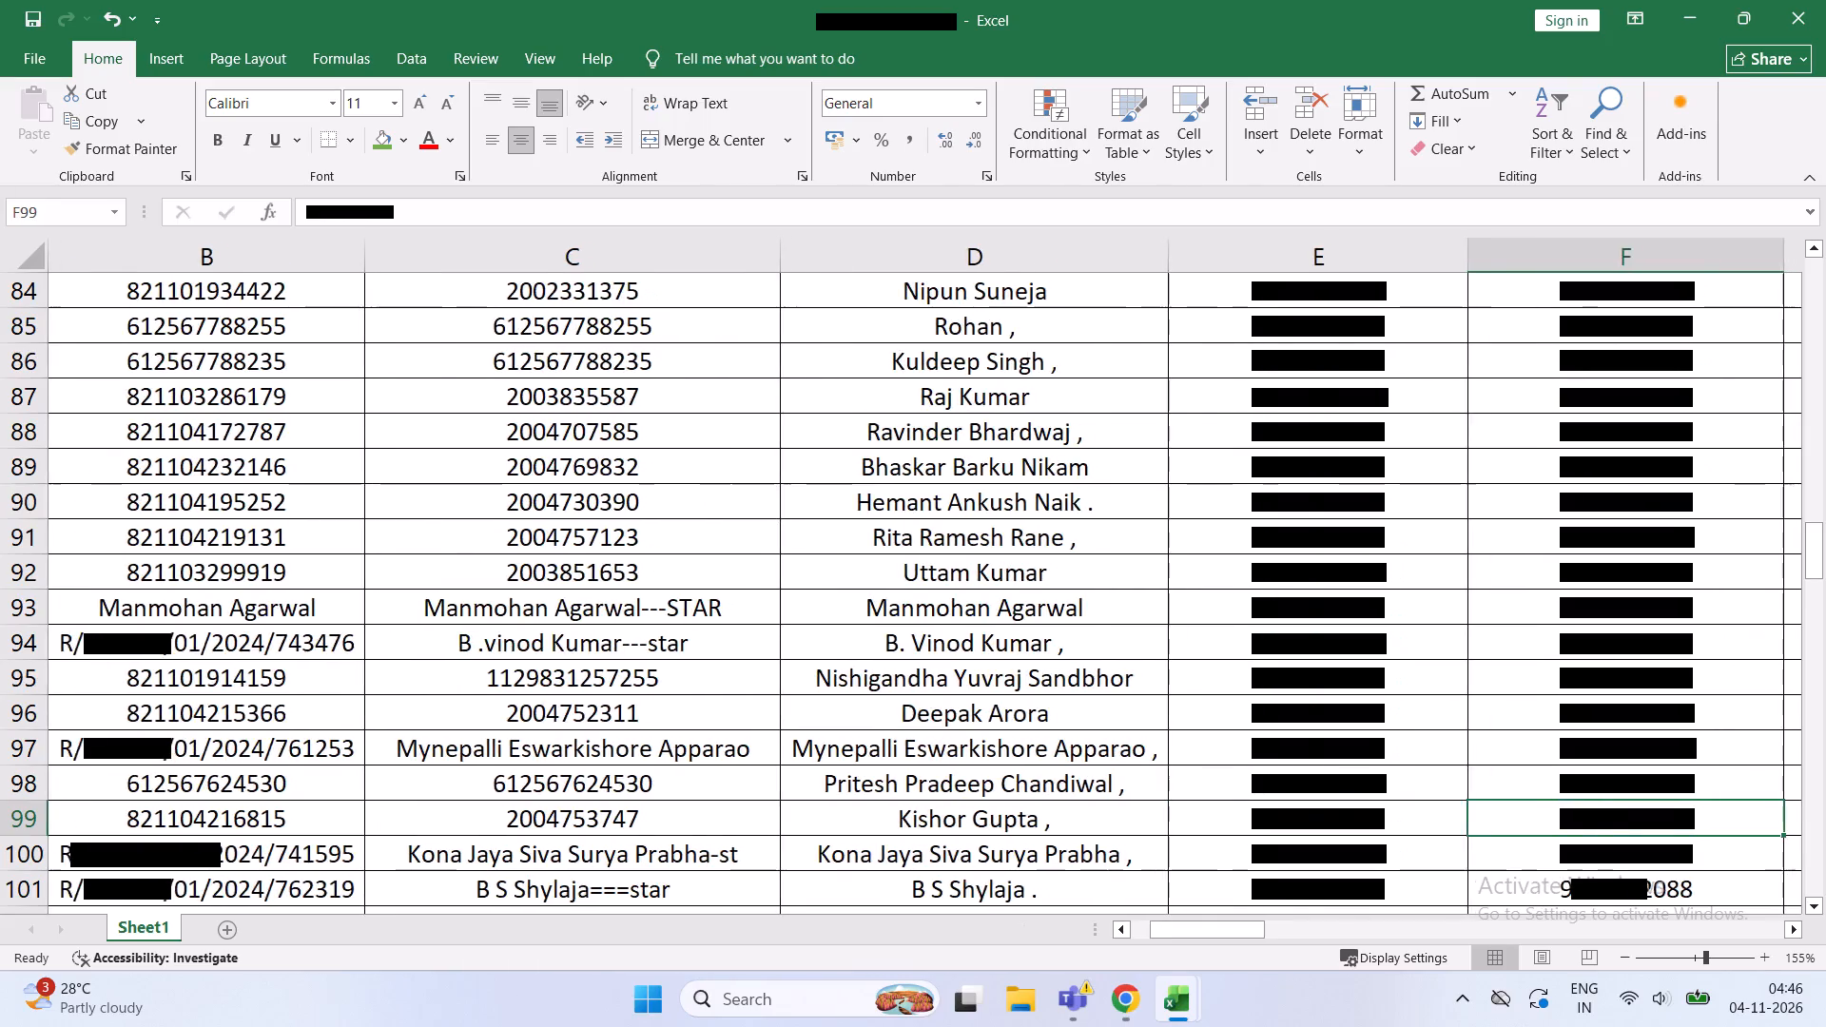
key(Right)
key(Right)
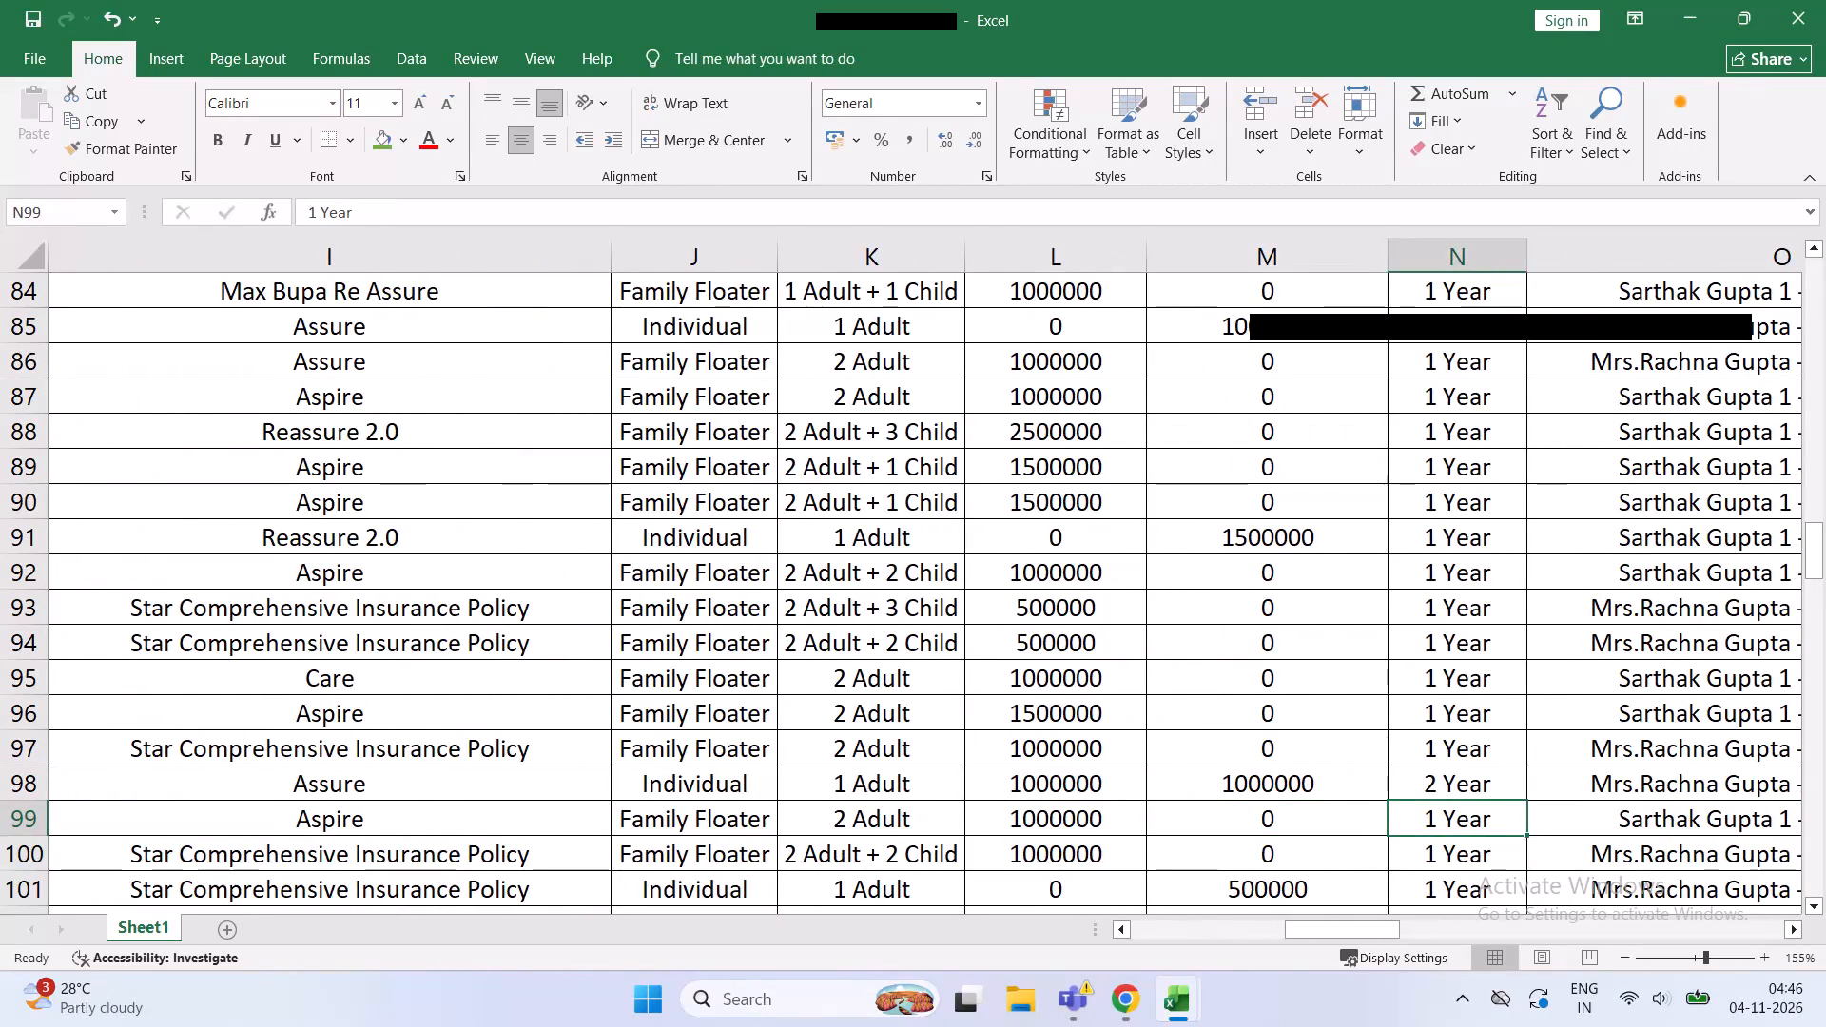
key(Right)
key(Right)
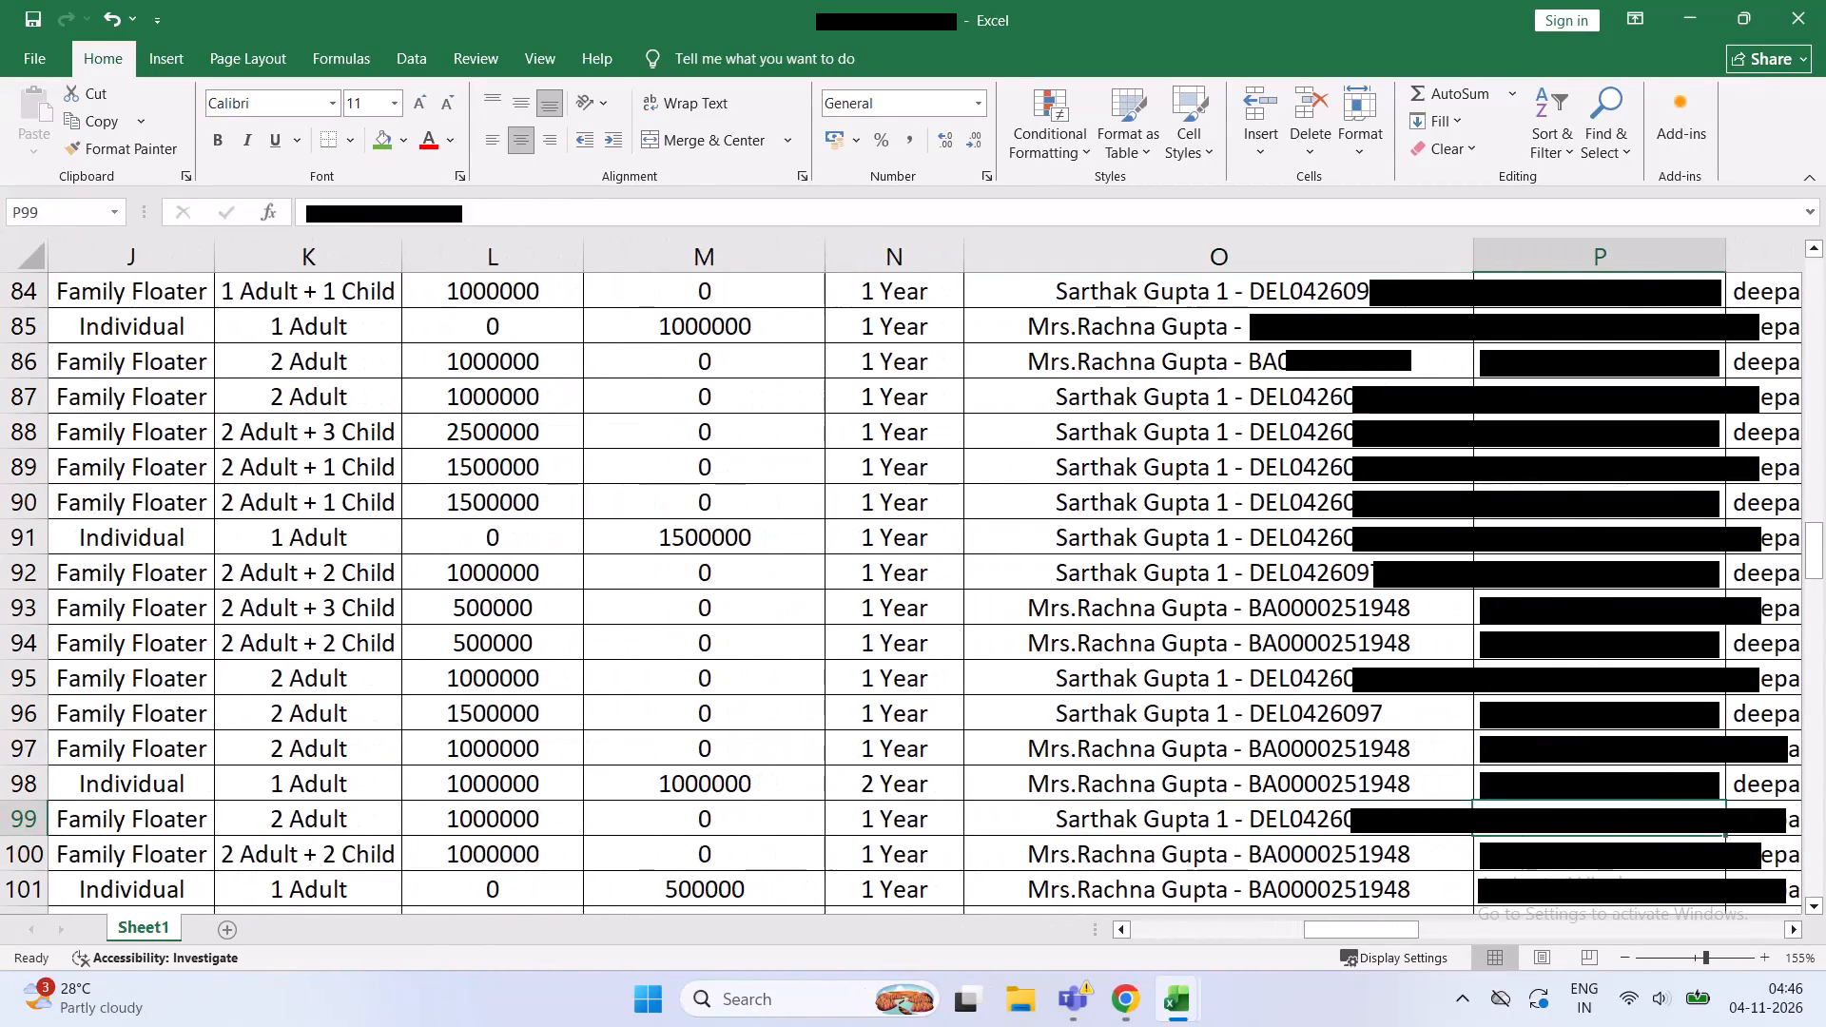
key(Right)
key(Right)
key(Right)
key(Right)
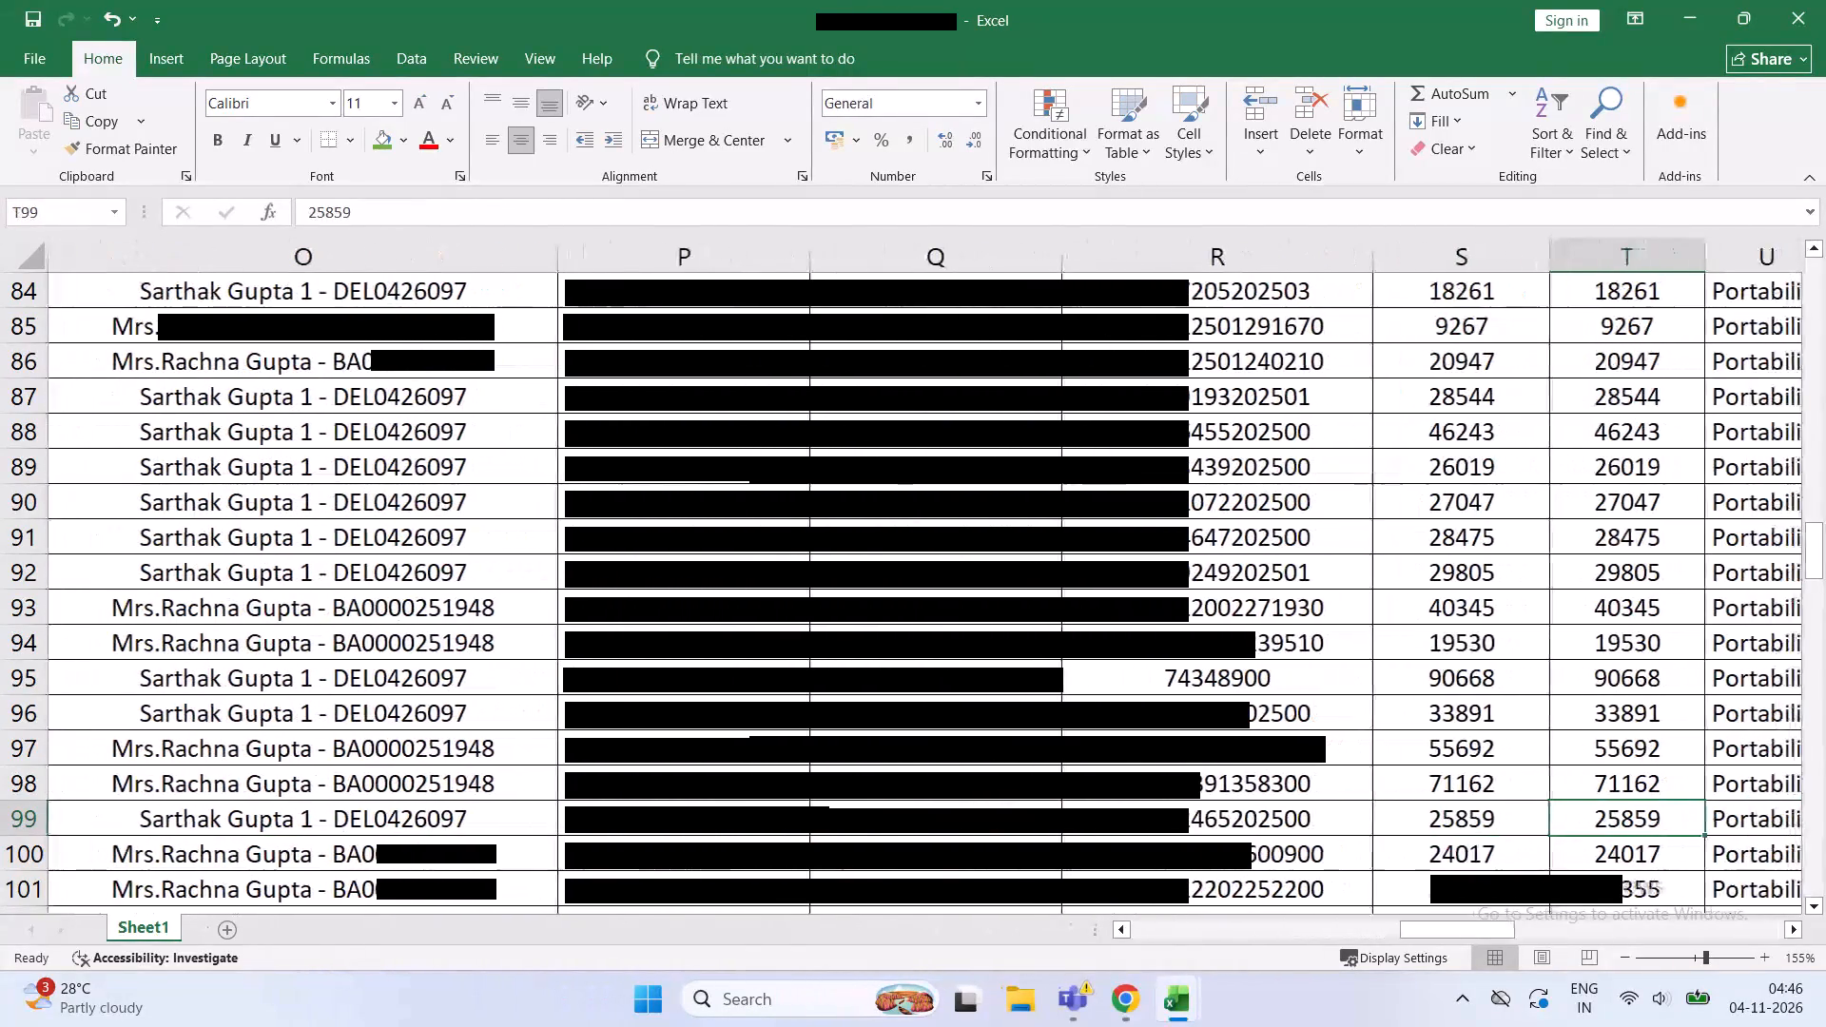
key(Right)
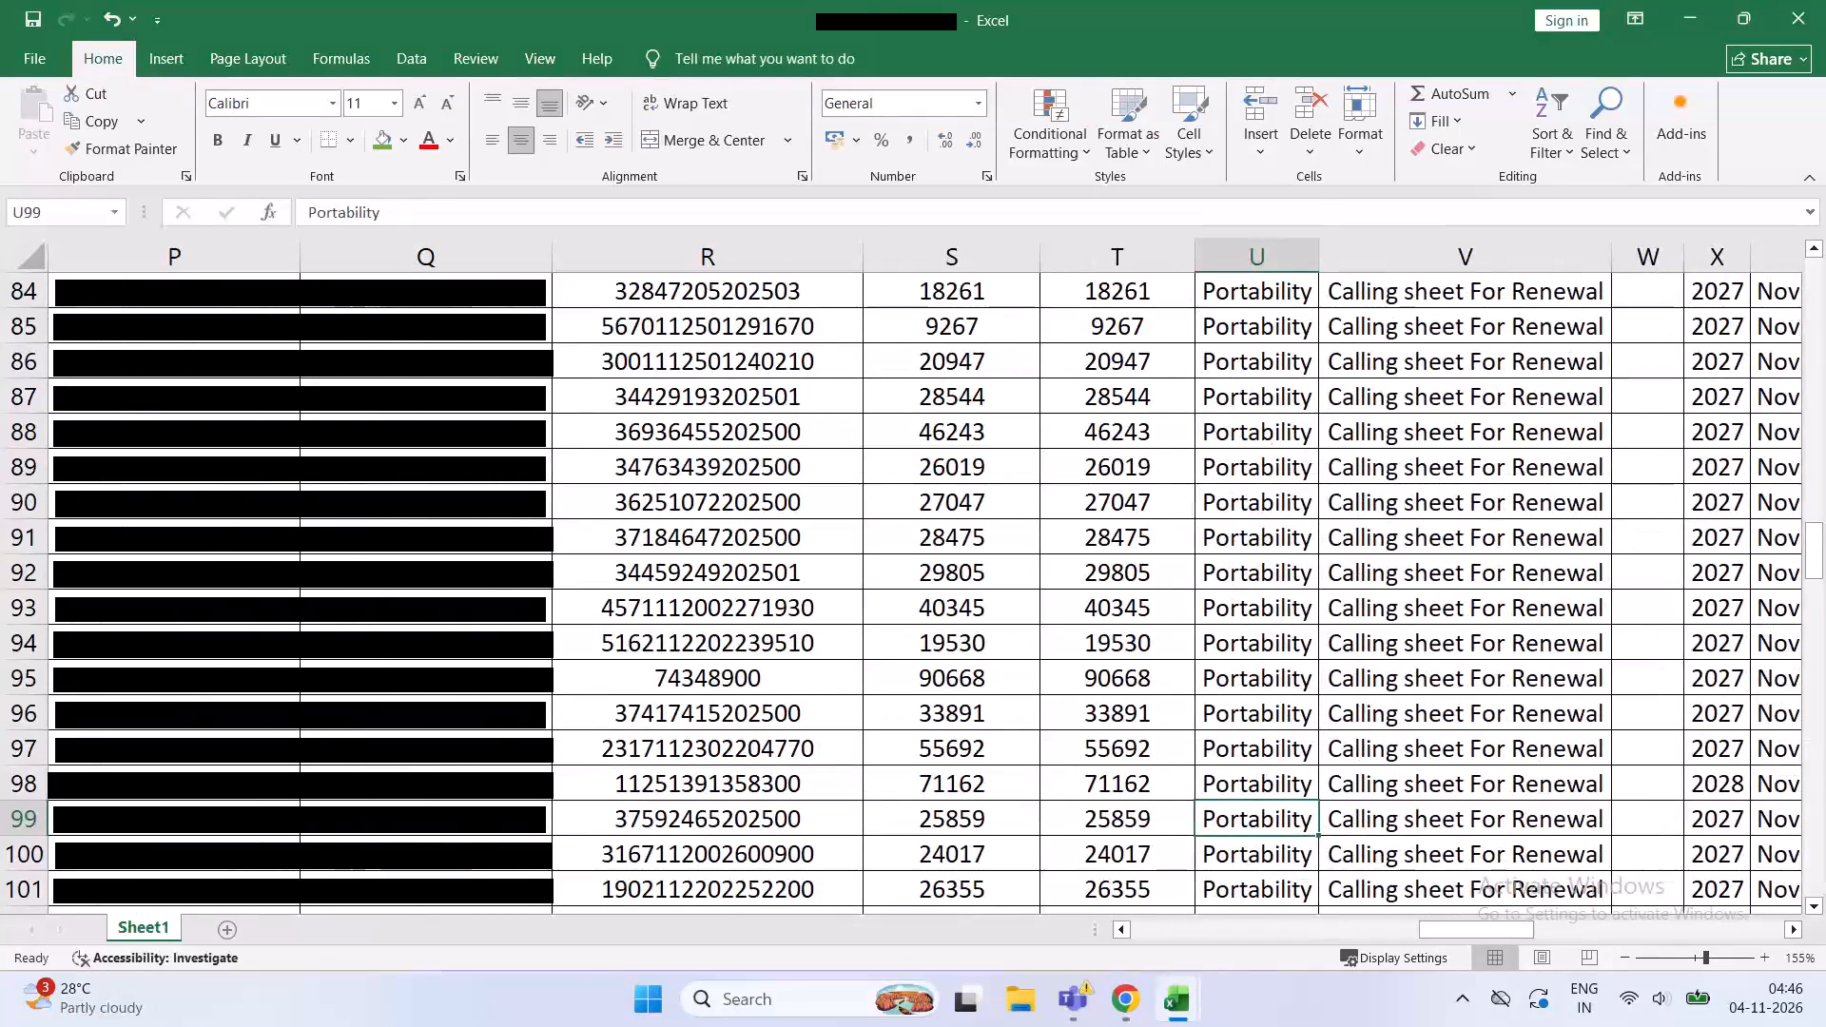
key(Left)
Check row 100's premium, and review that record from its serial number through the policy identifiers and customer name to the contact number.
key(Down)
key(Left)
key(Left)
key(Left)
key(Left)
key(Left)
key(Left)
key(Left)
key(Left)
key(Left)
key(Left)
key(Left)
key(Left)
key(Left)
key(Left)
key(Left)
key(Left)
key(Left)
key(Left)
key(Left)
key(Left)
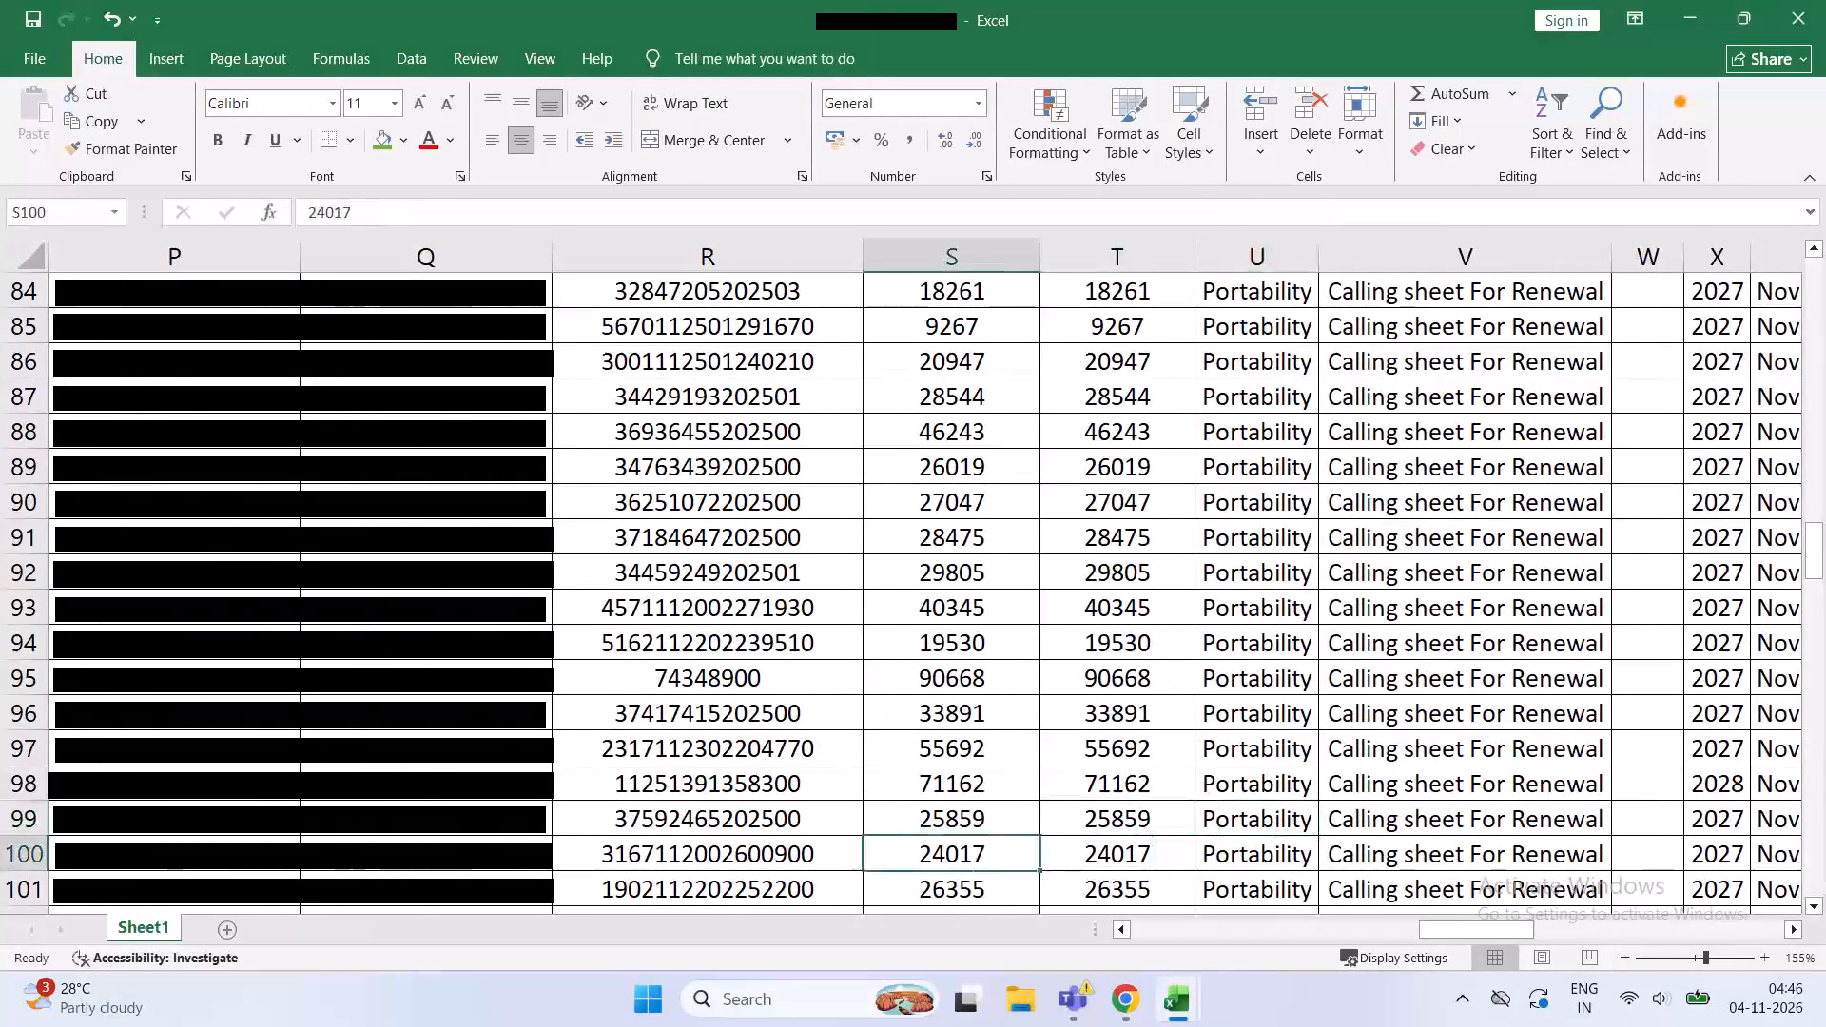
key(Right)
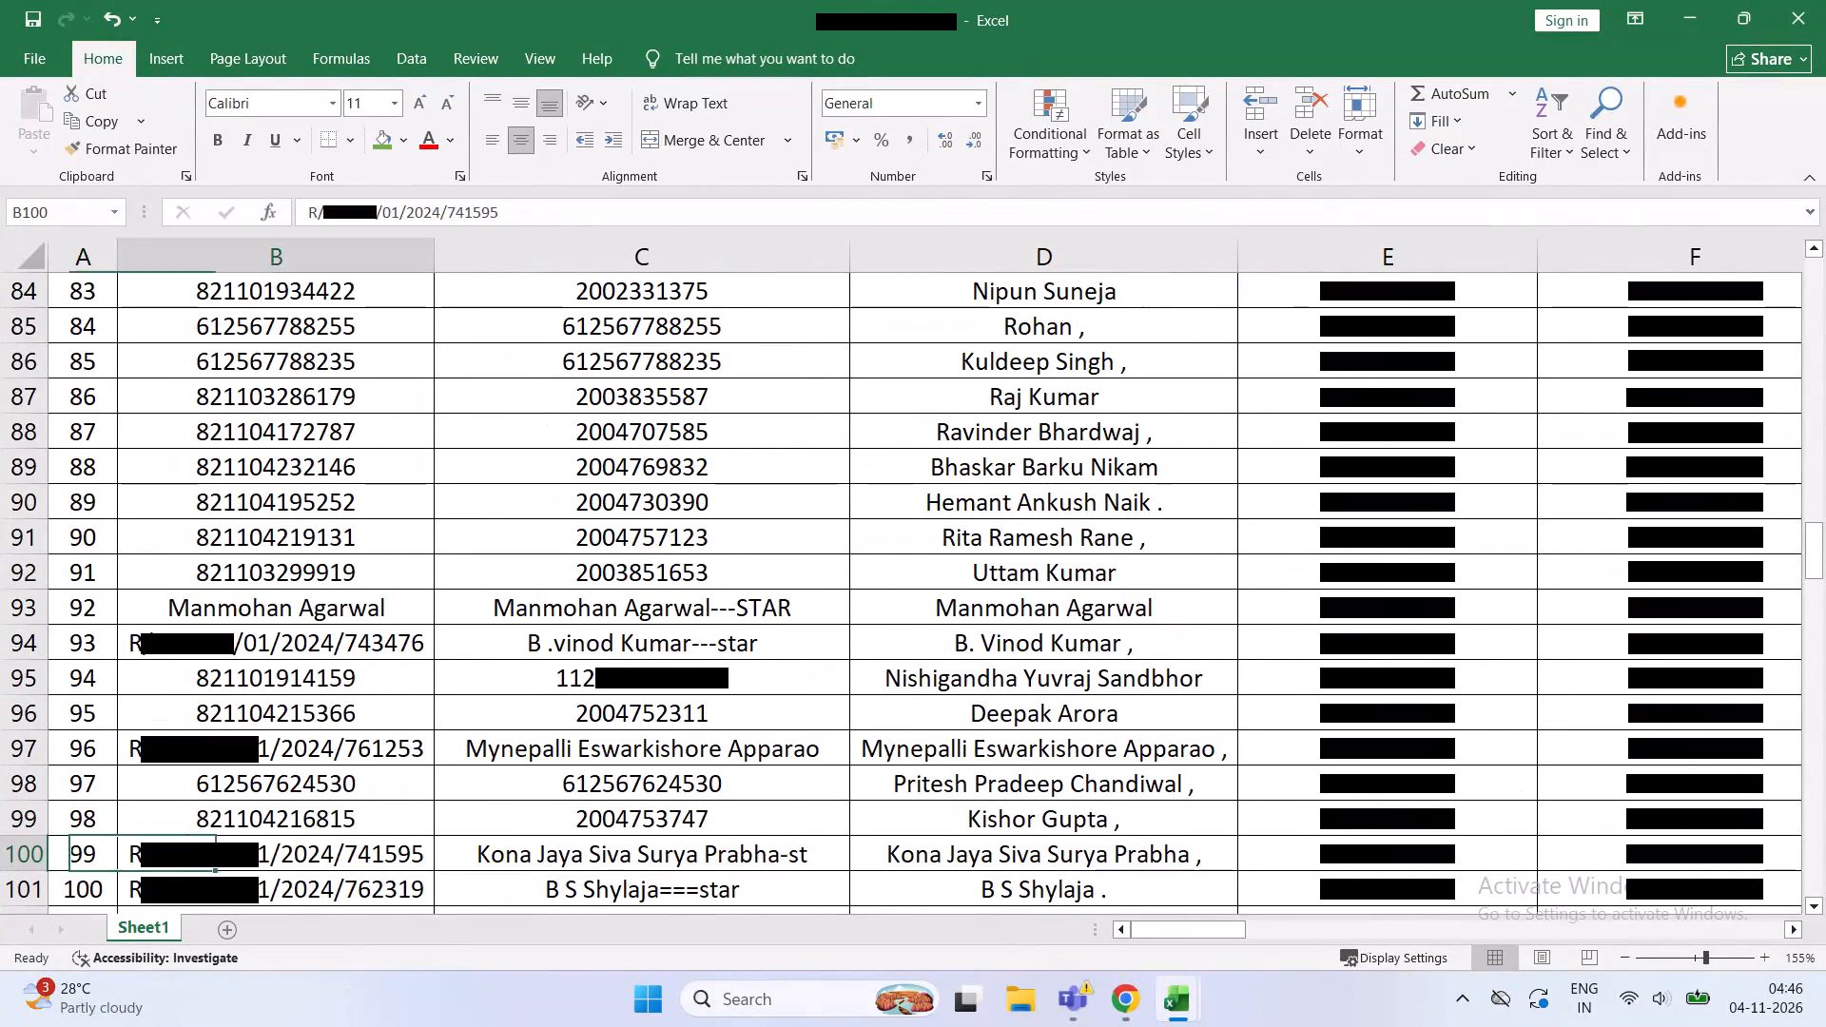
key(Right)
key(Right)
key(Right)
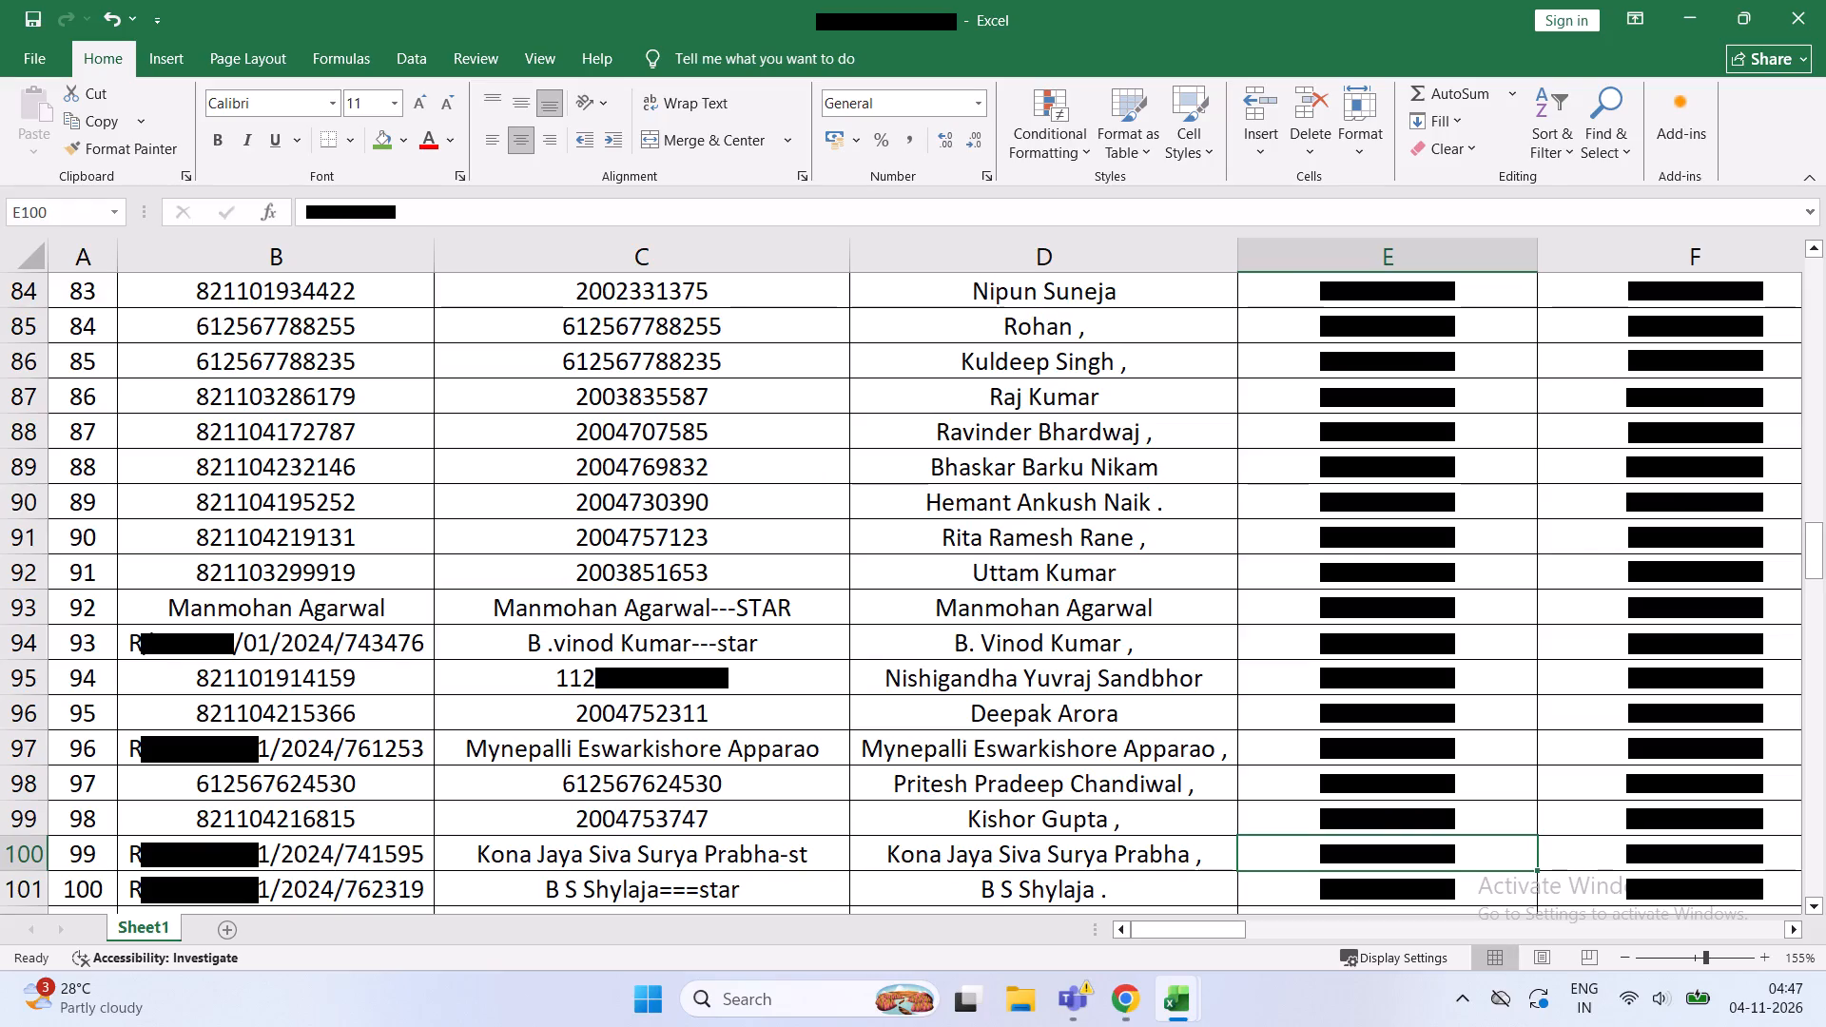
click(1459, 810)
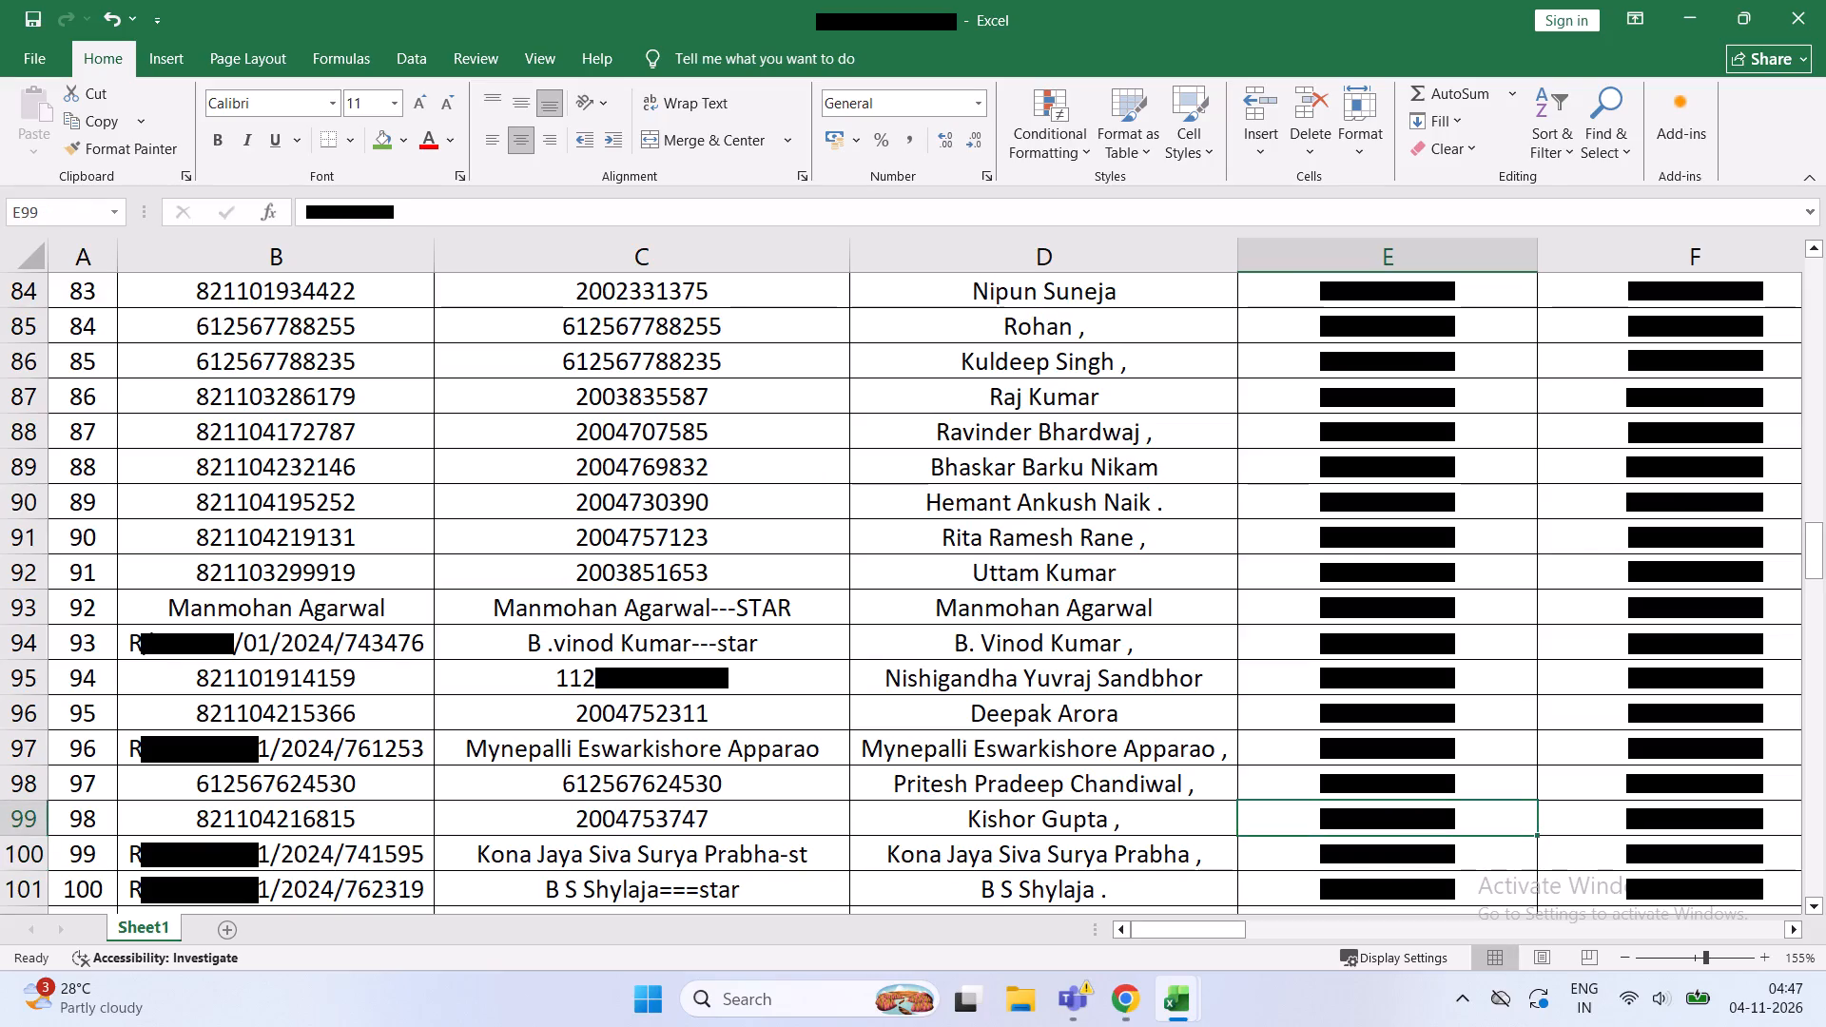
key(Down)
key(Left)
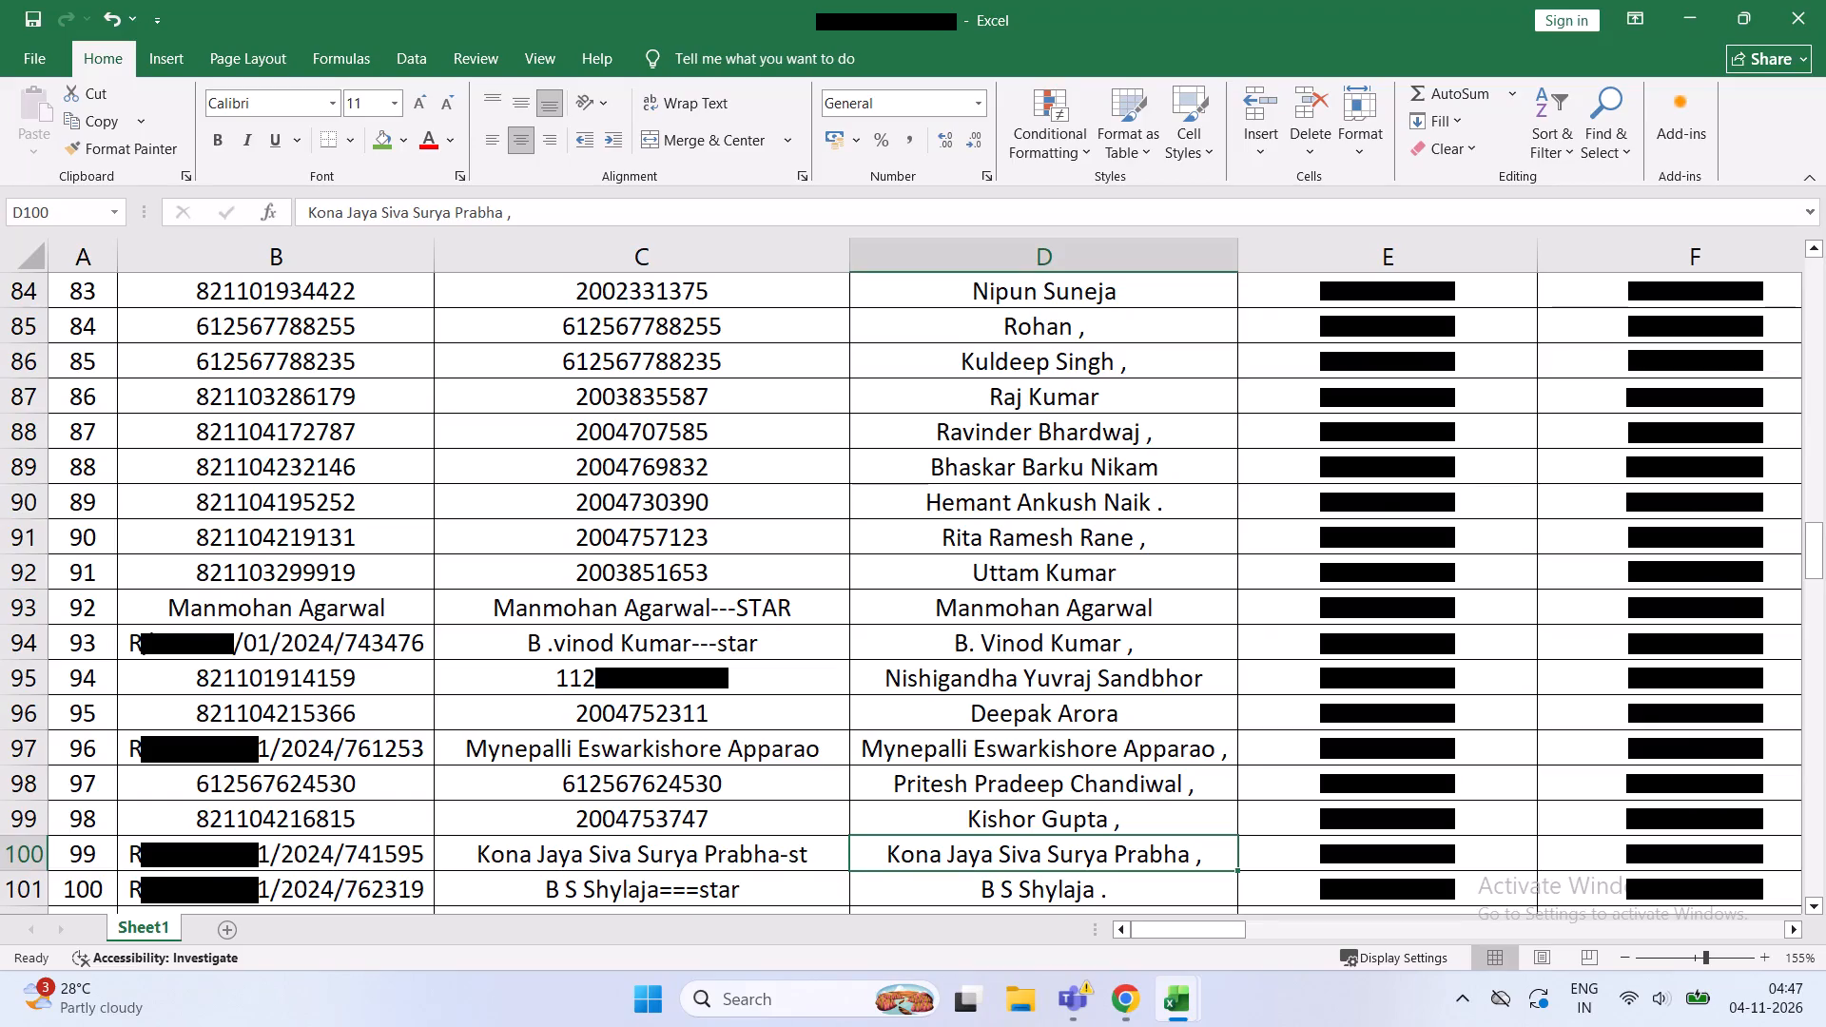
key(Right)
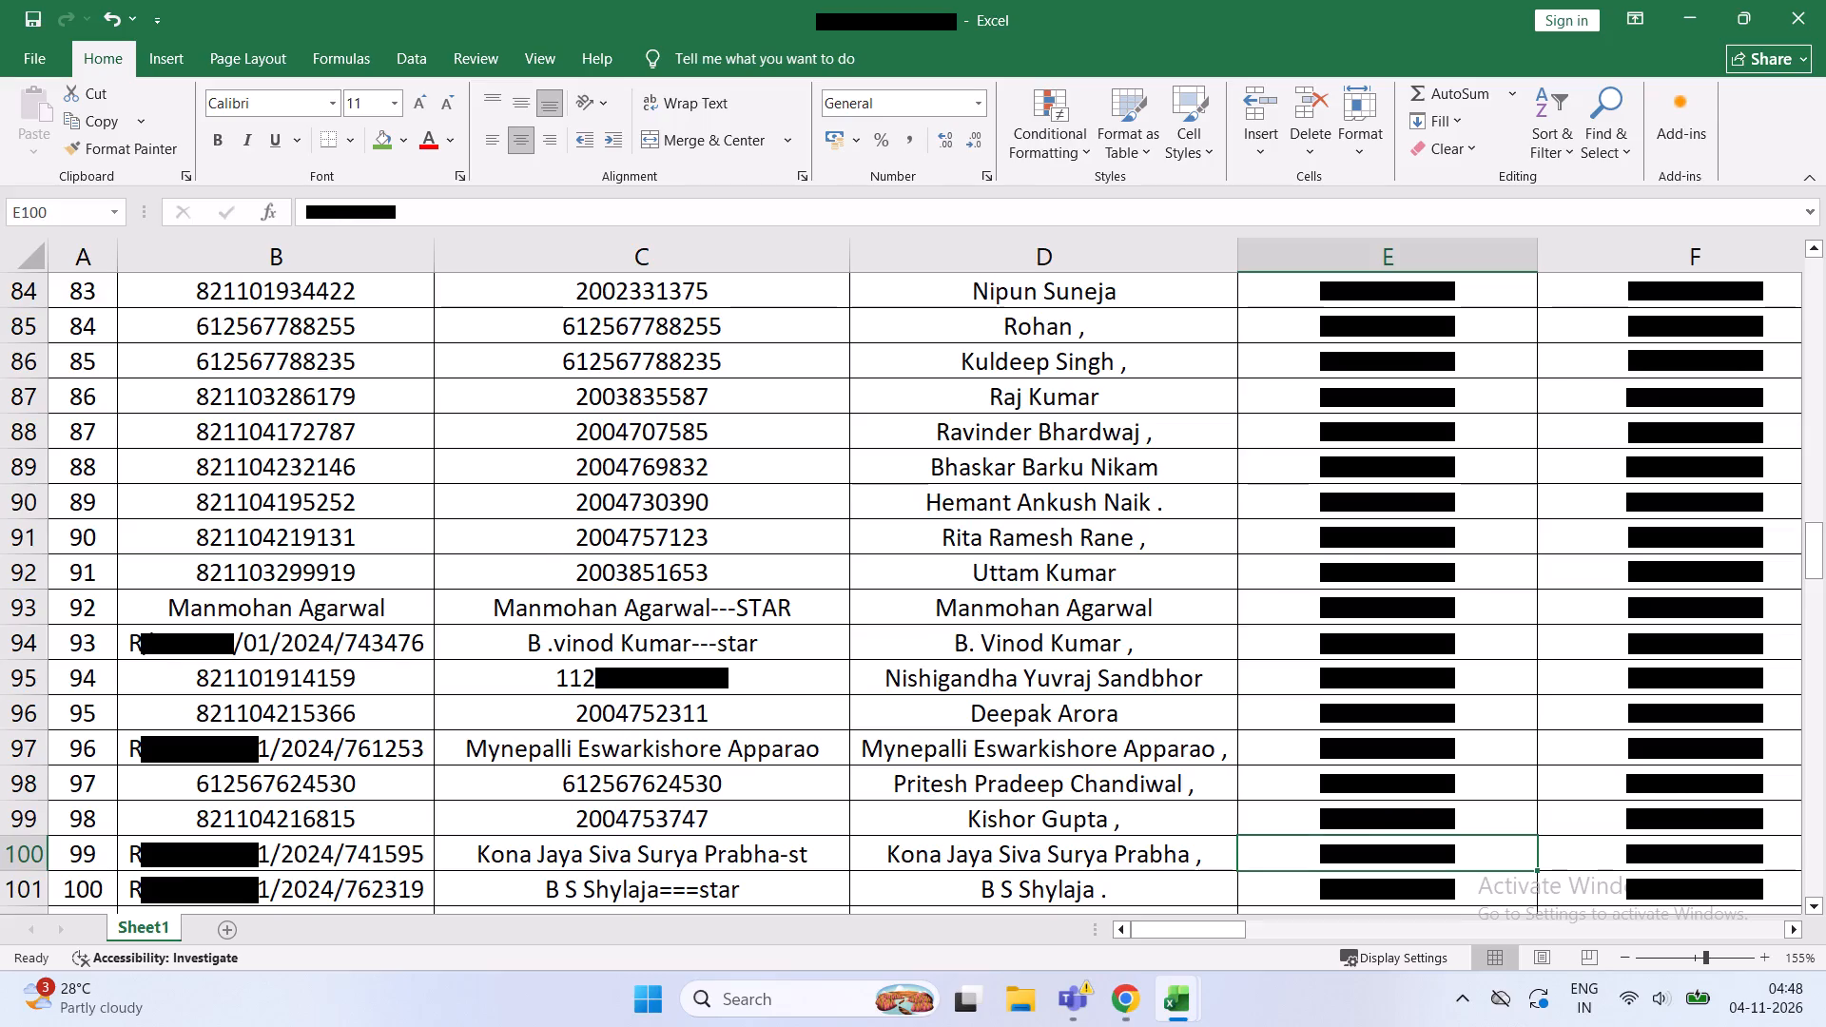
Review row 100 from the second contact number through the insurer, plan, family composition, sum insured and policy term to the premium in column S.
key(Right)
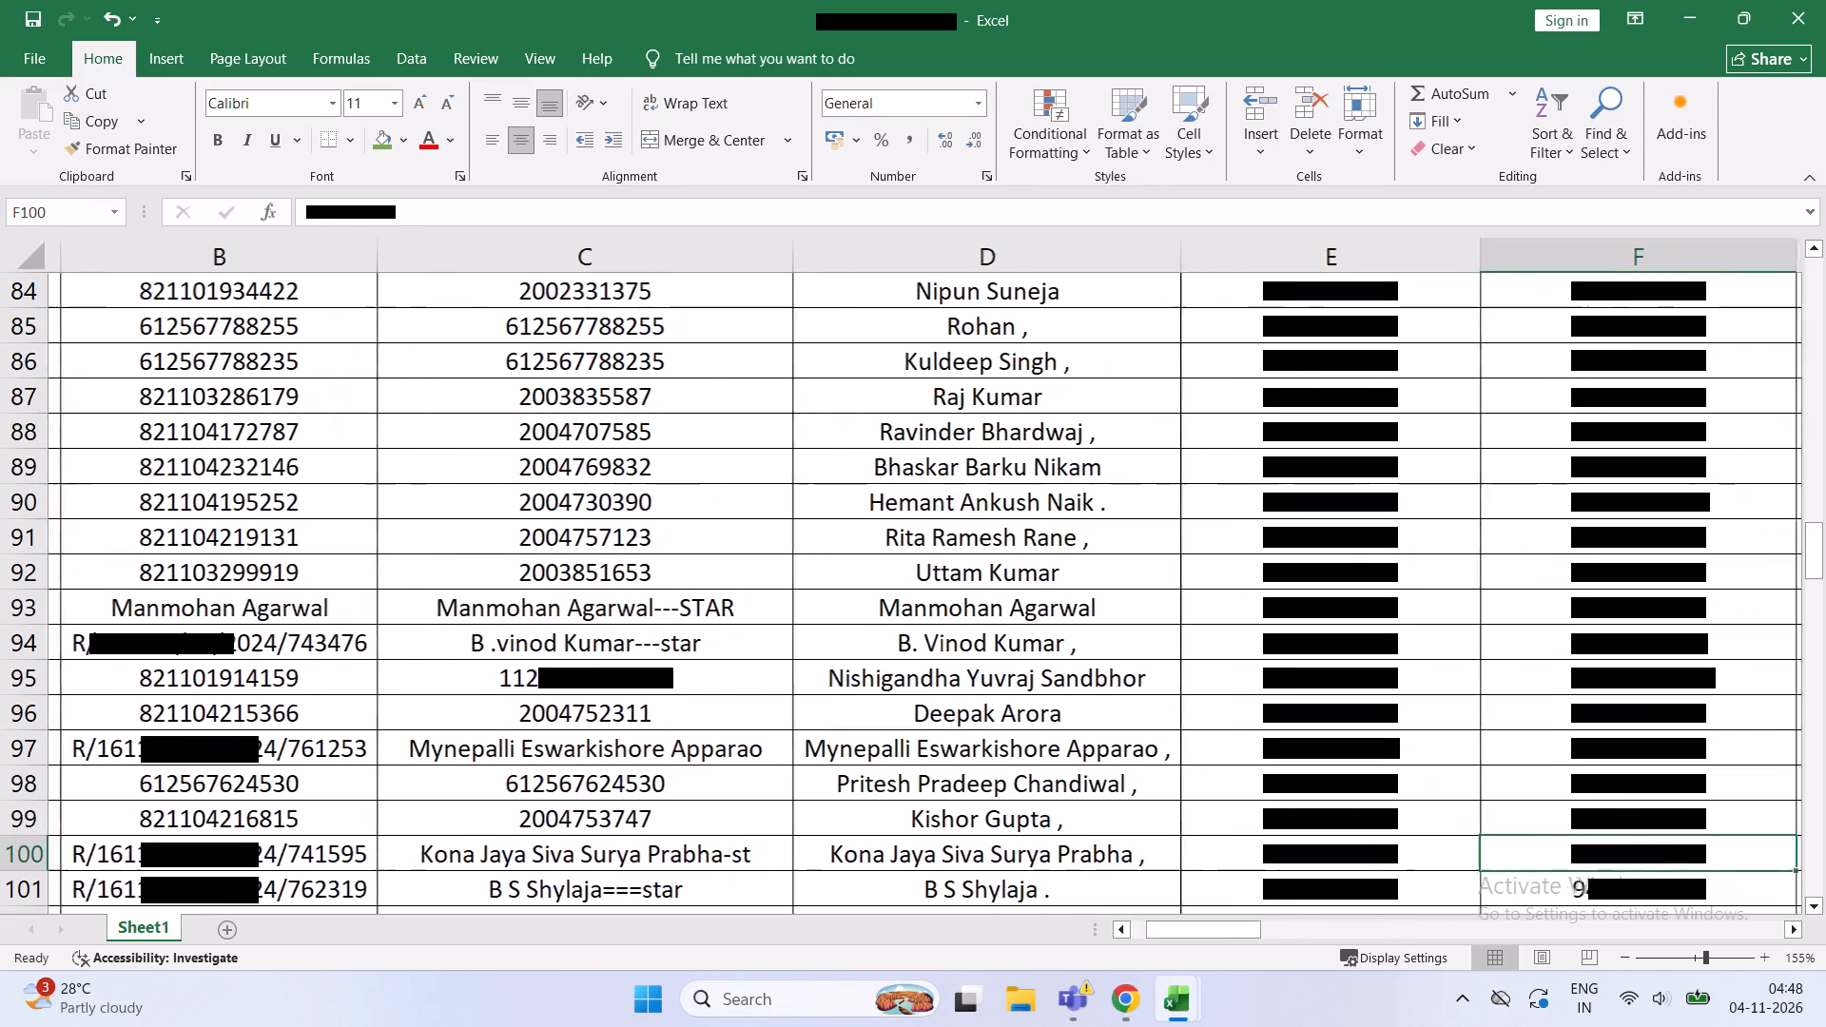
key(Right)
key(Right)
key(Right)
key(Right)
key(Right)
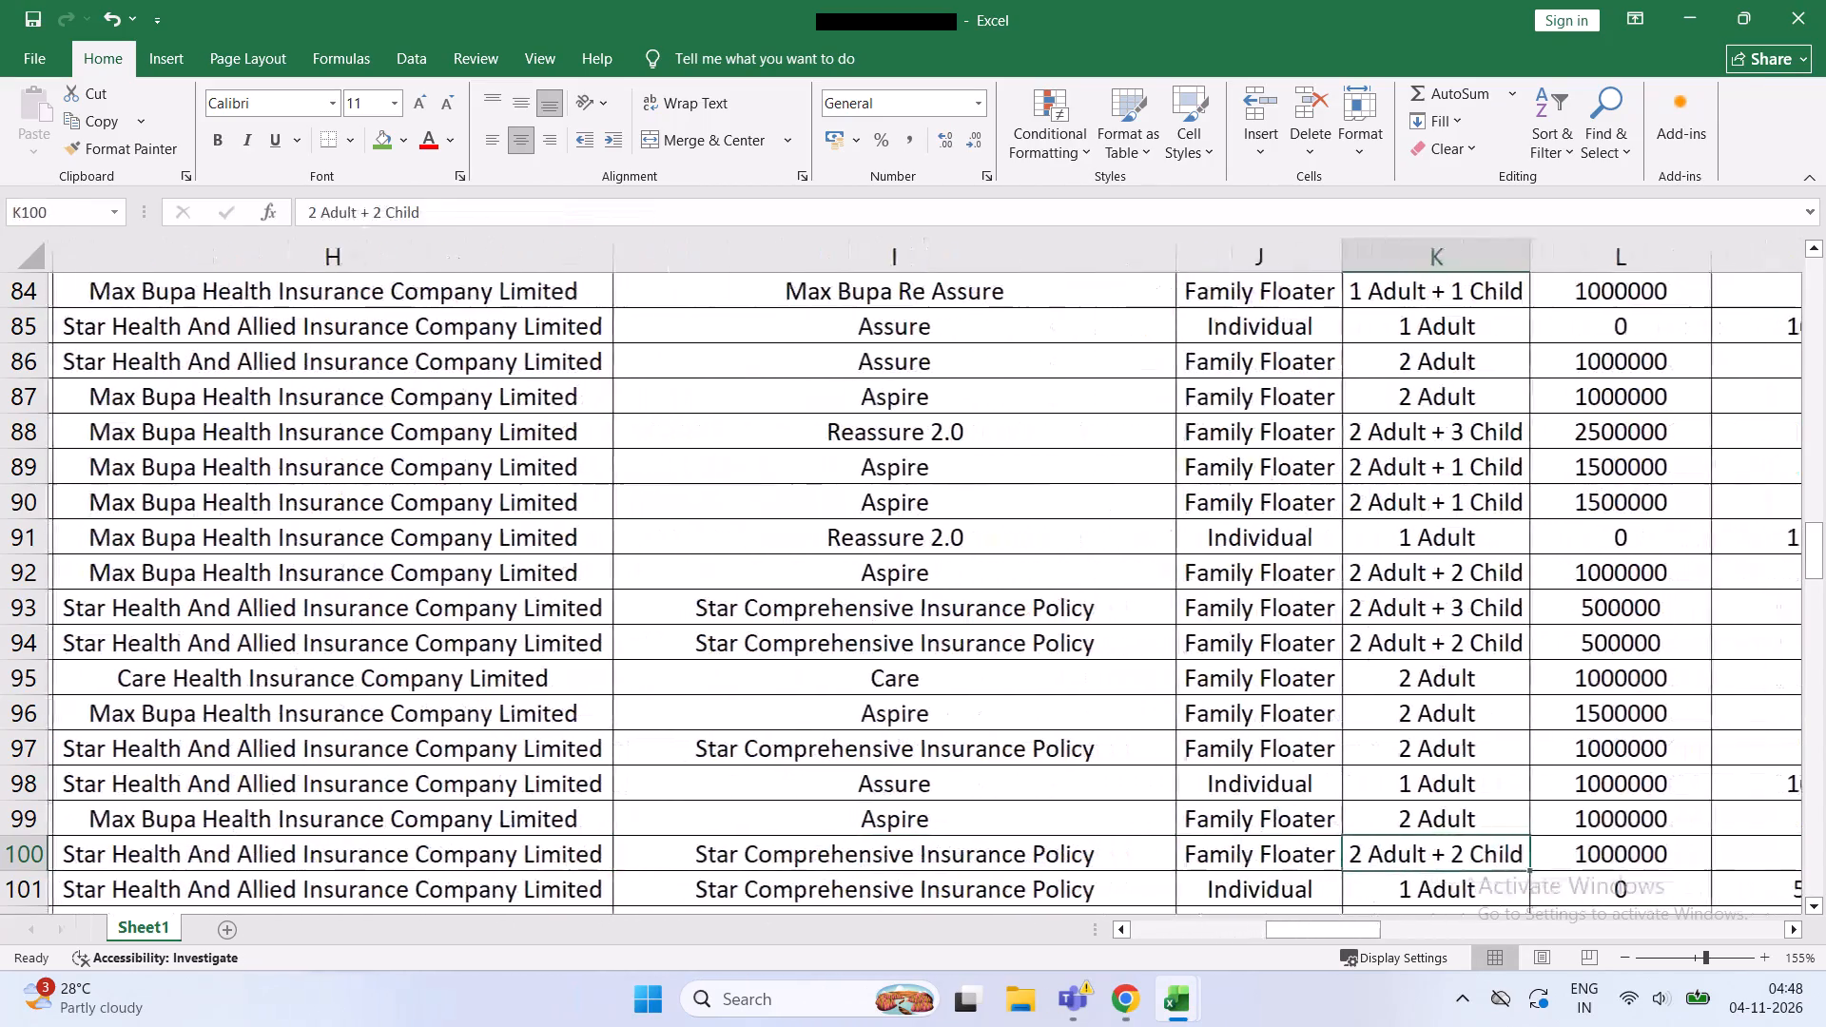
key(Right)
key(Right)
key(Right)
key(Right)
key(Right)
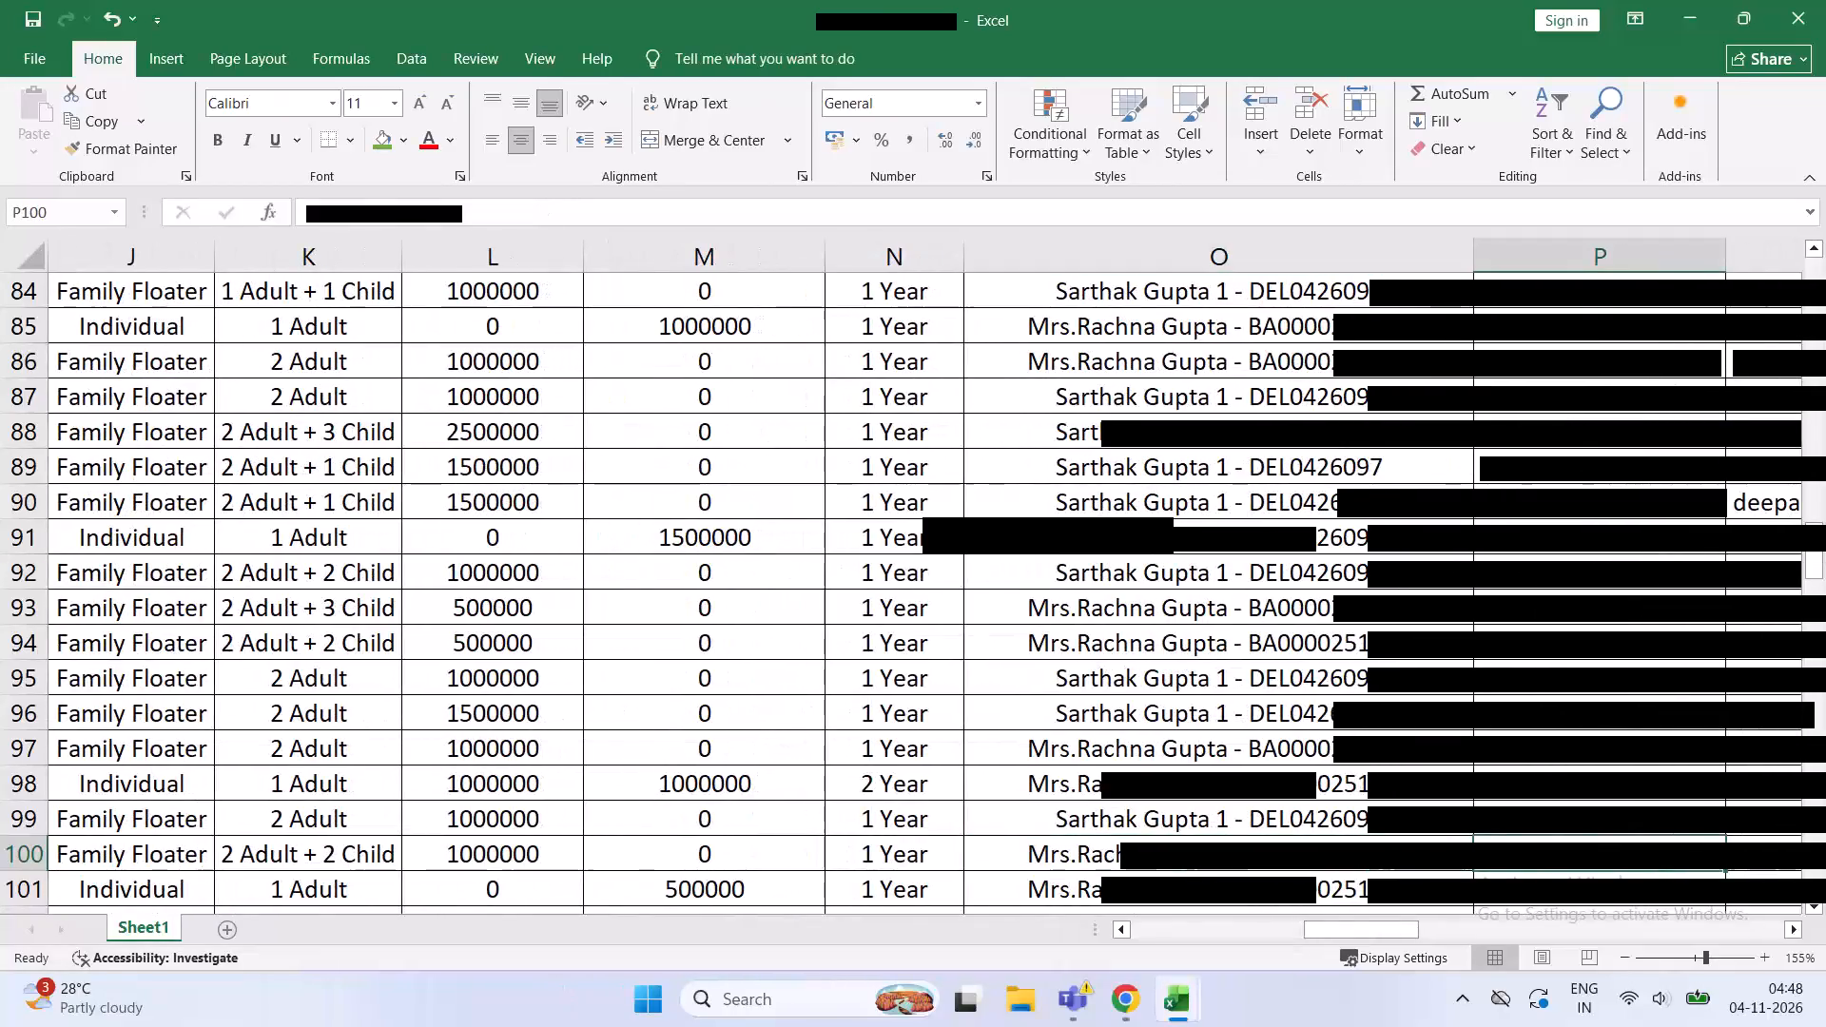
key(Right)
key(Right)
key(Right)
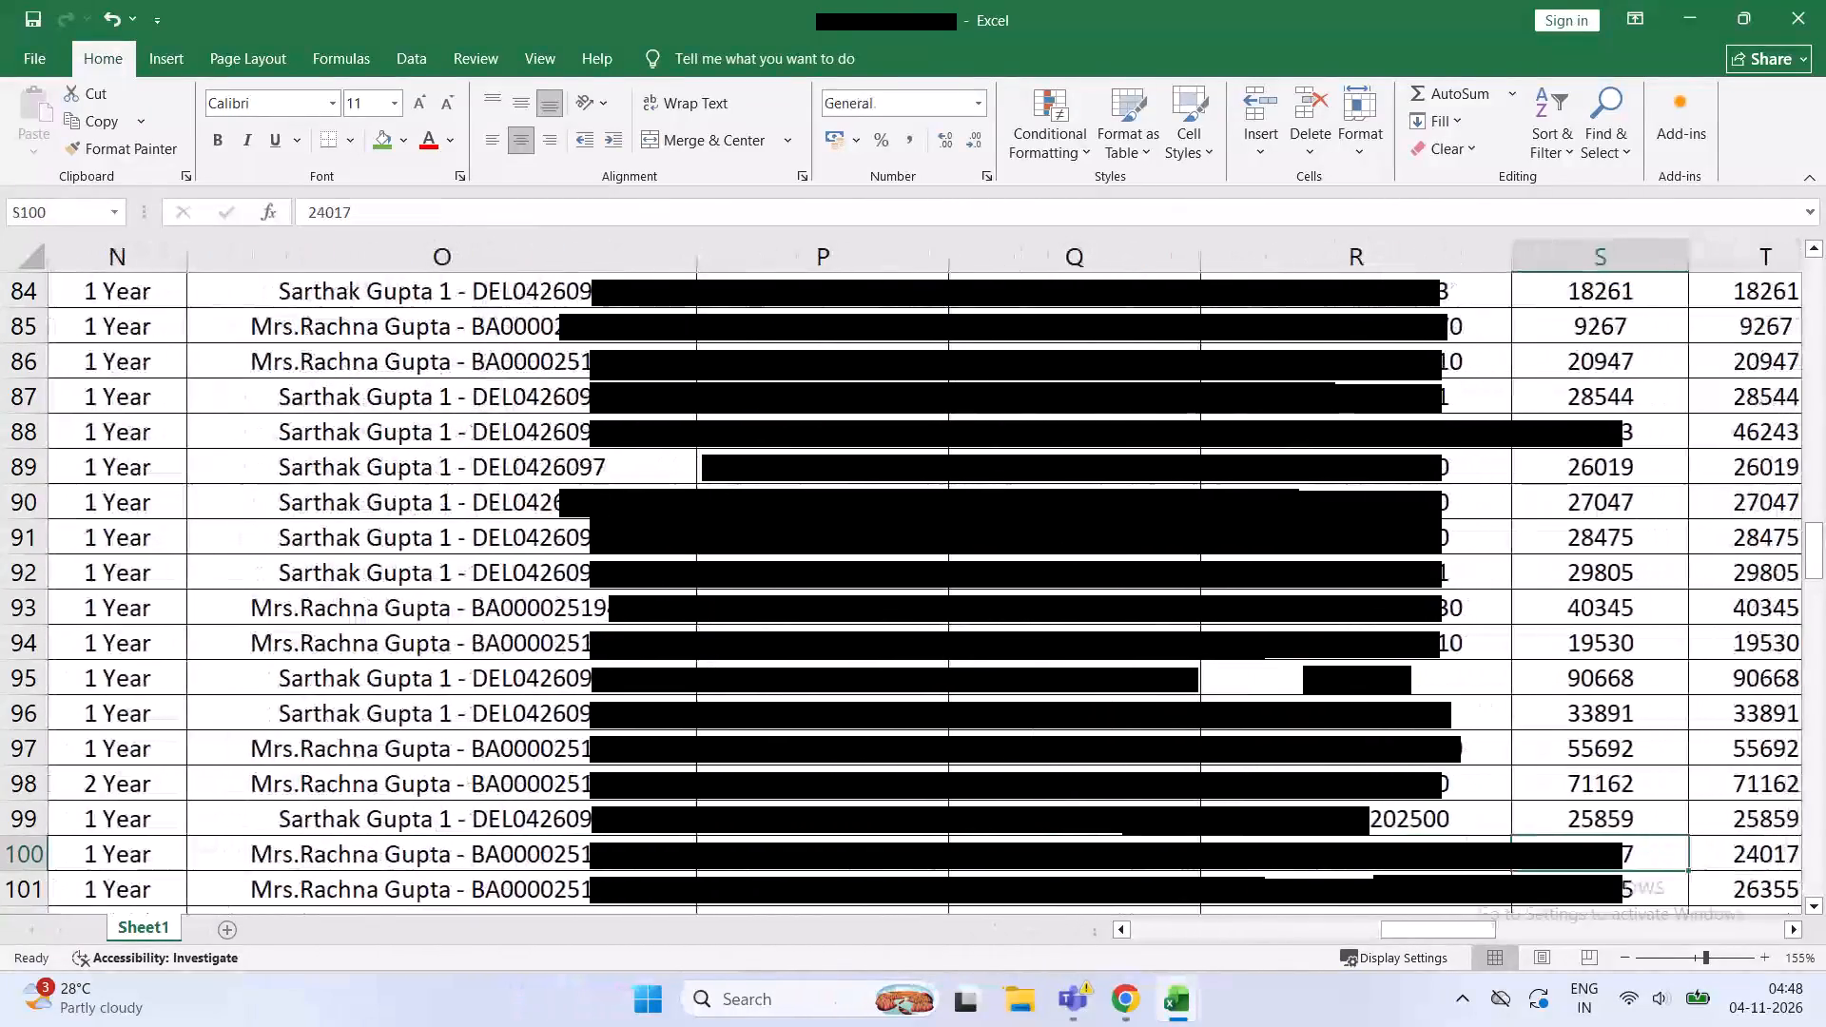
key(Right)
key(Left)
Check row 101's premium in column S, and review that record from its serial number through the customer name to the contact number.
key(Down)
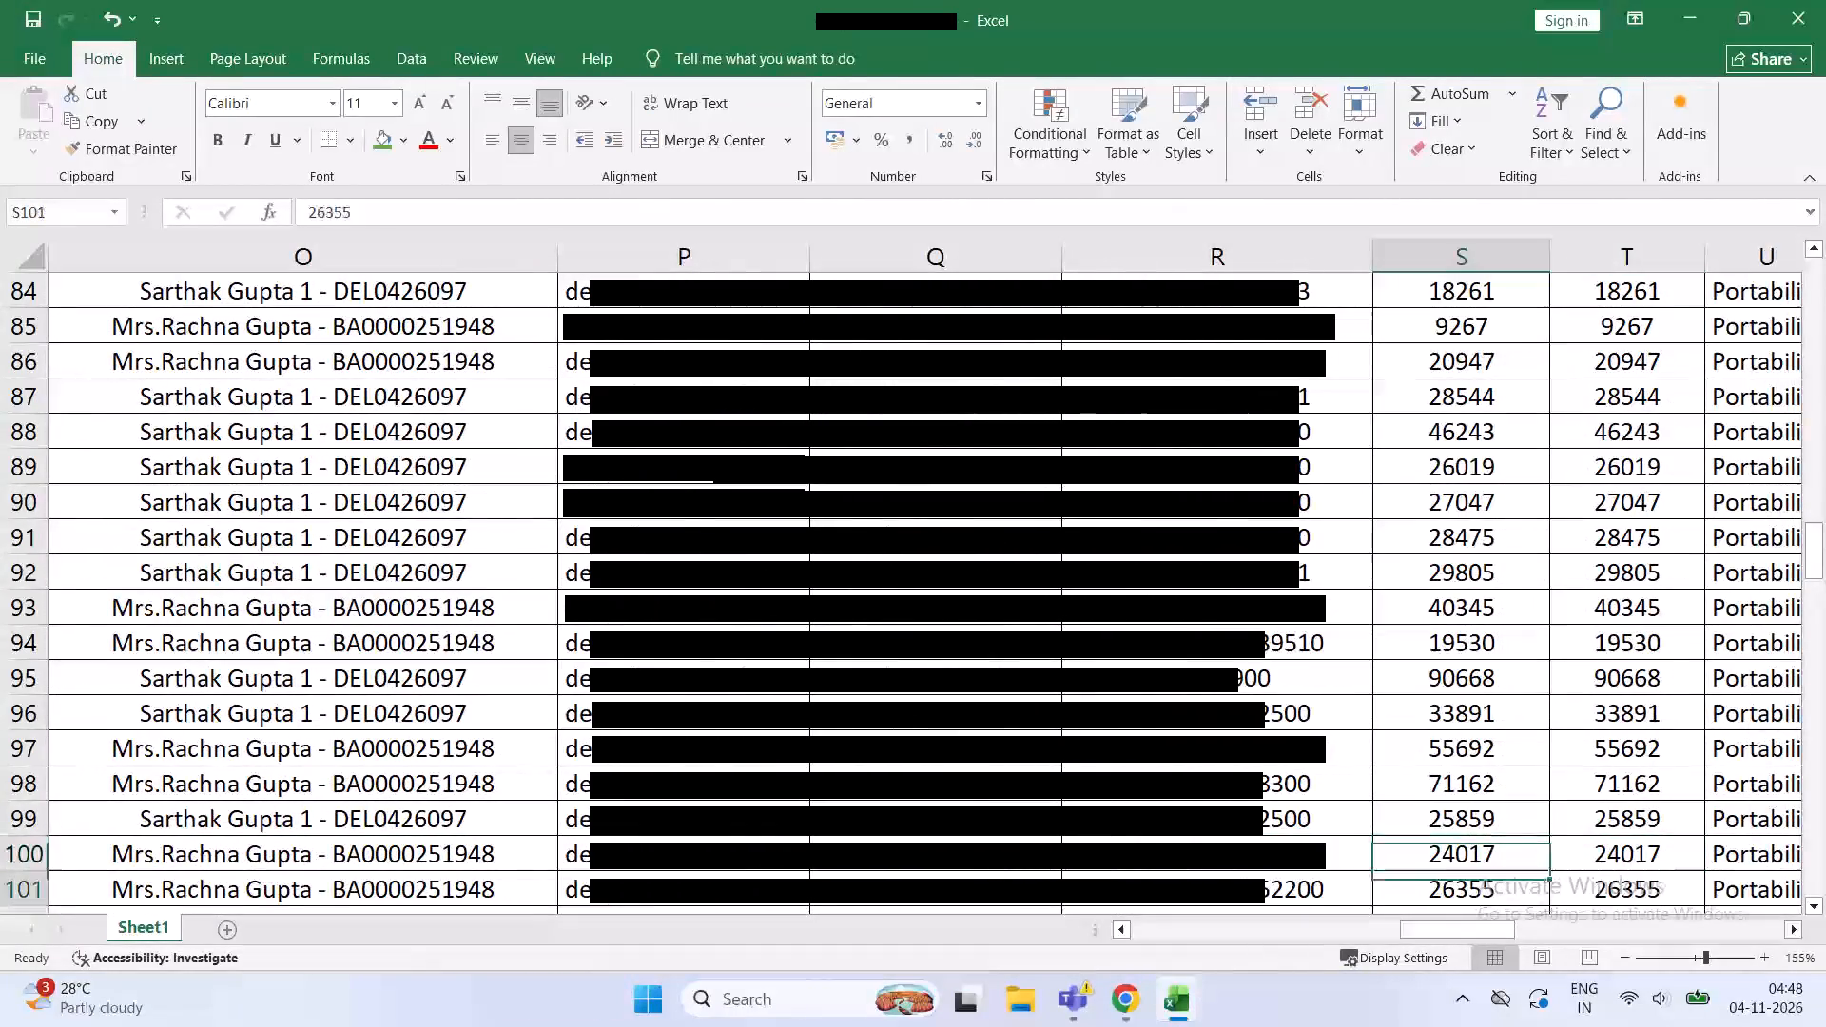
key(Left)
key(Left)
key(Left)
key(Left)
key(Left)
key(Left)
key(Left)
key(Left)
key(Left)
key(Left)
key(Left)
key(Left)
key(Left)
key(Left)
key(Left)
key(Left)
key(Left)
key(Left)
key(Left)
key(Left)
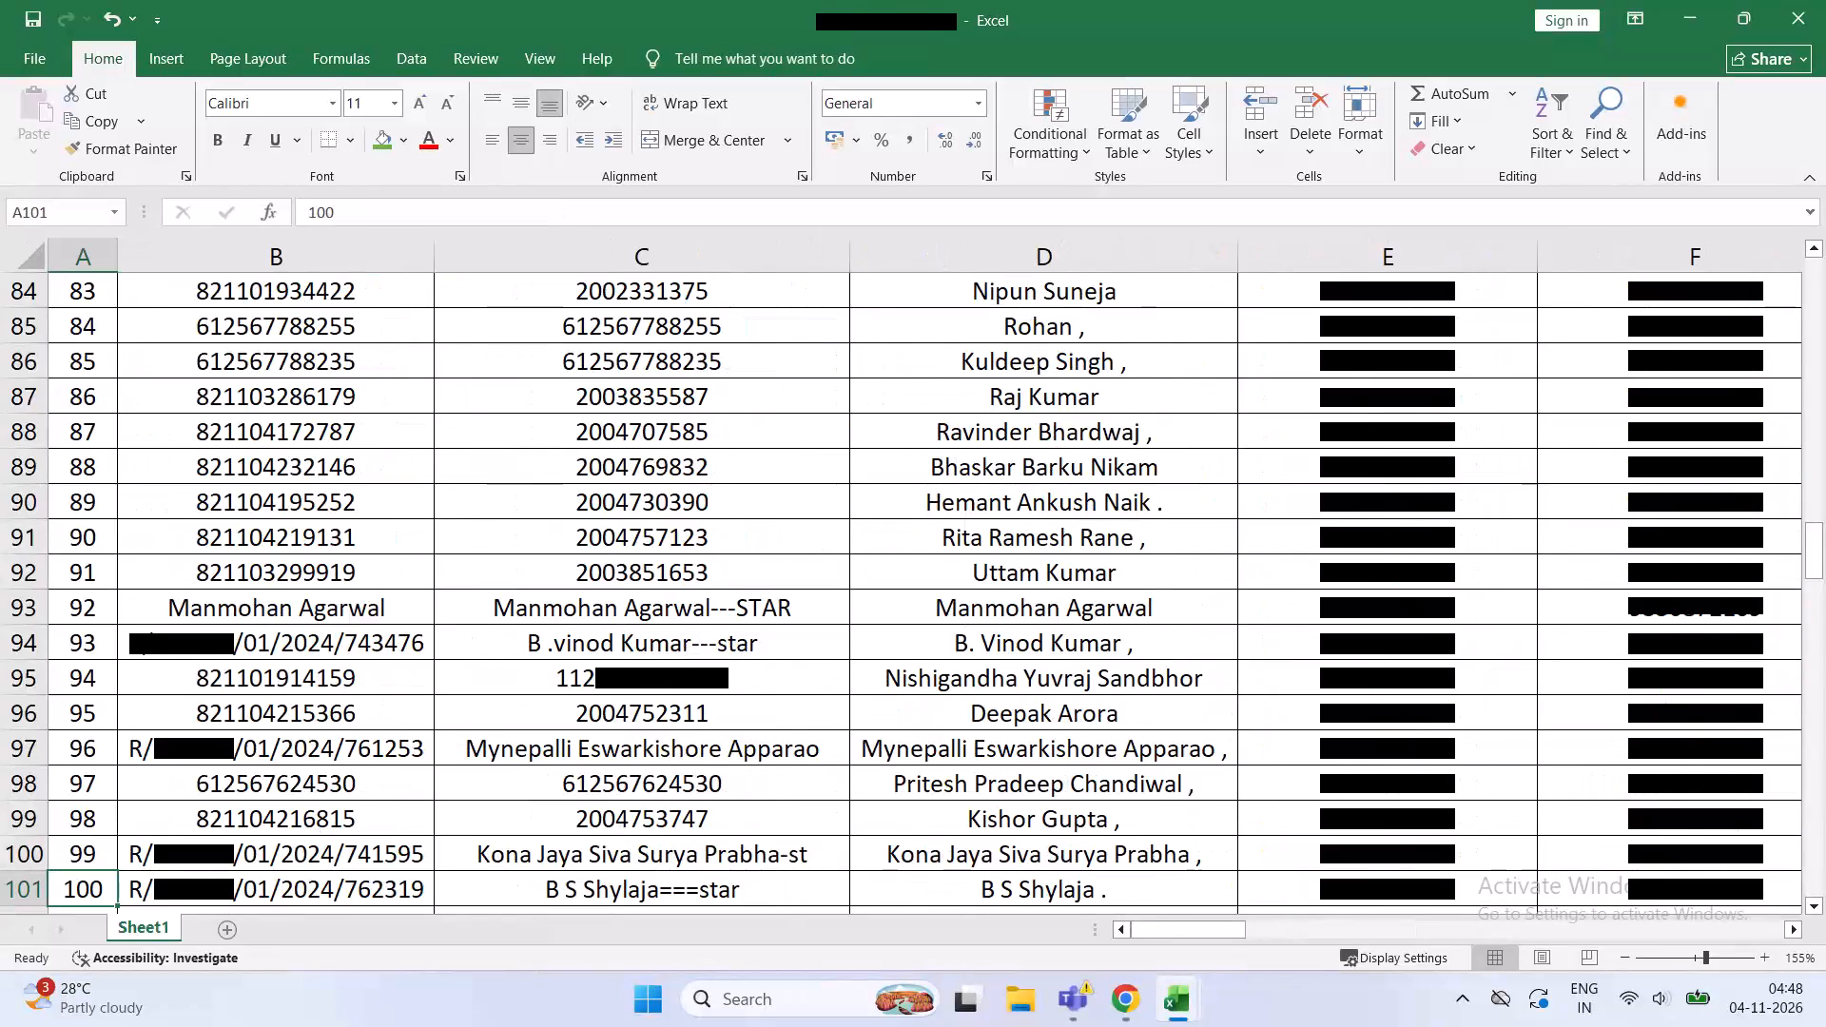
key(Right)
key(Right)
key(Right)
key(Right)
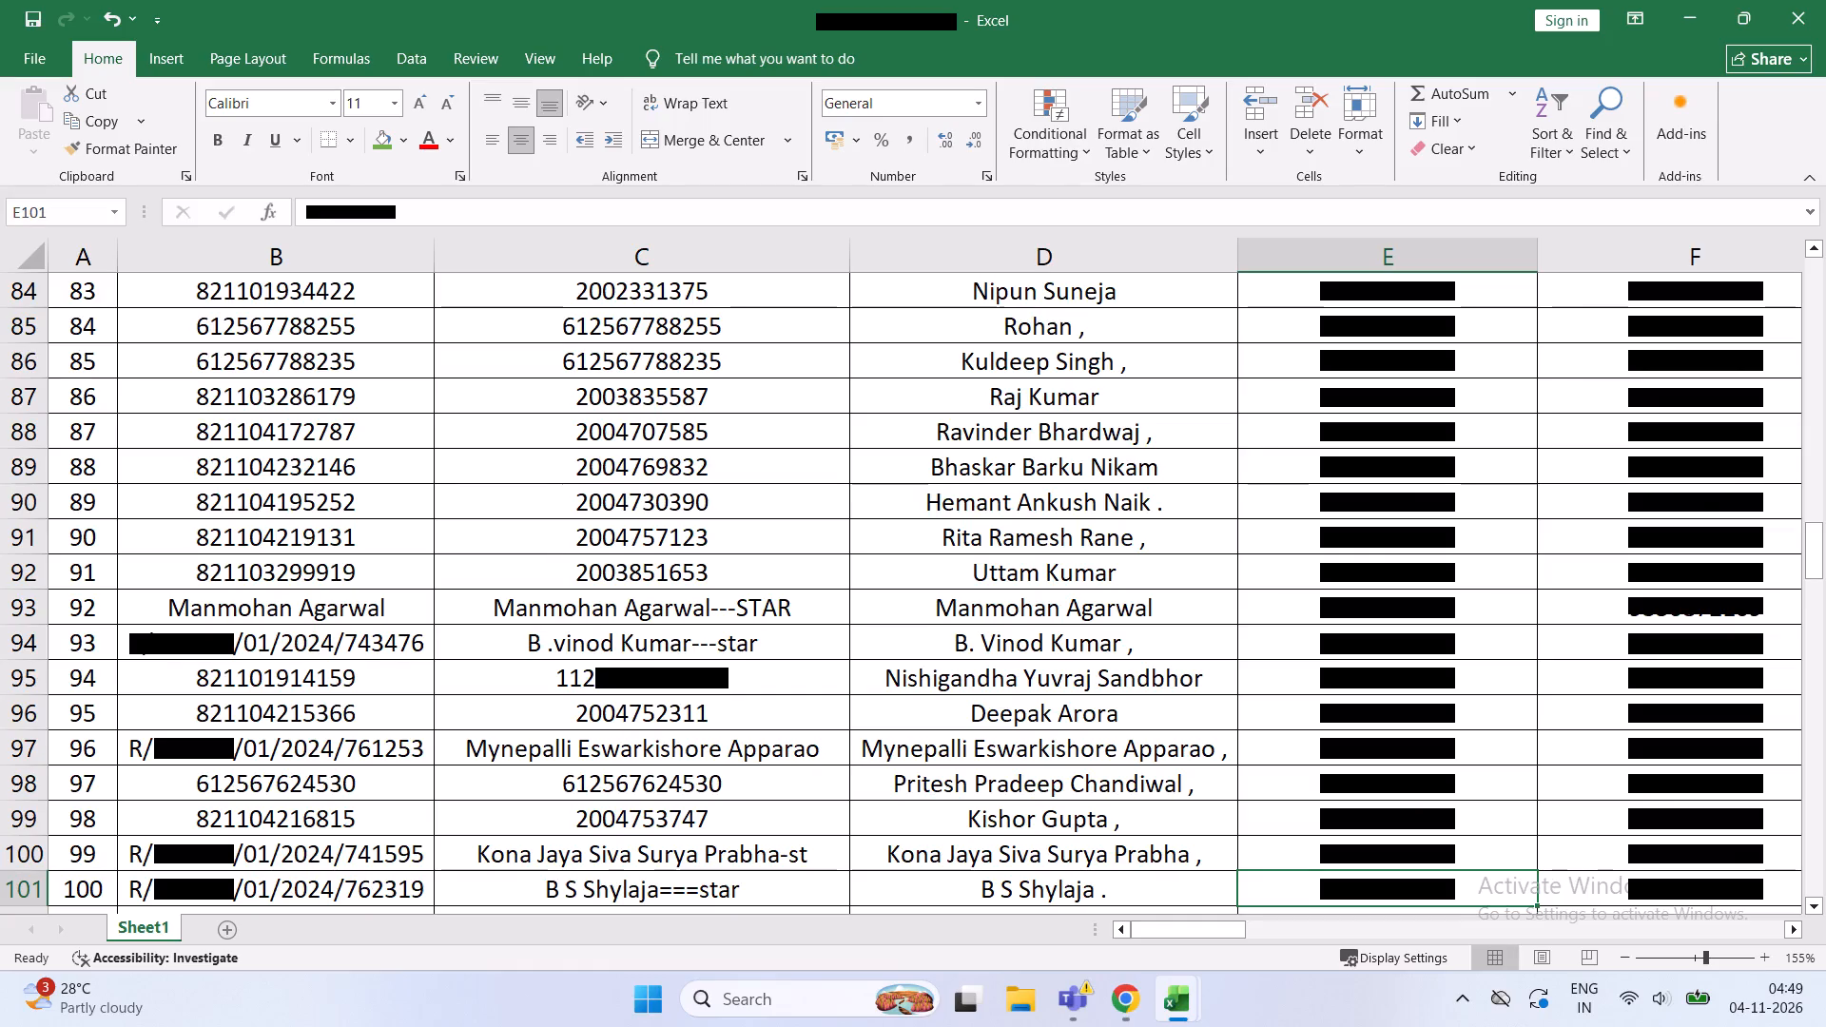
Review row 101 from the contact numbers through the insurer, plan, sum insured and policy term to the premium in column S.
key(Right)
key(Right)
key(Right)
key(Right)
key(Right)
key(Right)
key(Right)
key(Right)
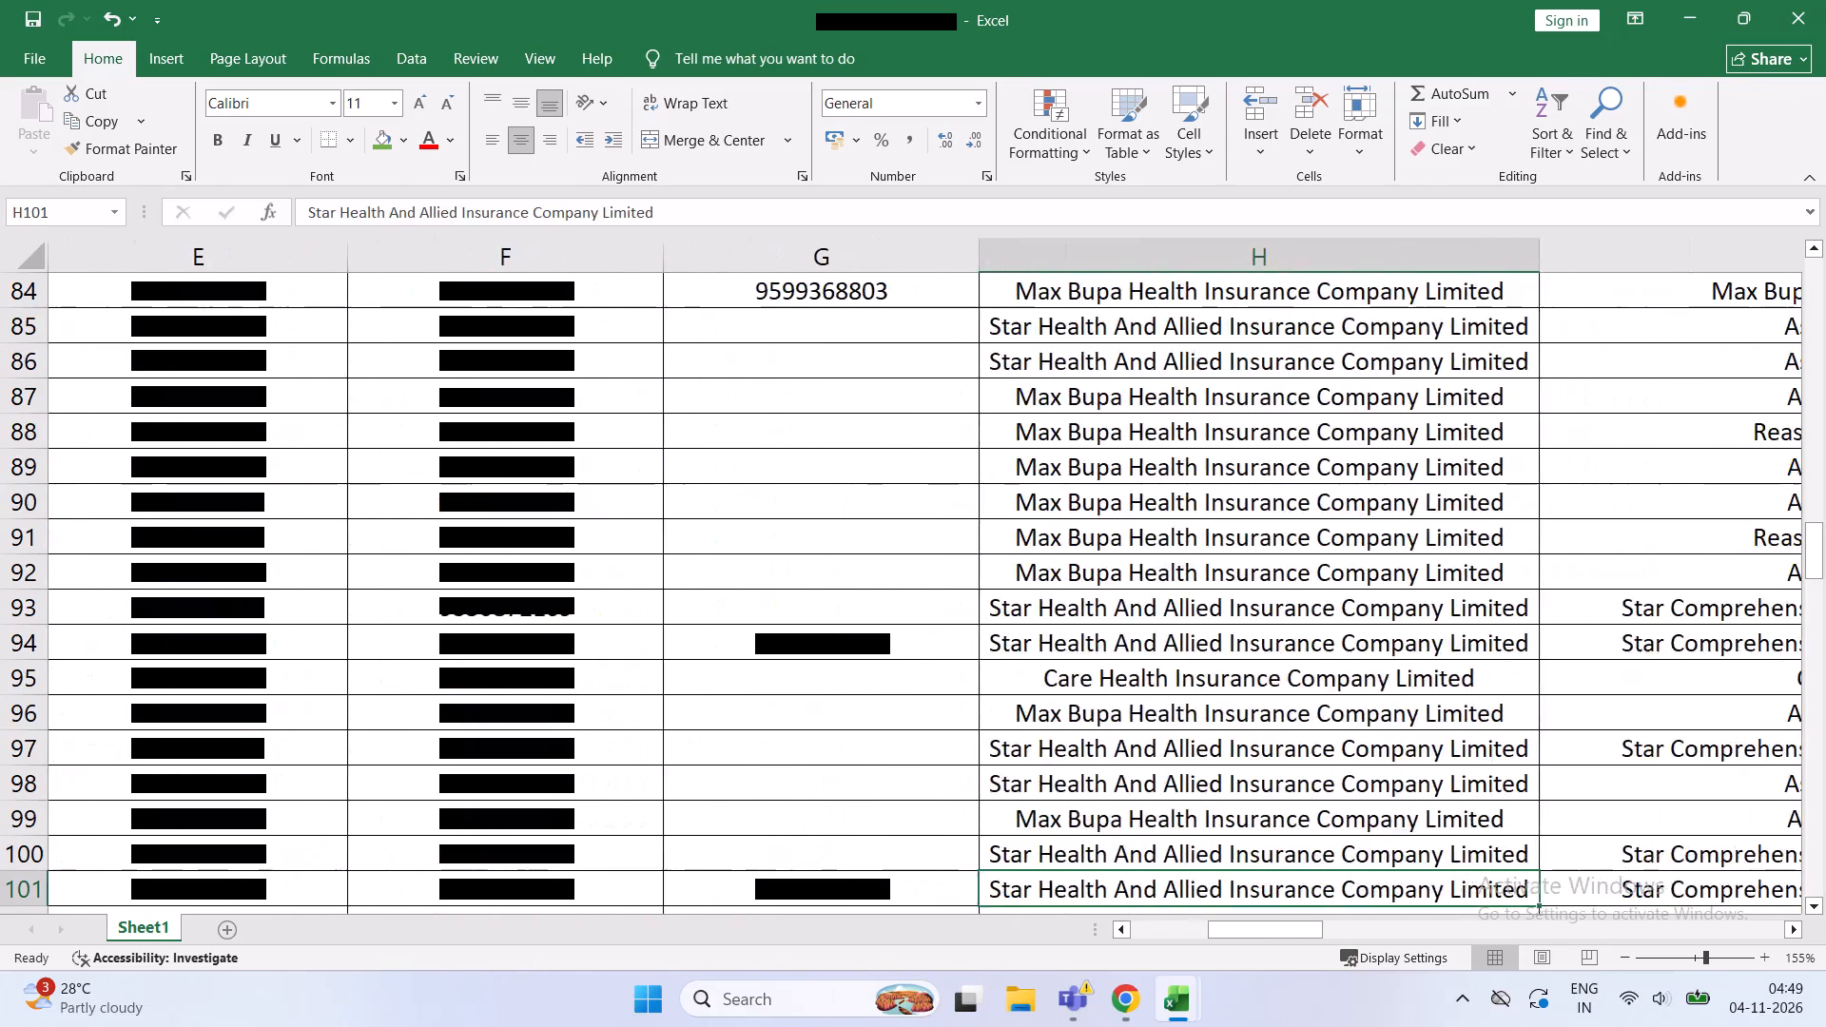
key(Right)
key(Right)
key(Right)
key(Right)
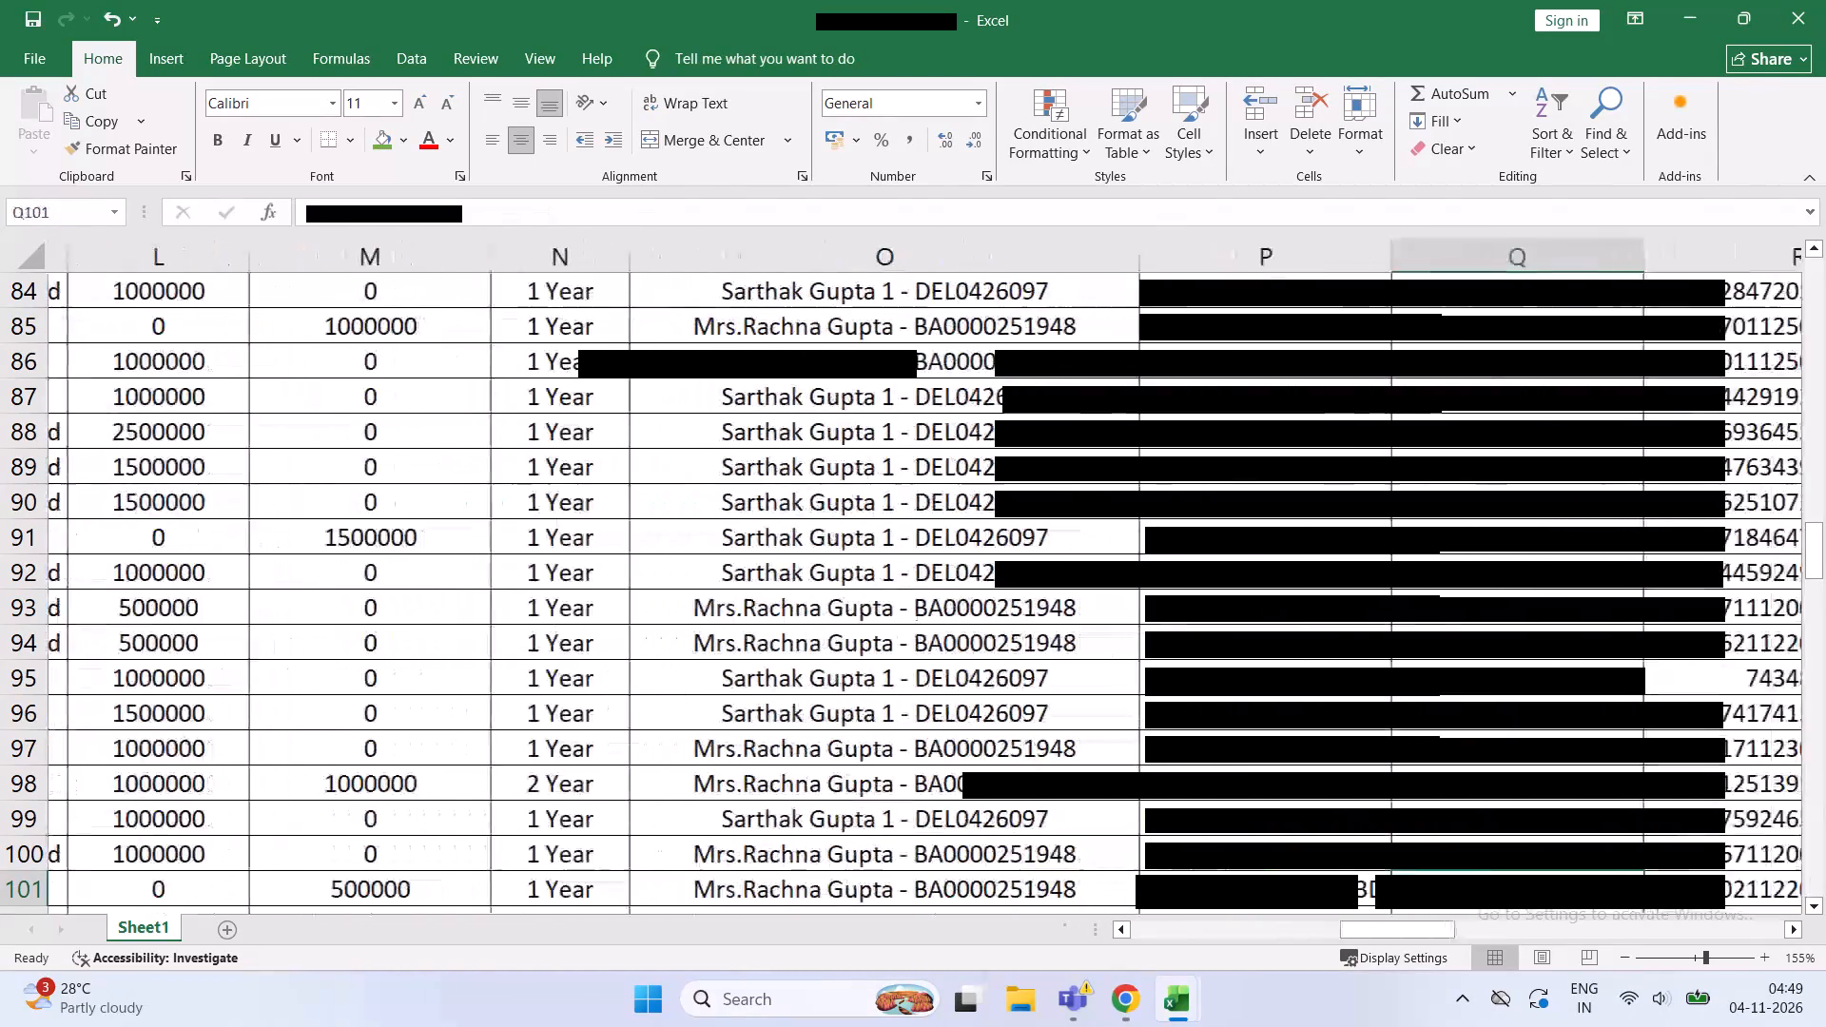
key(Right)
key(Right)
key(Right)
key(Left)
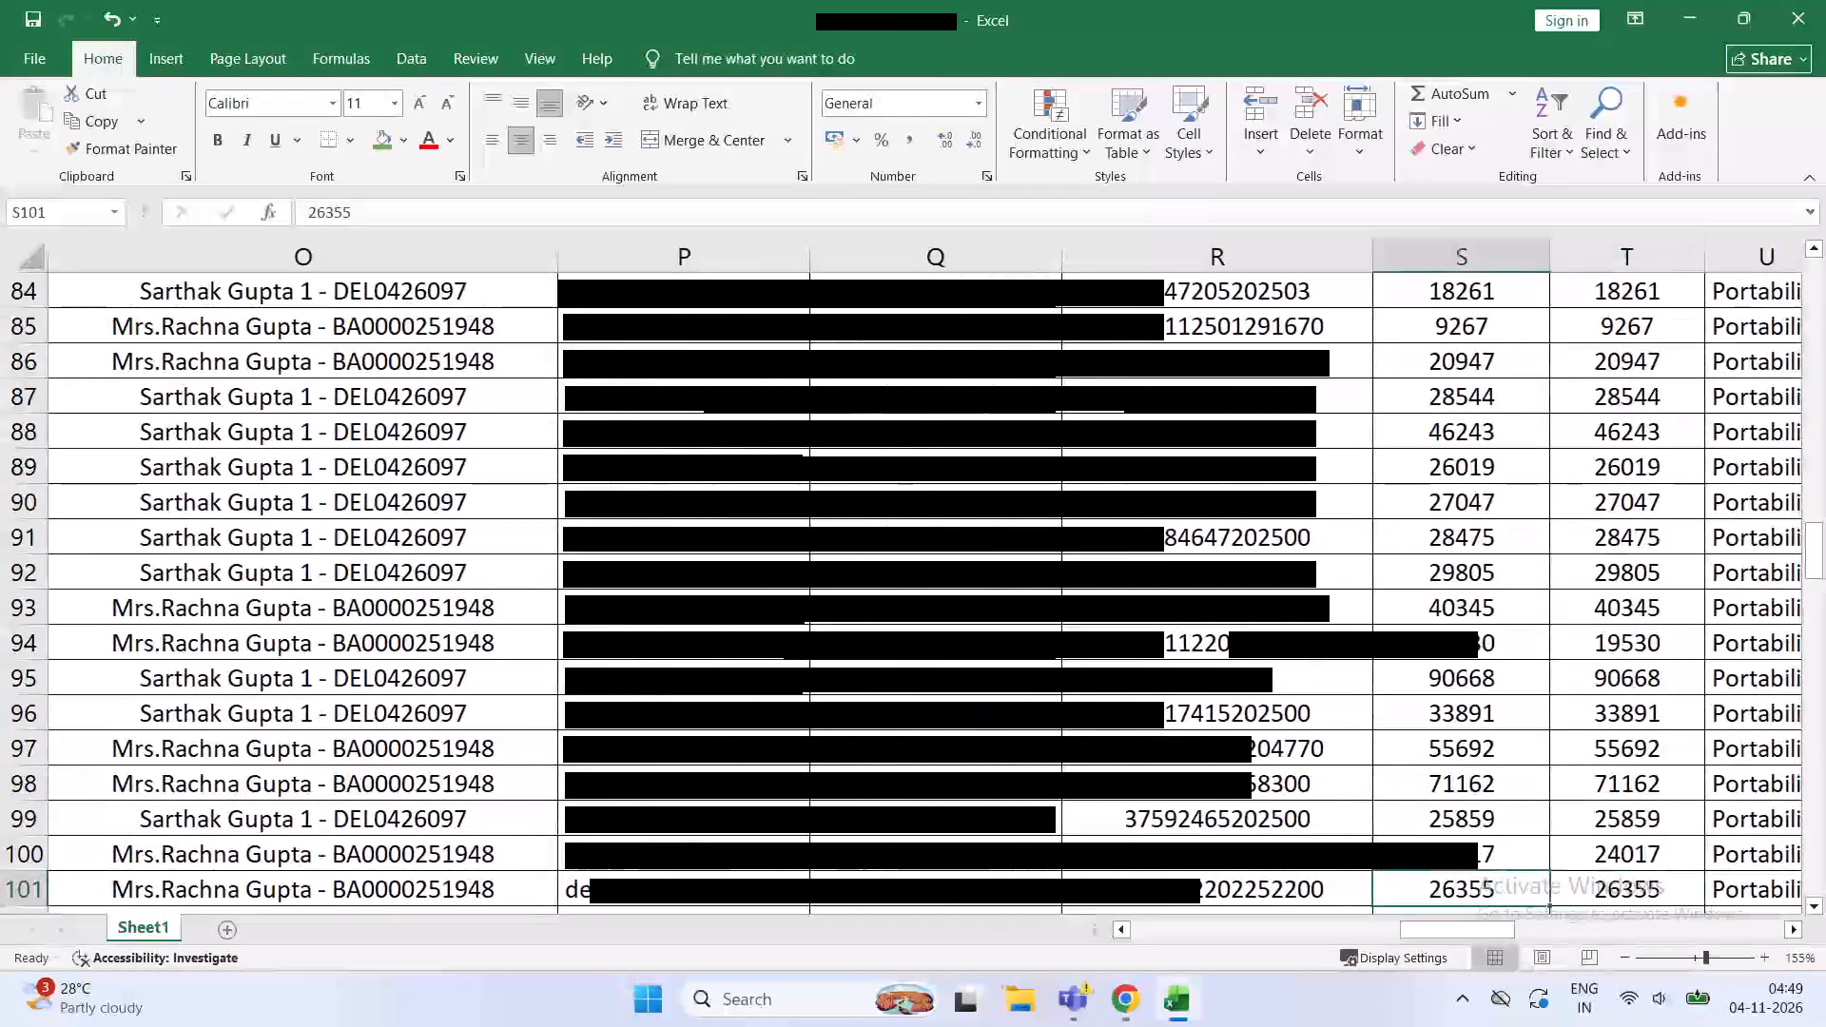
Examine row 102's record from its serial number through the policy identifiers and customer name to the contact number in column E.
key(Down)
key(Left)
key(Left)
key(Left)
key(Left)
key(Left)
key(Left)
key(Left)
key(Left)
key(Left)
key(Left)
key(Left)
key(Left)
key(Left)
key(Left)
key(Left)
key(Left)
key(Left)
key(Left)
key(Left)
key(Left)
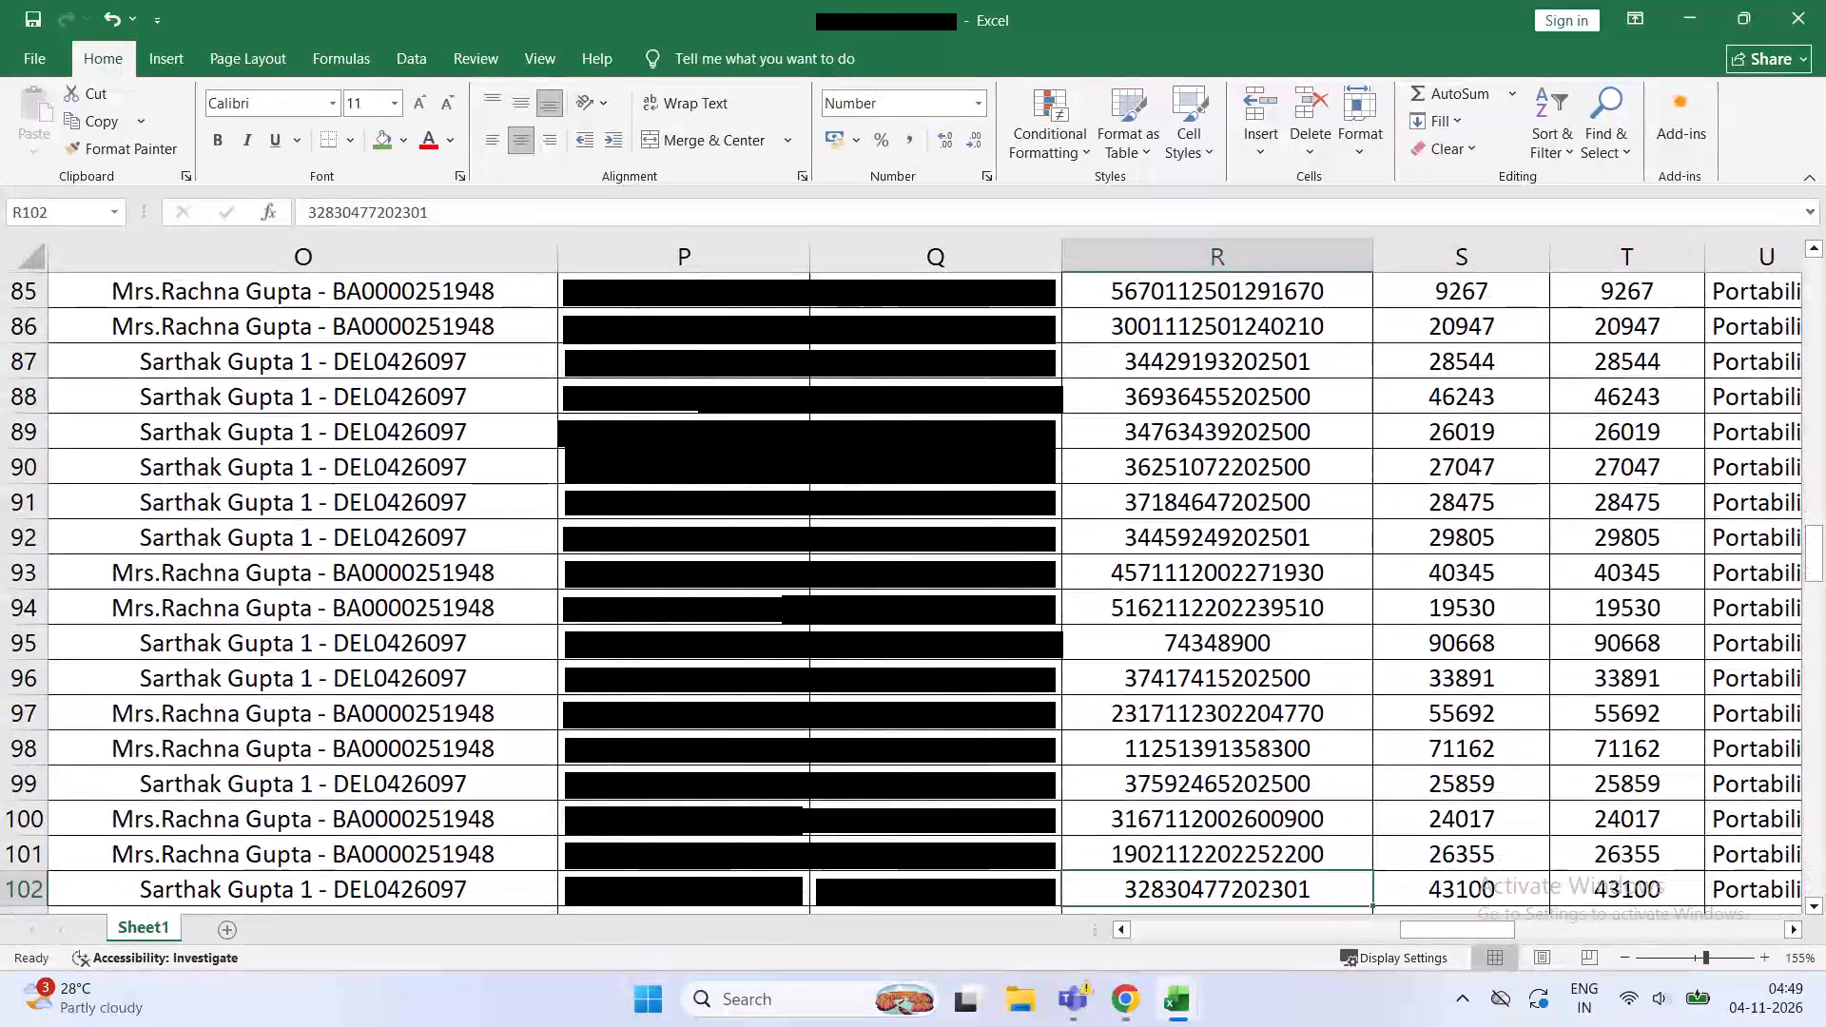
key(Right)
key(Right)
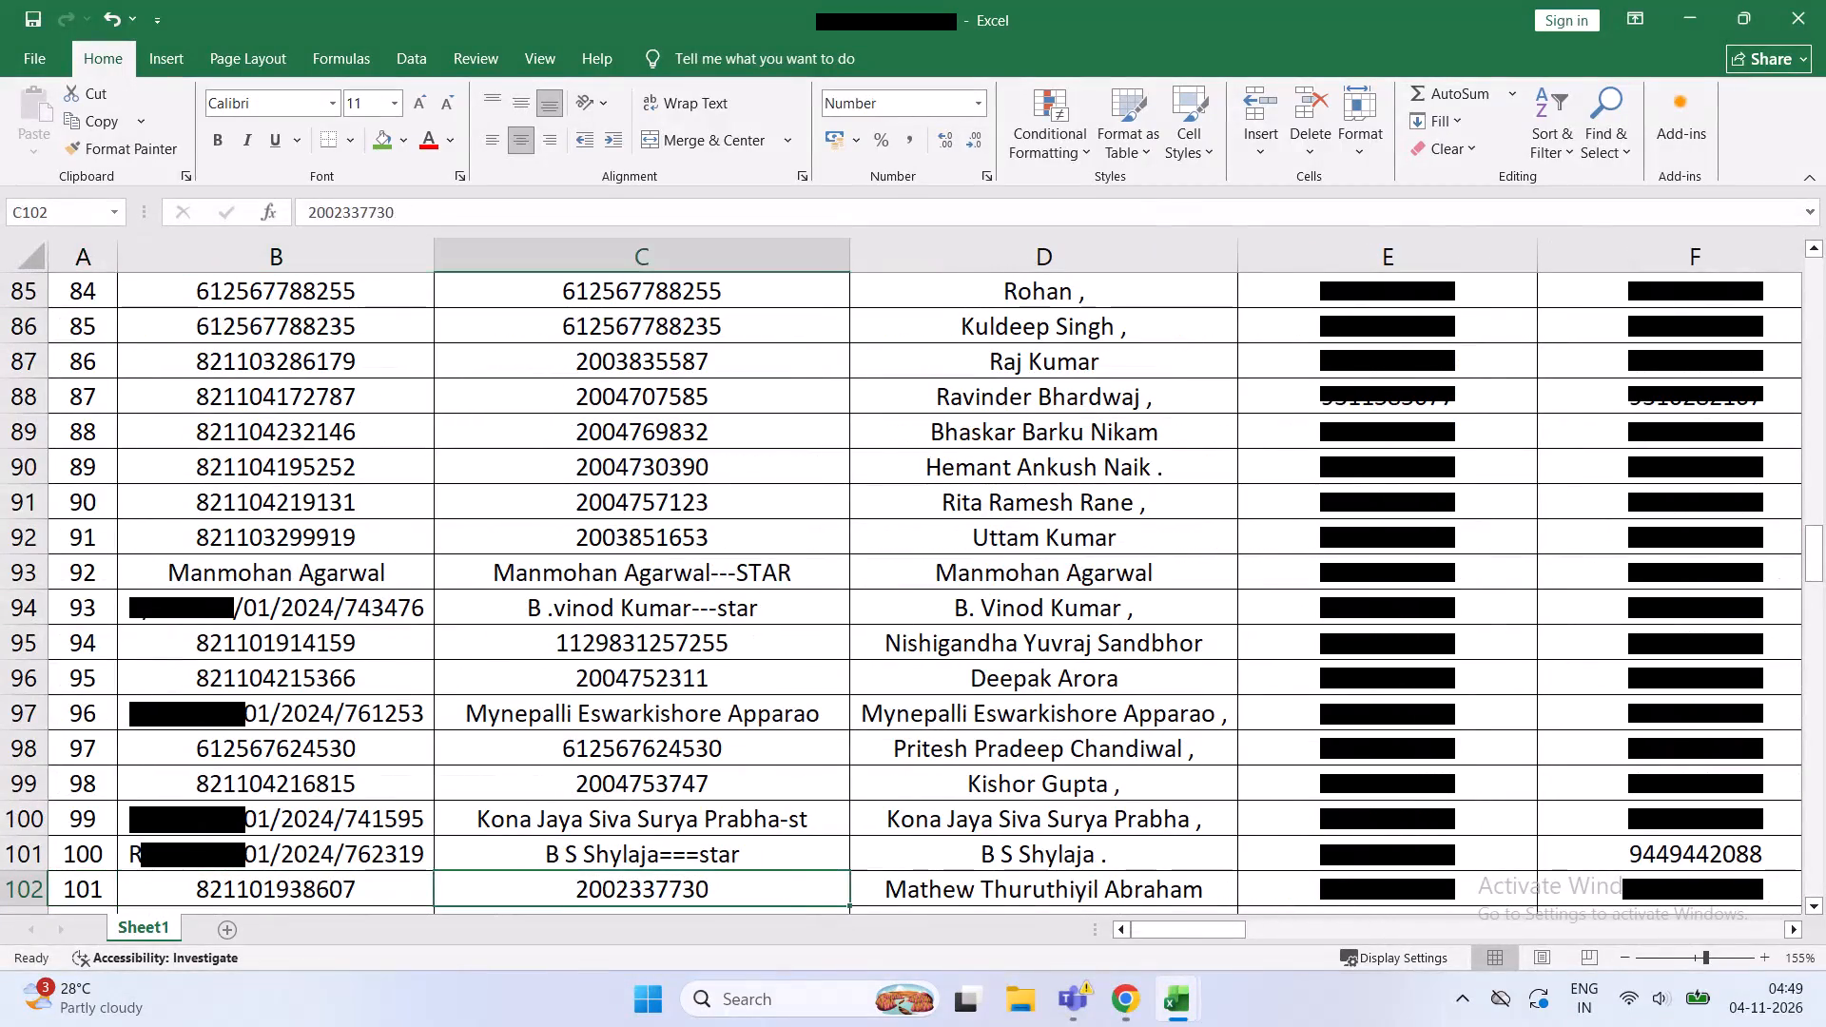
key(Right)
key(Right)
Enter the call remark "ringing" in column AE for row 98.
click(1511, 764)
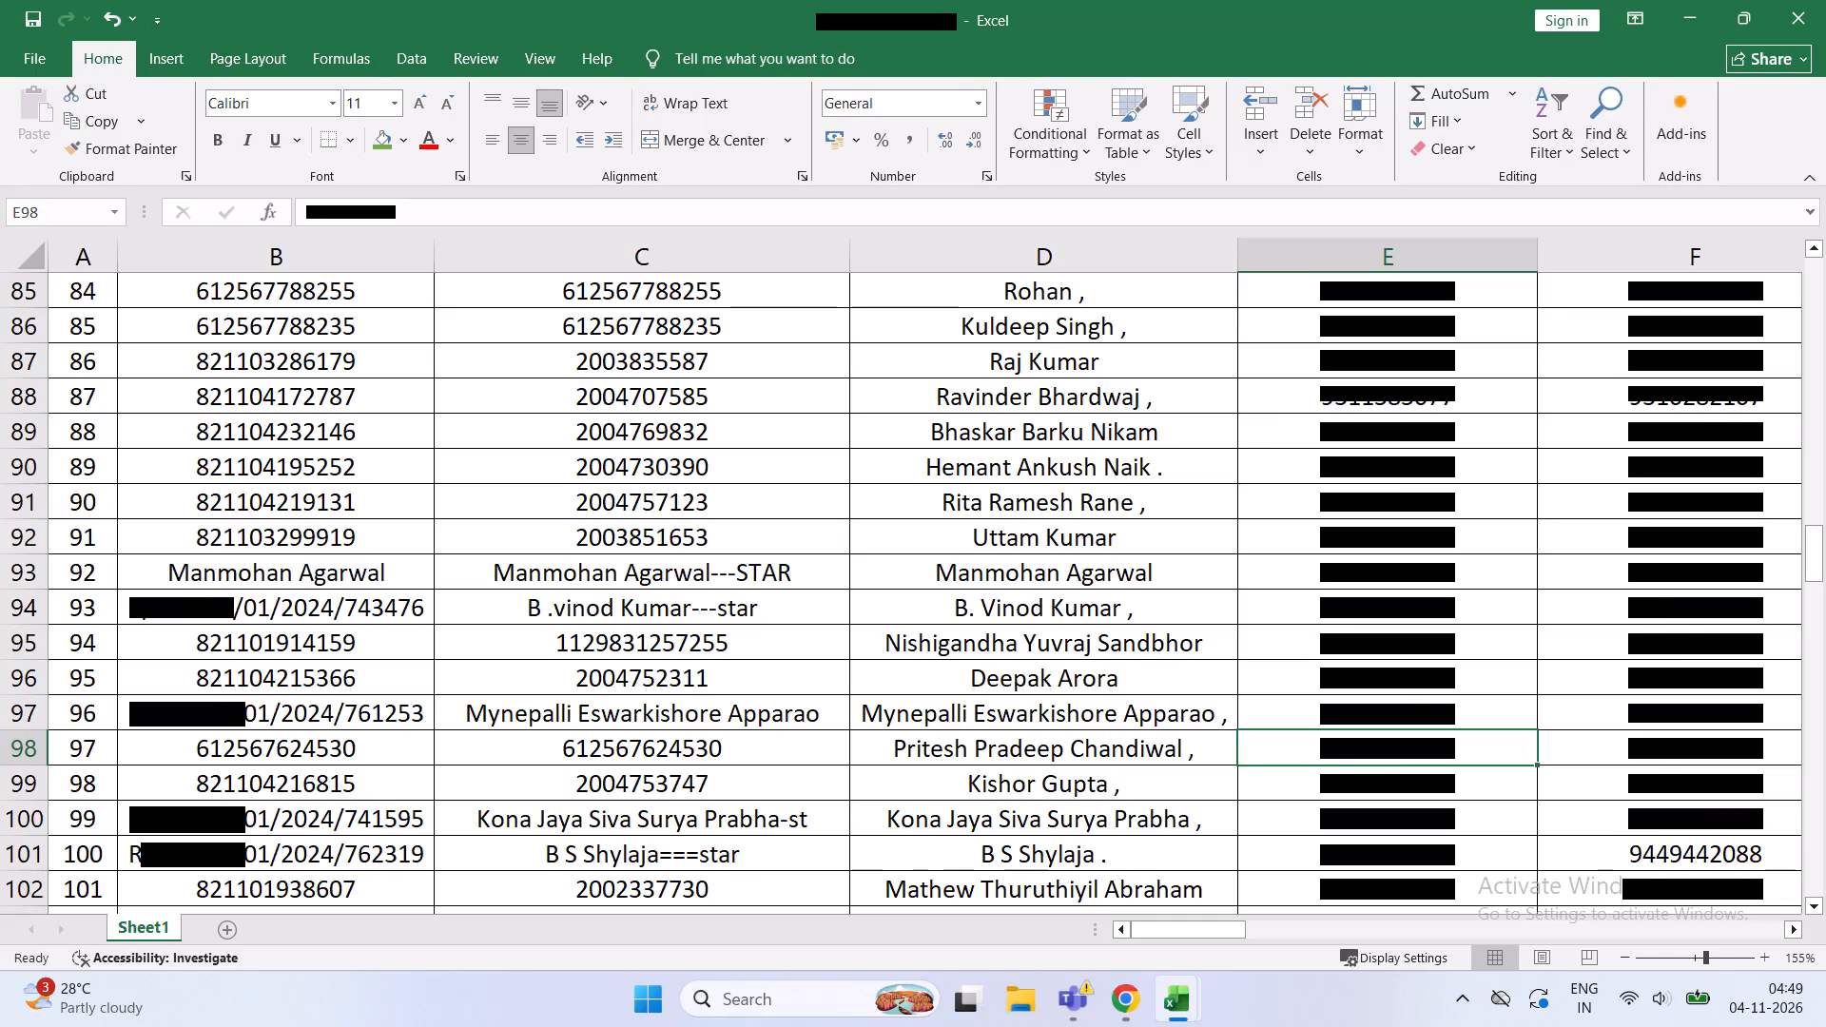
key(Right)
key(Right)
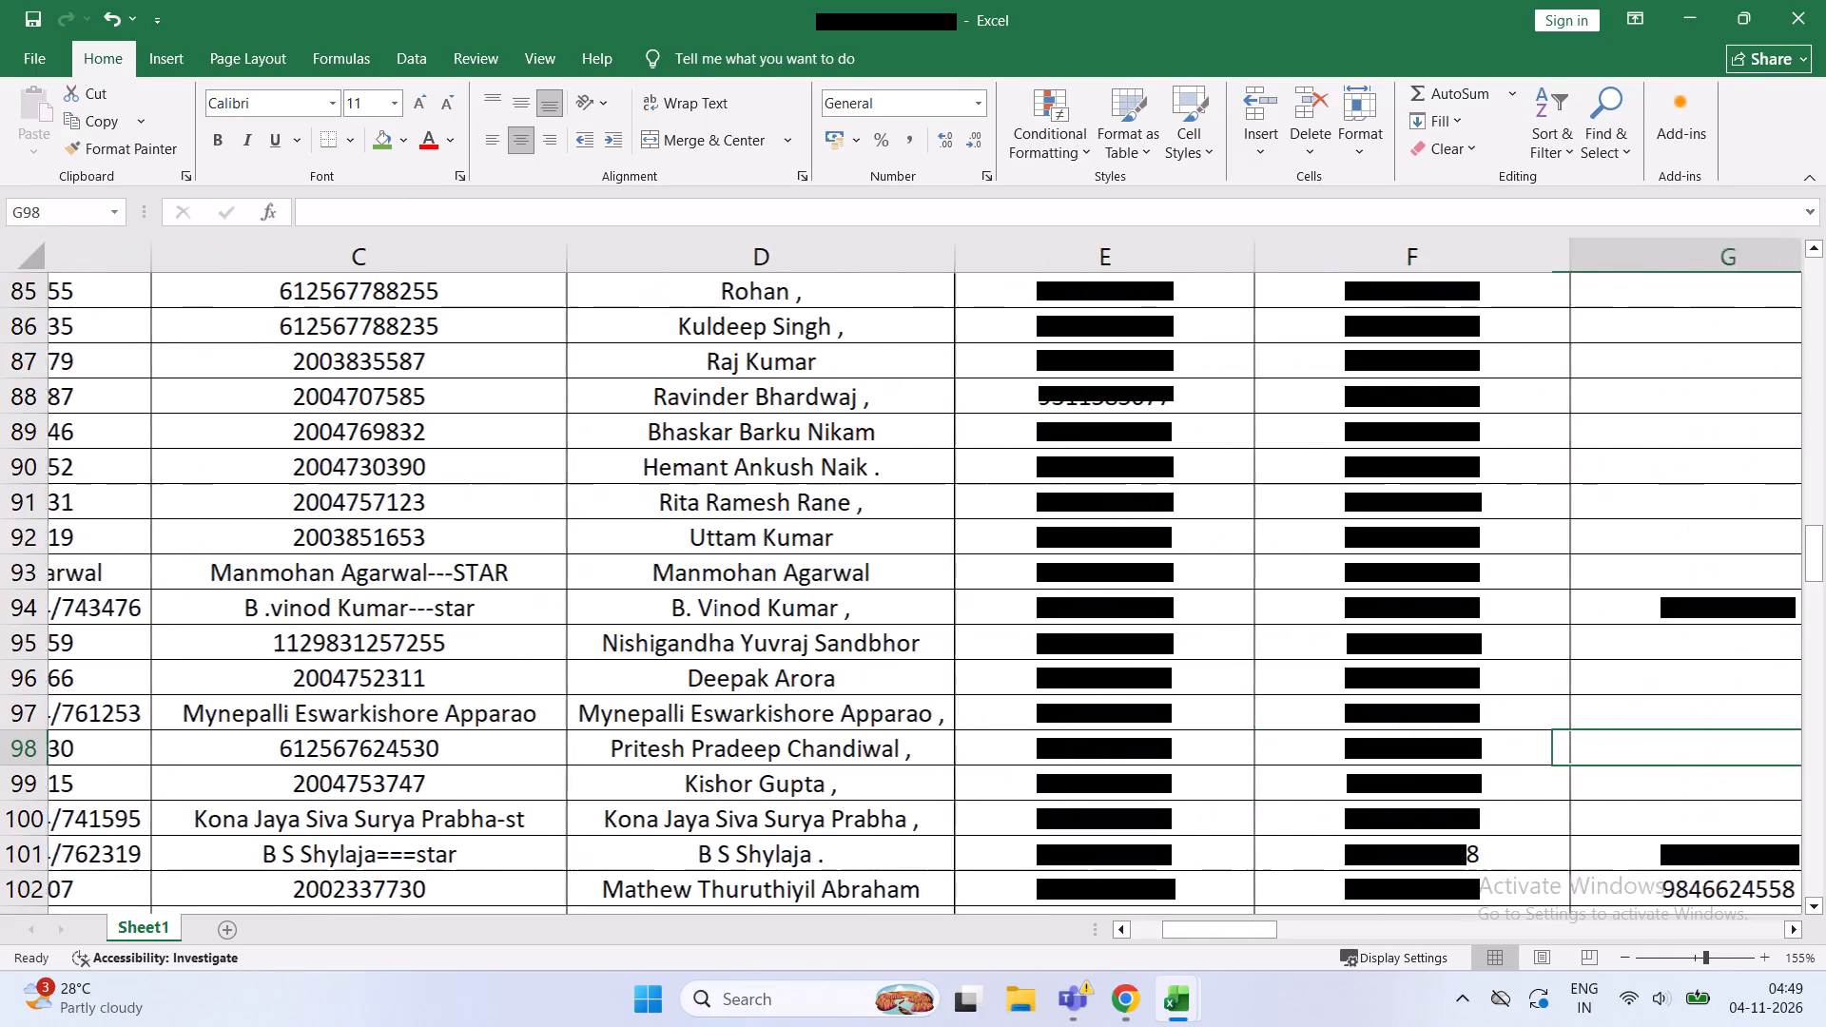
key(Right)
key(Right)
key(Right)
key(Right)
key(Right)
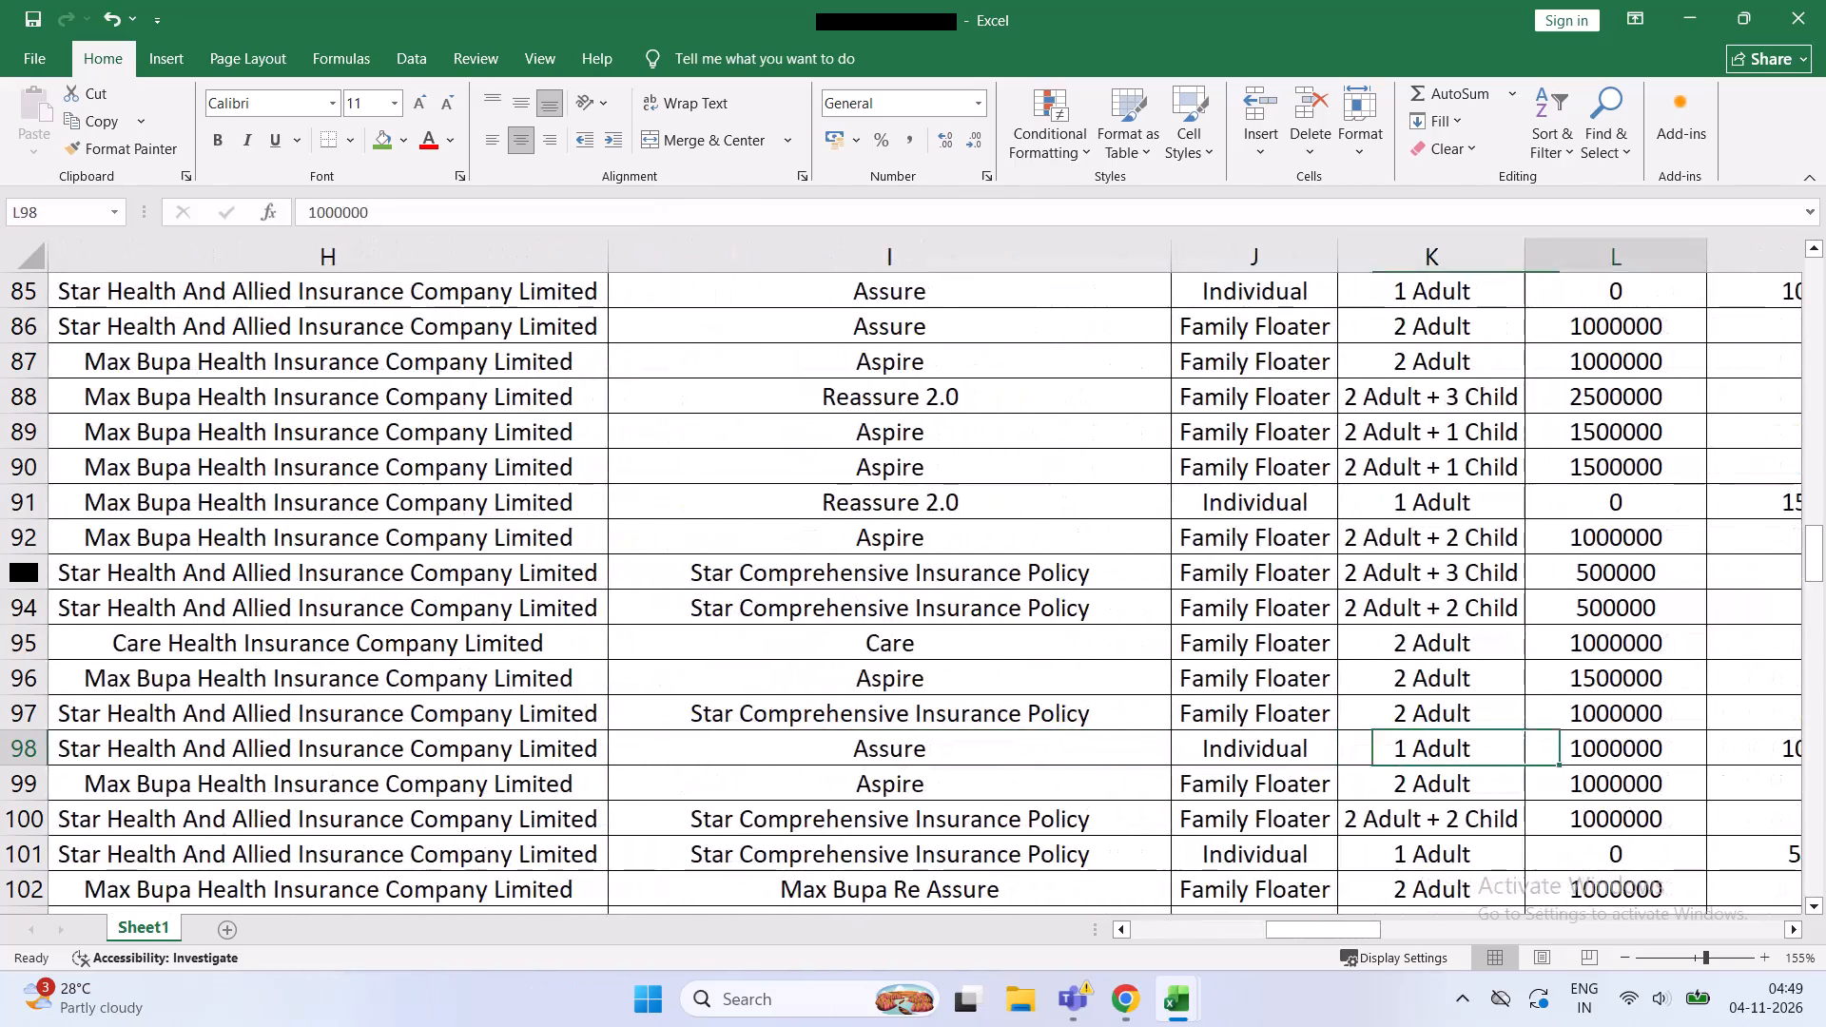
key(Right)
key(Right)
key(Right)
key(Right)
key(Right)
key(Right)
key(Right)
key(Right)
key(Right)
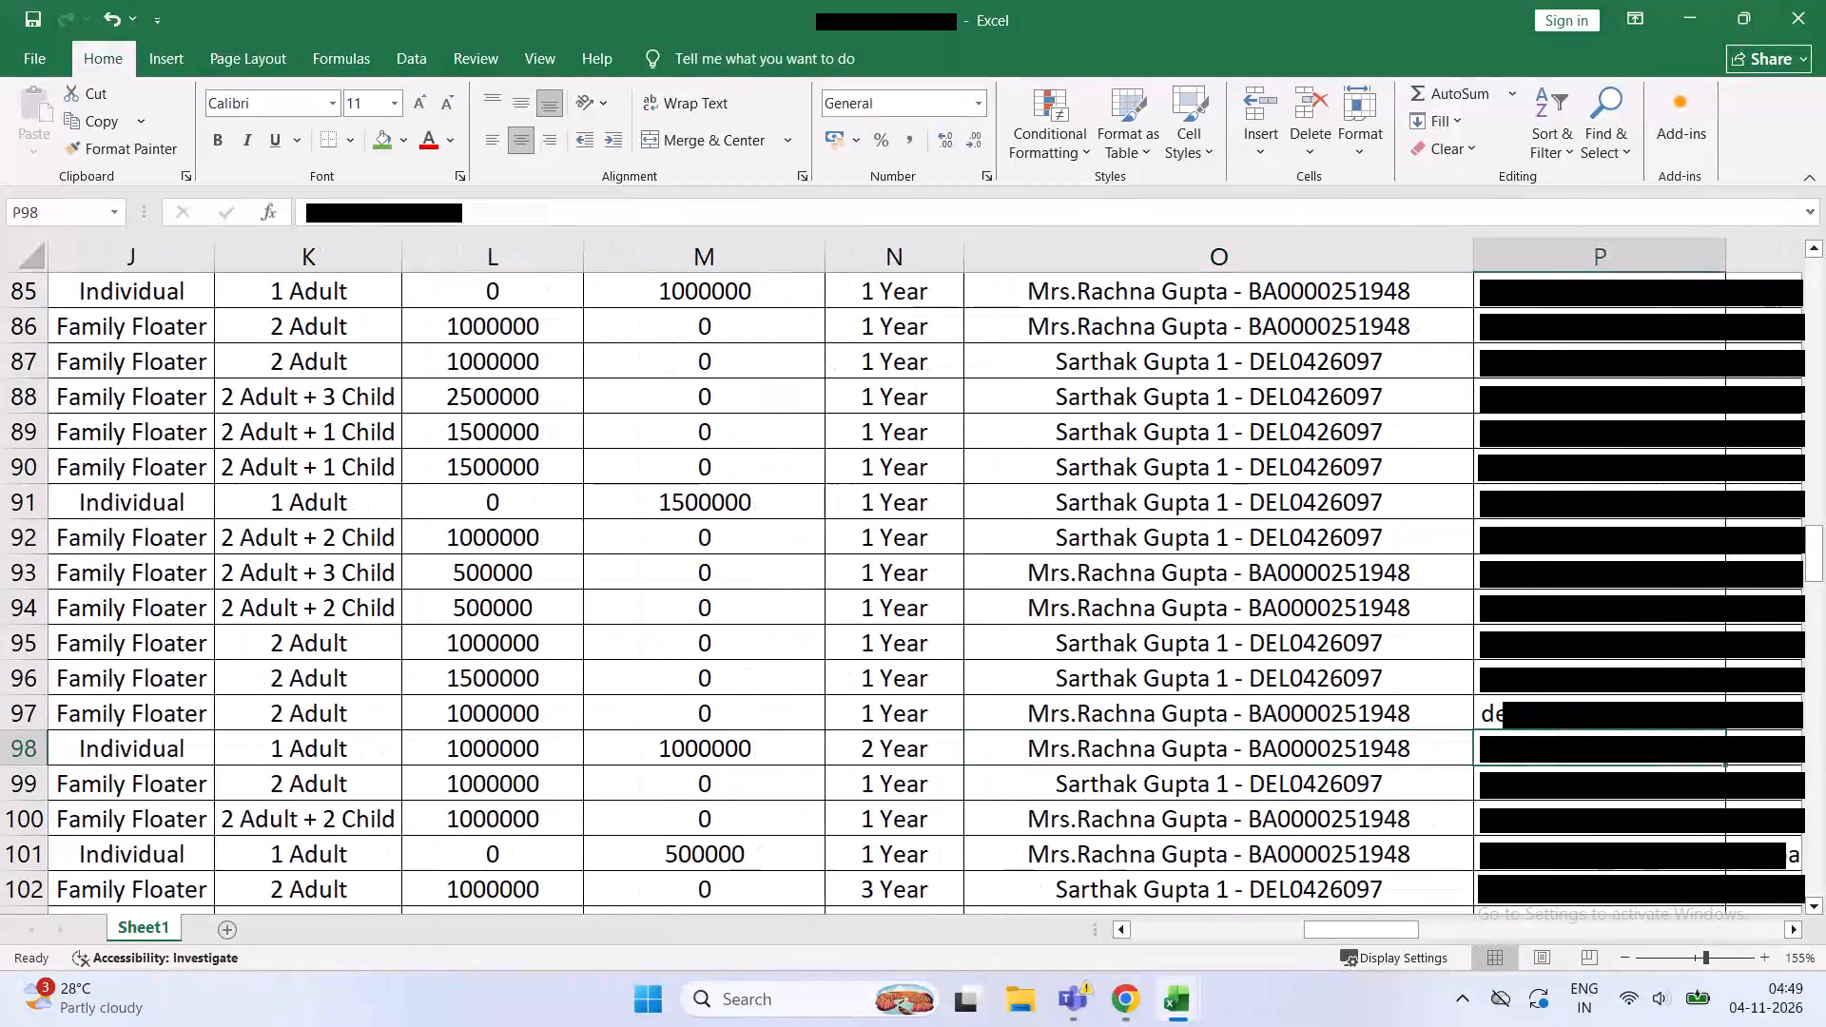
key(Right)
key(Right)
key(Right)
key(Right)
key(Right)
key(Right)
key(Right)
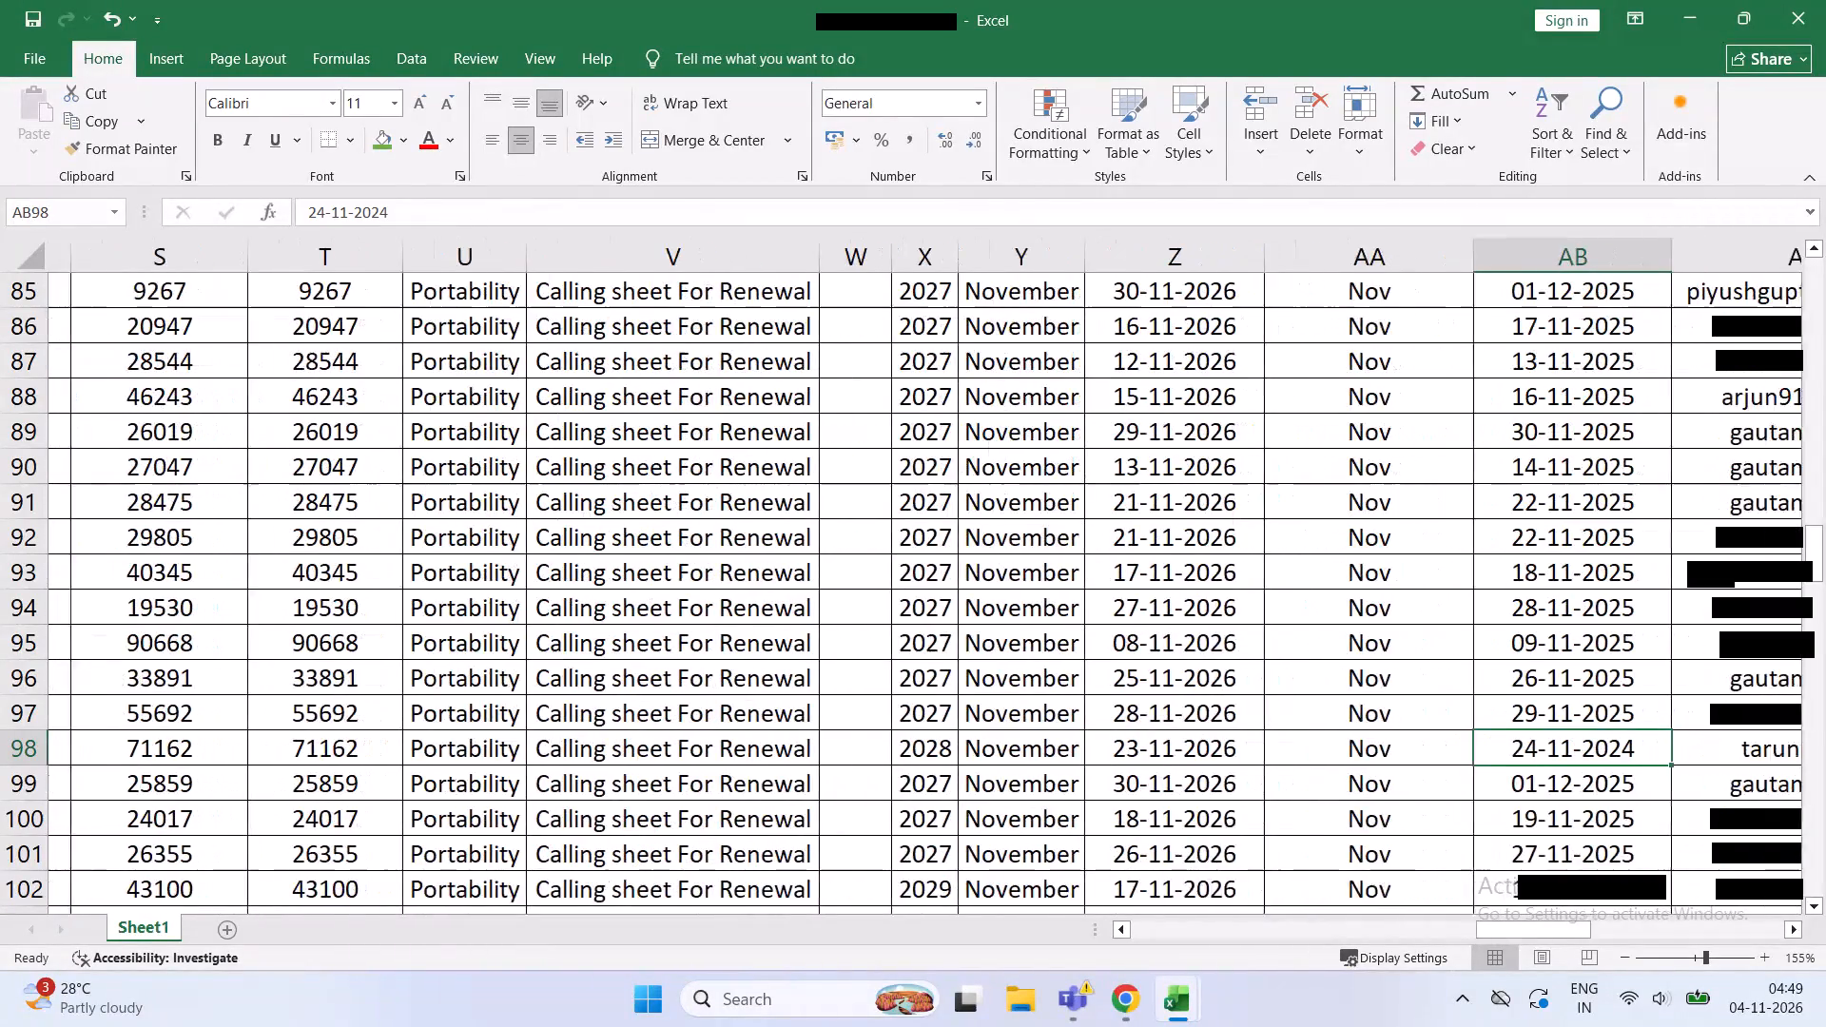
key(Right)
key(Right)
key(Right)
key(Right)
key(Right)
key(Right)
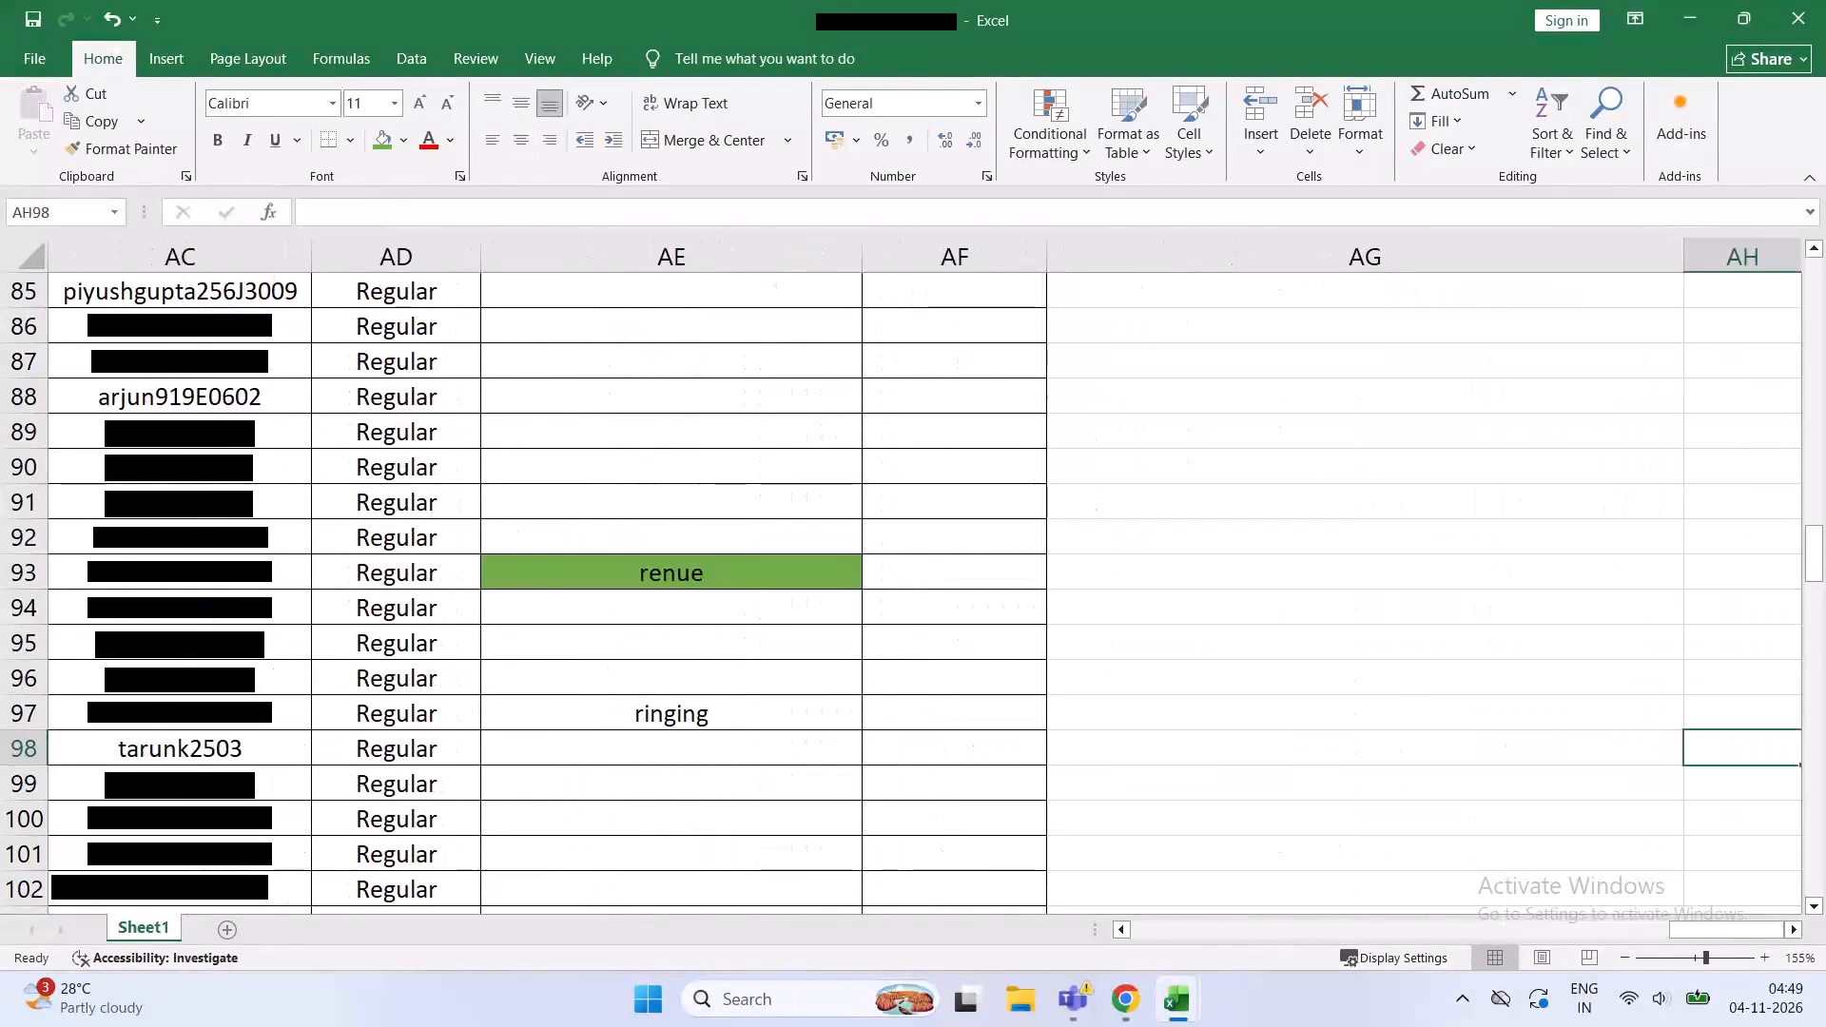
key(Left)
key(Left)
key(Left)
text(ring)
key(Down)
Review row 99 backwards from the remark column through the policy term, sum insured, plan and insurer to the contact number in column F.
key(Left)
key(Left)
key(Left)
key(Left)
key(Left)
key(Left)
key(Left)
key(Left)
key(Left)
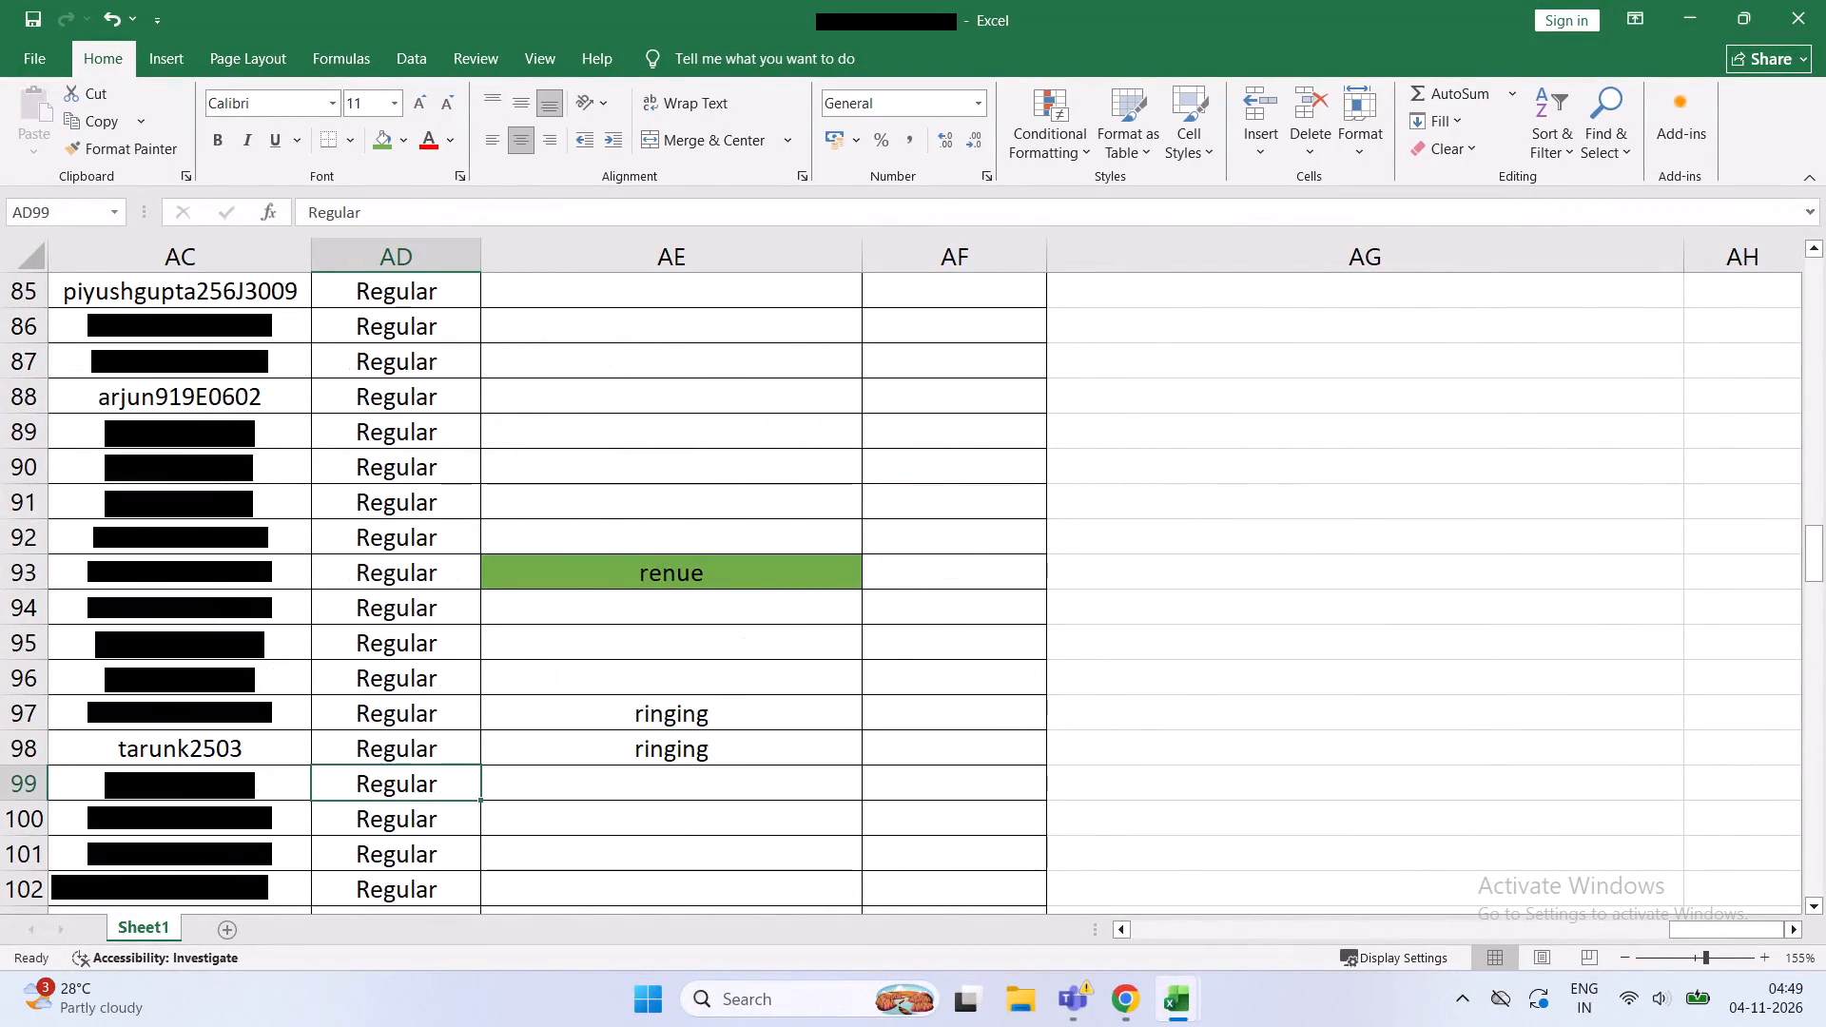
key(Left)
key(Left)
key(Left)
key(Left)
key(Left)
key(Left)
key(Left)
key(Left)
key(Left)
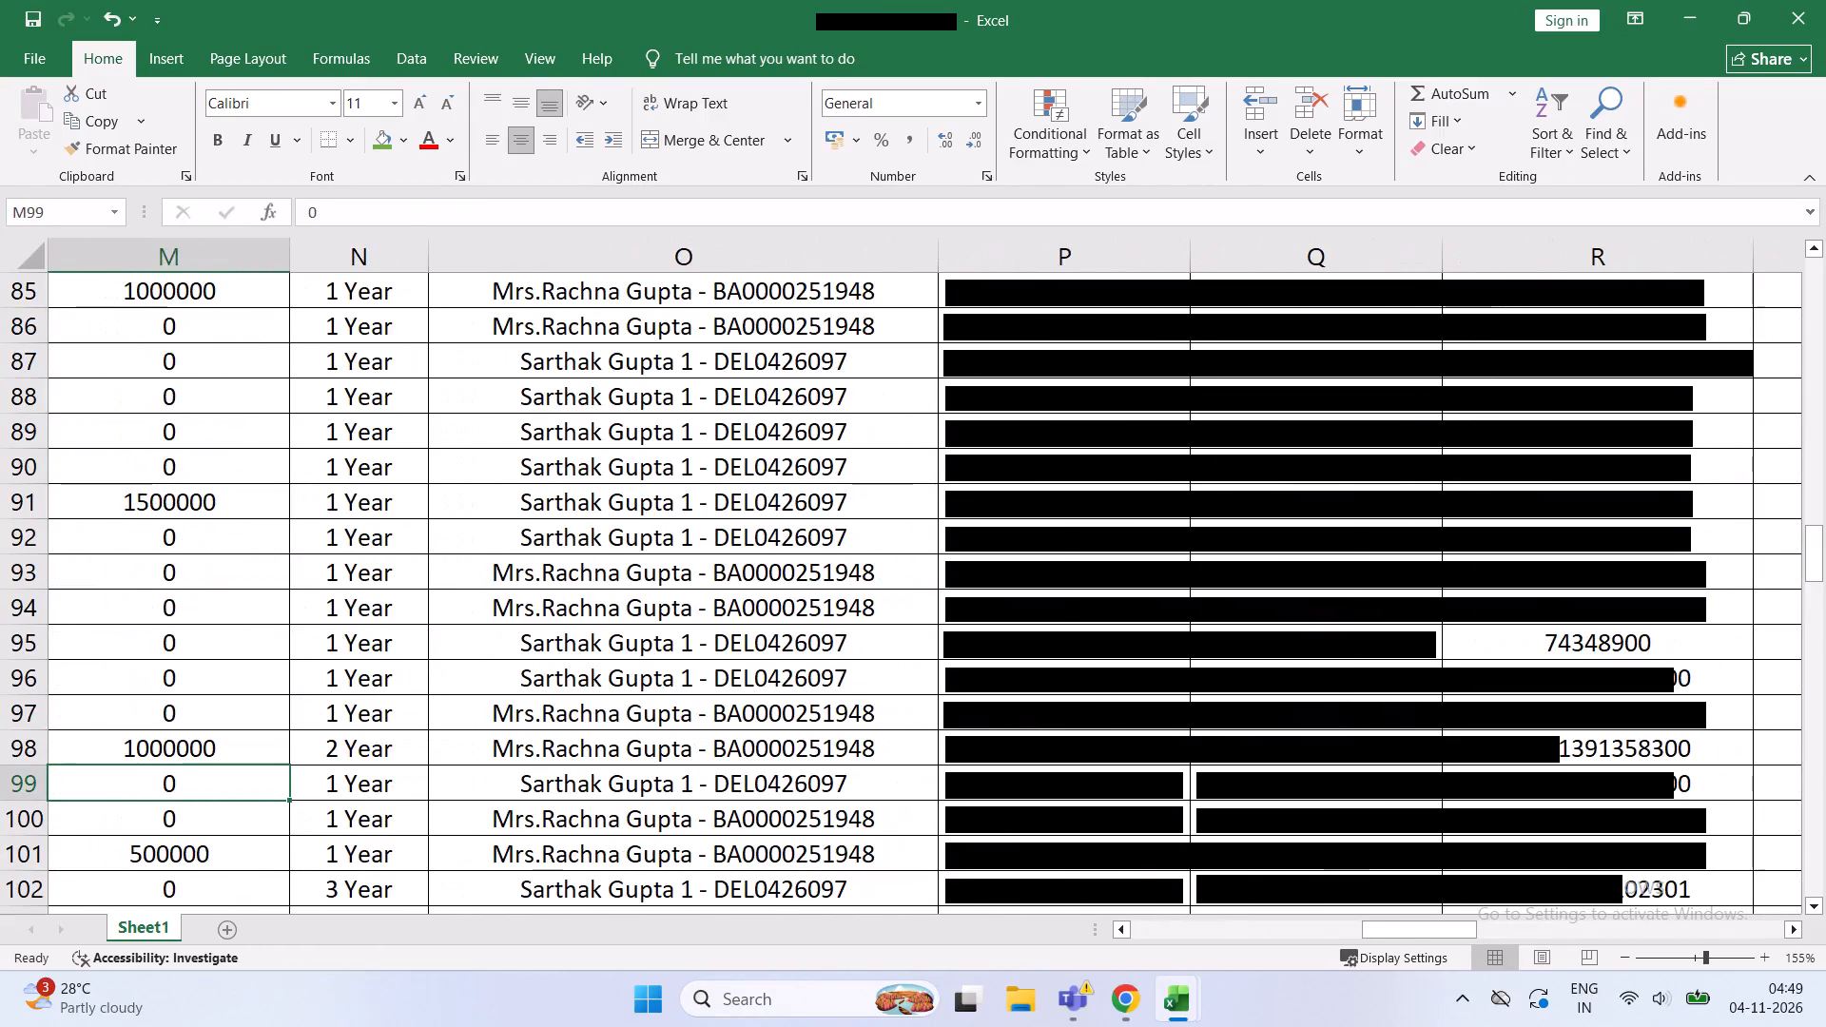
key(Left)
key(Left)
key(Left)
key(Left)
key(Left)
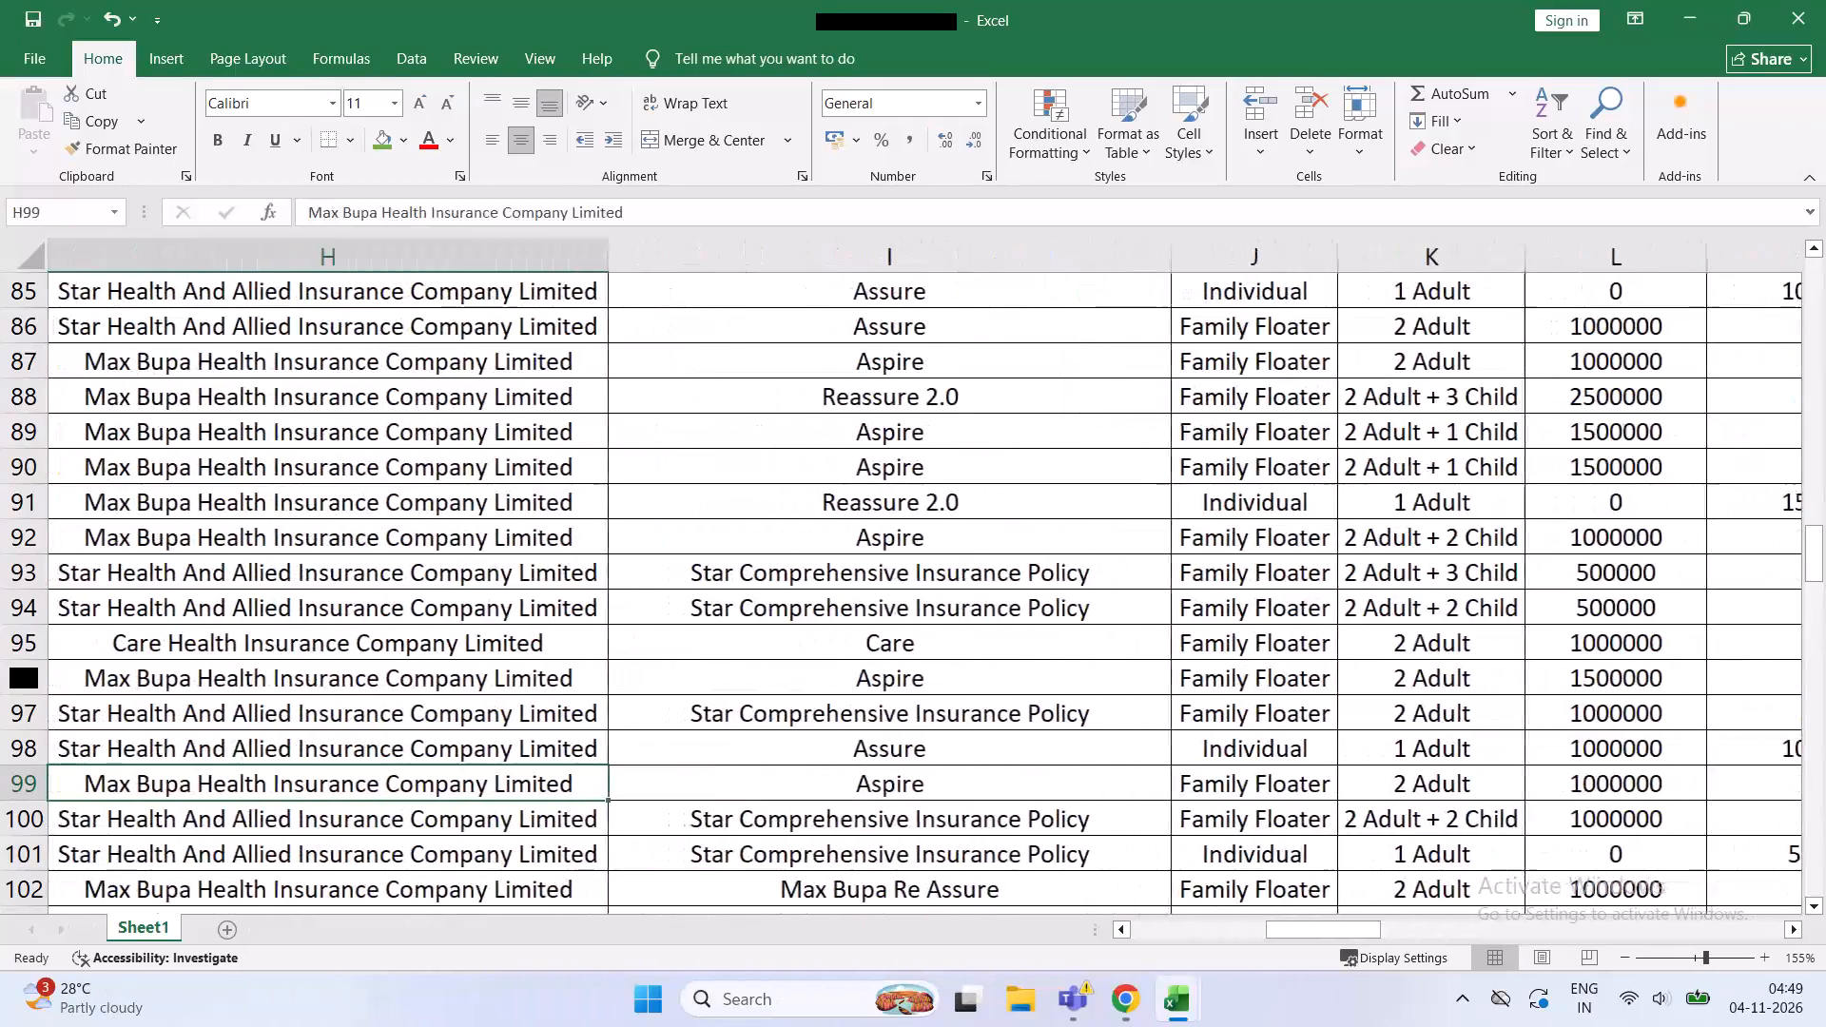
key(Left)
key(Left)
Review row 99 from the insurer through the plan, family composition, sum insured and policy term to the premium in column T.
key(Right)
key(Right)
key(Right)
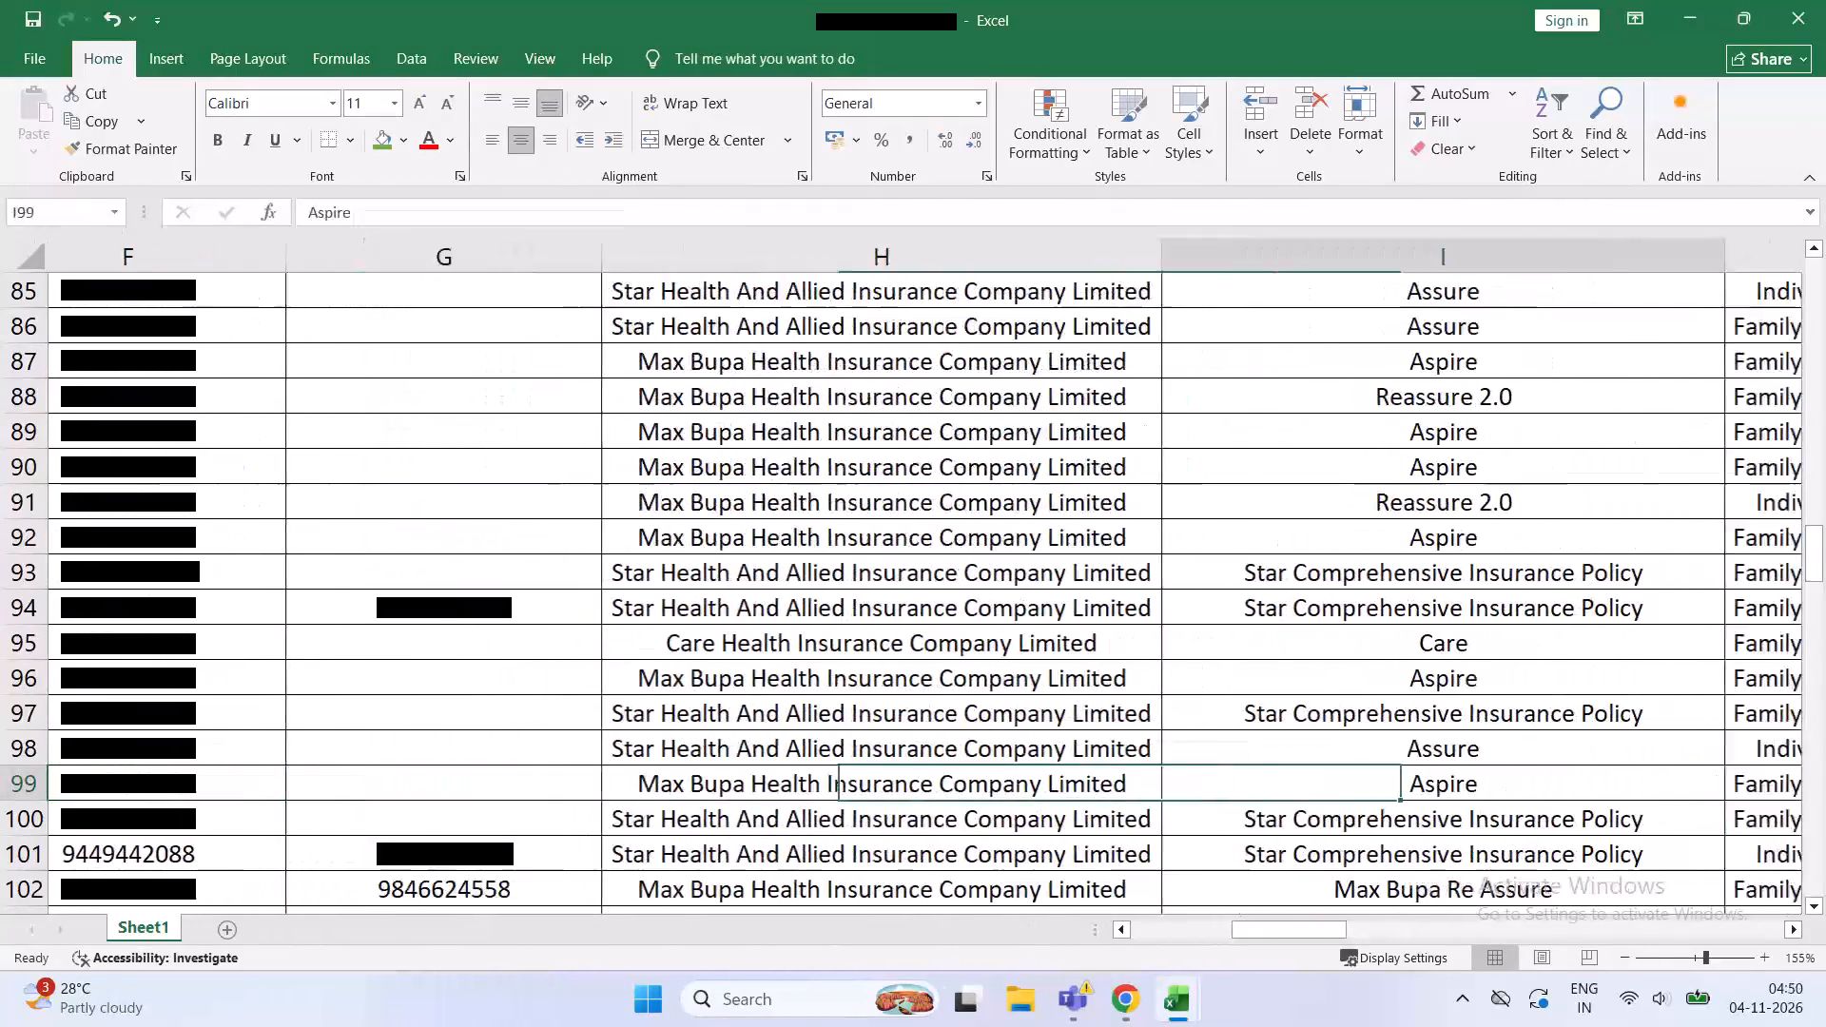
key(Right)
key(Right)
key(Right)
key(Right)
key(Right)
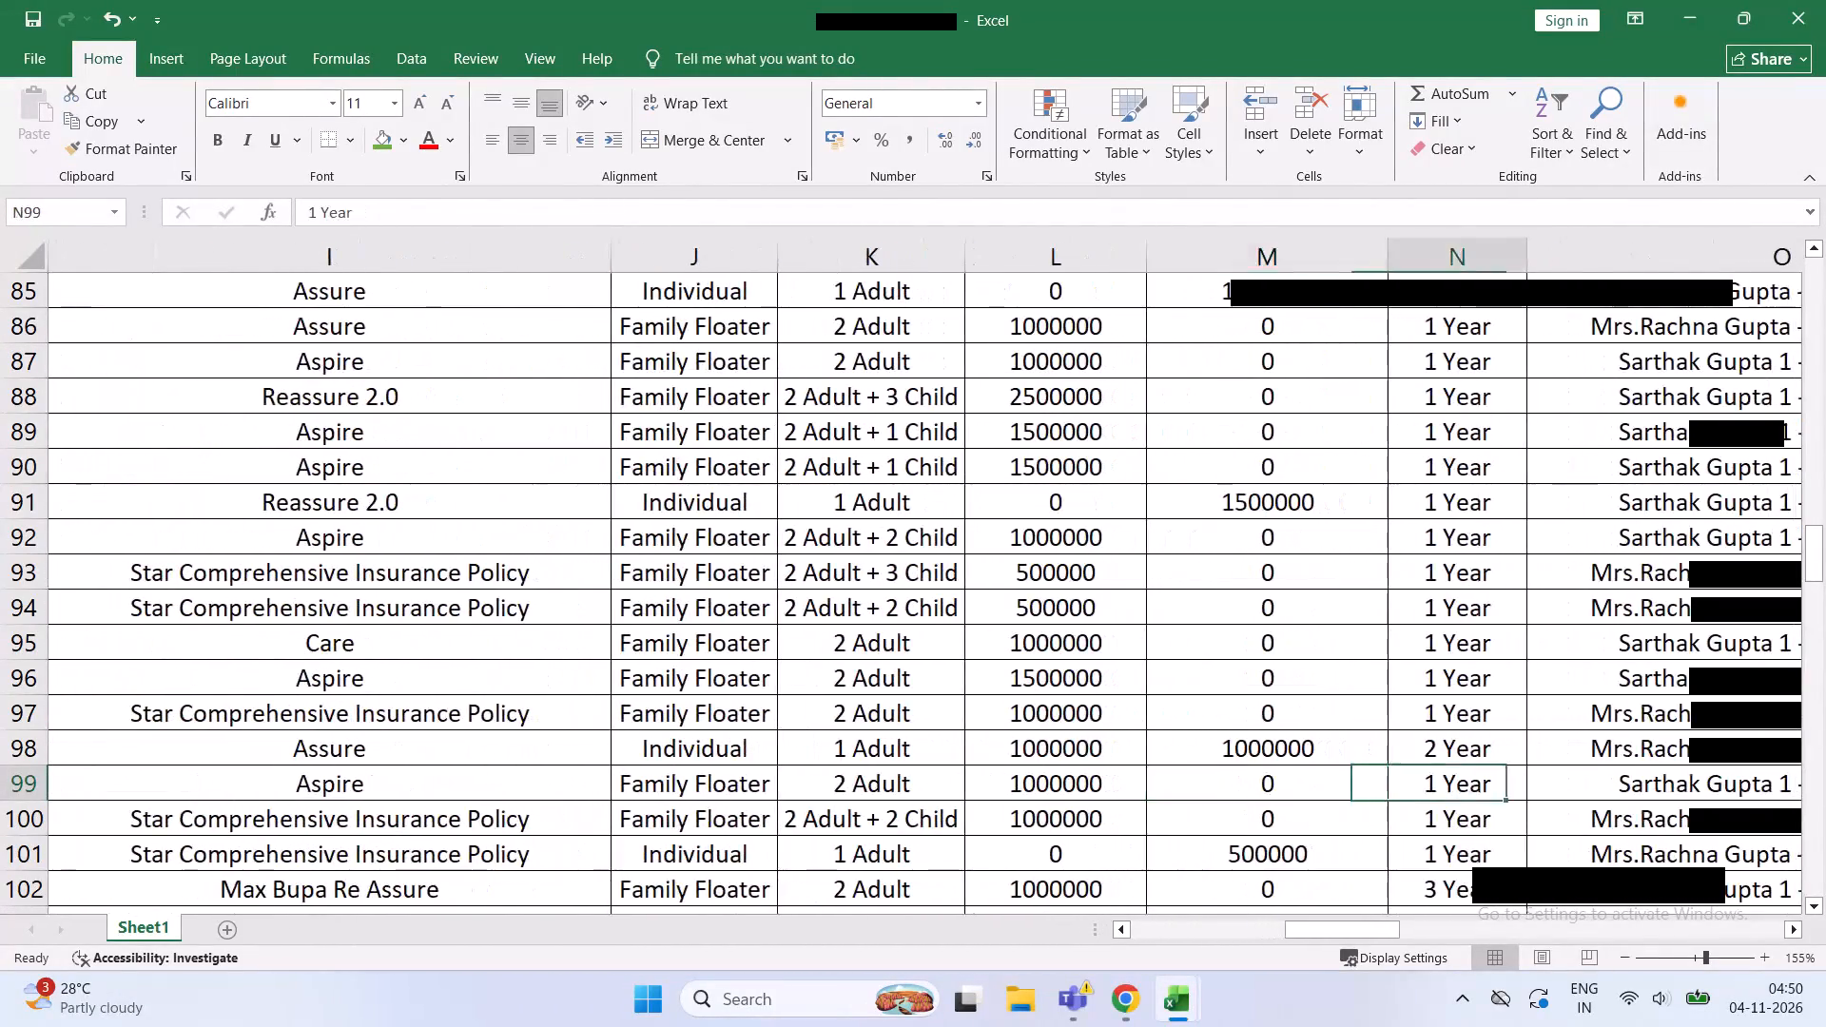
key(Right)
key(Right)
key(Right)
key(Right)
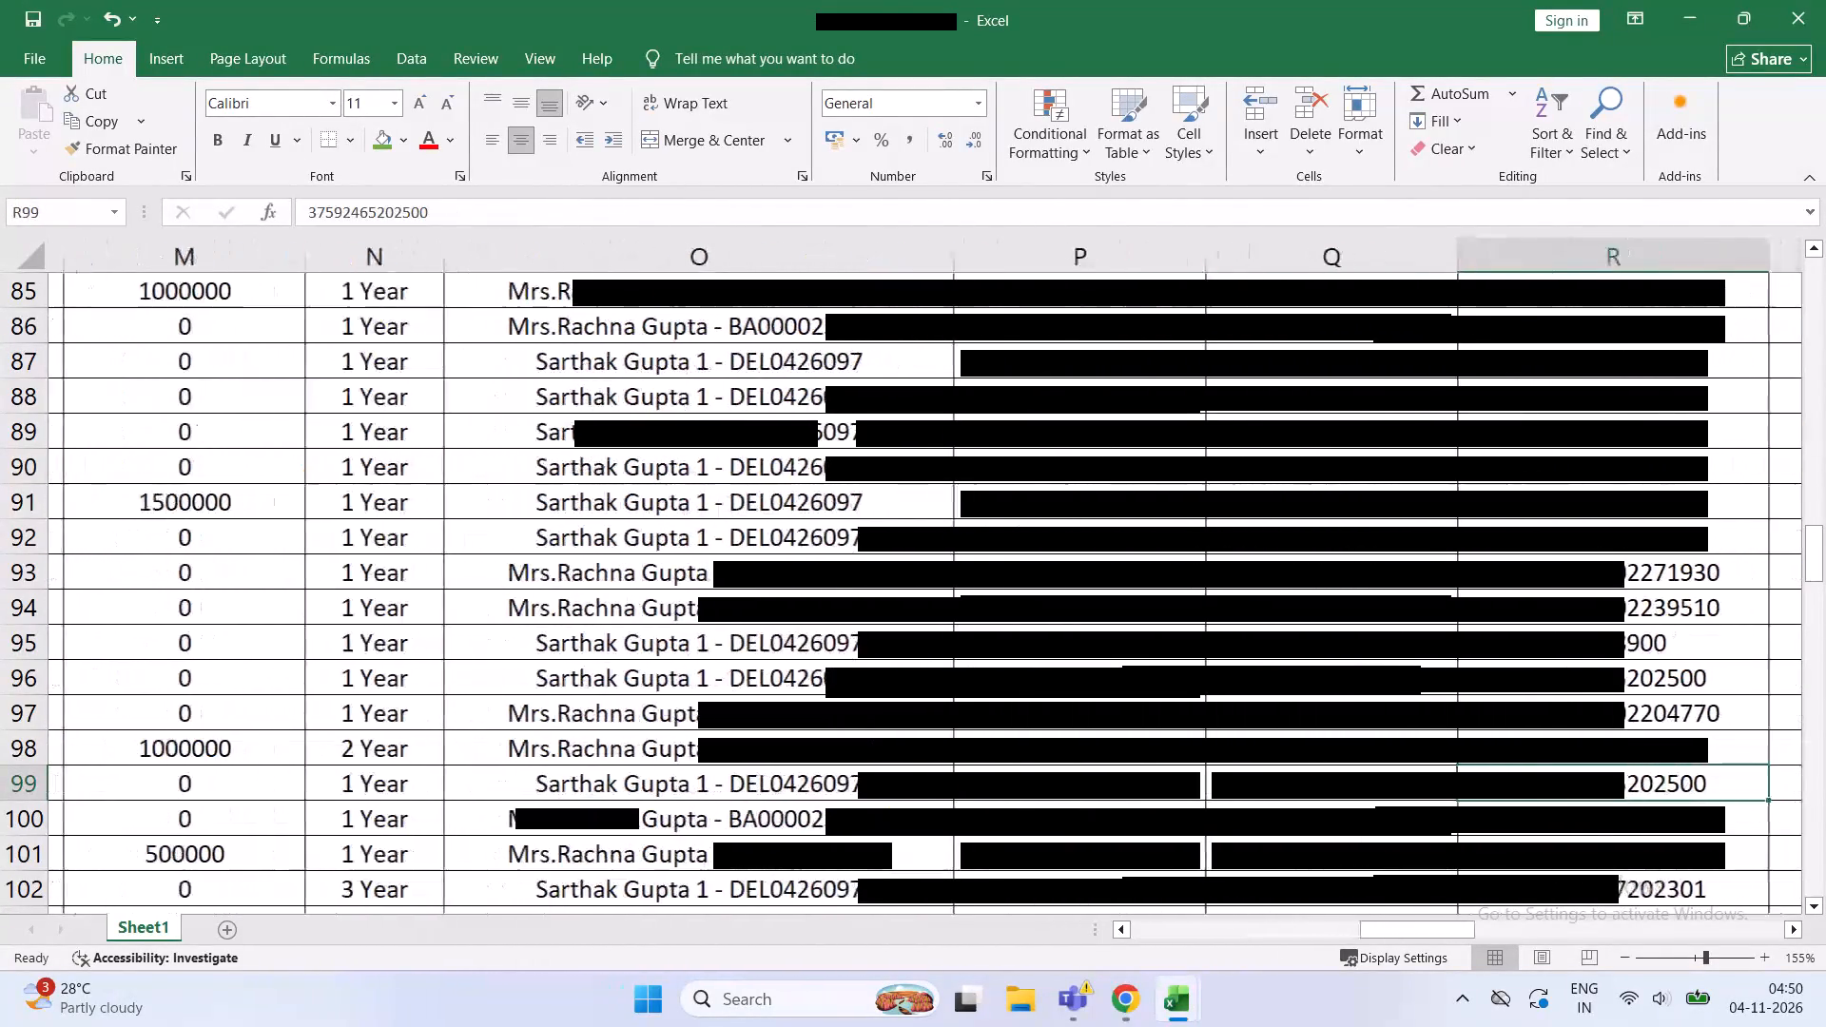
key(Right)
key(Right)
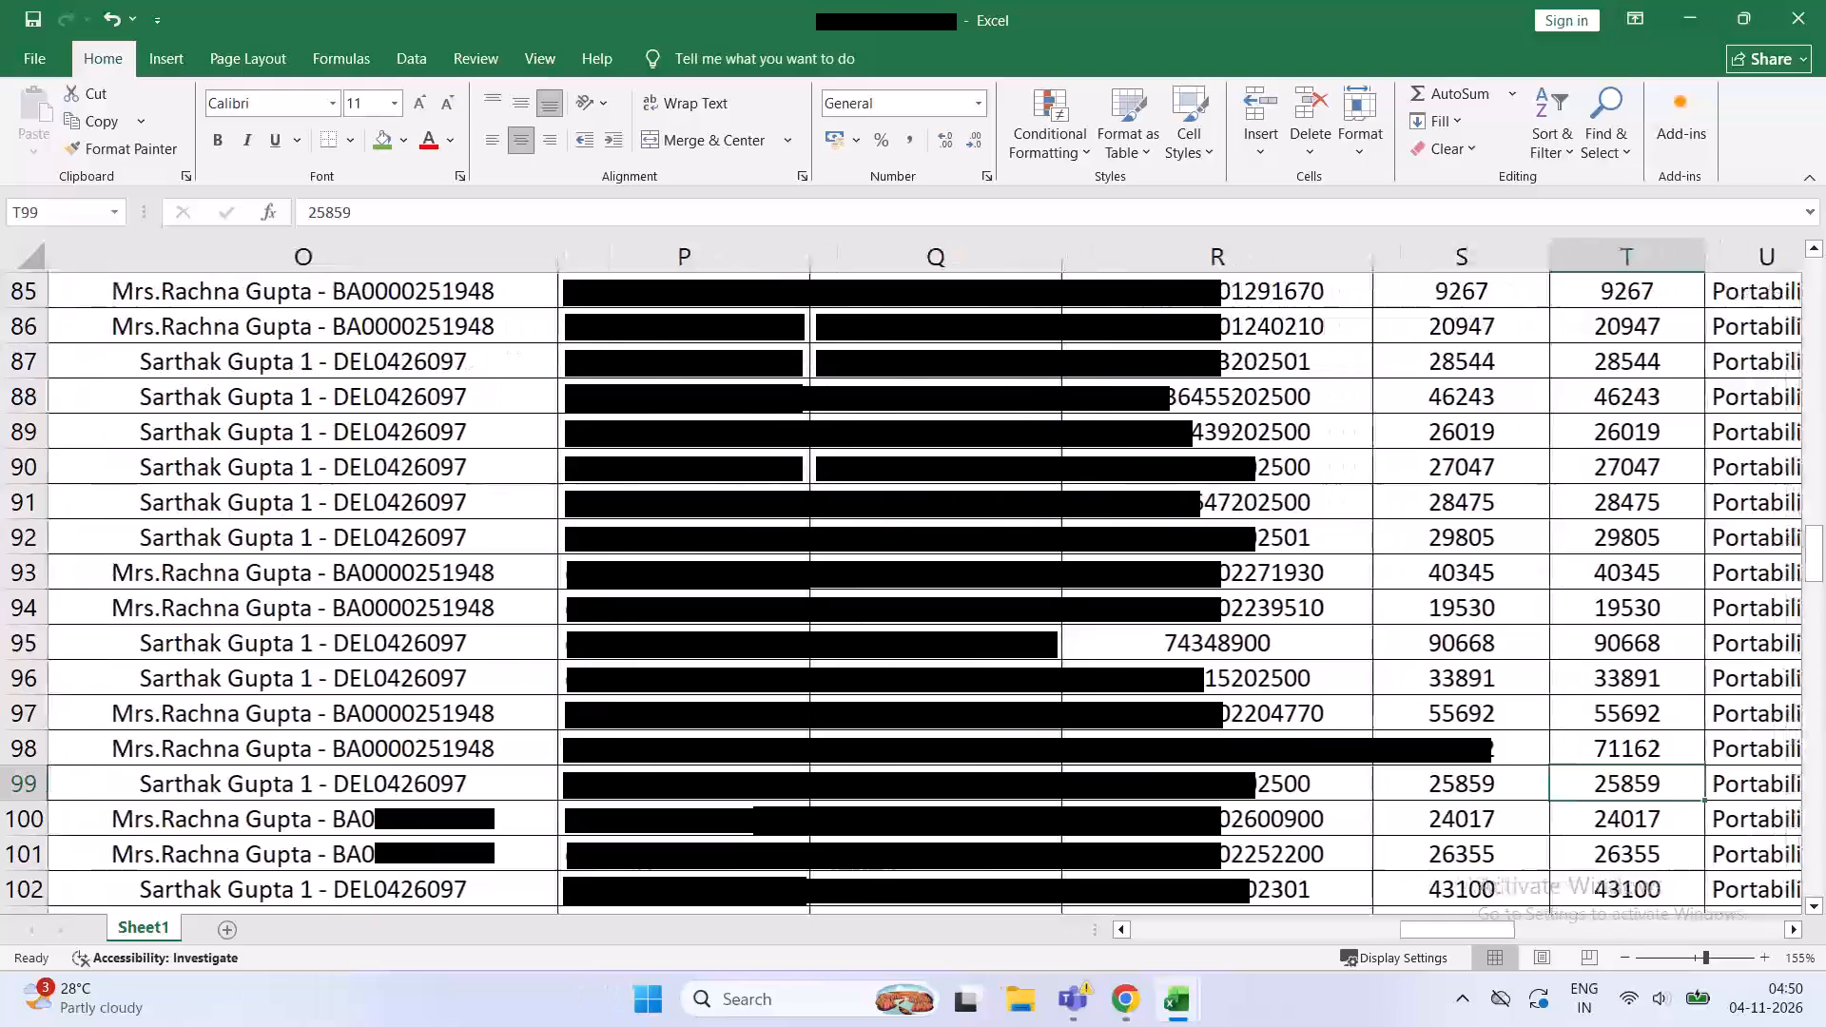
Check row 102's premium in column T, and review that record from its serial number through the customer name to the contact number.
key(Down)
key(Down)
key(Down)
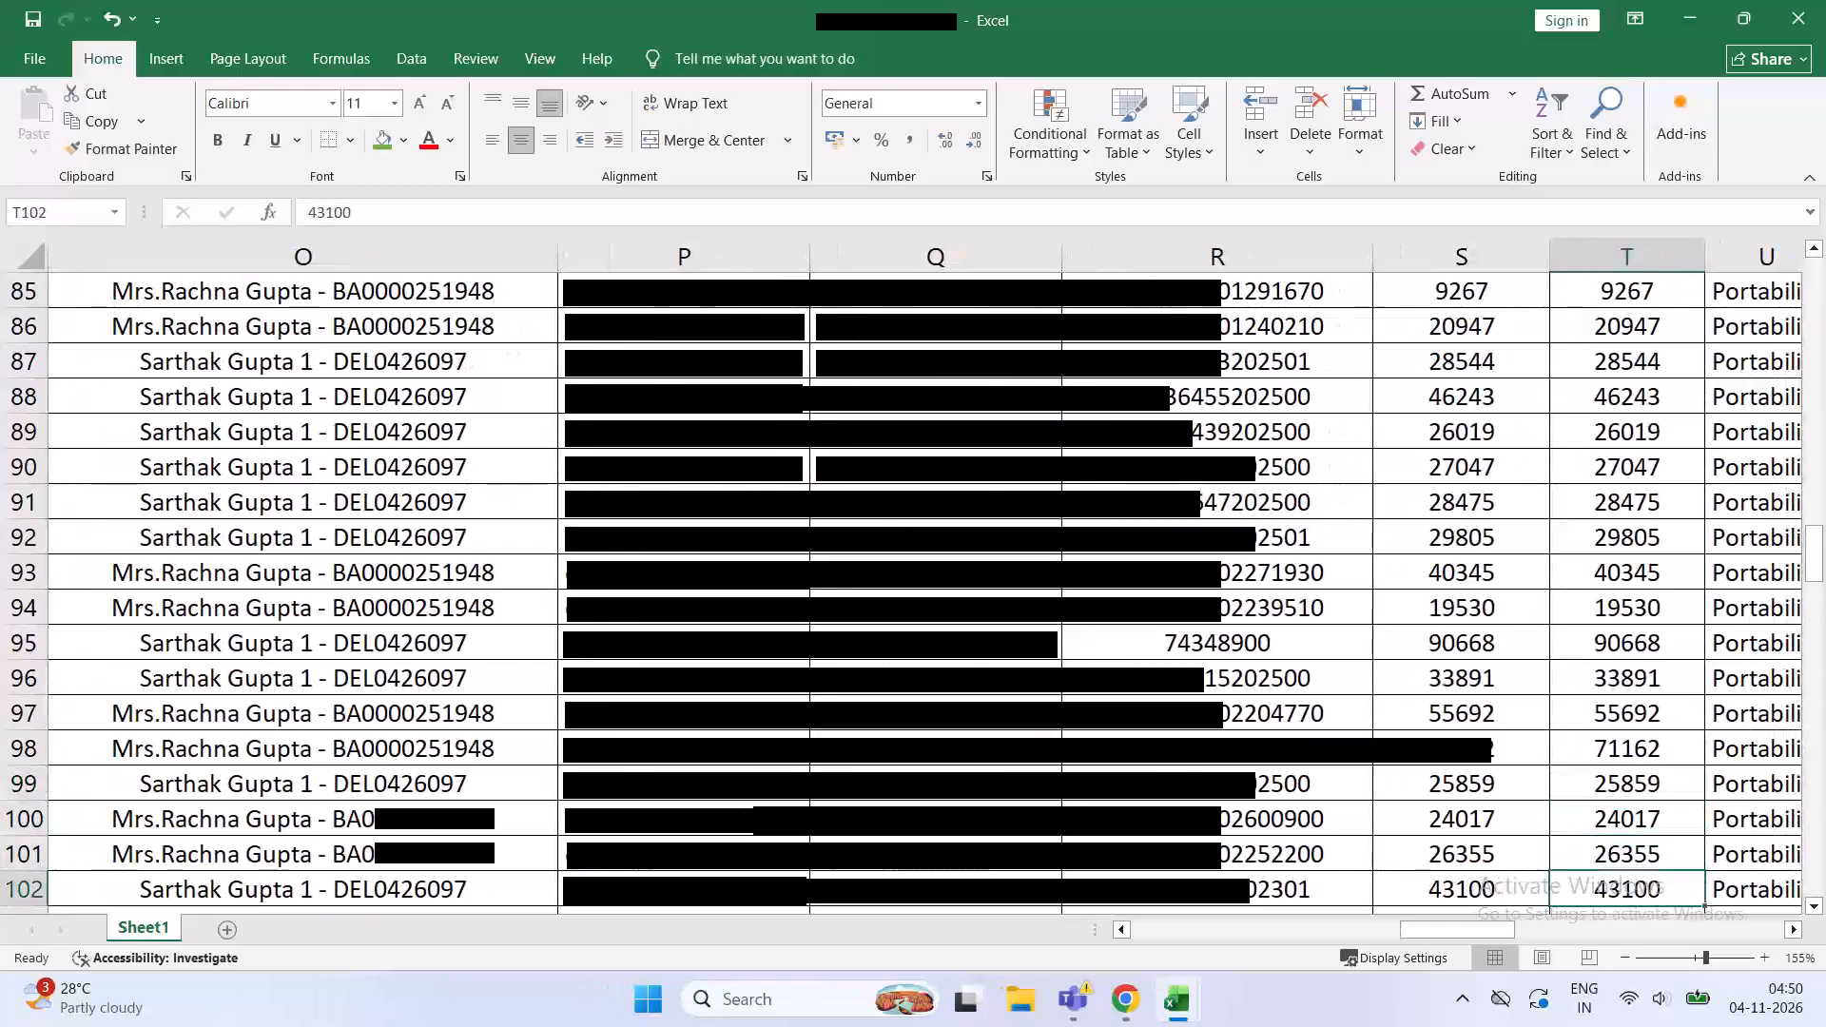
key(Left)
key(Left)
key(Left)
key(Left)
key(Left)
key(Left)
key(Left)
key(Left)
key(Left)
key(Left)
key(Left)
key(Left)
key(Left)
key(Left)
key(Left)
key(Left)
key(Left)
key(Left)
key(Left)
key(Left)
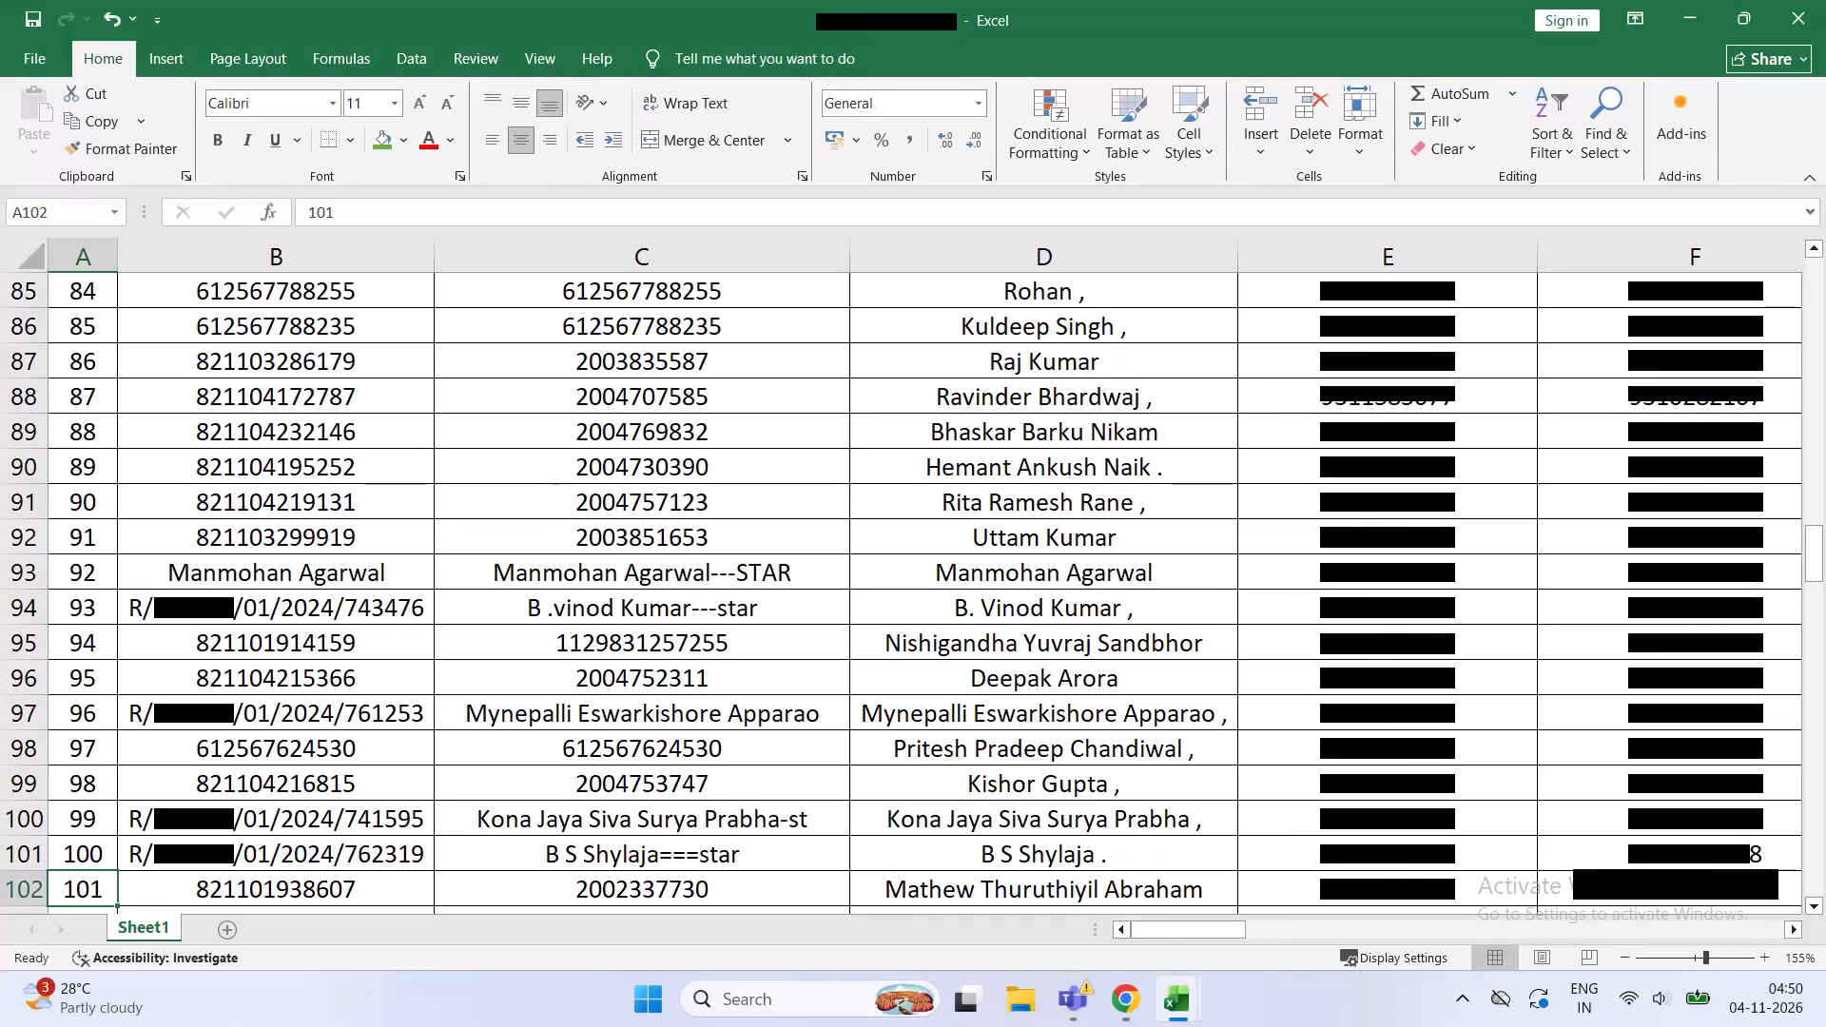
key(Right)
key(Right)
key(Right)
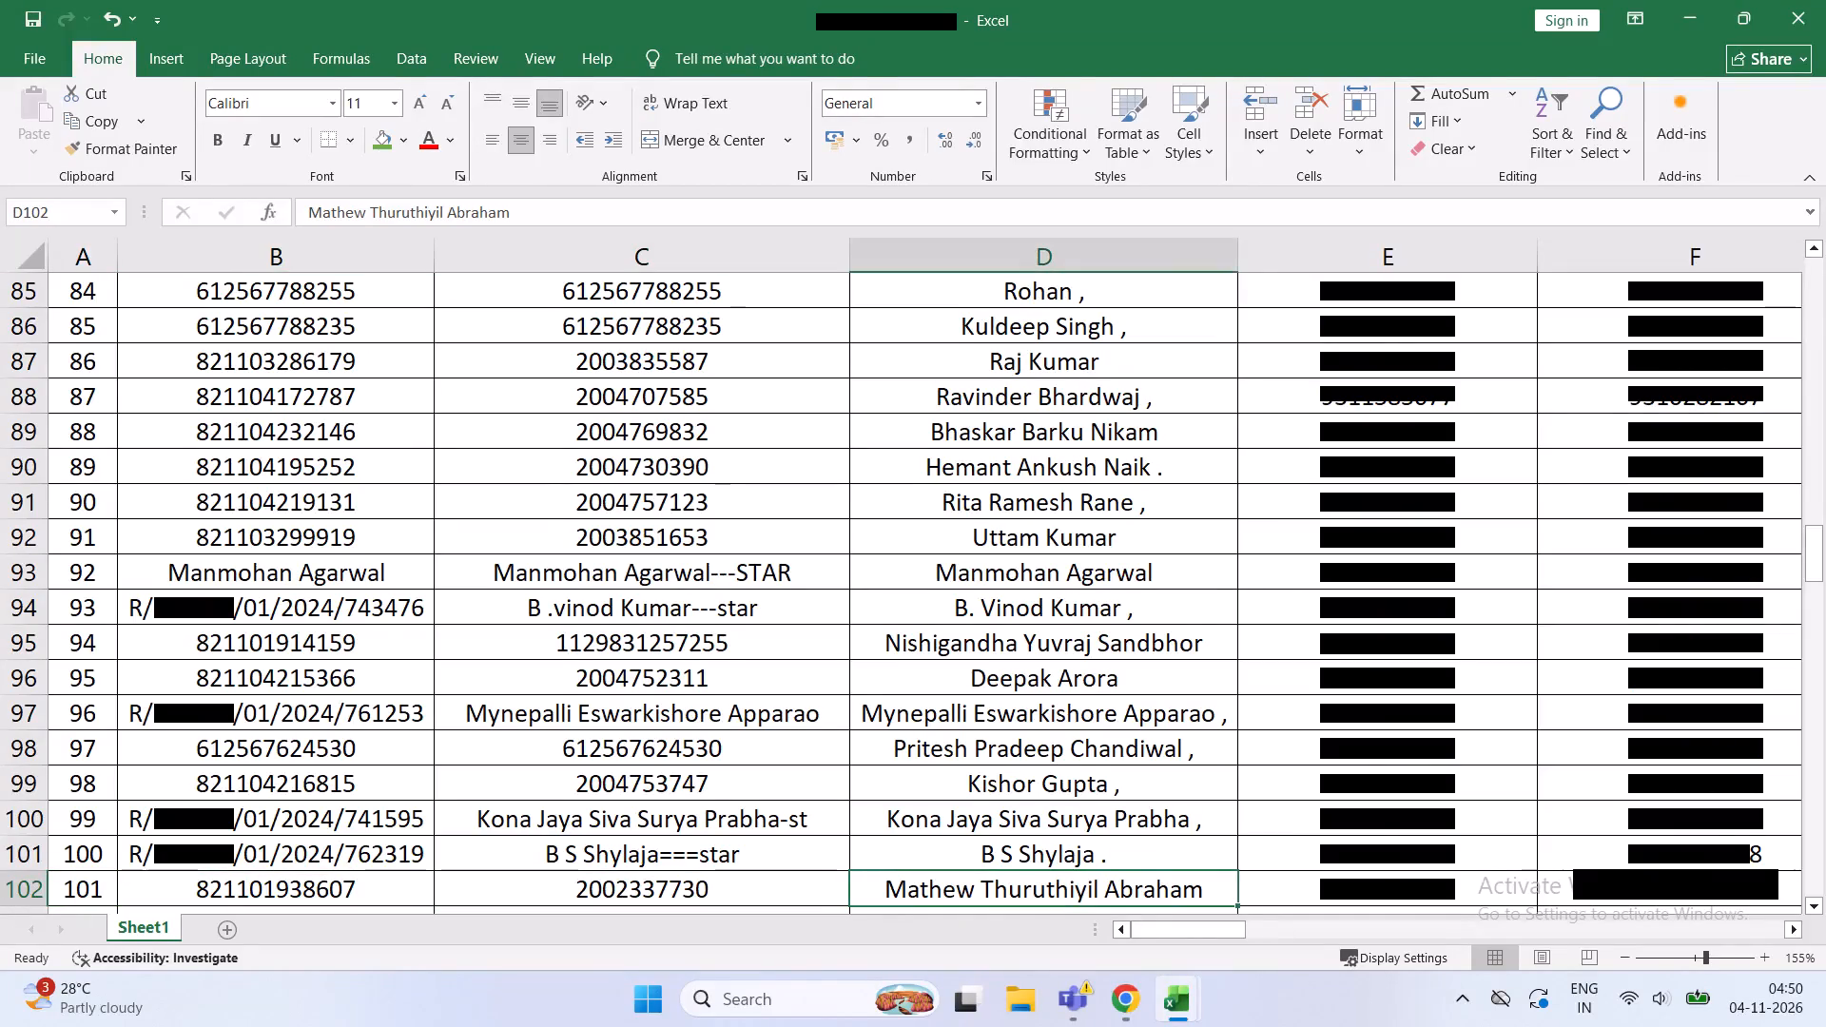
key(Right)
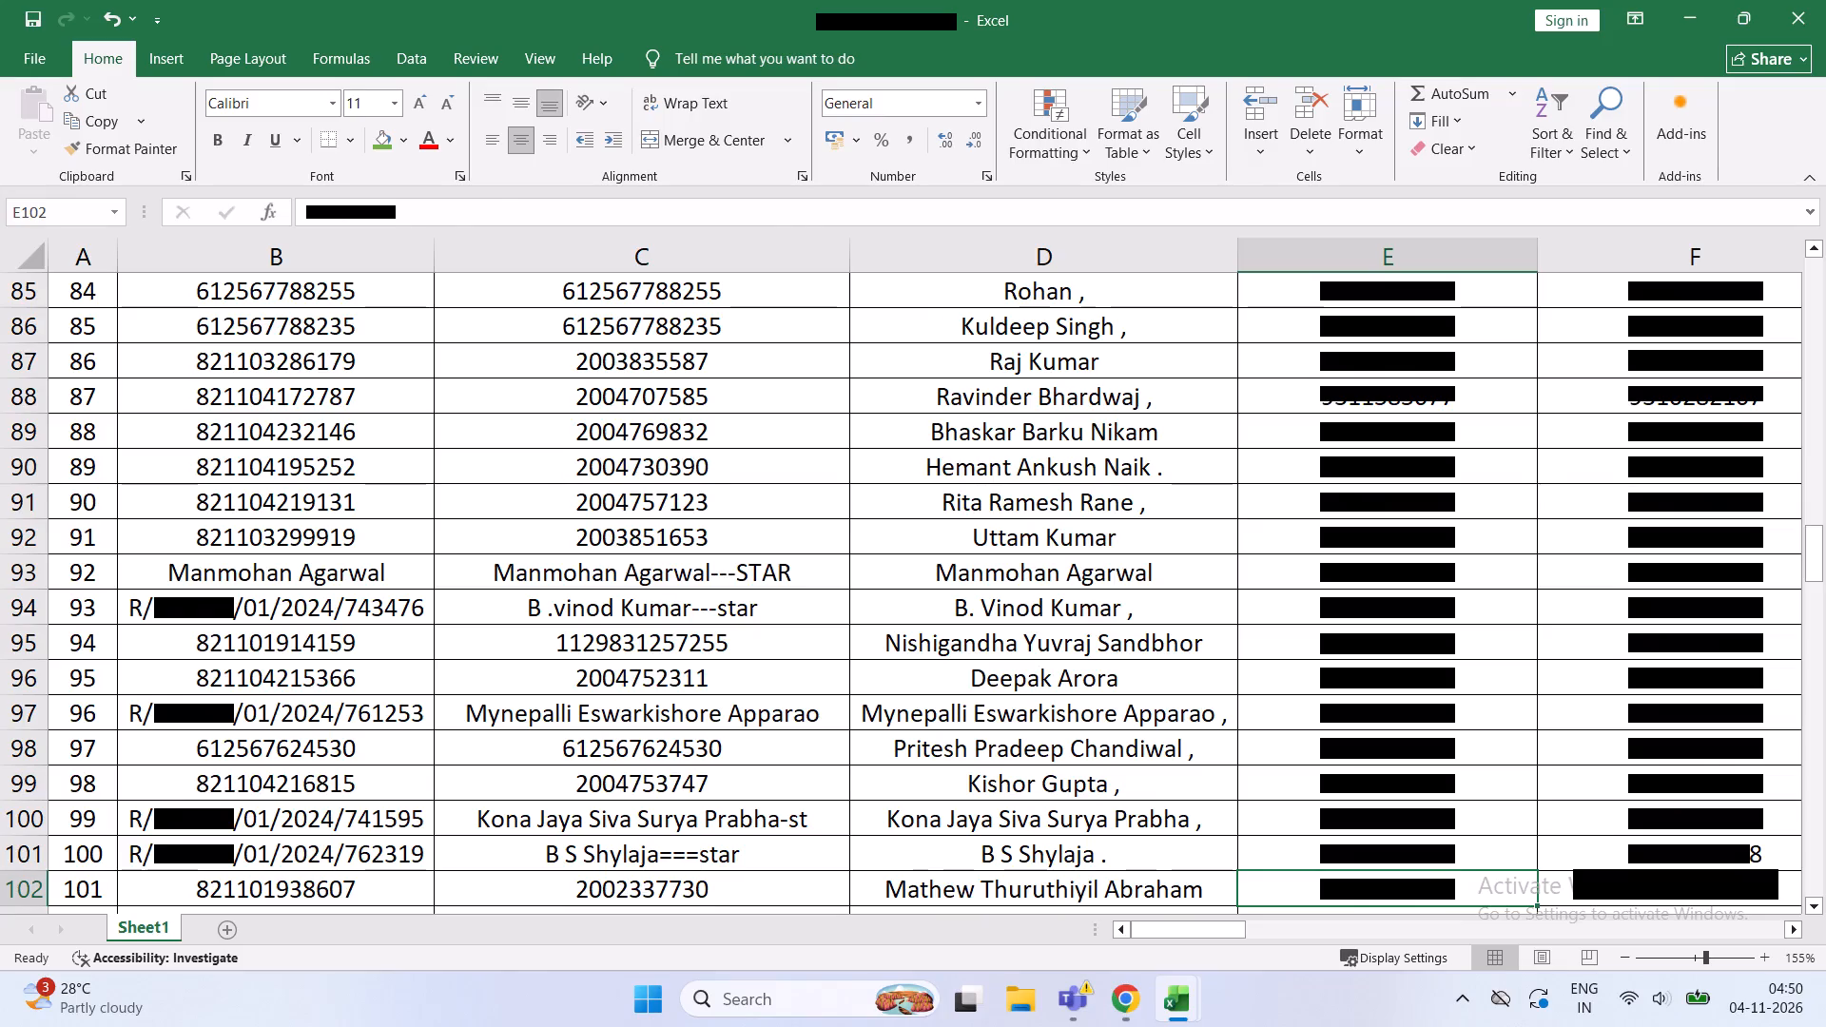
Enter the call remark "ringing" in column AE for row 102.
key(Left)
key(Left)
key(Right)
key(Right)
key(Right)
key(Right)
key(Right)
key(Right)
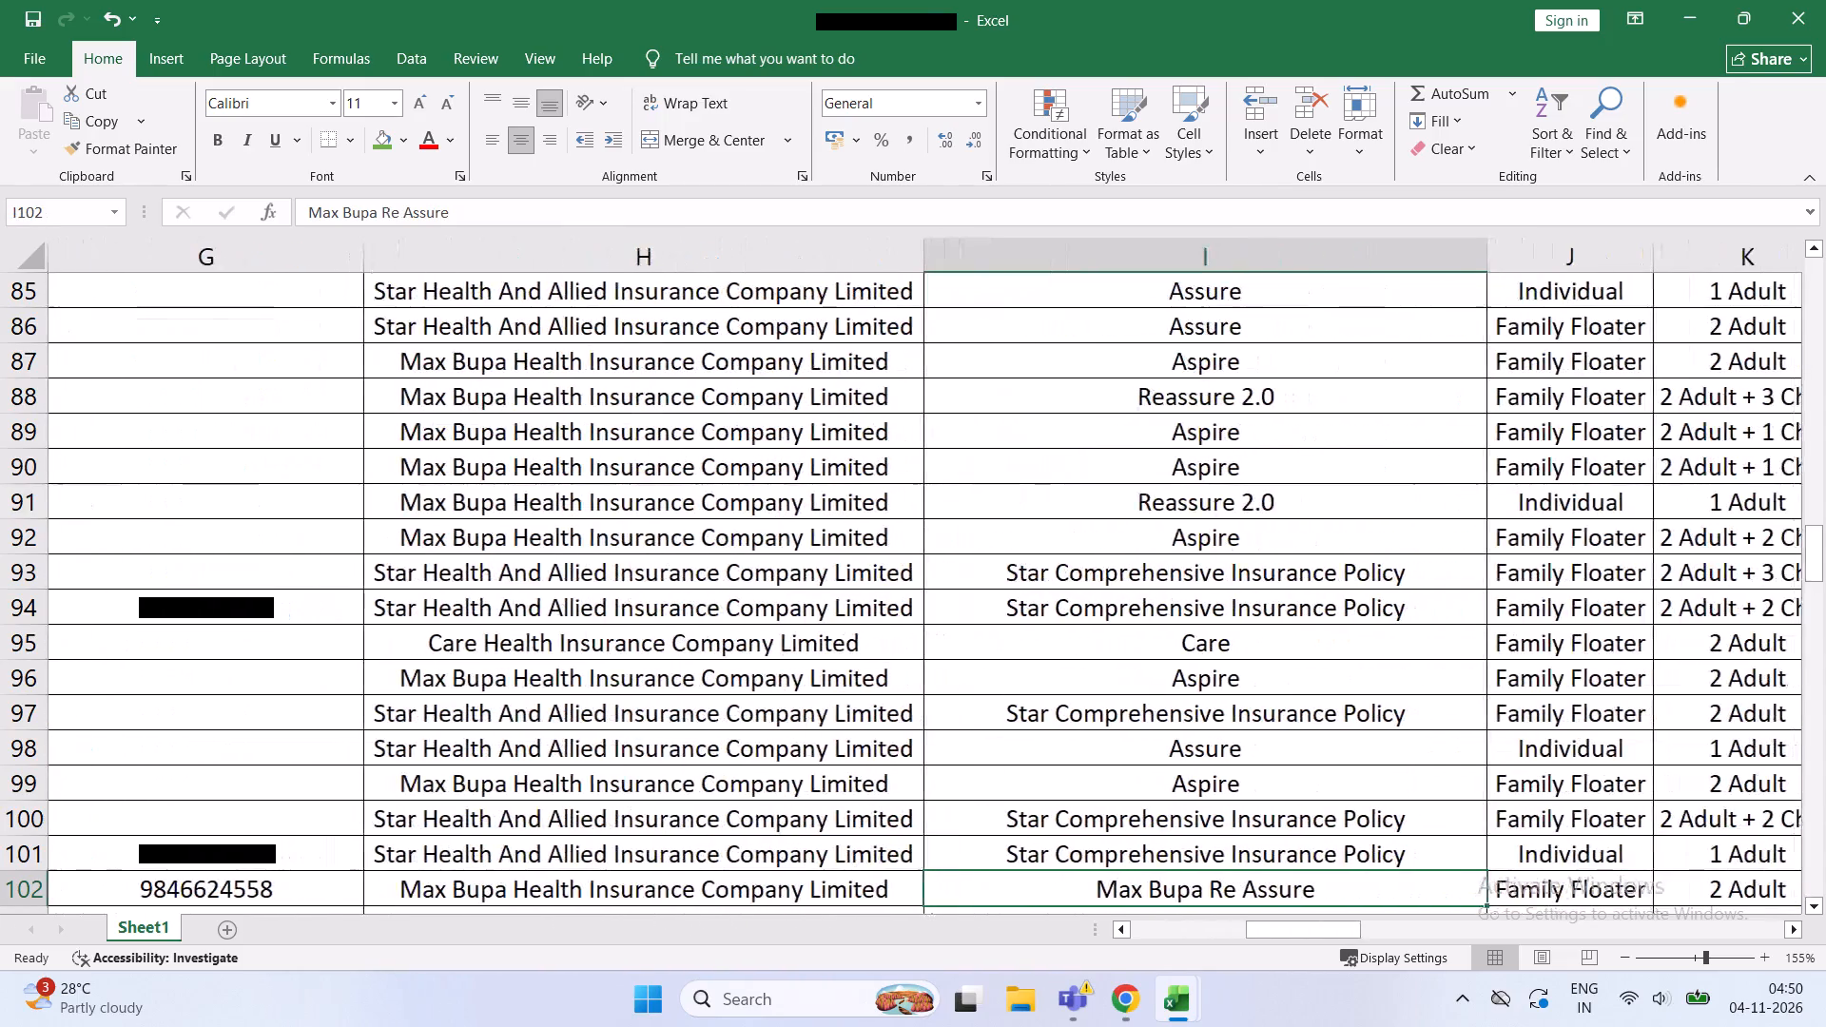
key(Right)
key(Right)
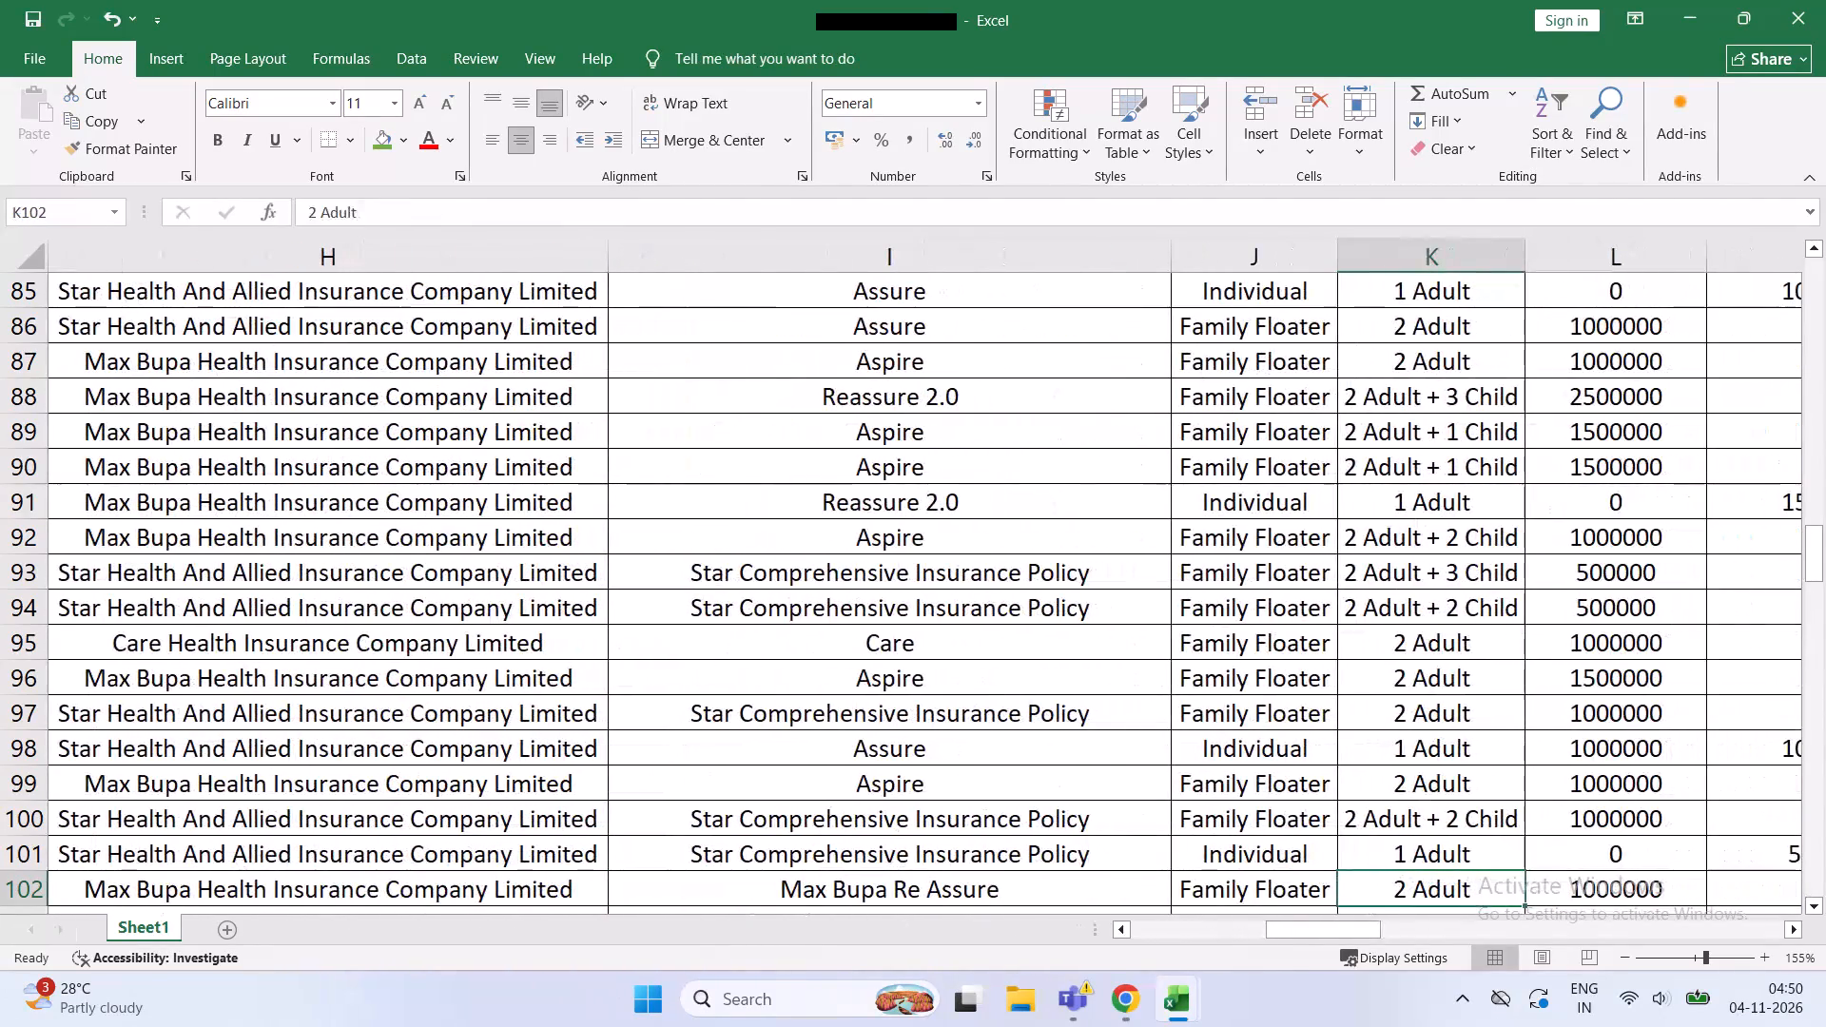
key(Right)
key(Right)
key(Right)
key(Right)
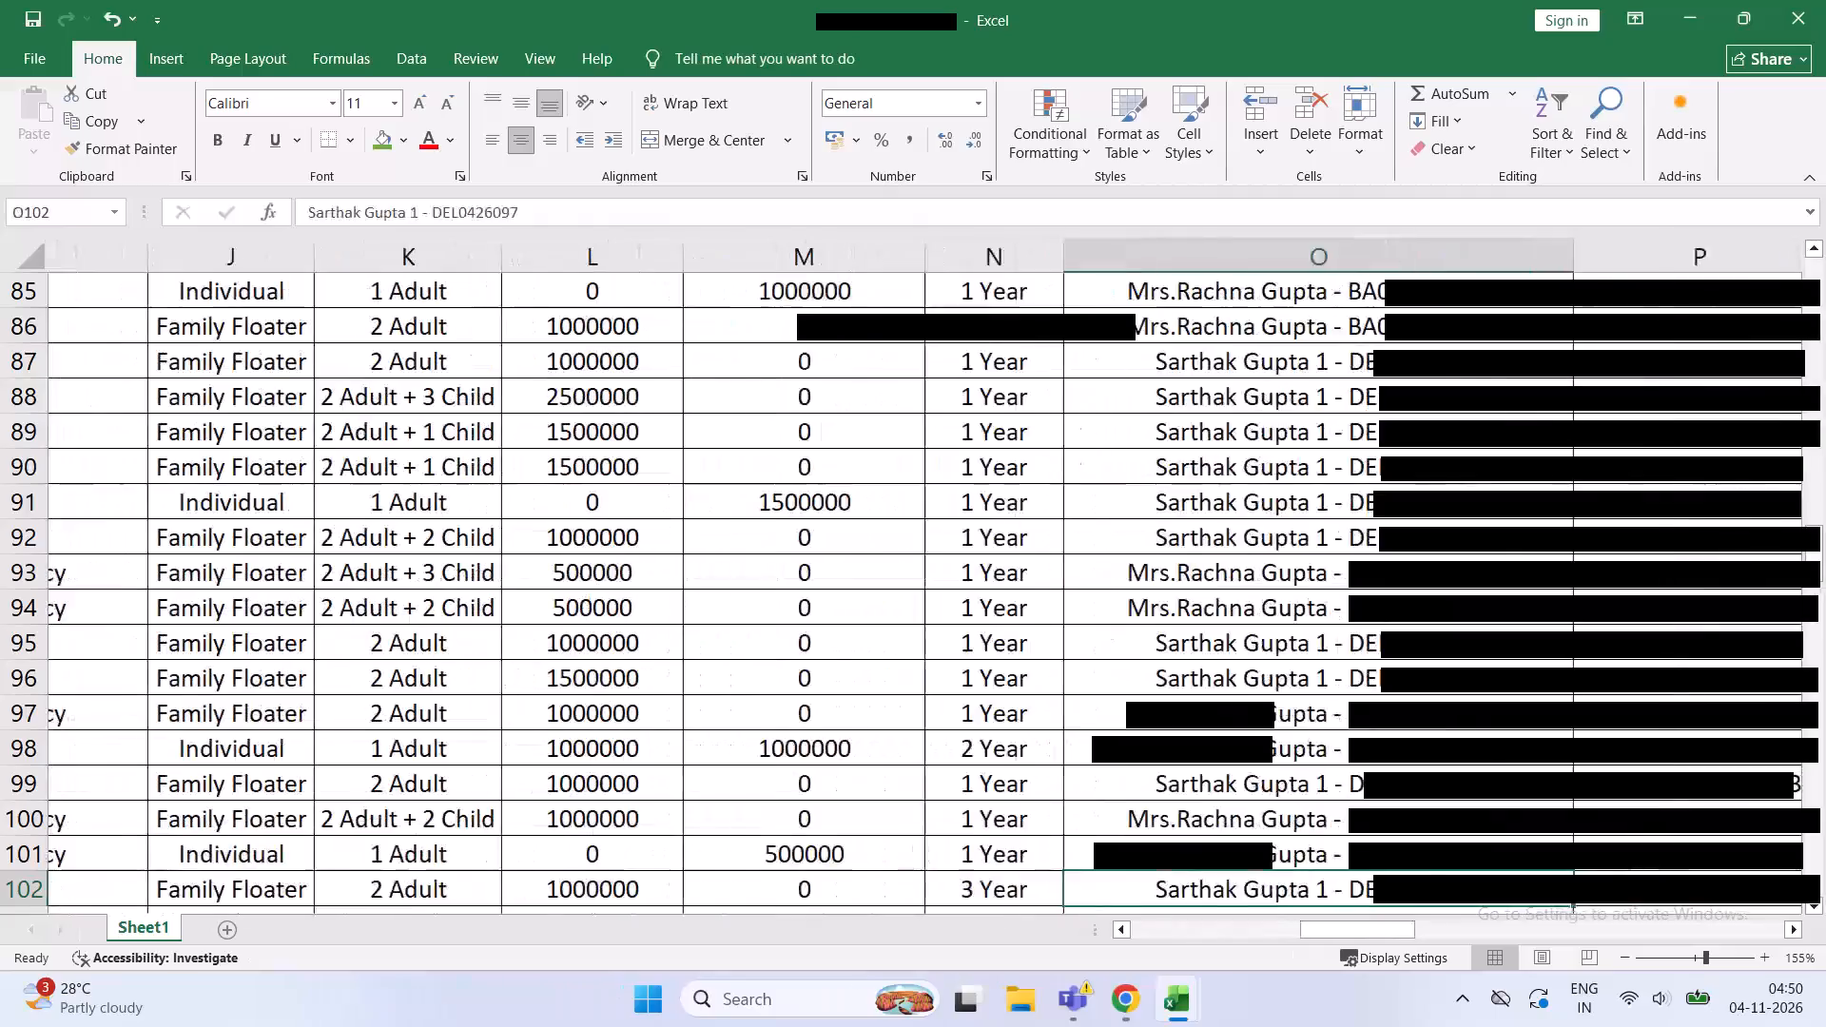
key(Right)
key(Right)
key(Right)
key(Right)
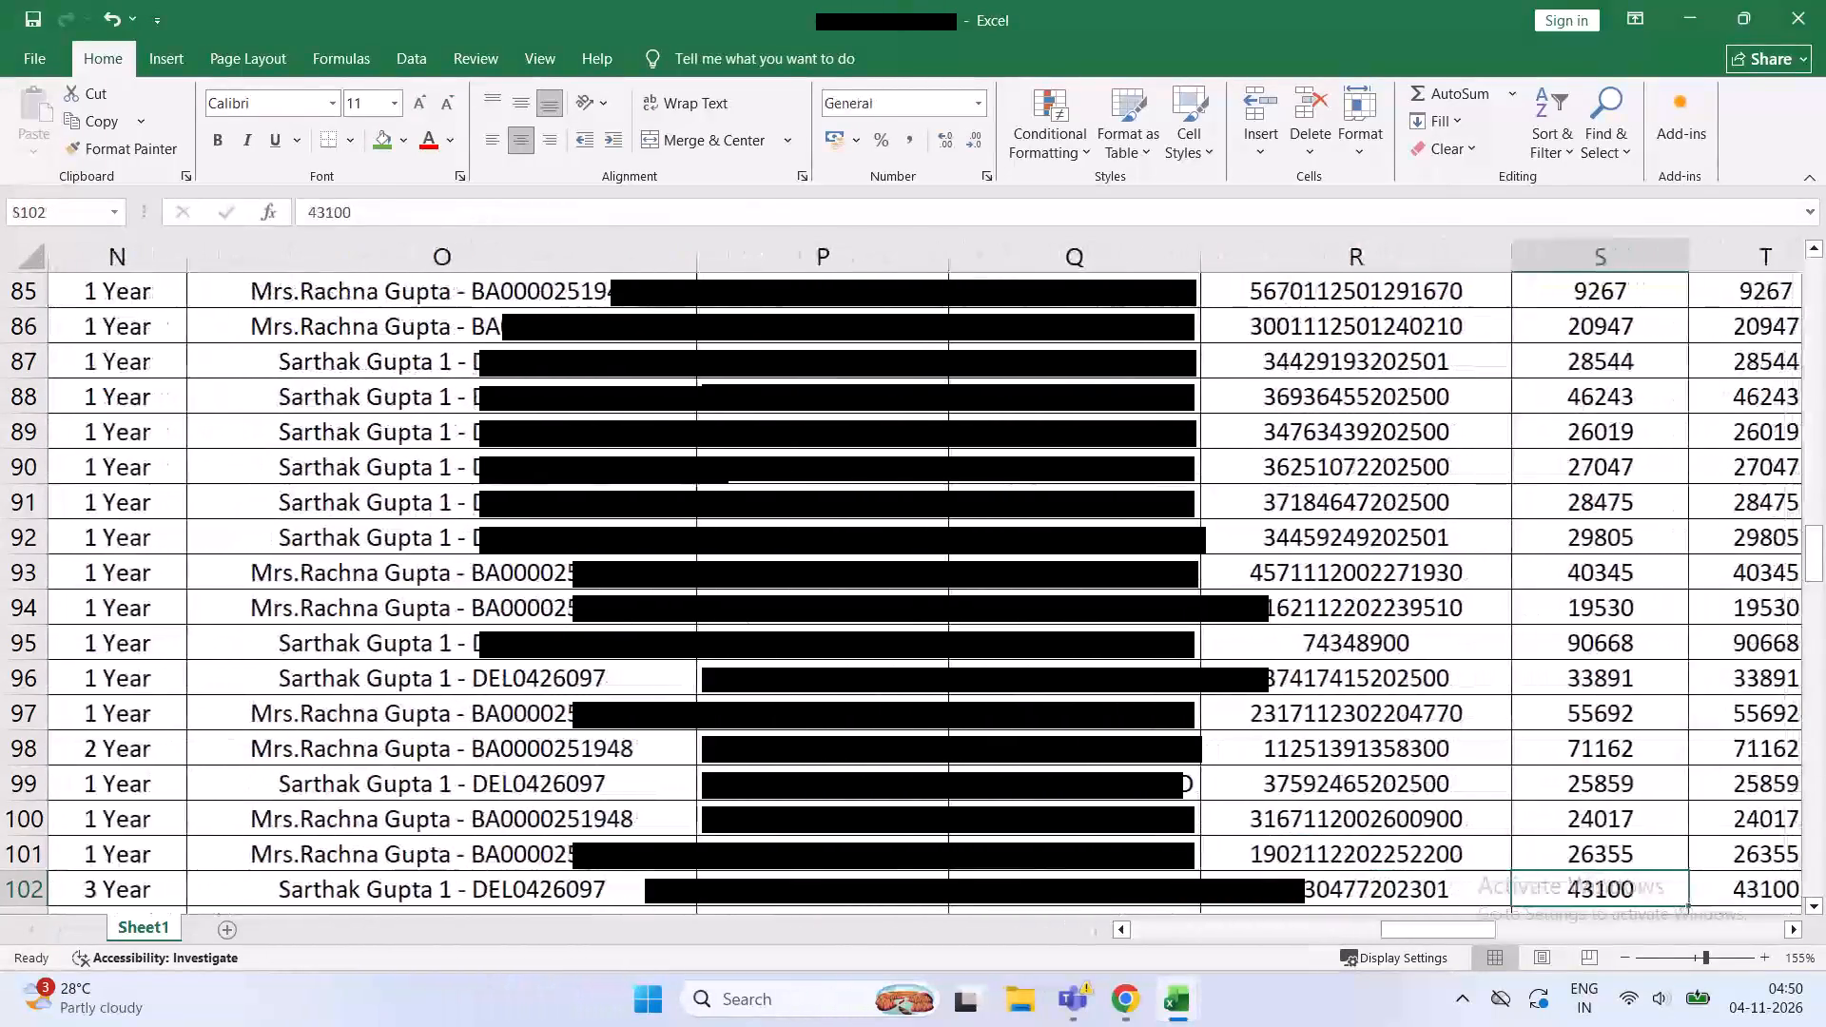
key(Right)
key(Right)
key(Right)
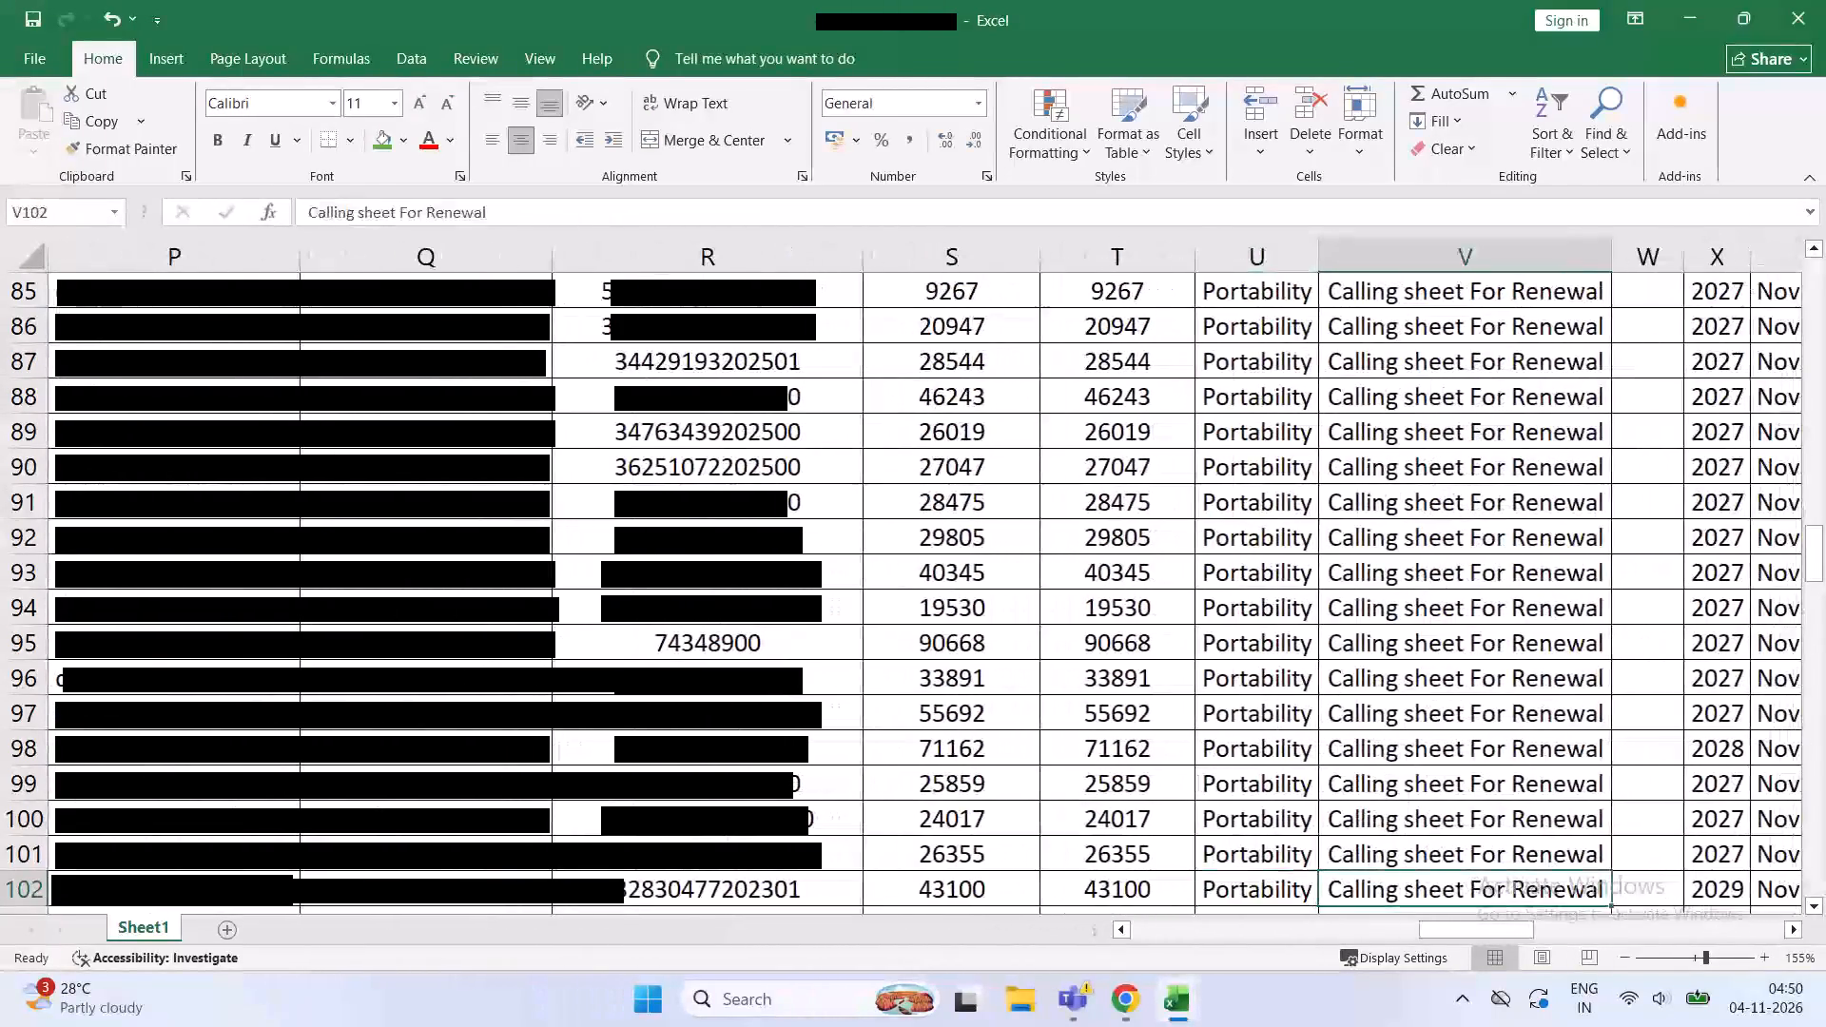
key(Right)
key(Right)
key(Right)
key(Right)
key(Right)
key(Right)
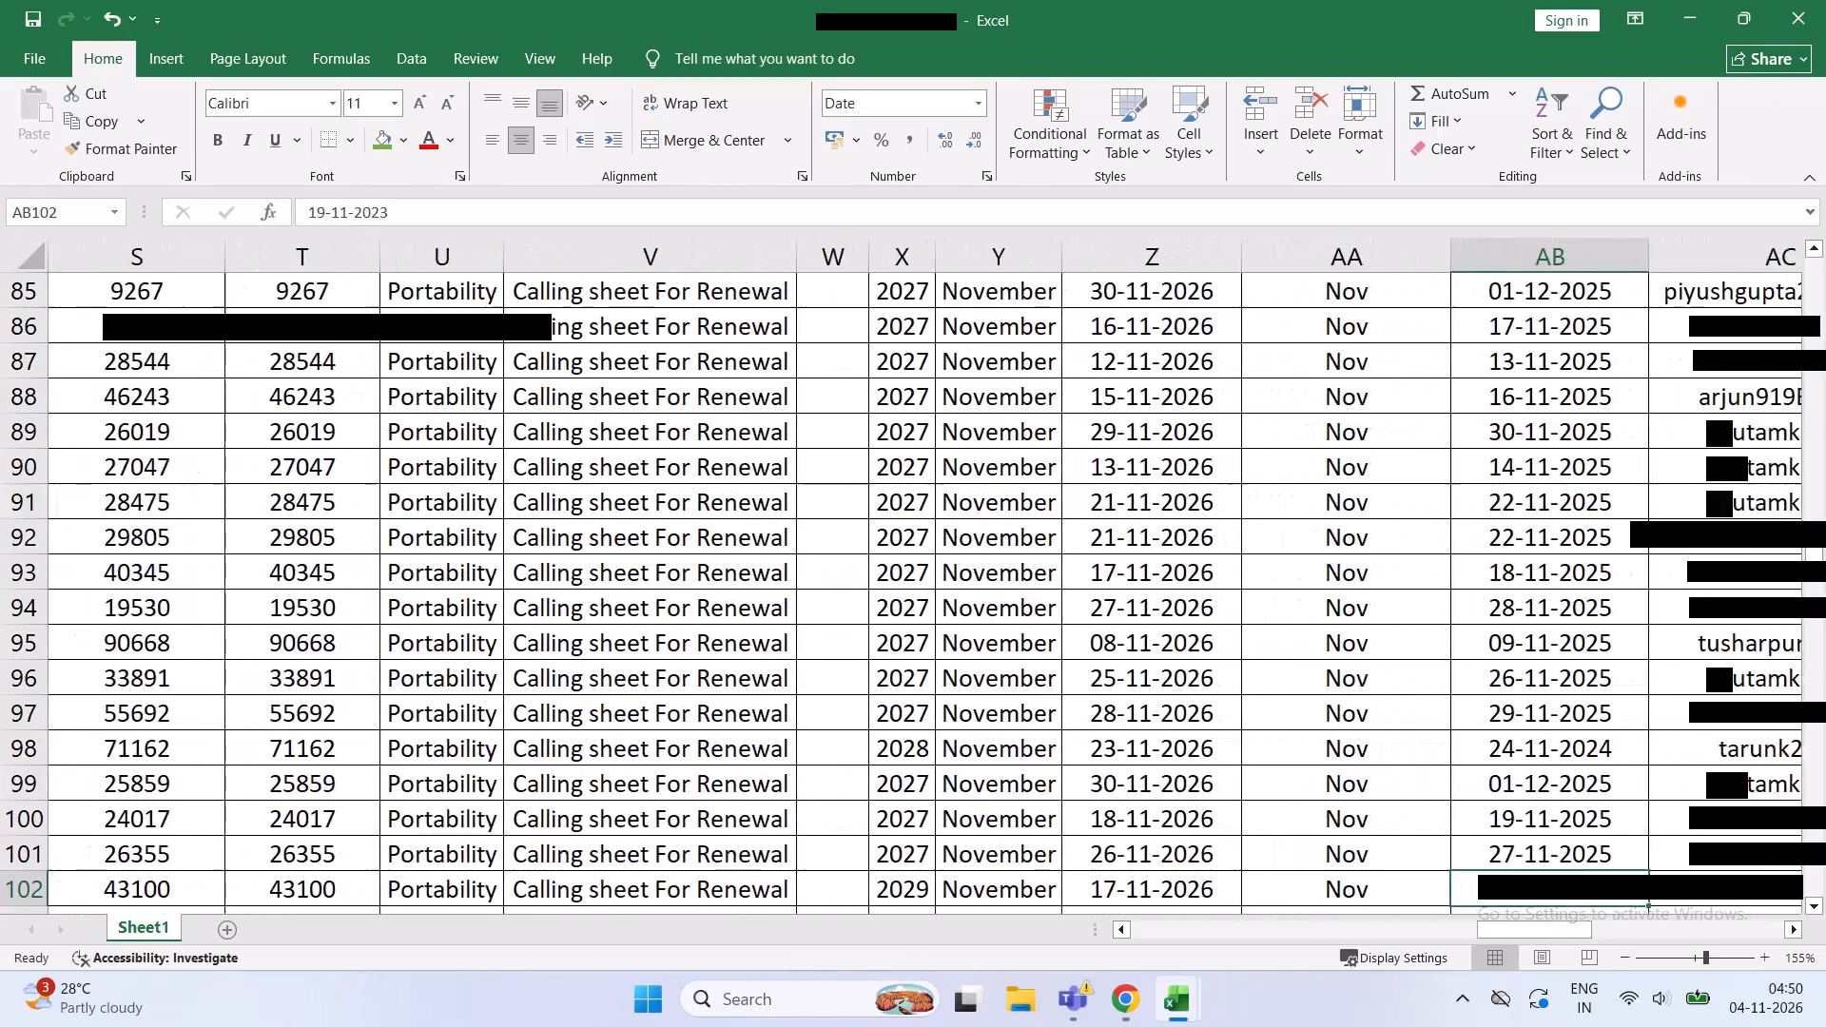
key(Right)
key(Right)
key(Right)
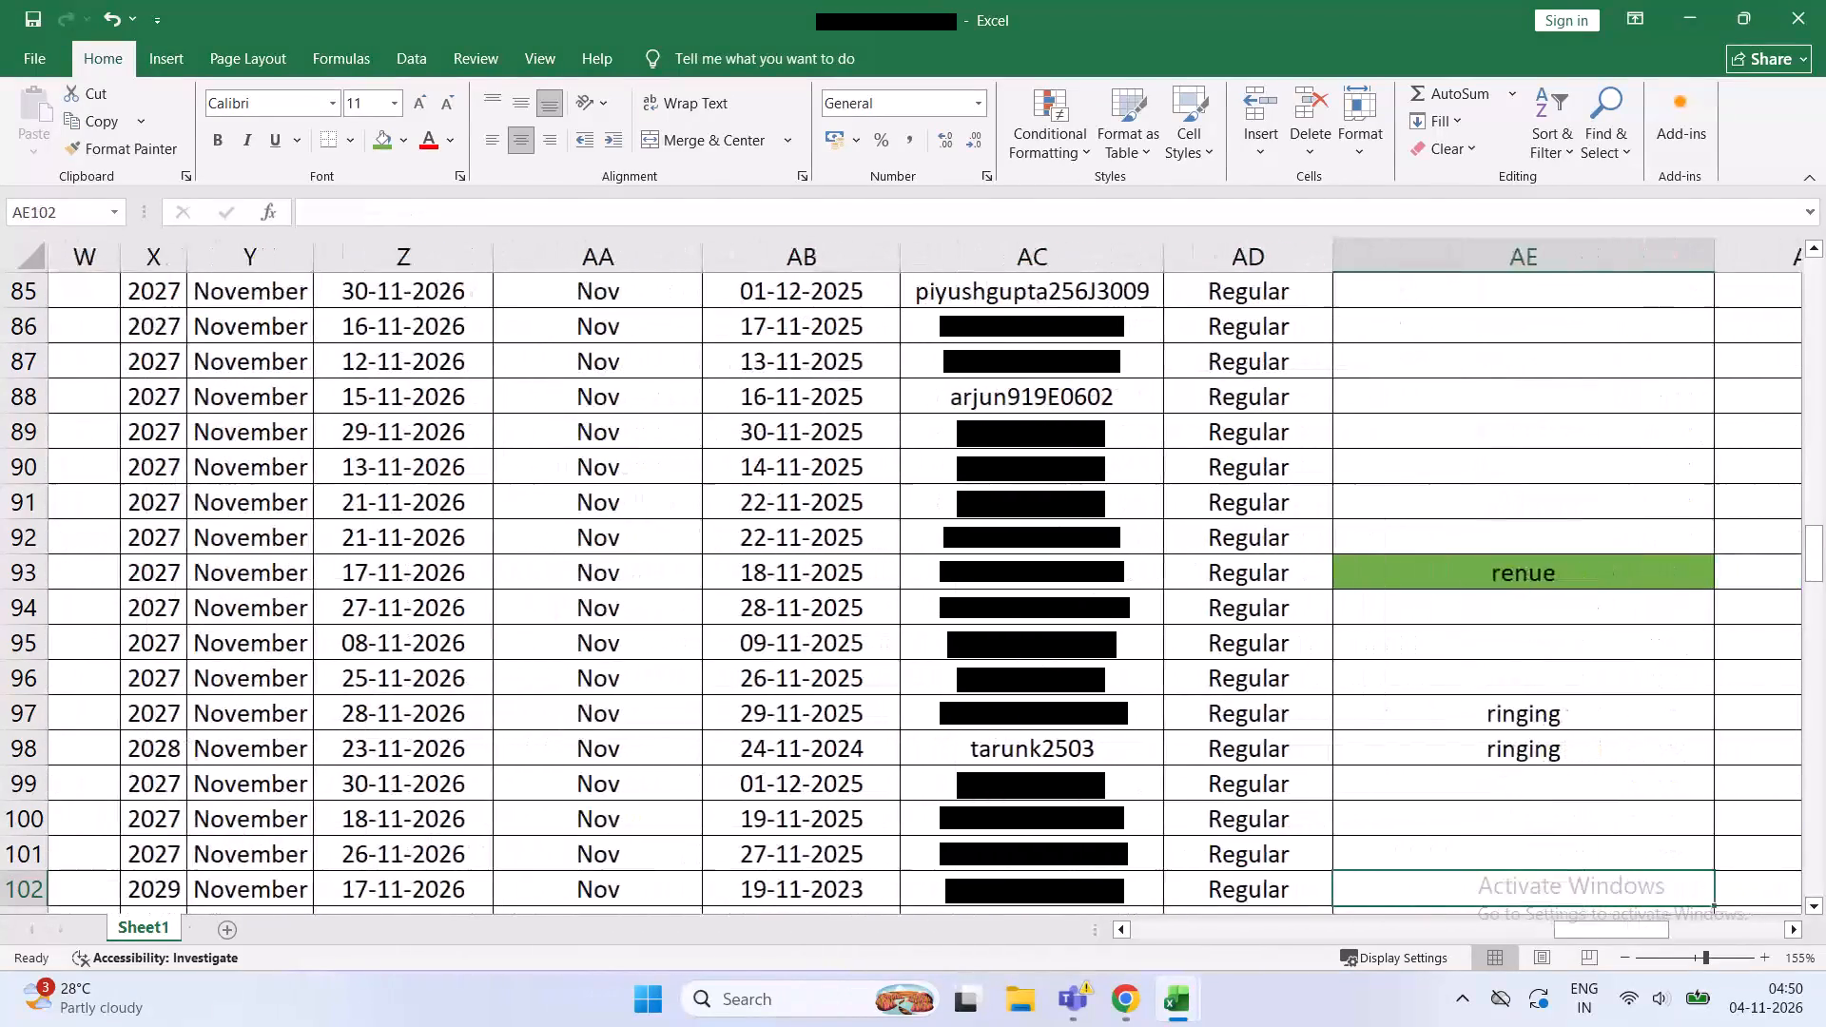
text(ring)
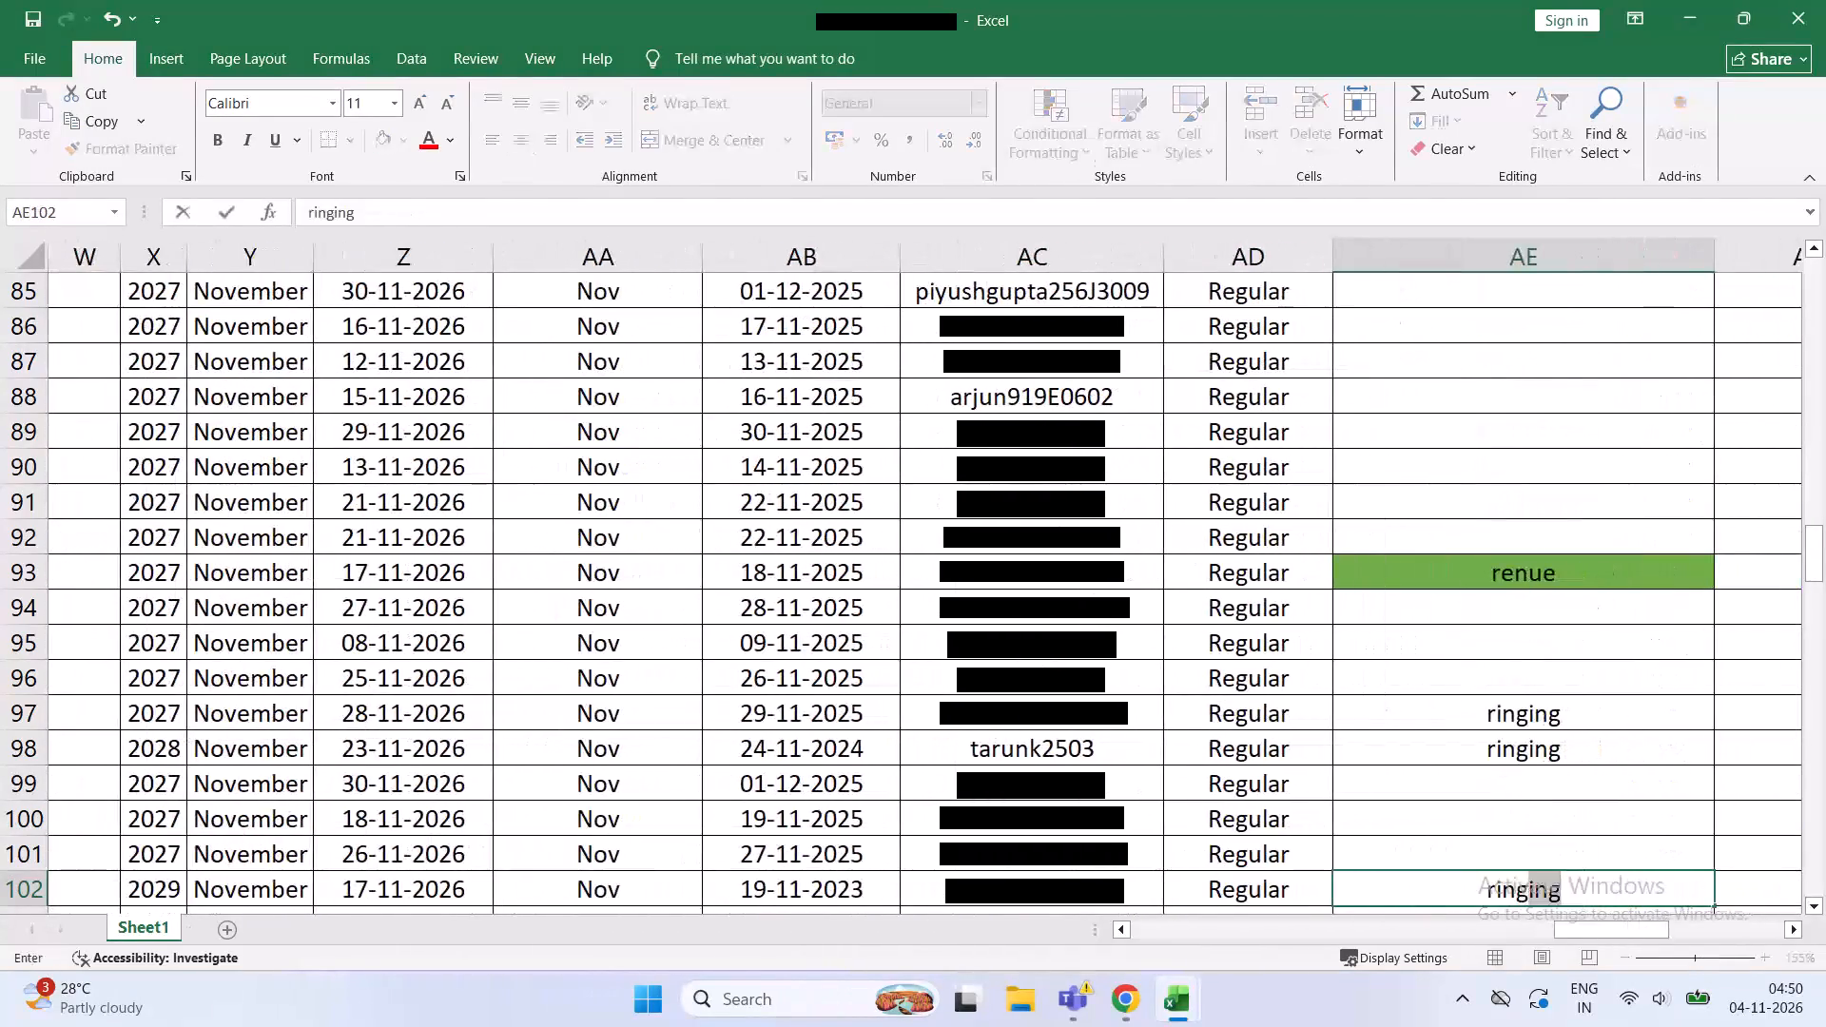
key(Down)
Review row 103 backwards from the remark column through the policy details, family composition and contact numbers to the serial number in column A.
key(Left)
key(Left)
key(Left)
key(Left)
key(Left)
key(Left)
key(Left)
key(Left)
key(Left)
key(Left)
key(Left)
key(Left)
key(Left)
key(Left)
key(Left)
key(Left)
key(Left)
key(Left)
key(Left)
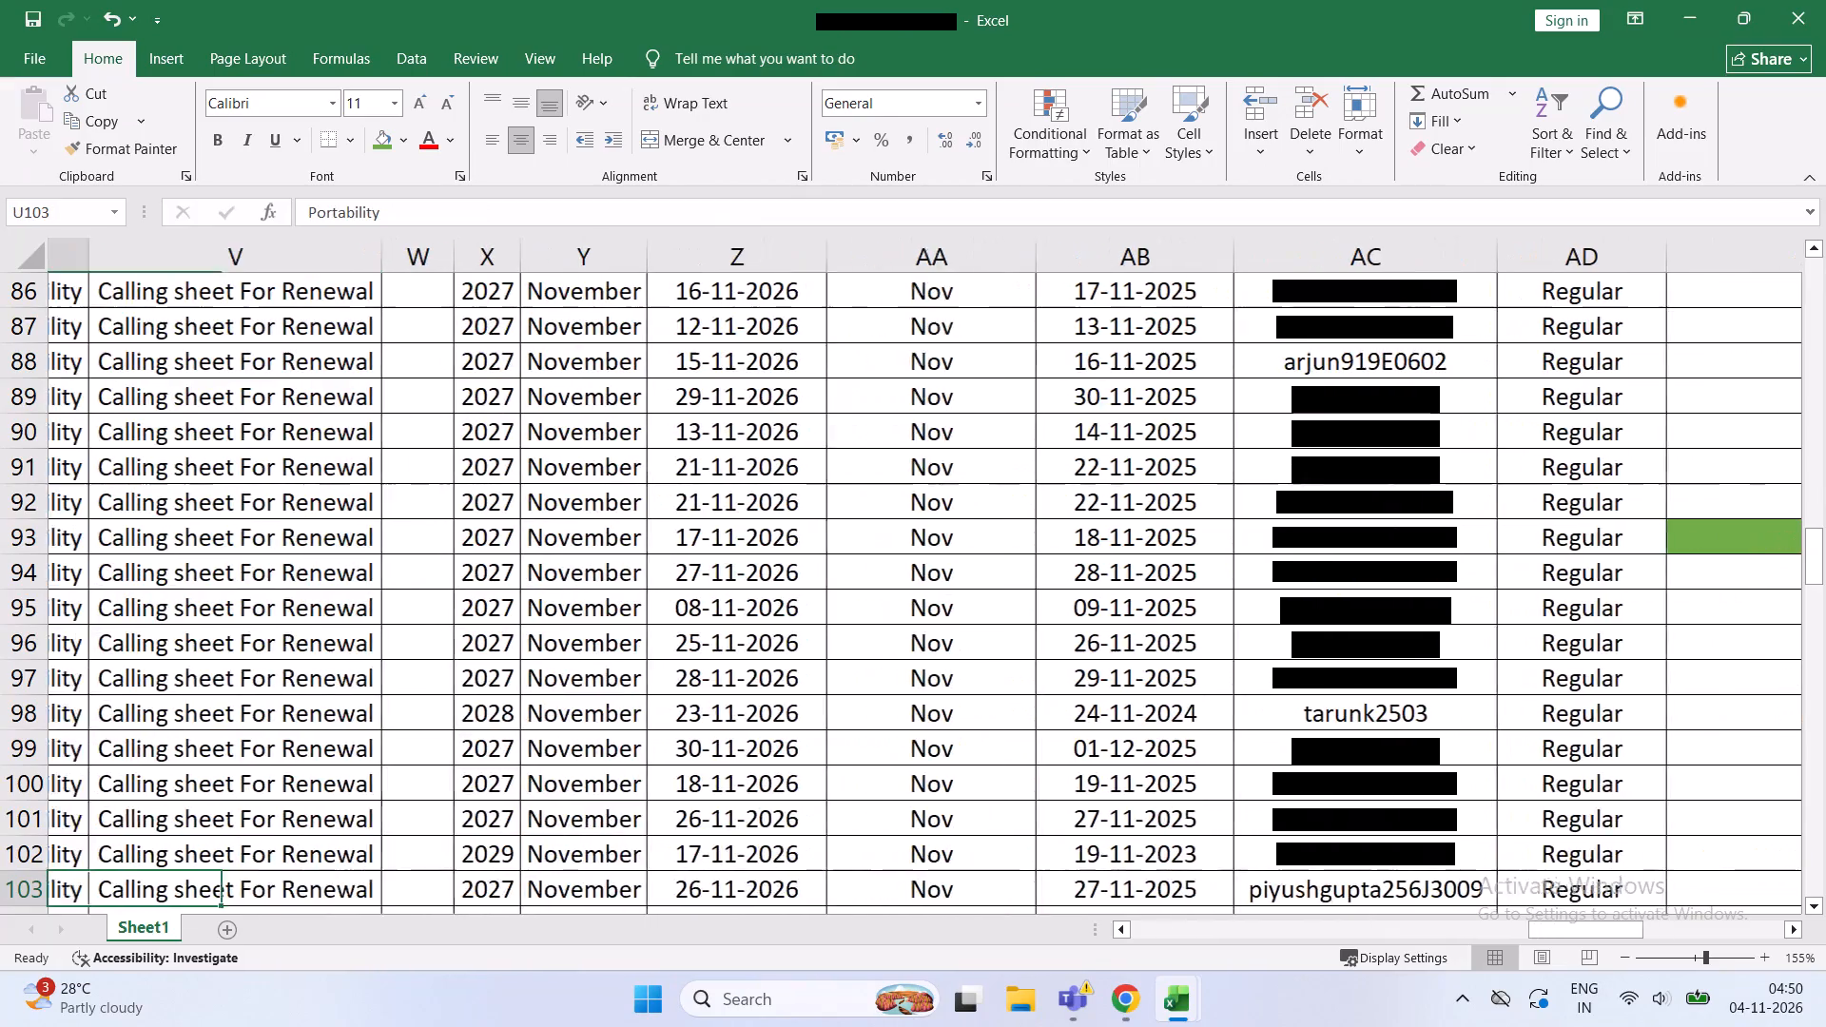
key(Left)
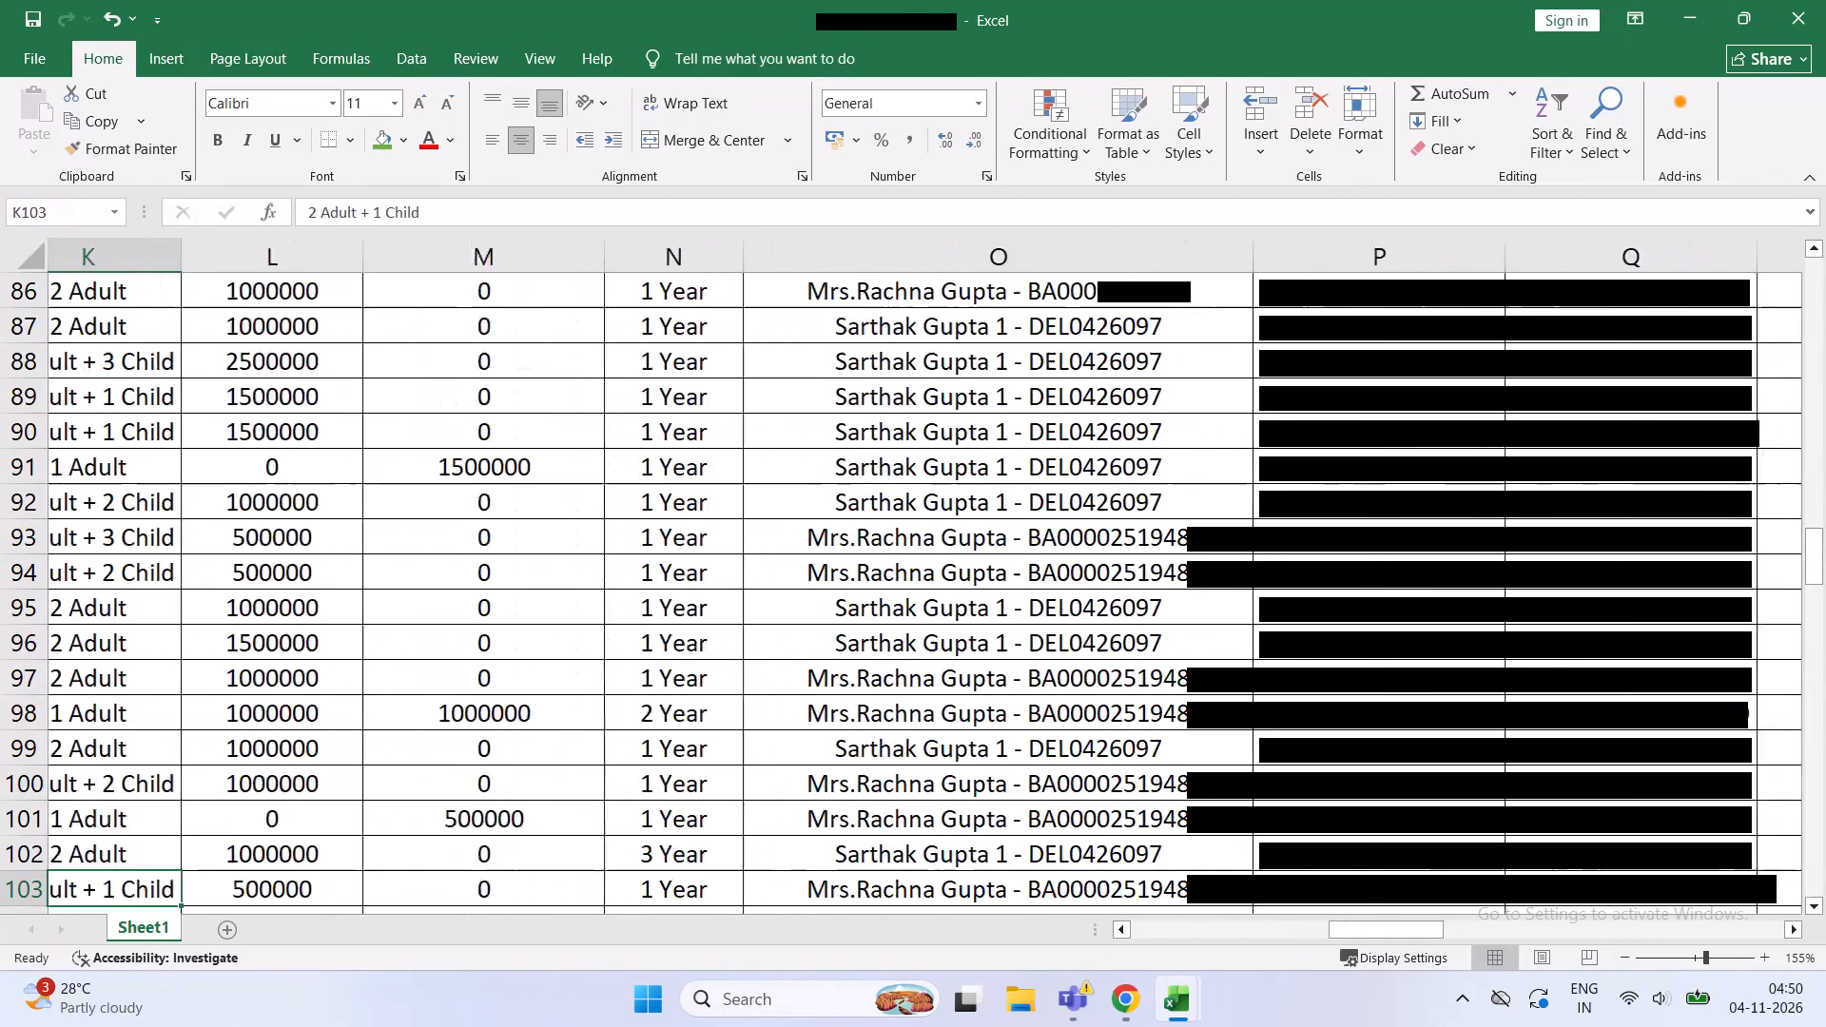
key(Left)
key(Left)
key(Left)
key(Left)
key(Left)
key(Left)
key(Left)
key(Left)
key(Left)
key(Left)
key(Left)
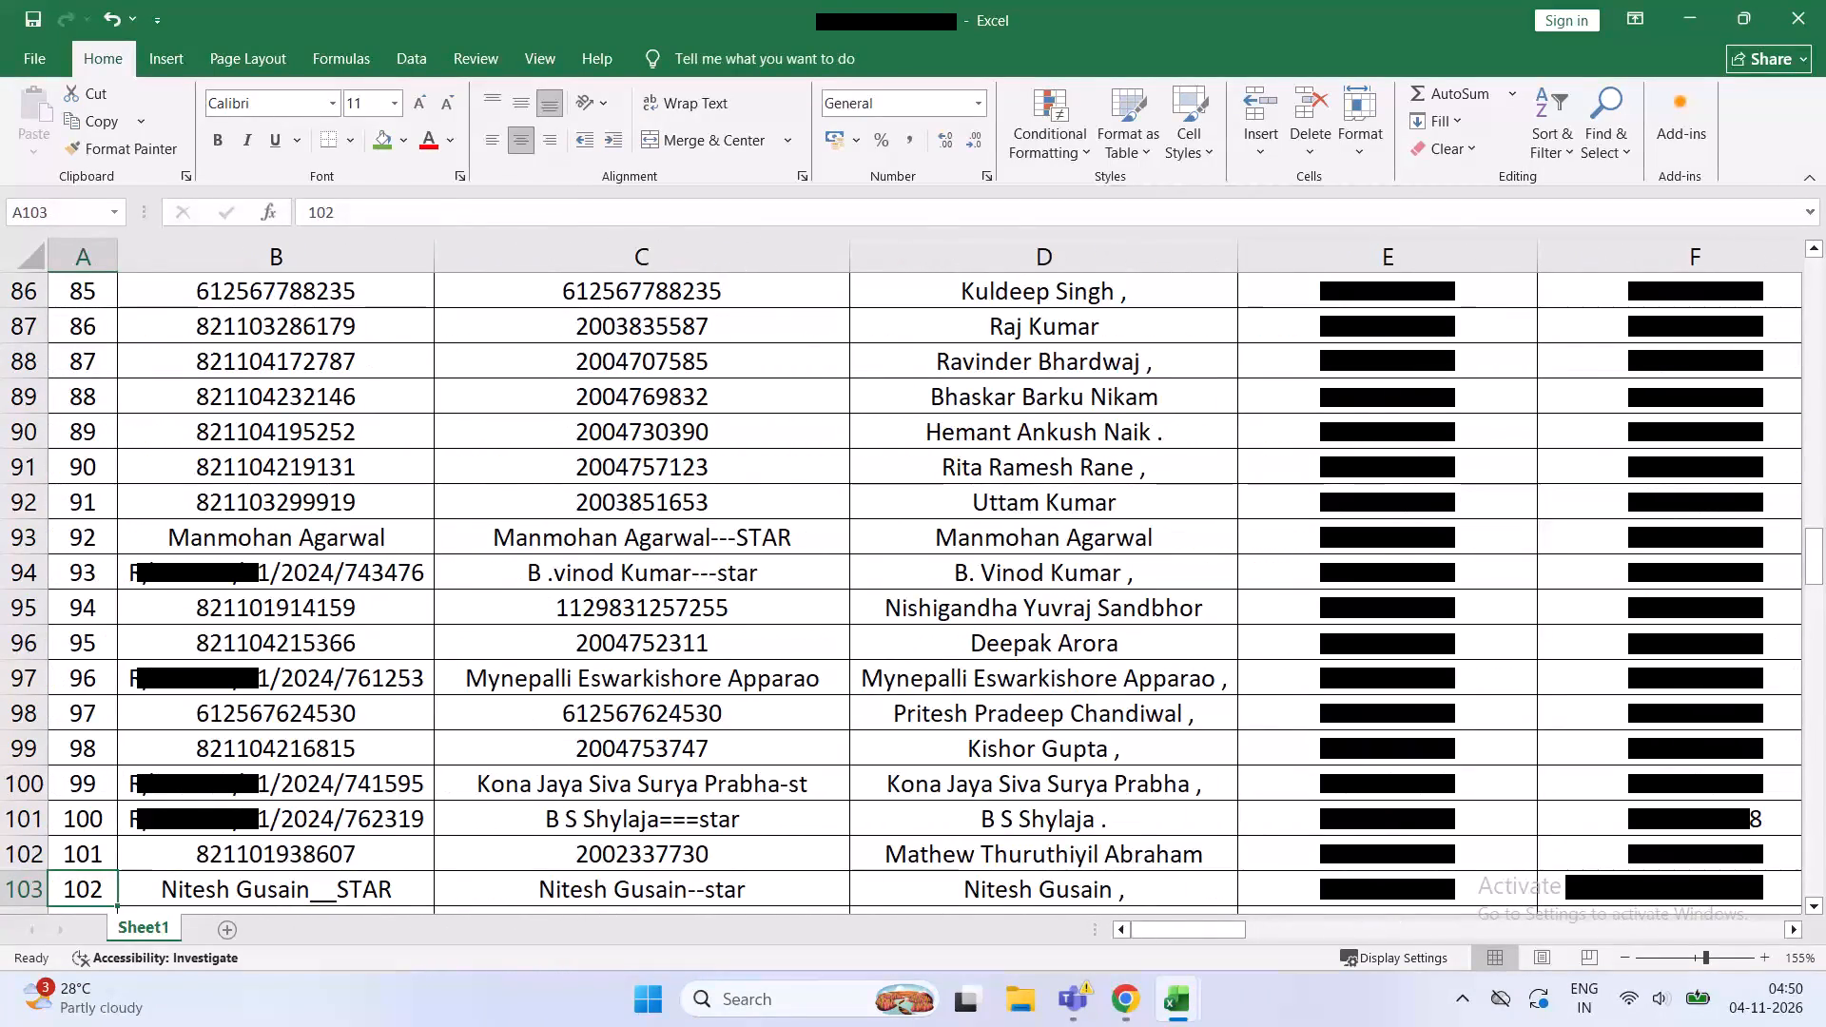
Review row 103 from the serial number through the customer name and contact numbers to the insurer in column H, and back.
key(Right)
key(Right)
key(Right)
key(Right)
key(Right)
key(Right)
key(Right)
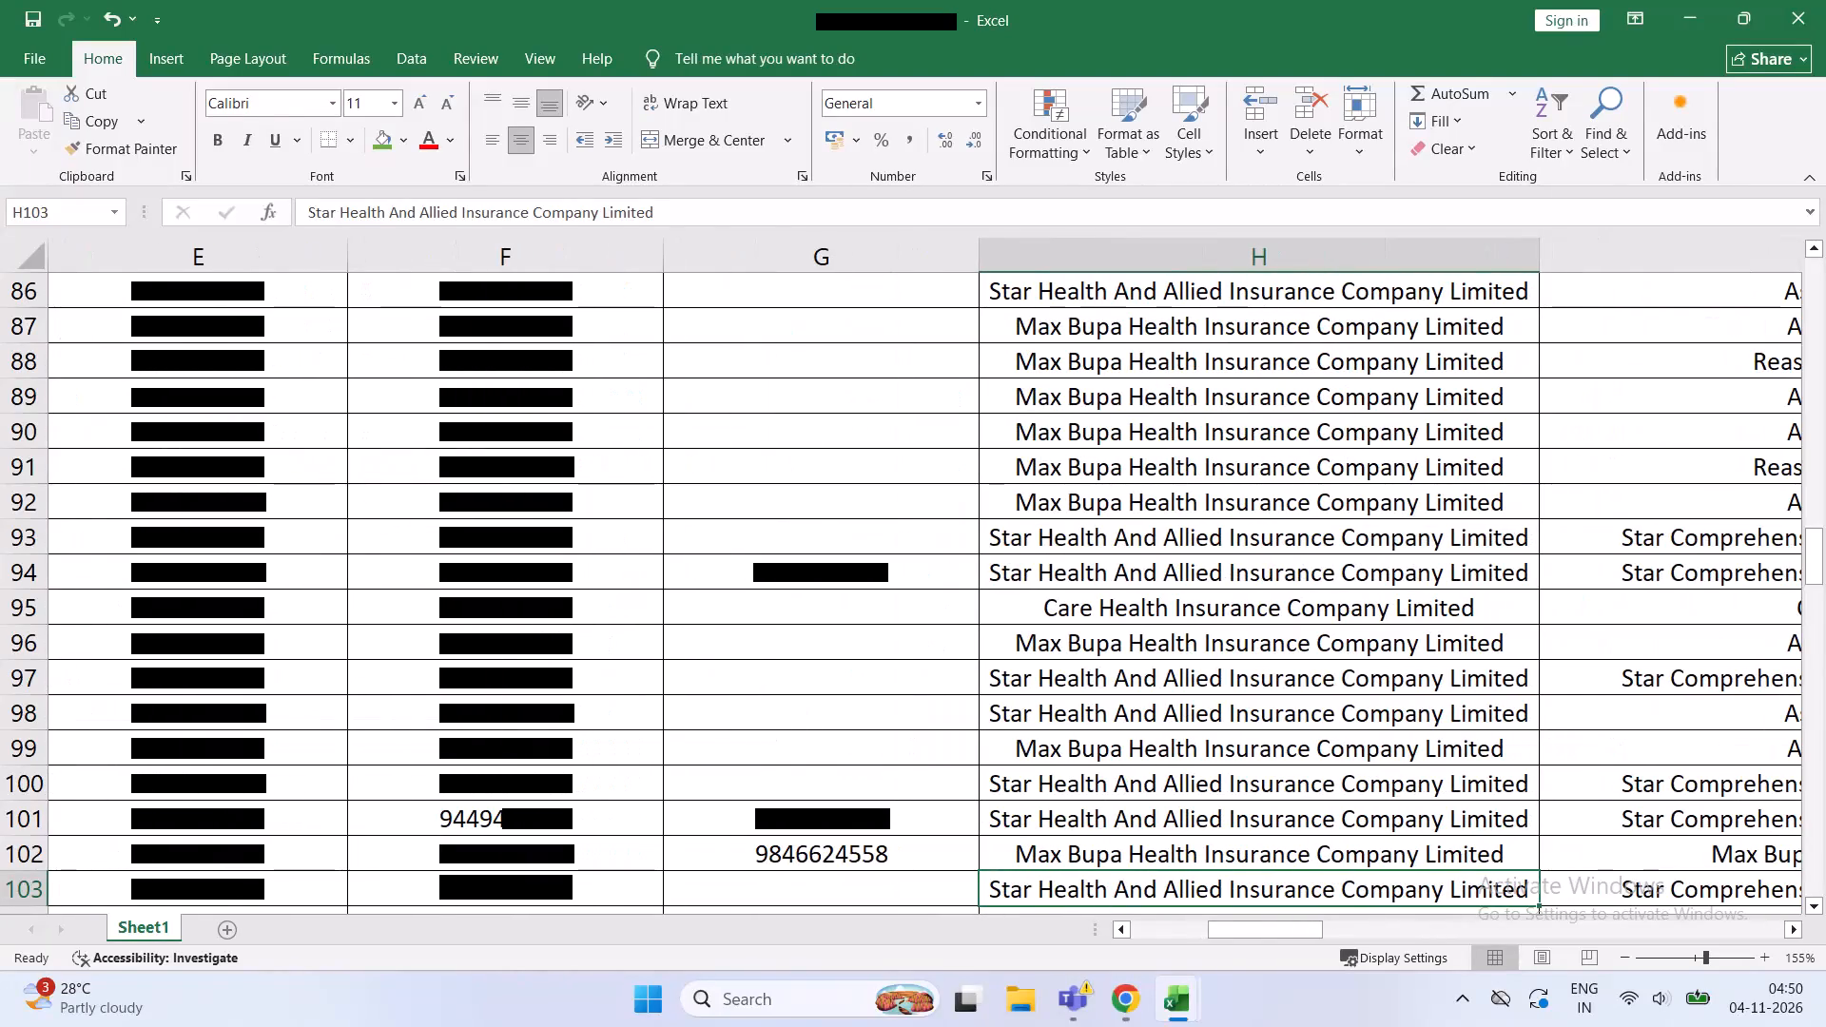
key(Left)
key(Left)
key(Left)
key(Left)
key(Left)
key(Left)
key(Left)
key(Left)
key(Left)
key(Left)
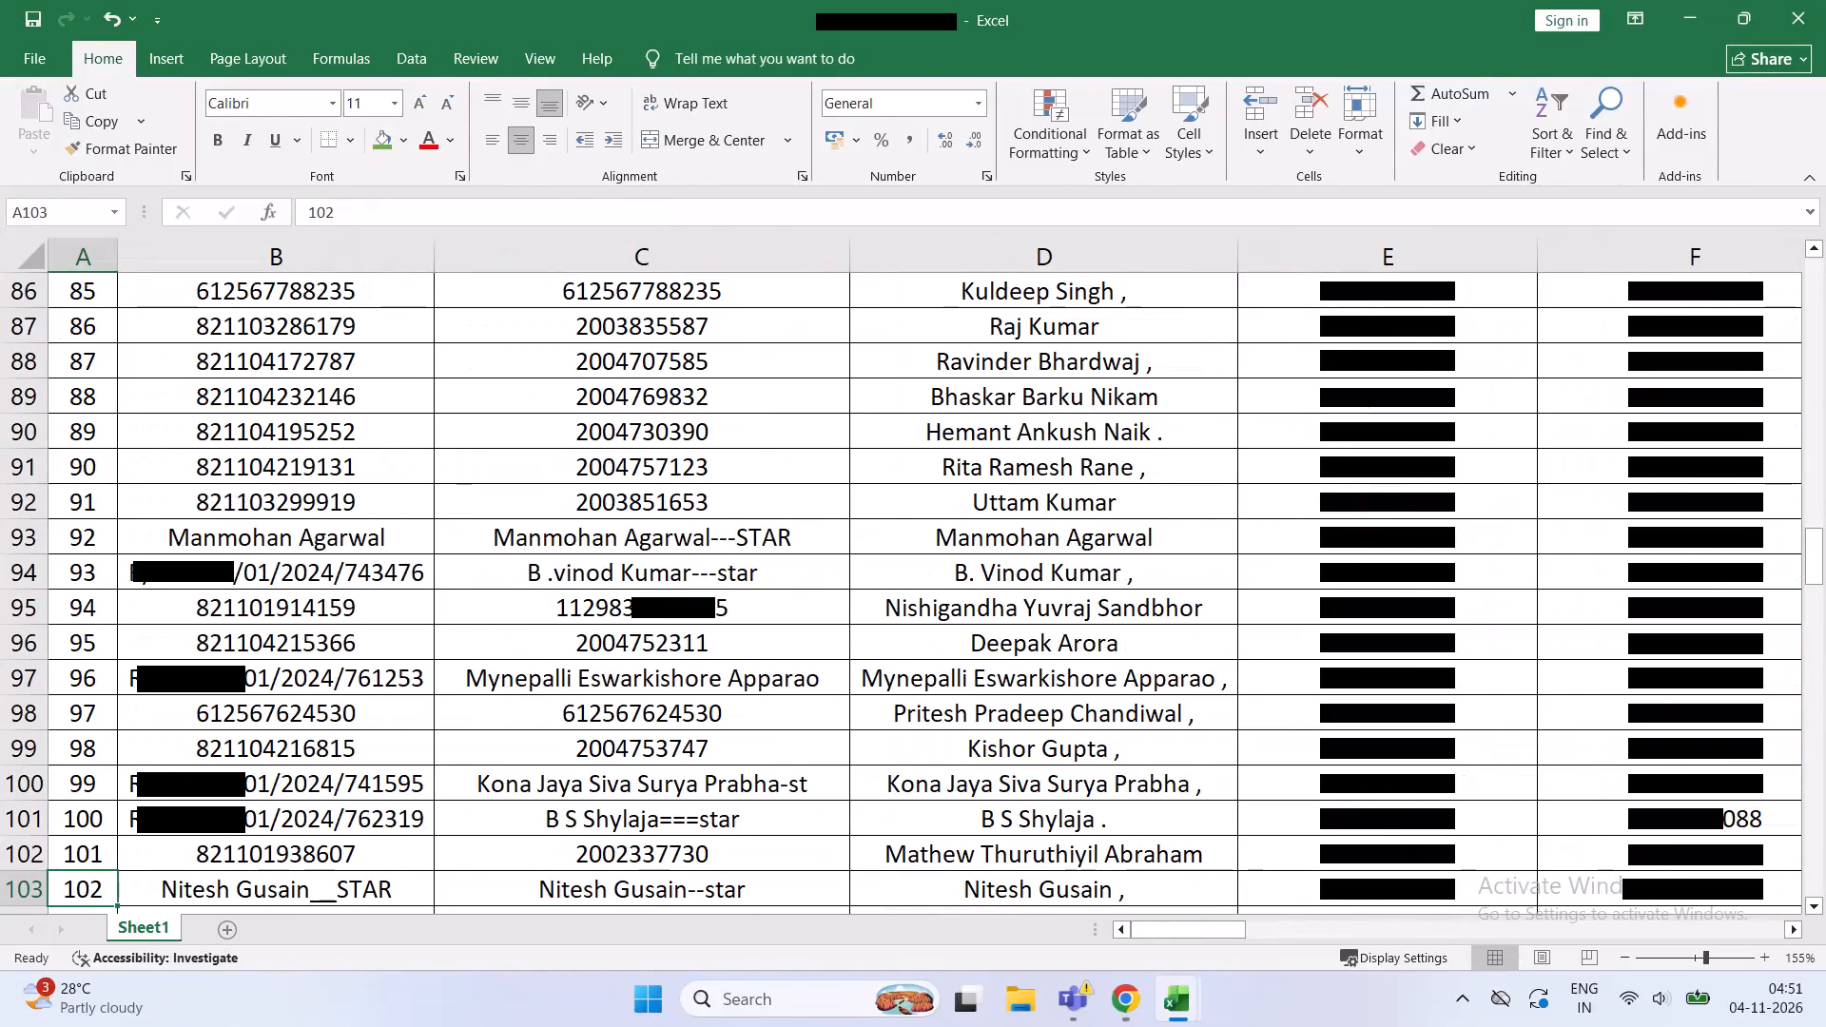
key(Left)
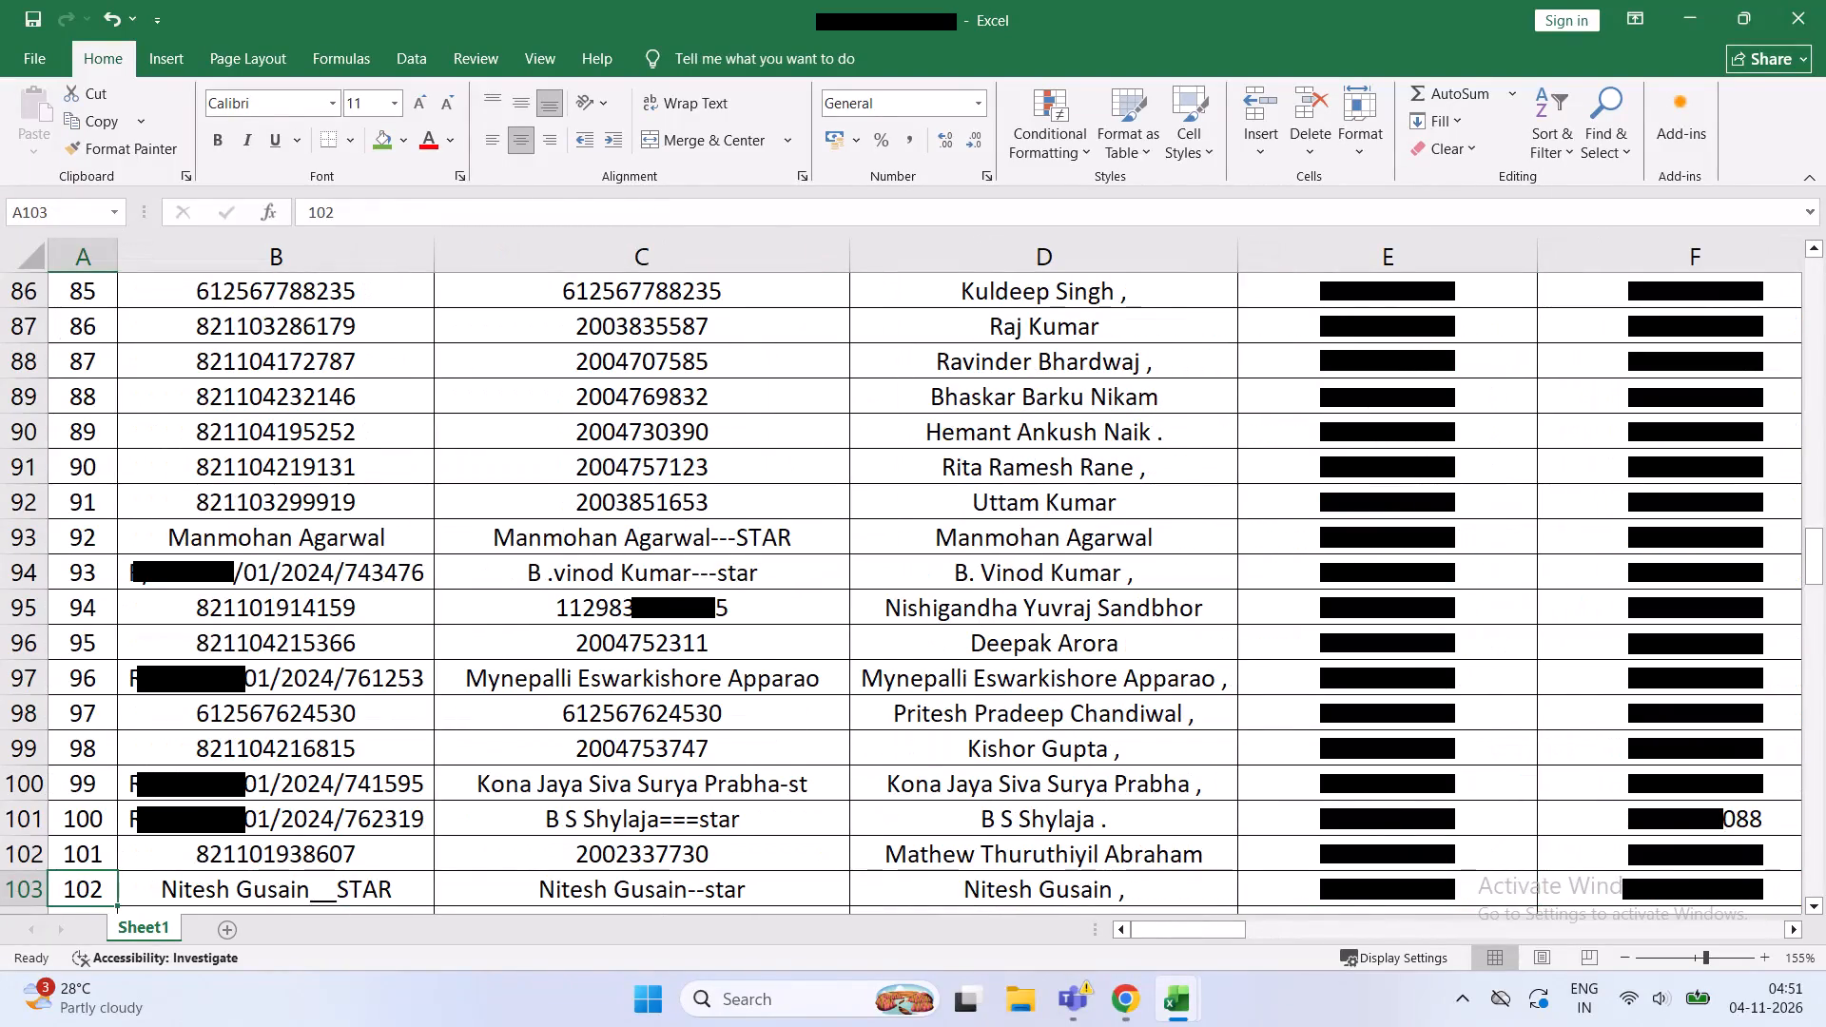
Check row 99's contact number and customer name.
click(1526, 734)
key(Right)
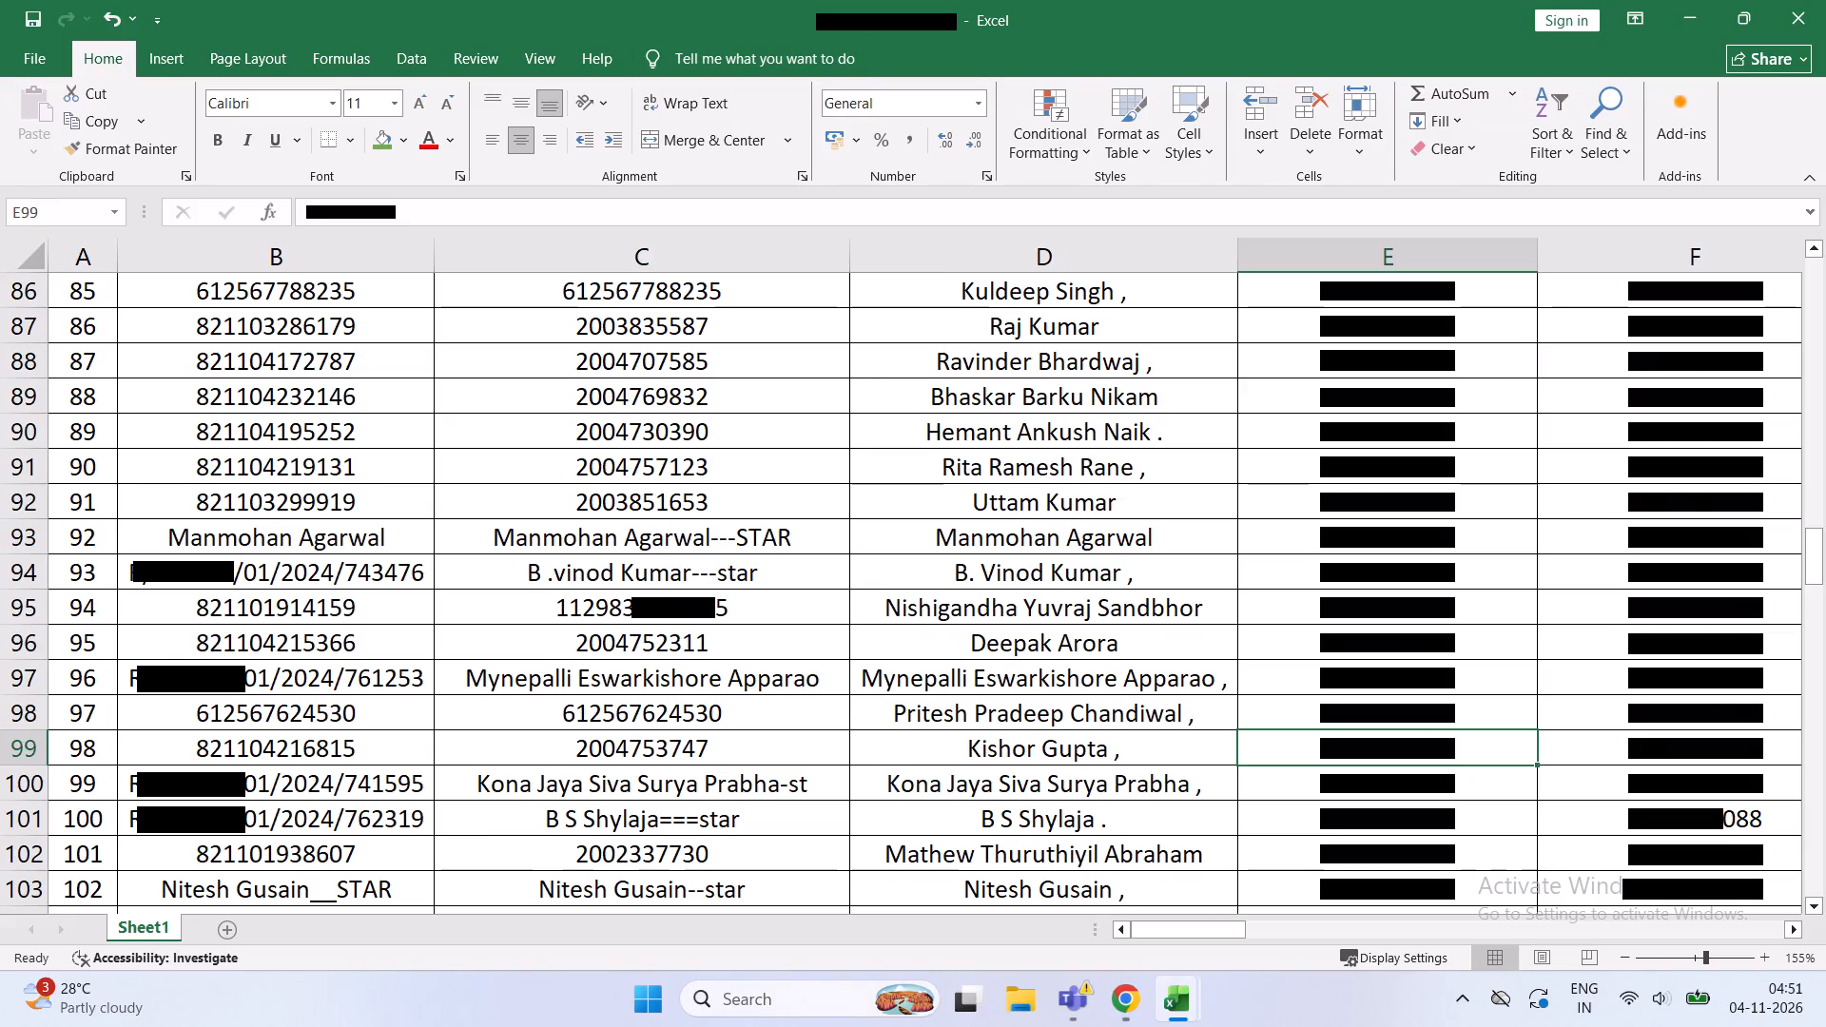
key(Left)
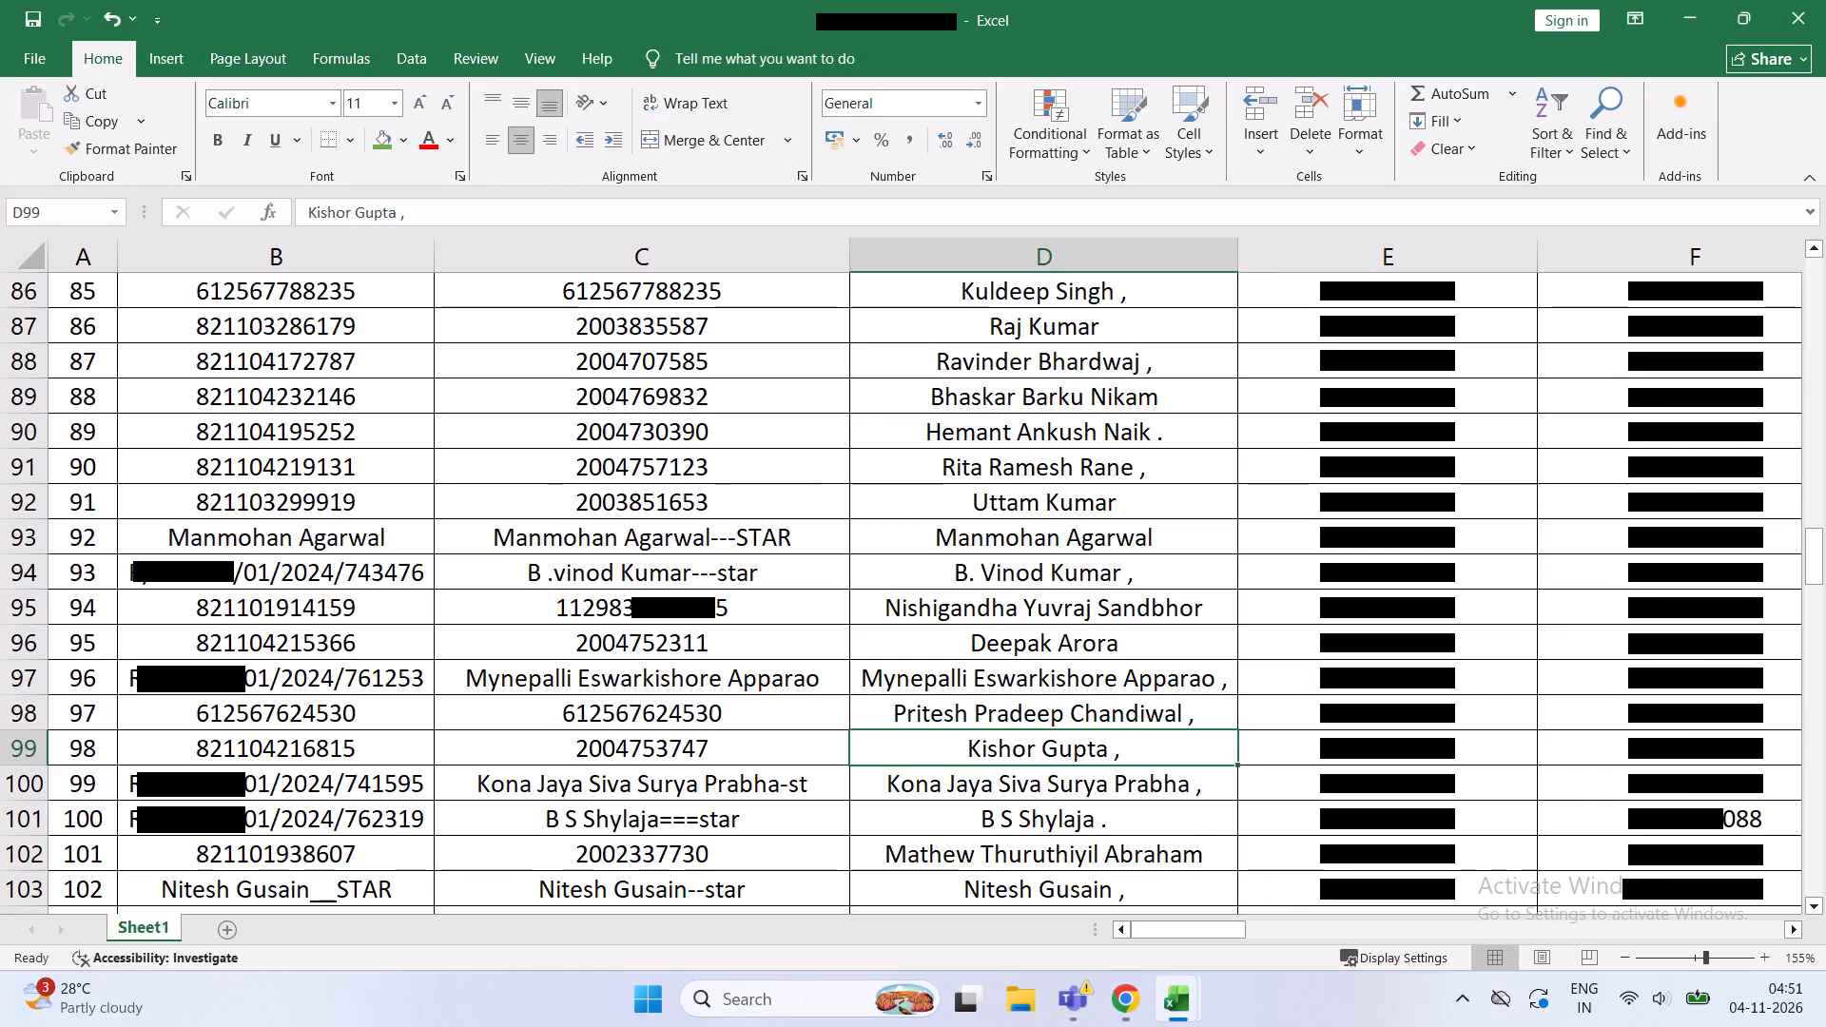
Review row 102 from the customer name through the insurer, plan, family composition, sum insured and policy term to column O.
click(1231, 842)
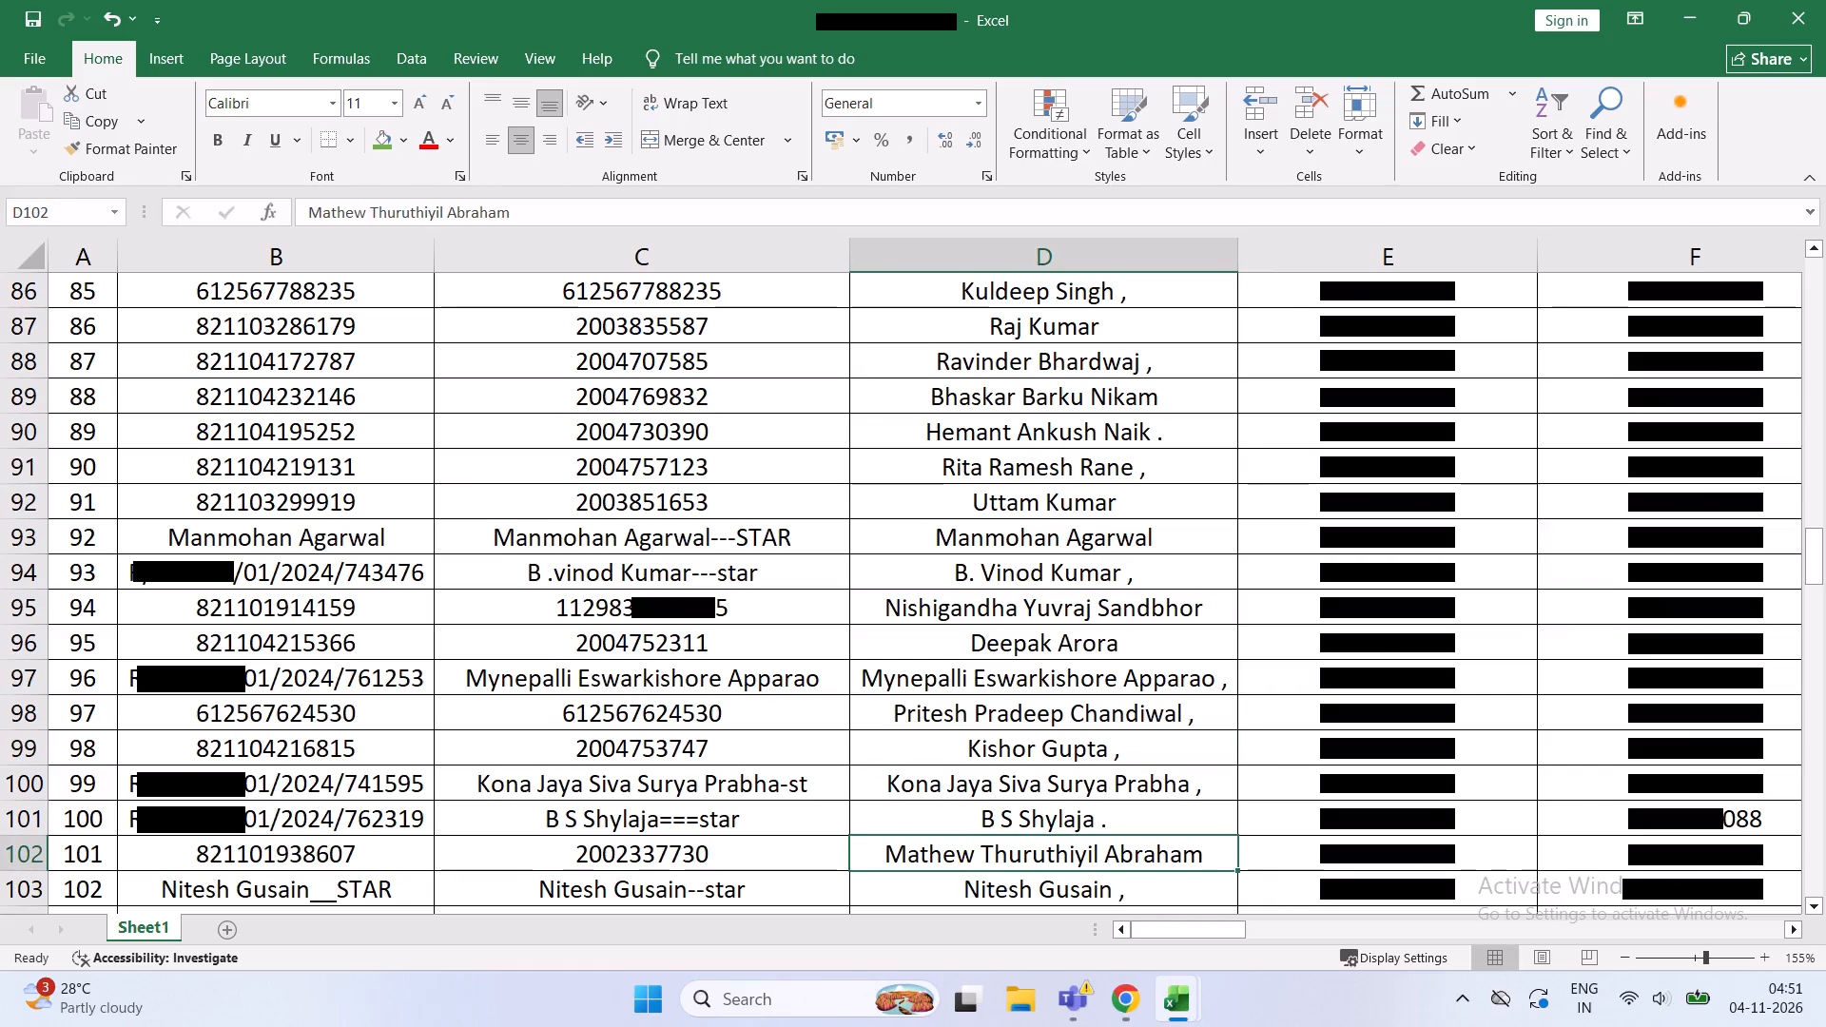
key(Right)
key(Right)
key(Right)
key(Right)
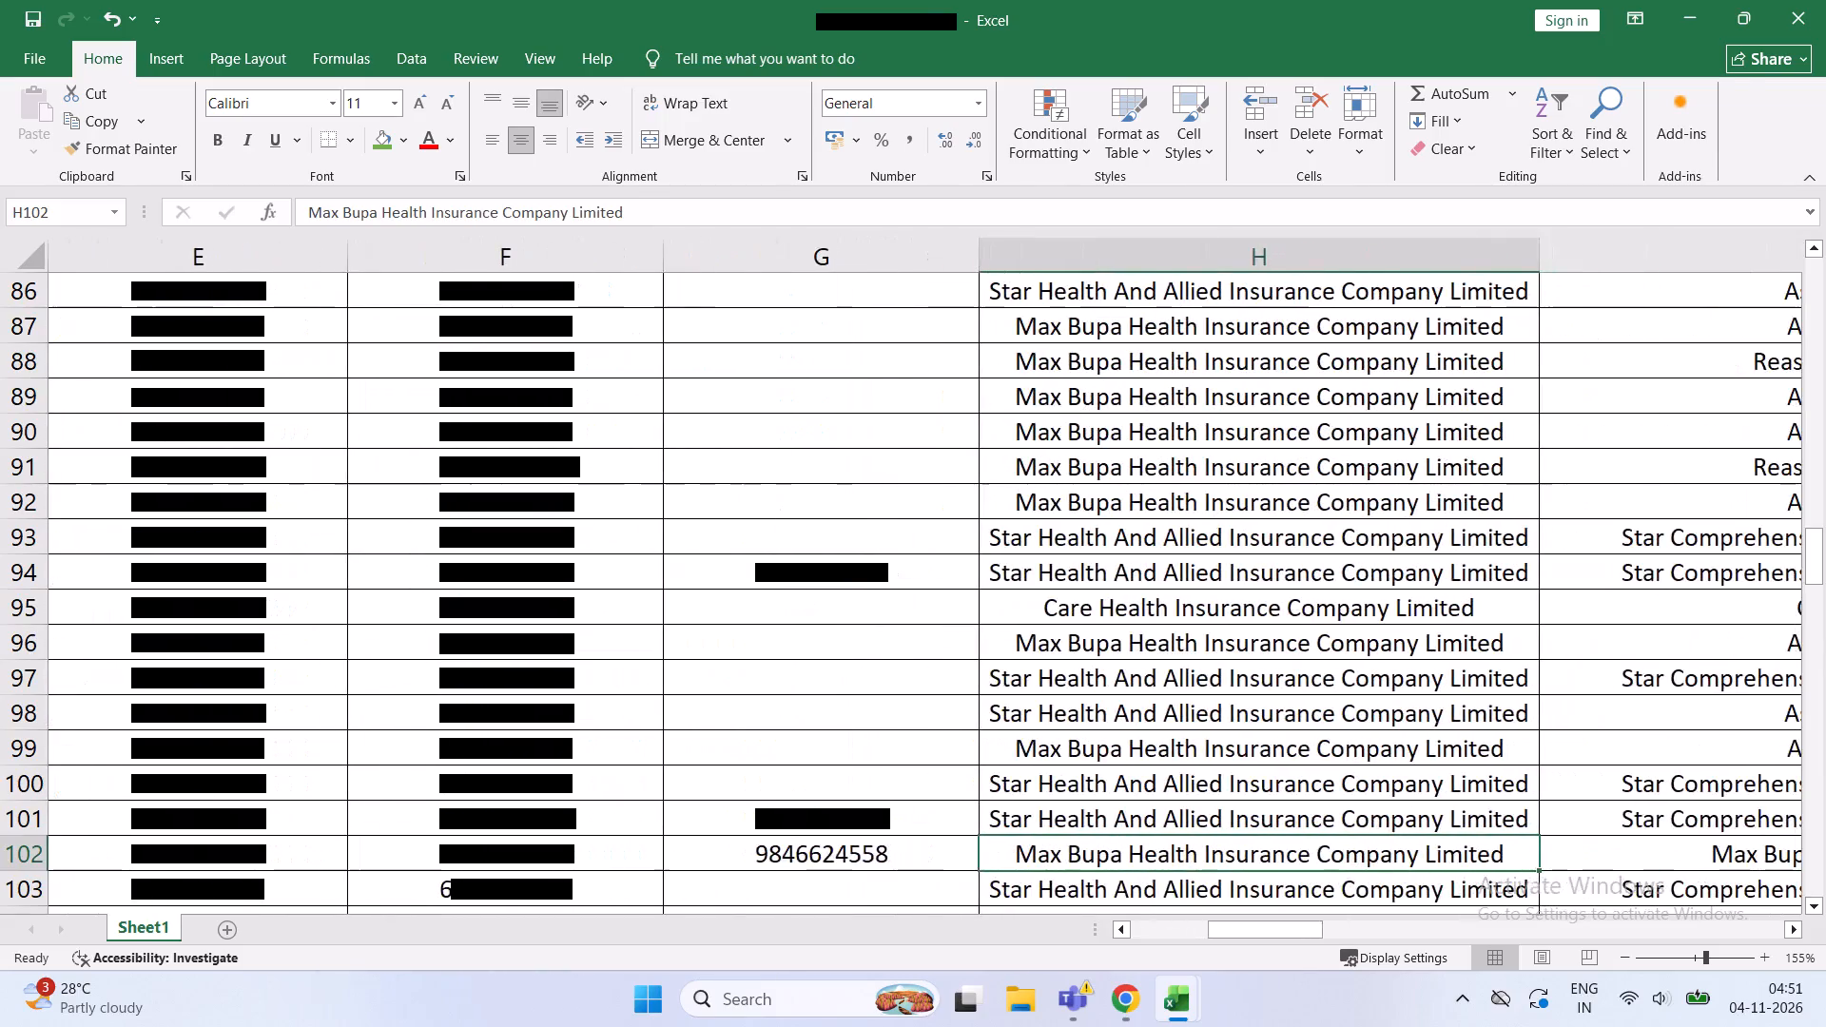
key(Right)
key(Right)
key(Right)
key(Right)
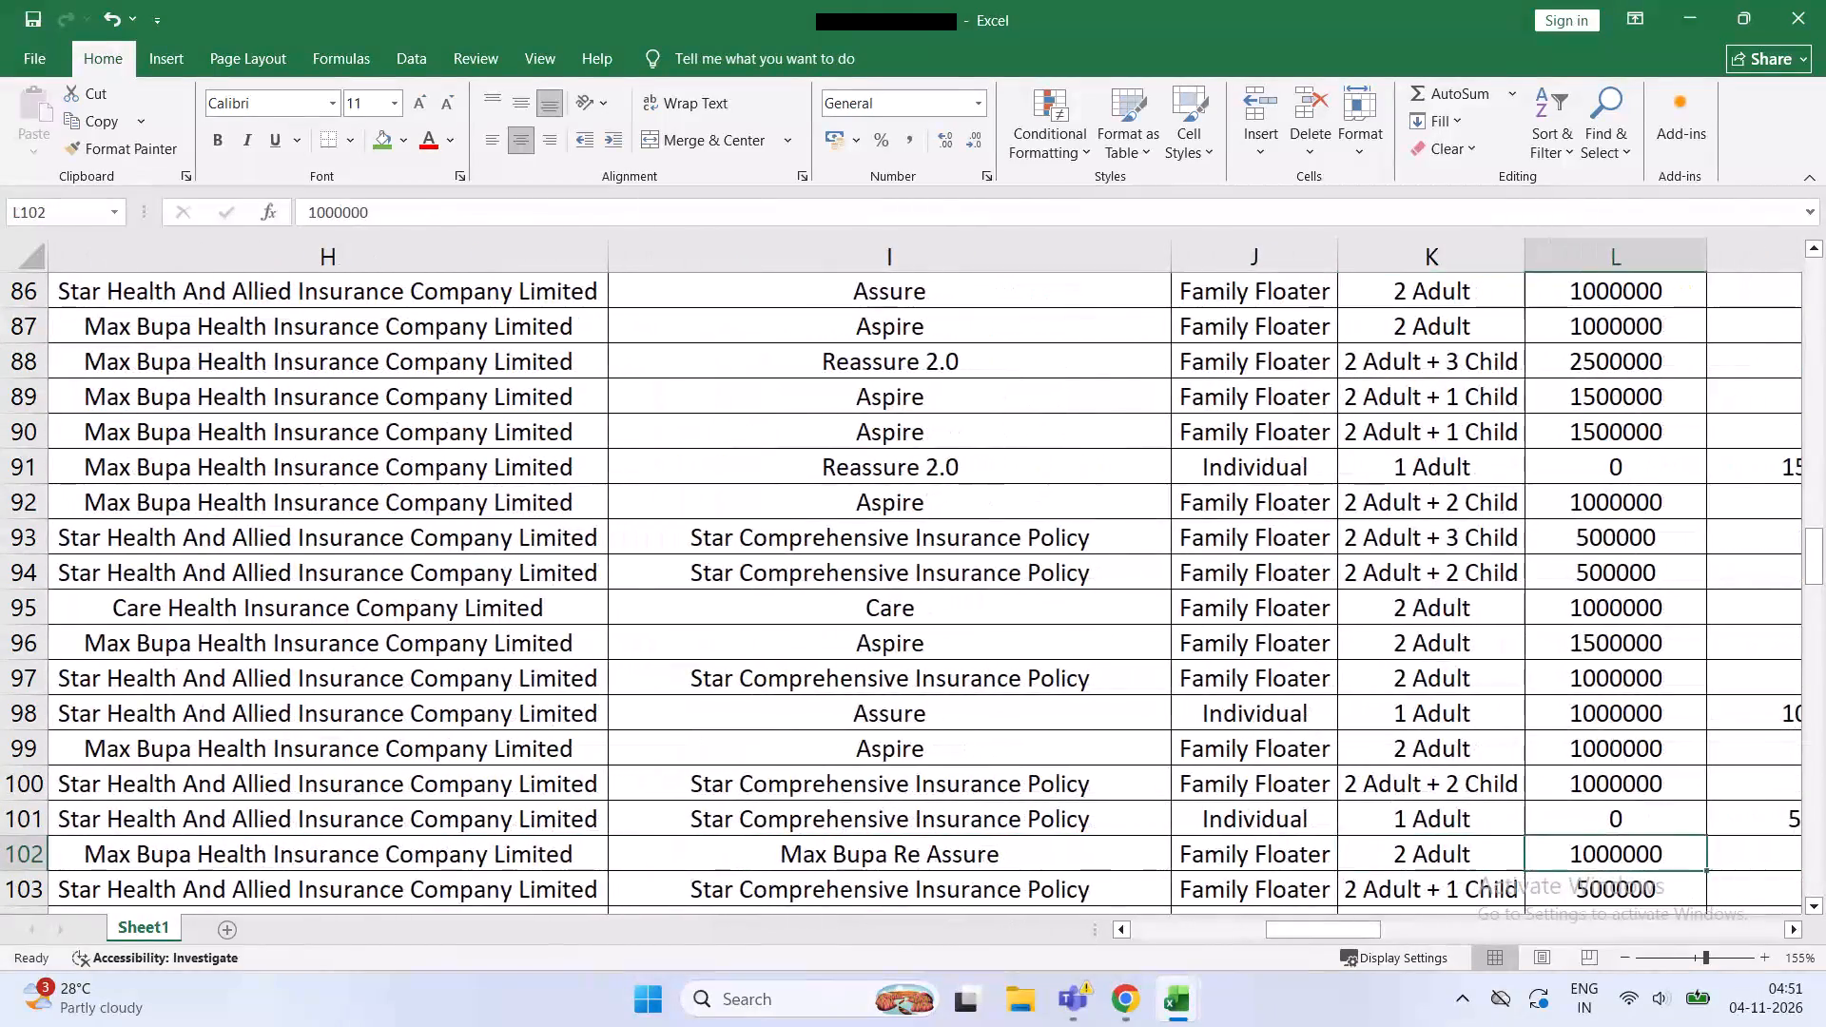
key(Right)
key(Right)
key(Right)
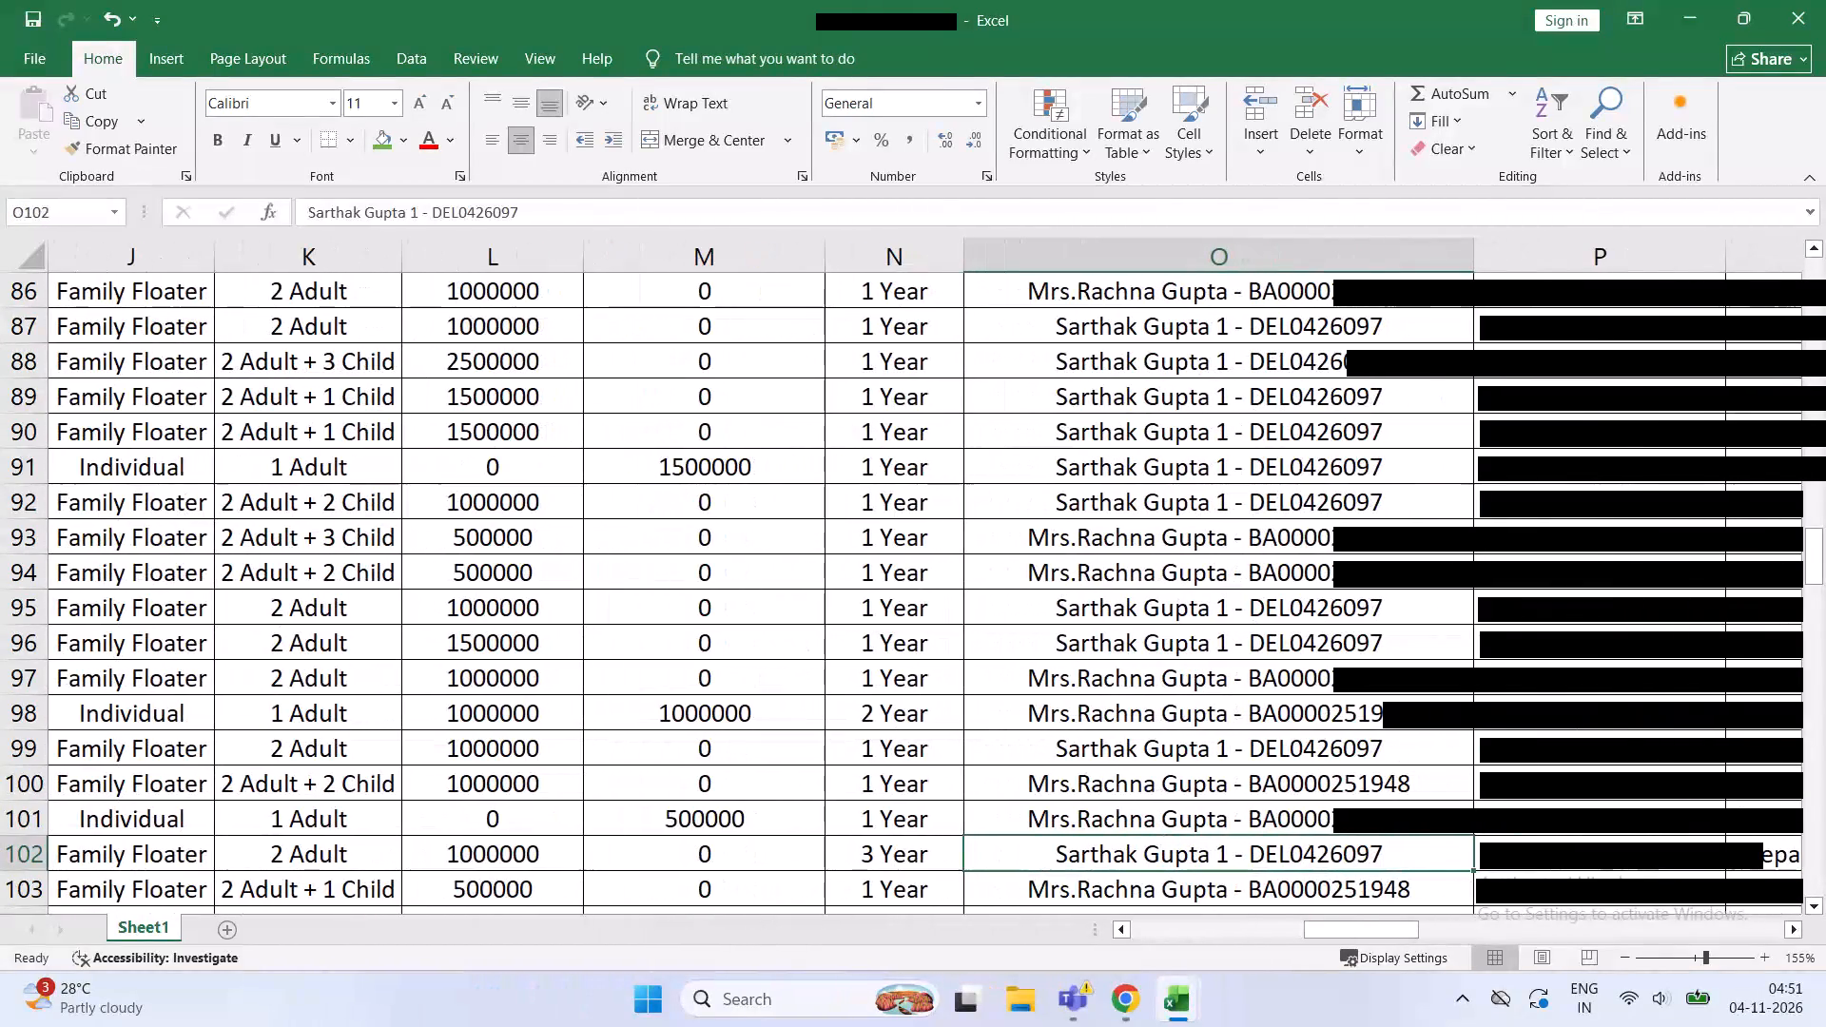
key(Right)
drag(1231, 842, 1230, 887)
key(Right)
click(1232, 851)
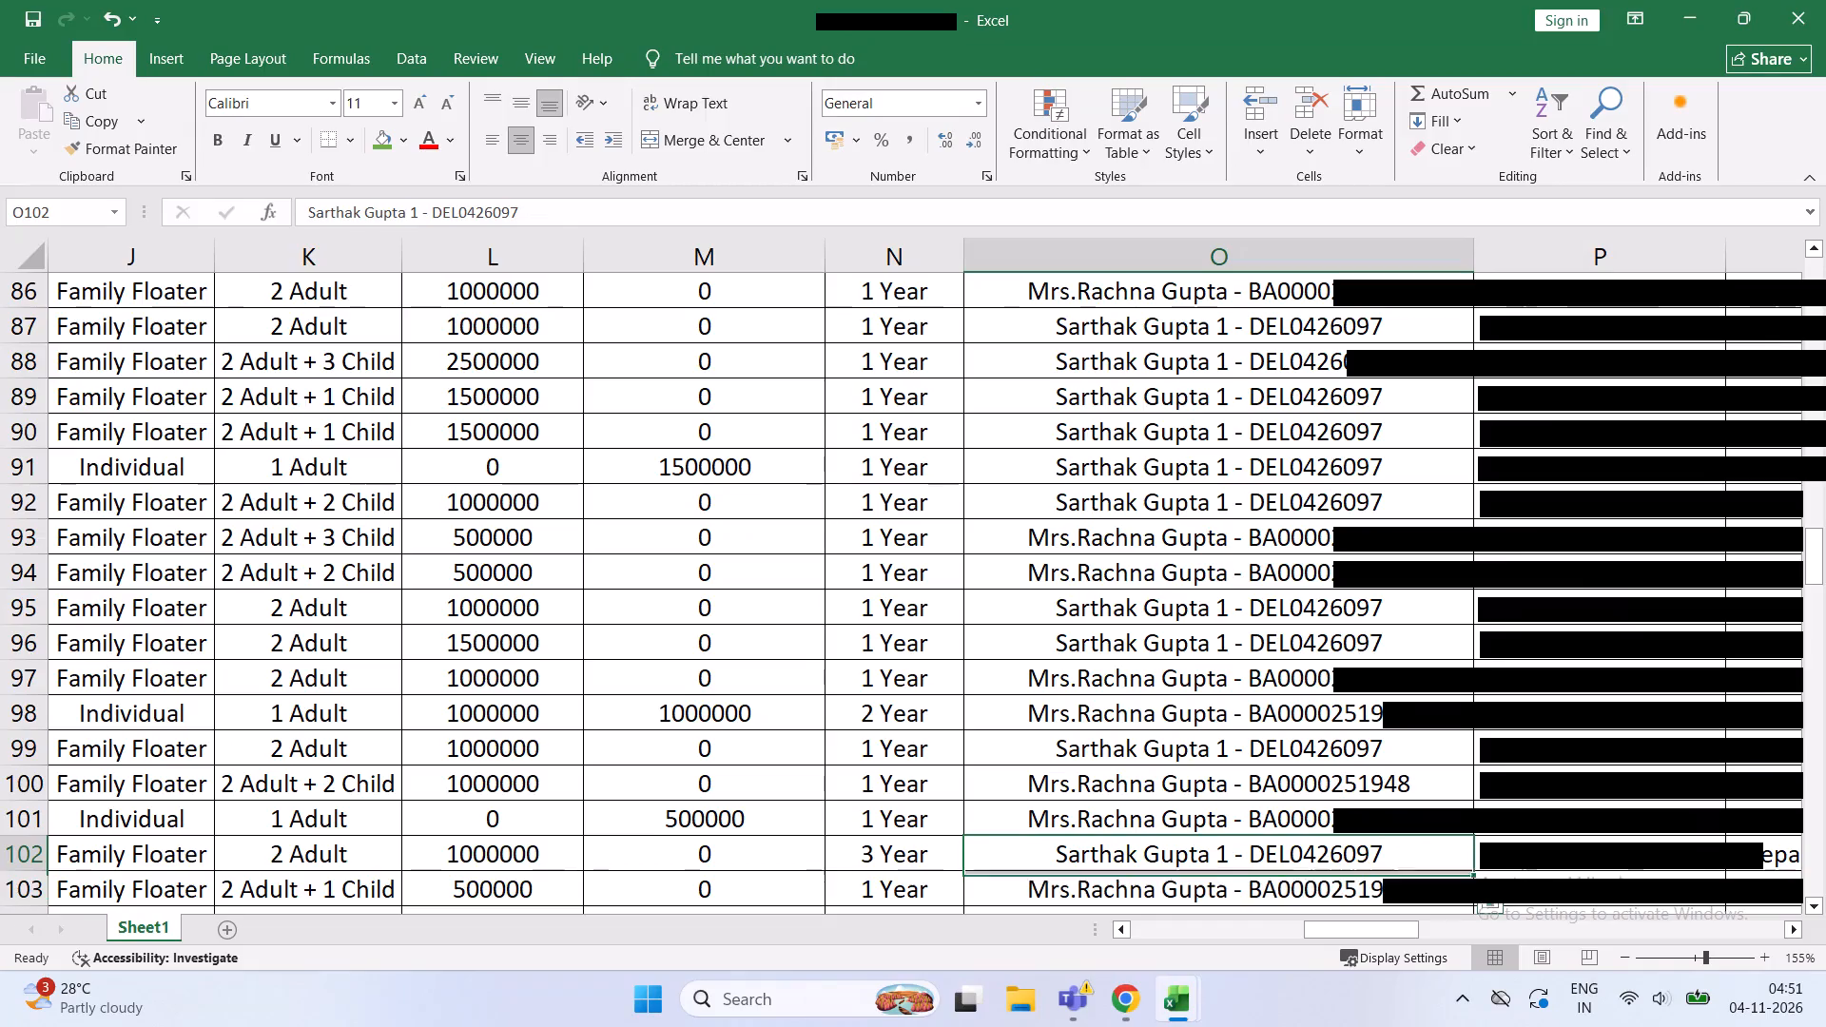
Review row 102 from column O through the policy number, premium, portability status and November dates to column AD.
key(Right)
key(Right)
key(Right)
key(Right)
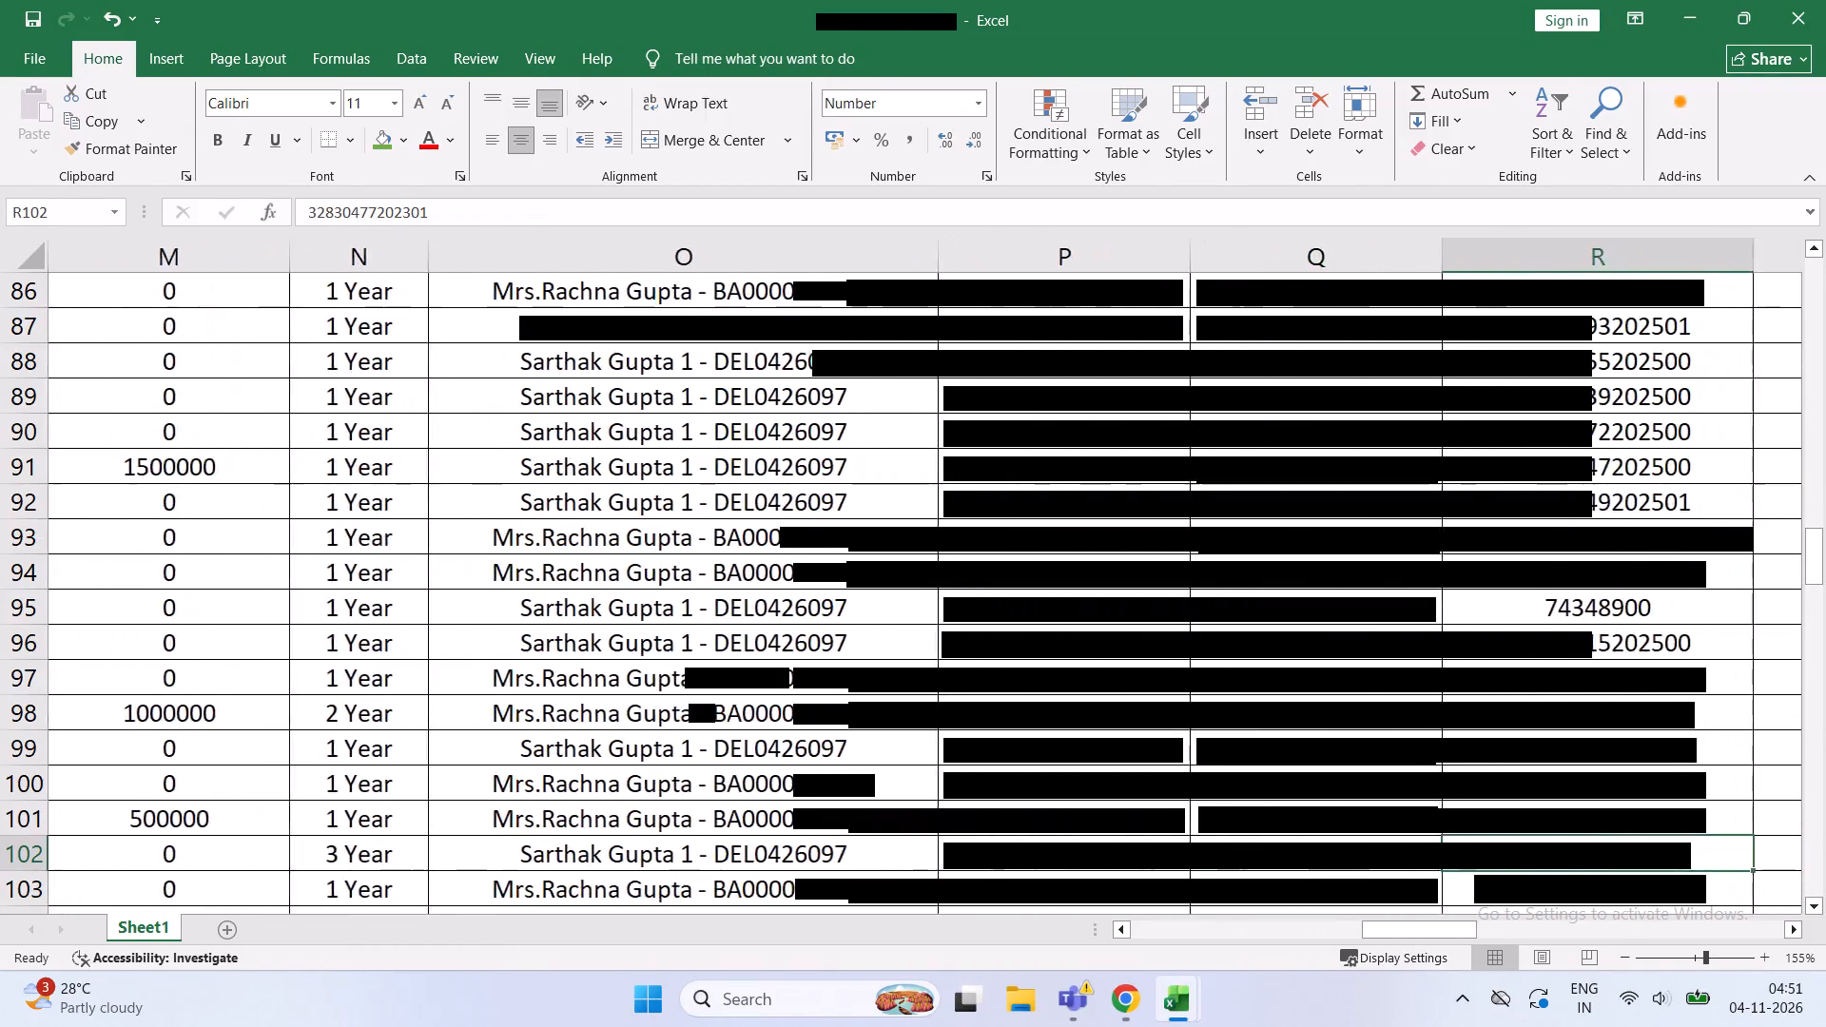
key(Right)
key(Right)
key(Right)
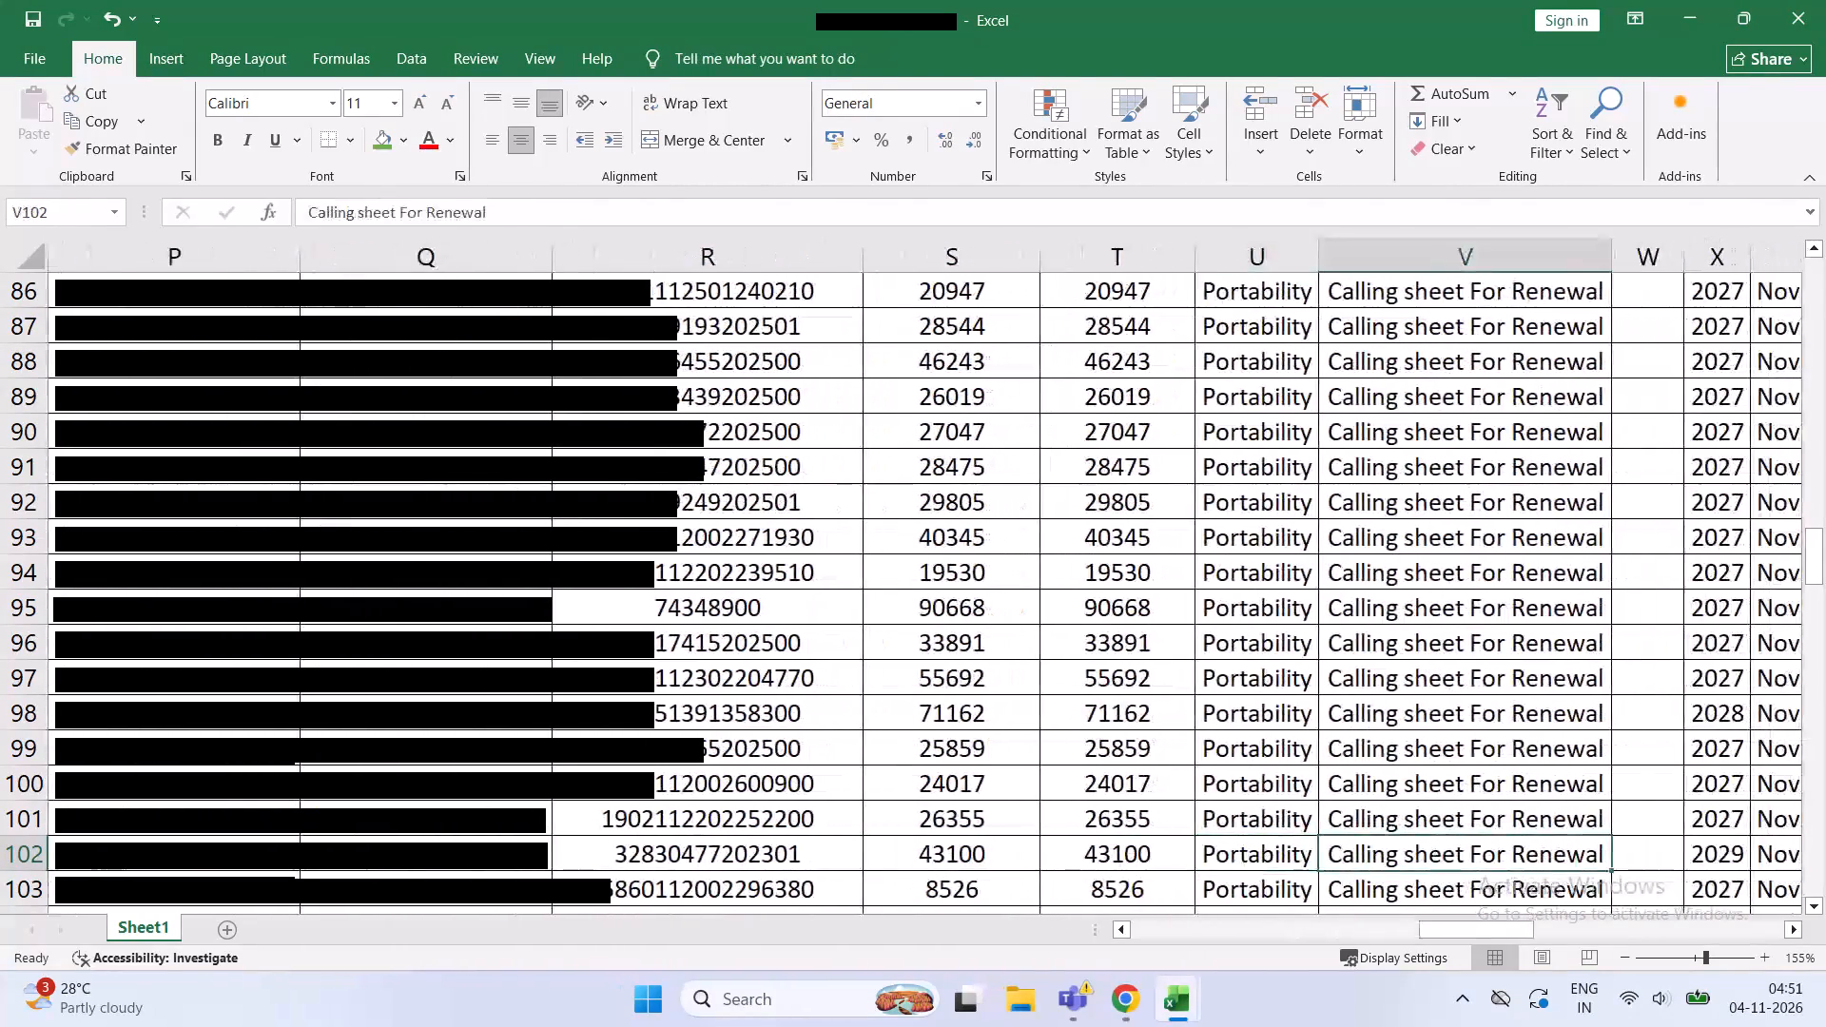
key(Right)
key(Right)
key(Right)
key(Right)
key(Right)
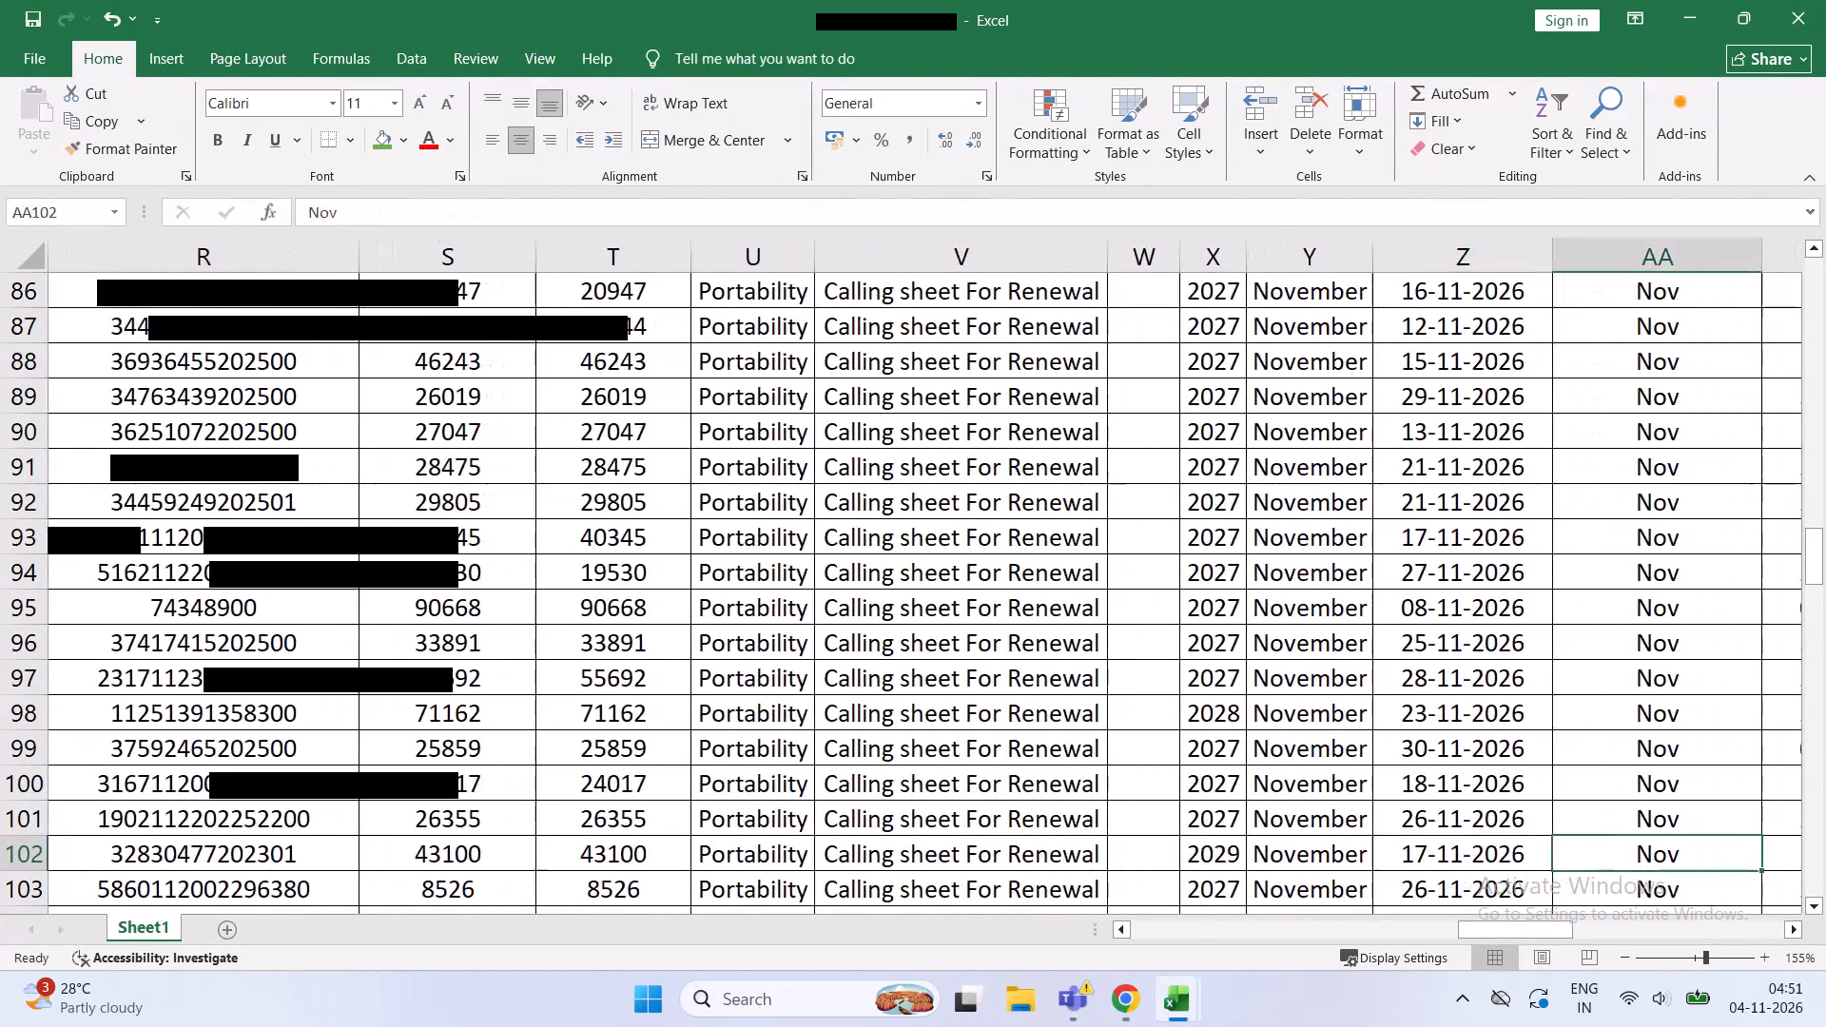
key(Right)
key(Right)
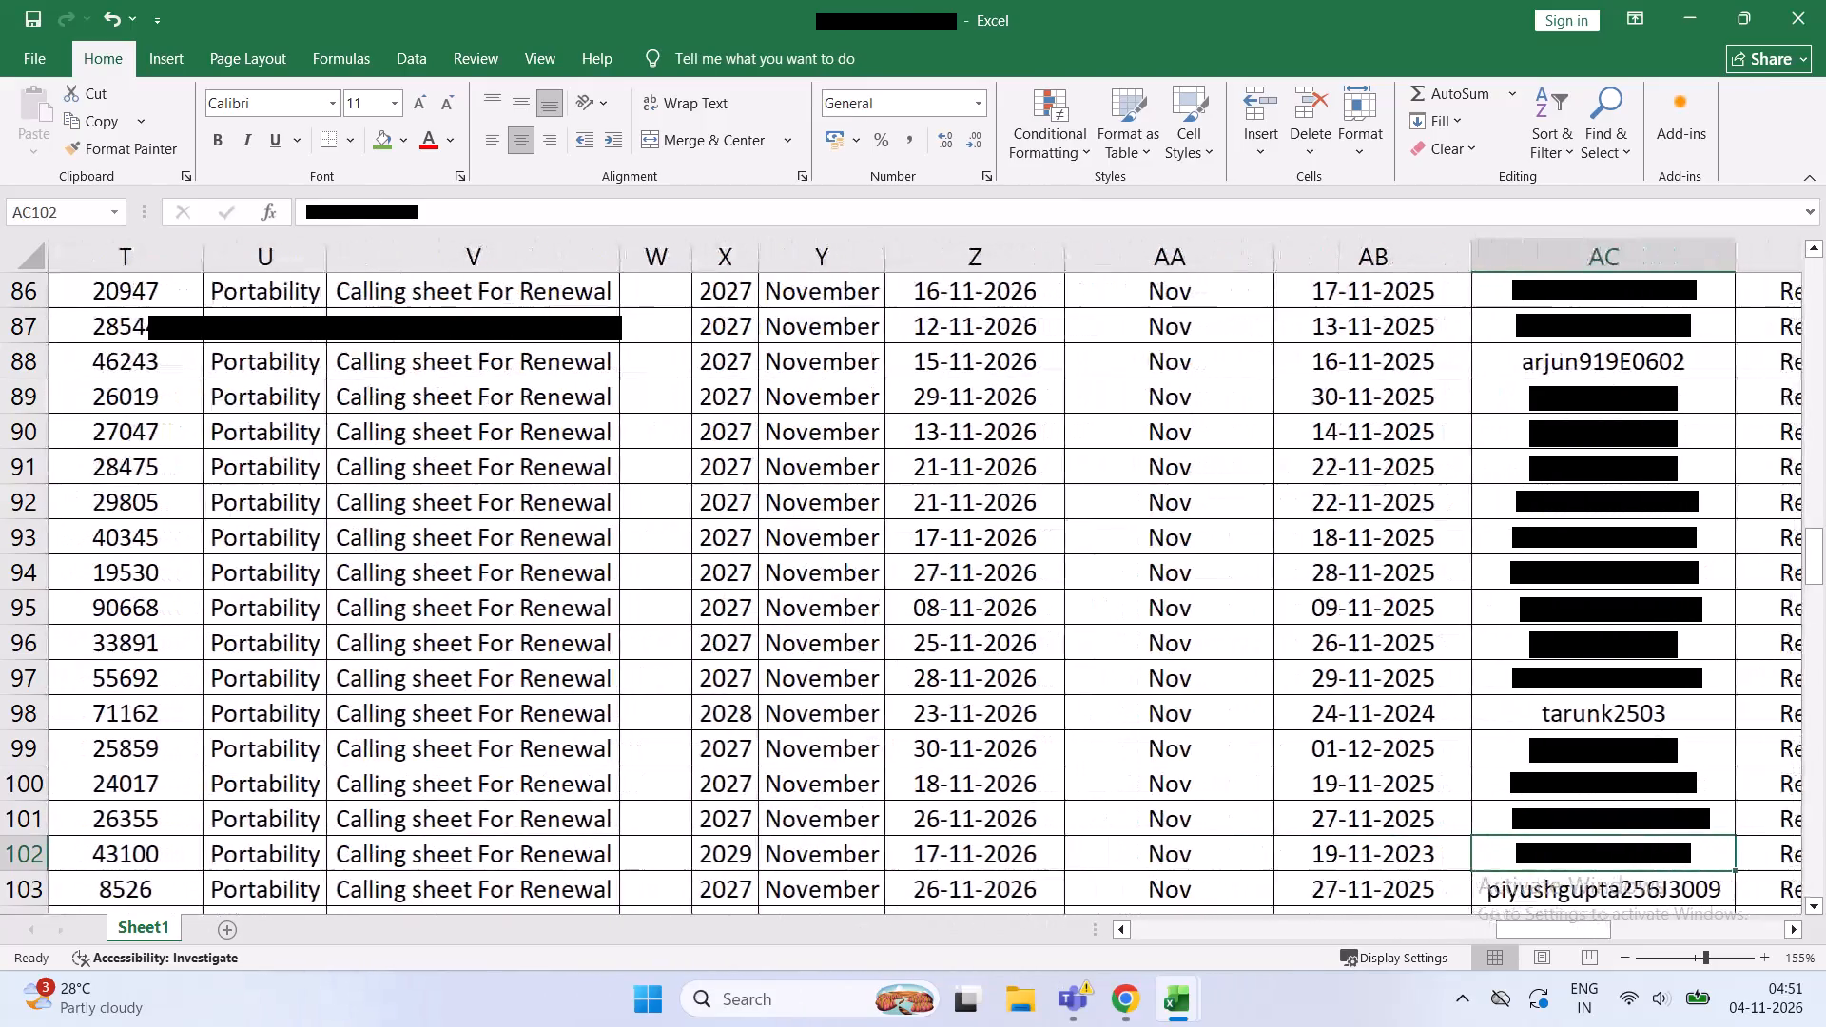
key(Right)
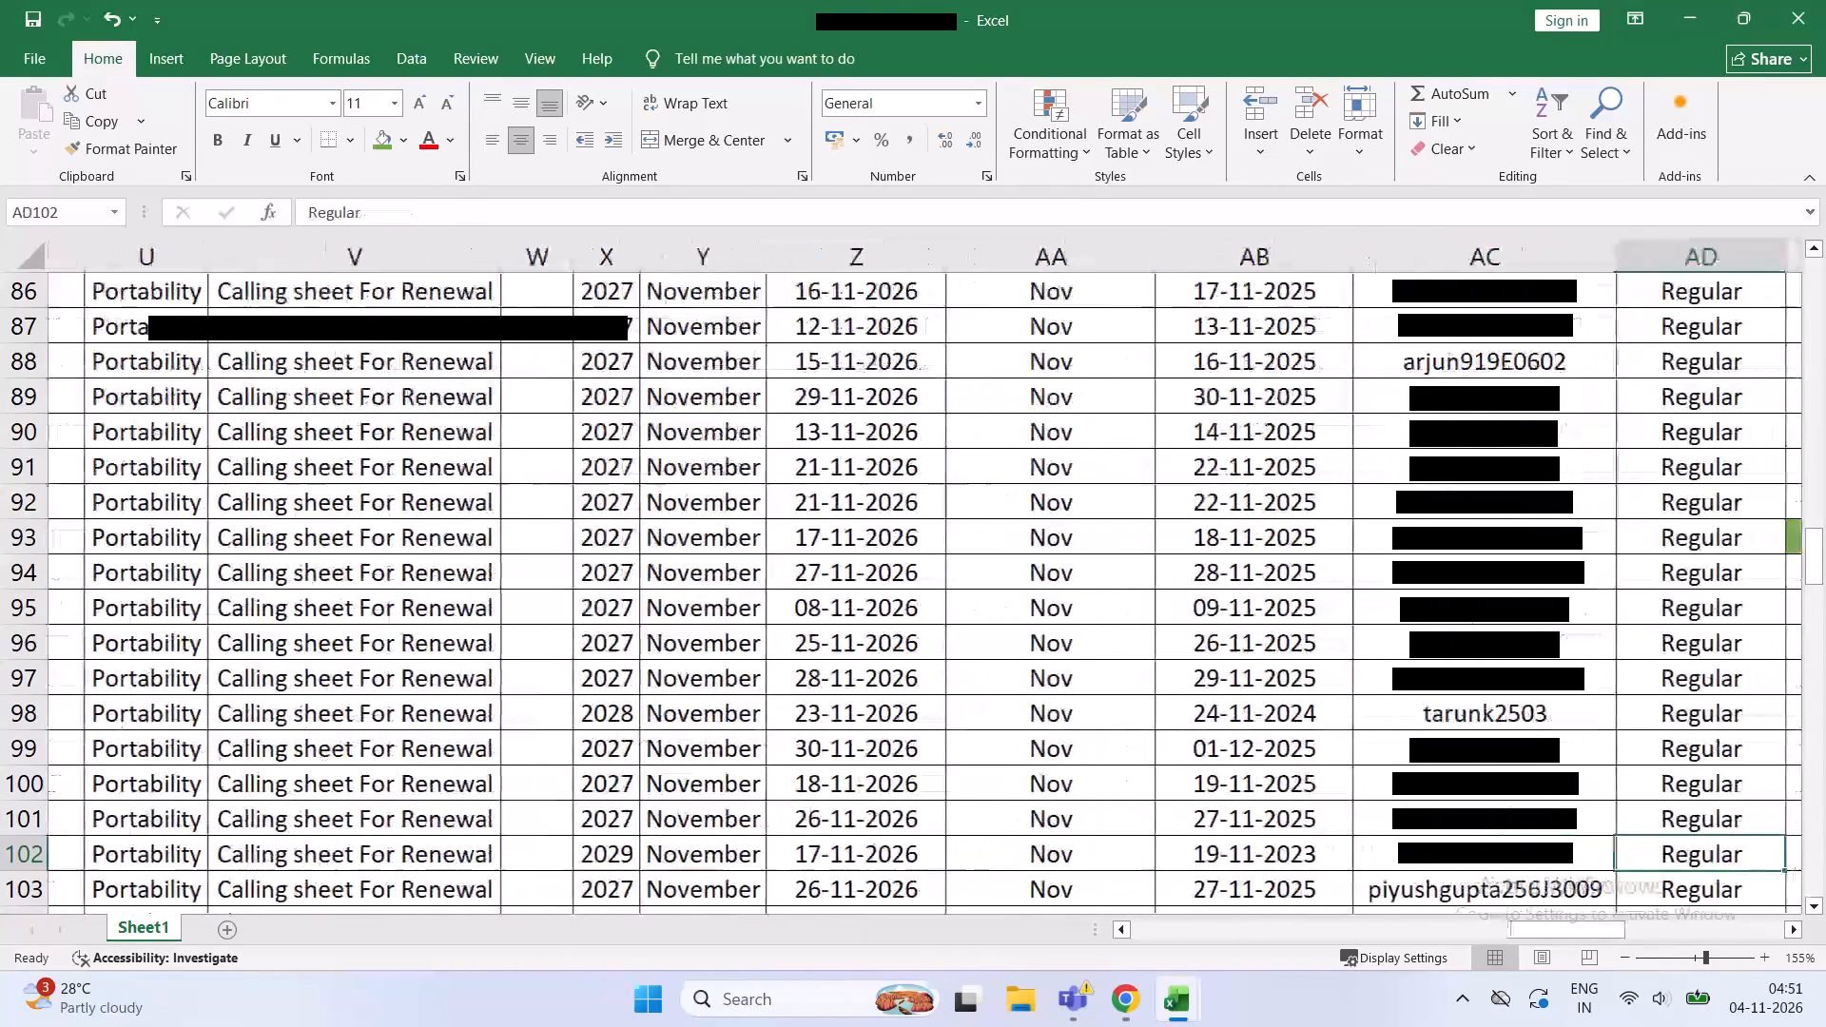
Replace the call remark in column AE for row 102 with "renew policy some time".
key(Right)
key(Right)
key(Right)
key(Left)
key(Left)
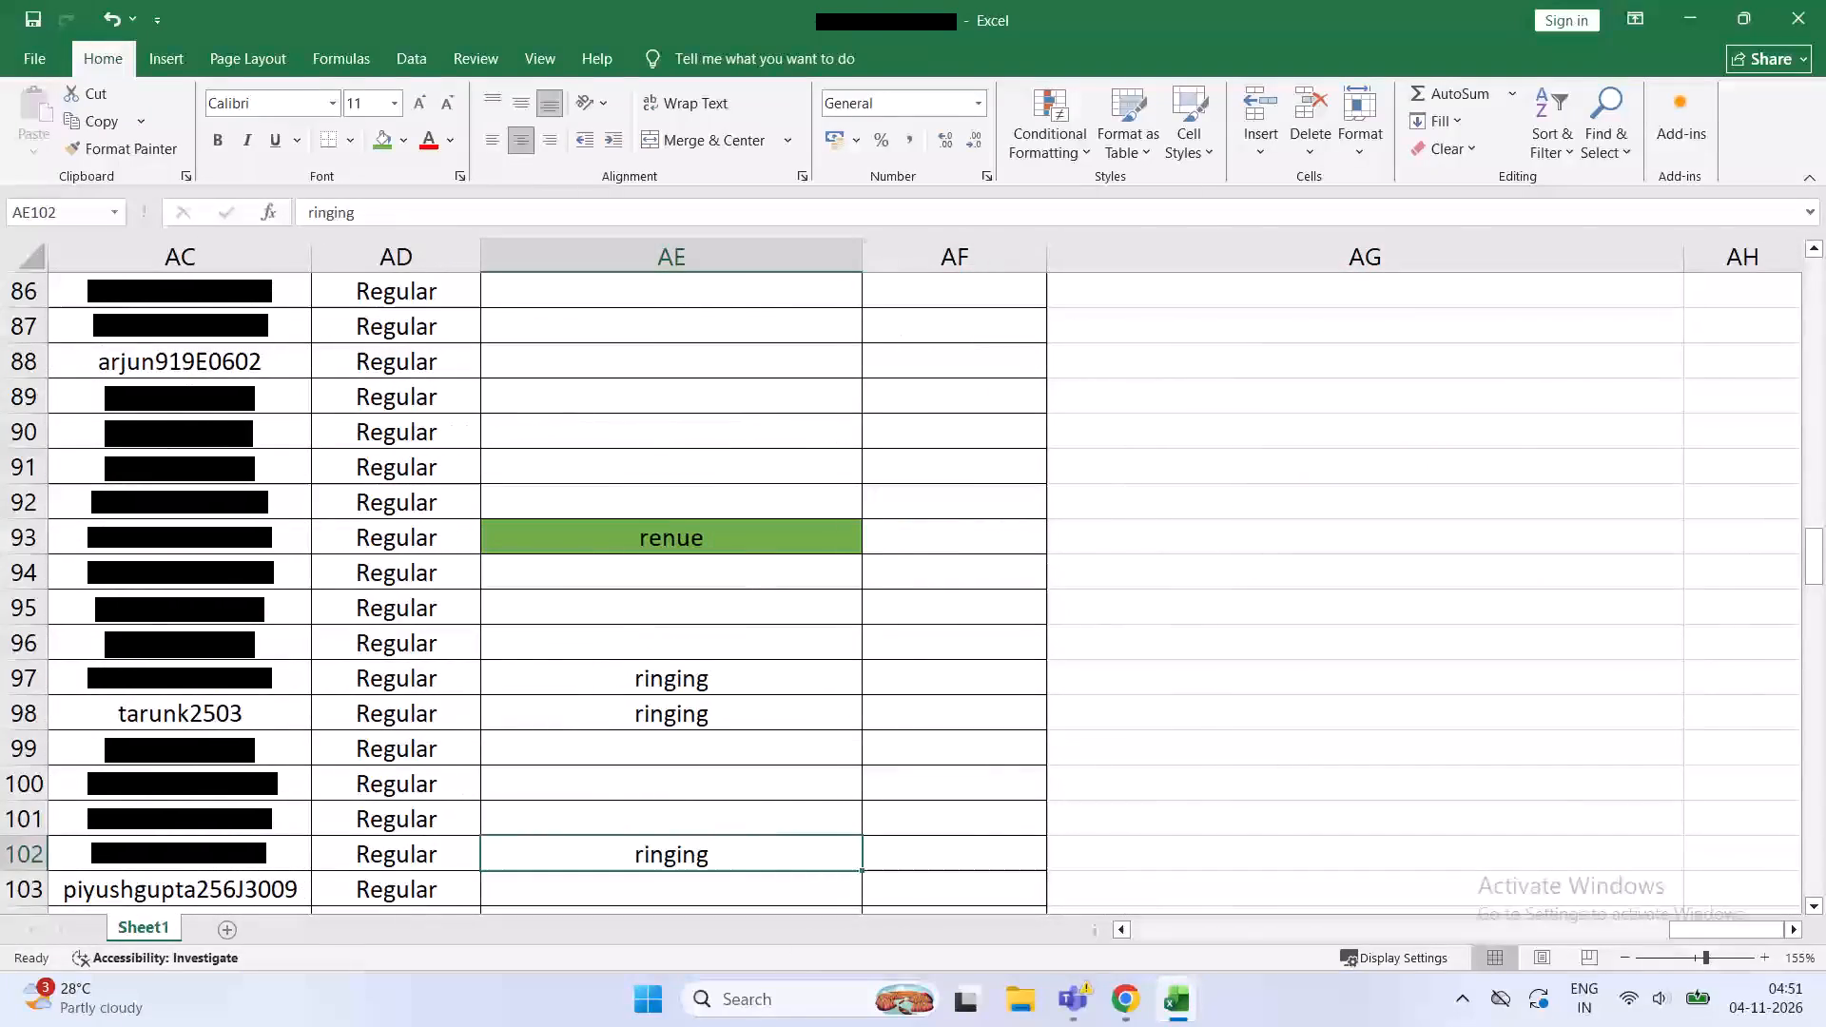
key(BackSpace)
text(renew policy some time)
key(space)
key(Down)
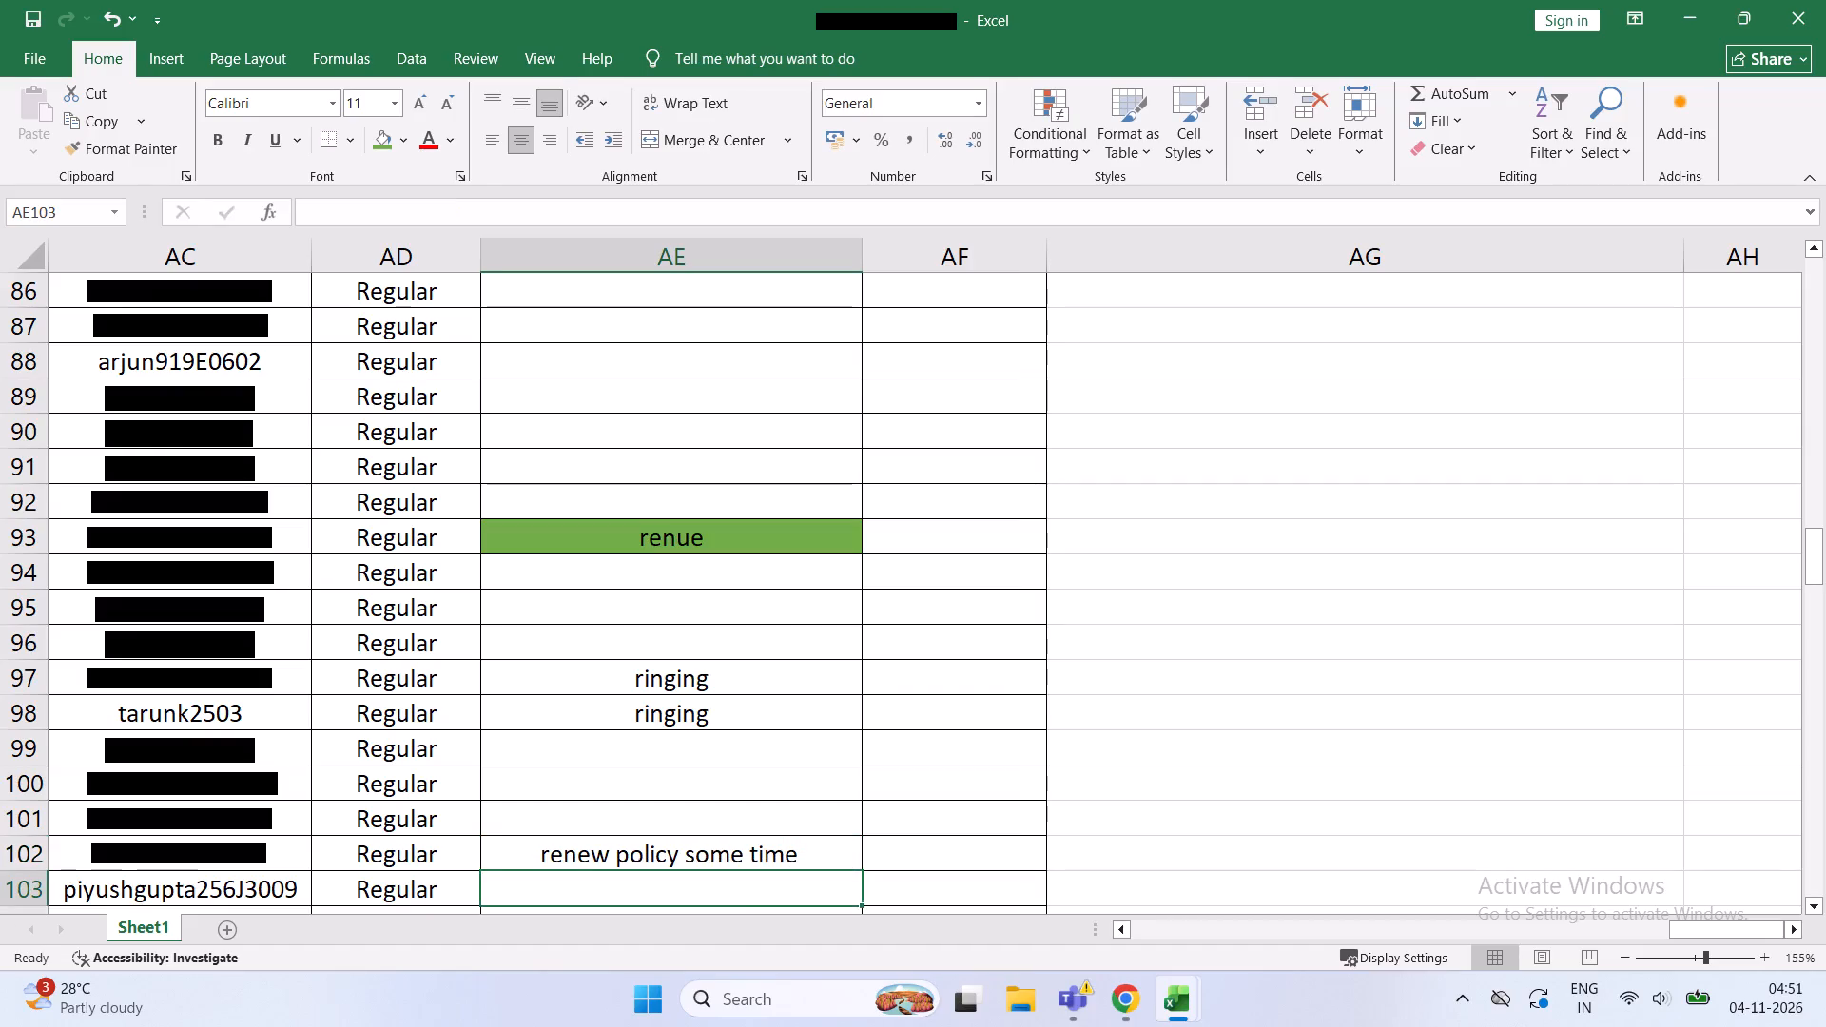
Review row 103 backwards from the remark column through the dates and premium to the policy number in column R.
key(Left)
key(Left)
key(Left)
key(Left)
key(Left)
key(Left)
key(Left)
key(Left)
key(Left)
key(Left)
key(Left)
key(Left)
key(Left)
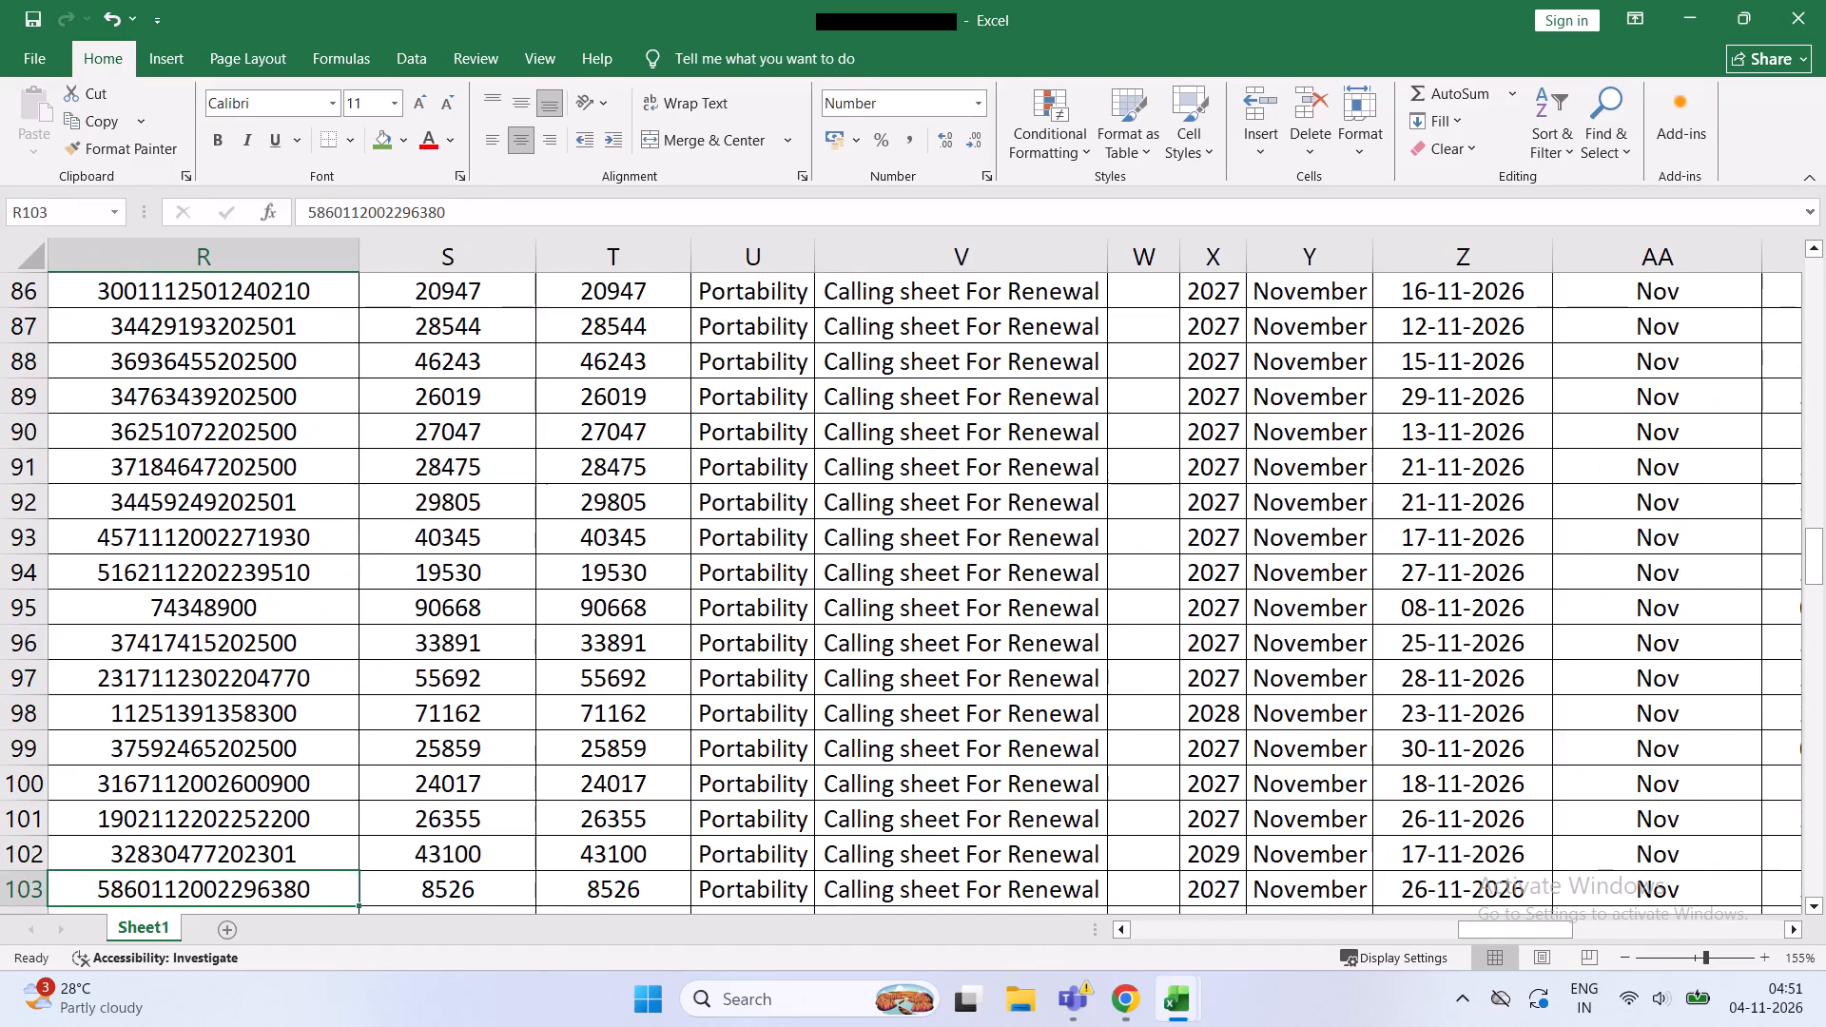
Go down to row 107 and review that record backwards from column R to the serial number in column A.
key(Down)
key(Down)
key(Down)
key(Down)
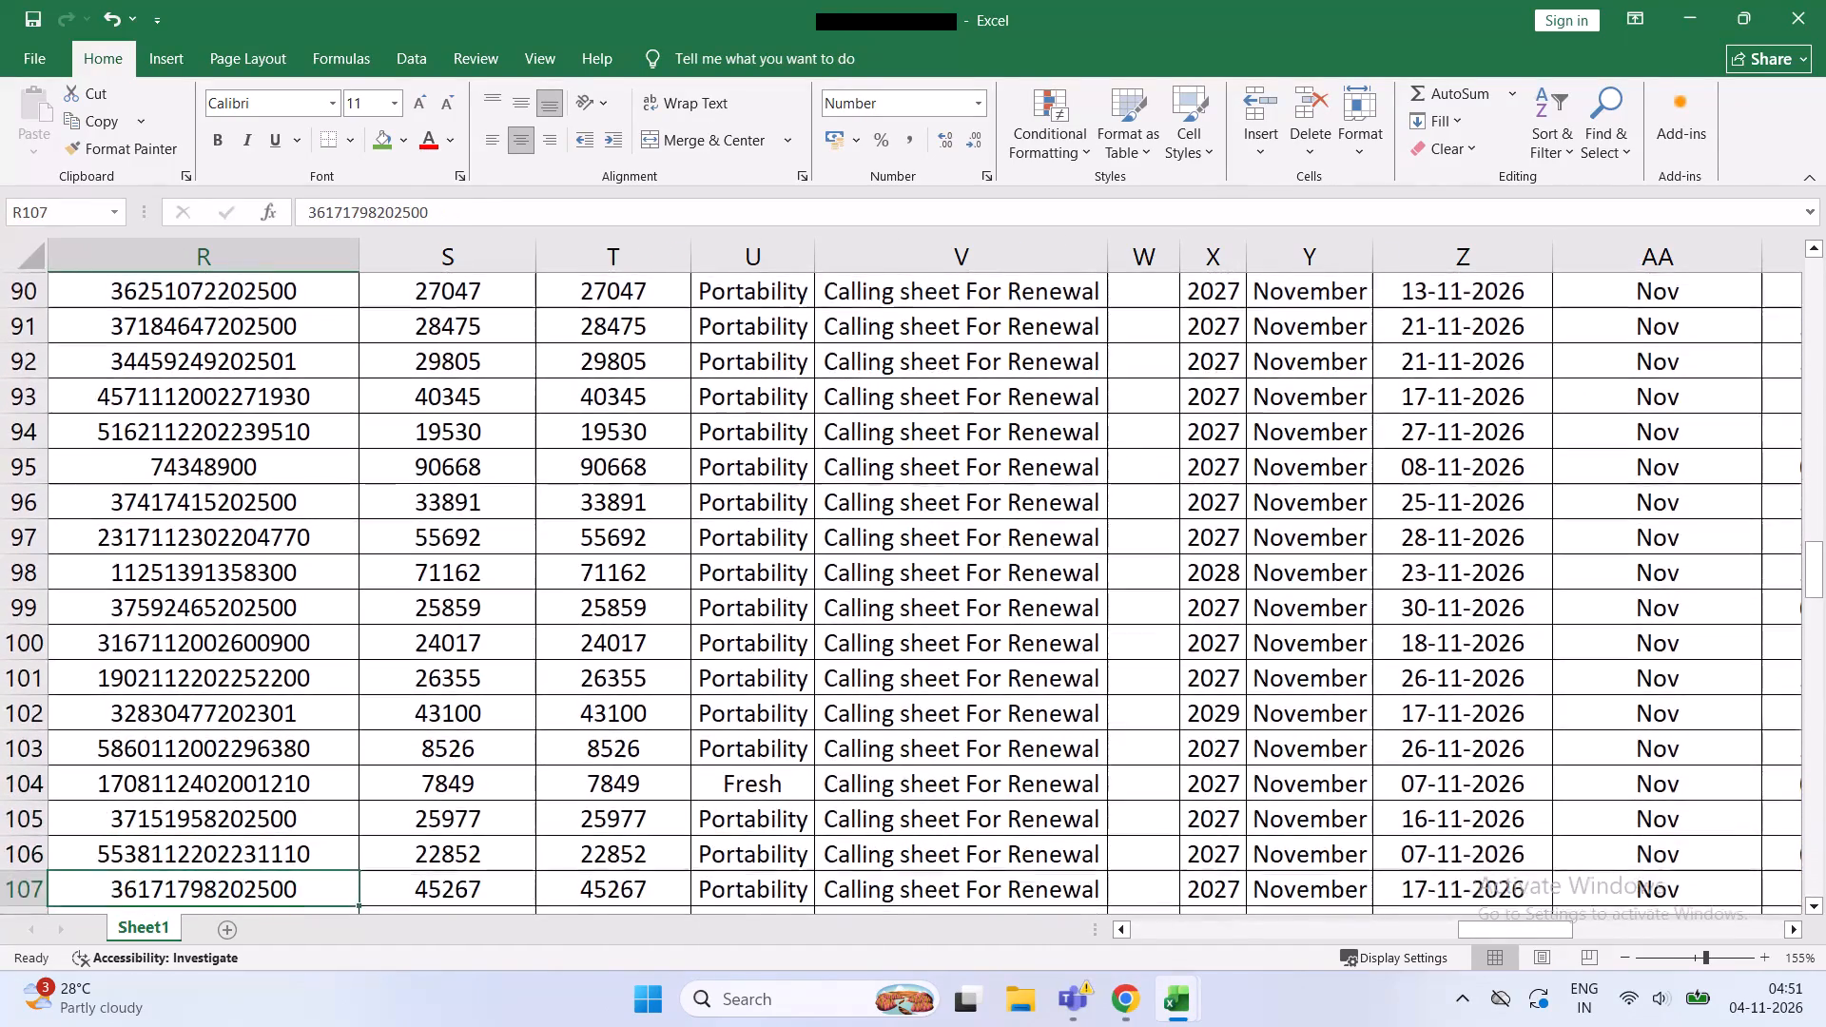
key(Down)
key(Up)
key(Left)
key(Left)
key(Left)
key(Left)
key(Left)
key(Left)
key(Left)
key(Left)
key(Left)
key(Left)
key(Left)
key(Left)
key(Left)
key(Left)
key(Left)
key(Left)
key(Left)
key(Left)
key(Left)
key(Left)
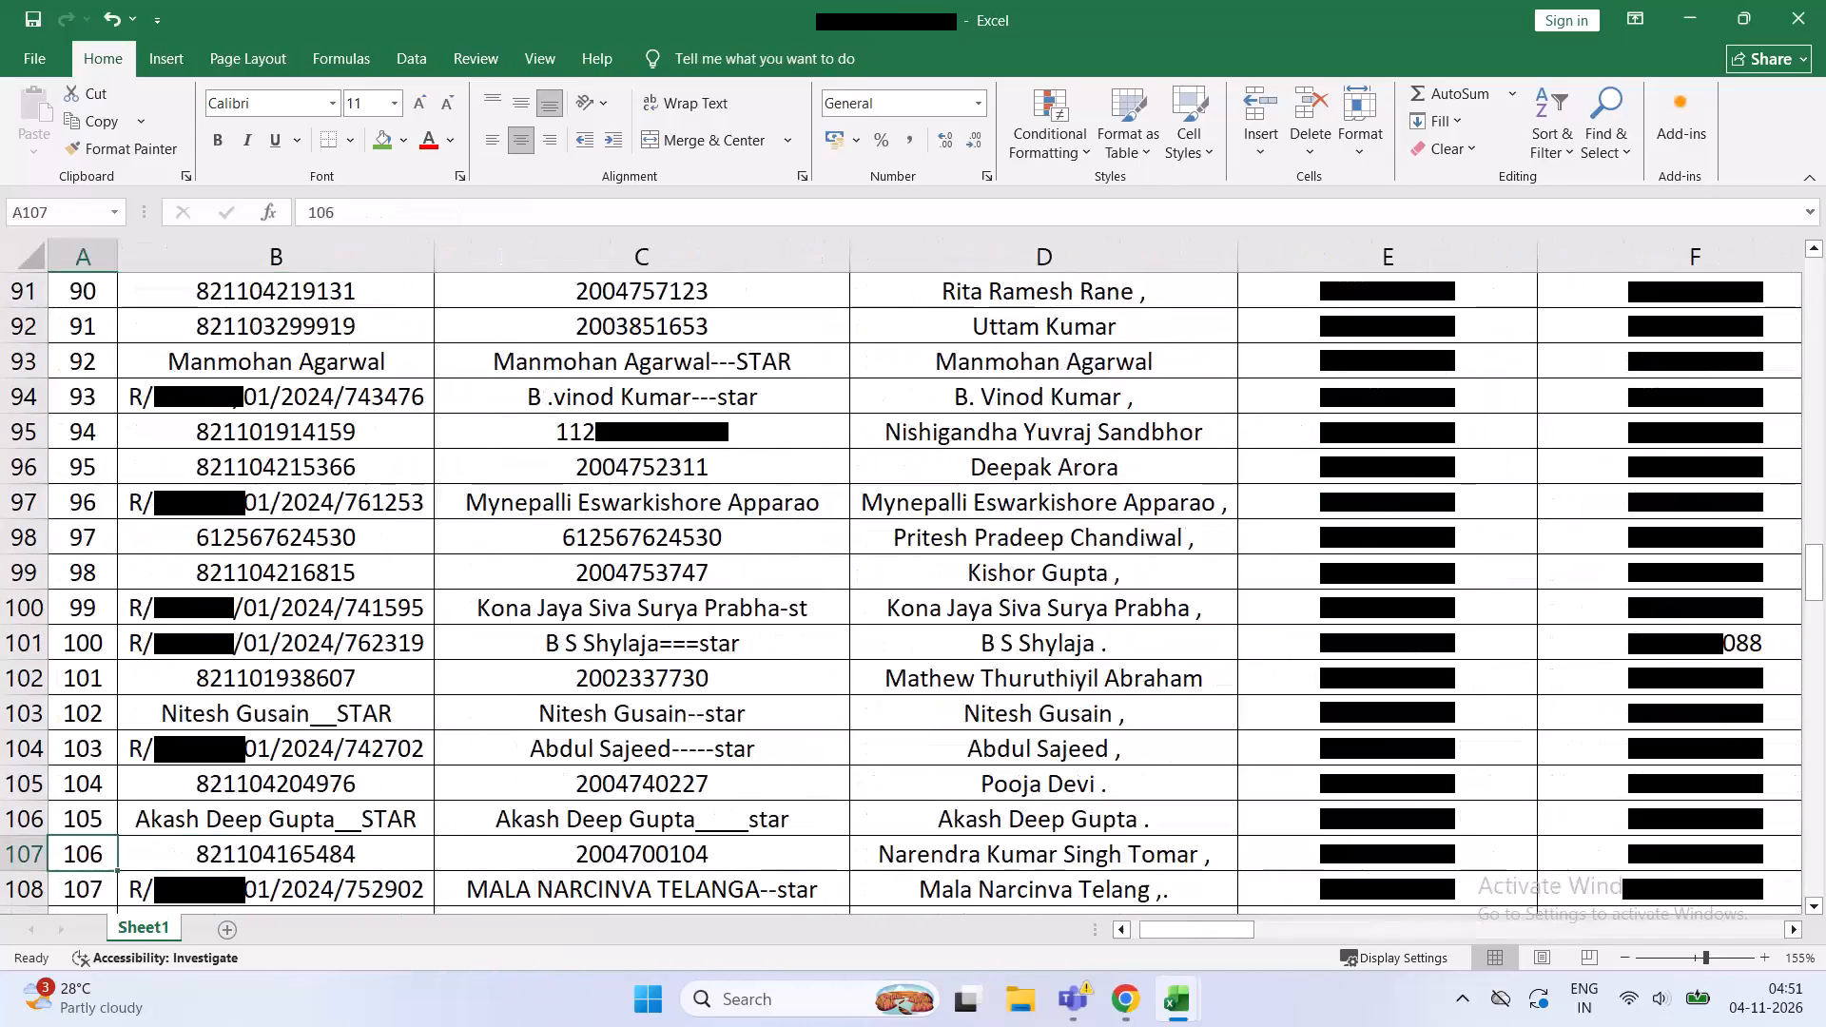
Review row 107 from the serial number through the customer name to the contact number in column E.
key(Right)
key(Right)
key(Right)
key(Right)
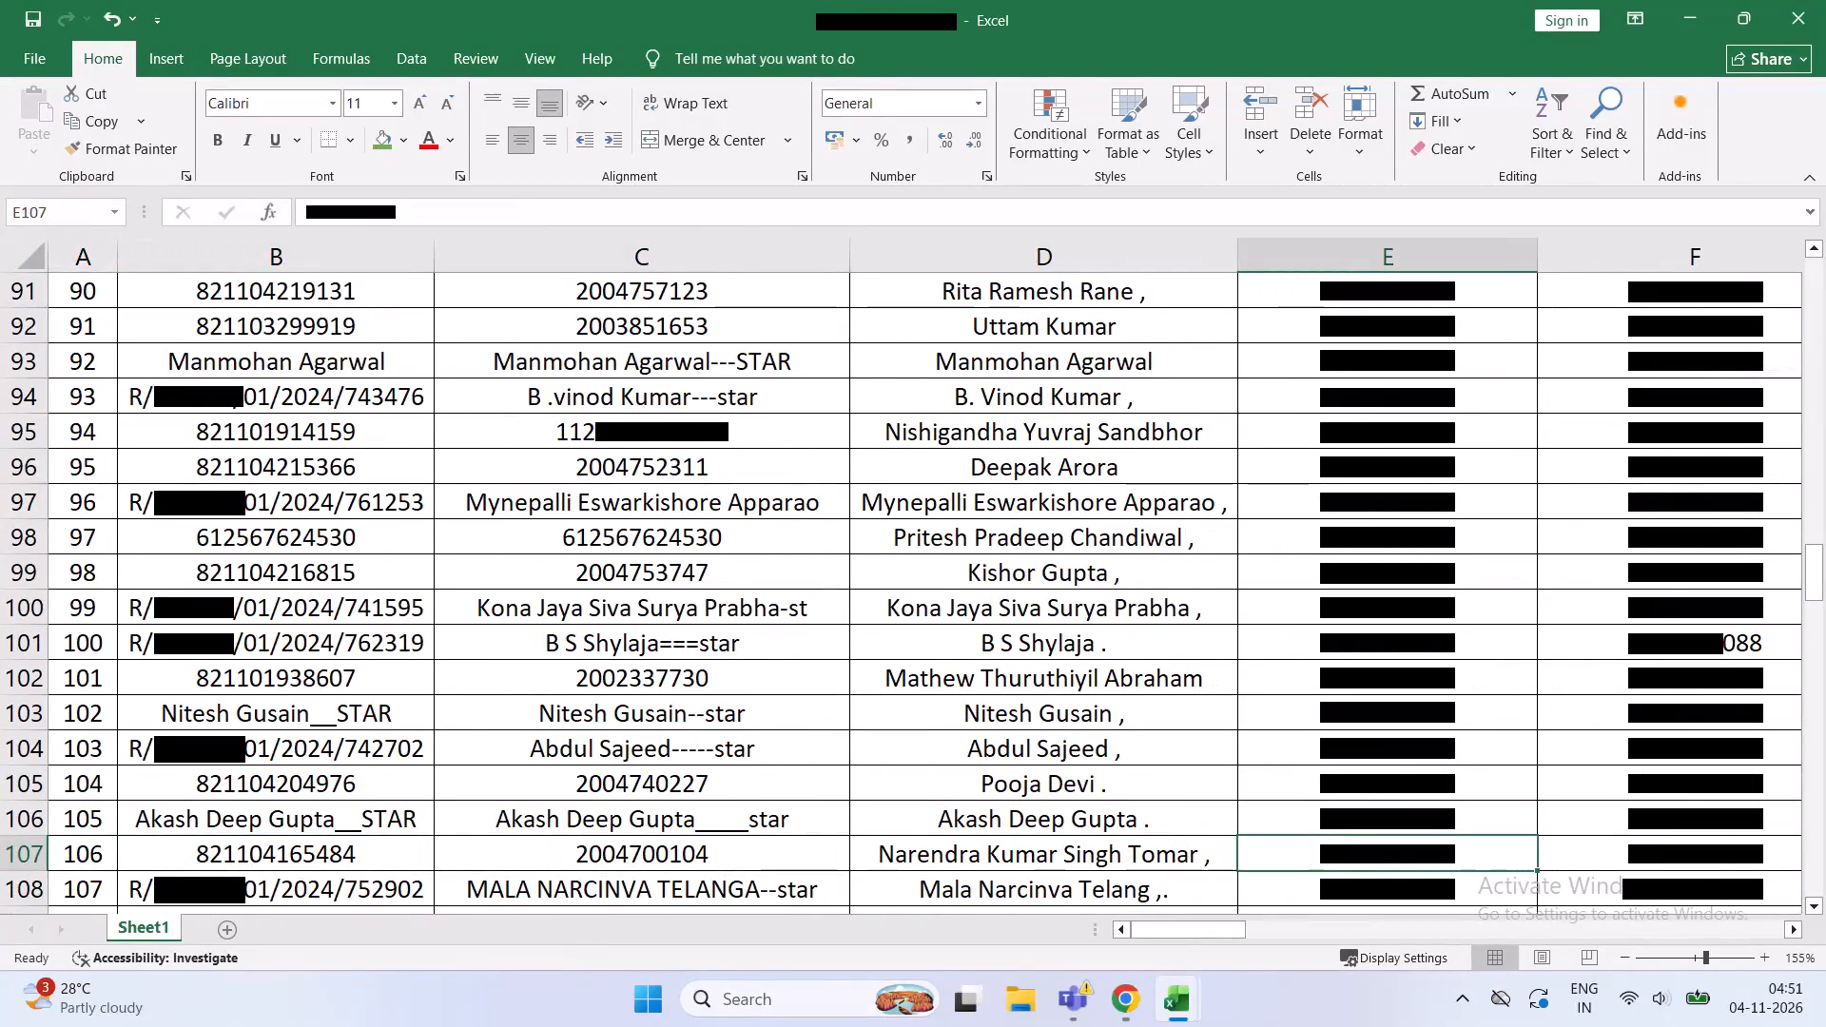
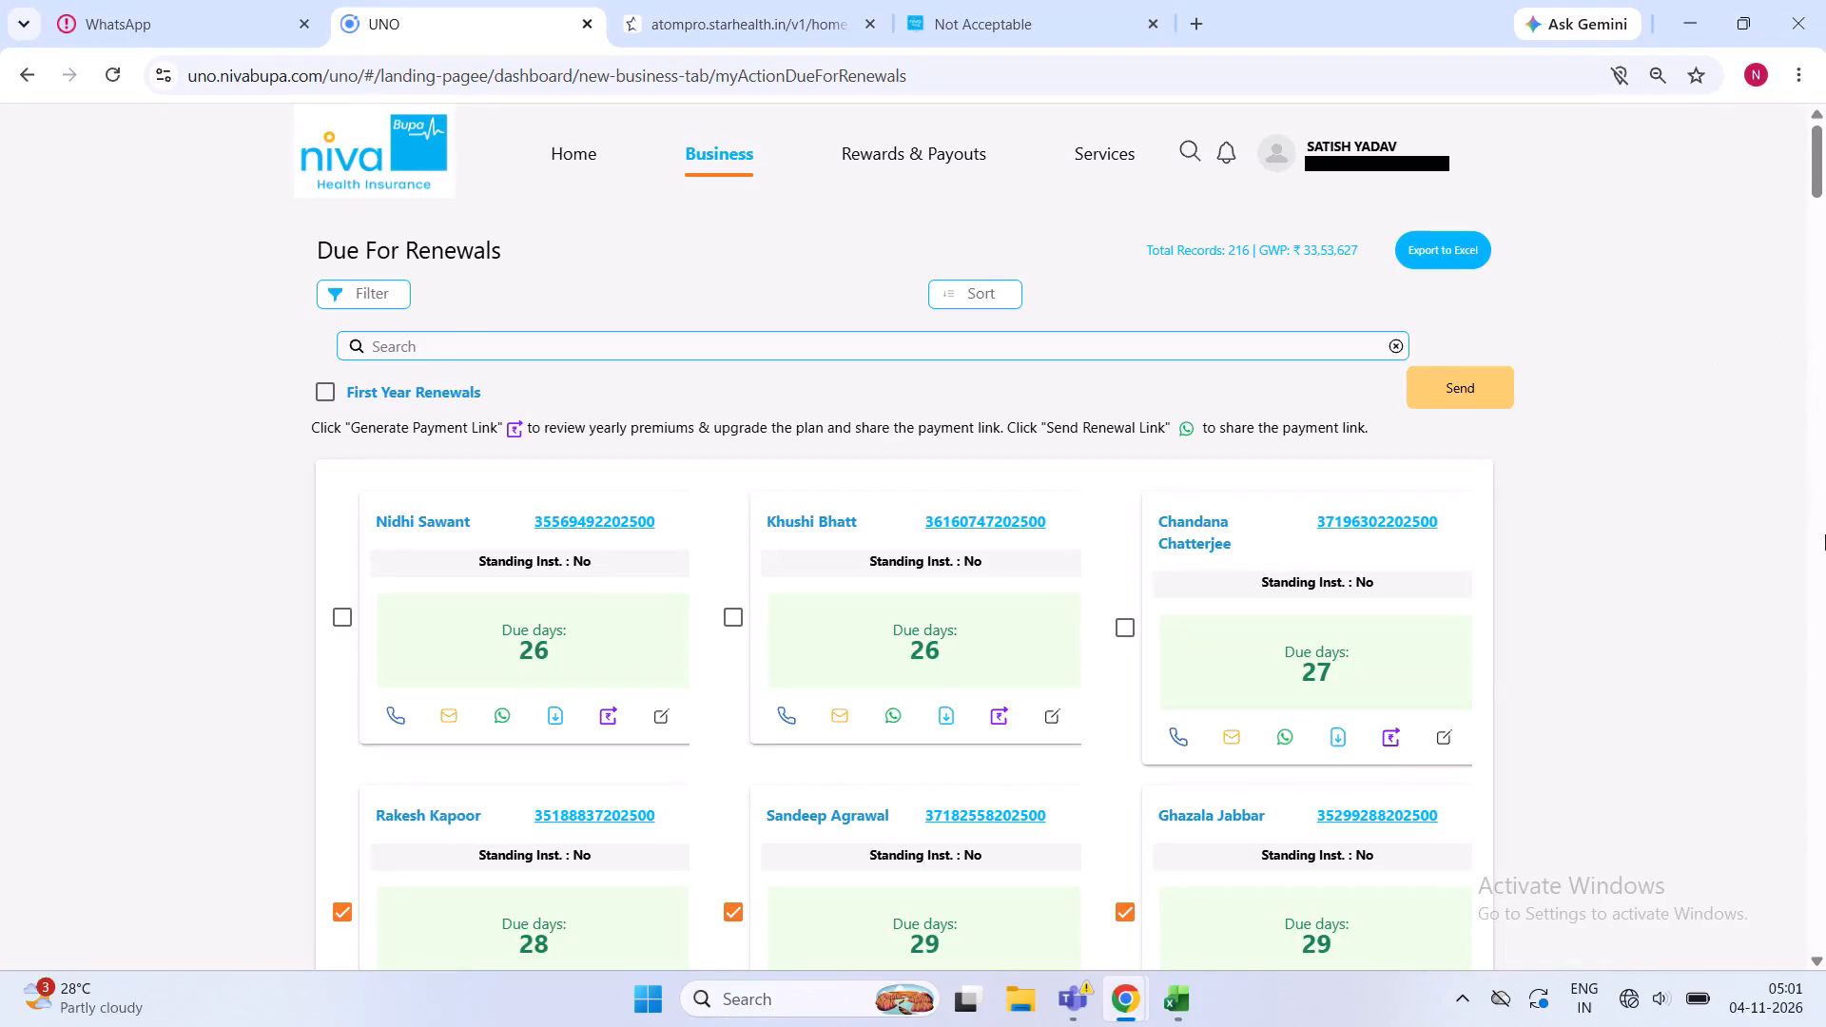
Switch to the browser and reload the Star Health home page and the Niva Bupa Due For Renewals page.
click(733, 0)
click(110, 70)
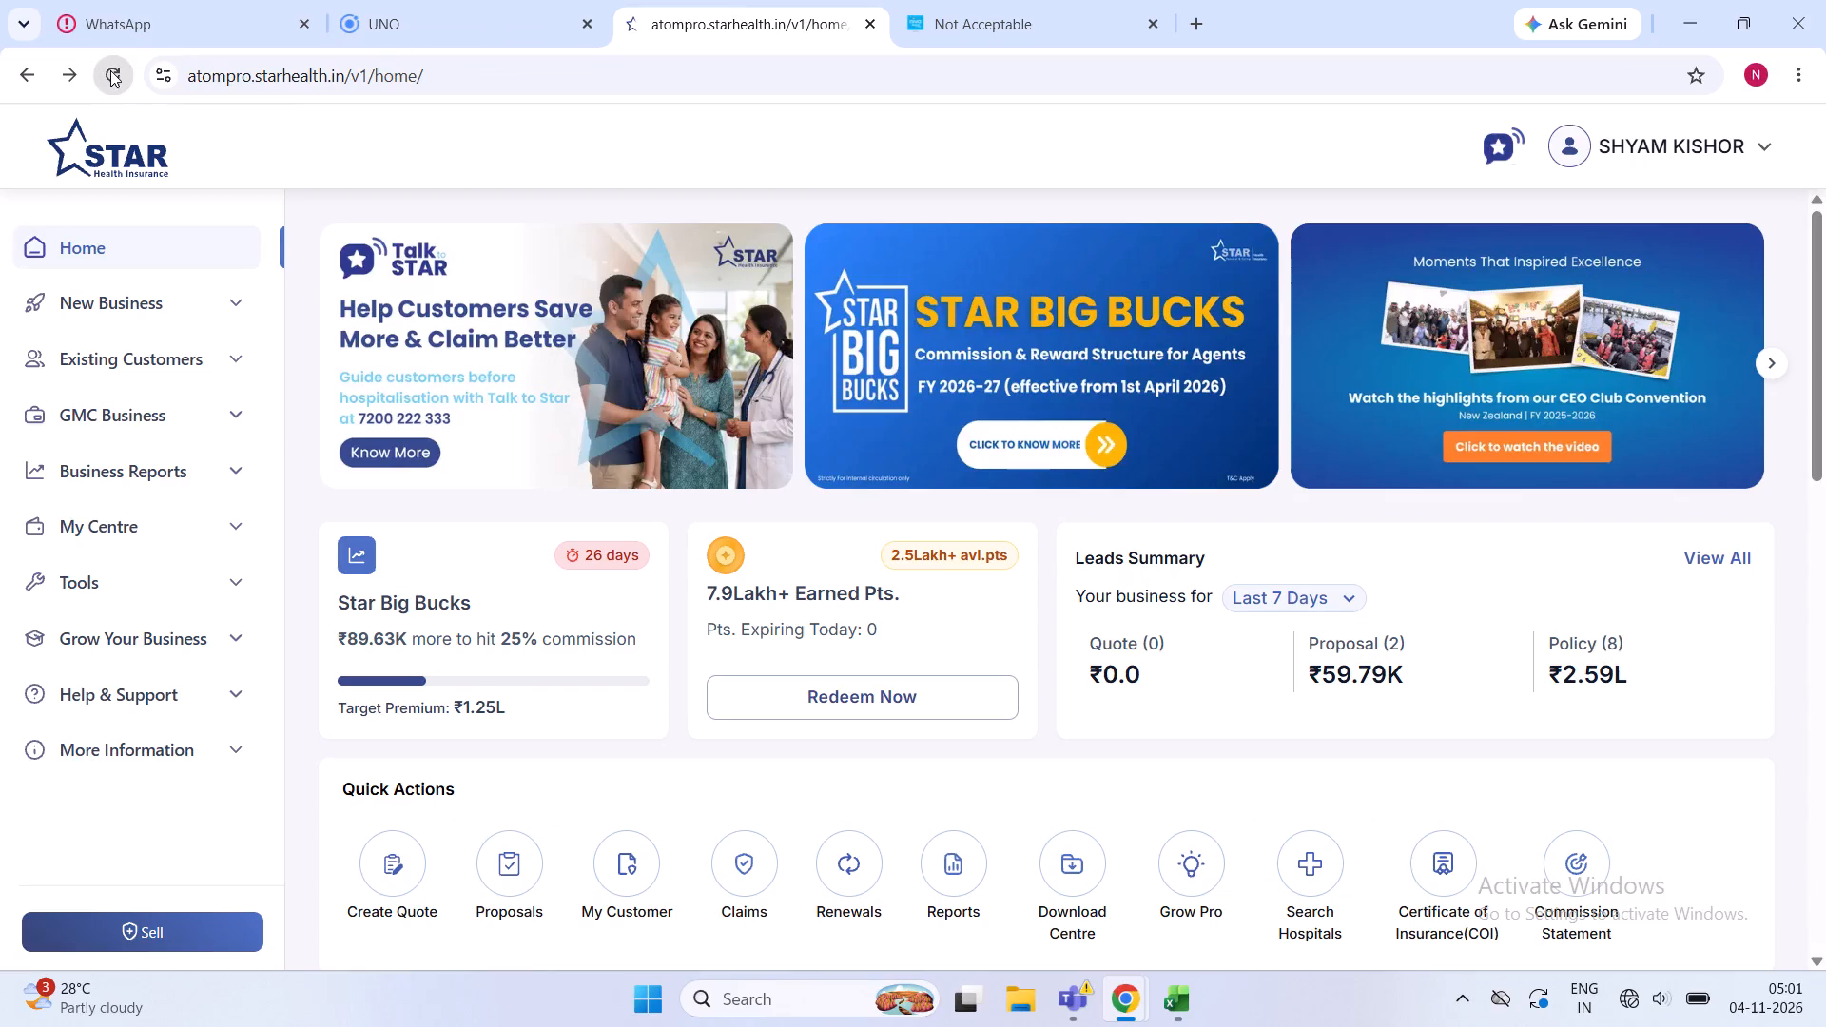
click(437, 0)
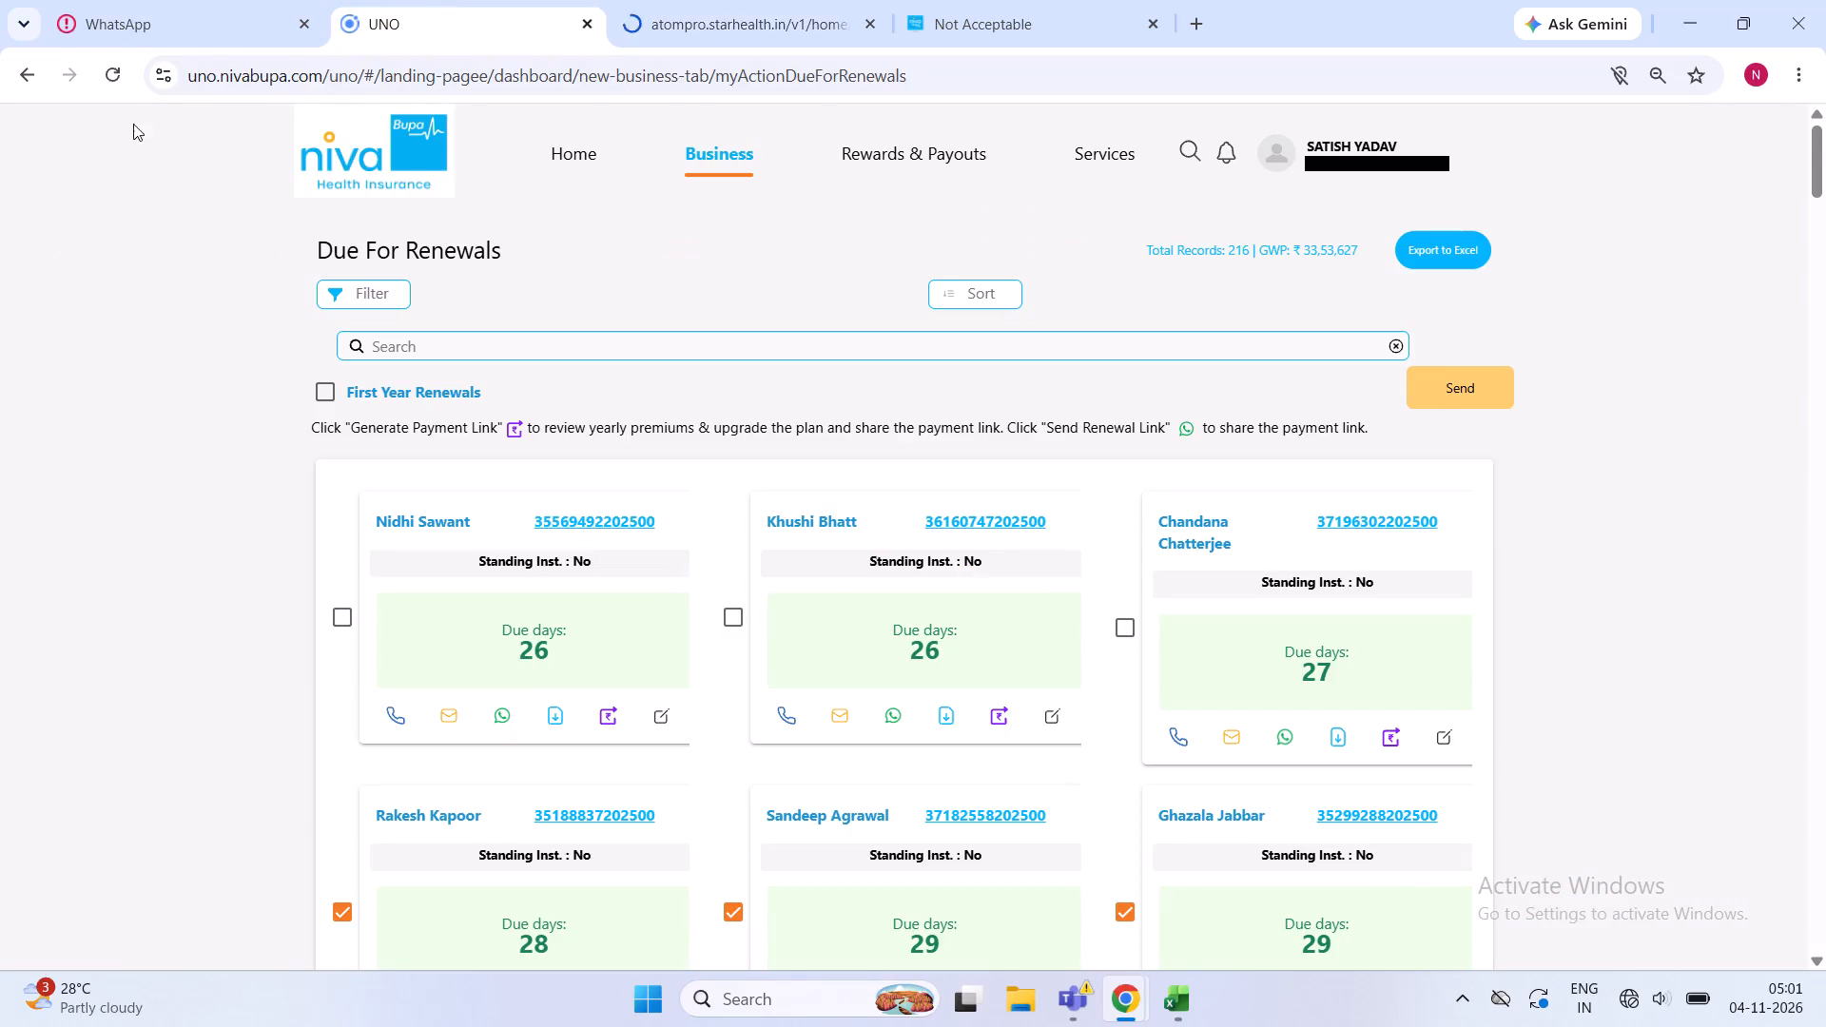
click(110, 74)
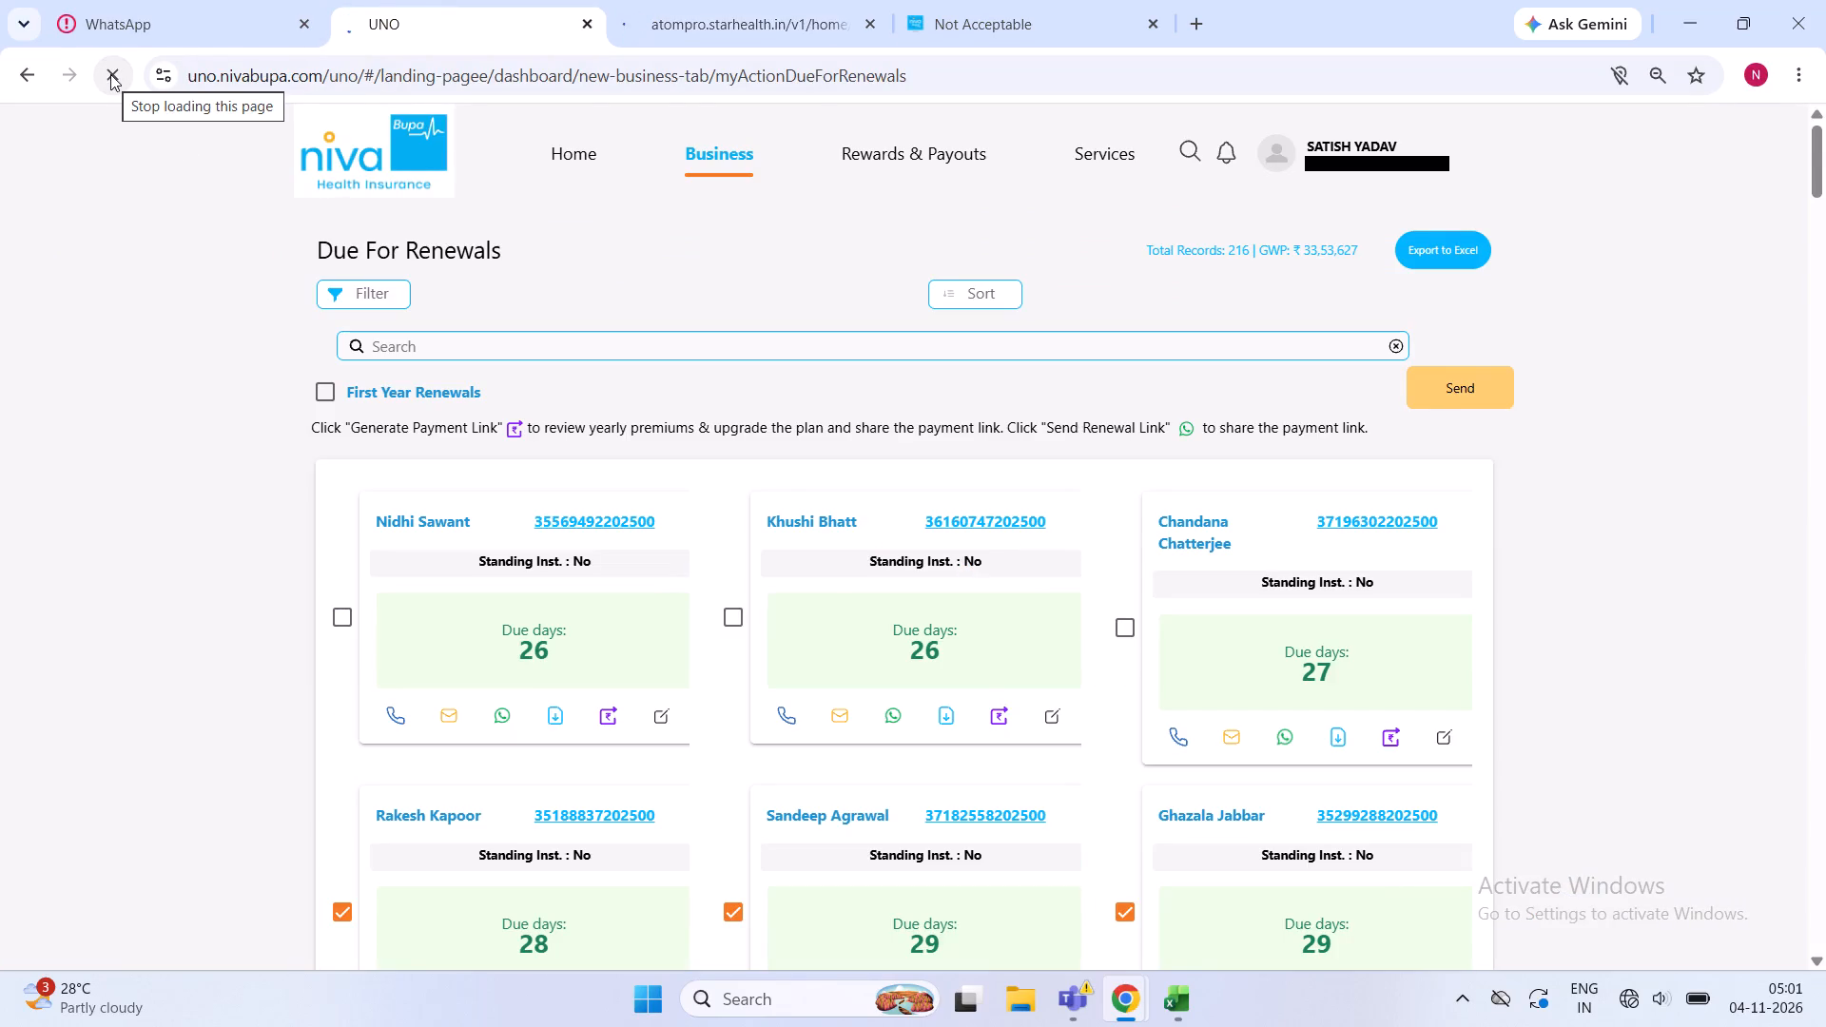
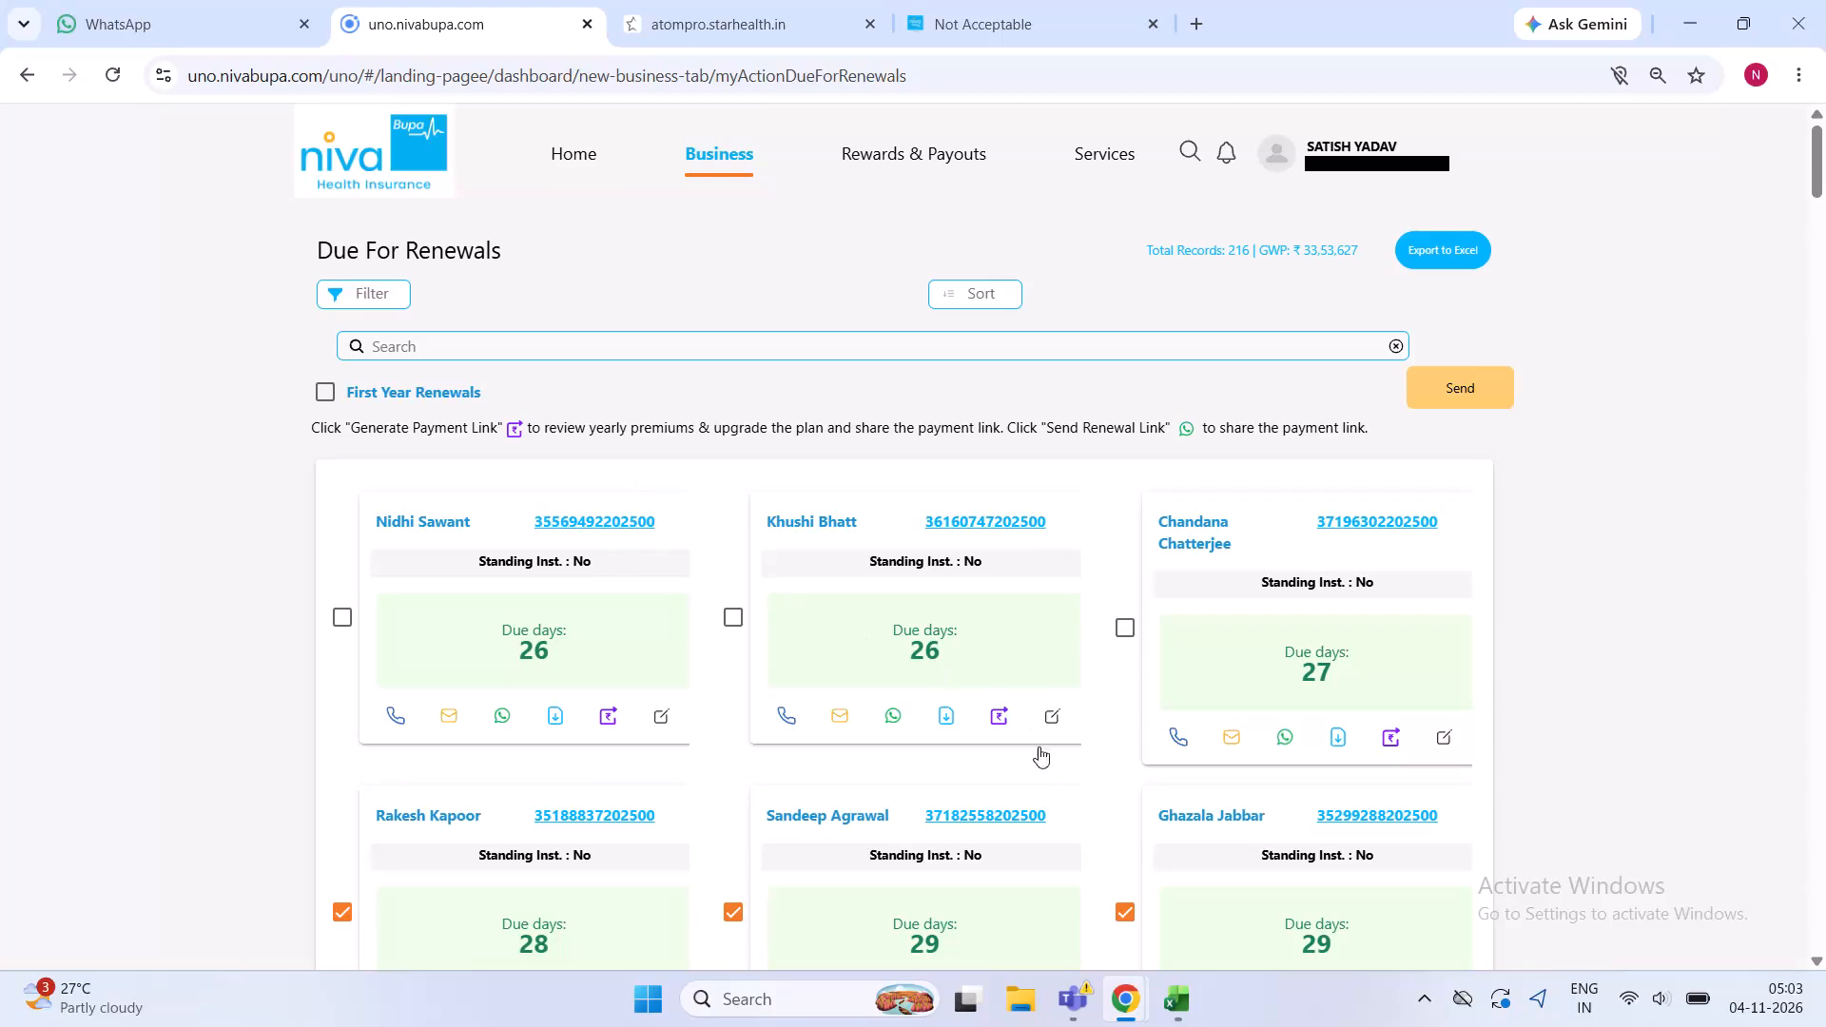
Switch back to the renewal calling sheet in Excel and select the customer name cell in row 102.
click(1173, 990)
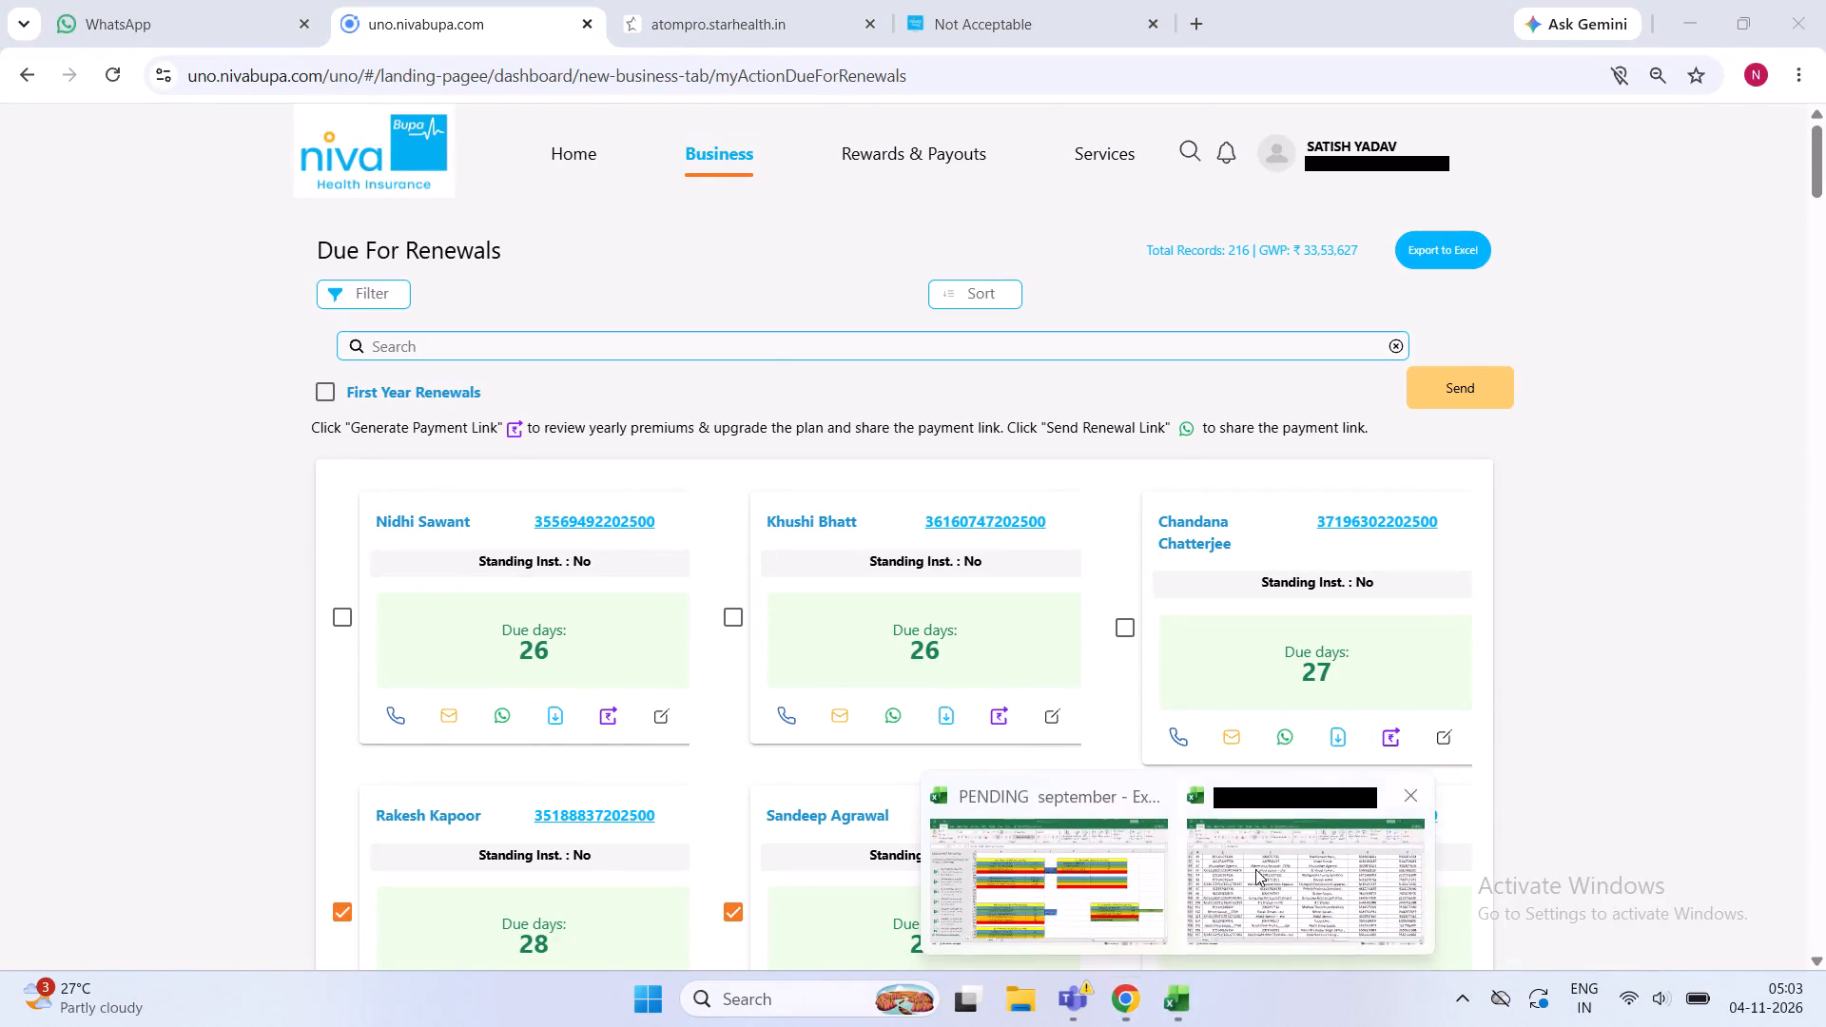
click(1265, 862)
click(1128, 686)
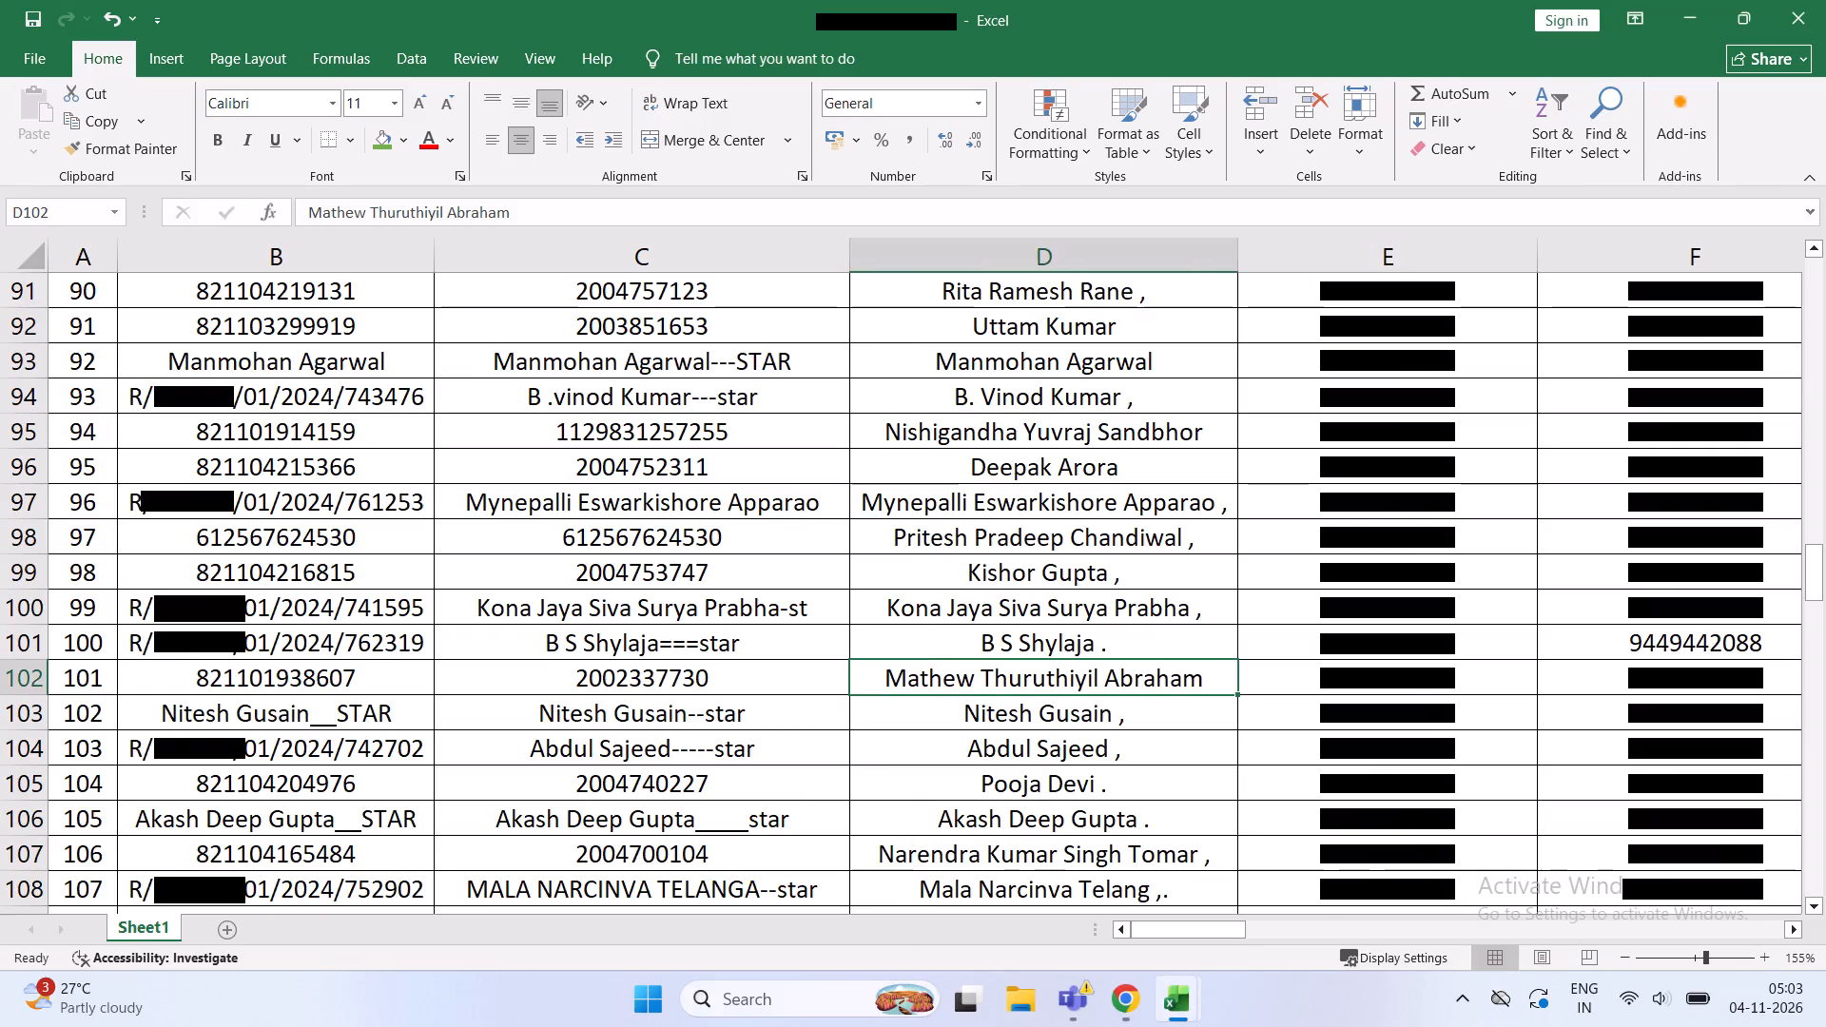
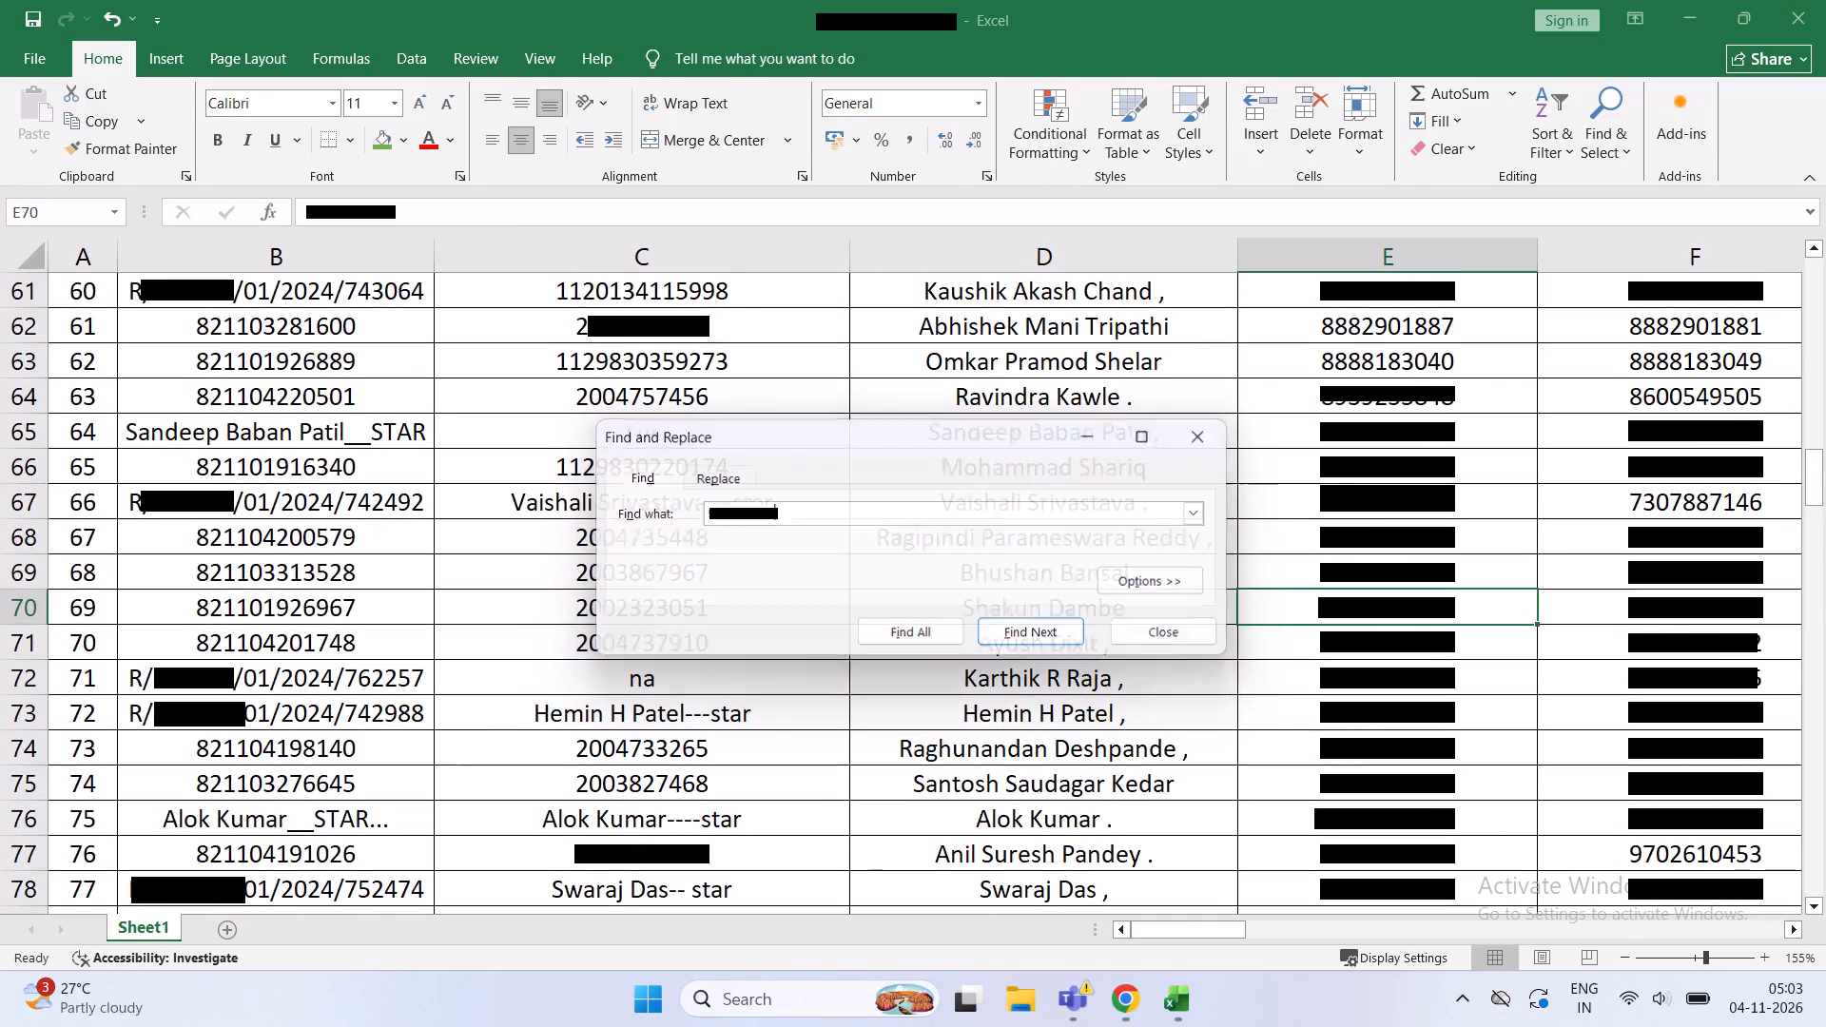
In the renewal workbook, examine the row 70 record's contact numbers, insurer and plan details.
key(Right)
key(Right)
key(Right)
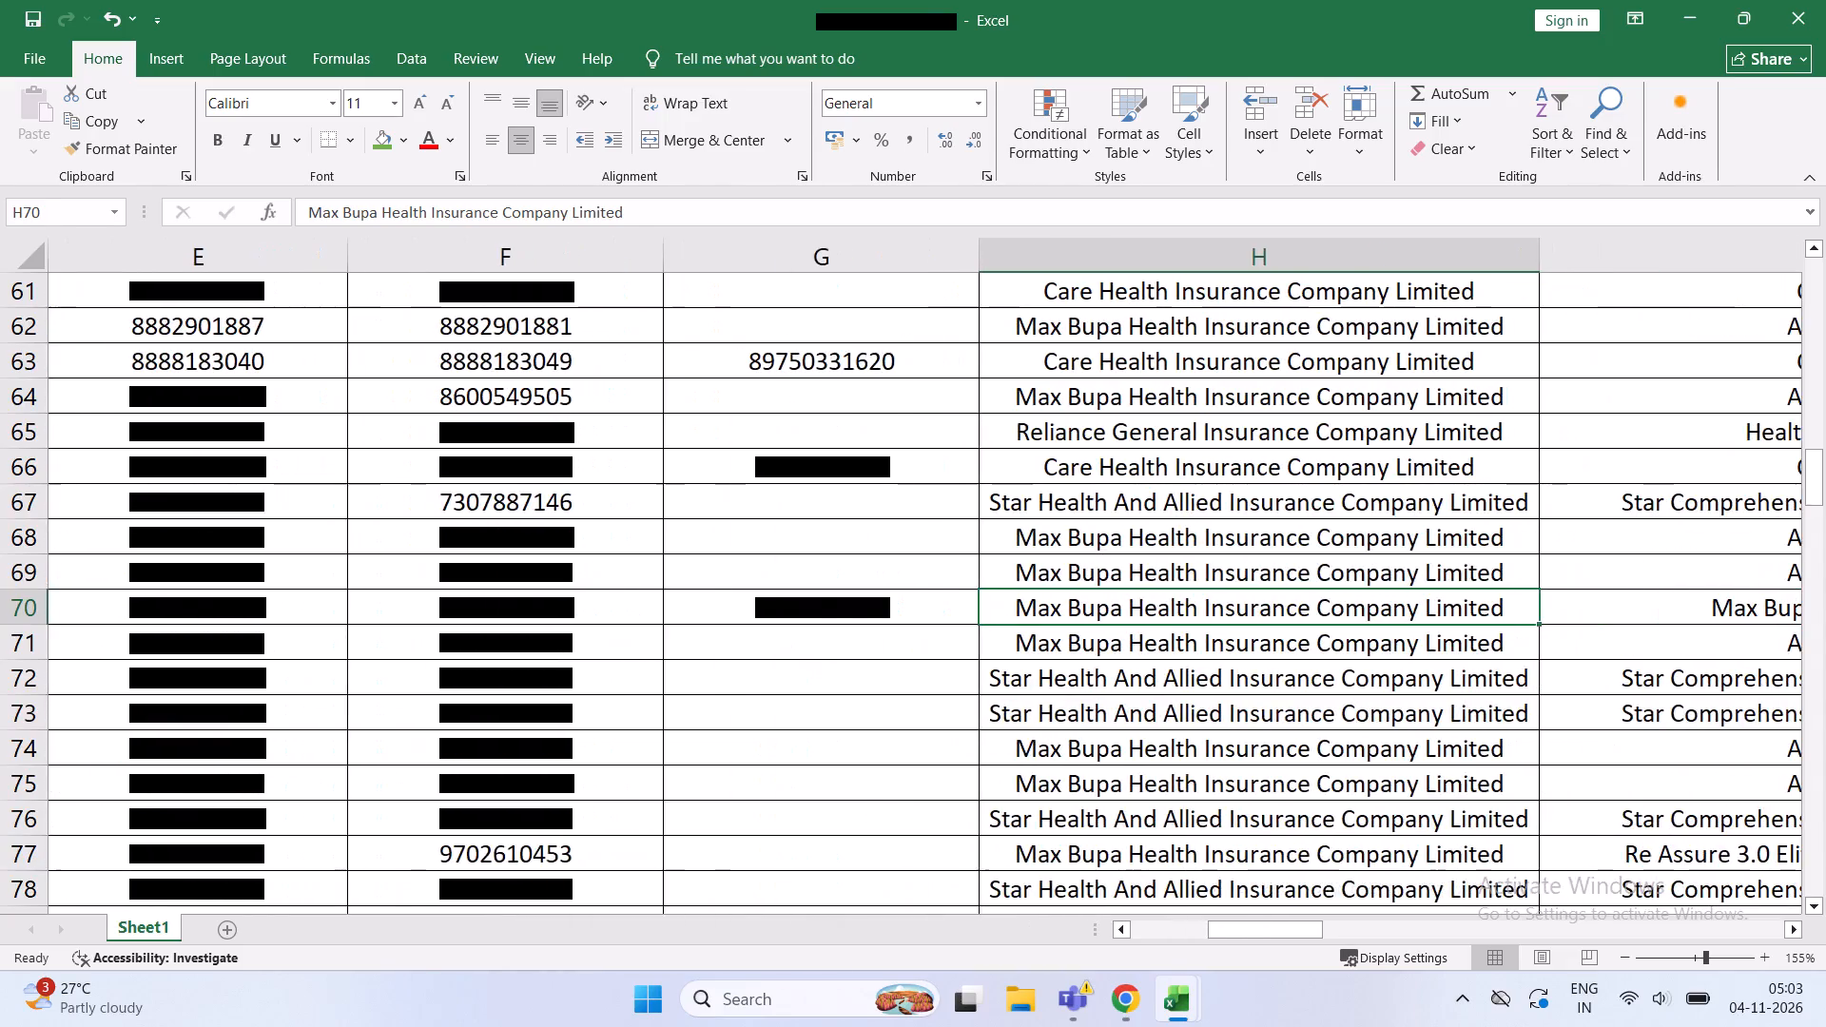
key(Right)
key(Right)
key(Left)
key(Left)
key(Left)
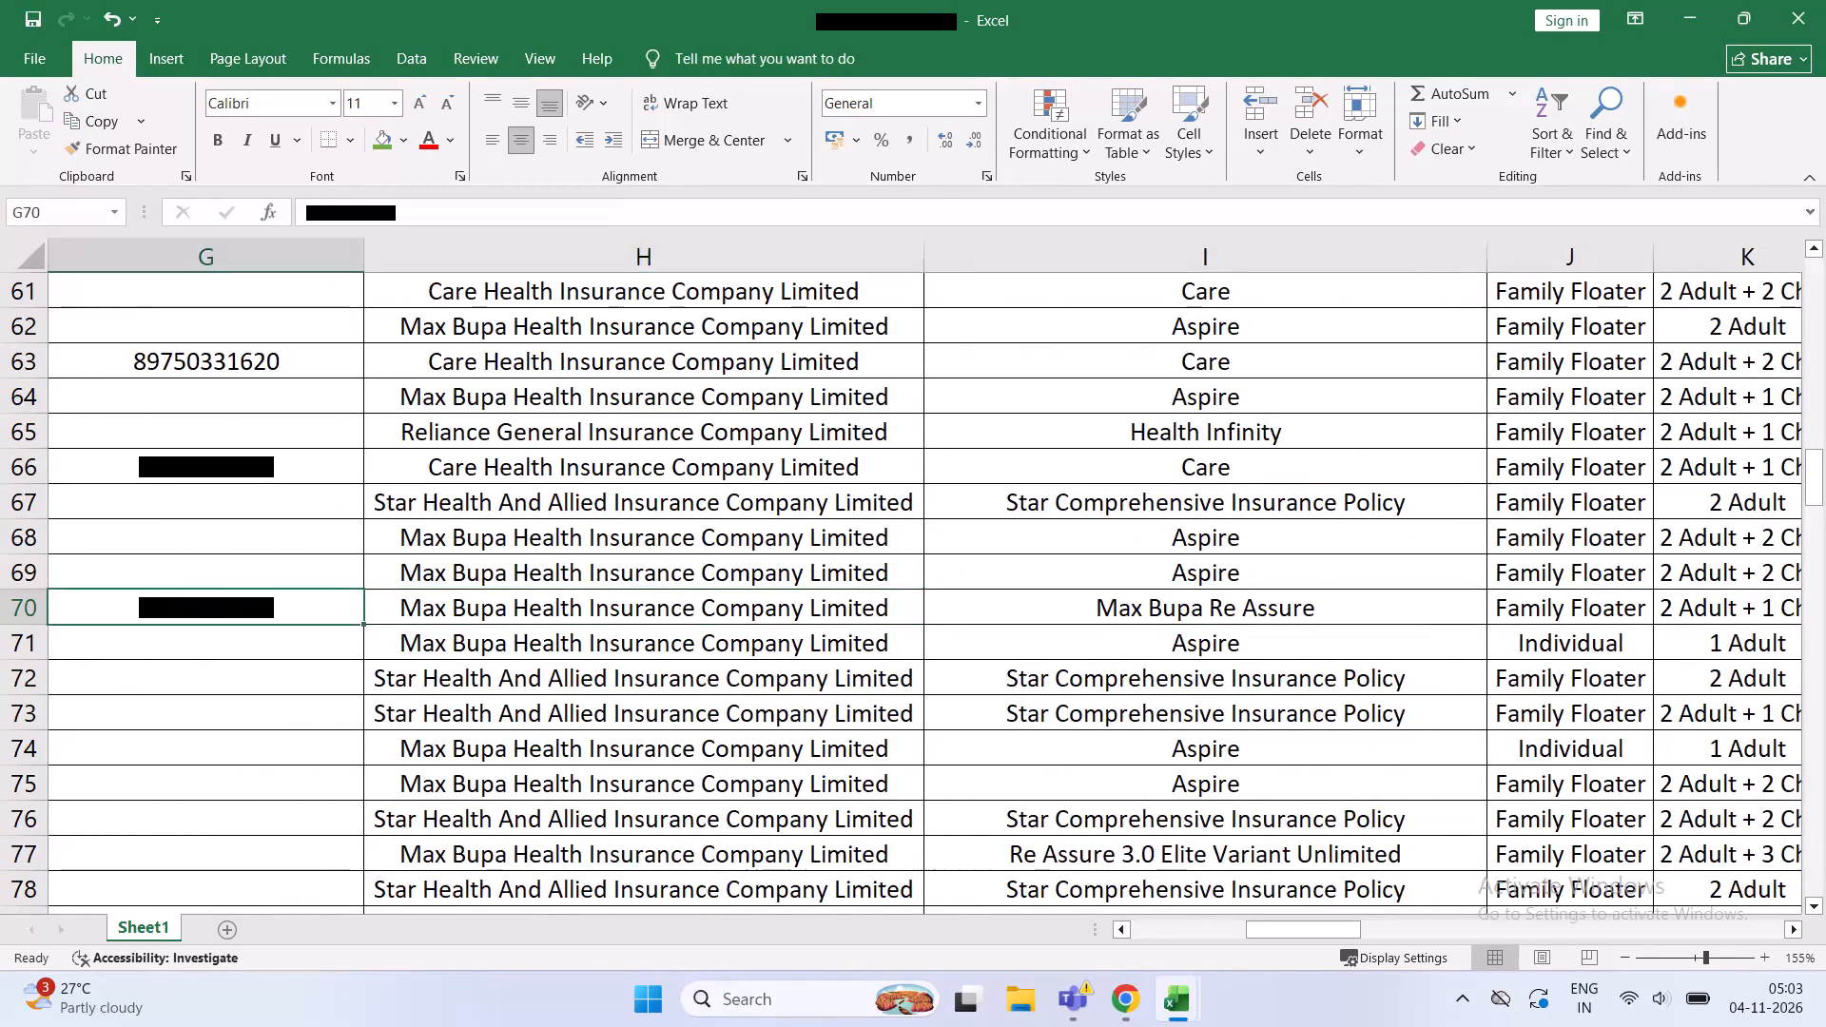
key(Right)
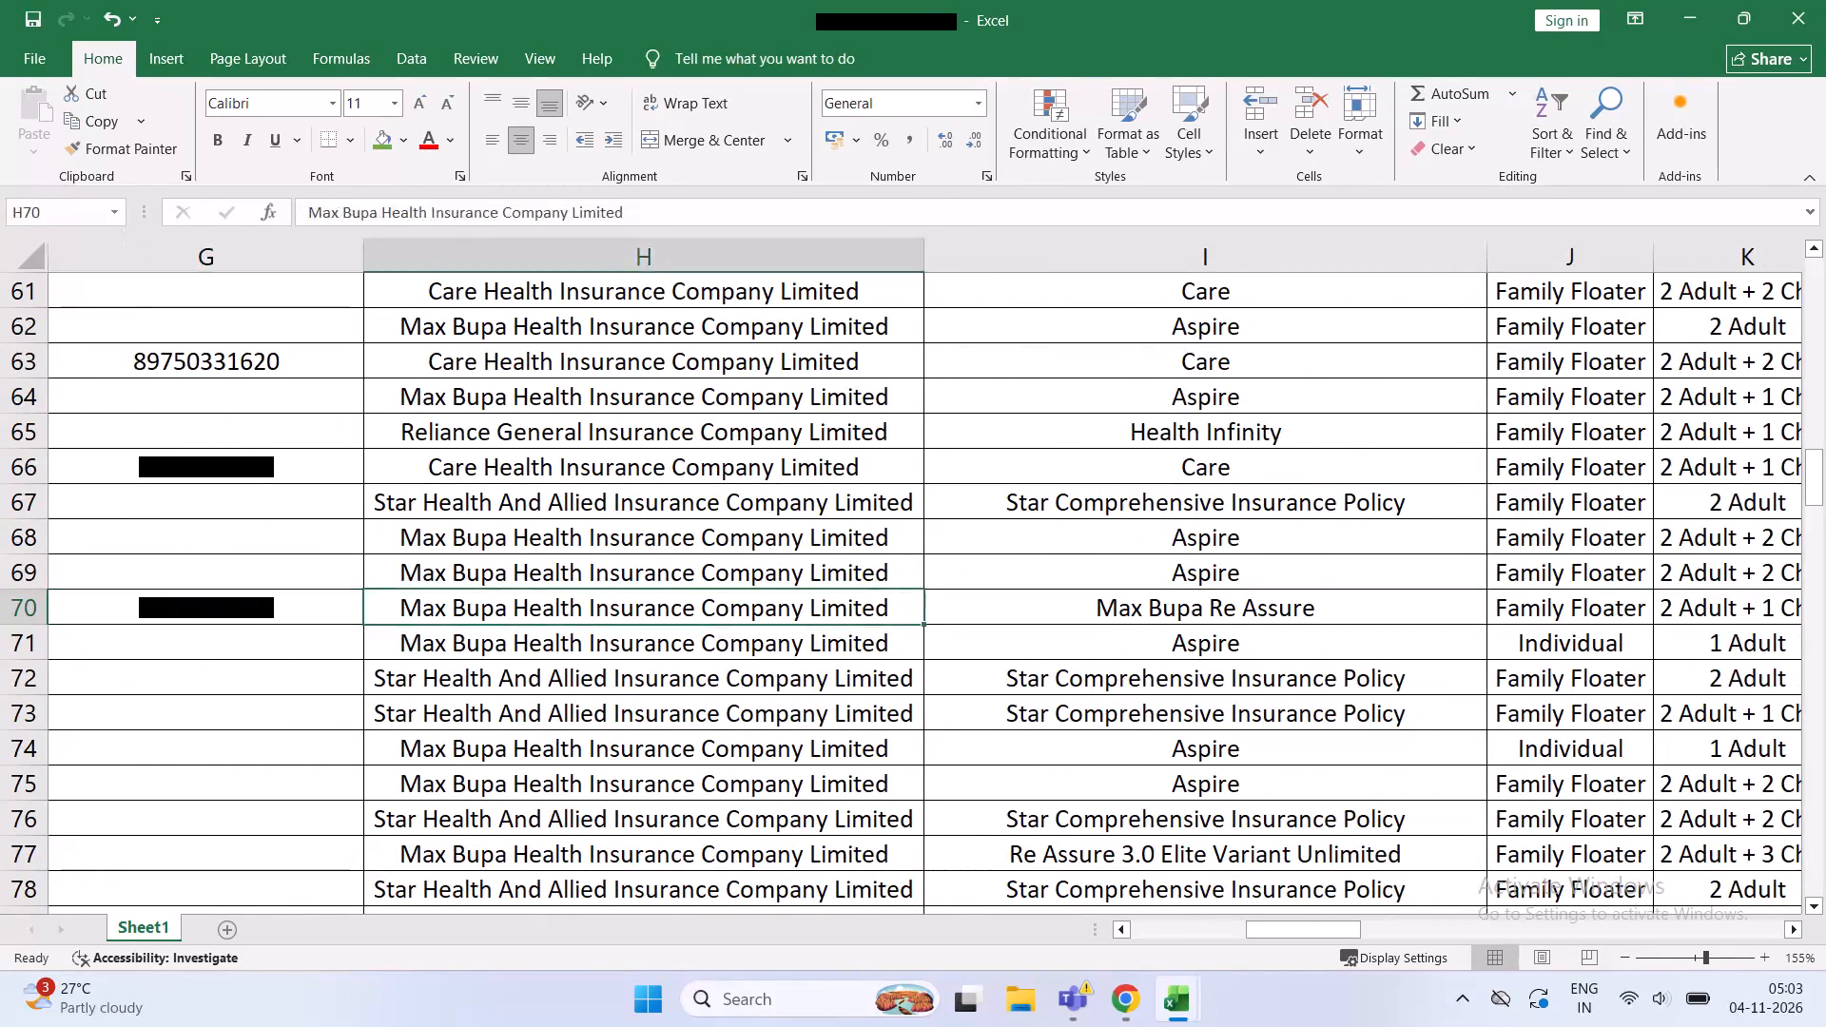
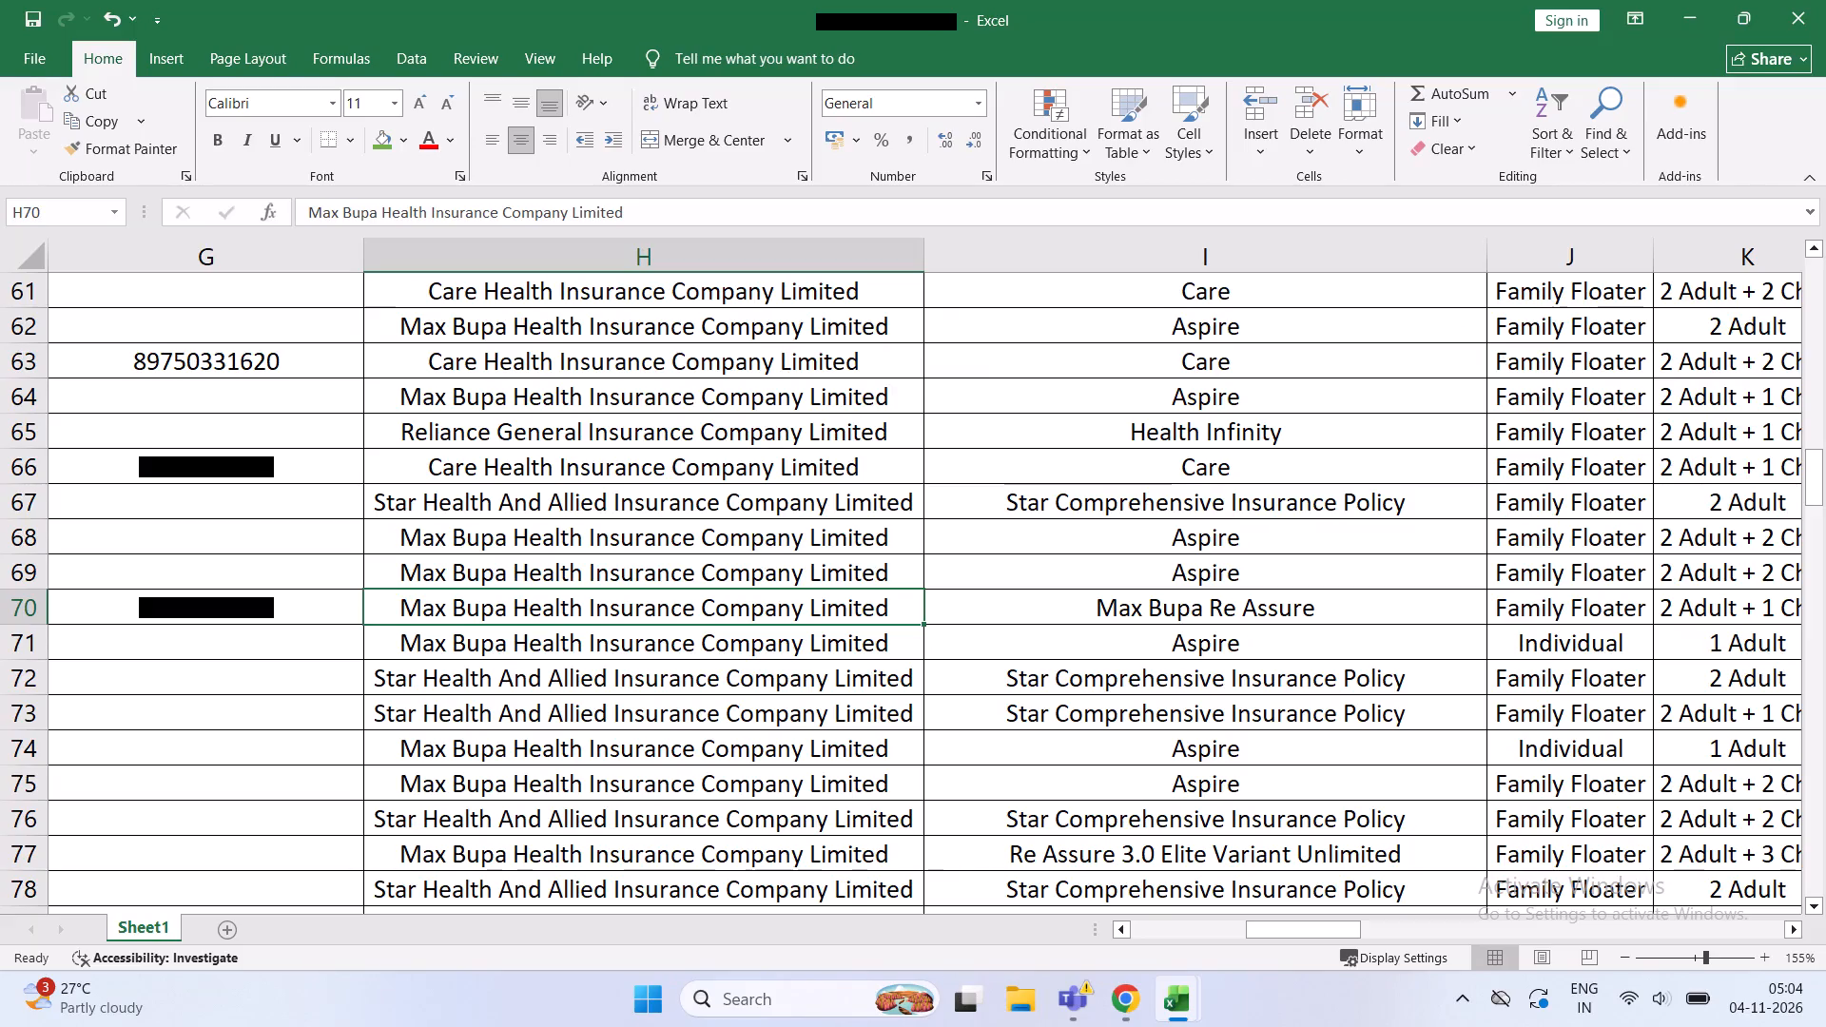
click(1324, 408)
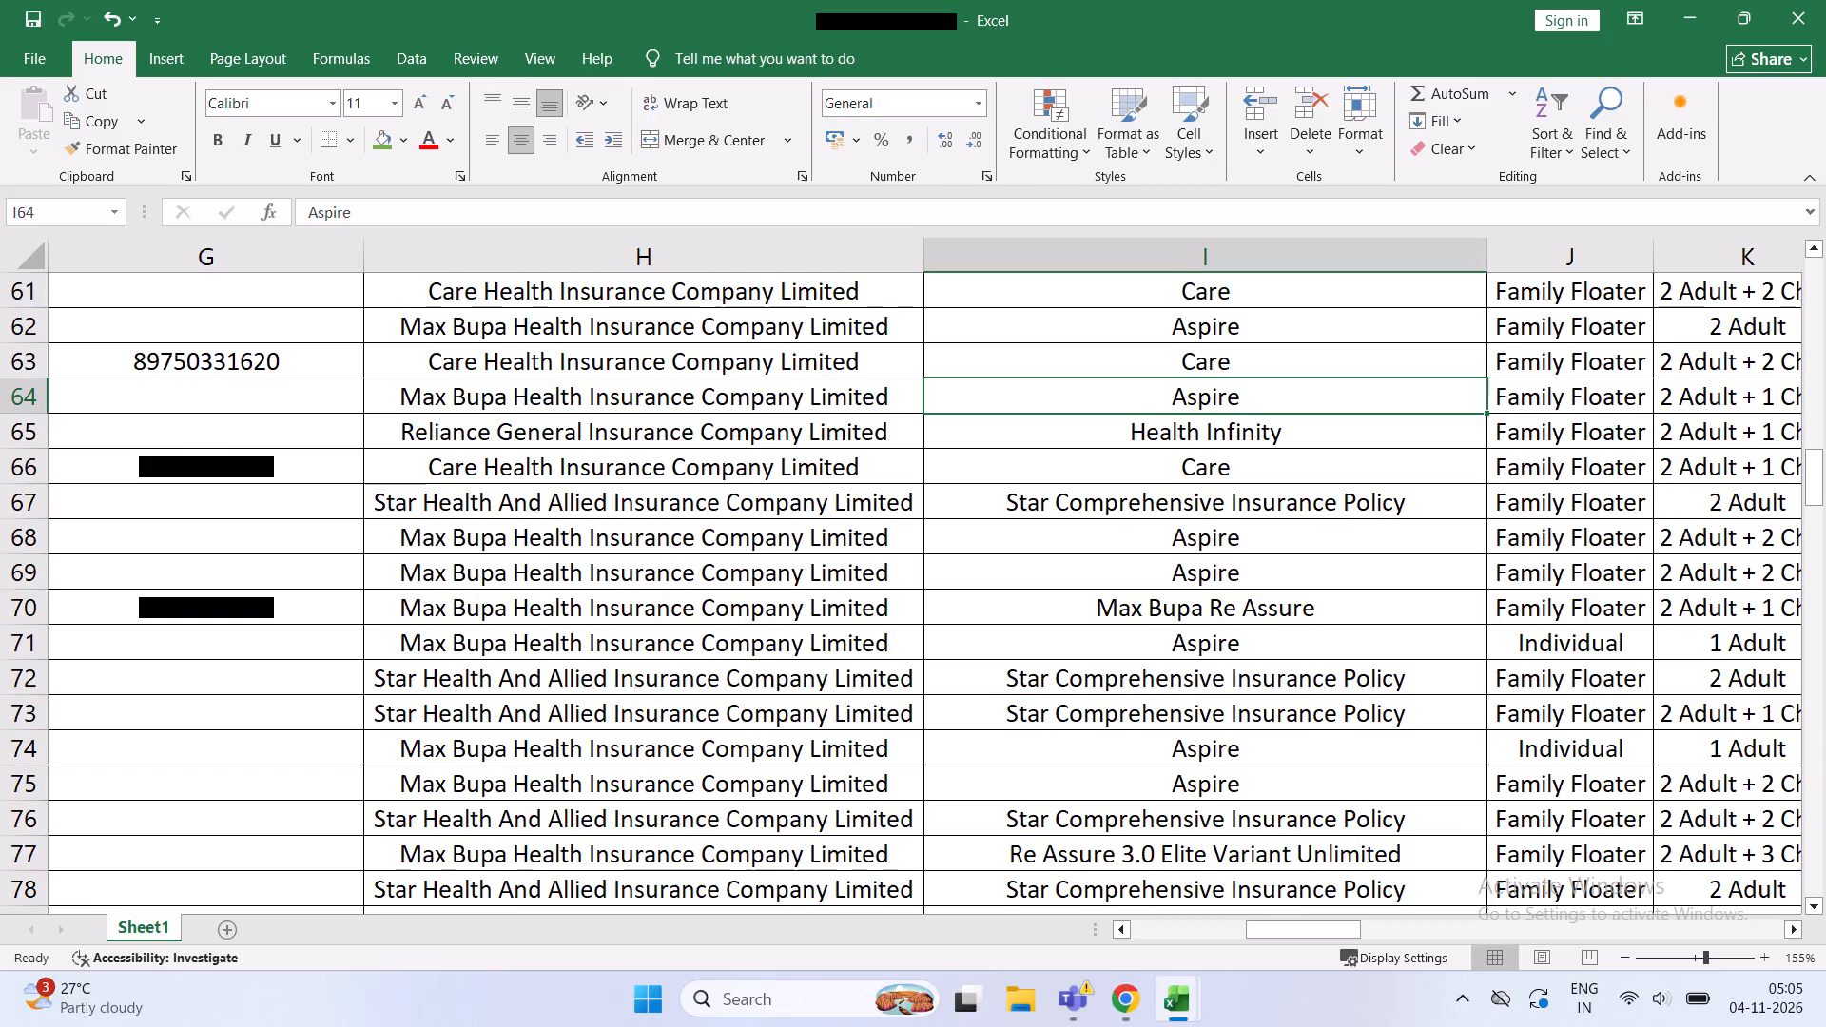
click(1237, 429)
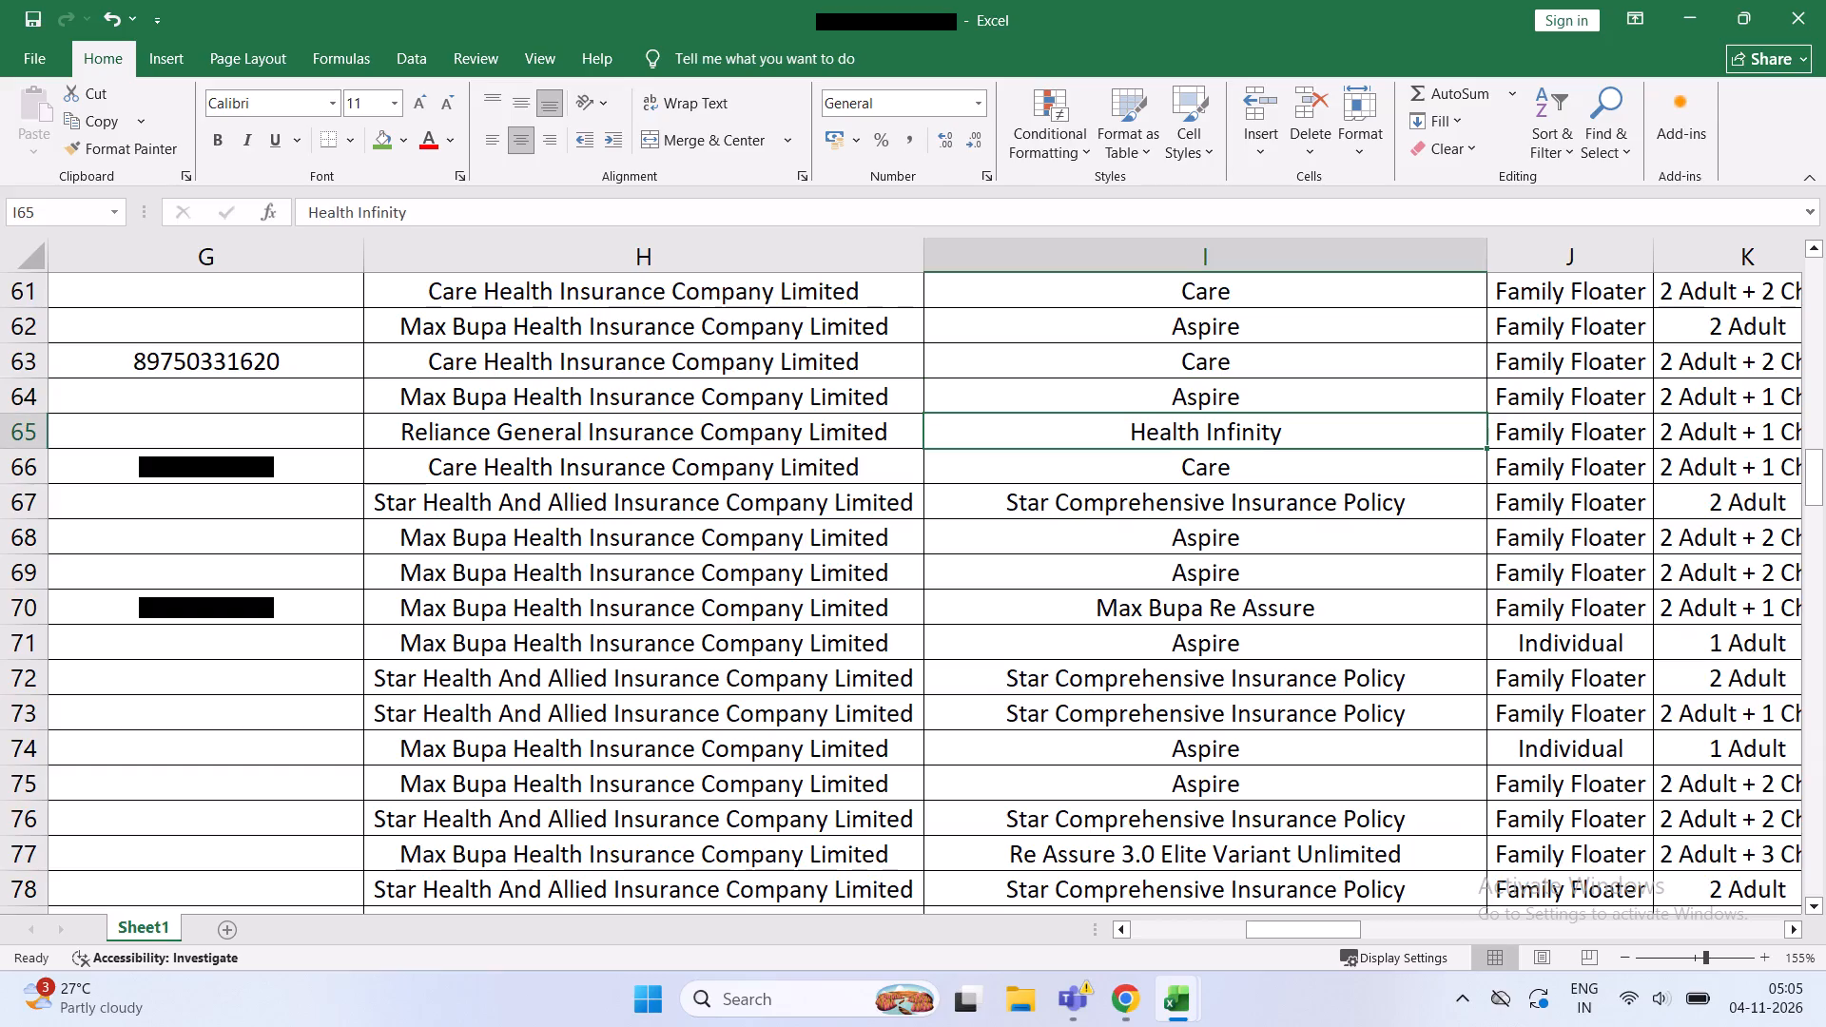
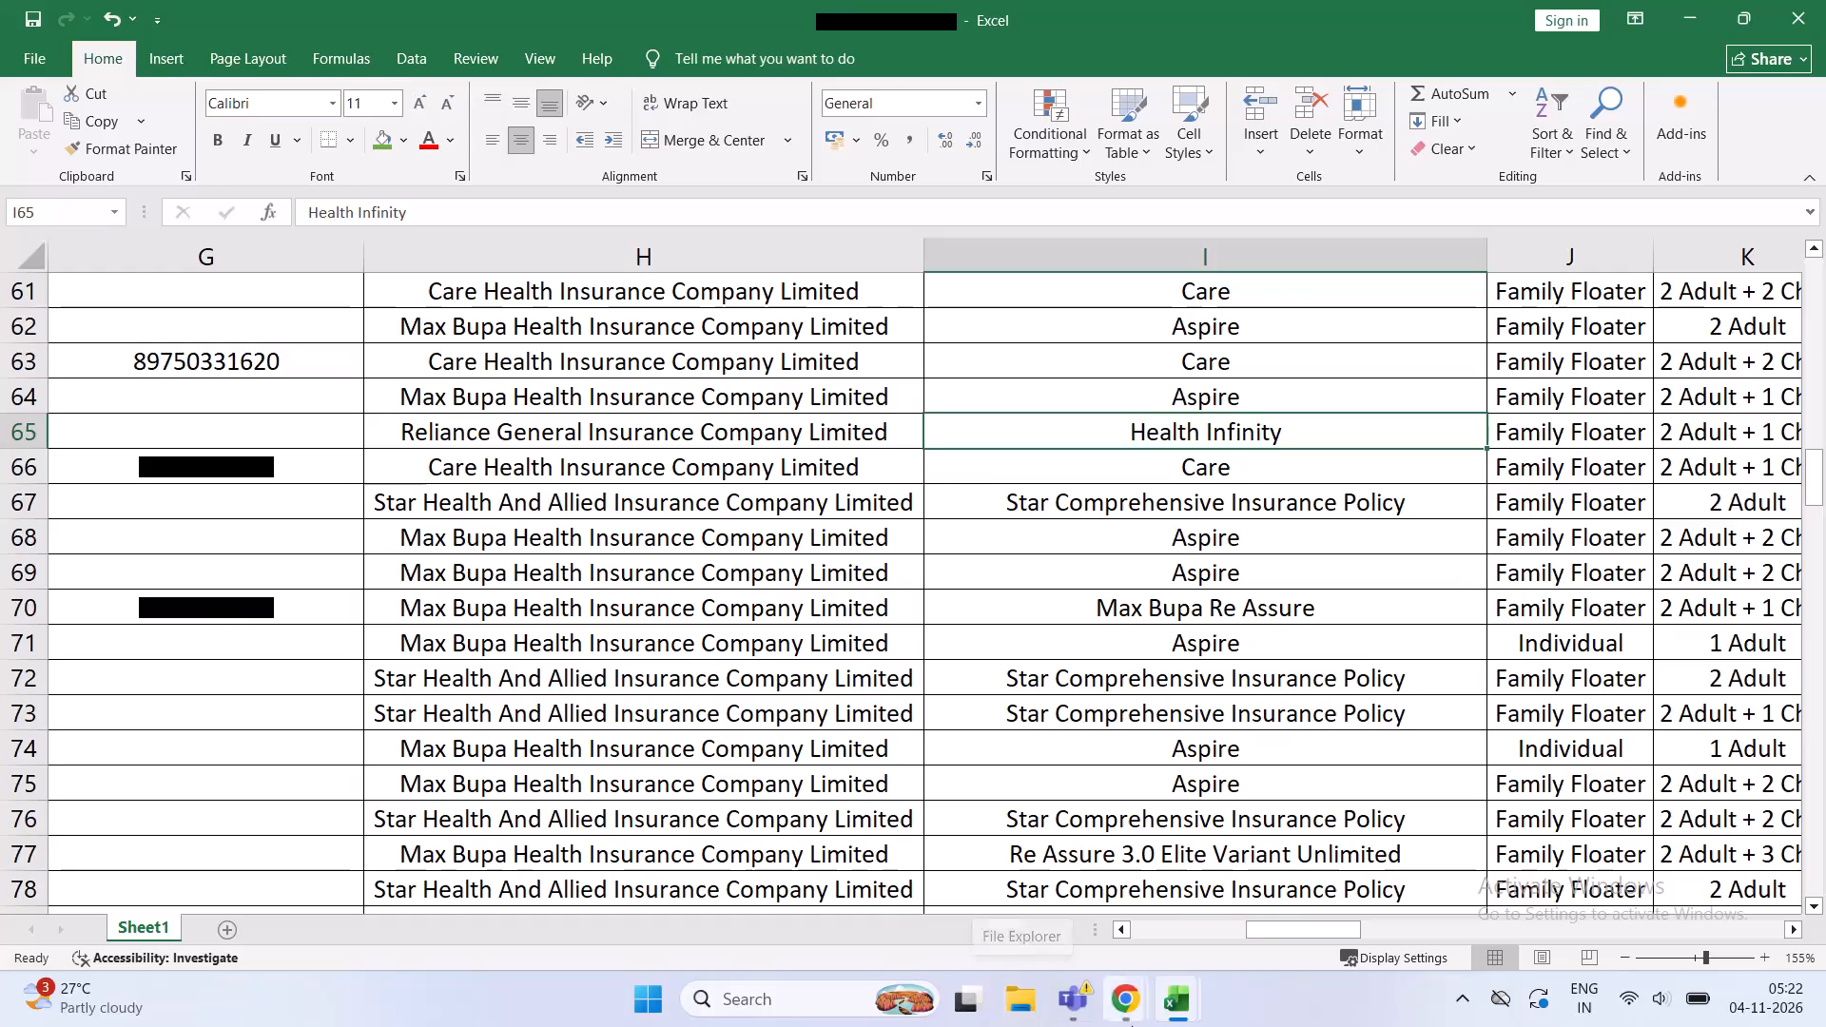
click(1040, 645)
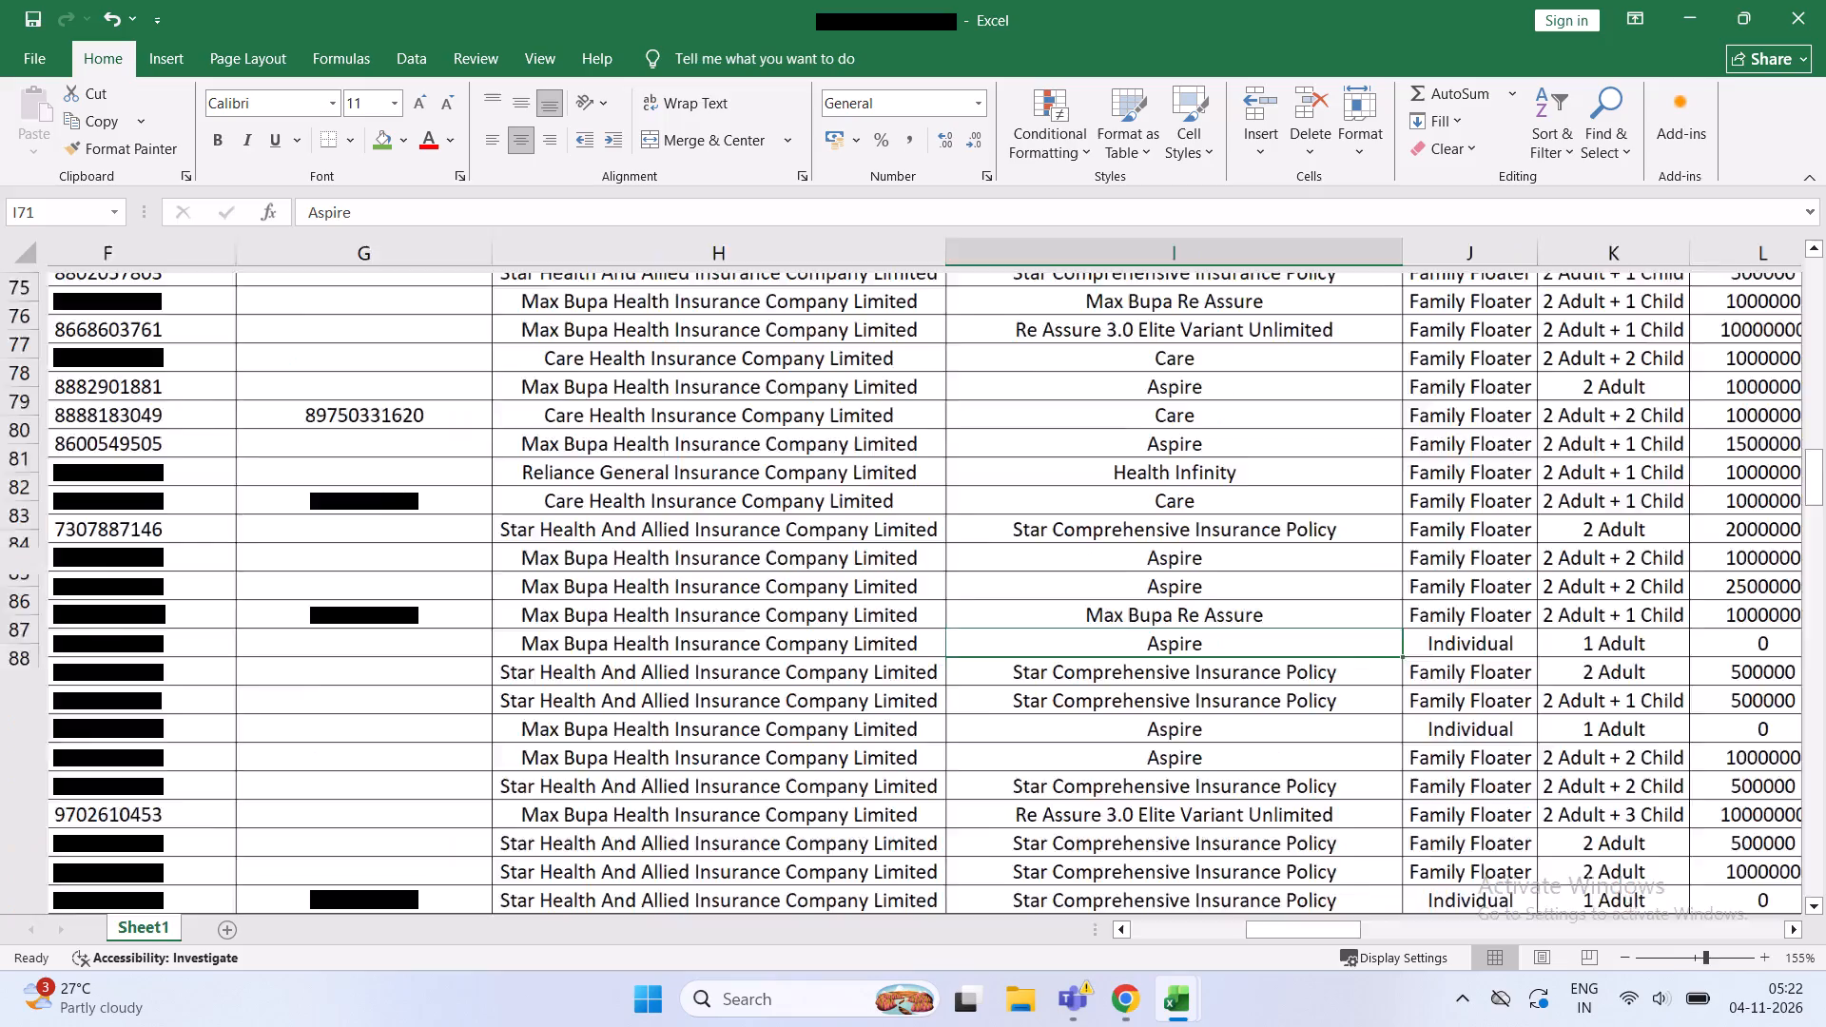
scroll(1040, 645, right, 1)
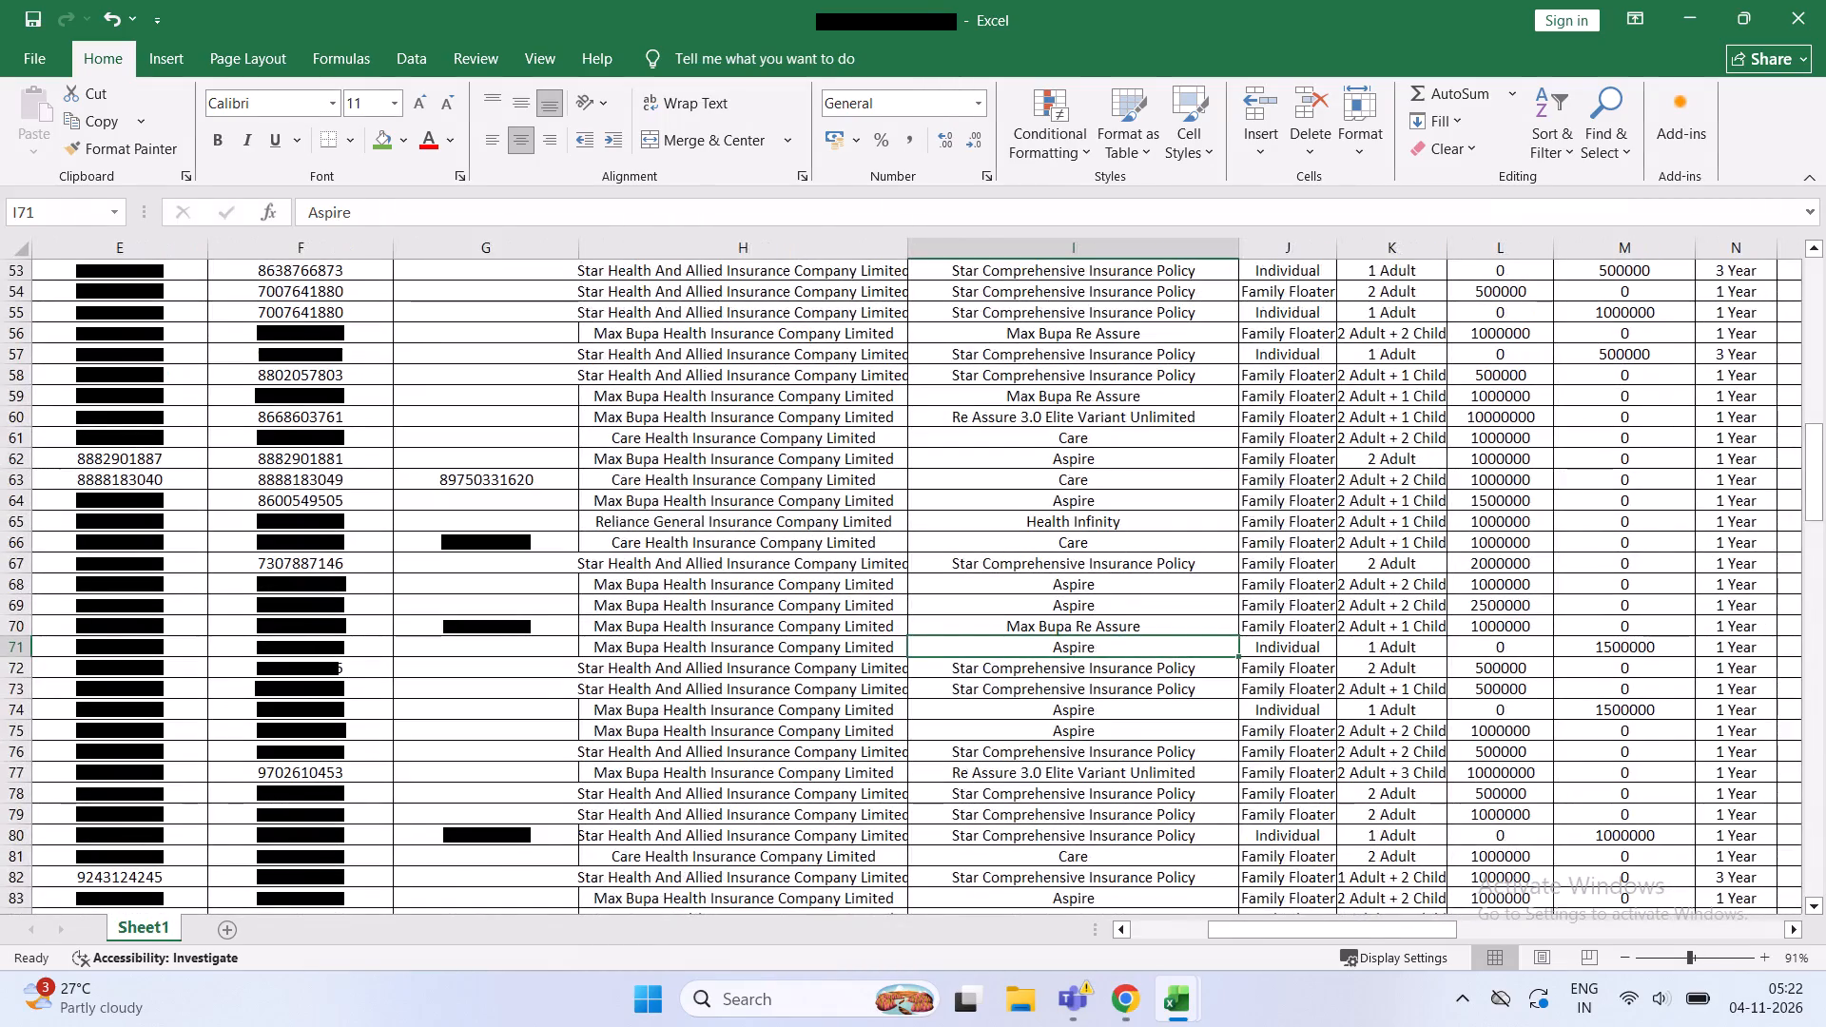
Switch to Chrome and refresh the Niva Bupa portal by opening its Home page and returning to the Business page.
click(1120, 1005)
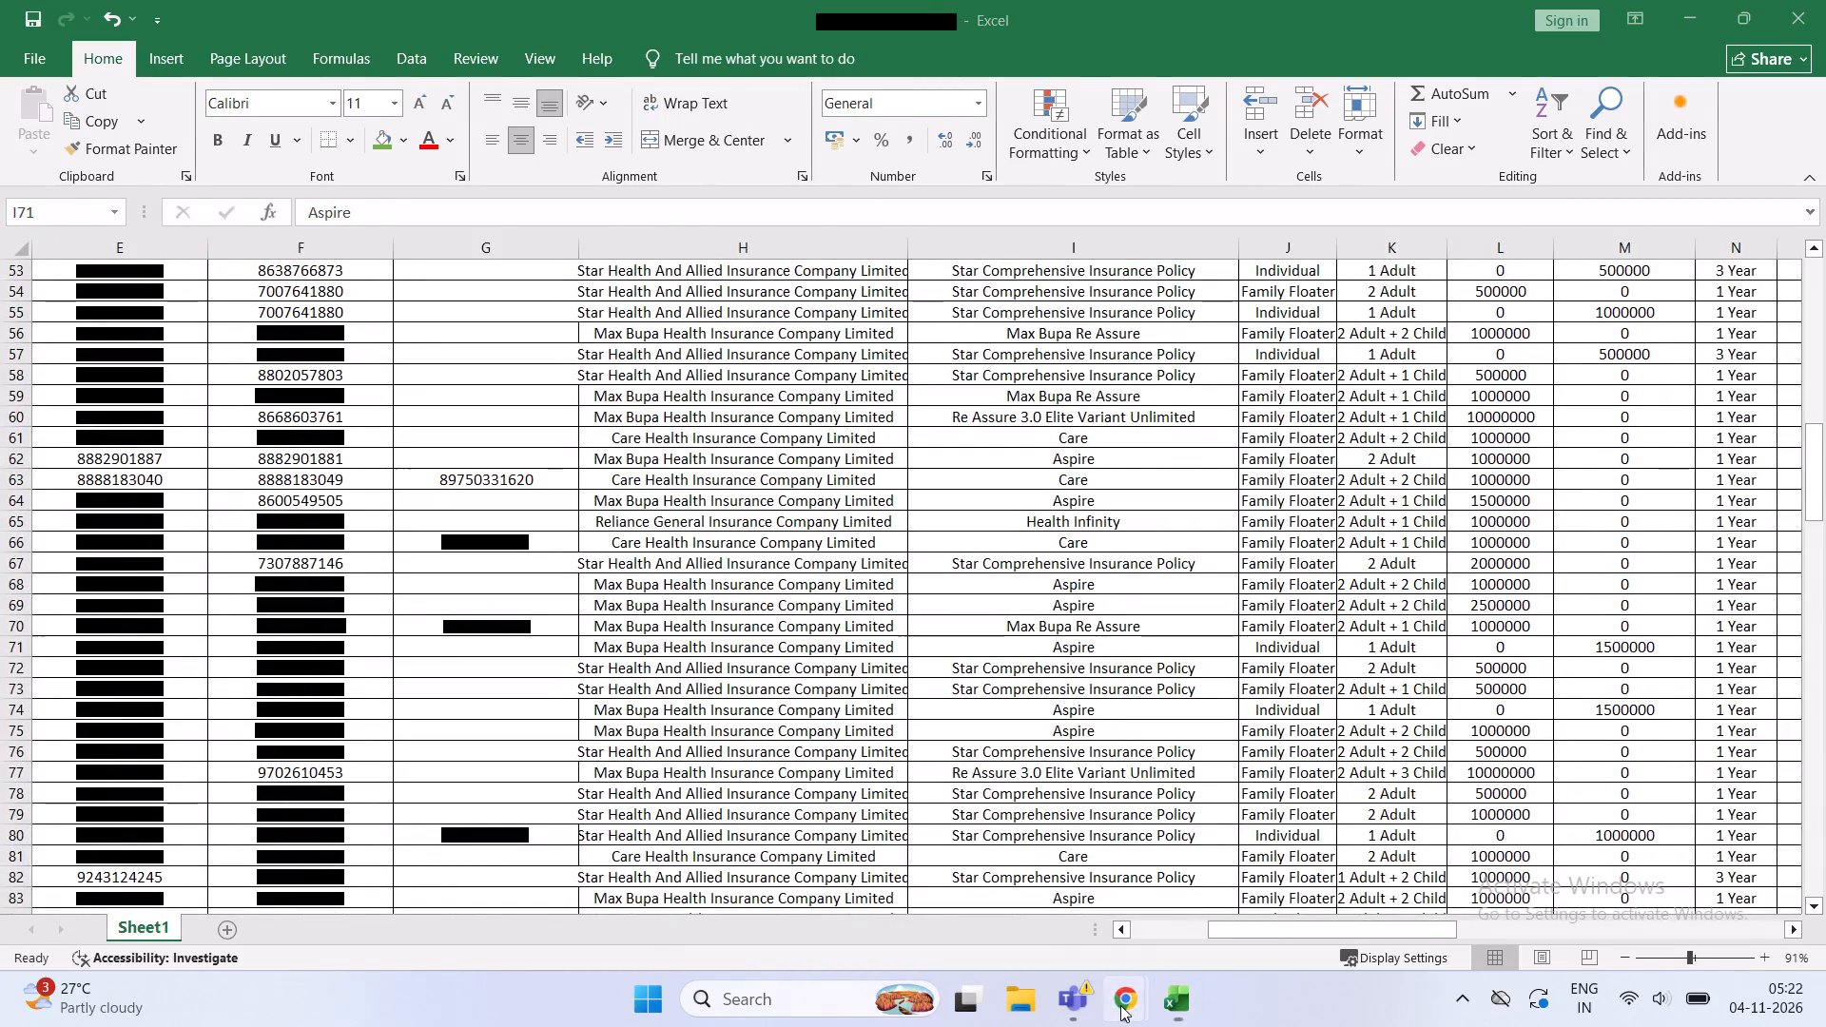
click(732, 848)
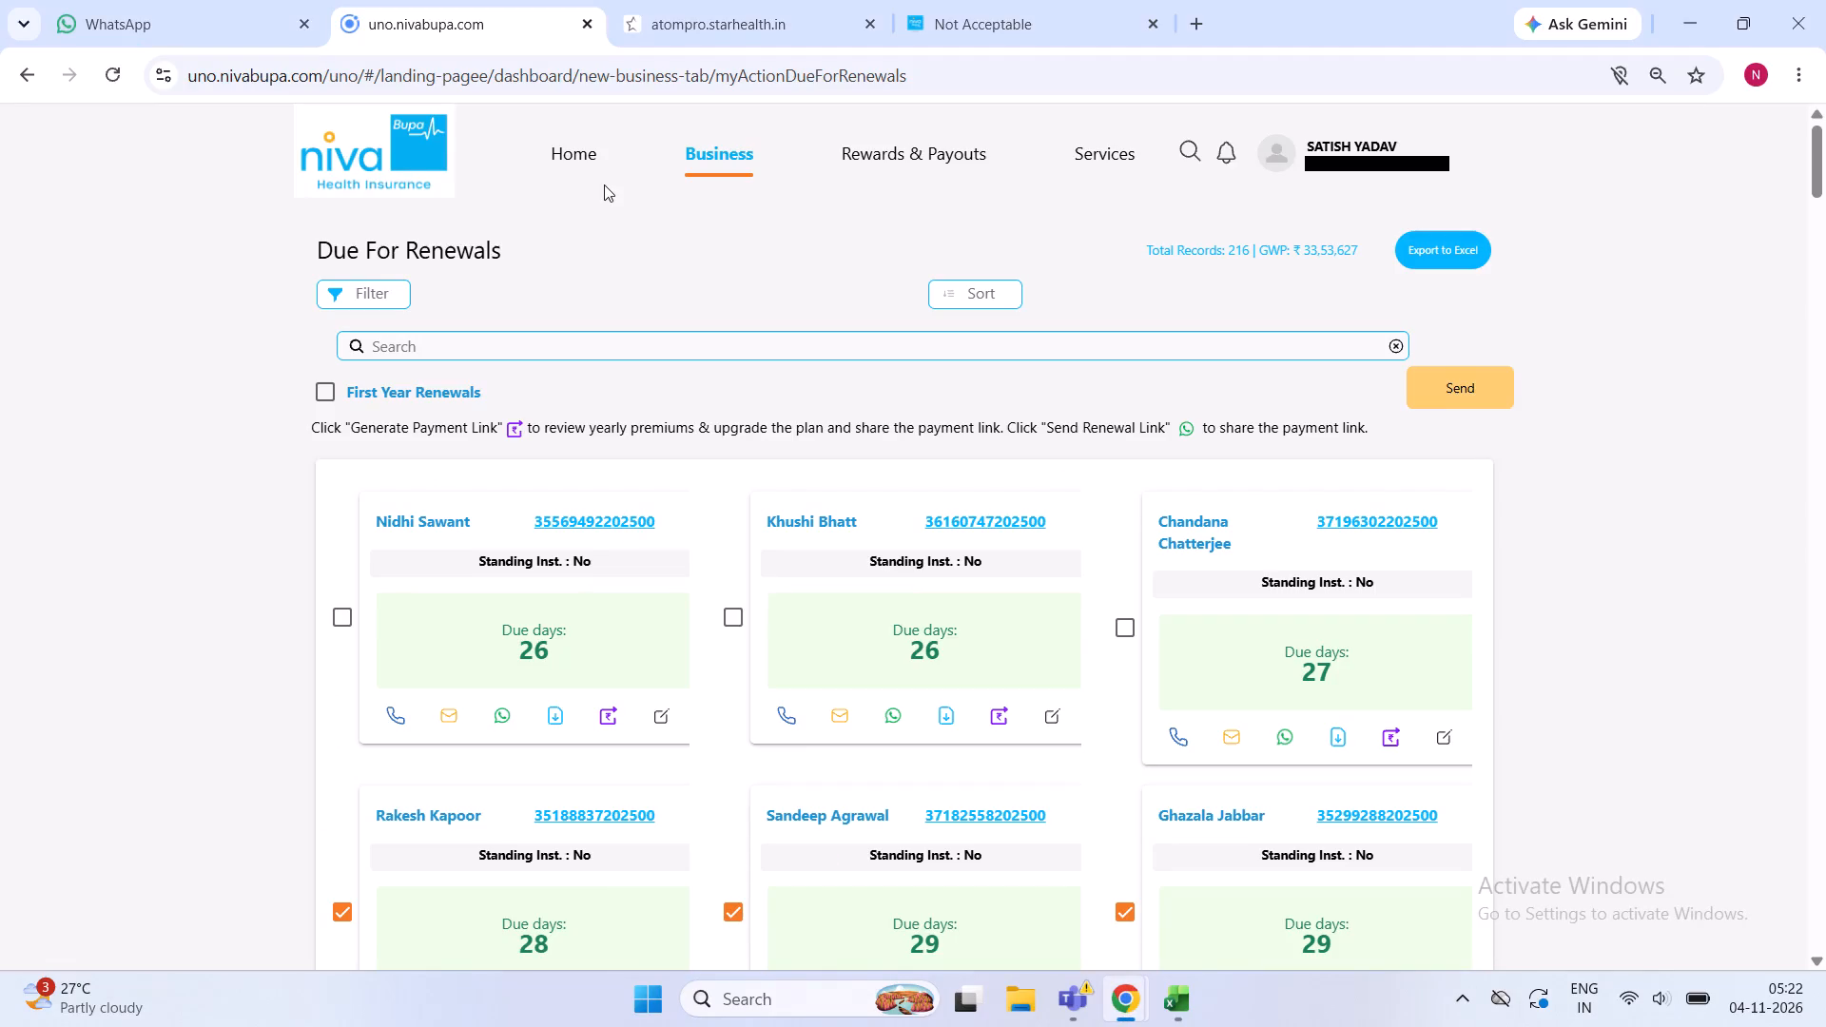
drag(561, 134, 561, 147)
click(561, 147)
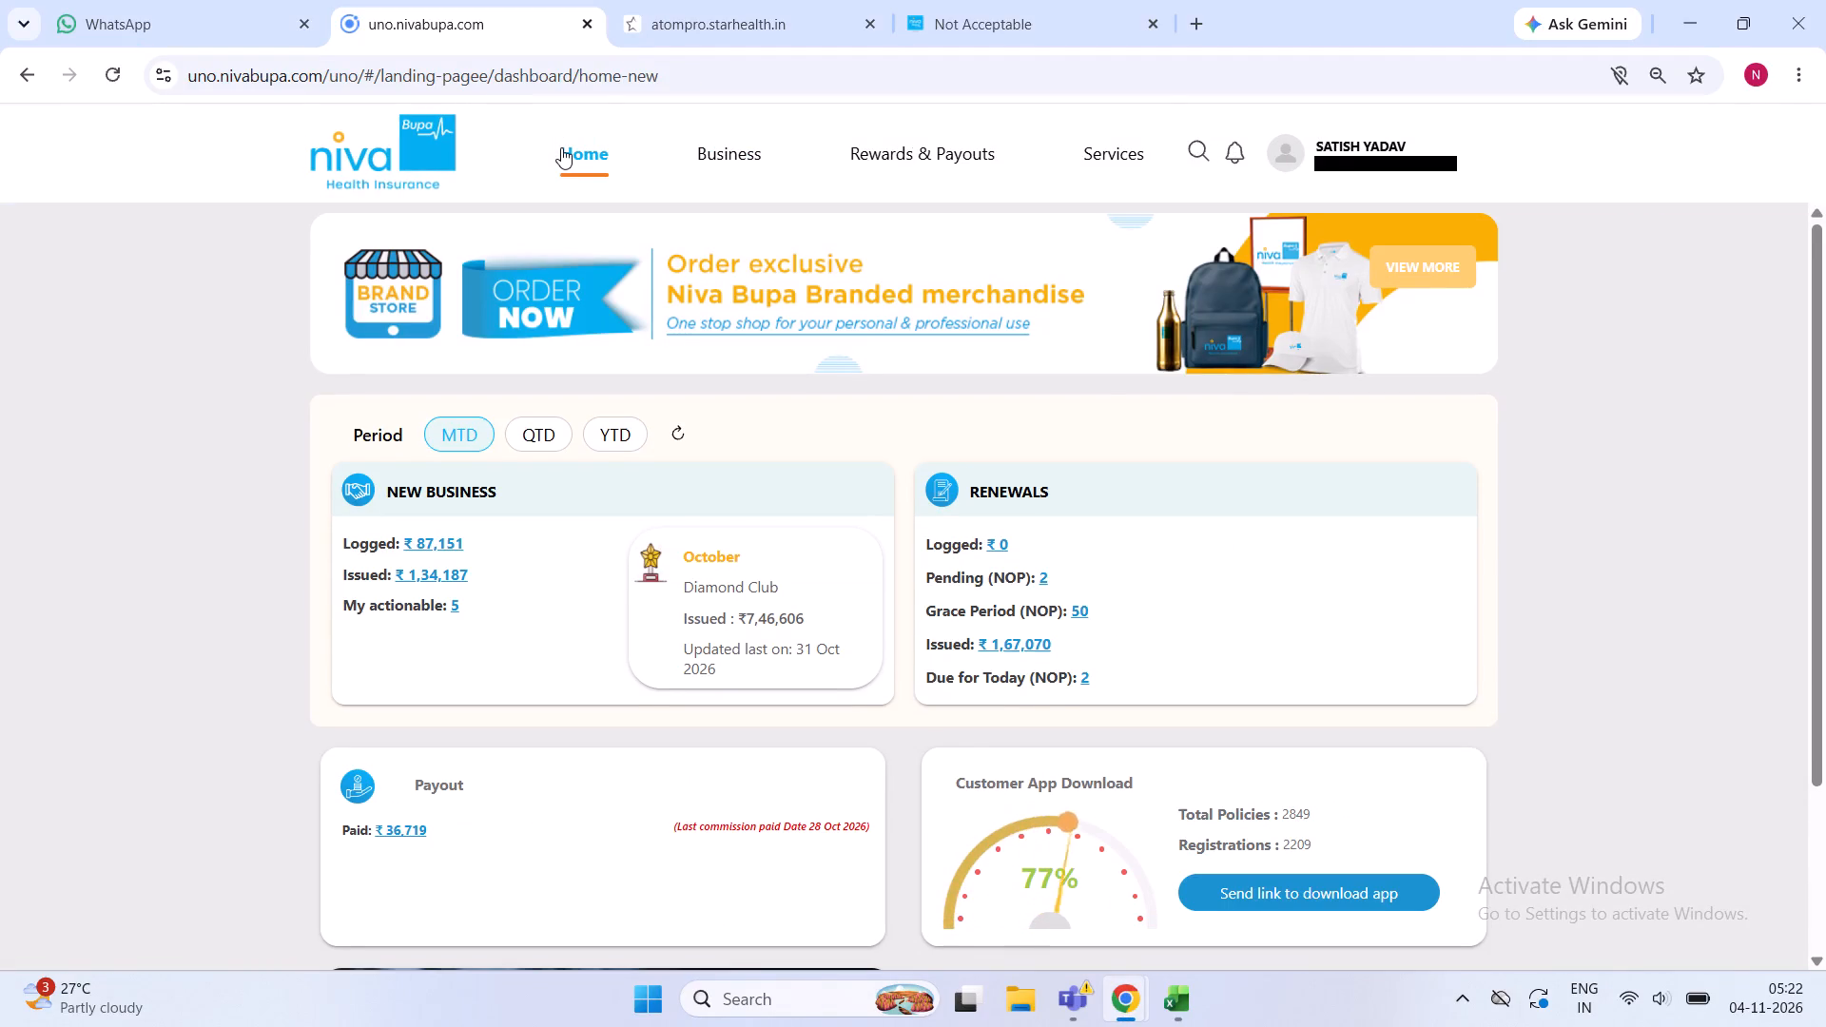
click(732, 165)
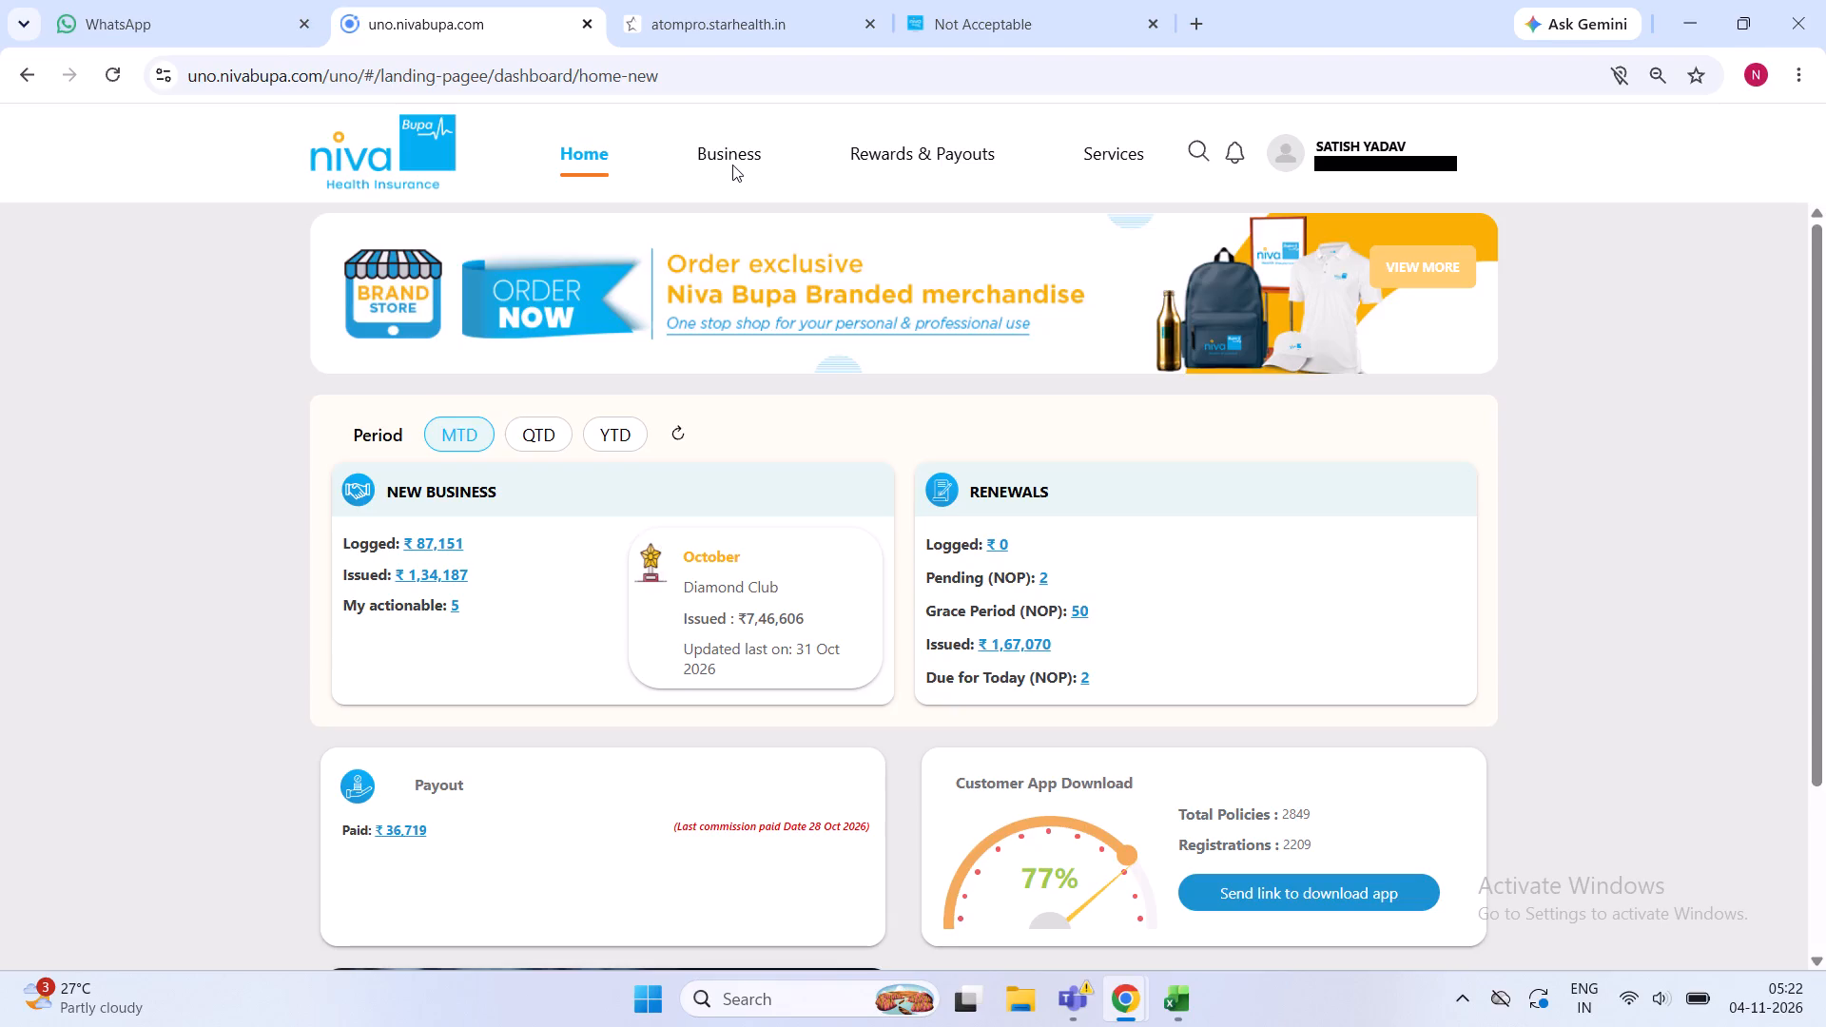
double_click(732, 165)
click(730, 152)
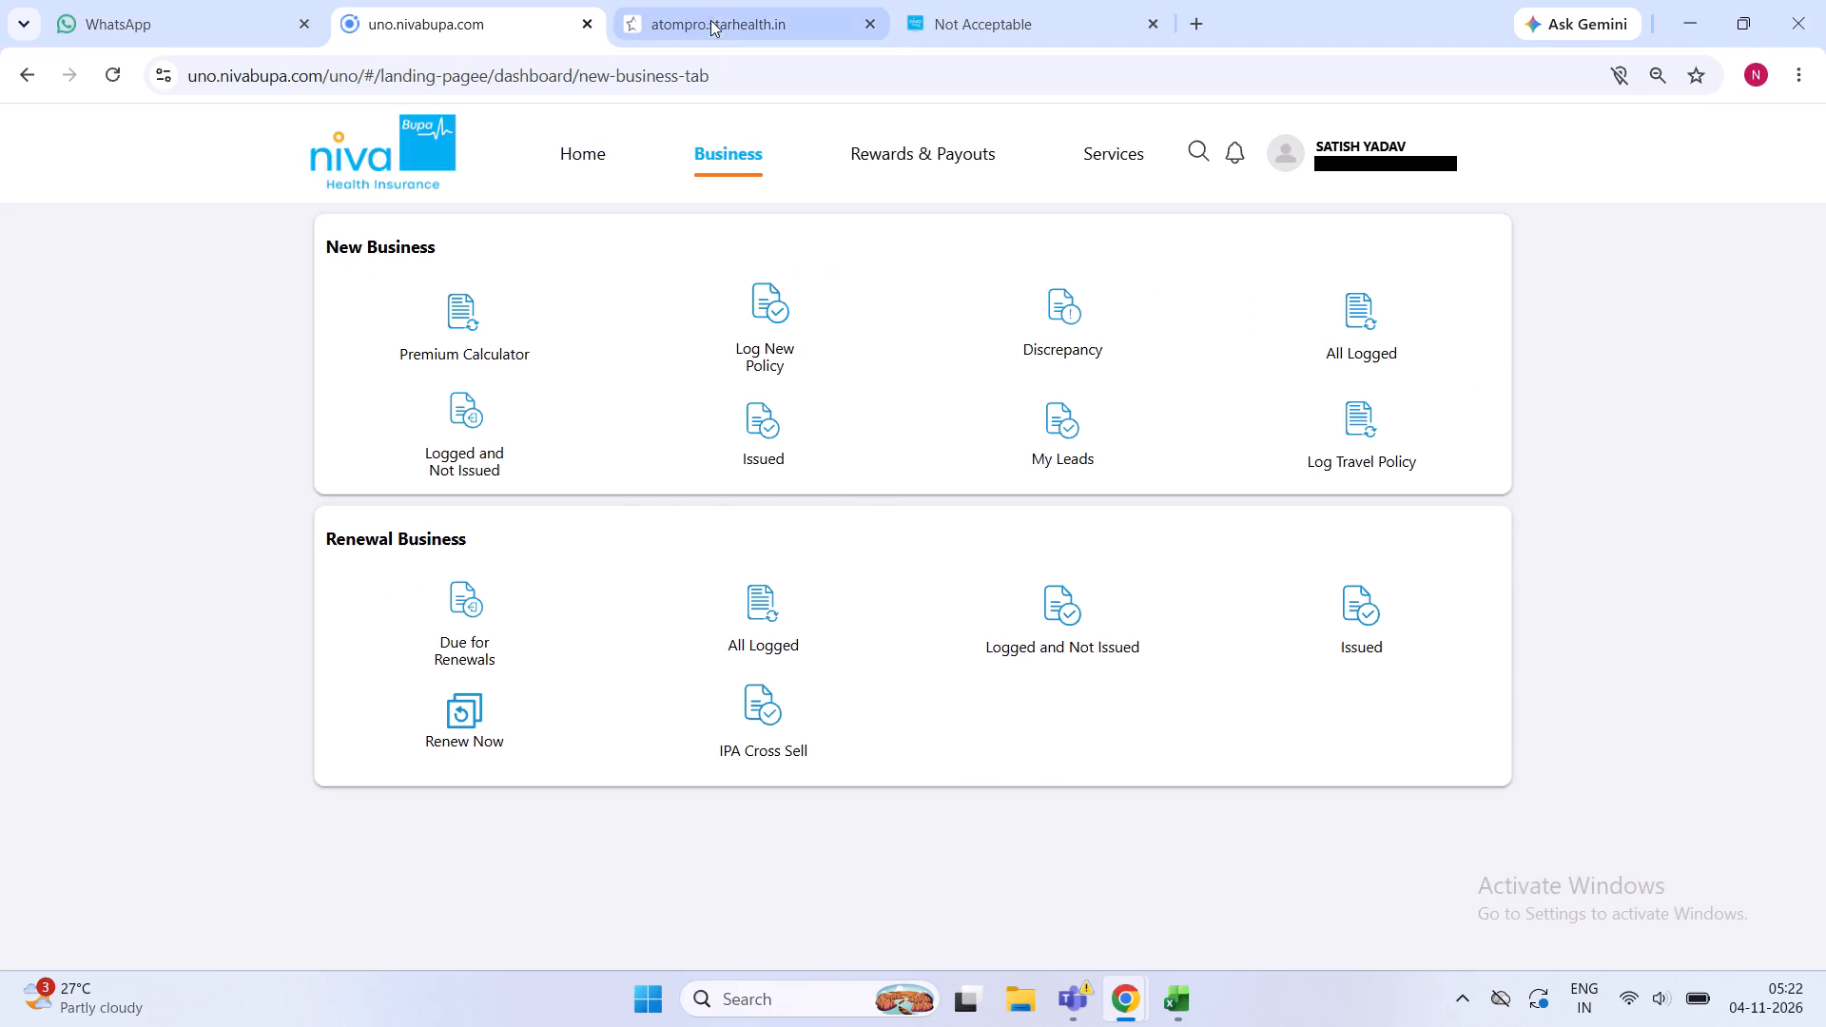
Bring up the Star Health portal's home page and reload it.
click(710, 17)
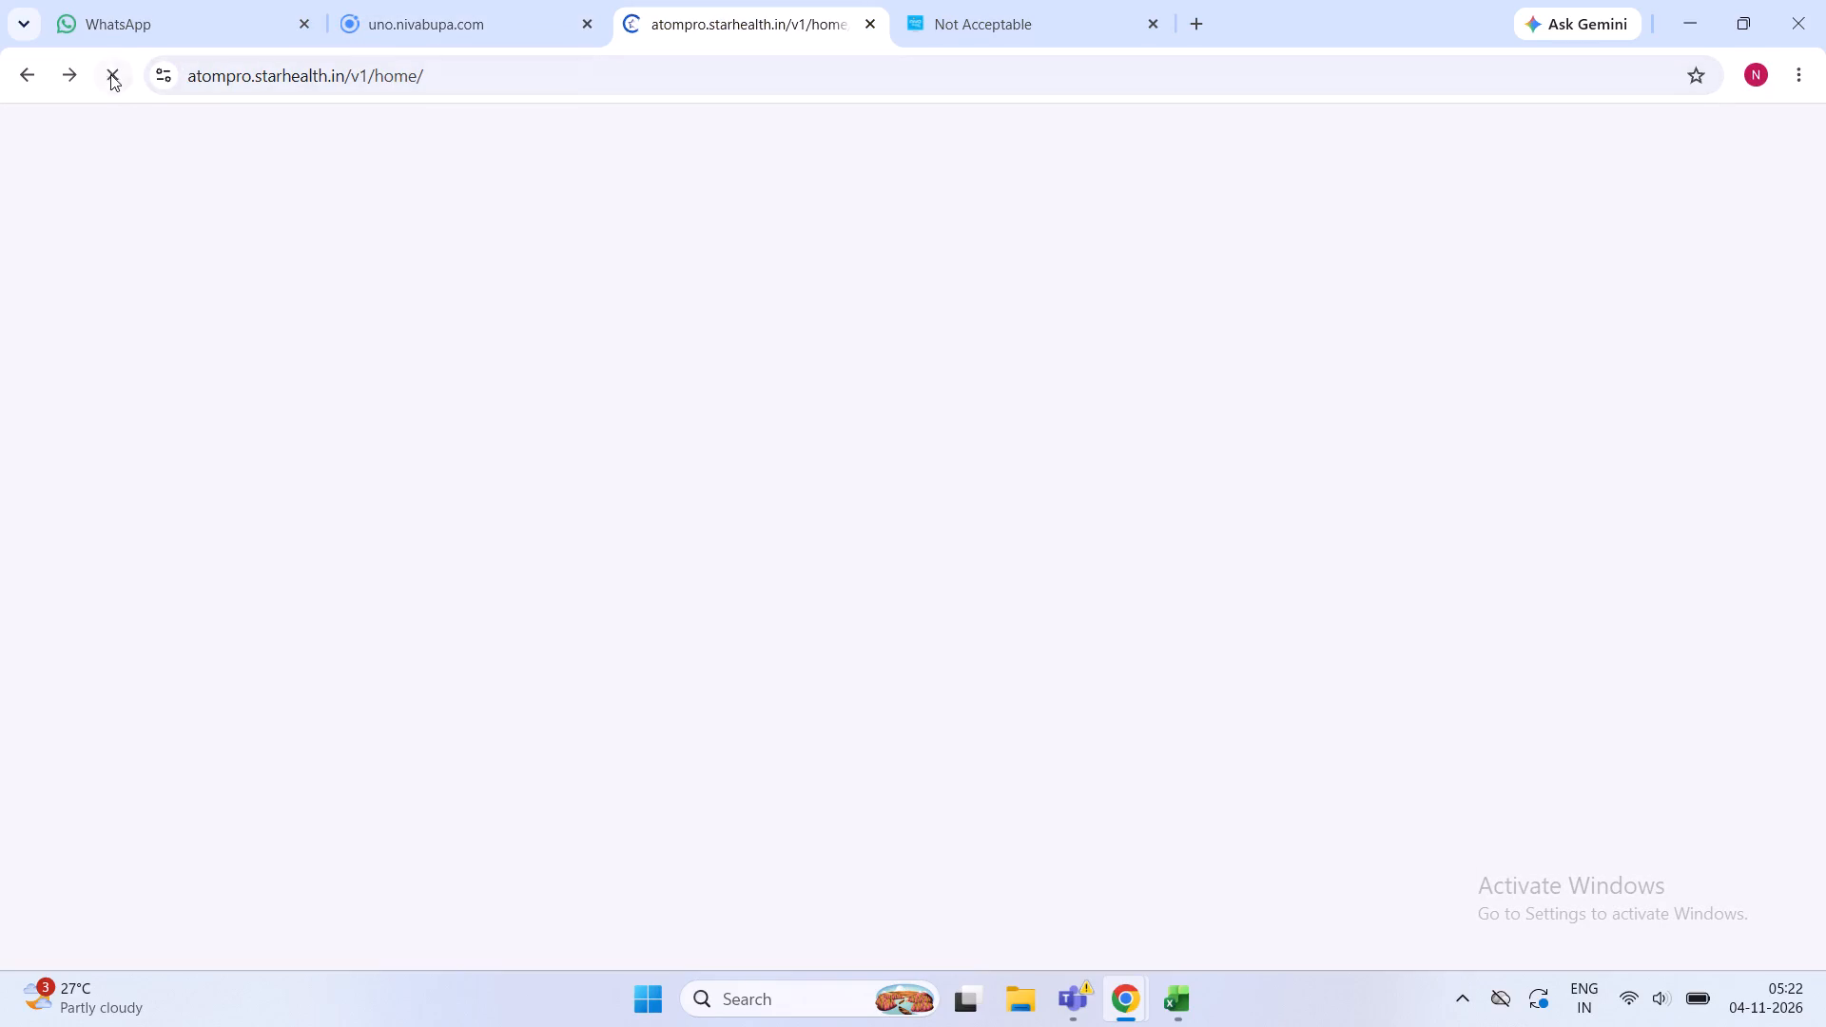